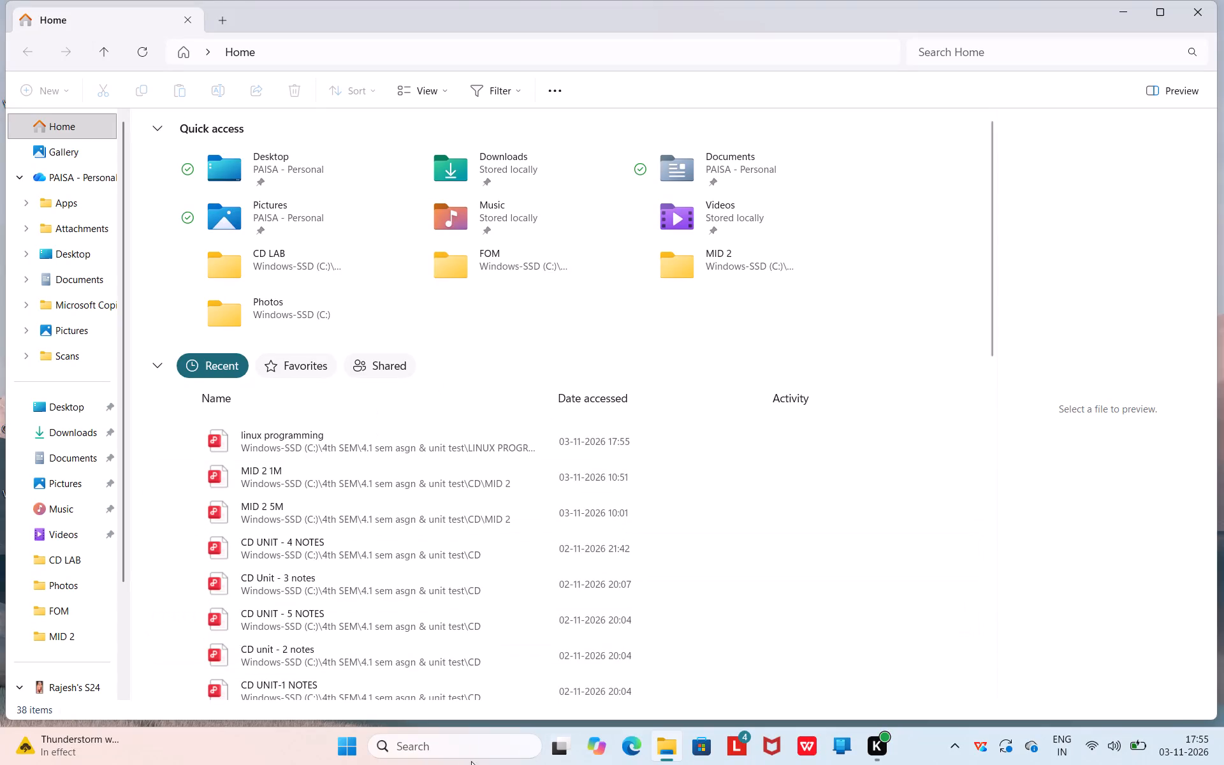
Open the Windows-SSD (C:) drive in File Explorer.
left_click(444, 750)
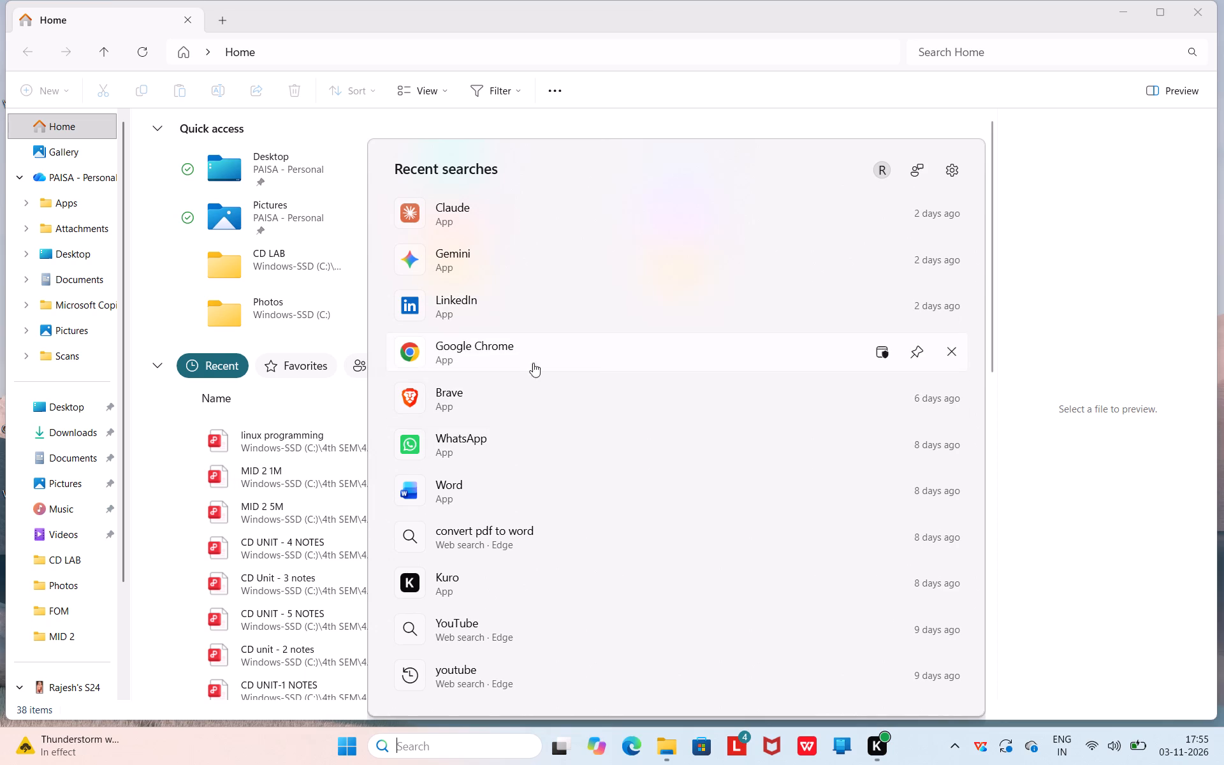
left_click(662, 754)
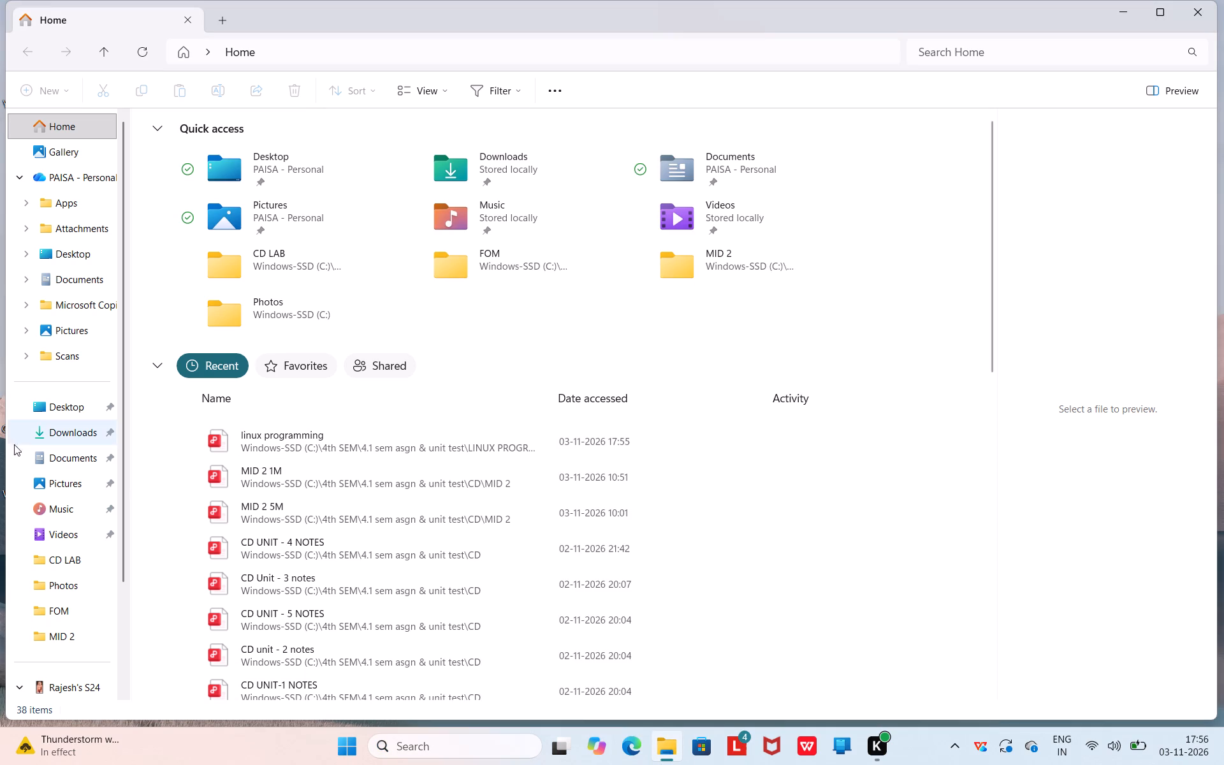
scroll(56, 590, "down", 7)
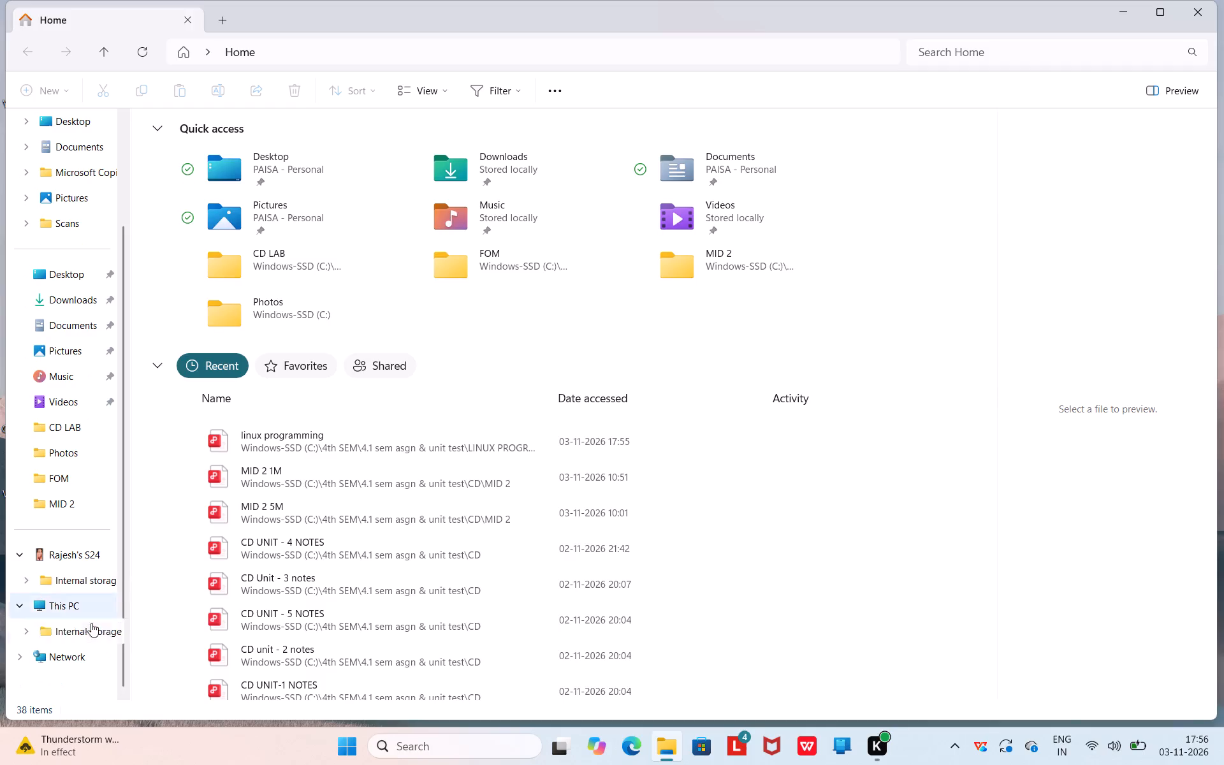
left_click(89, 634)
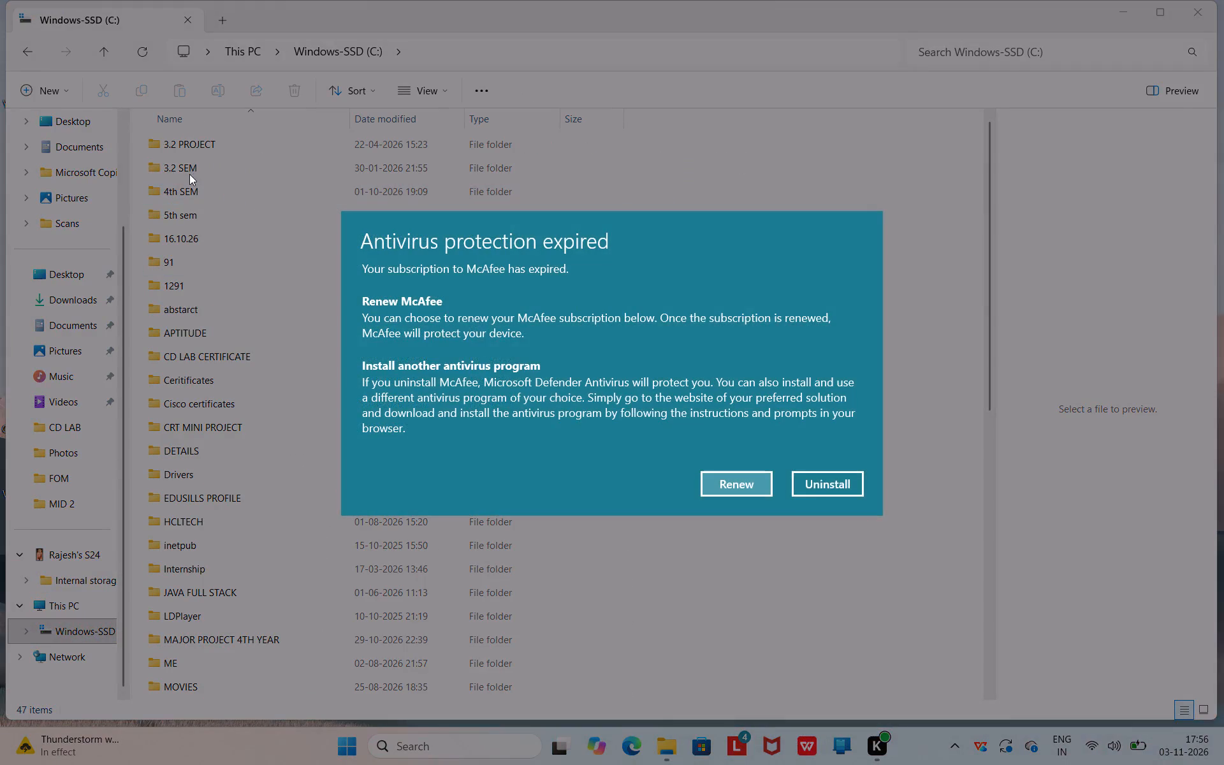
Clear the McAfee expiry notice by choosing to uninstall, and close the Installed apps settings window.
left_click(818, 485)
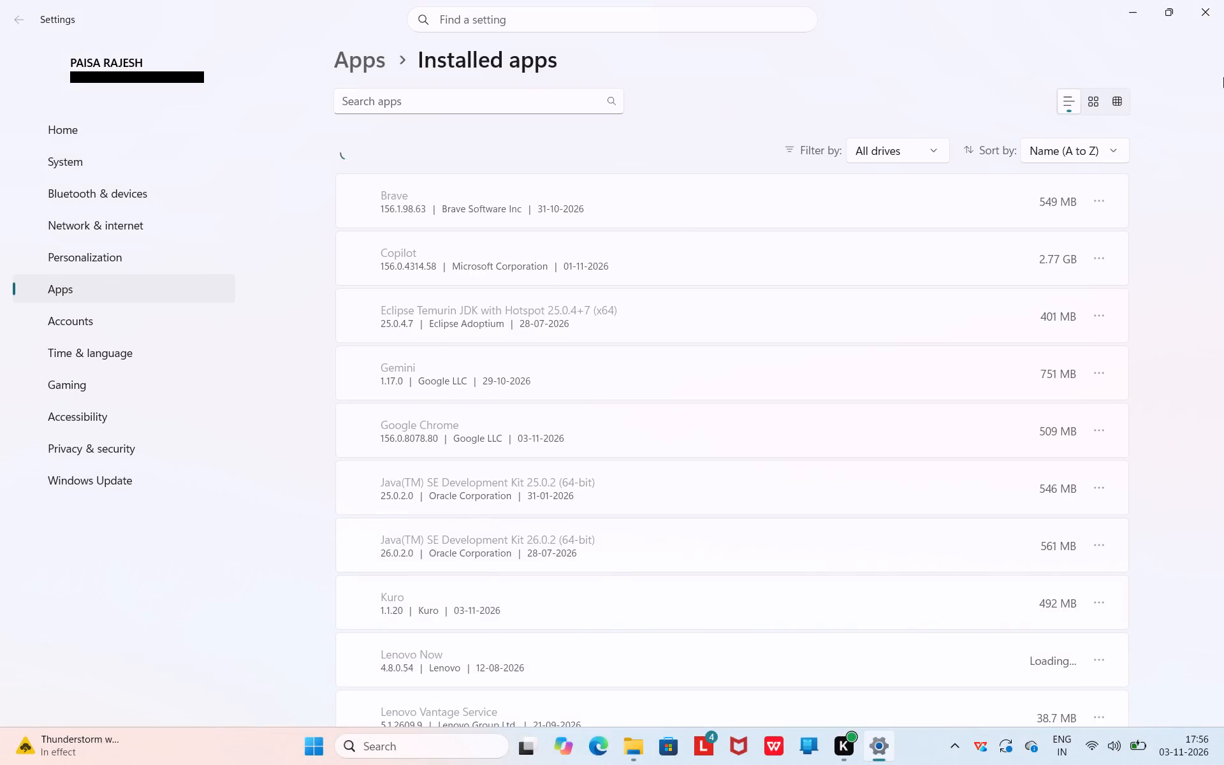
left_click(1221, 0)
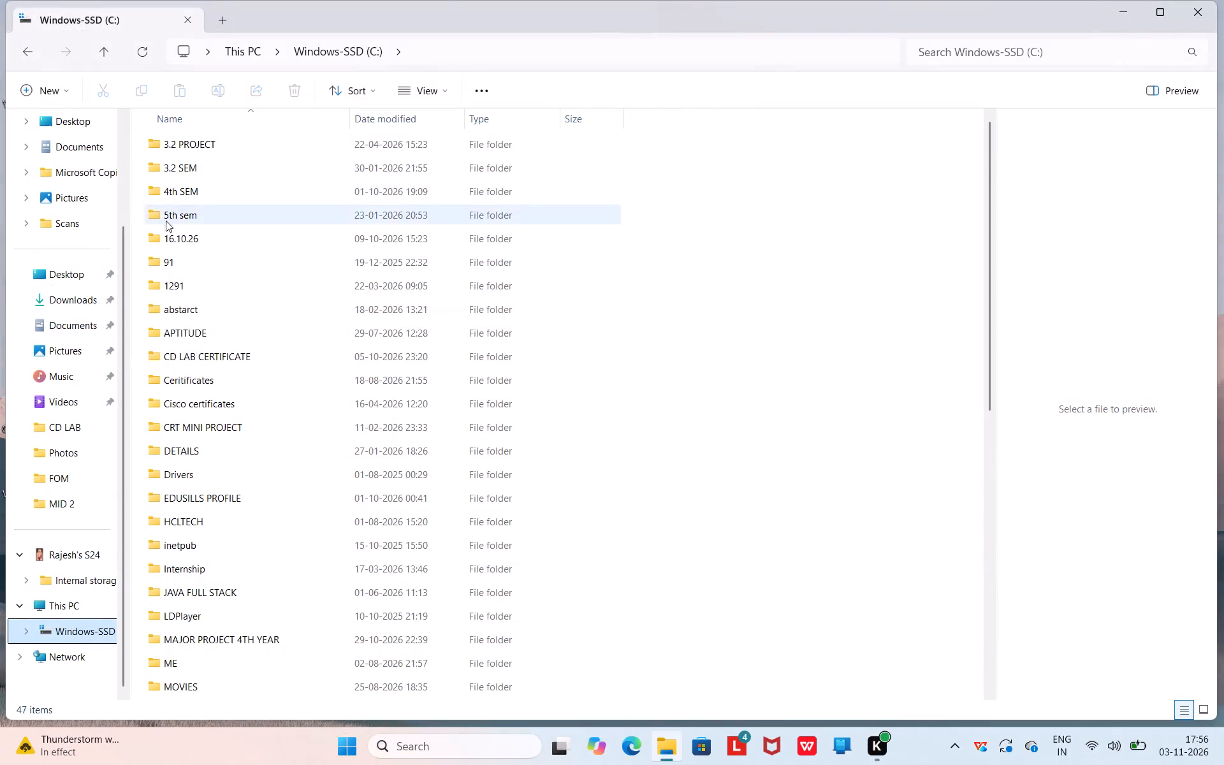
Open the linux programming PDF from 4th SEM > 4.1 sem asgn & unit test > LINUX PROGRAMMING on the C: drive.
double_click(210, 189)
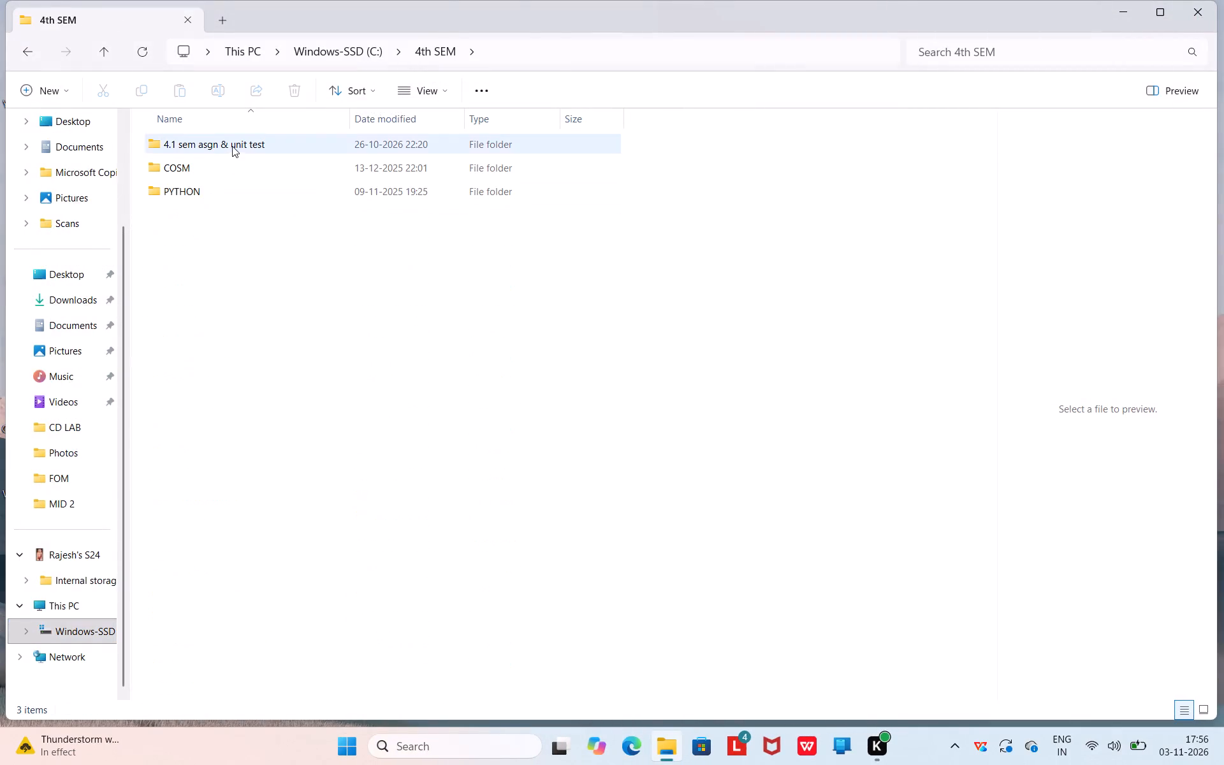
double_click(232, 146)
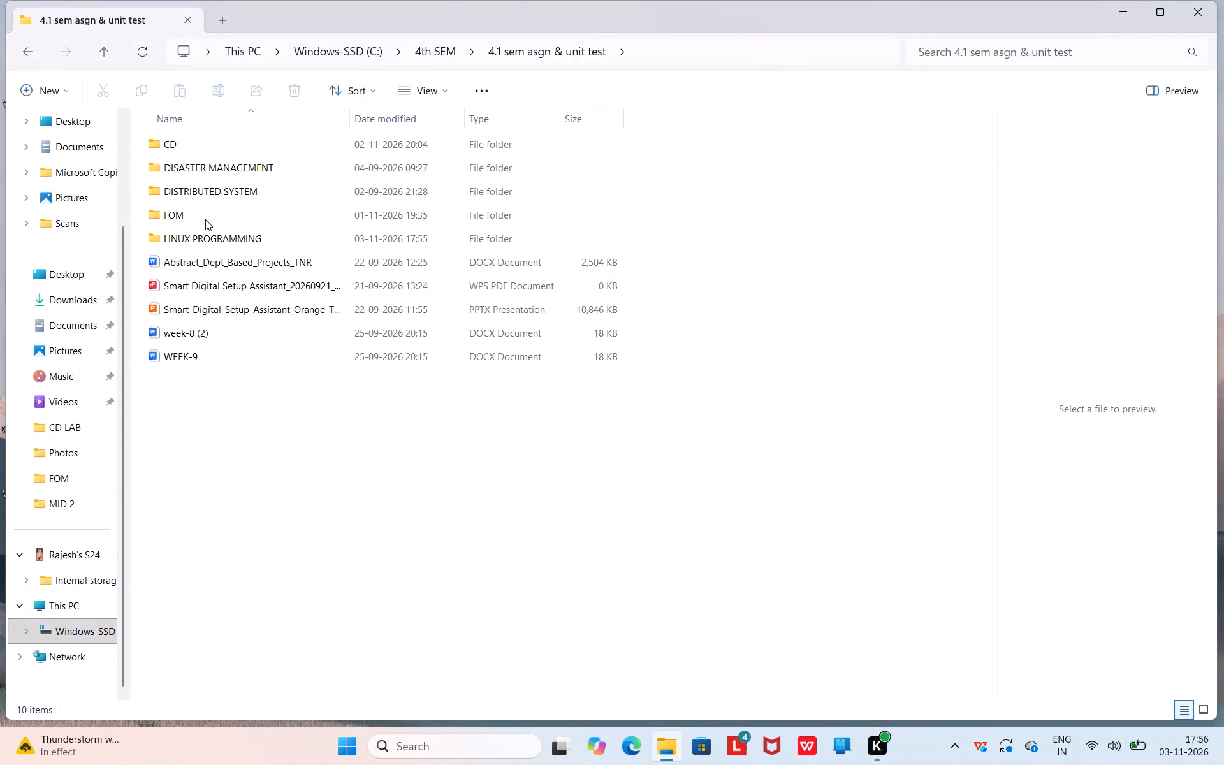
double_click(203, 228)
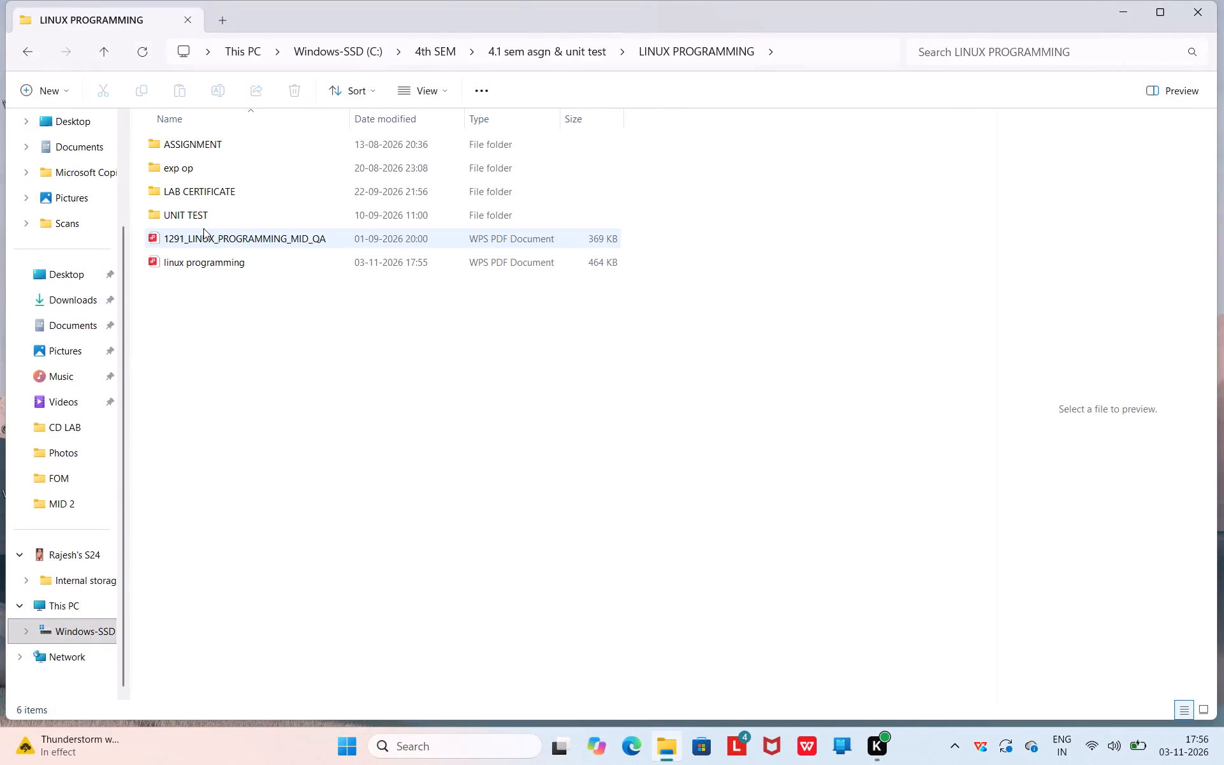
double_click(214, 260)
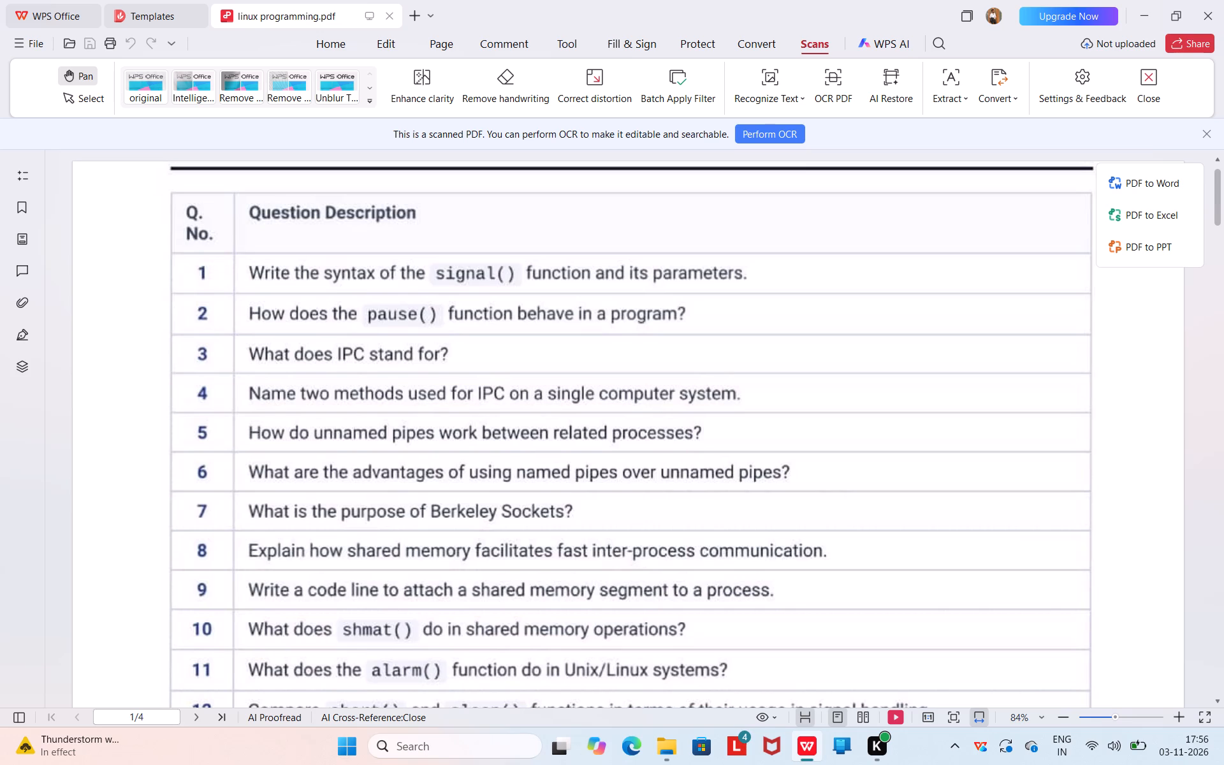
Read through the short-answer questions on the first page of the linux programming PDF.
scroll(399, 444, "down", 1)
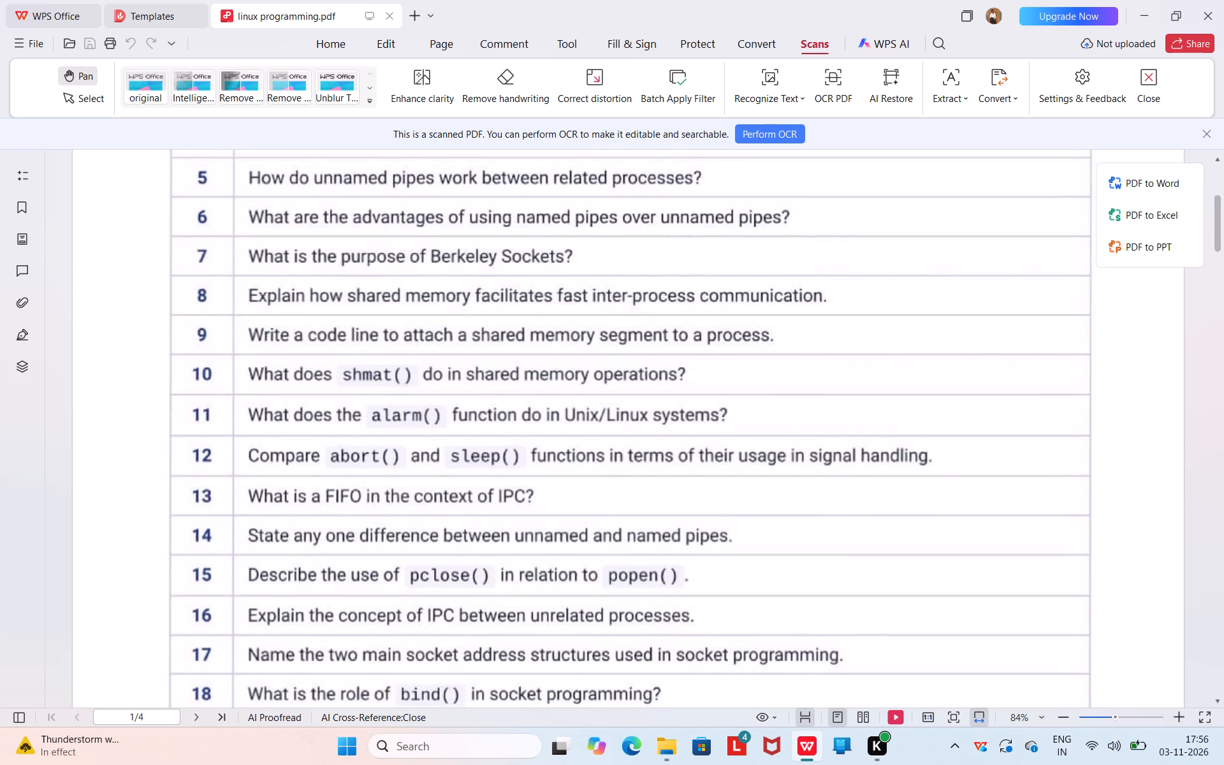
left_click_drag(242, 412, 362, 425)
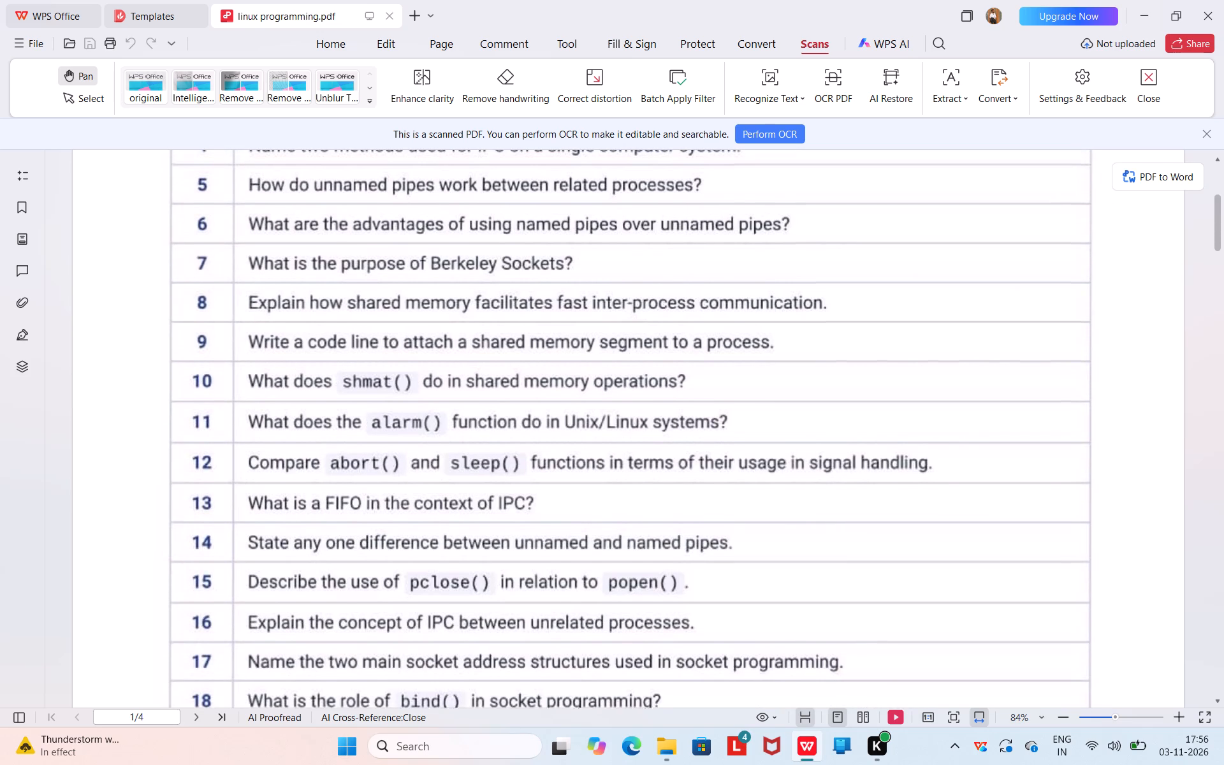
left_click_drag(362, 425, 500, 443)
scroll(500, 443, "right", 1)
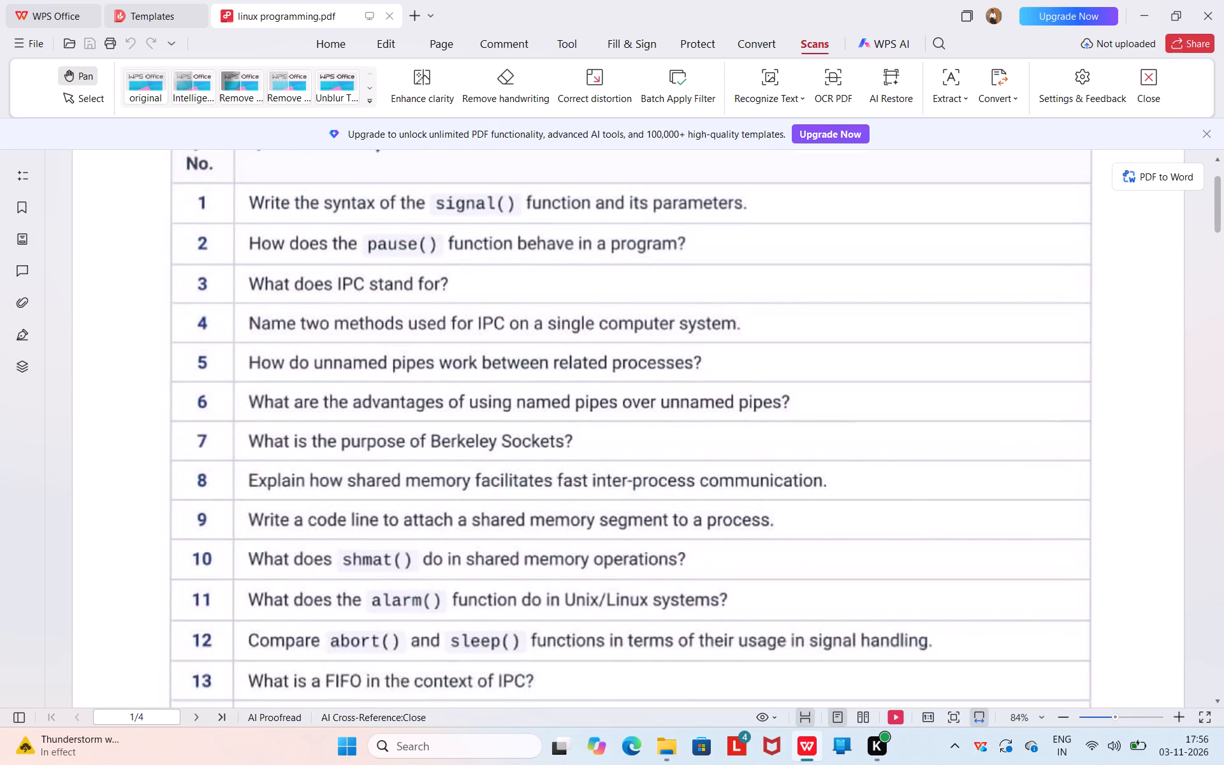
scroll(500, 443, "right", 2)
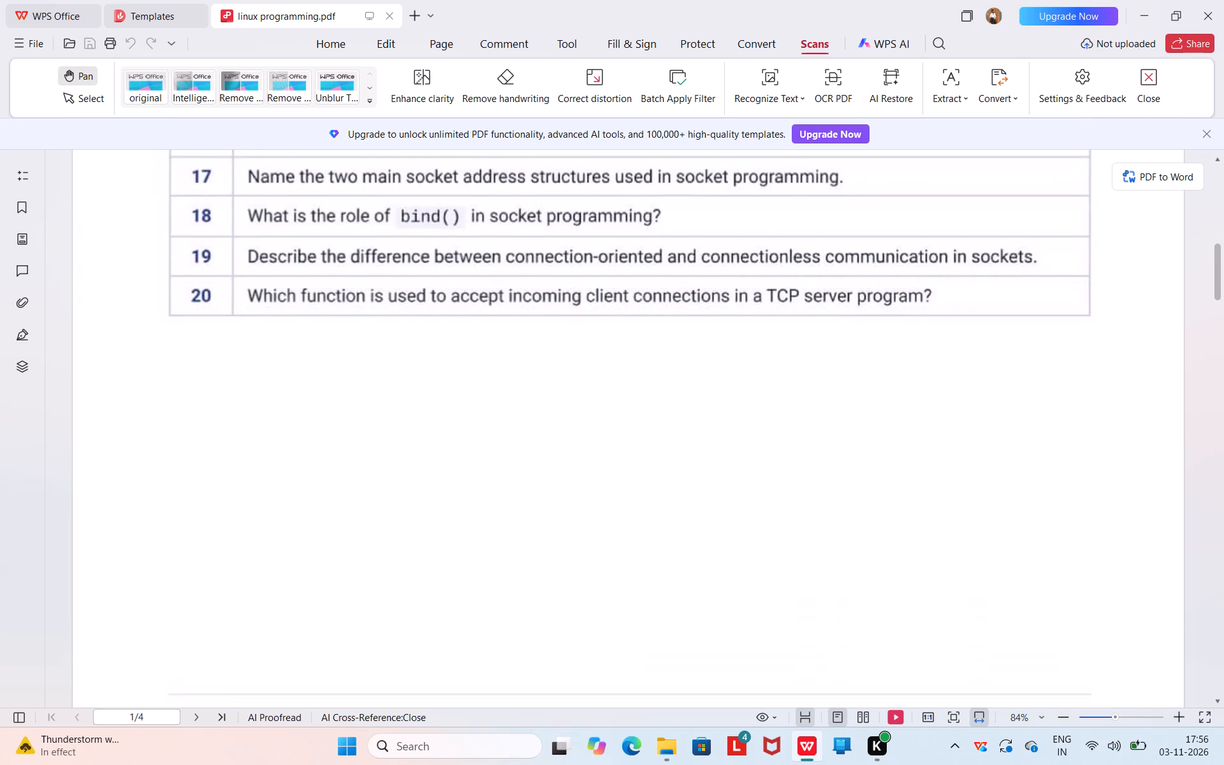
scroll(500, 443, "right", 1)
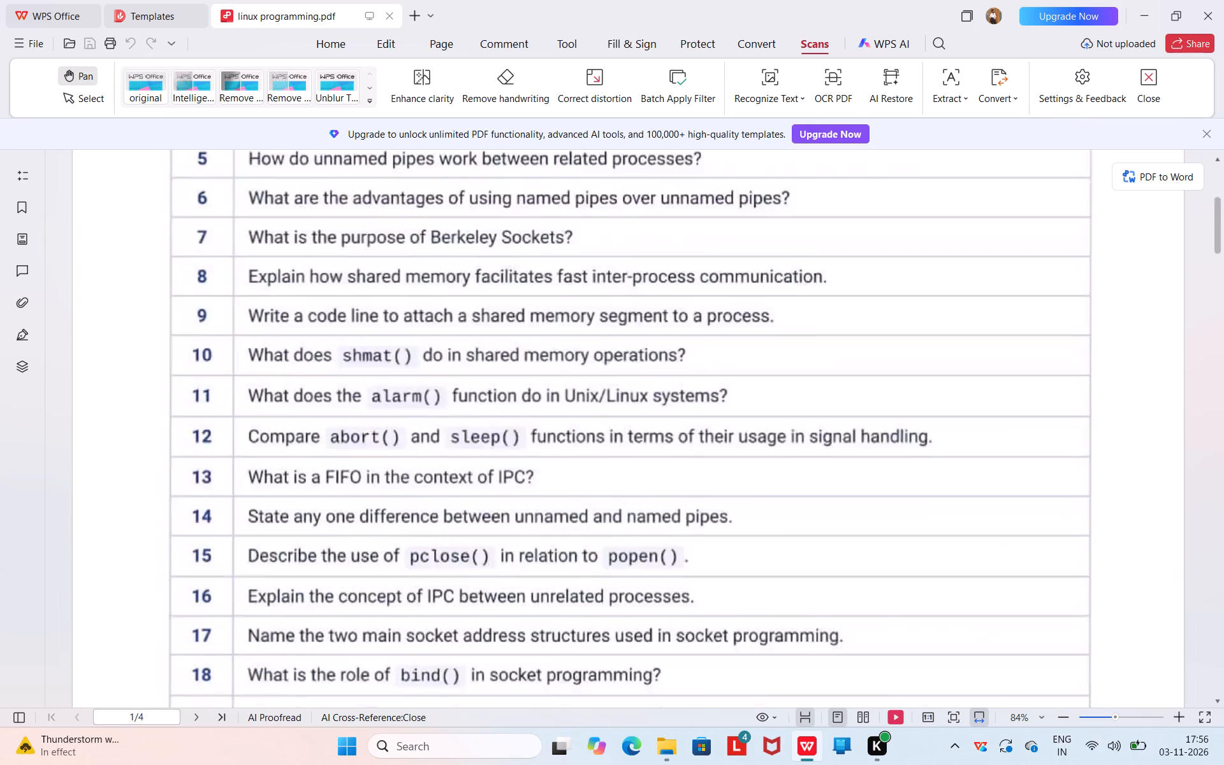
scroll(500, 443, "left", 1)
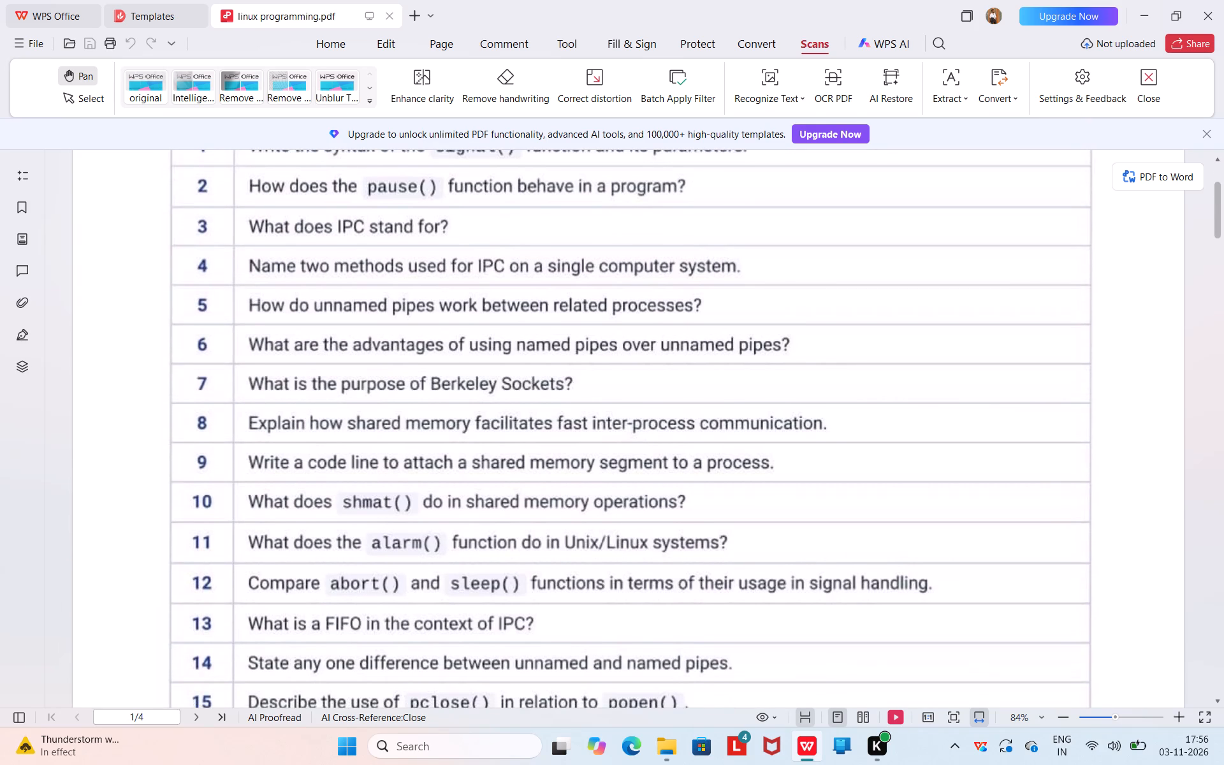
scroll(500, 443, "left", 3)
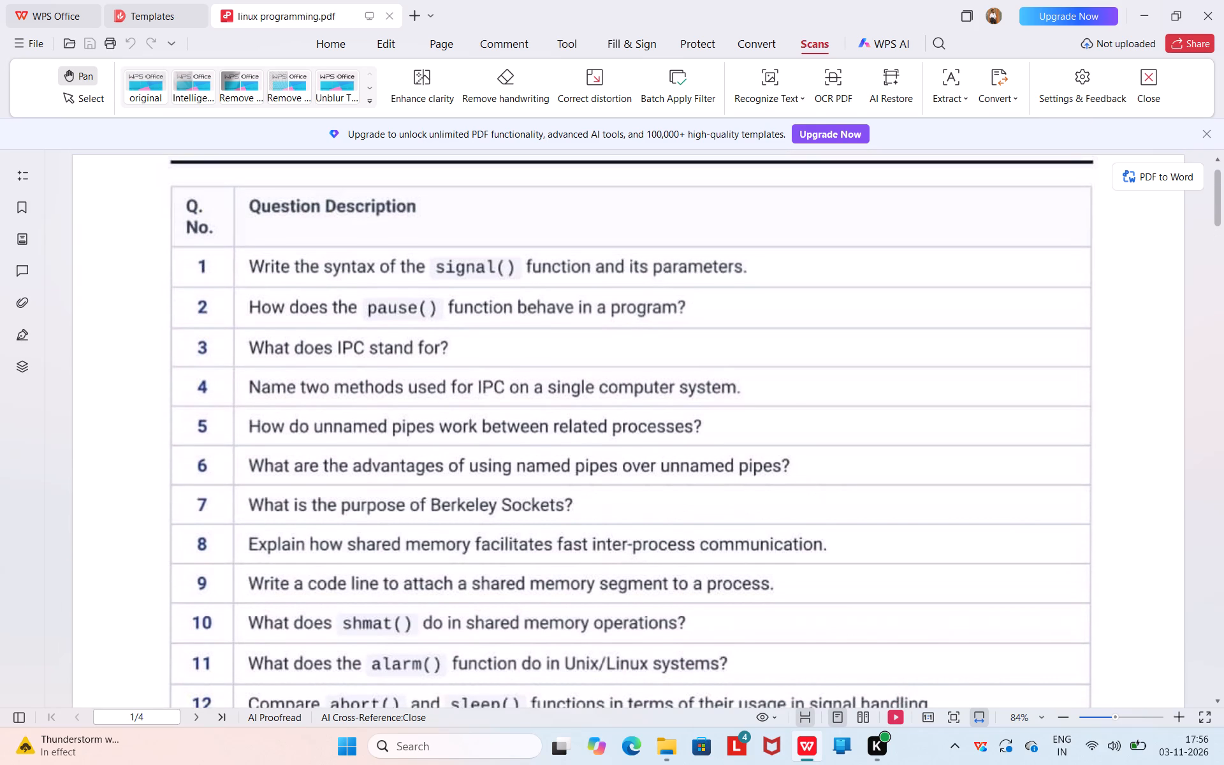
scroll(608, 588, "down", 1)
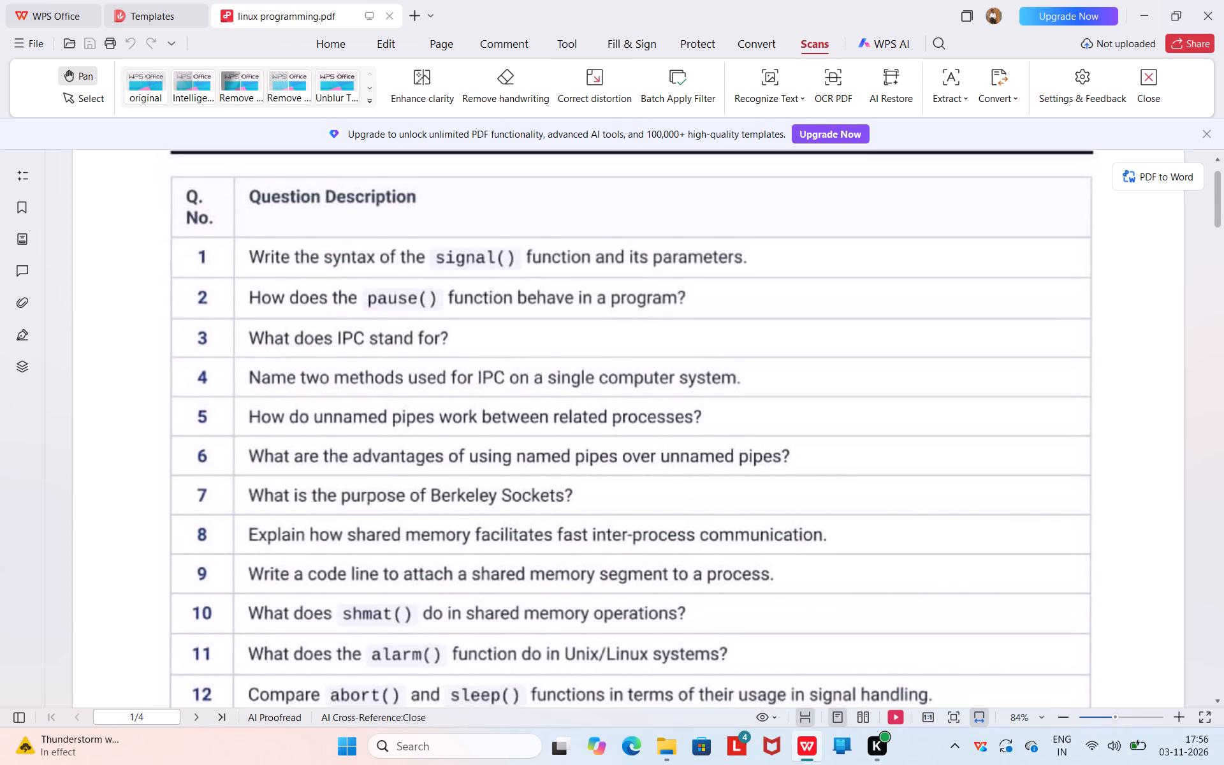
scroll(608, 588, "down", 1)
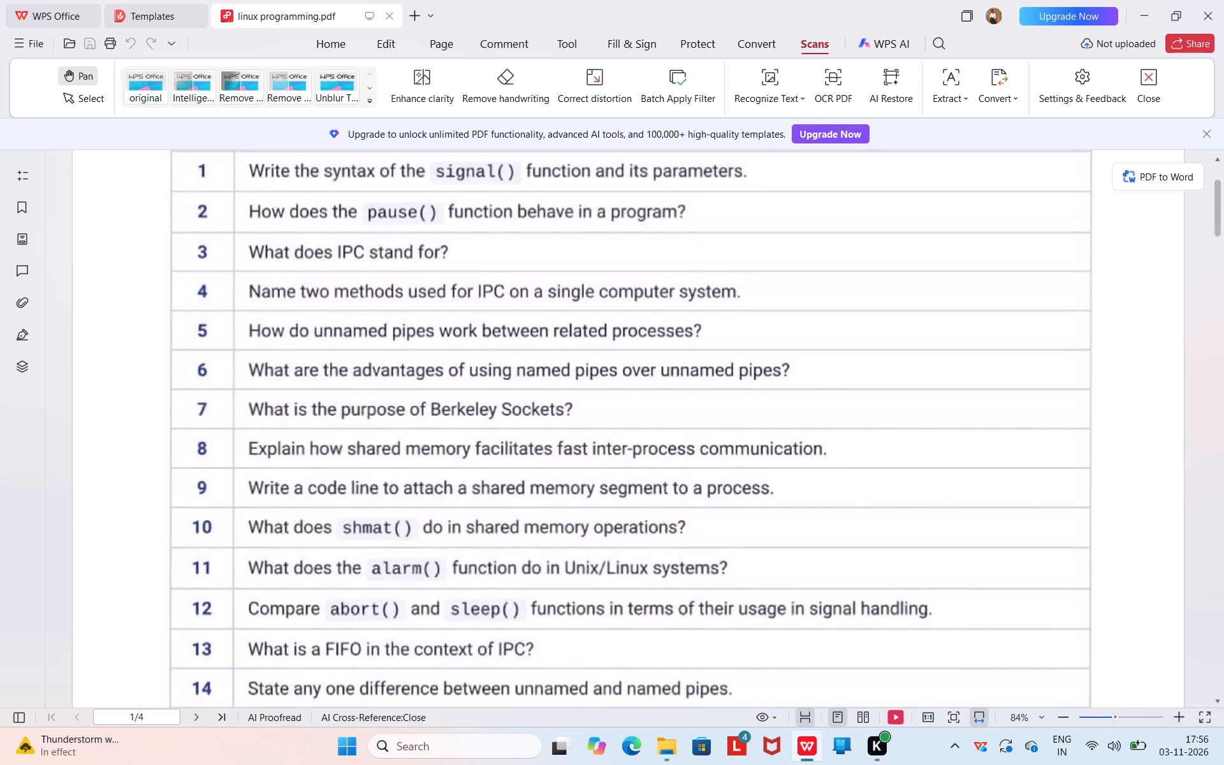
scroll(608, 588, "down", 1)
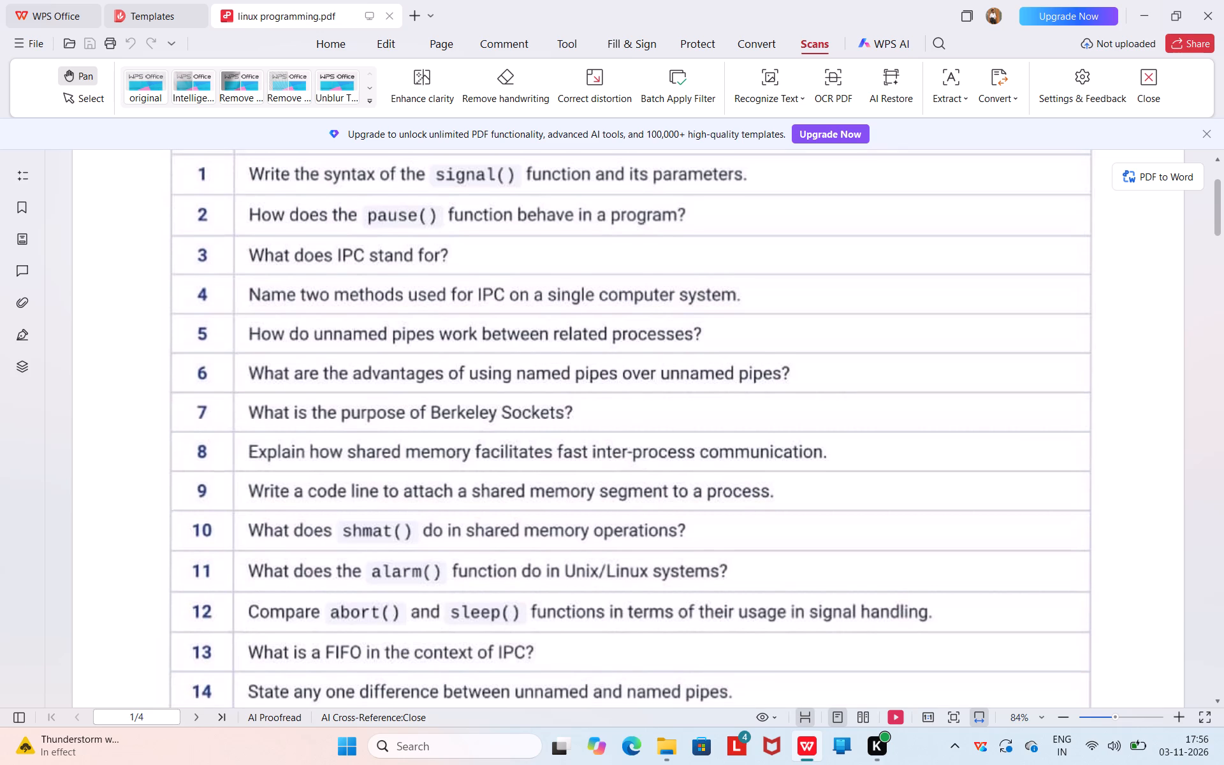
scroll(608, 588, "down", 2)
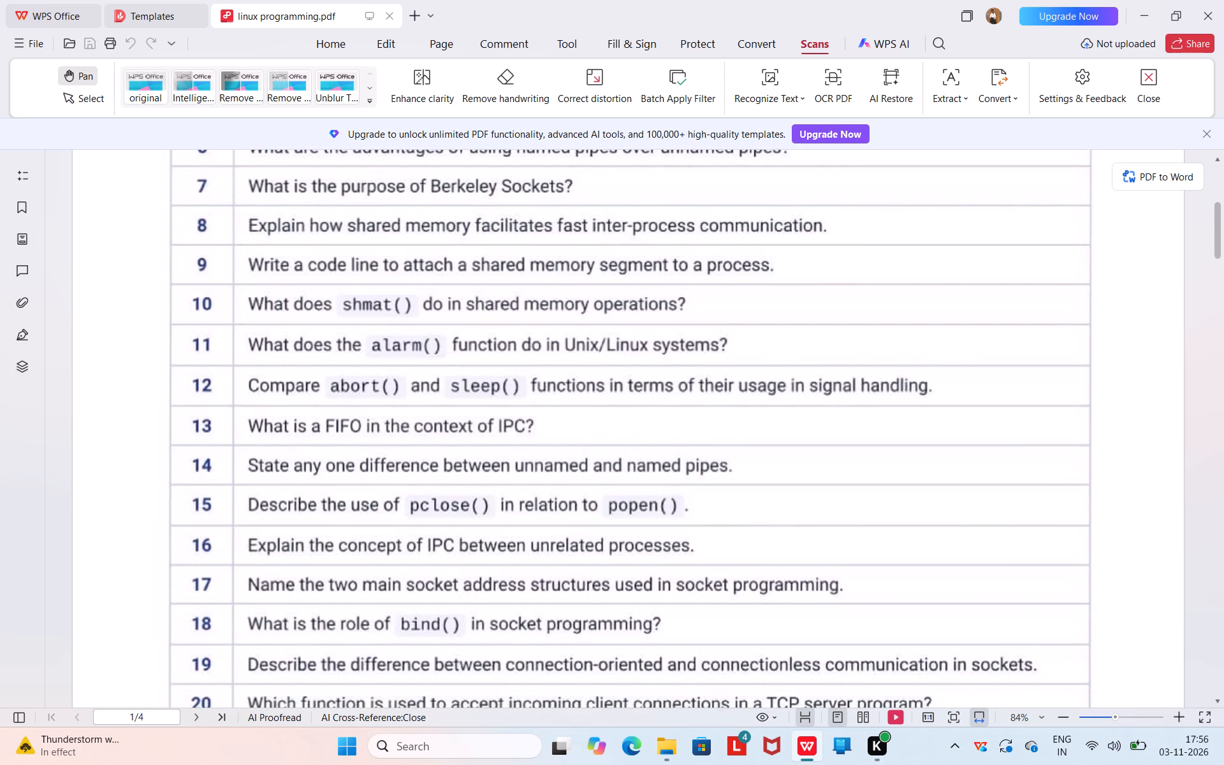
scroll(608, 588, "down", 3)
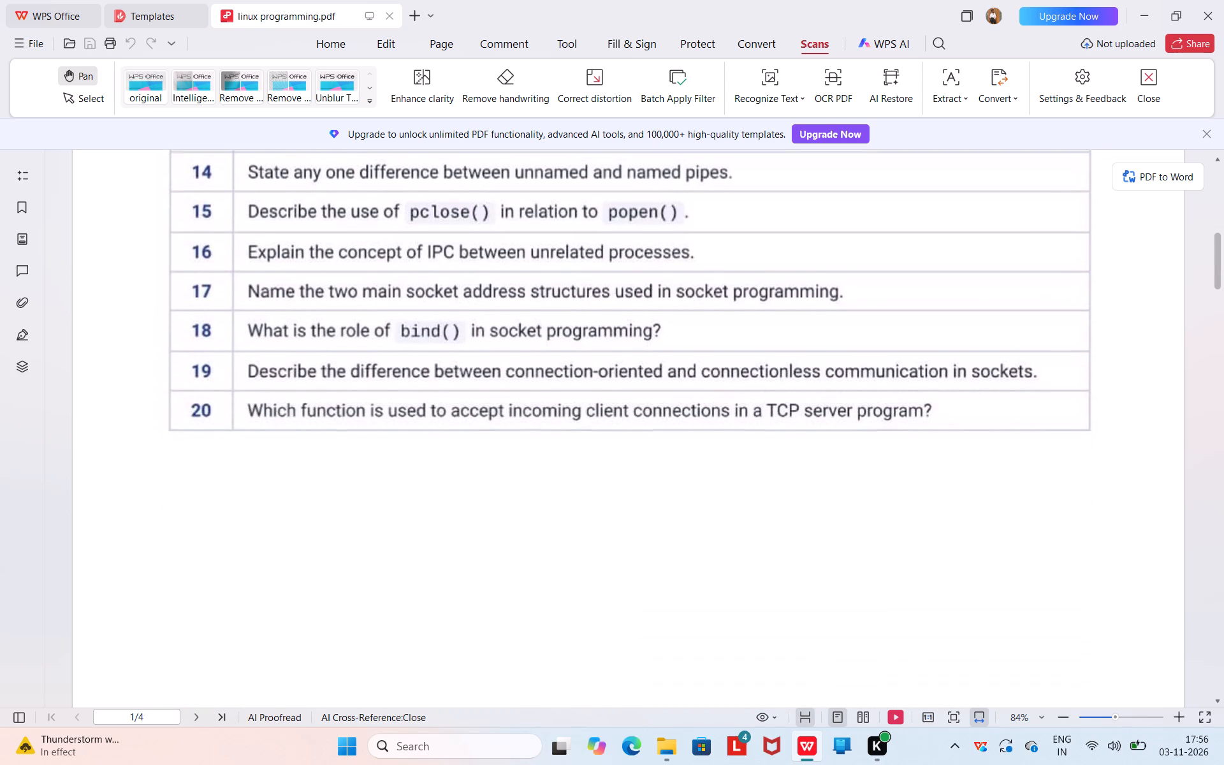
scroll(608, 588, "down", 1)
Review the question tables on the first two pages of the PDF at 37% zoom.
key("ctrl+minus")
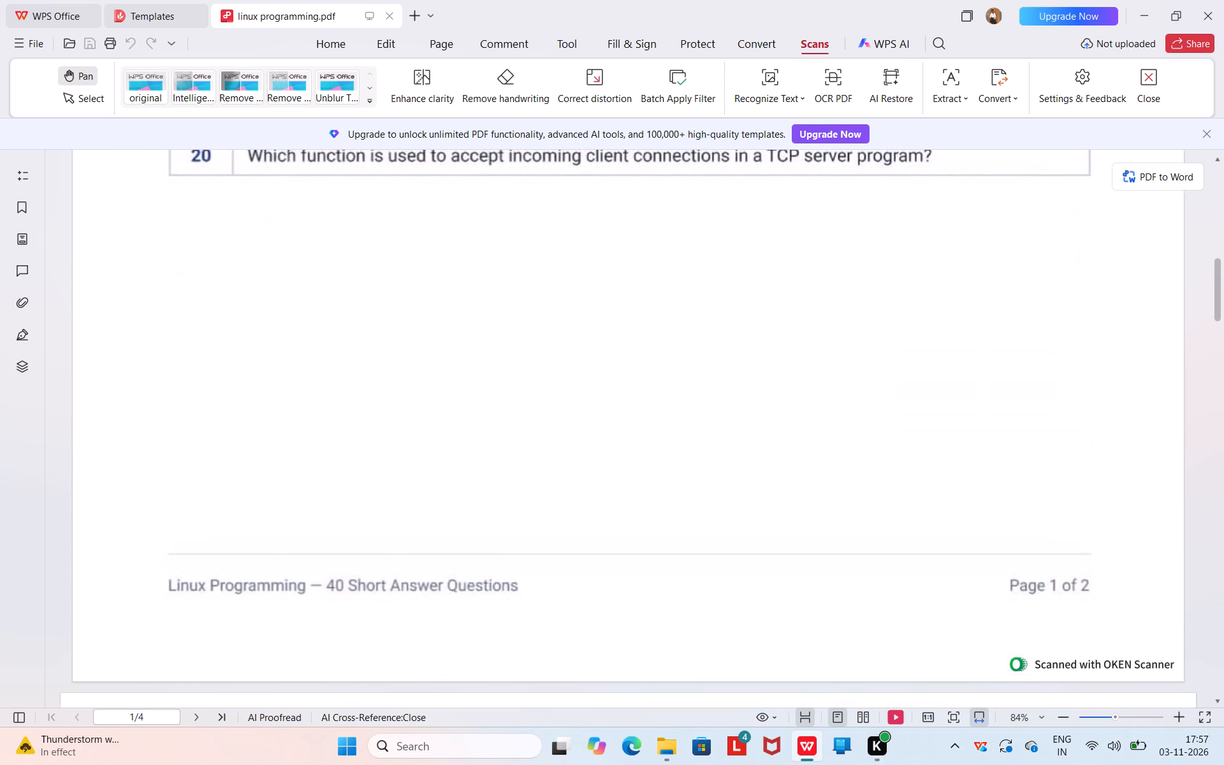
key("ctrl+minus")
key("ctrl+minus")
key("ctrl+minus")
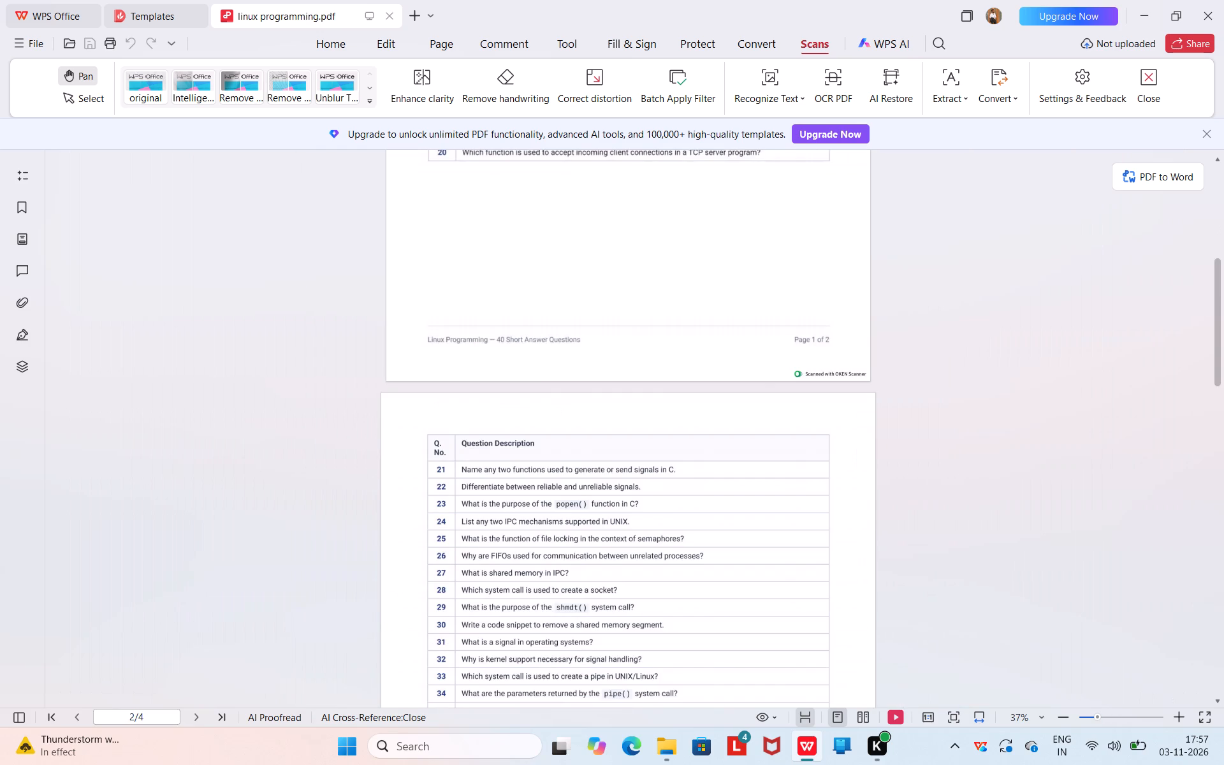
scroll(608, 588, "up", 1)
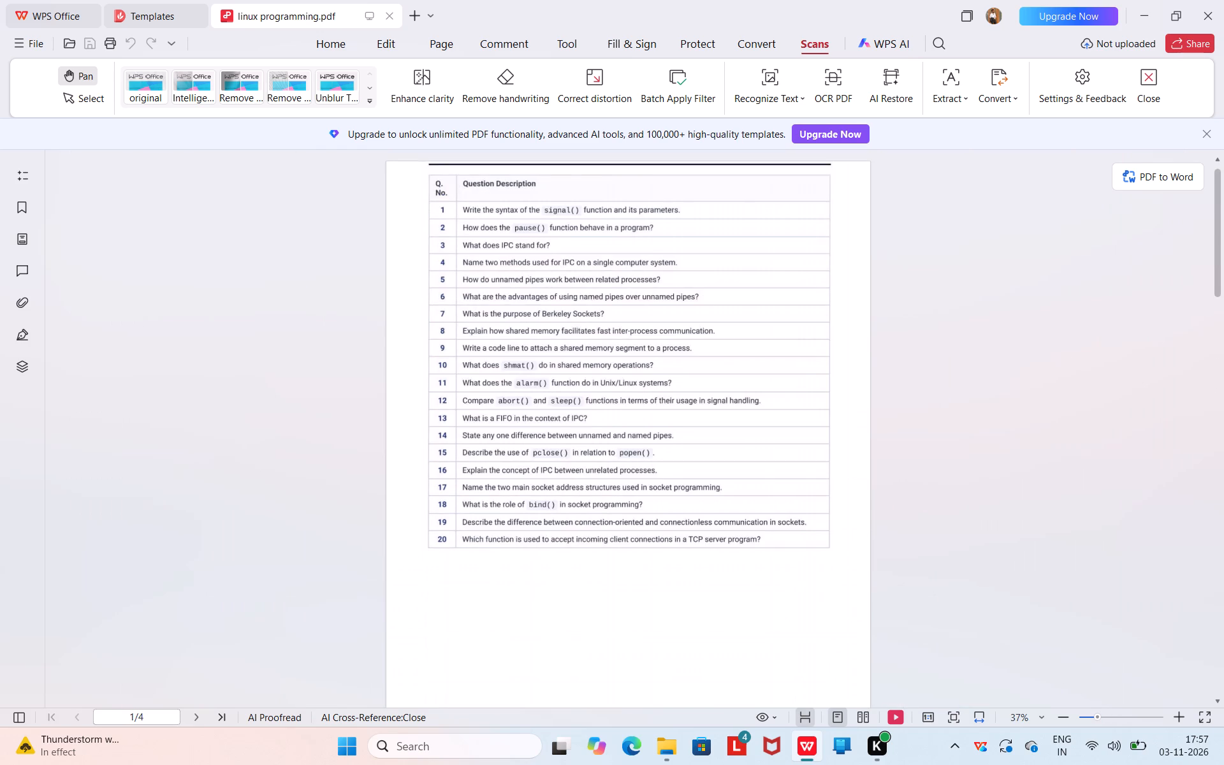
scroll(608, 588, "up", 1)
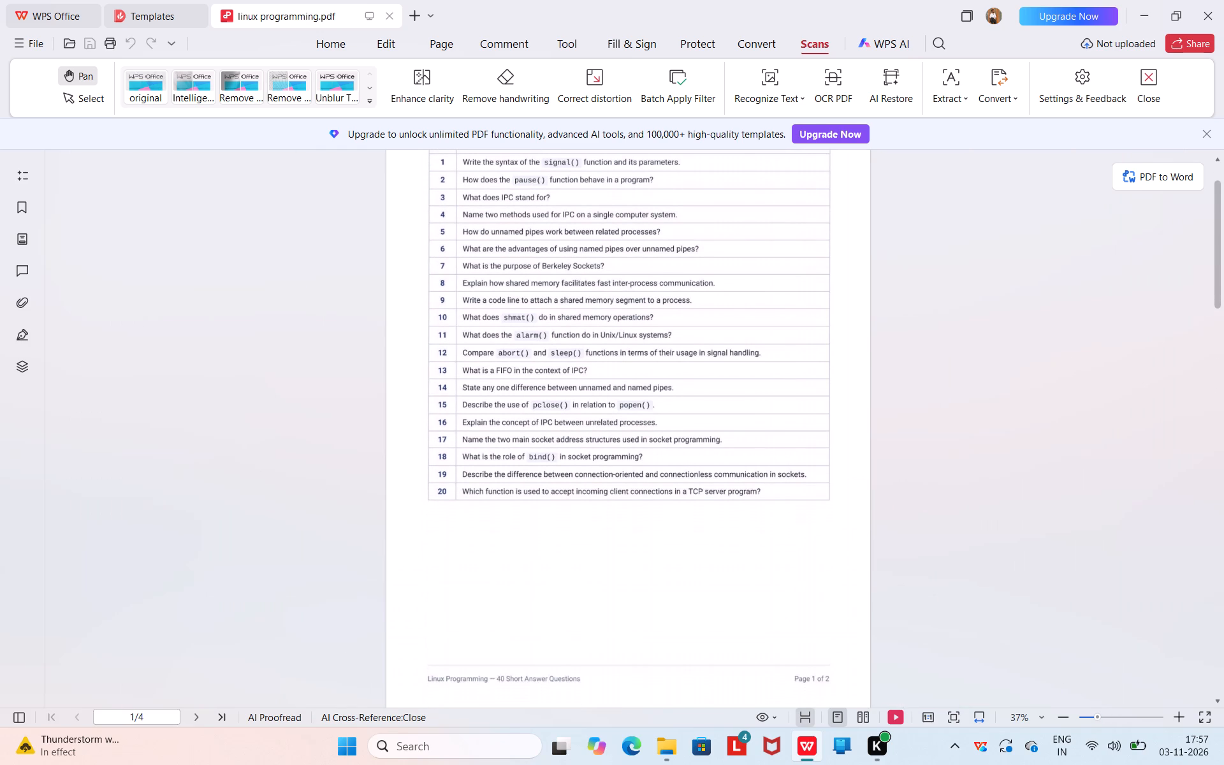
scroll(608, 588, "up", 1)
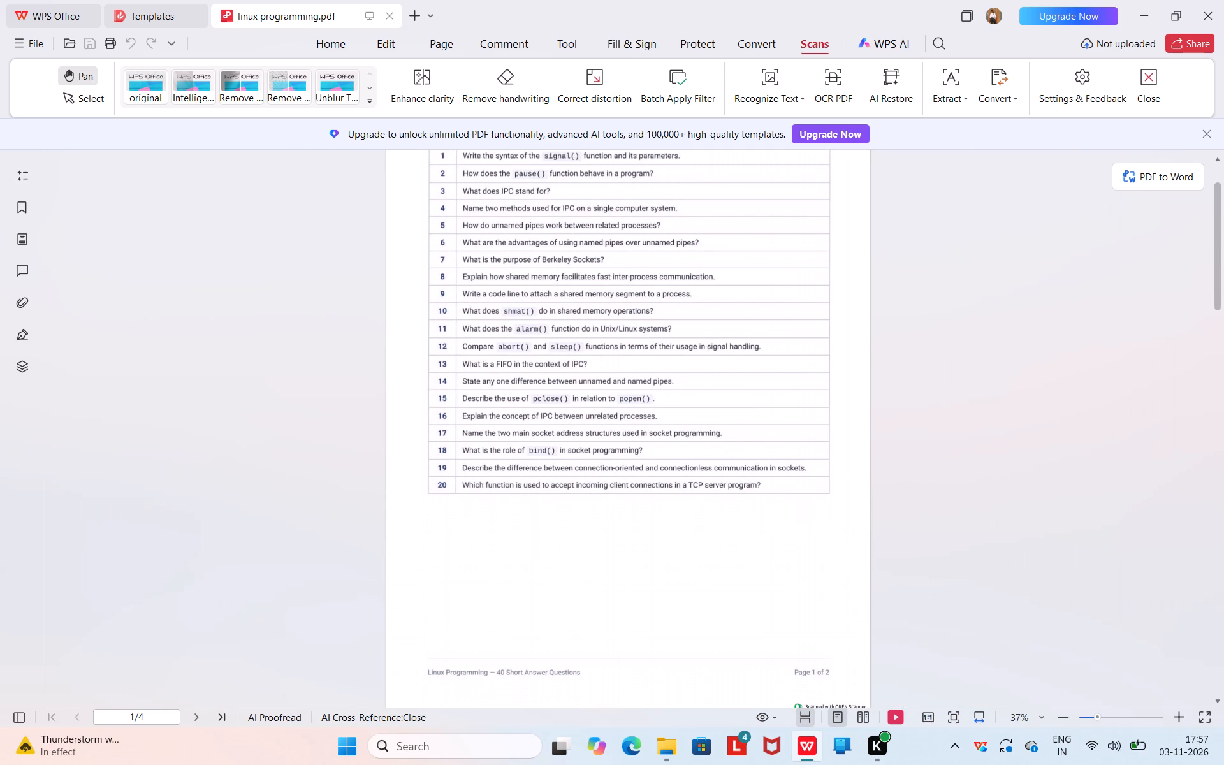
scroll(608, 588, "up", 1)
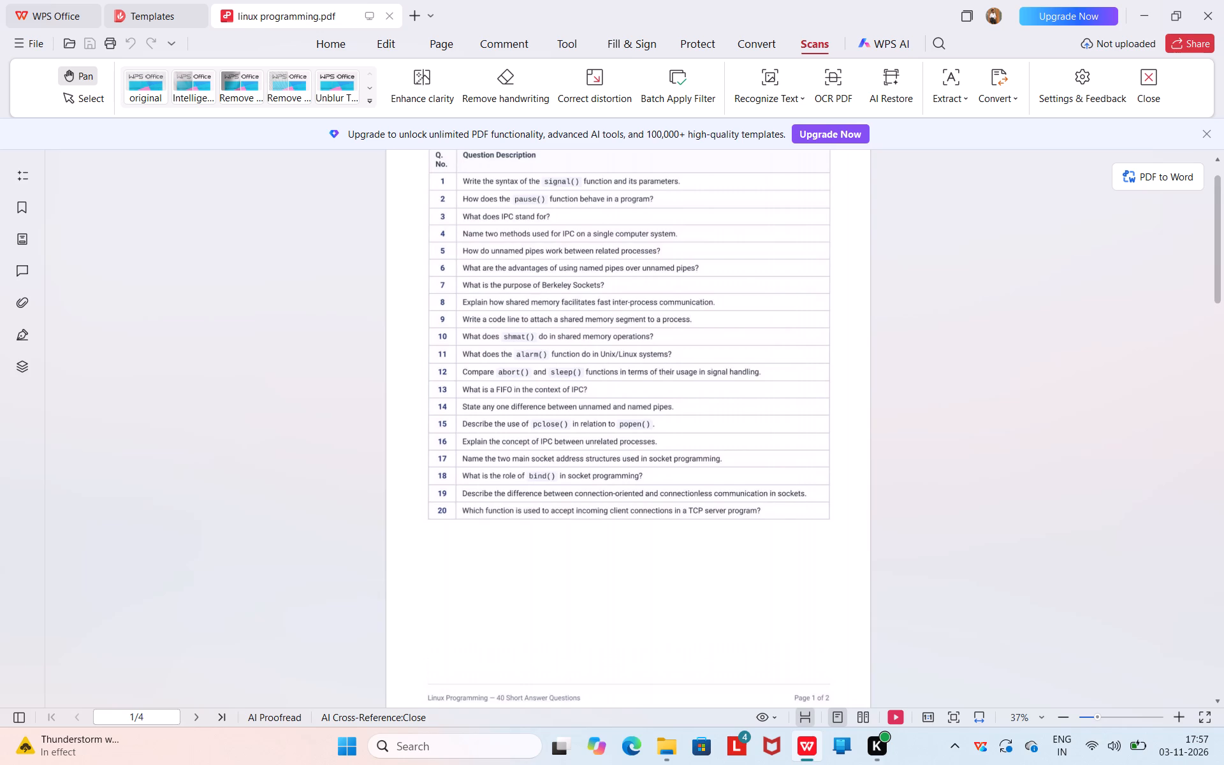
scroll(608, 588, "up", 1)
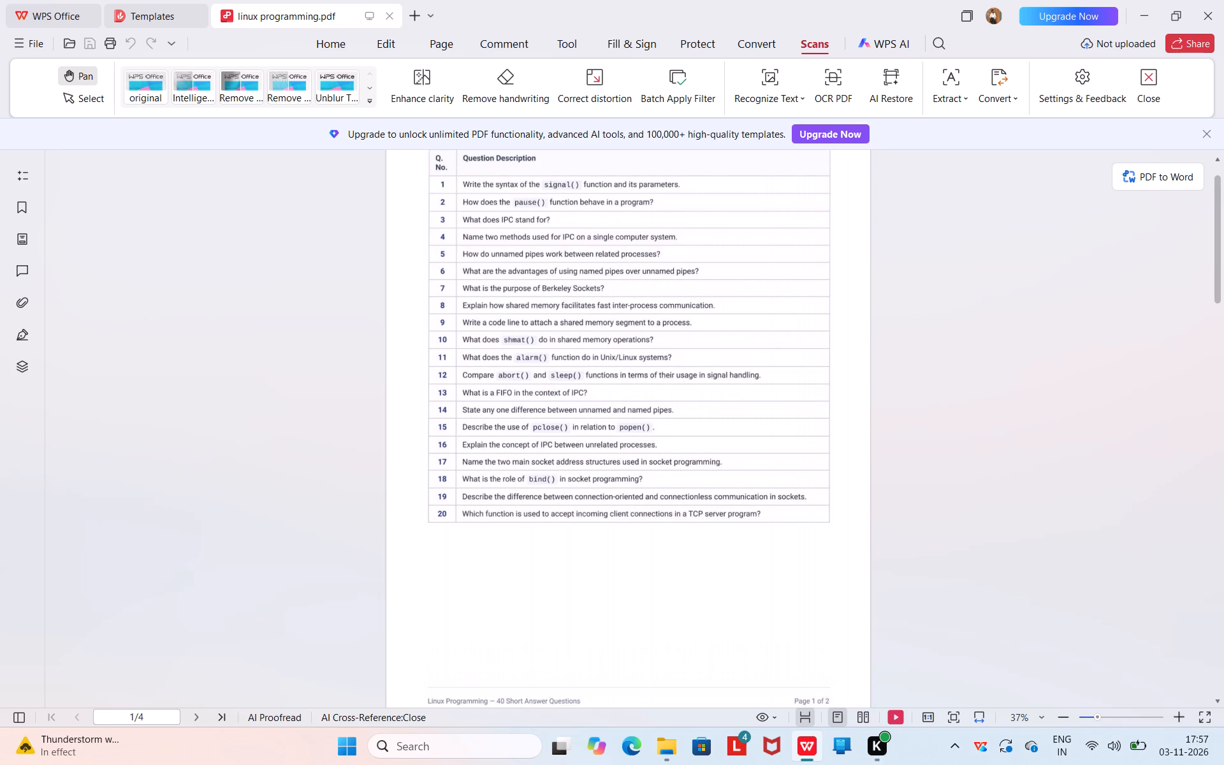
scroll(608, 588, "down", 7)
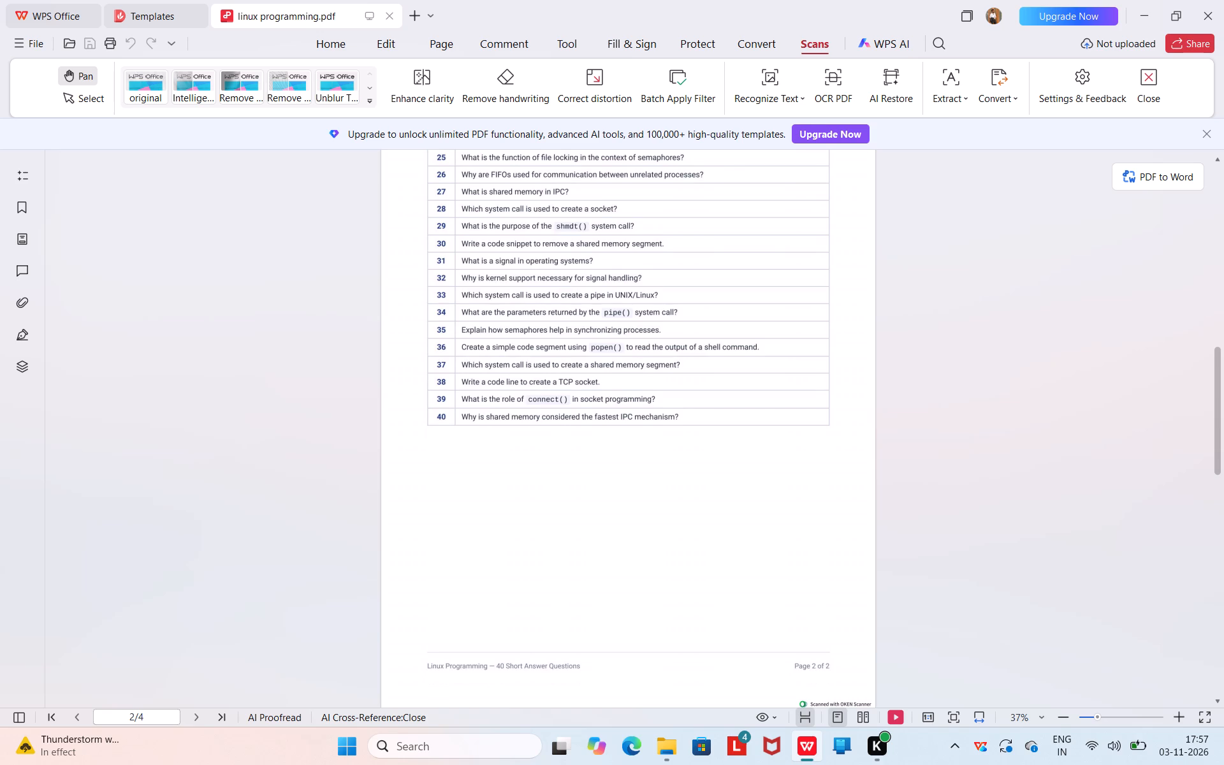
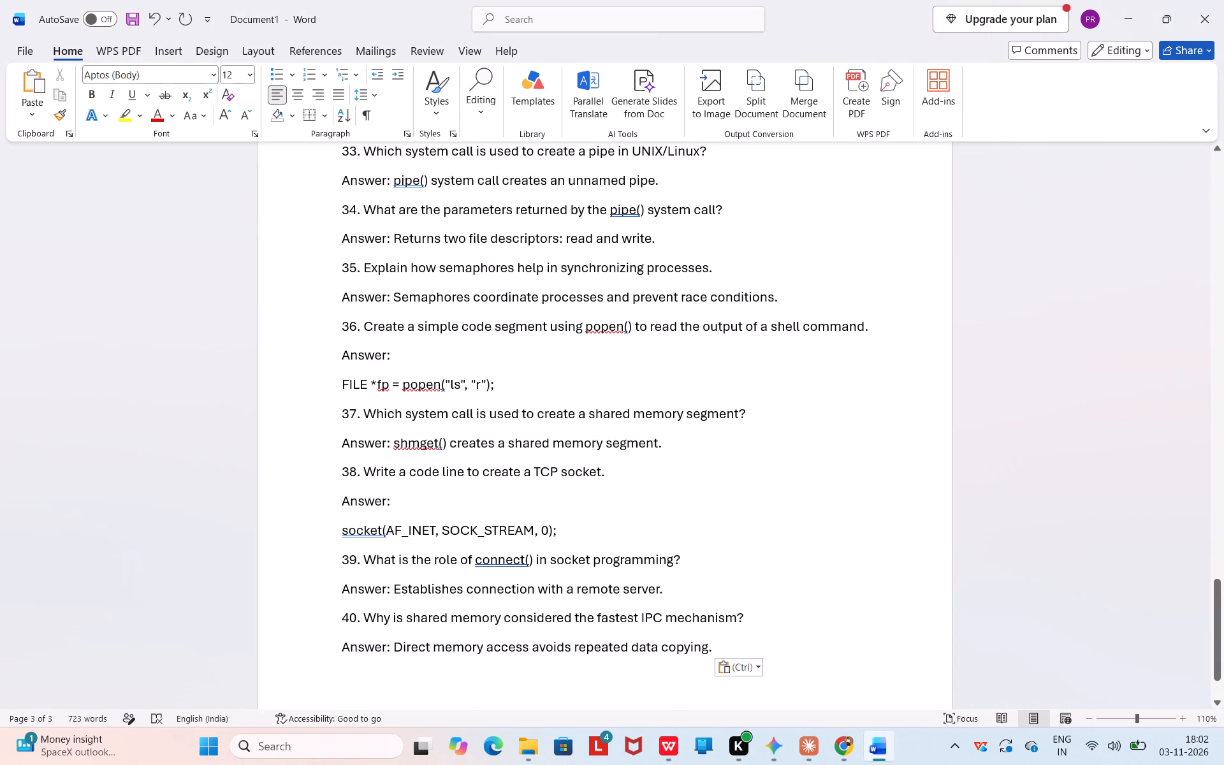
Delete the "Answer:" labels under questions 36, 37 and 38, removing the label lines above the code answers.
left_click_drag(397, 355, 247, 360)
key("BackSpace")
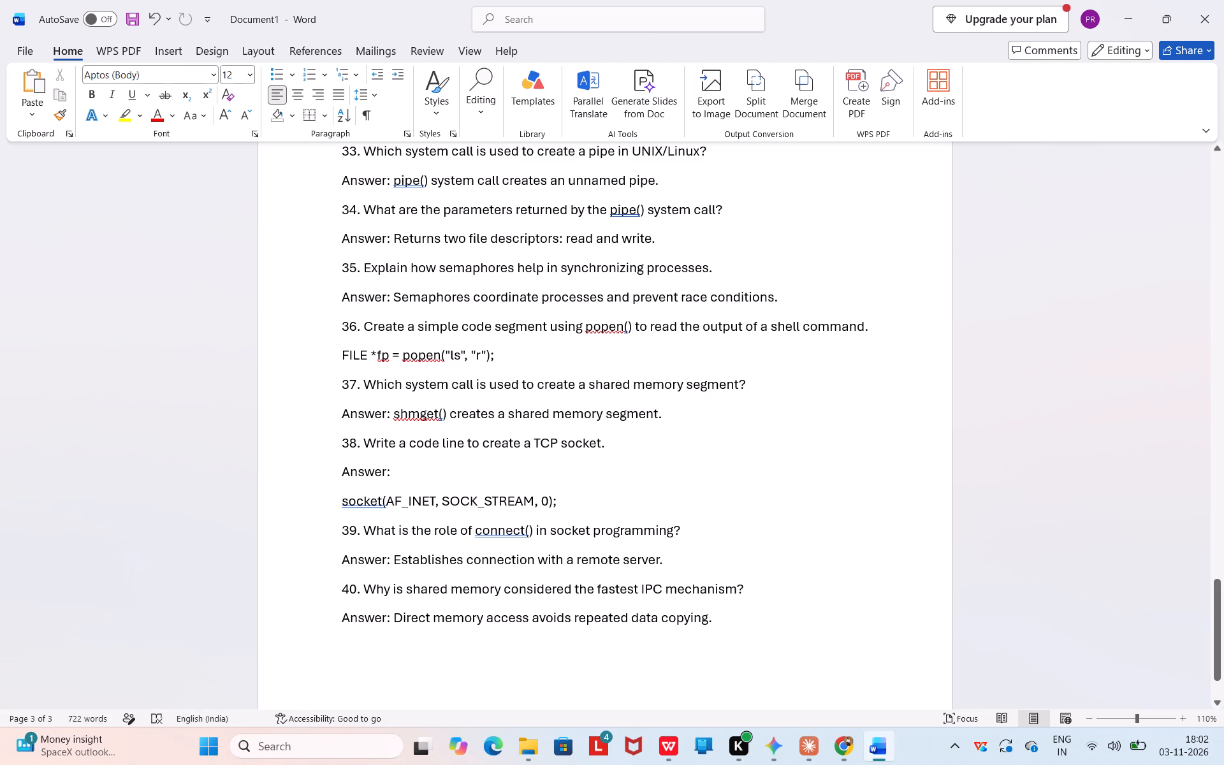
left_click_drag(390, 415, 262, 409)
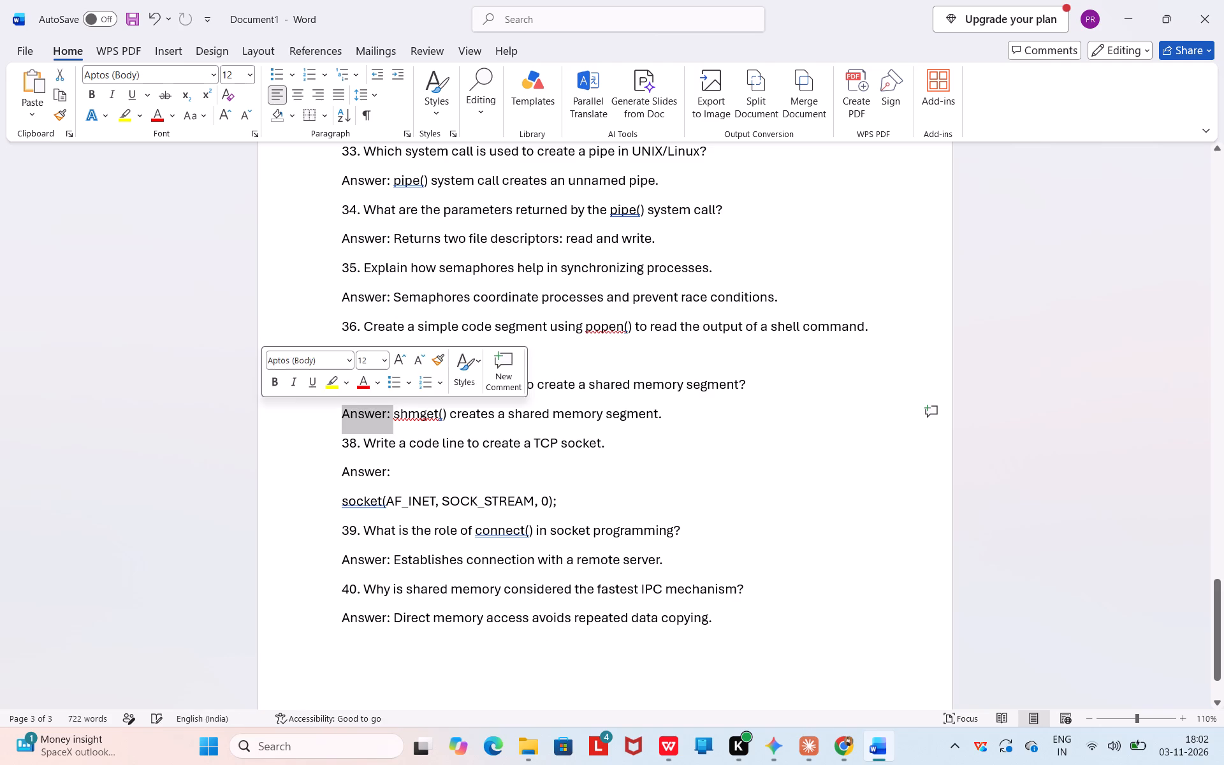
key("BackSpace")
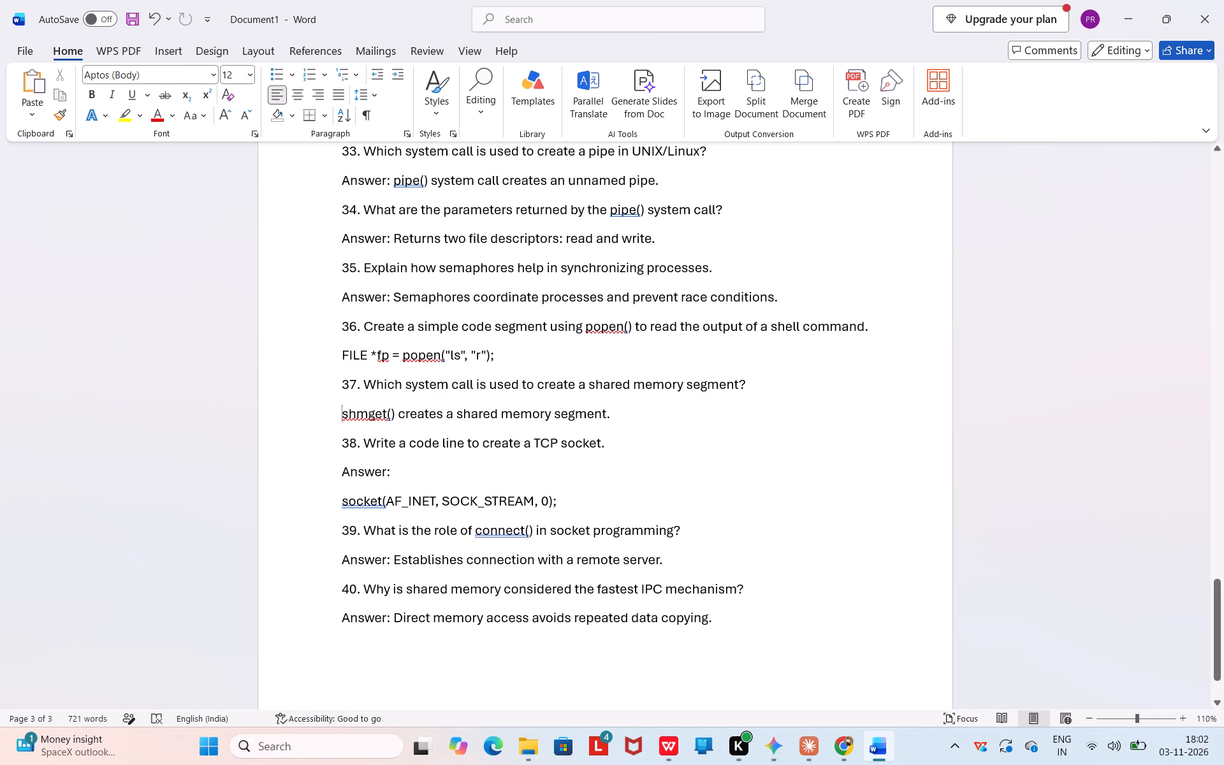
left_click_drag(395, 476, 0, 437)
left_click(427, 464)
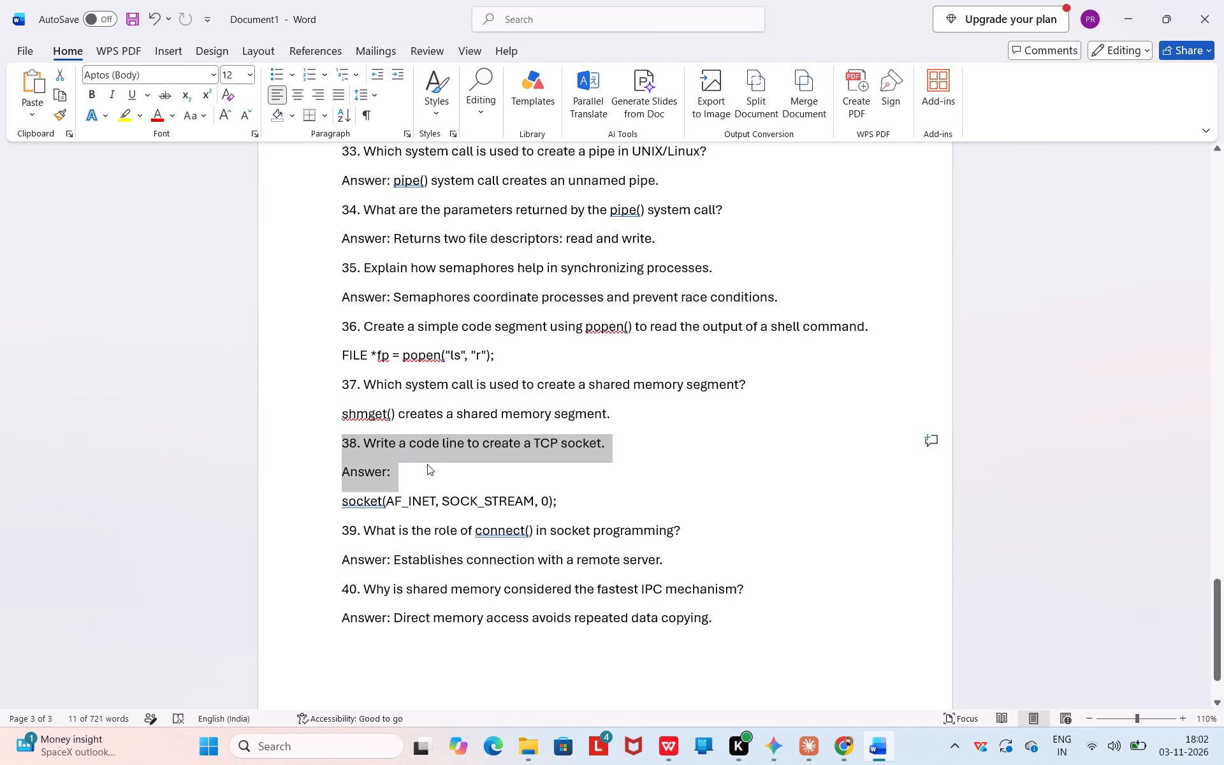
left_click_drag(421, 471, 212, 479)
key("BackSpace")
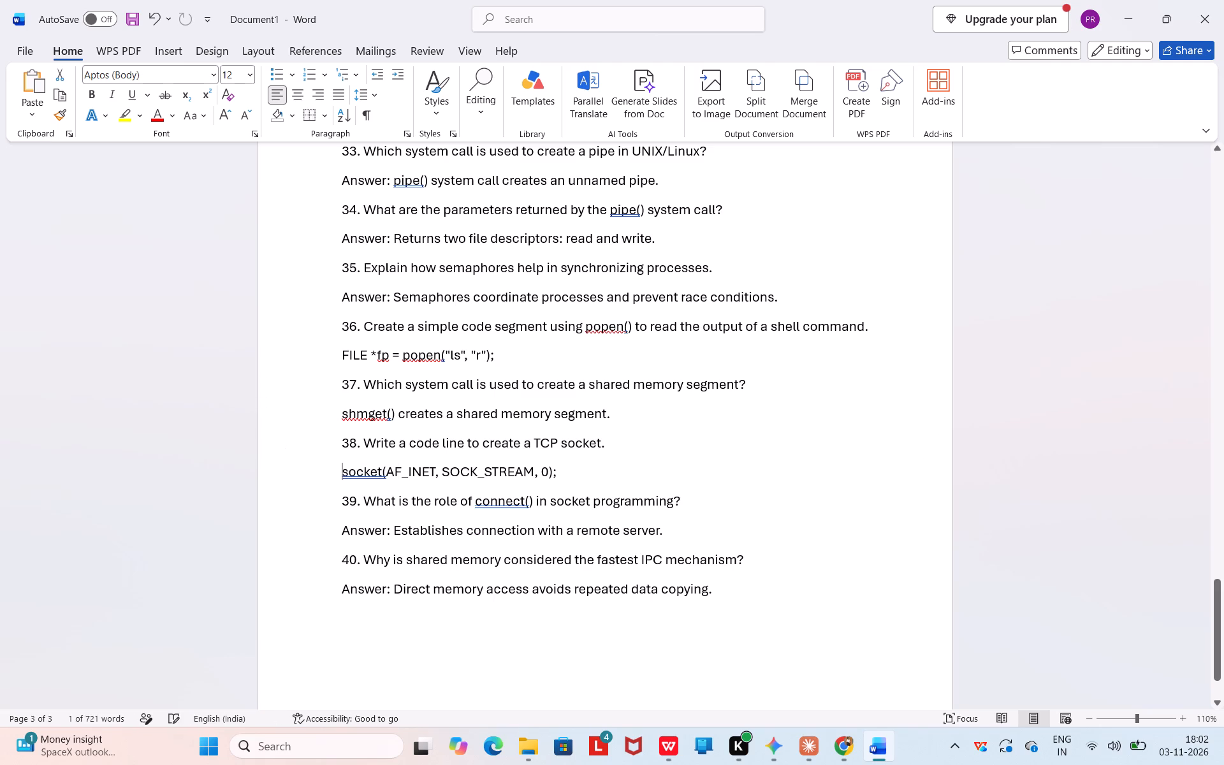
Delete the "Answer:" labels from the answers to questions 40 and 39.
left_click_drag(391, 532, 379, 530)
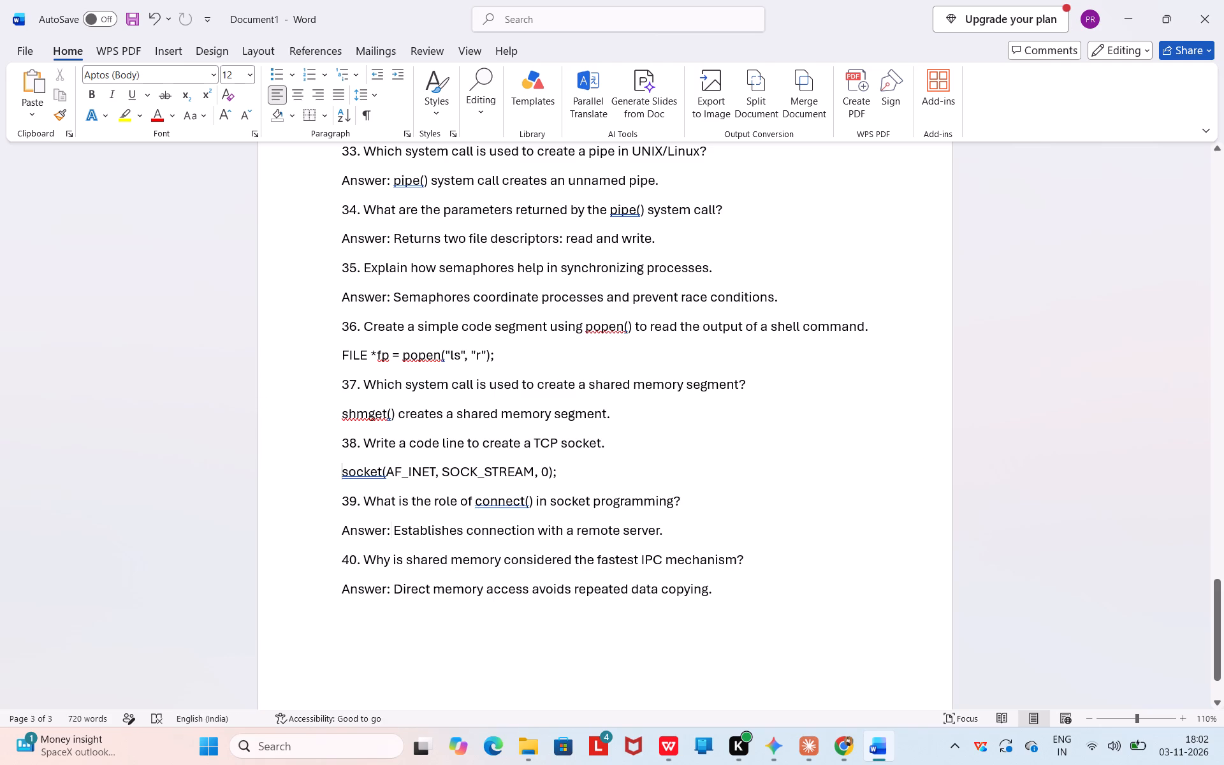
left_click_drag(379, 530, 126, 509)
left_click(379, 596)
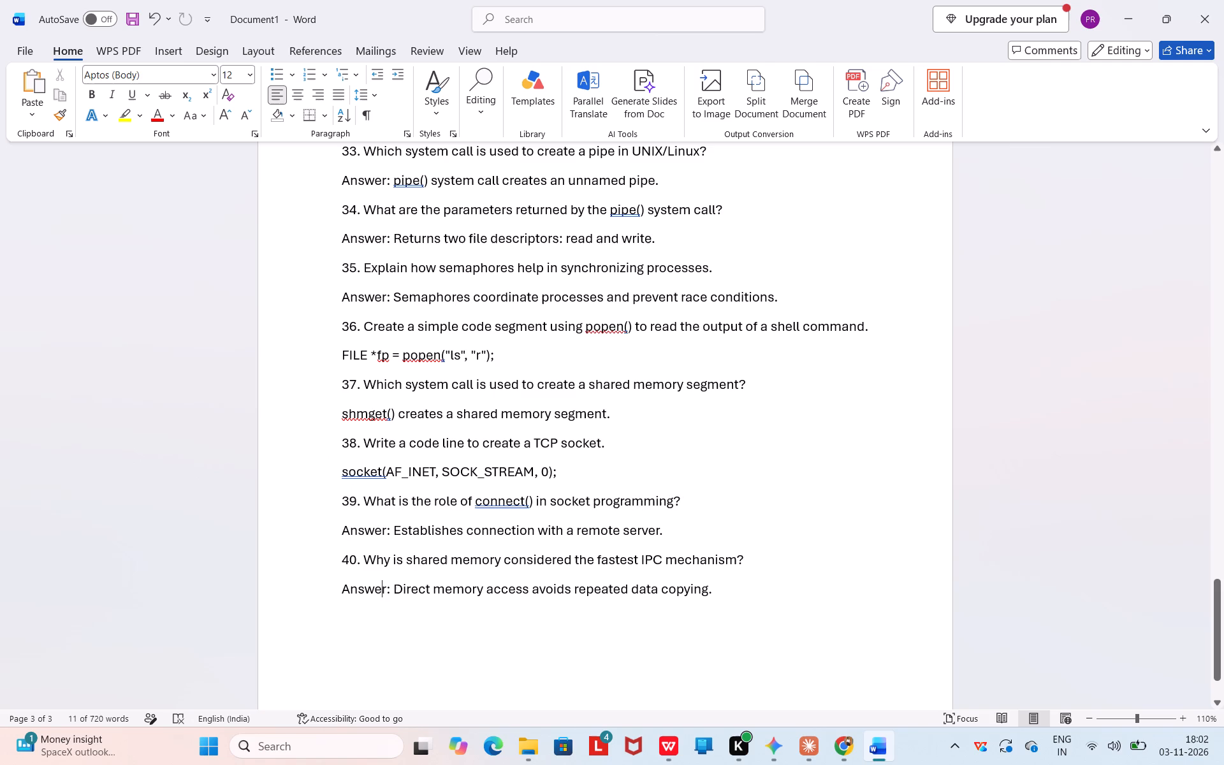
left_click_drag(390, 589, 295, 583)
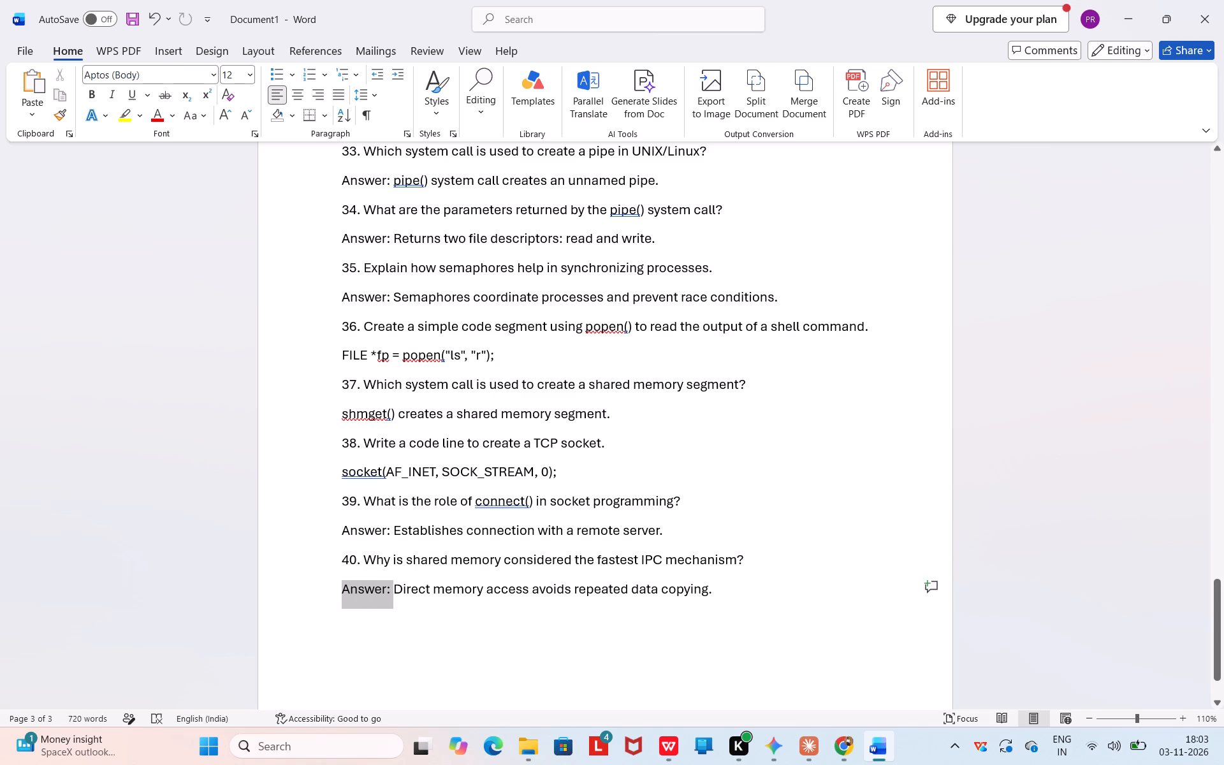
left_click_drag(295, 583, 296, 583)
key("BackSpace")
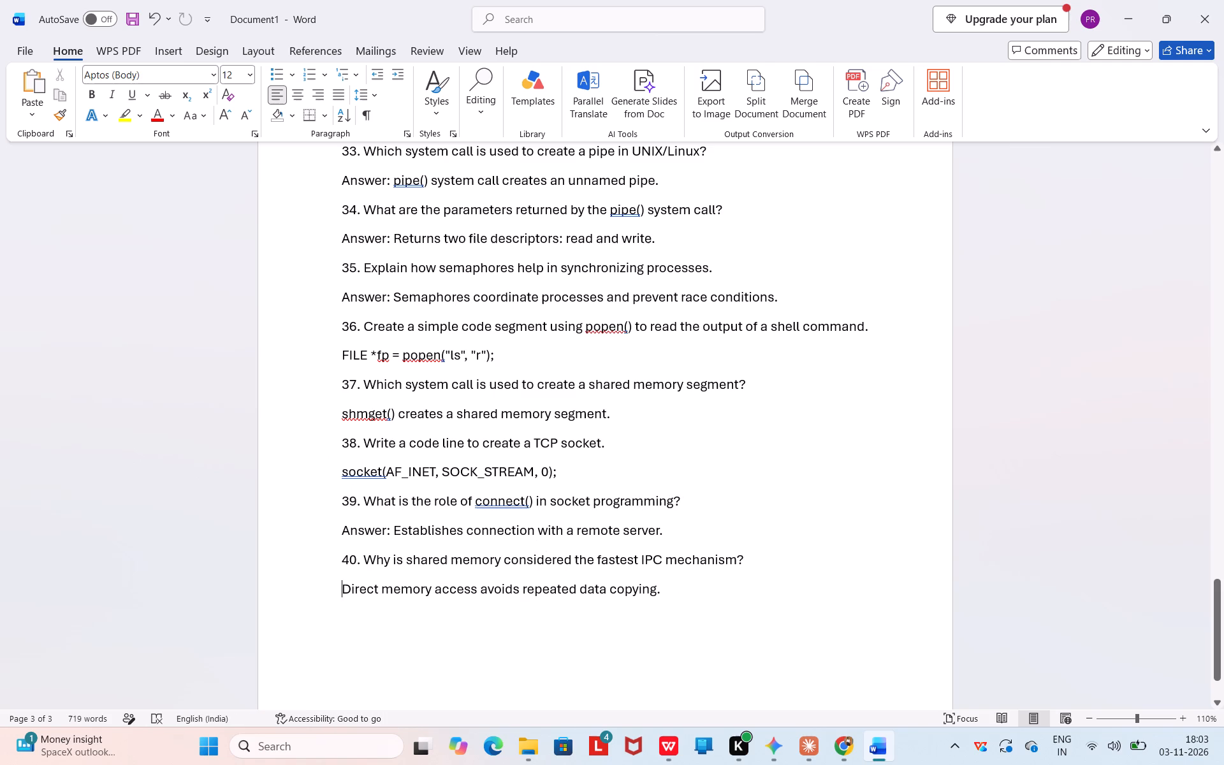
left_click_drag(394, 530, 290, 532)
key("BackSpace")
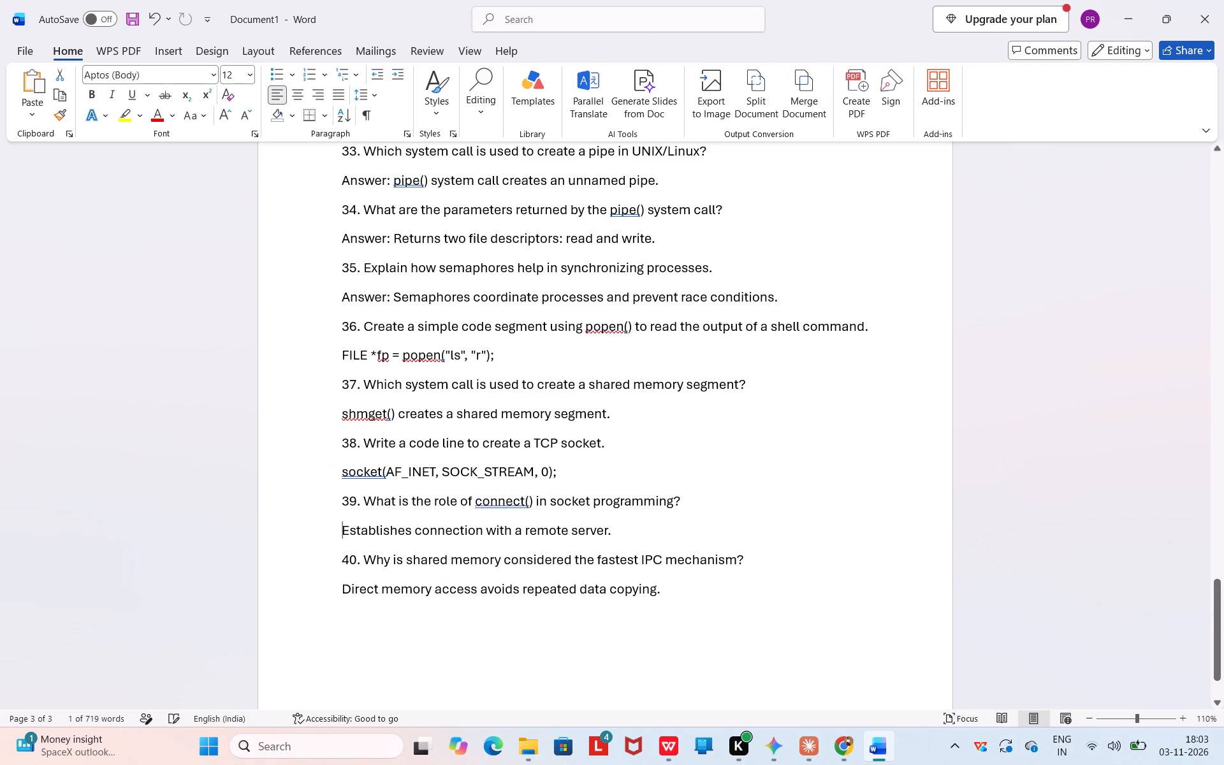
Delete the "Answer:" labels from the answers to questions 35 and 34.
scroll(374, 369, "up", 1)
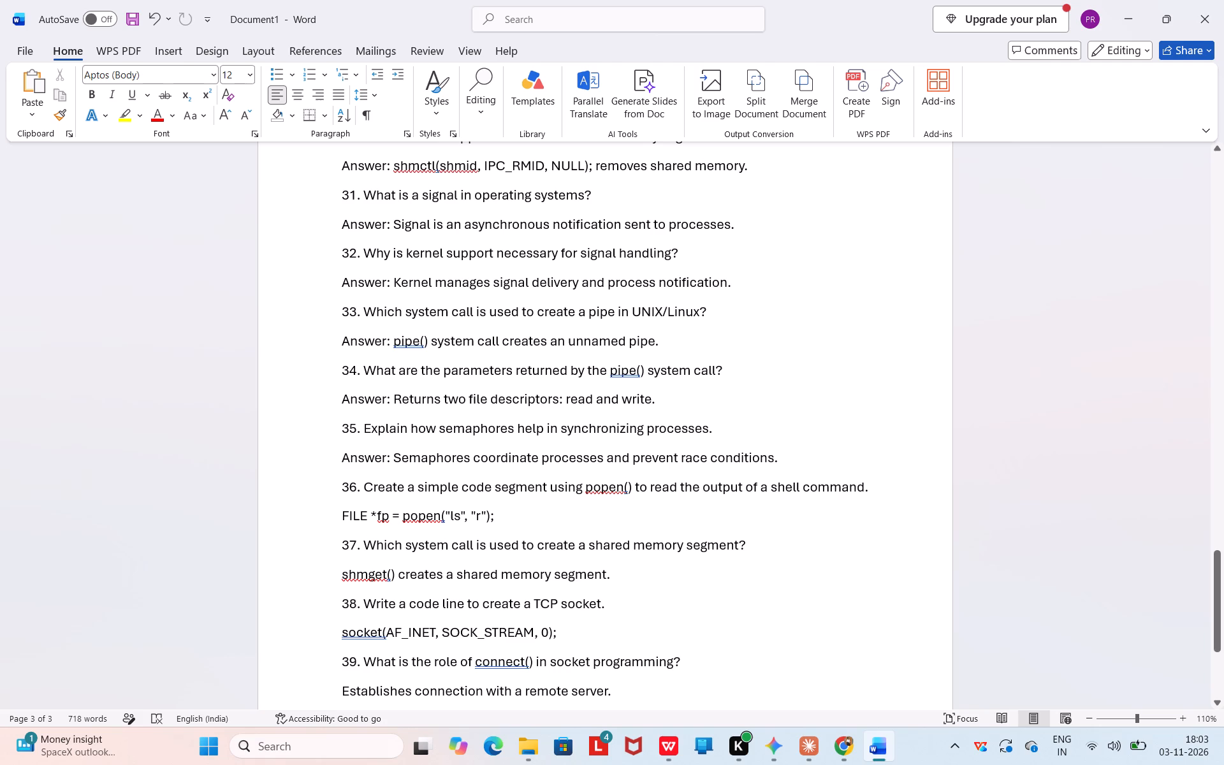
left_click_drag(390, 457, 324, 454)
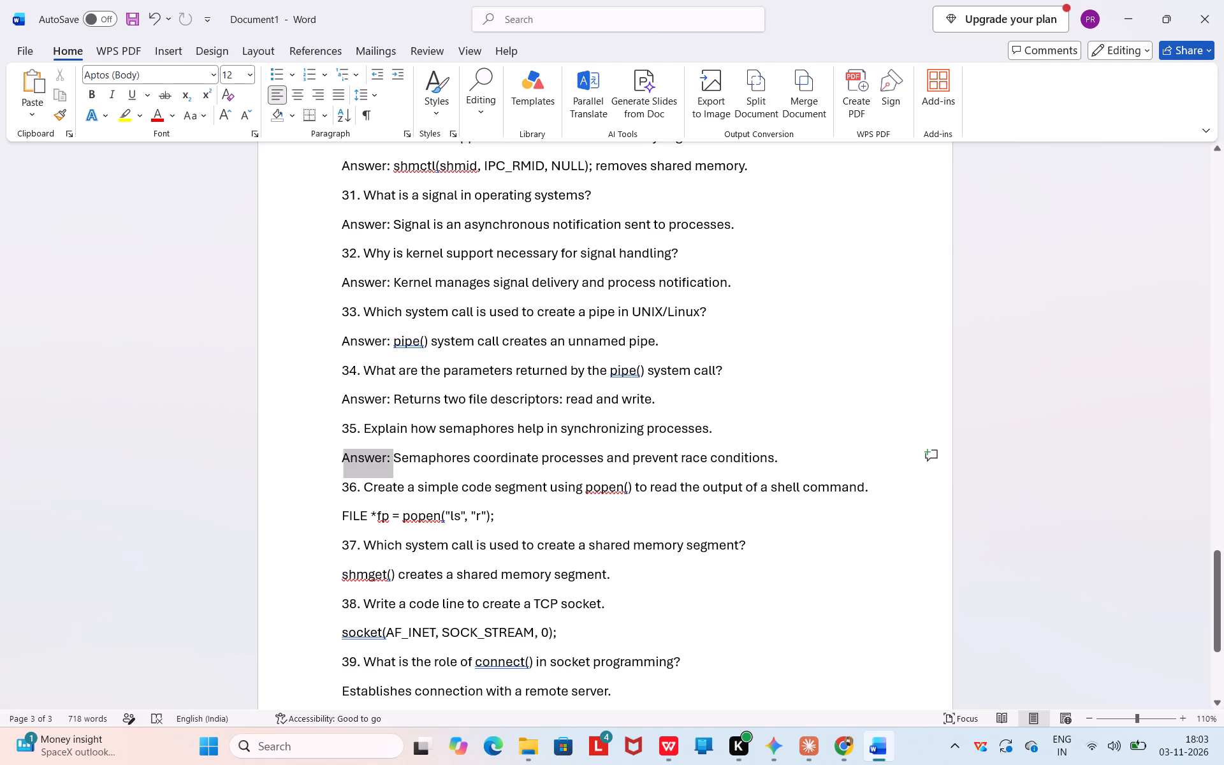
left_click_drag(324, 454, 322, 453)
key("BackSpace")
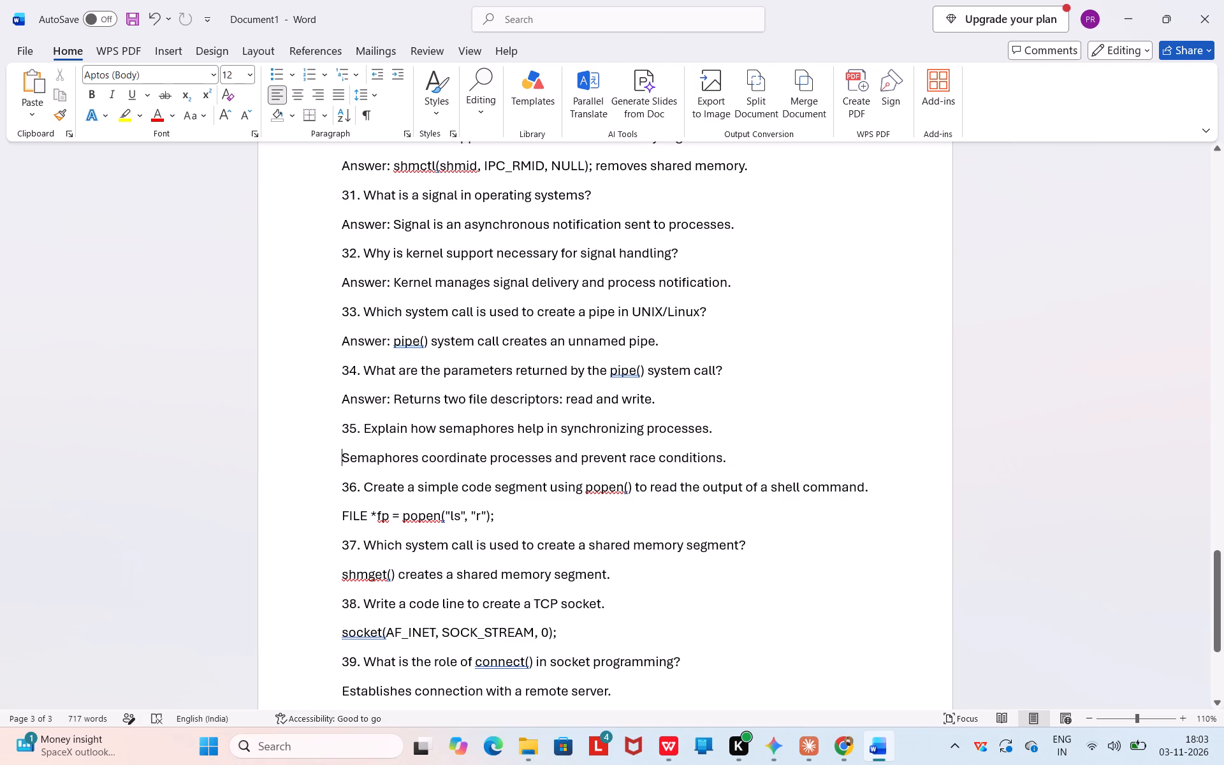
left_click_drag(391, 401, 340, 400)
key("BackSpace")
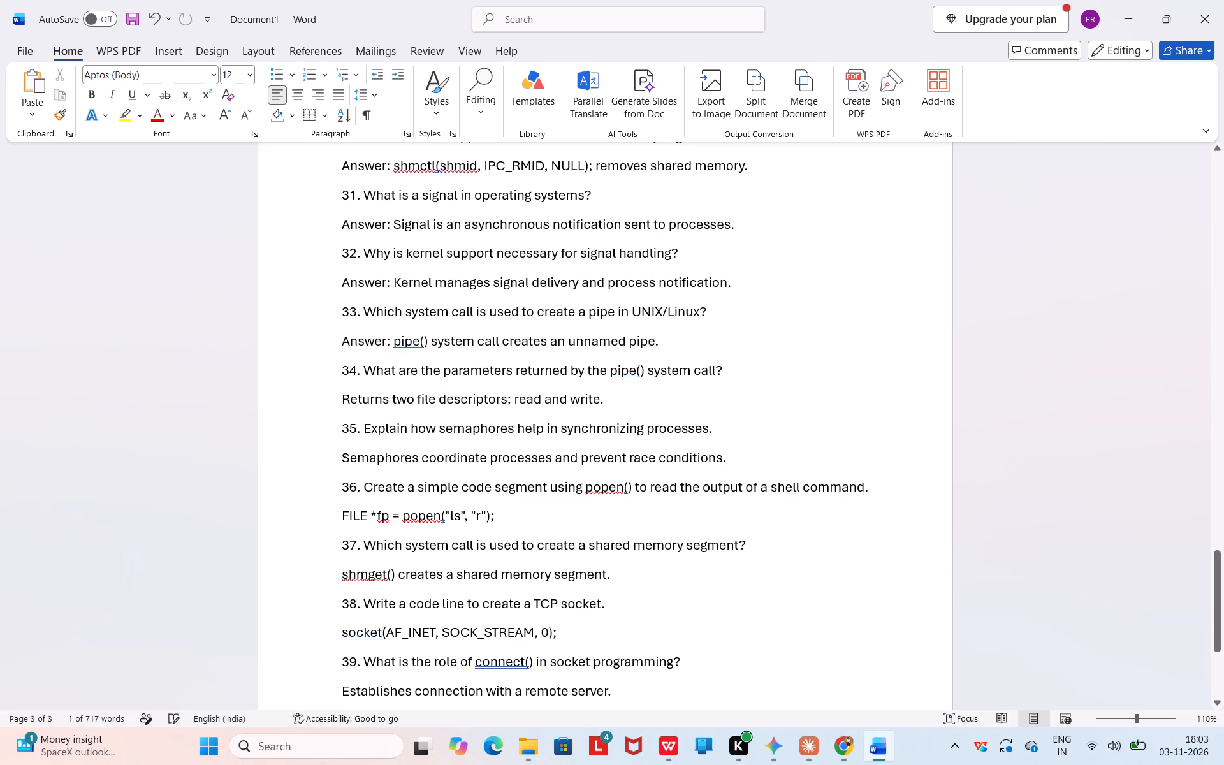
Delete the "Answer:" label from the answer to question 33, so the line starts with "pipe()".
key("Up")
key("Up")
key("Up")
key("Down")
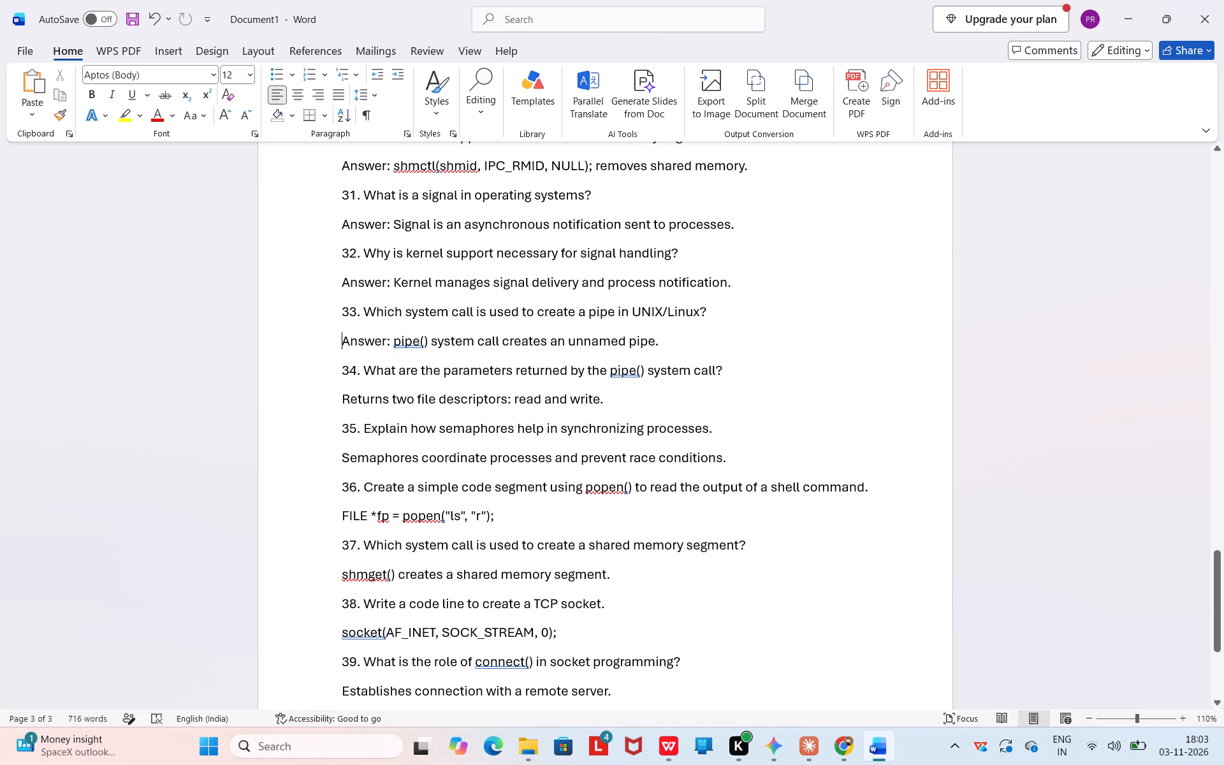
key("Right")
key("Right")
key("Right")
key("Right")
key("Right")
key("Right")
key("Right")
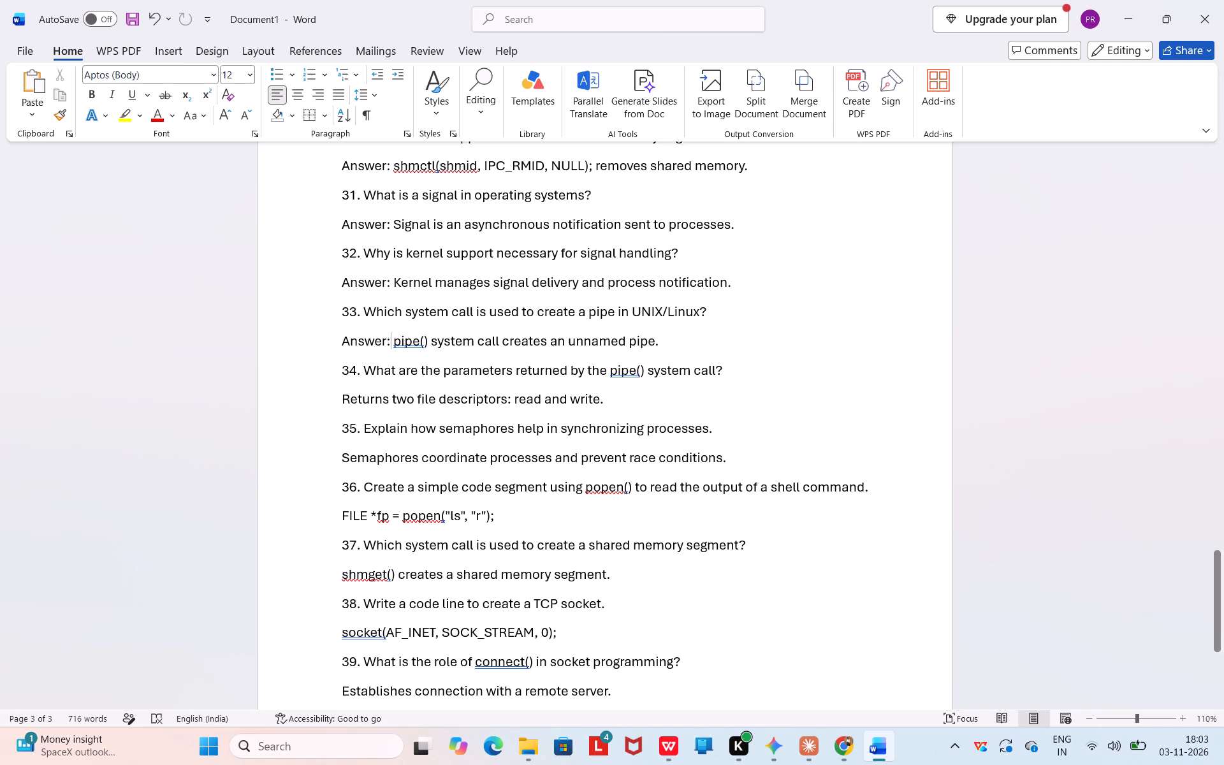
key("Right")
key("BackSpace")
key("BackSpace")
key("BackSpace")
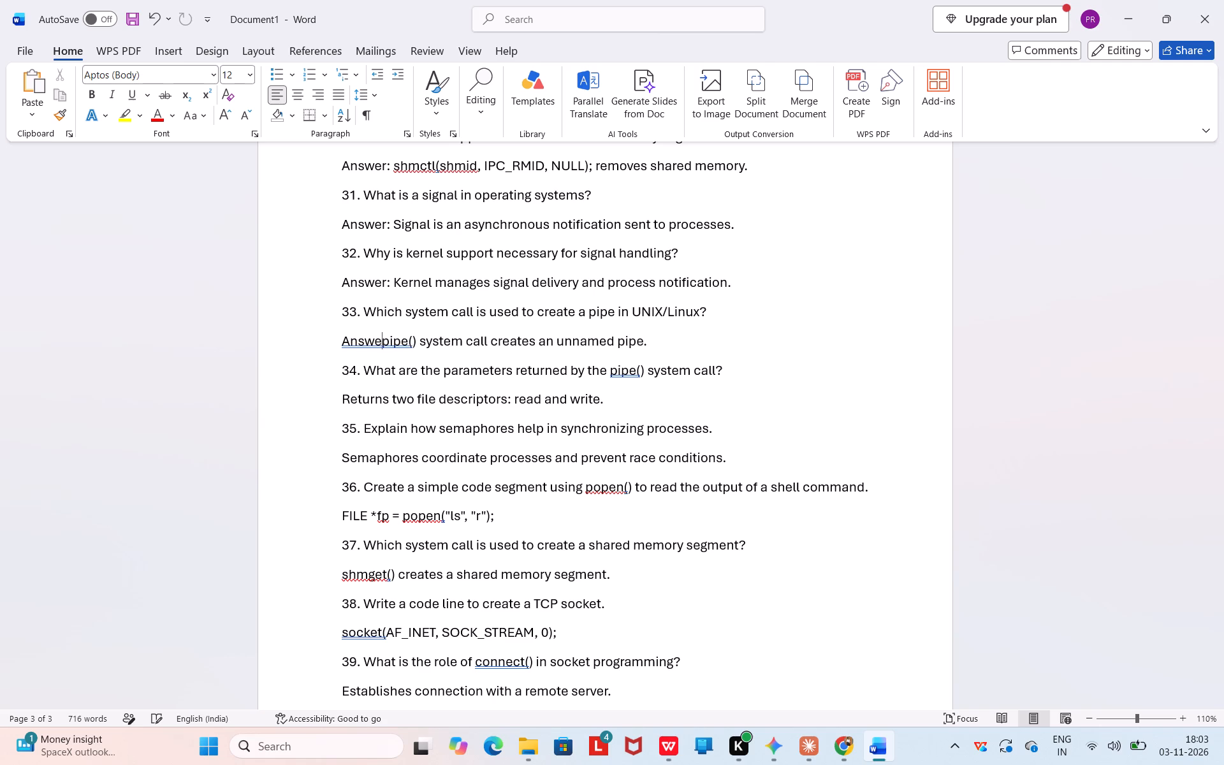
key("BackSpace")
key("BackSpace")
key("BackSpace")
key("BackSpace")
key("BackSpace")
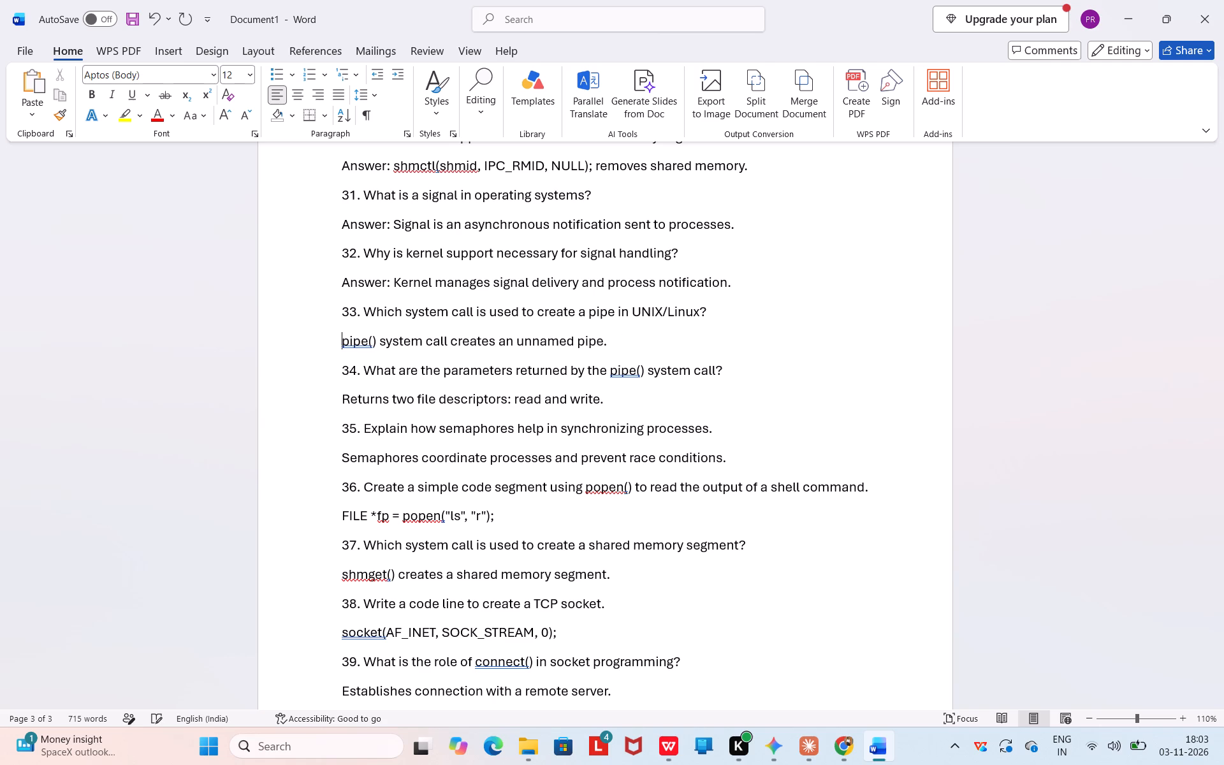
Delete the "Answer:" labels from the answers to questions 32, 31 and 30.
key("Up")
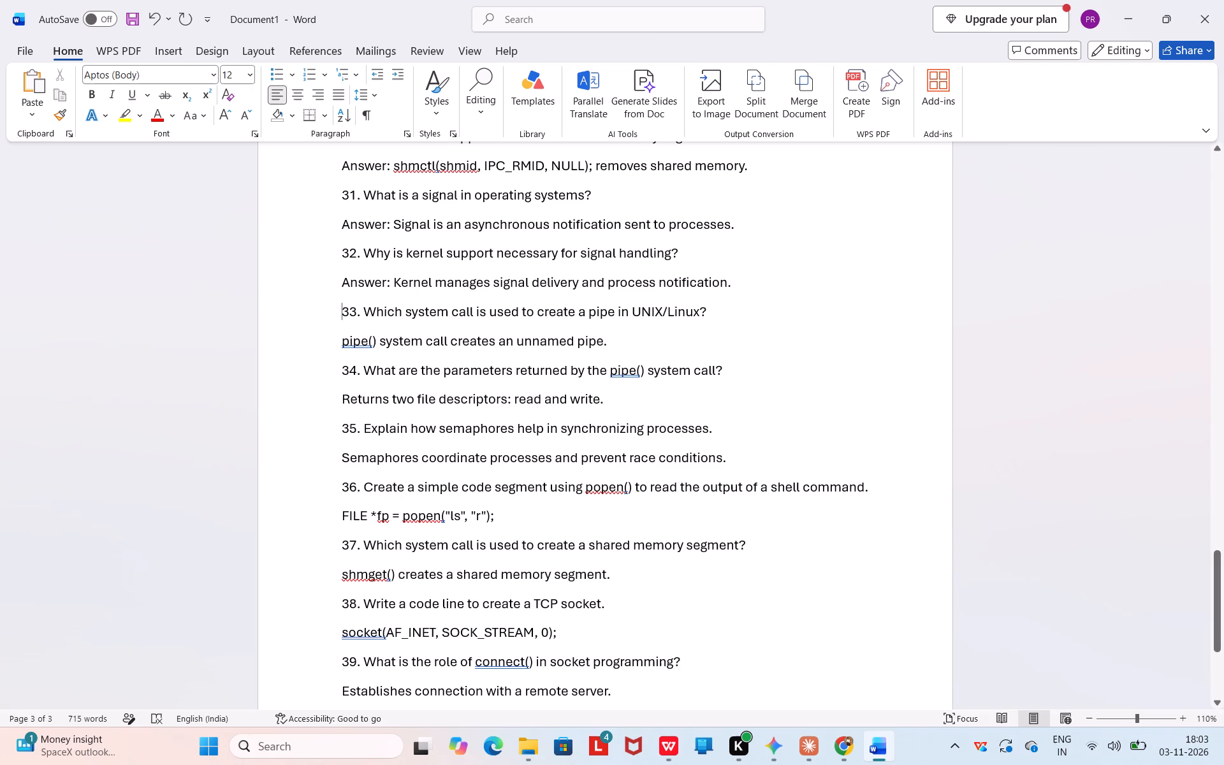
left_click_drag(390, 283, 319, 284)
key("BackSpace")
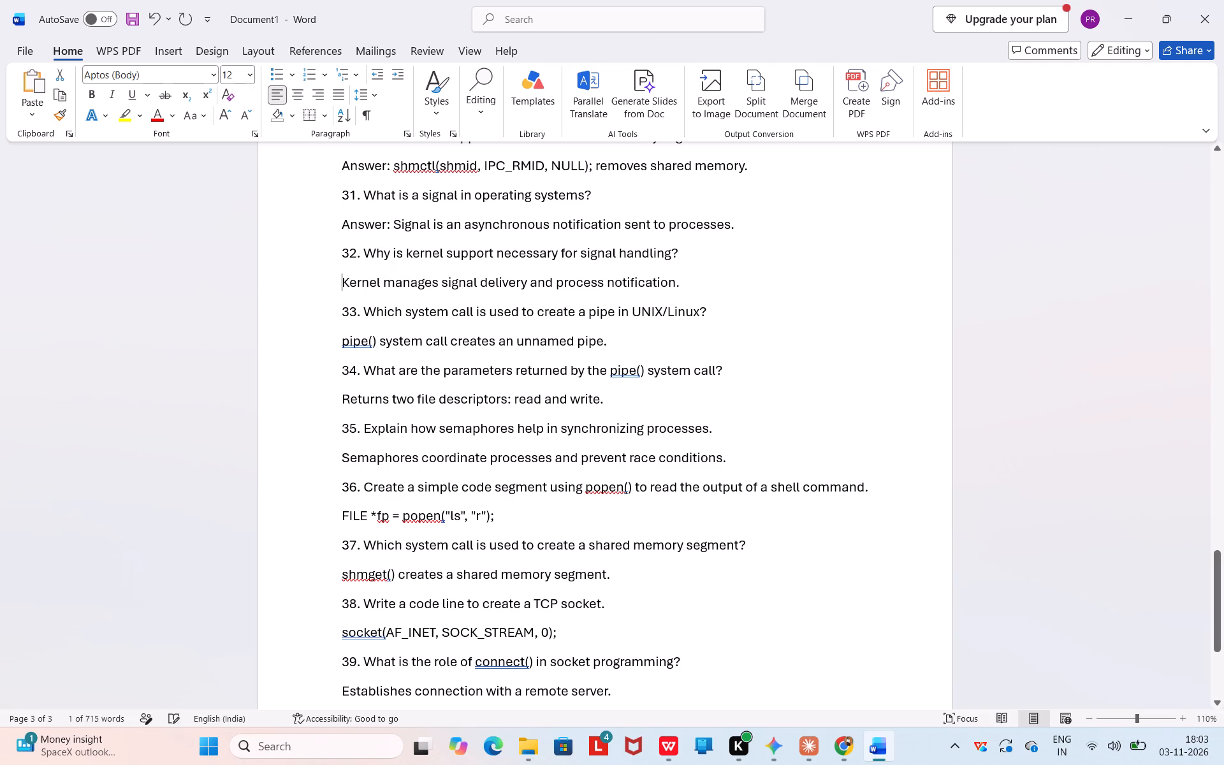
left_click_drag(391, 222, 316, 234)
key("BackSpace")
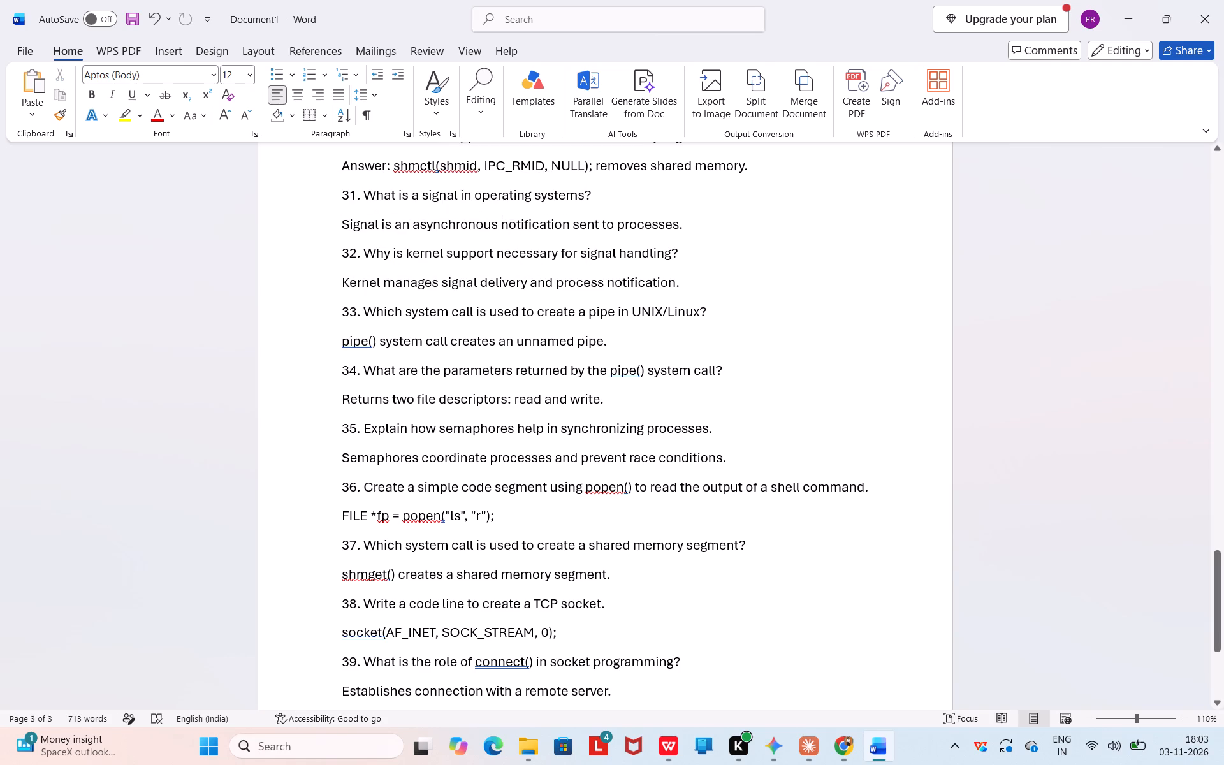
left_click_drag(393, 164, 337, 167)
key("BackSpace")
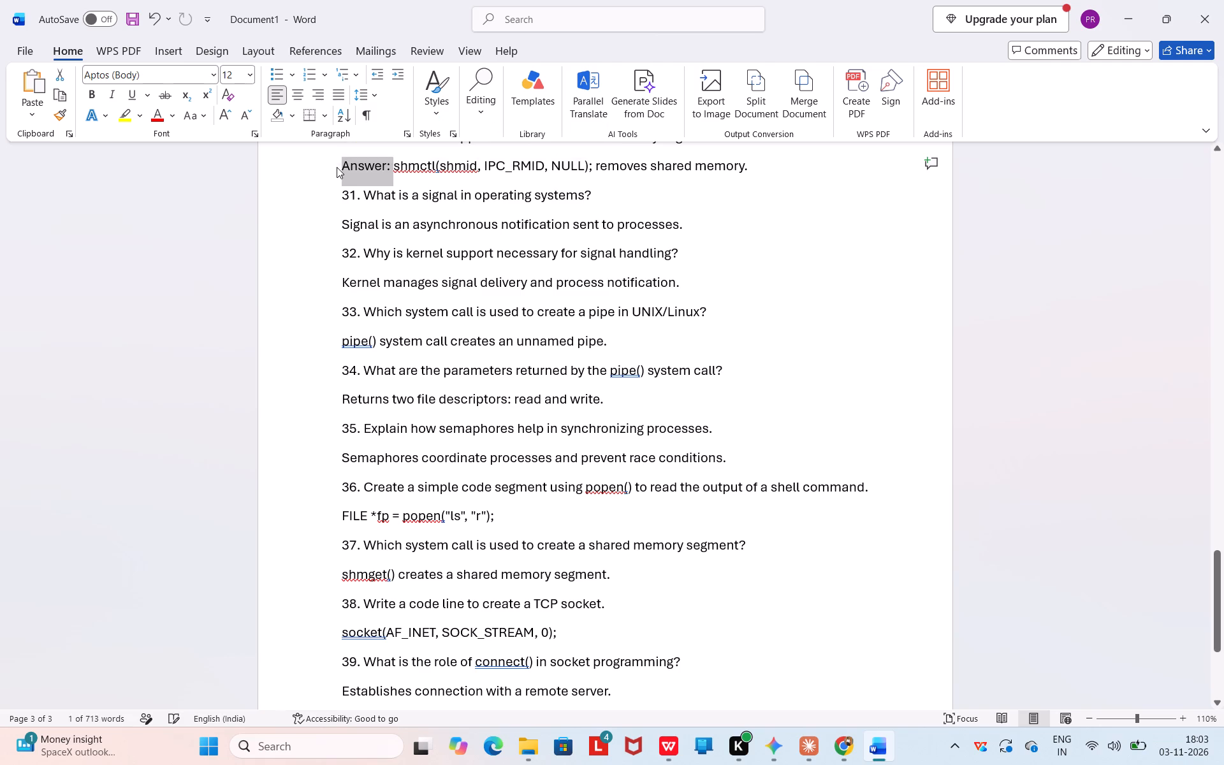
Delete the "Answer:" labels from the answers to questions 29 and 28.
scroll(337, 167, "up", 4)
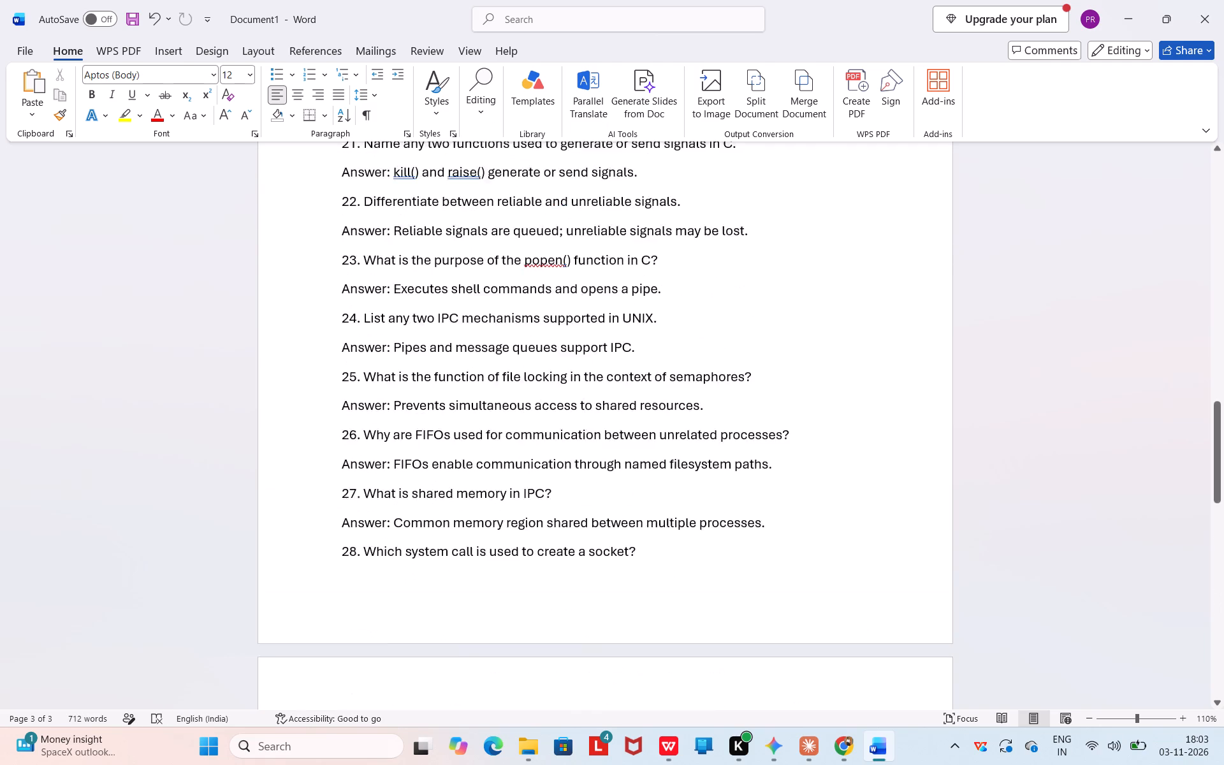
scroll(337, 167, "down", 3)
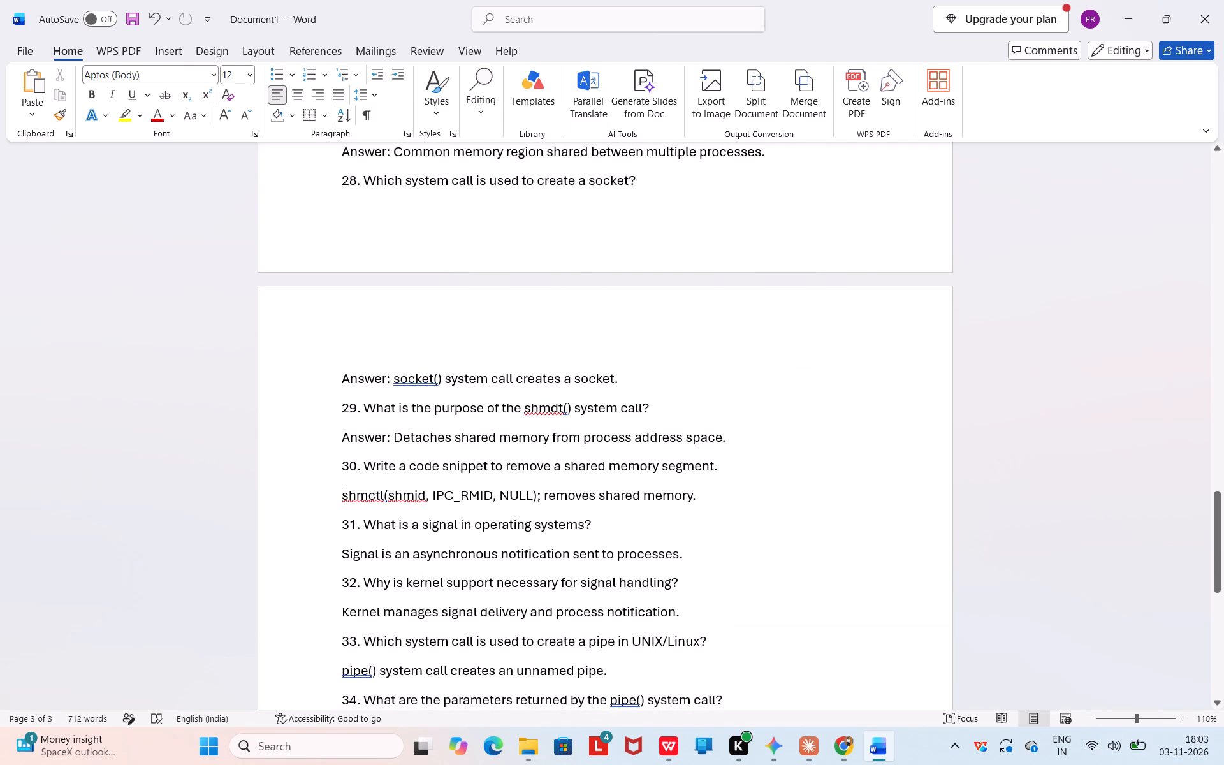
left_click_drag(392, 437, 327, 441)
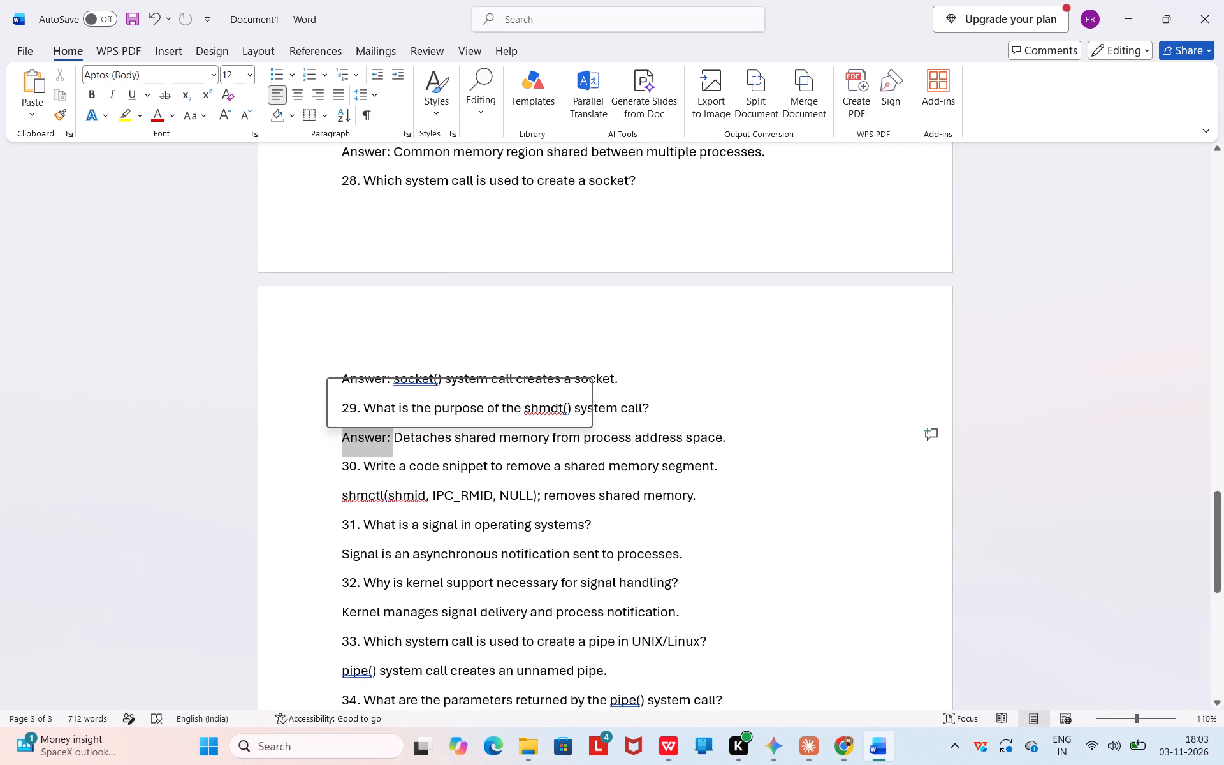
key("BackSpace")
left_click_drag(394, 376, 331, 384)
key("BackSpace")
Delete the "Answer:" labels from the answers to questions 27 and 26.
scroll(331, 384, "up", 1)
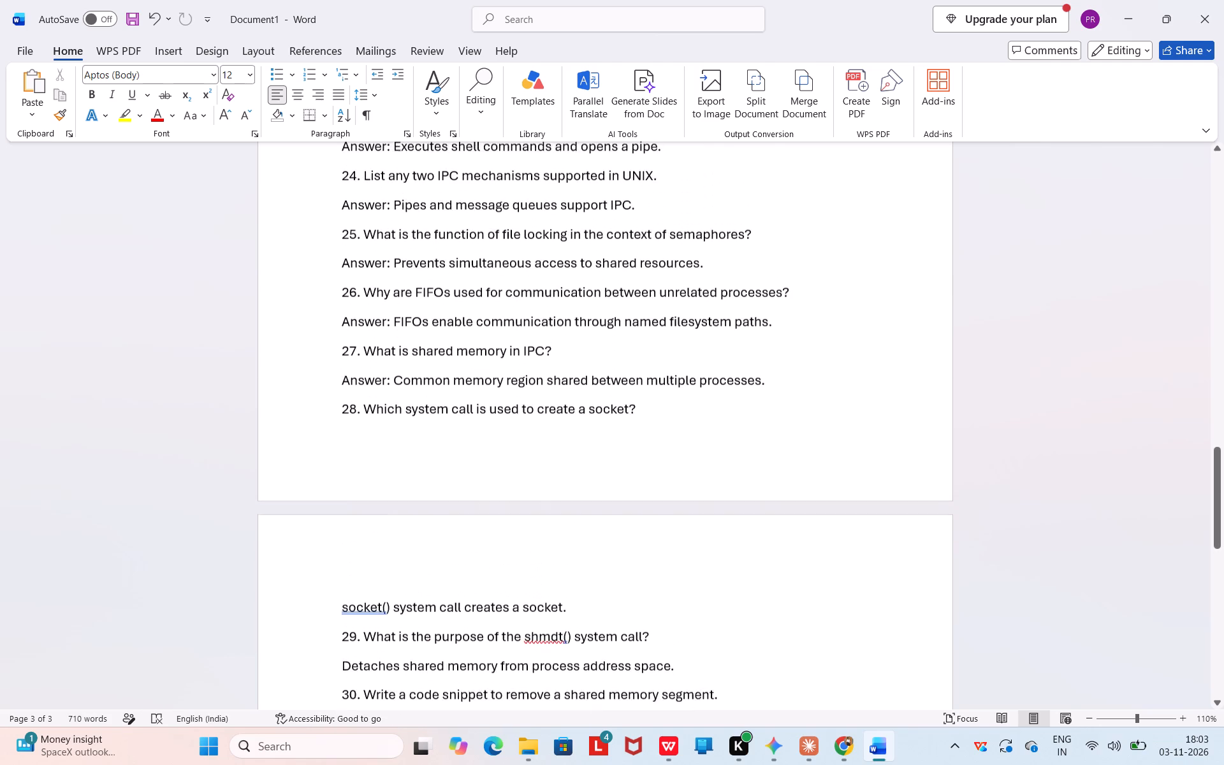
scroll(331, 384, "up", 1)
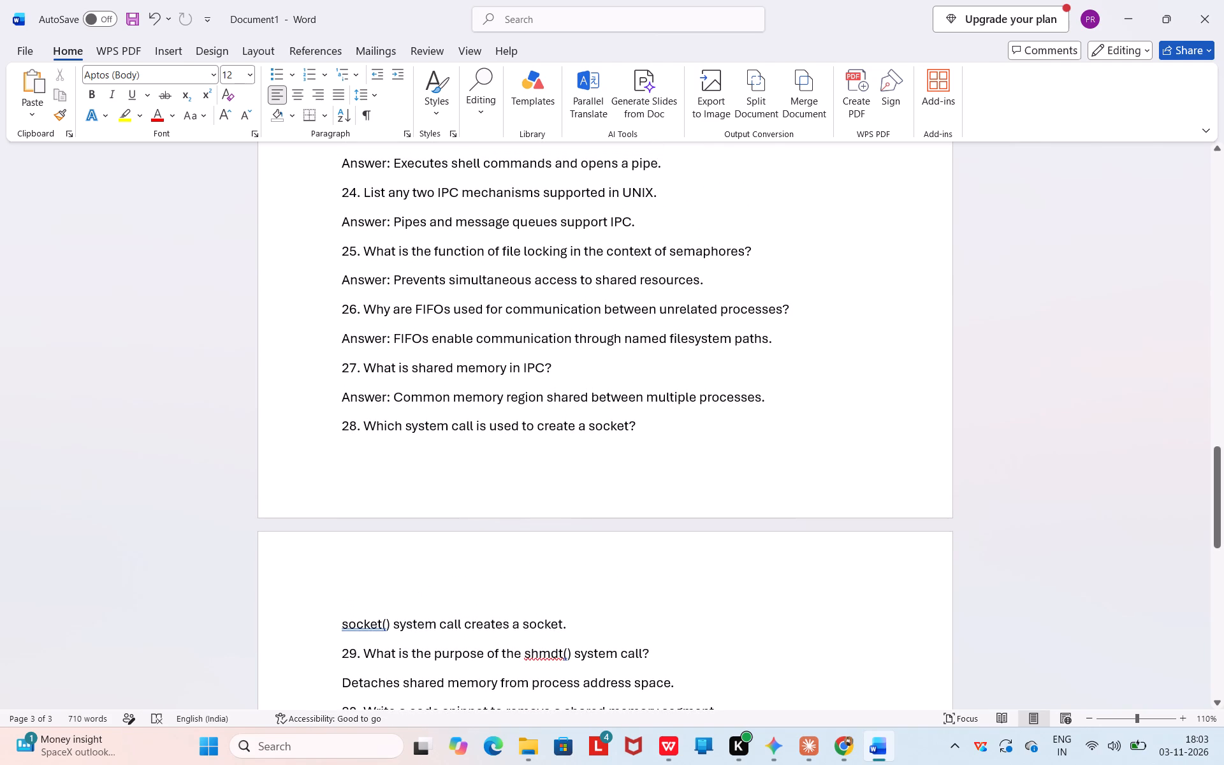
left_click_drag(390, 395, 293, 402)
key("BackSpace")
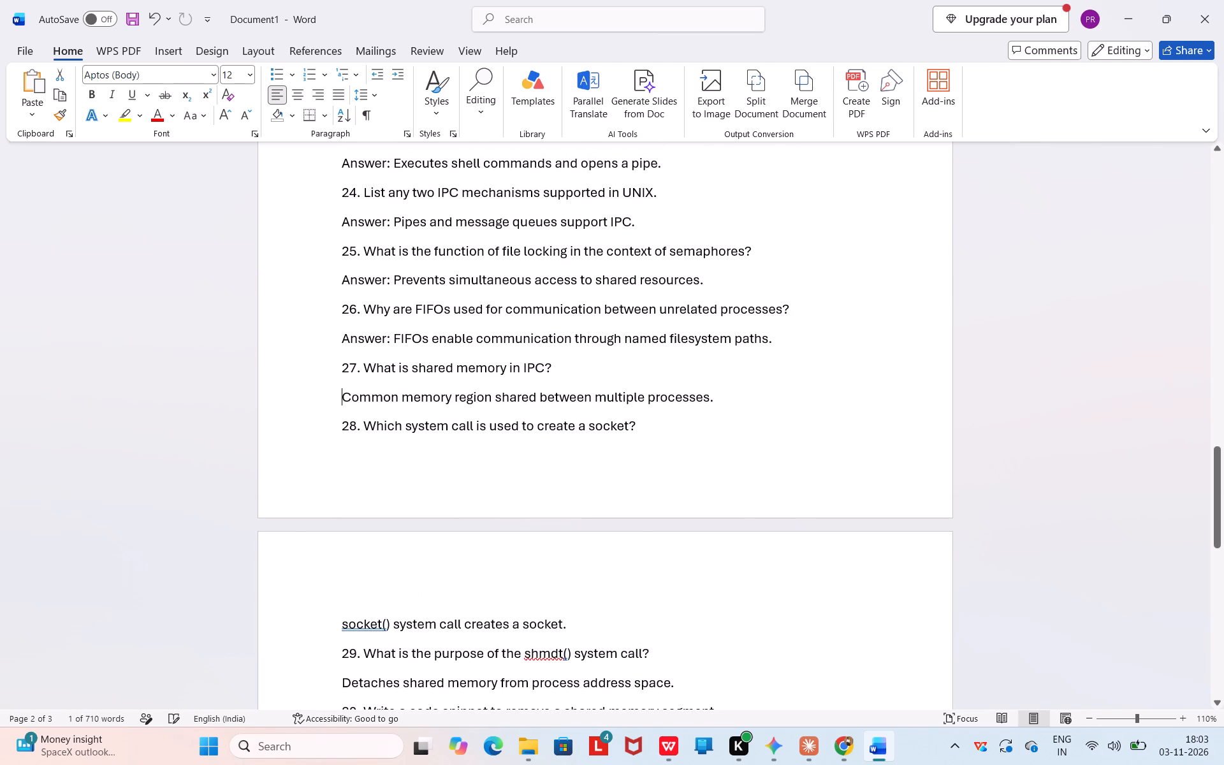
left_click_drag(394, 338, 320, 337)
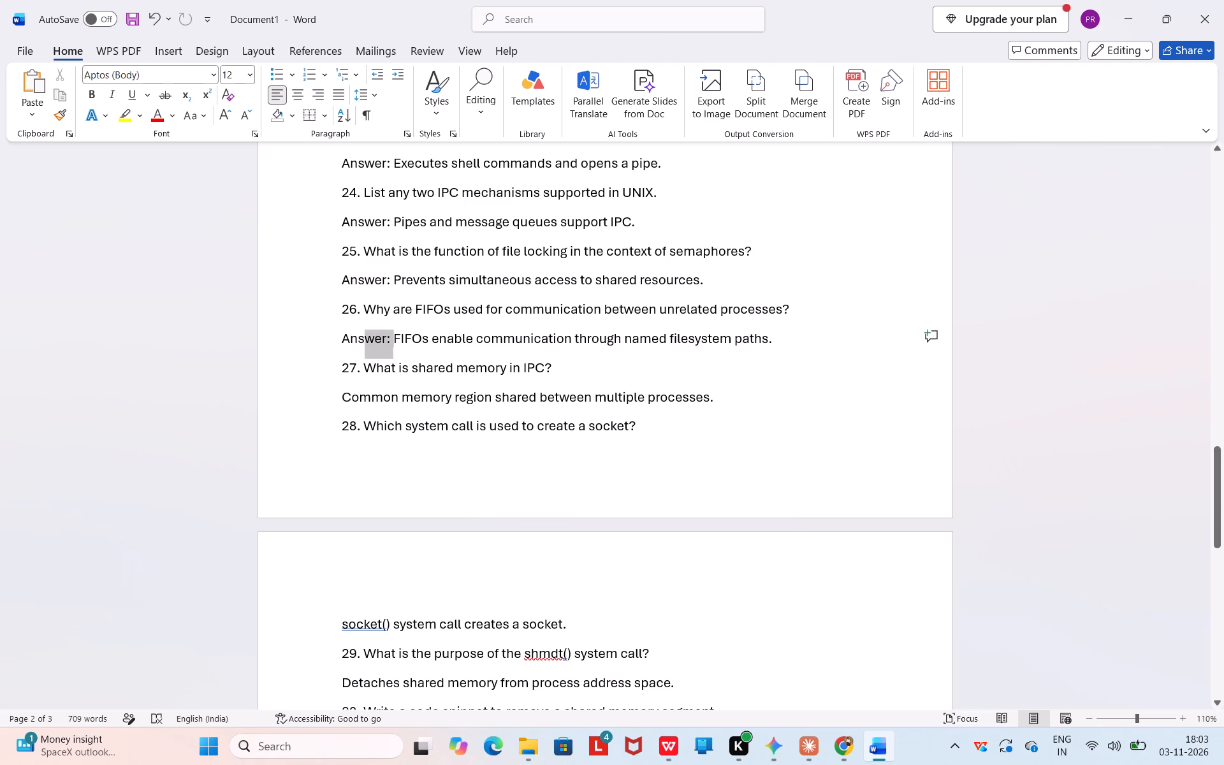
left_click_drag(320, 337, 299, 334)
key("BackSpace")
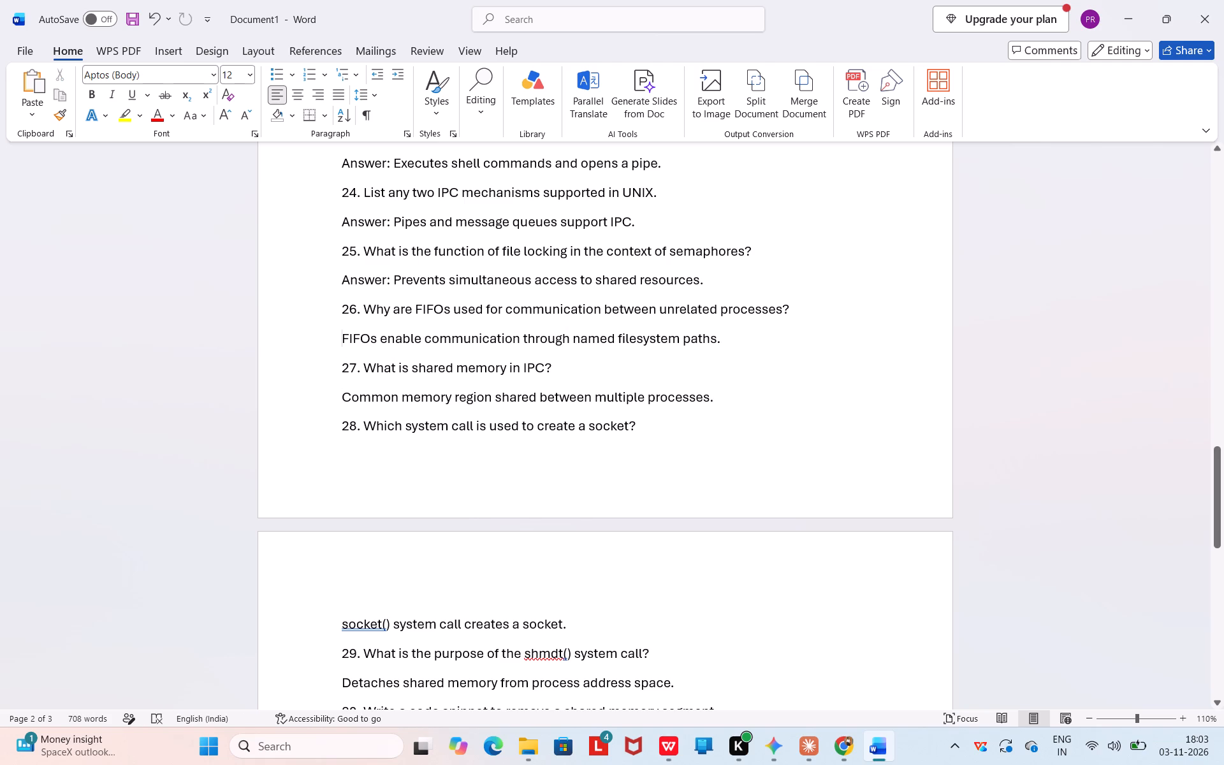
Delete the "Answer:" label from the answer to question 25 about file locking, keeping the answer text.
left_click_drag(393, 278, 271, 302)
left_click(300, 294)
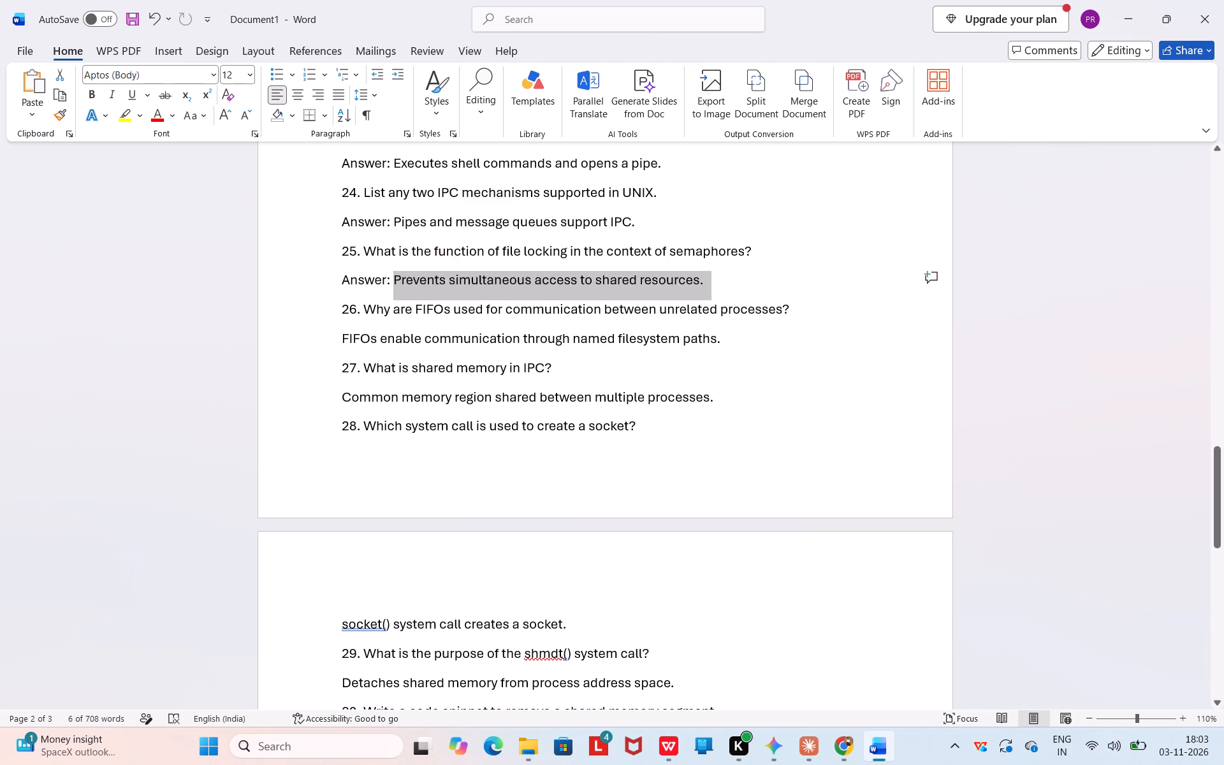
left_click(386, 296)
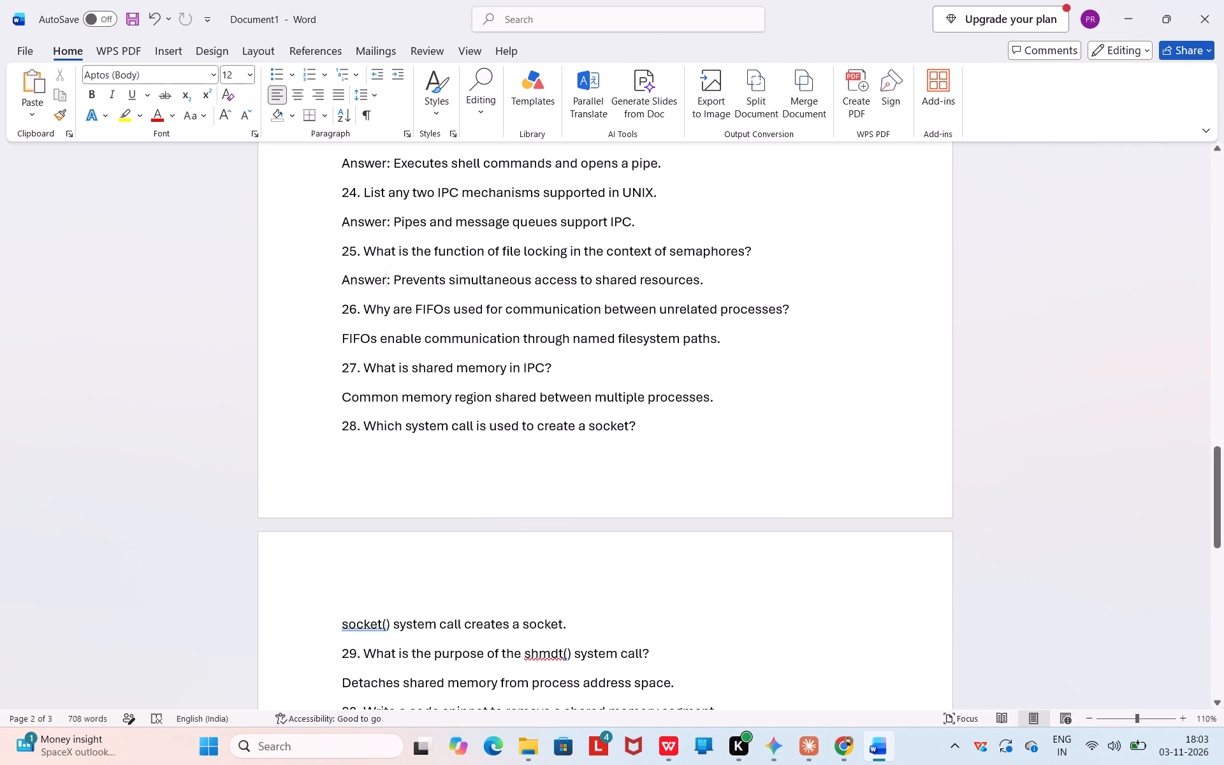
left_click_drag(392, 279, 294, 286)
key("BackSpace")
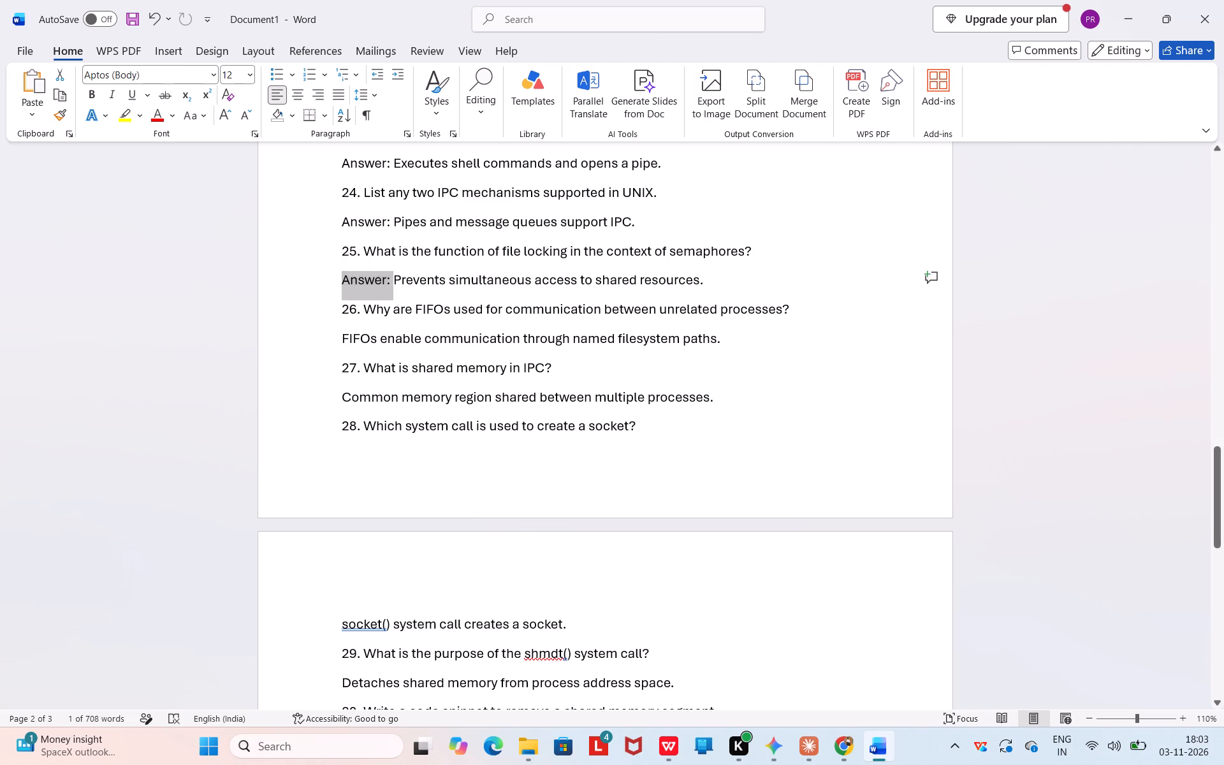
Delete the "Answer:" labels from the answers to questions 24 and 23.
scroll(294, 286, "up", 2)
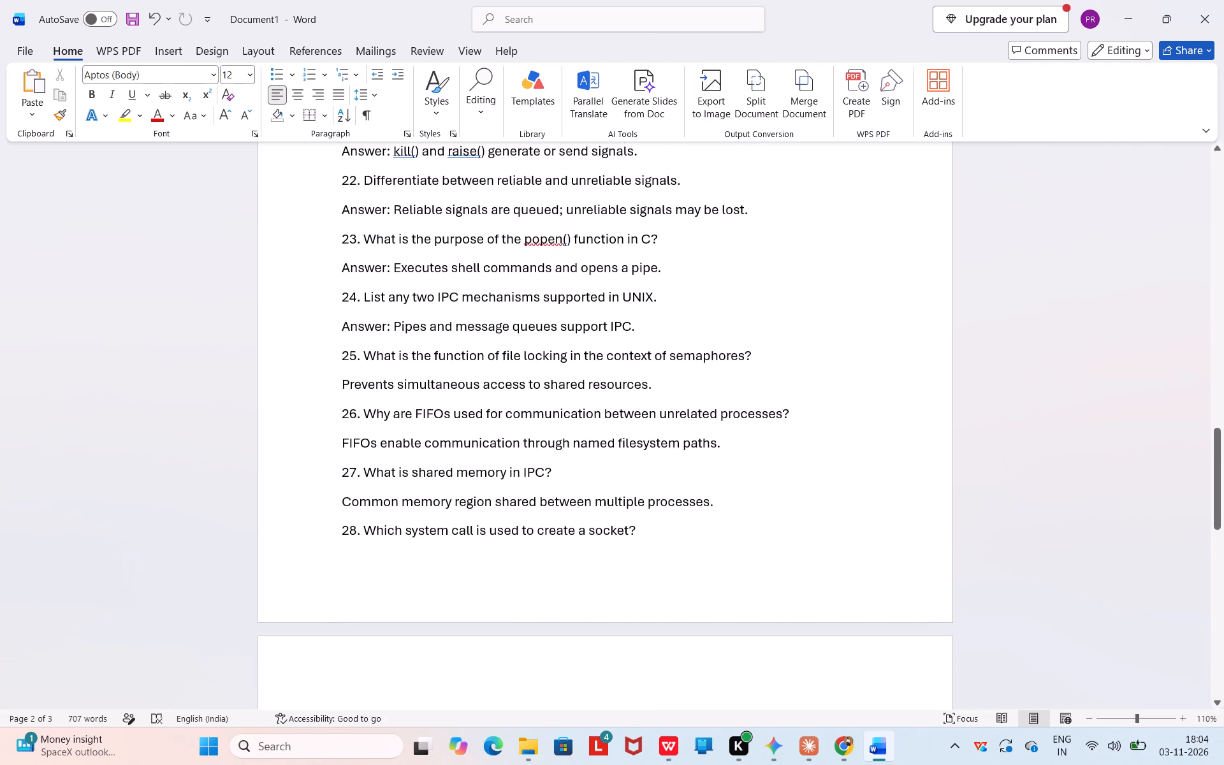
left_click_drag(391, 328, 297, 330)
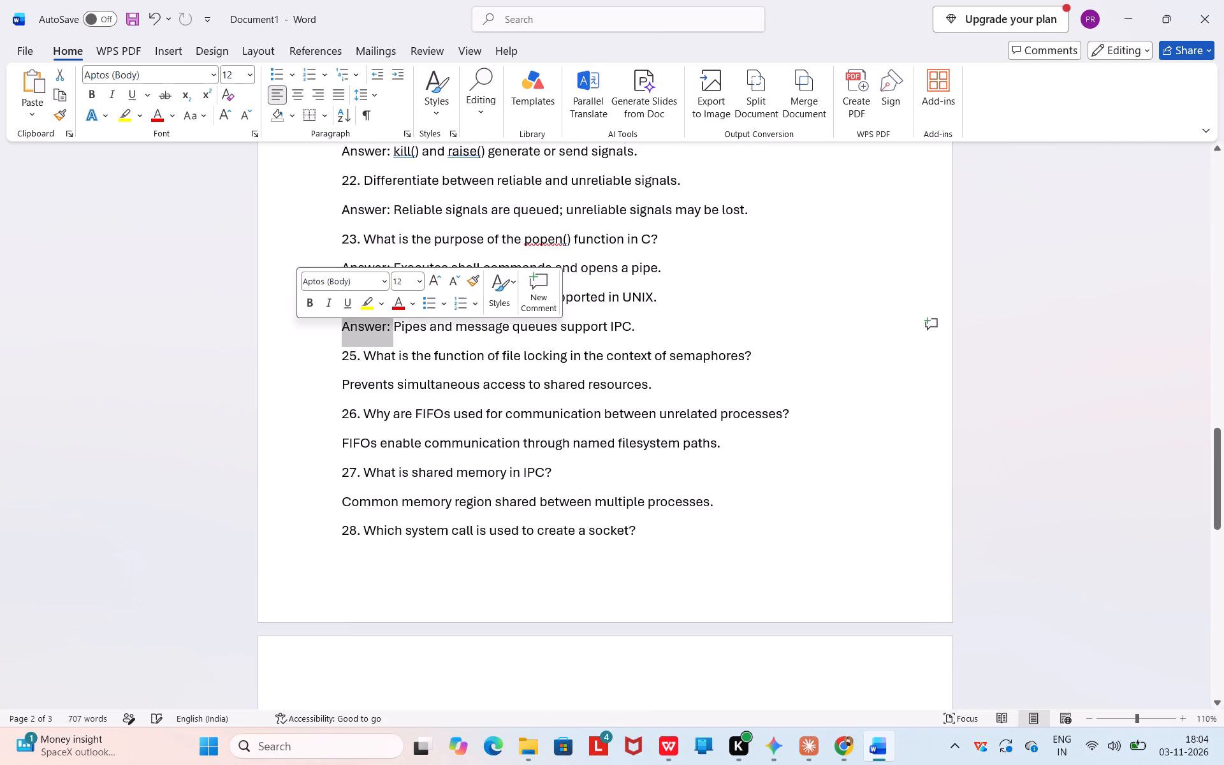
key("BackSpace")
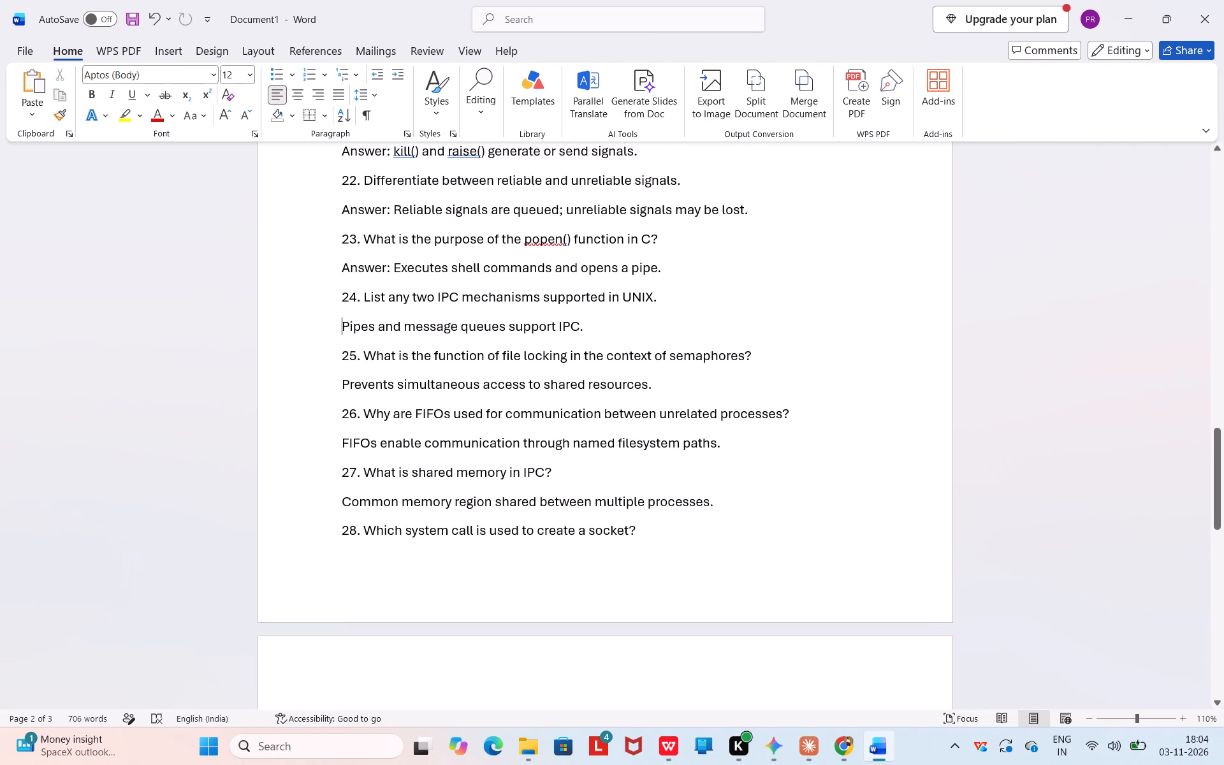
left_click_drag(393, 270, 317, 266)
key("BackSpace")
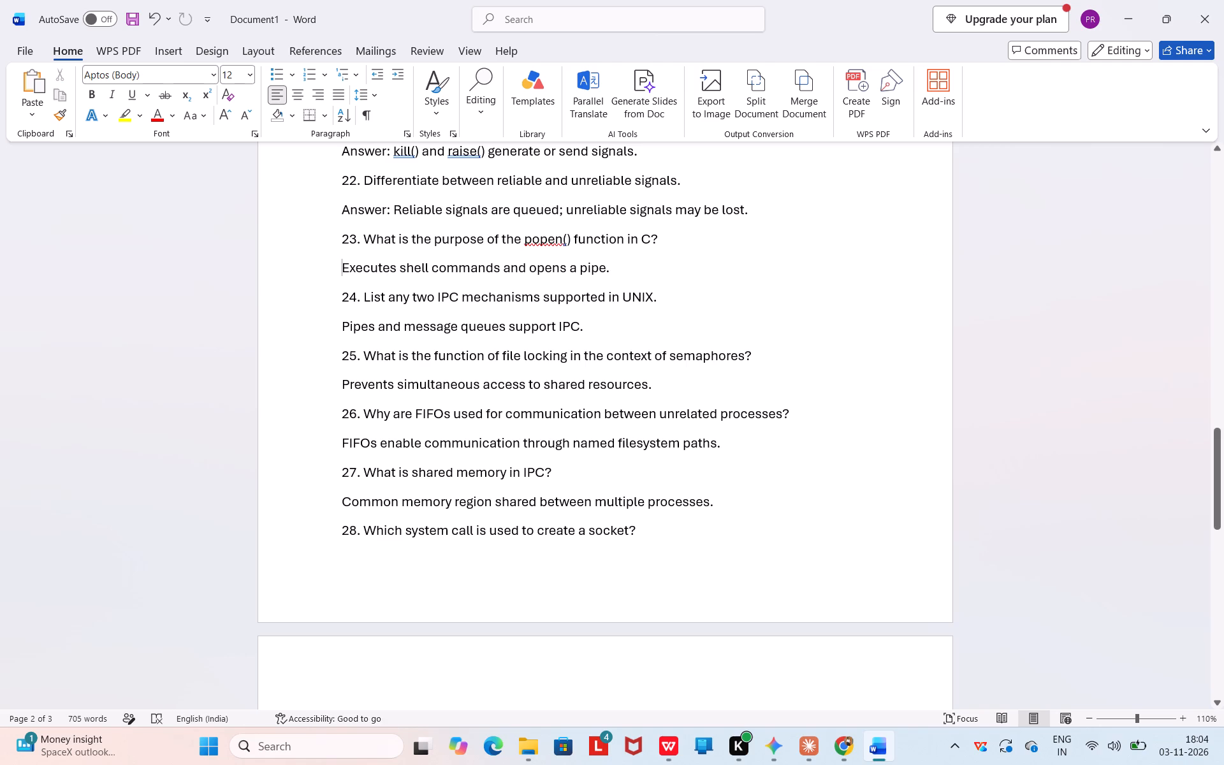
Delete the "Answer:" labels from the answers to questions 22 and 21, keeping the answer text.
left_click_drag(393, 209, 320, 228)
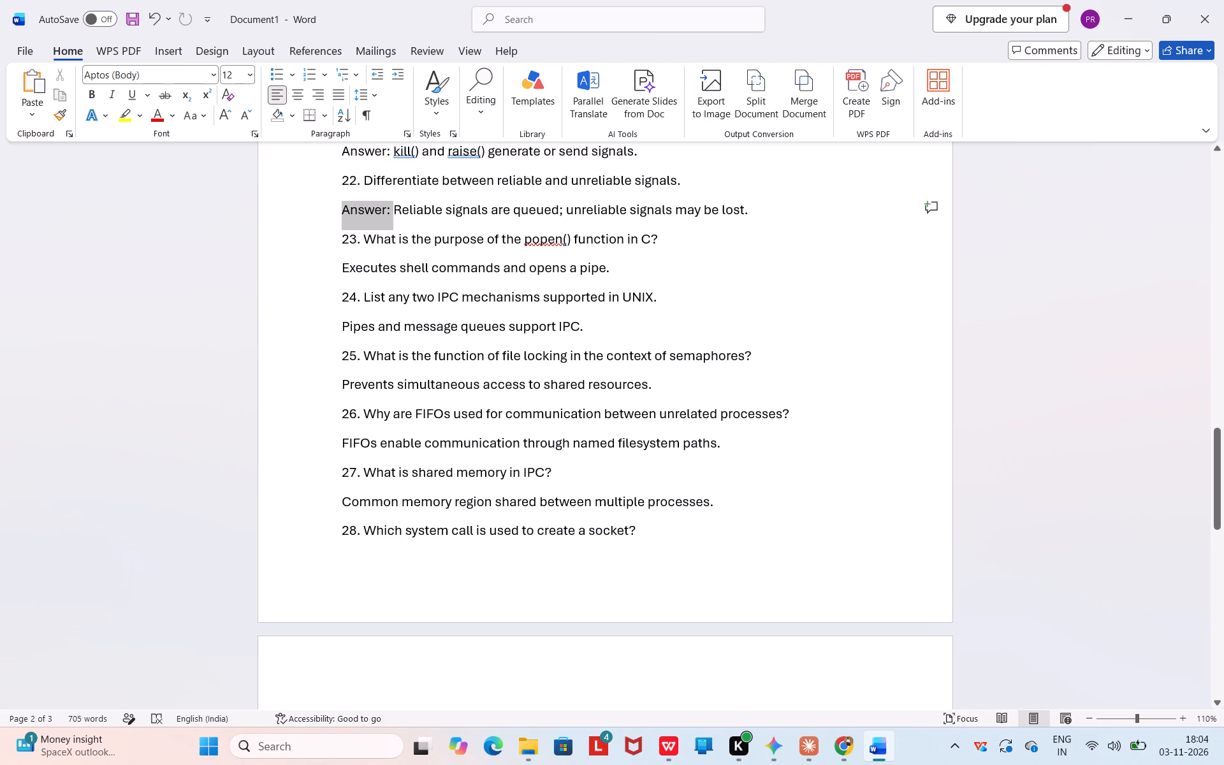
left_click_drag(320, 228, 310, 233)
left_click(310, 233)
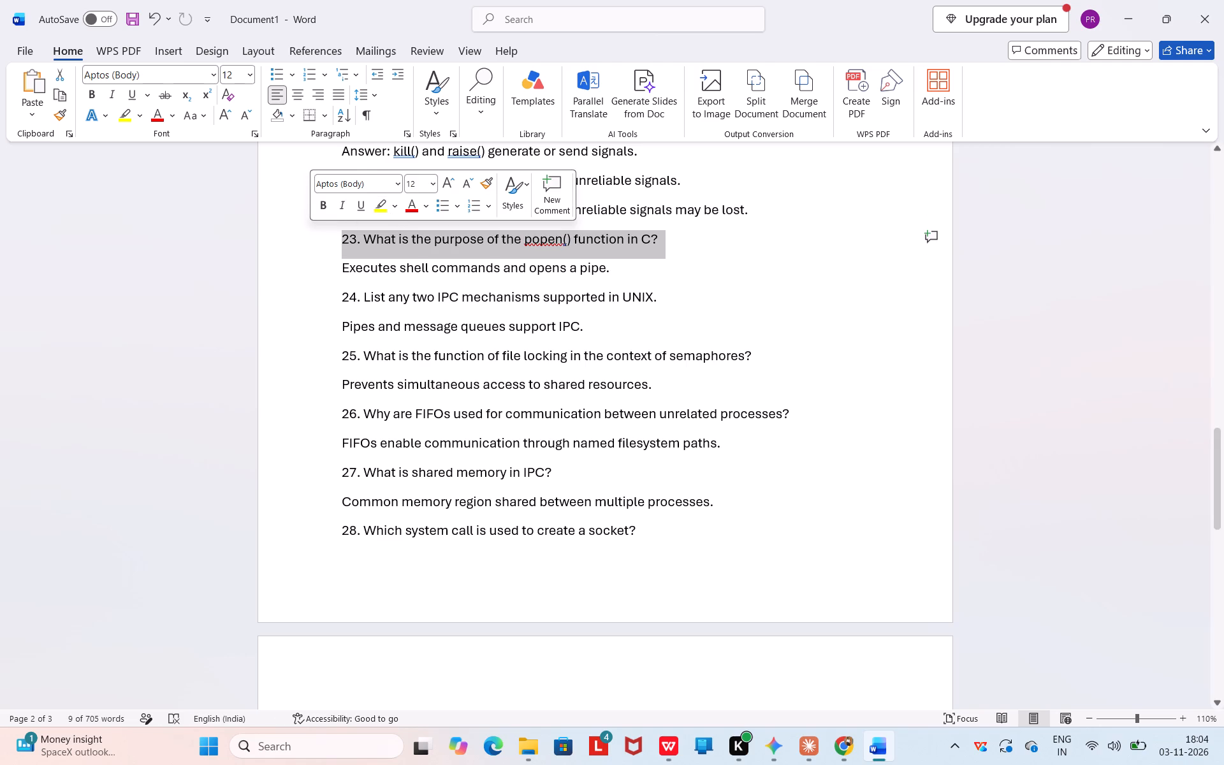
left_click(373, 317)
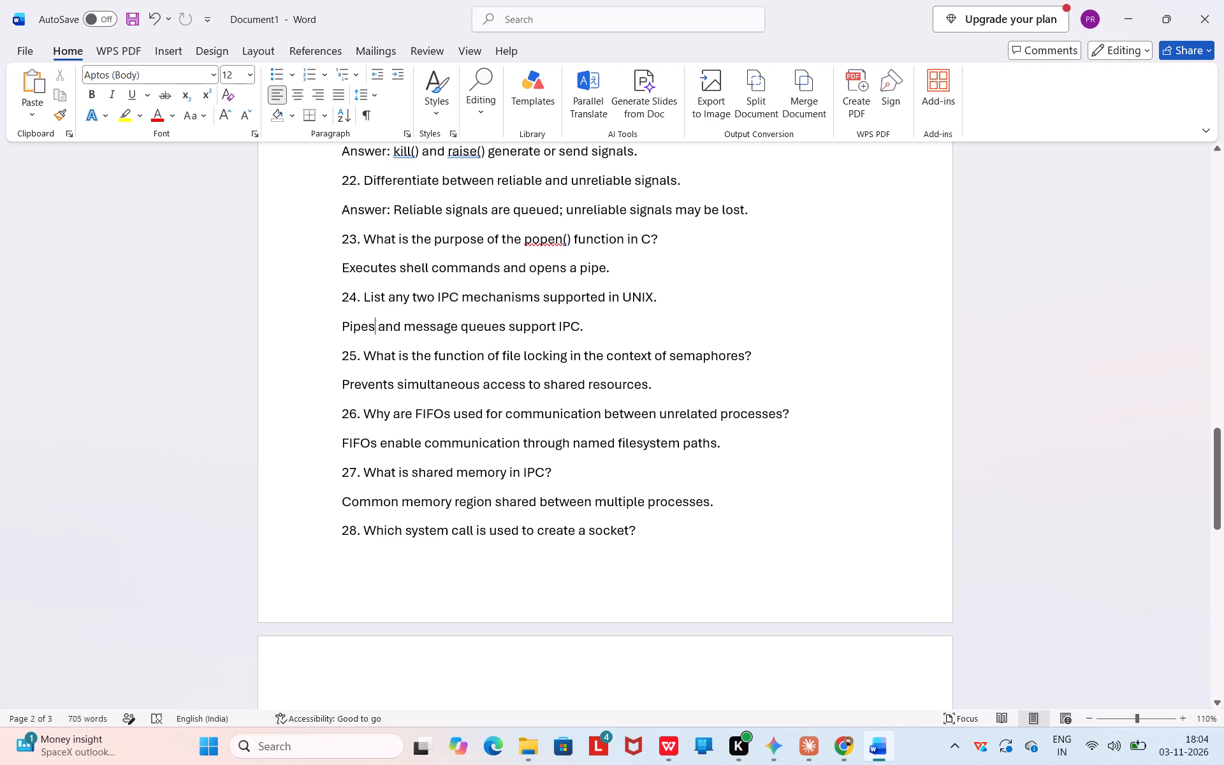
left_click_drag(392, 207, 339, 209)
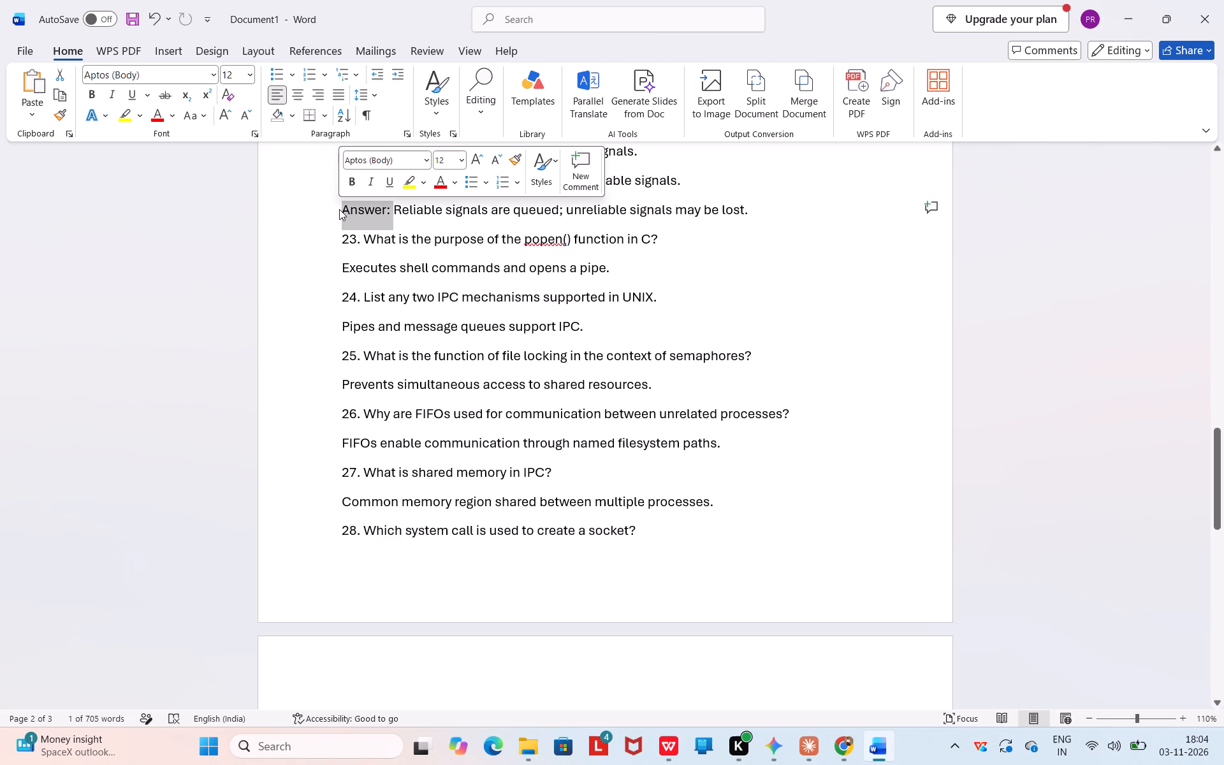
key("BackSpace")
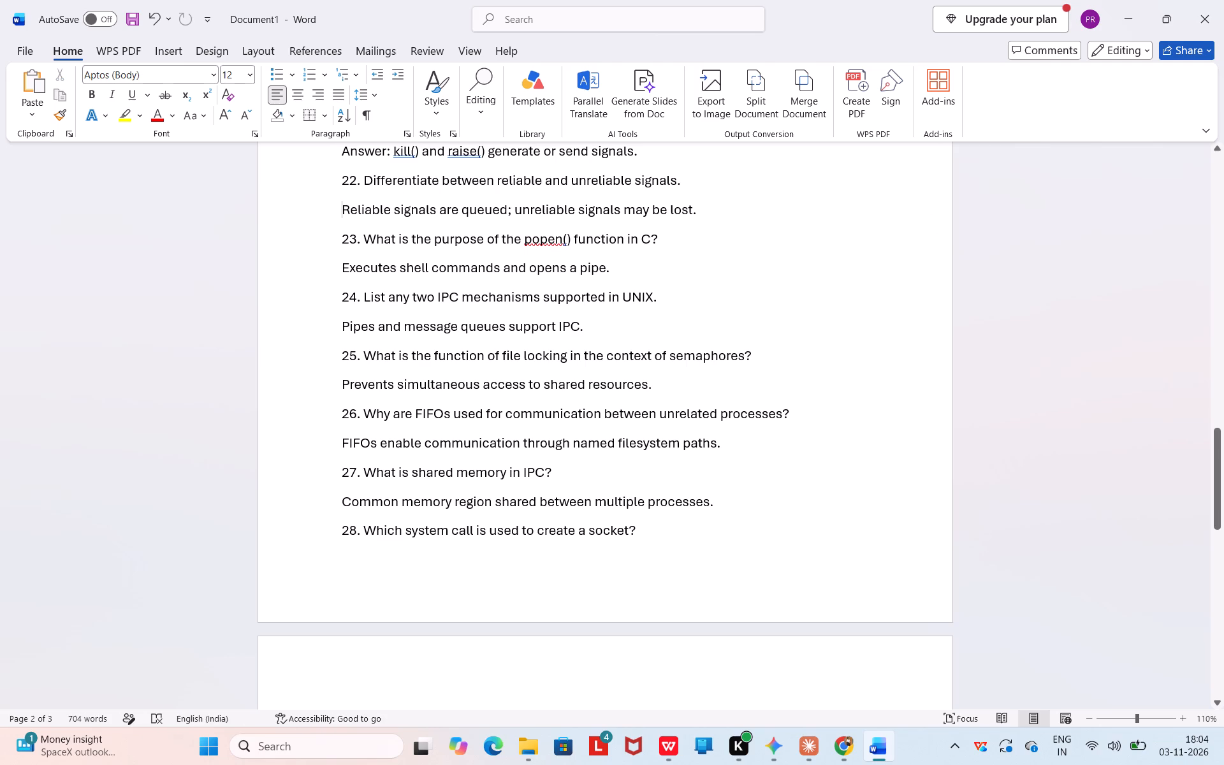
left_click_drag(392, 152, 321, 155)
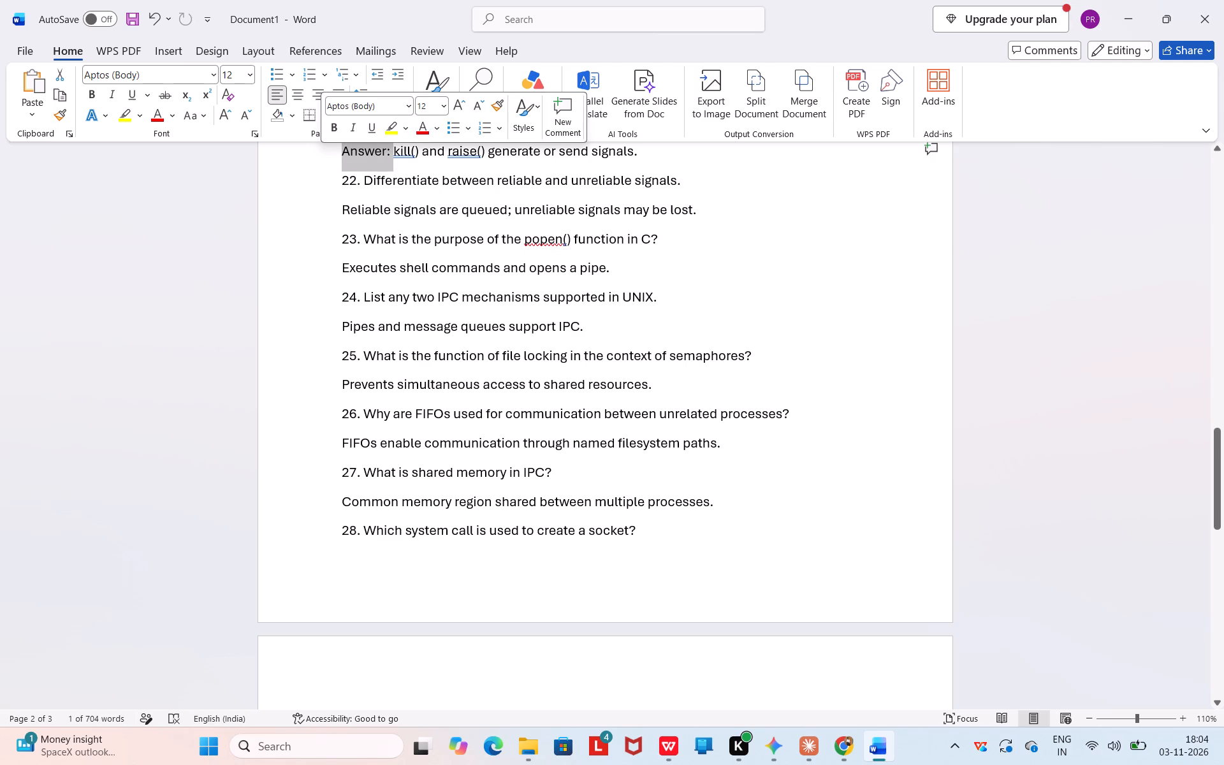
key("BackSpace")
Delete the "Answer:" labels from the answers to questions 20, 19 and 18, keeping the answer text.
scroll(321, 155, "up", 3)
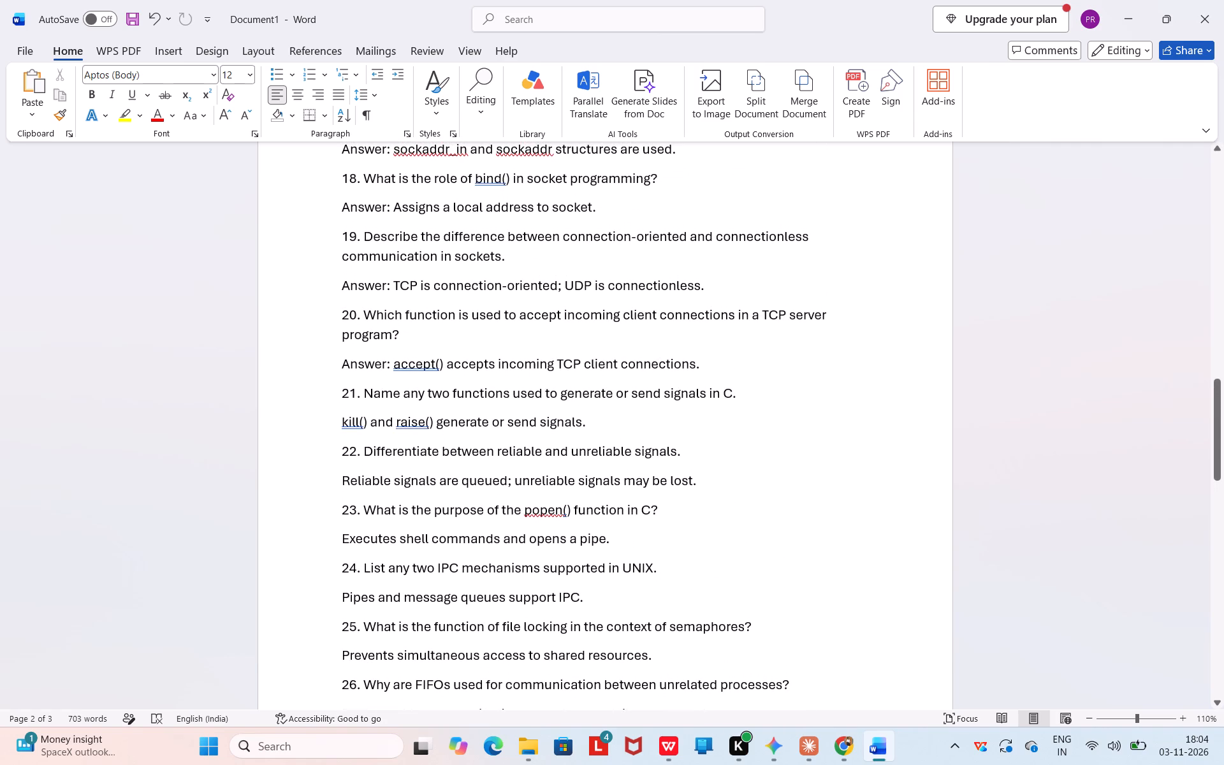
left_click_drag(393, 362, 389, 362)
left_click_drag(389, 362, 333, 363)
key("BackSpace")
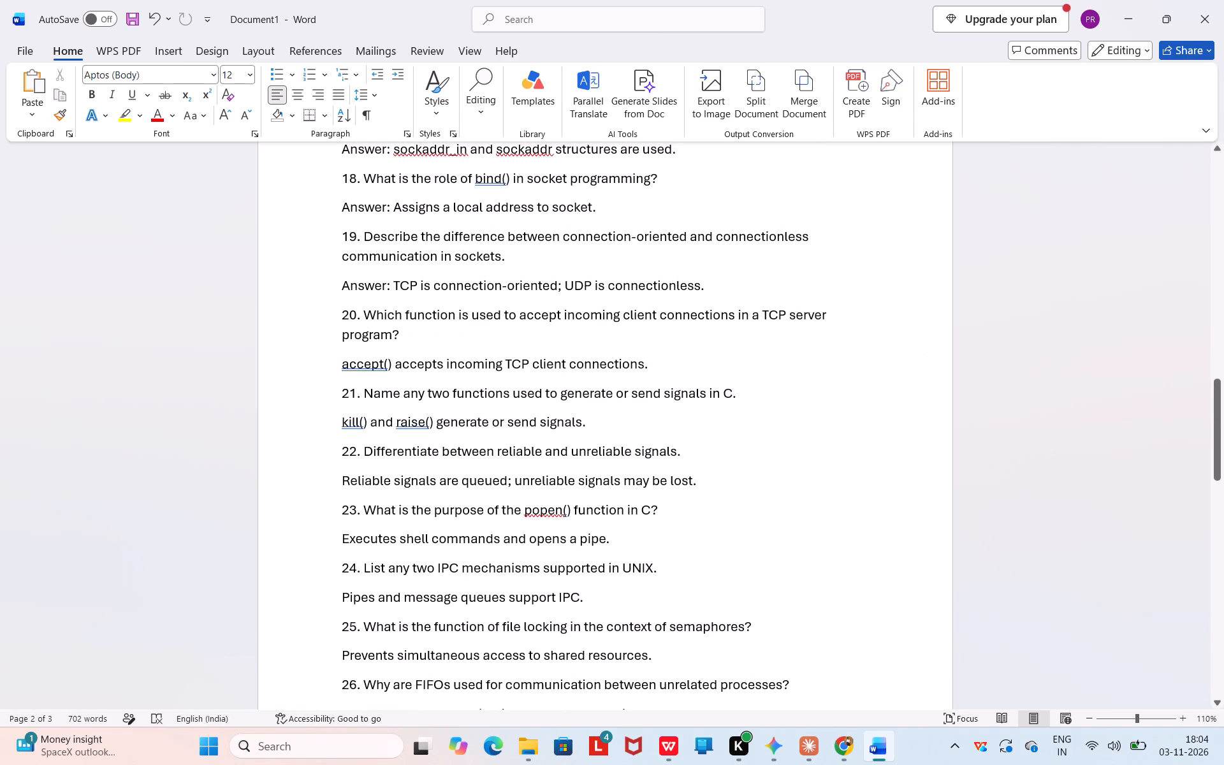
left_click_drag(393, 283, 325, 289)
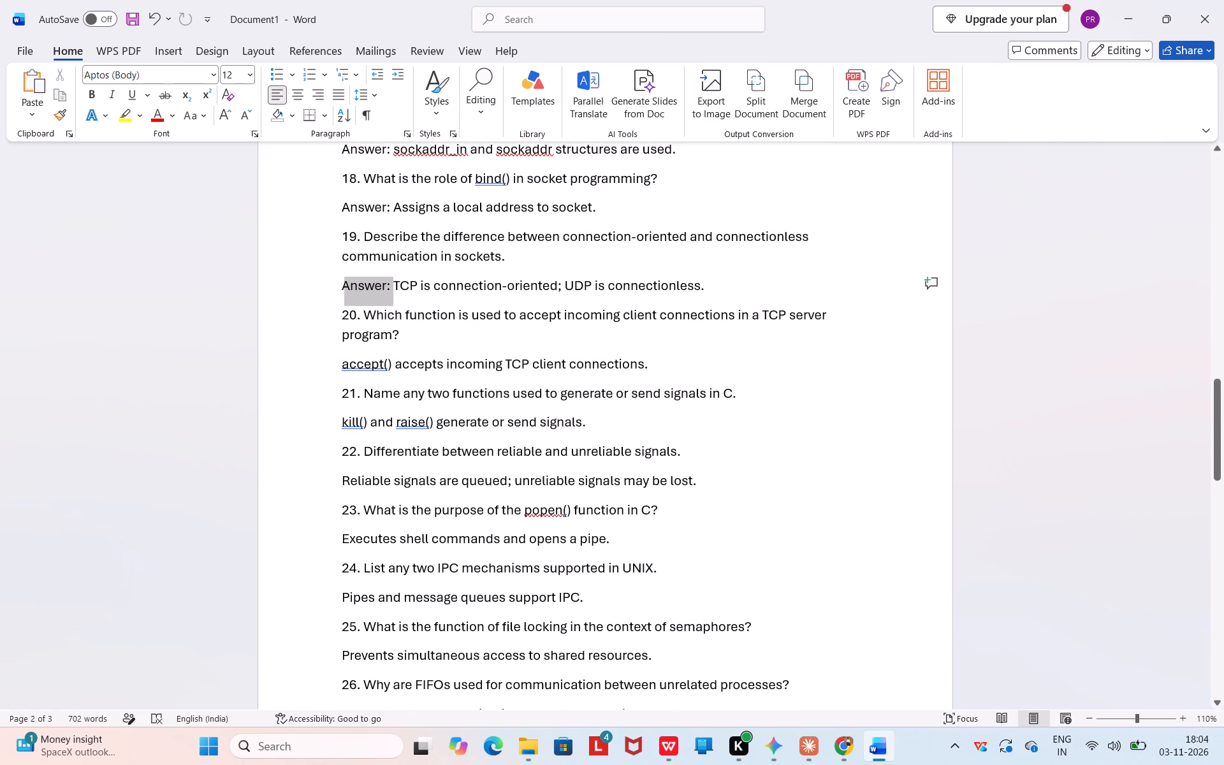
left_click_drag(325, 289, 313, 289)
key("BackSpace")
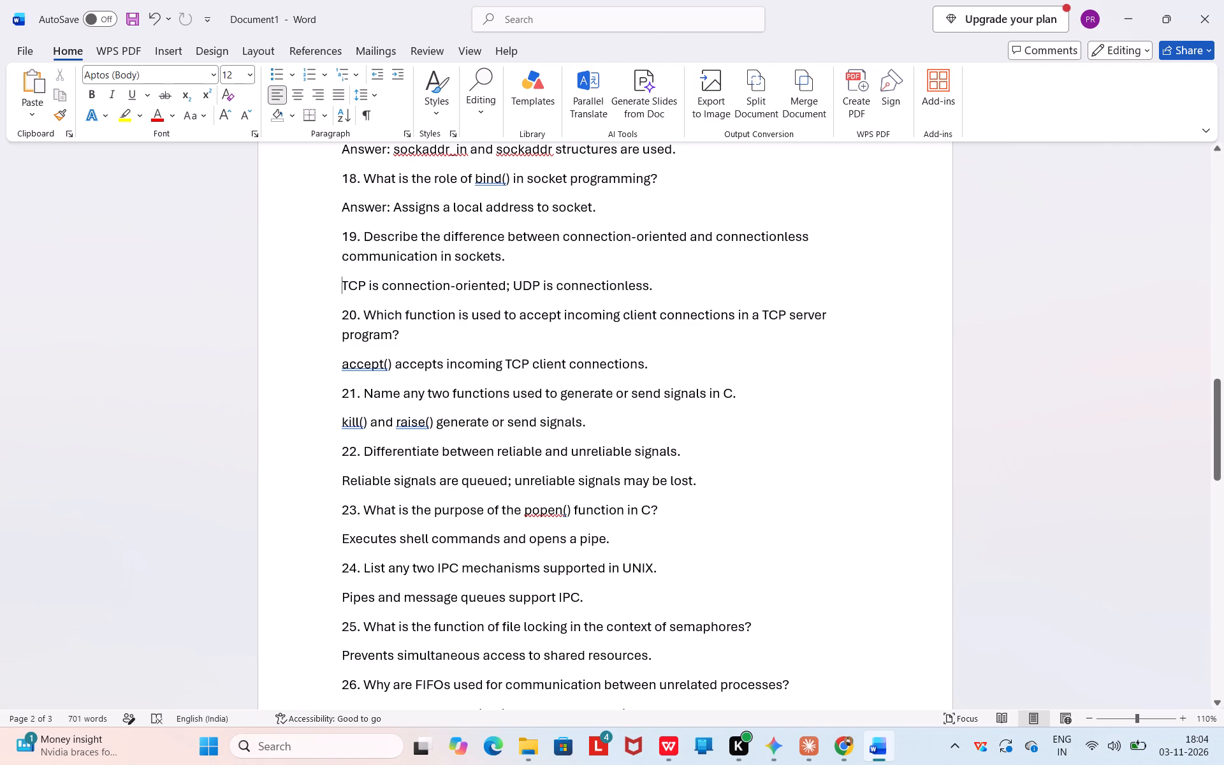
left_click_drag(393, 210, 381, 210)
left_click_drag(381, 210, 339, 216)
key("BackSpace")
Delete the "Answer:" labels from the answers to questions 17, 16 and 15, keeping the answer text.
scroll(339, 216, "up", 1)
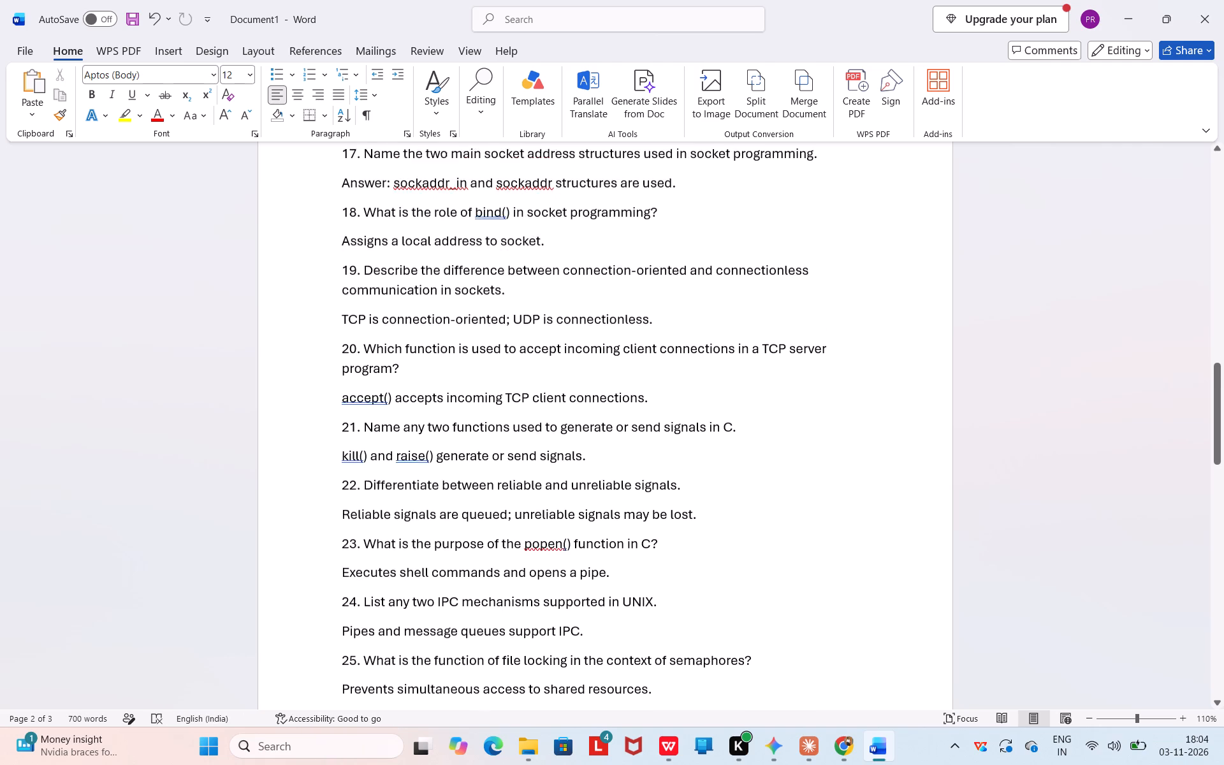
scroll(339, 216, "up", 2)
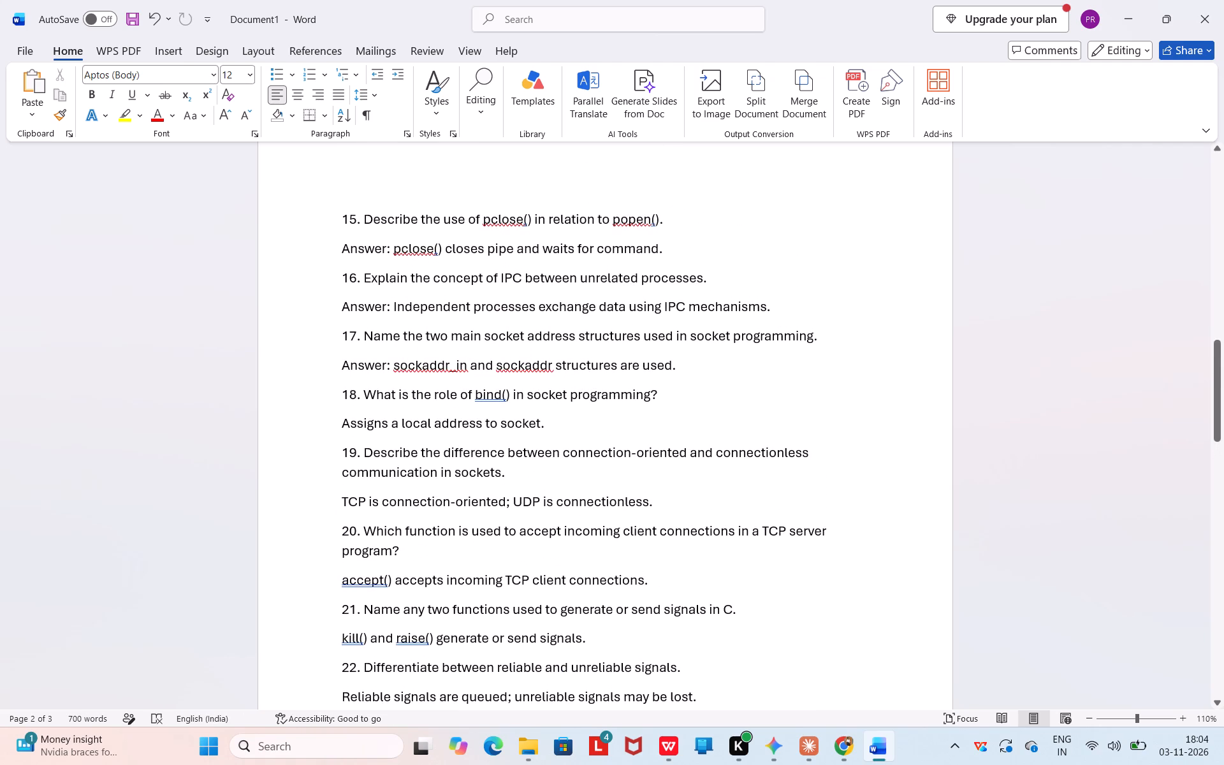
left_click_drag(393, 365, 325, 368)
key("BackSpace")
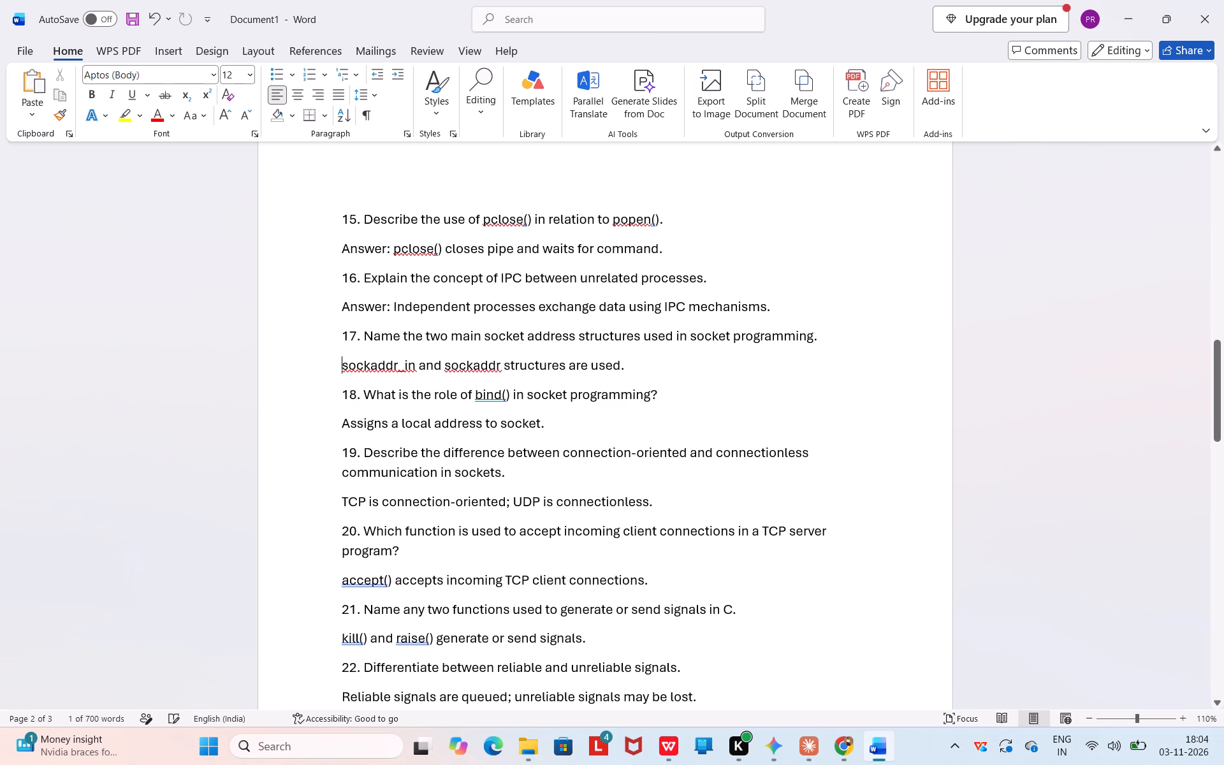
left_click_drag(393, 304, 348, 307)
key("BackSpace")
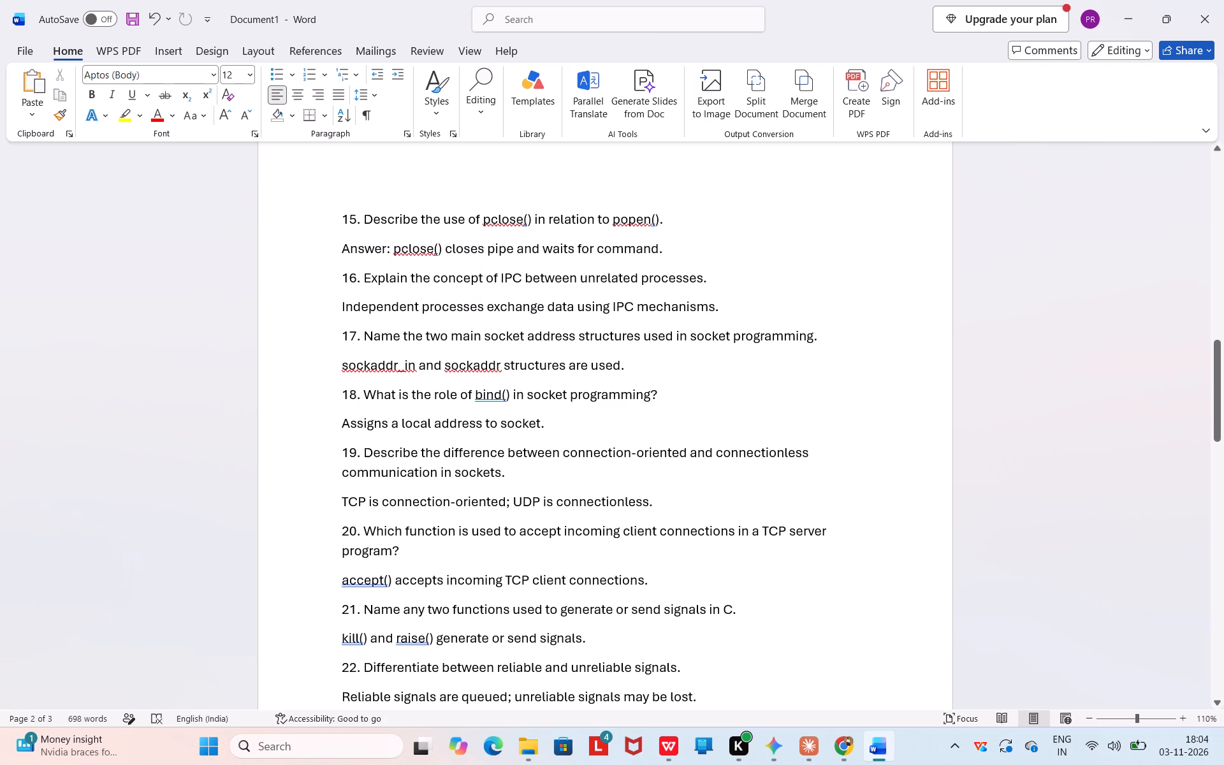
left_click_drag(392, 249, 333, 252)
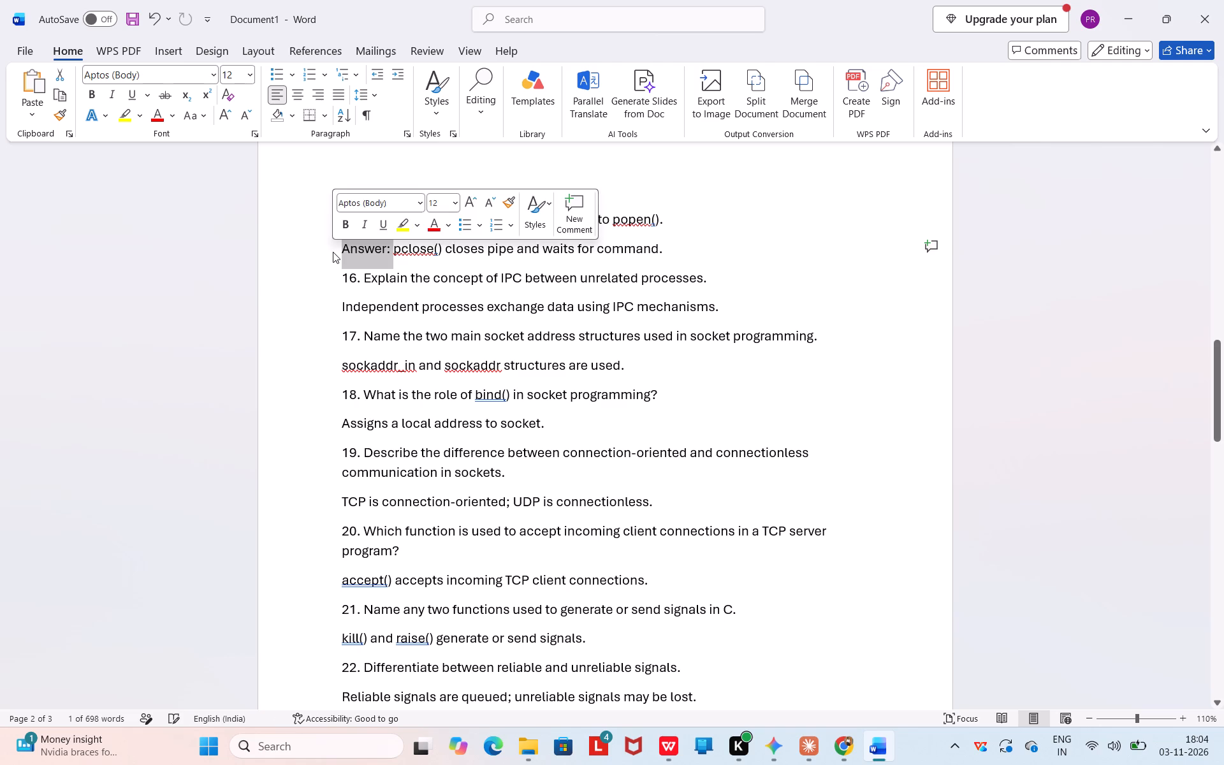
key("BackSpace")
Delete the "Answer:" labels from the answers to questions 14, 13 and 12 at the end of the first page.
scroll(365, 276, "up", 1)
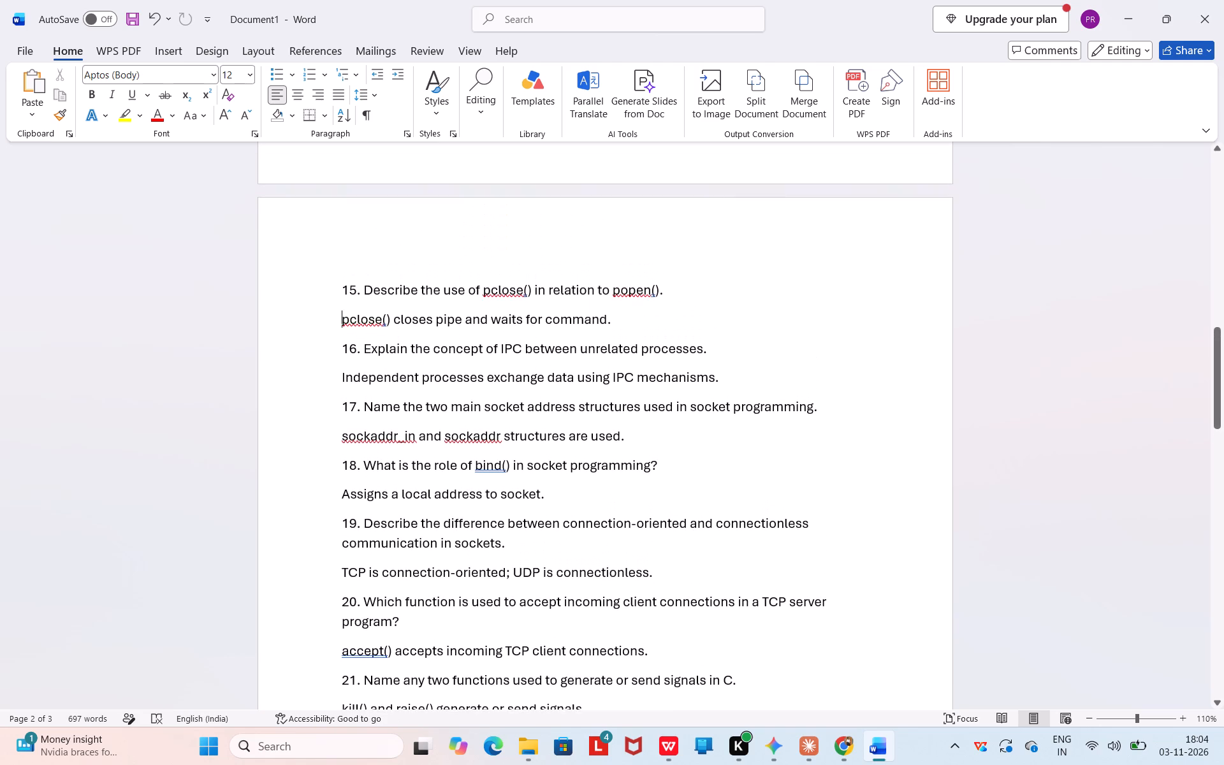
scroll(365, 276, "up", 3)
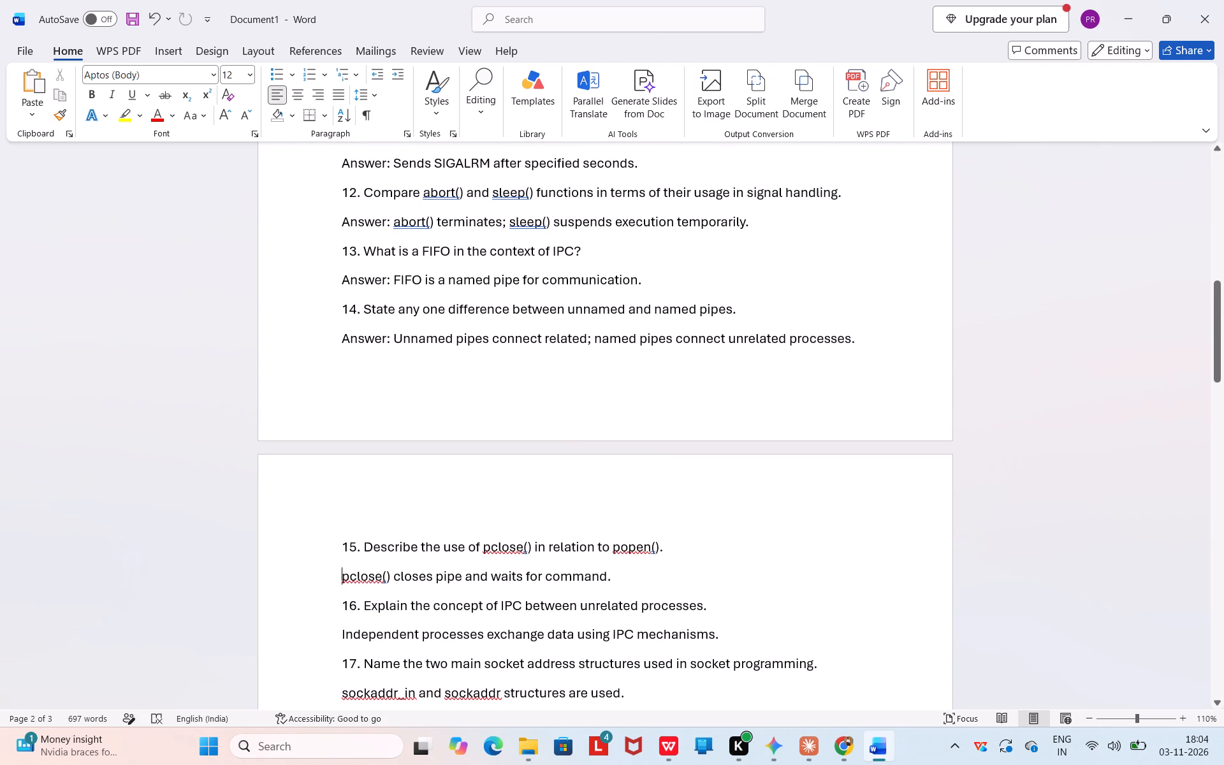
left_click_drag(393, 338, 330, 338)
key("BackSpace")
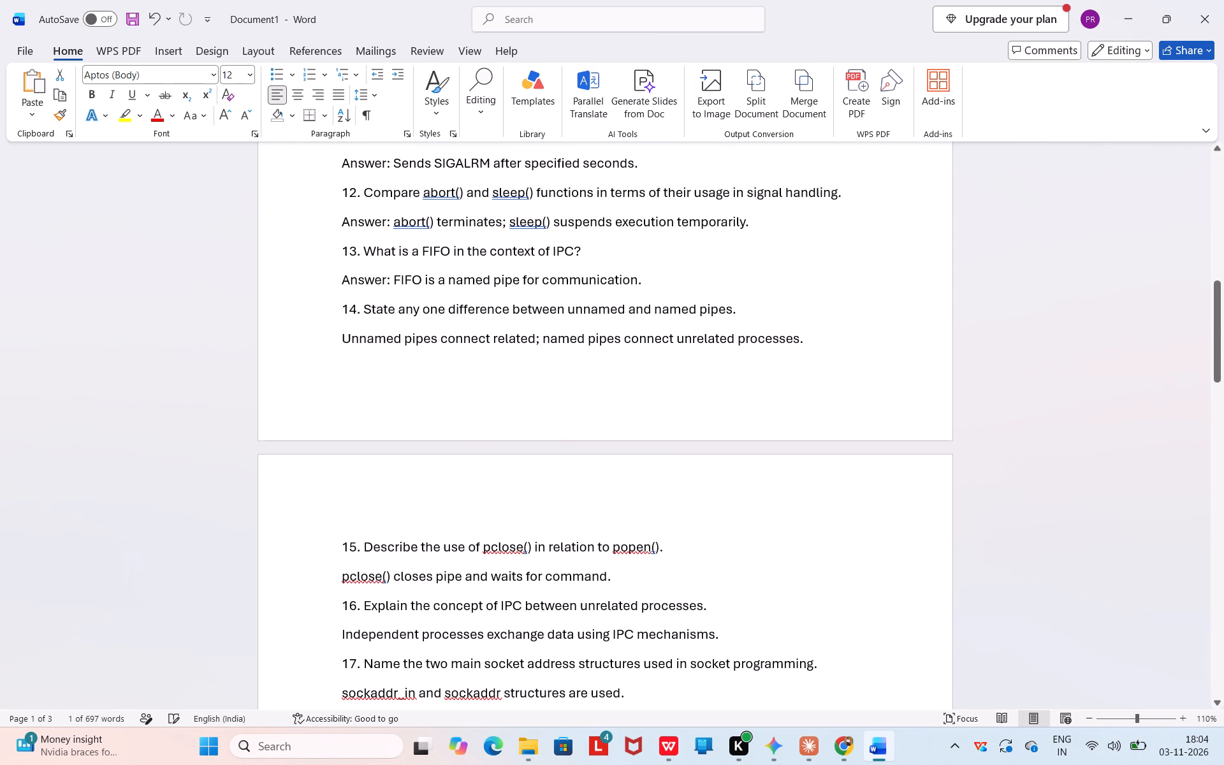
left_click_drag(394, 280, 352, 283)
key("BackSpace")
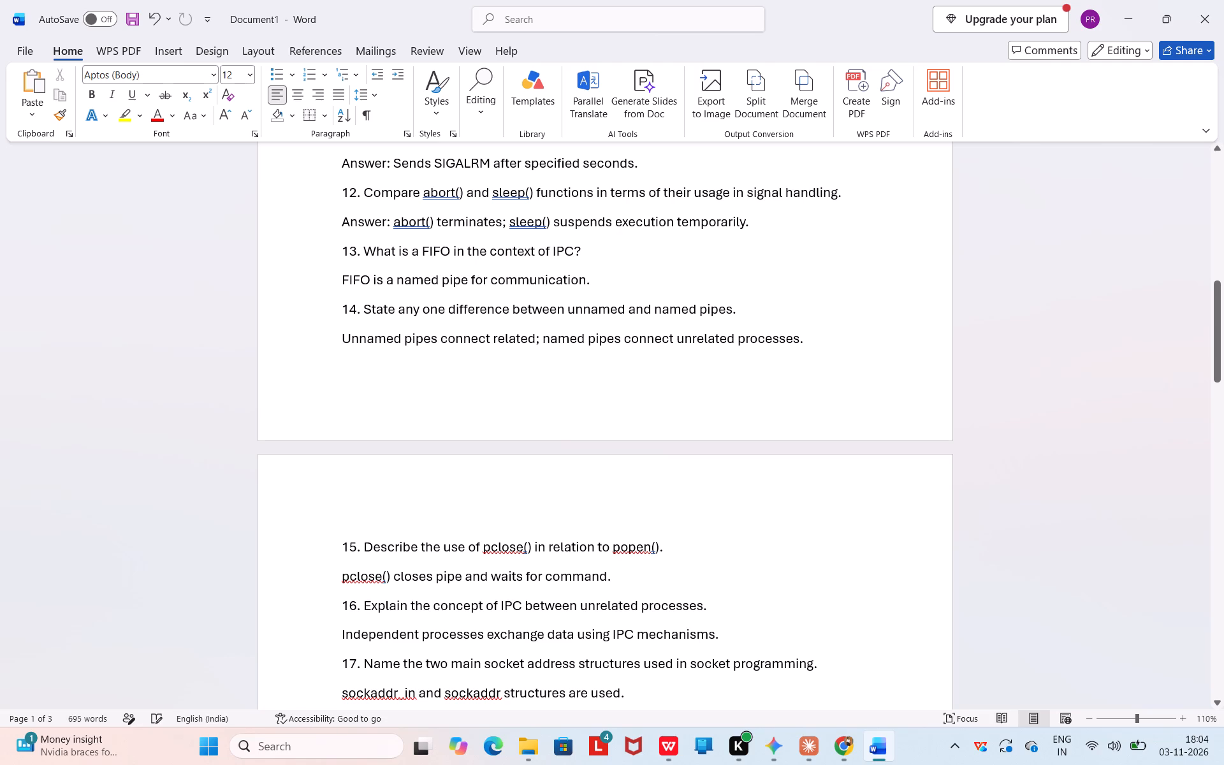
left_click_drag(391, 224, 344, 222)
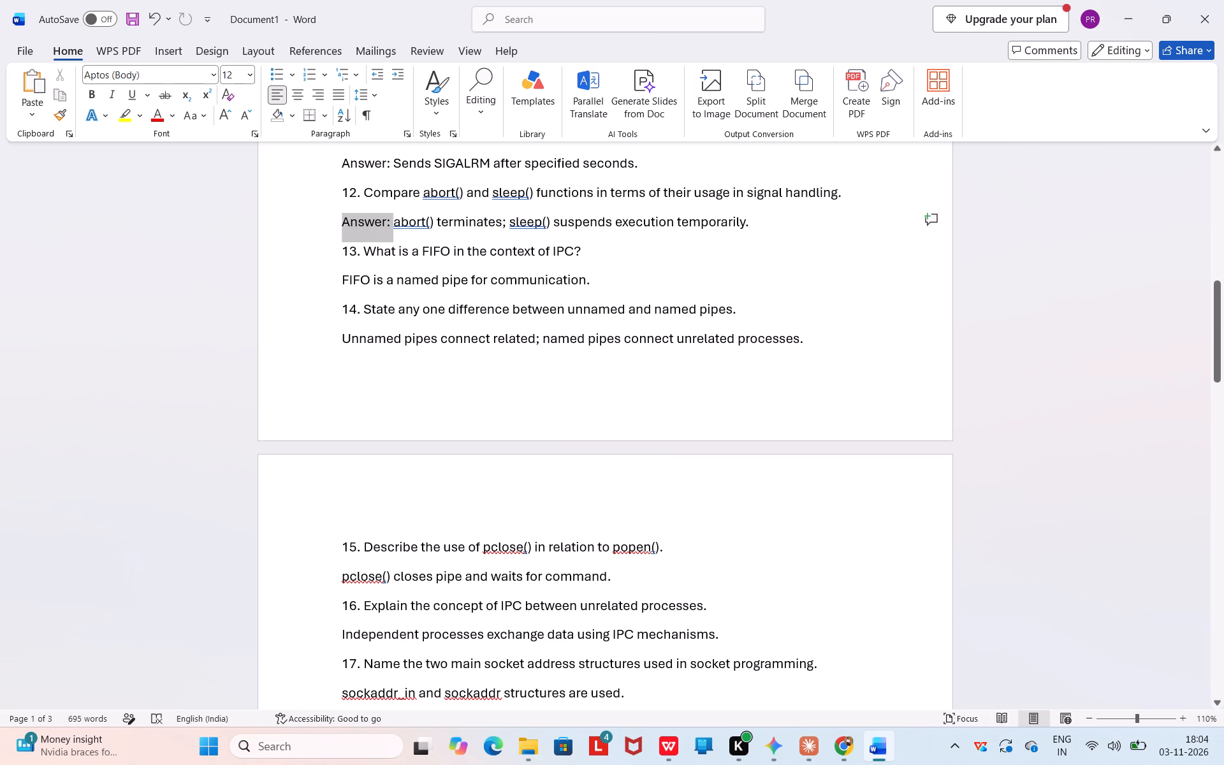
left_click_drag(344, 222, 340, 222)
key("BackSpace")
Delete the "Answer:" labels from the answers to questions 11, 10 and 9, keeping the answer text.
scroll(340, 222, "up", 3)
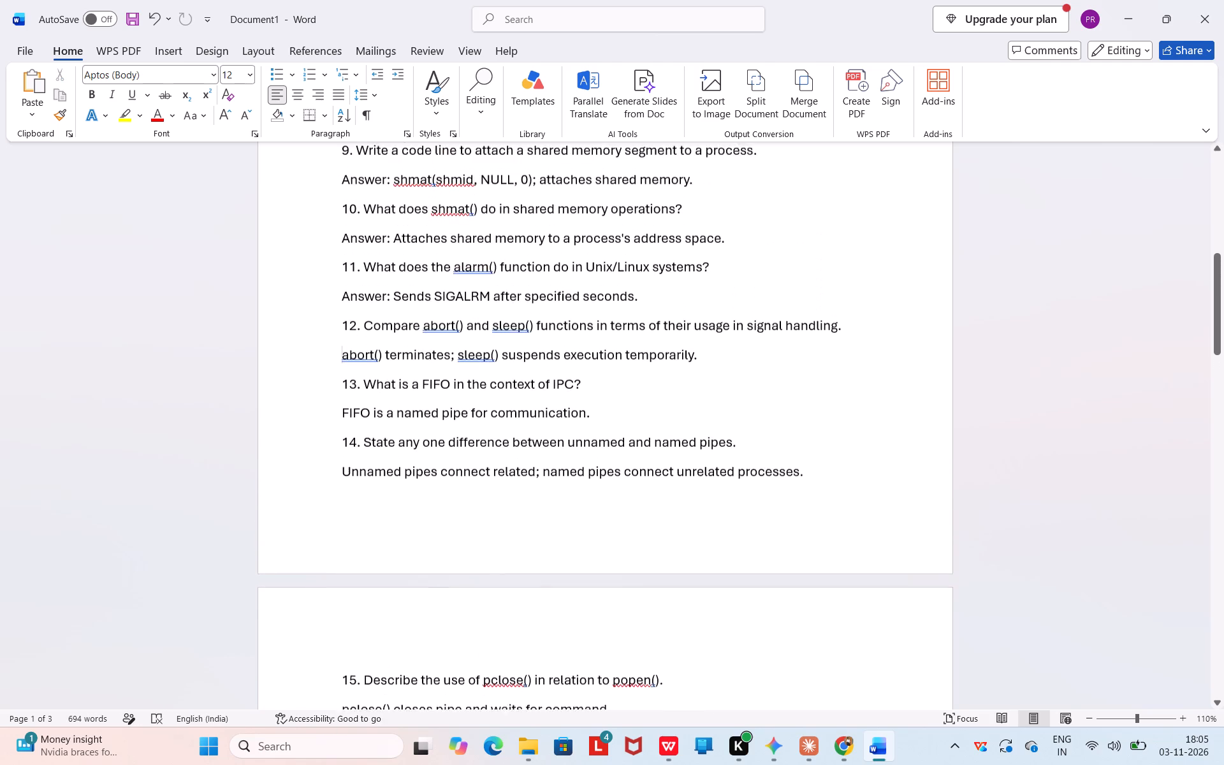
scroll(340, 222, "up", 2)
left_click_drag(394, 400, 331, 395)
key("BackSpace")
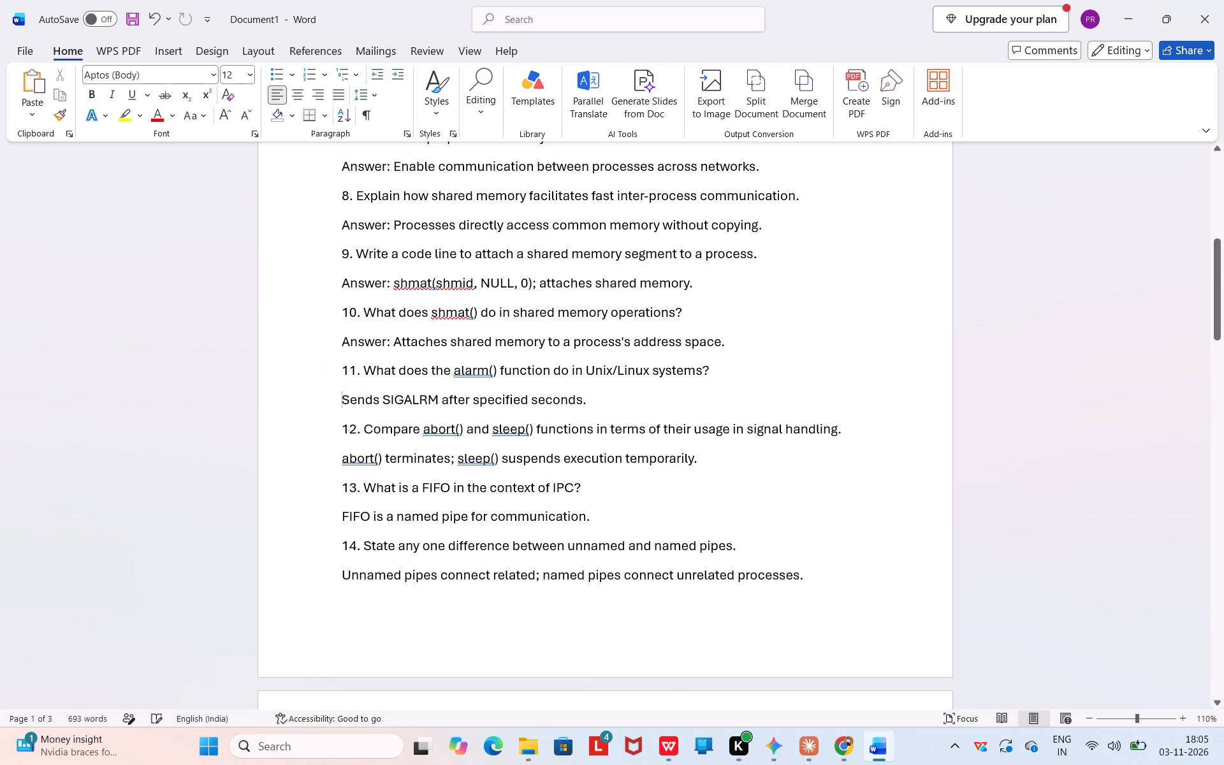
left_click_drag(393, 341, 324, 349)
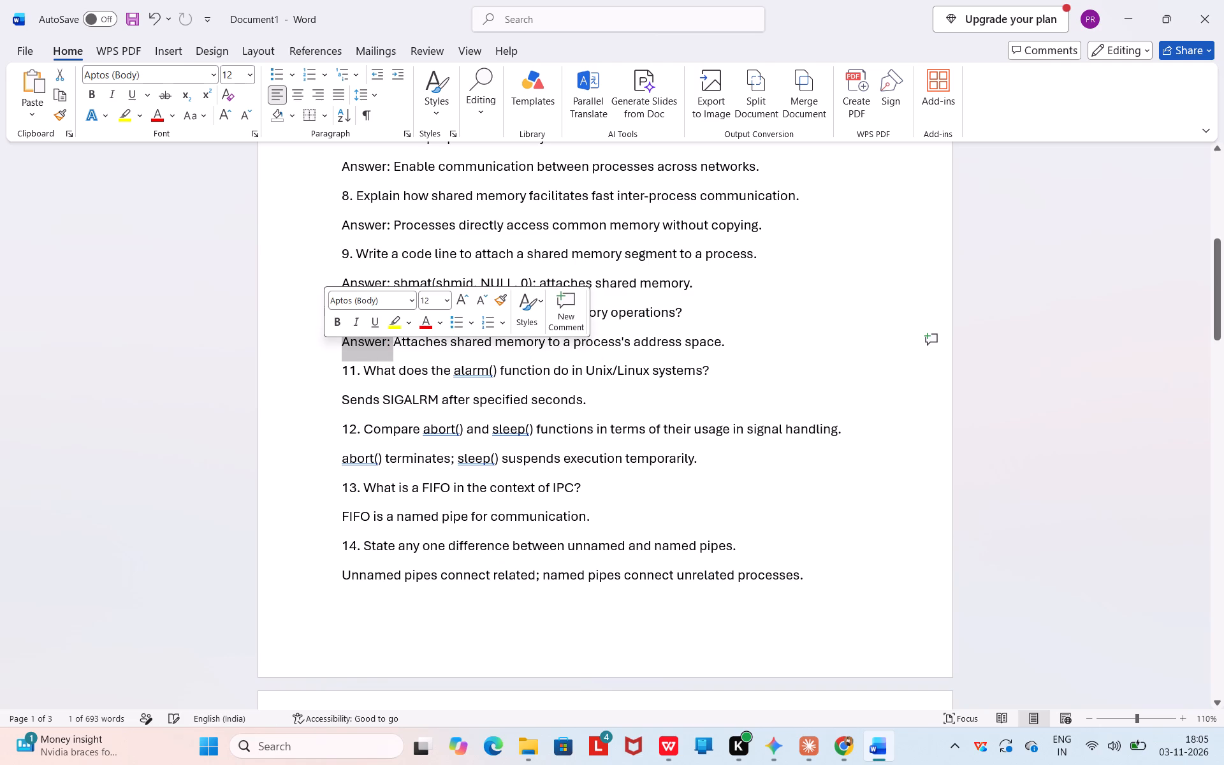
key("BackSpace")
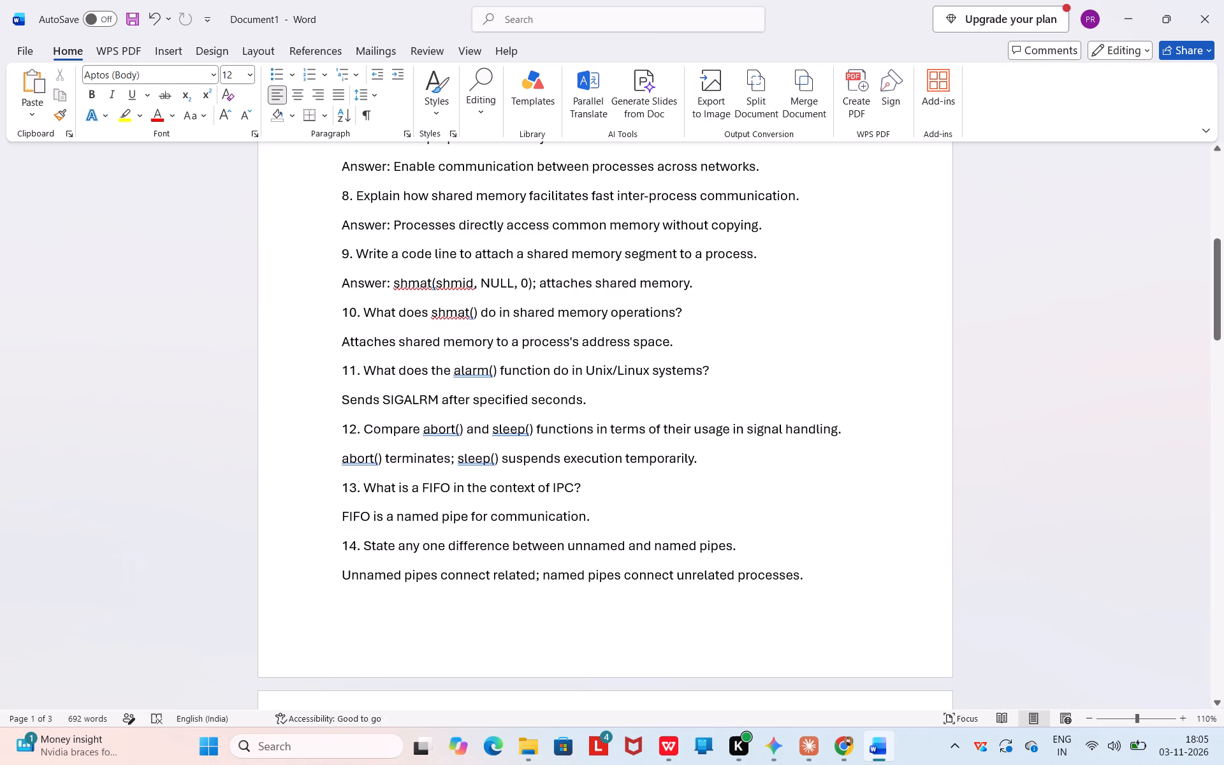
left_click_drag(392, 286, 324, 286)
key("BackSpace")
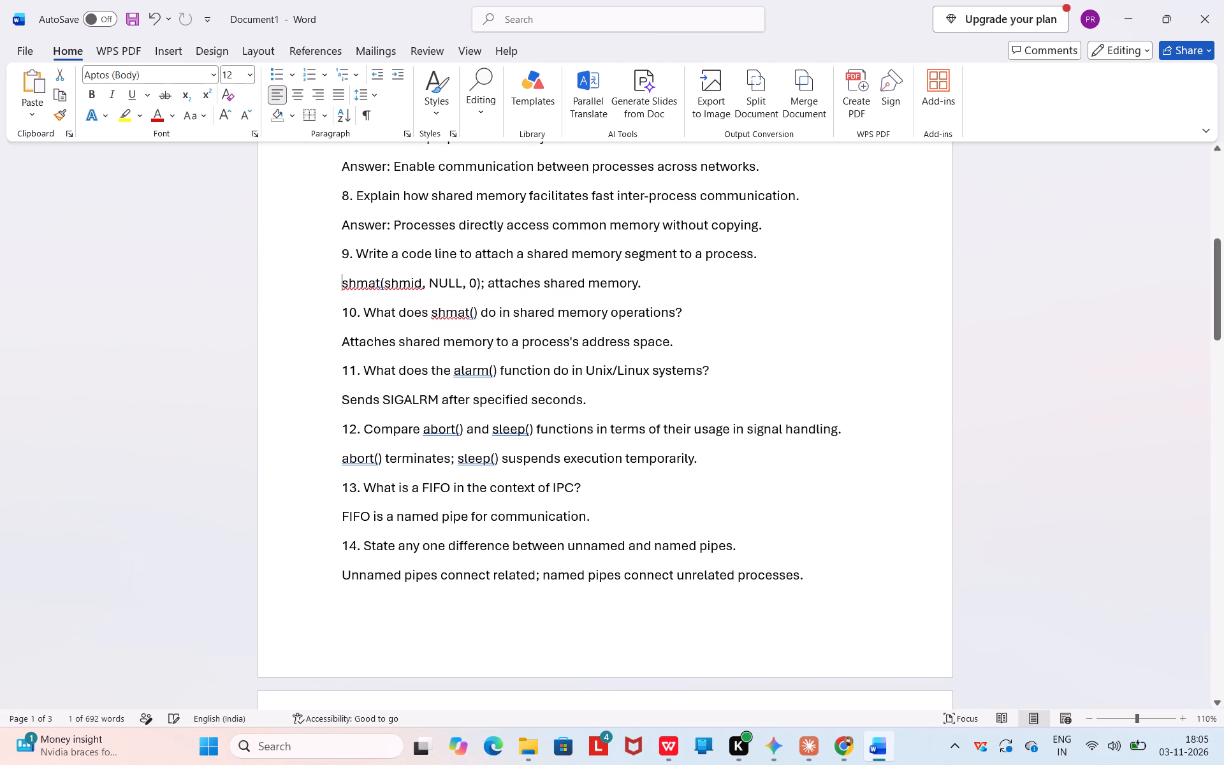
Delete the "Answer:" labels from the answers to question 8 on shared memory and question 7 on Berkeley Sockets.
left_click_drag(391, 224, 352, 222)
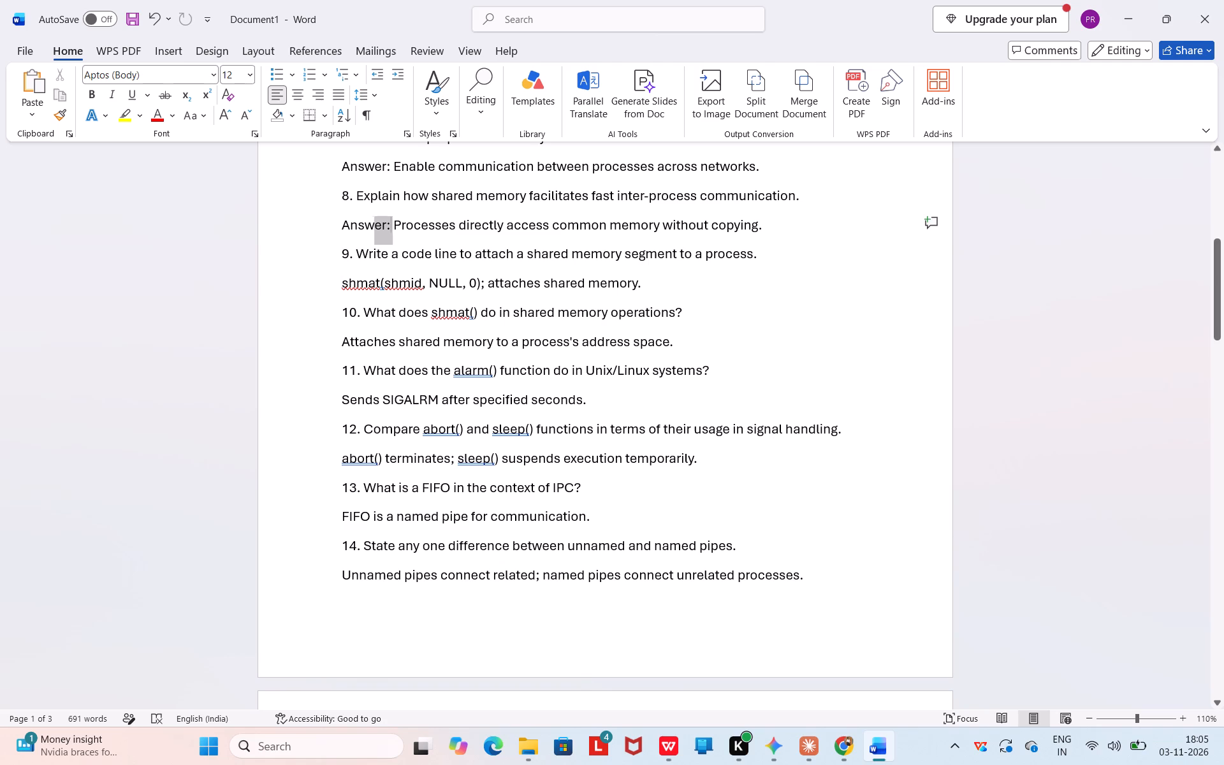
left_click_drag(352, 222, 316, 222)
key("BackSpace")
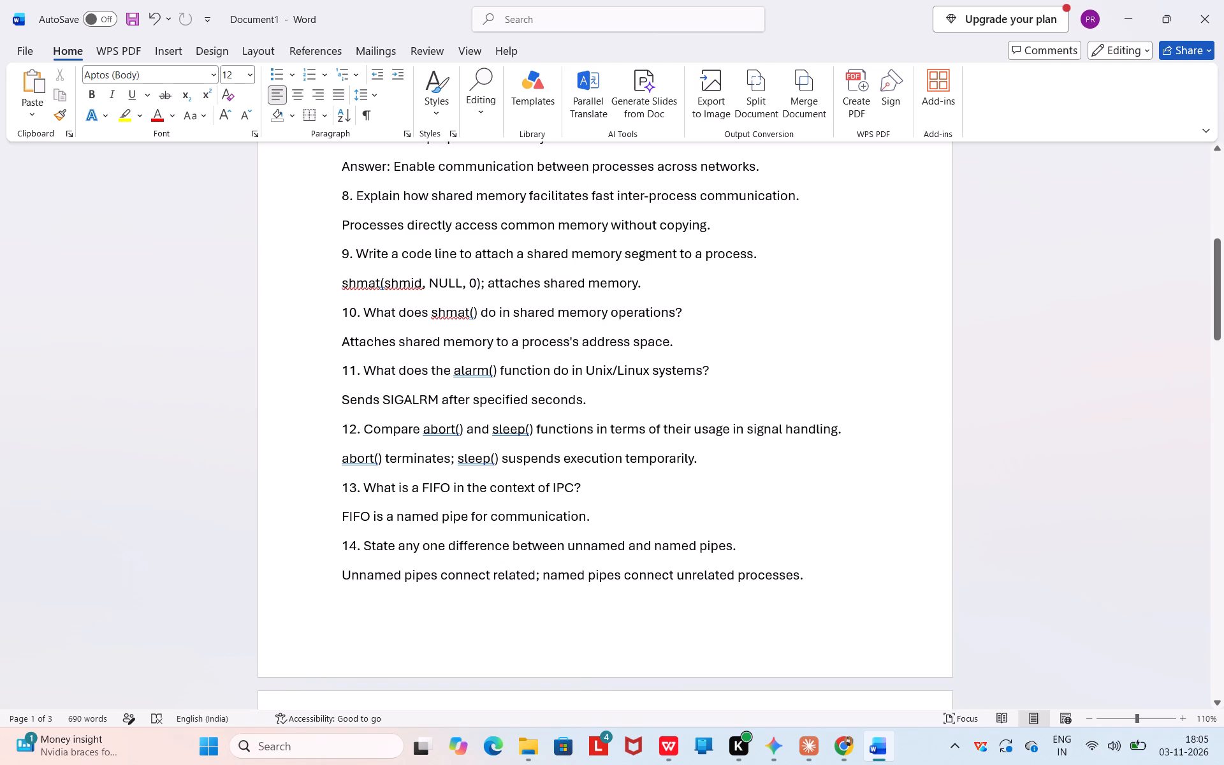
left_click_drag(392, 168, 317, 169)
key("BackSpace")
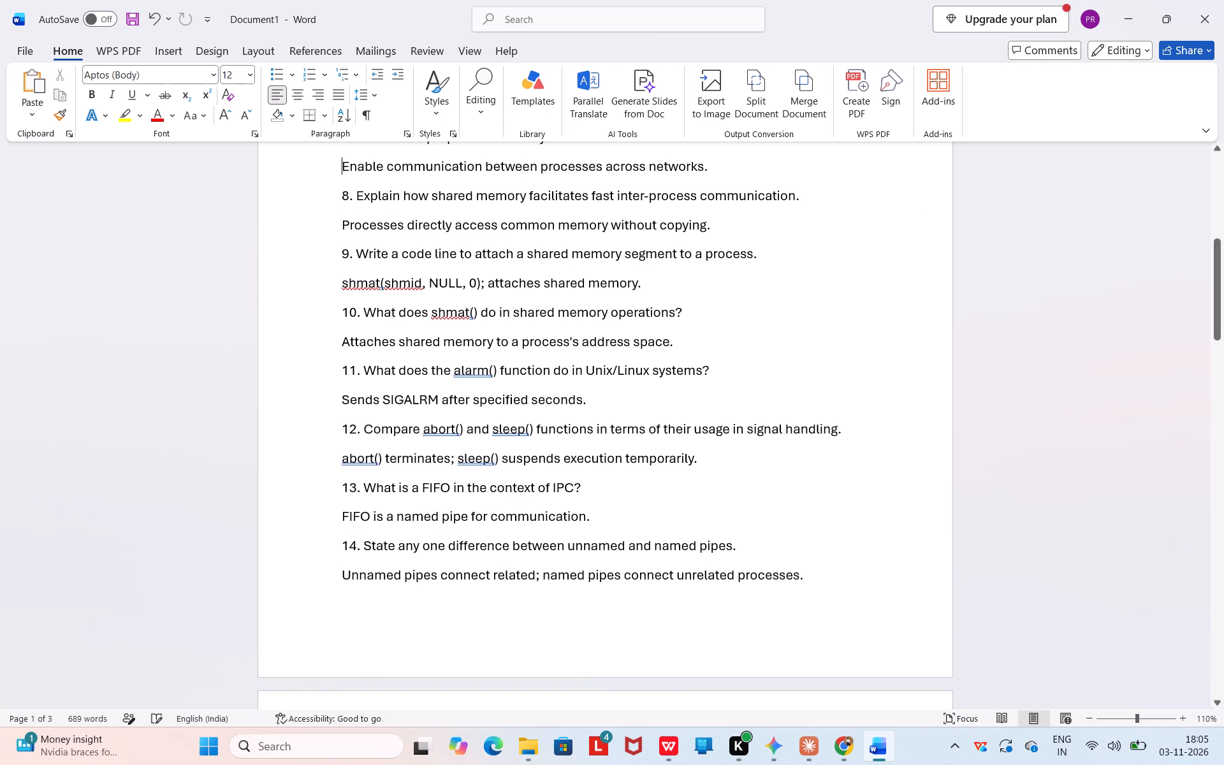
Delete the "Answer:" labels from the answers to questions 1, 2 and 3 at the start of the document.
scroll(317, 169, "up", 4)
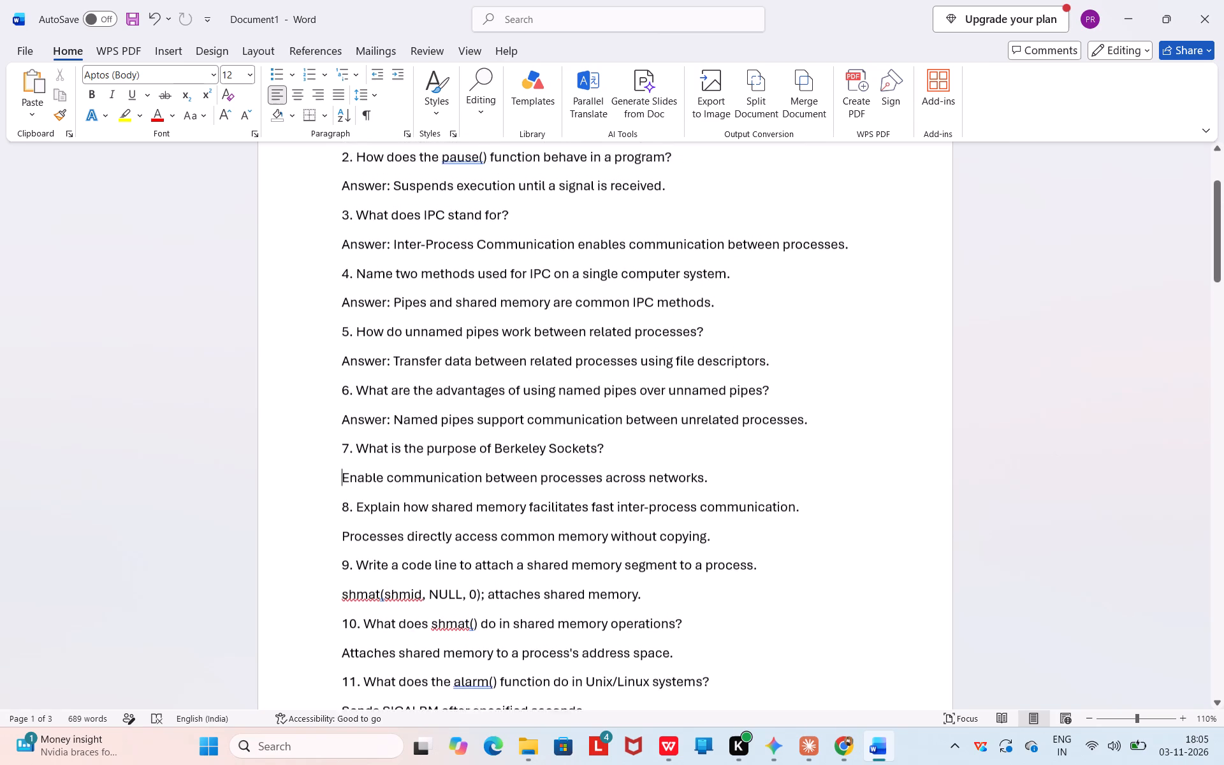
scroll(317, 169, "up", 2)
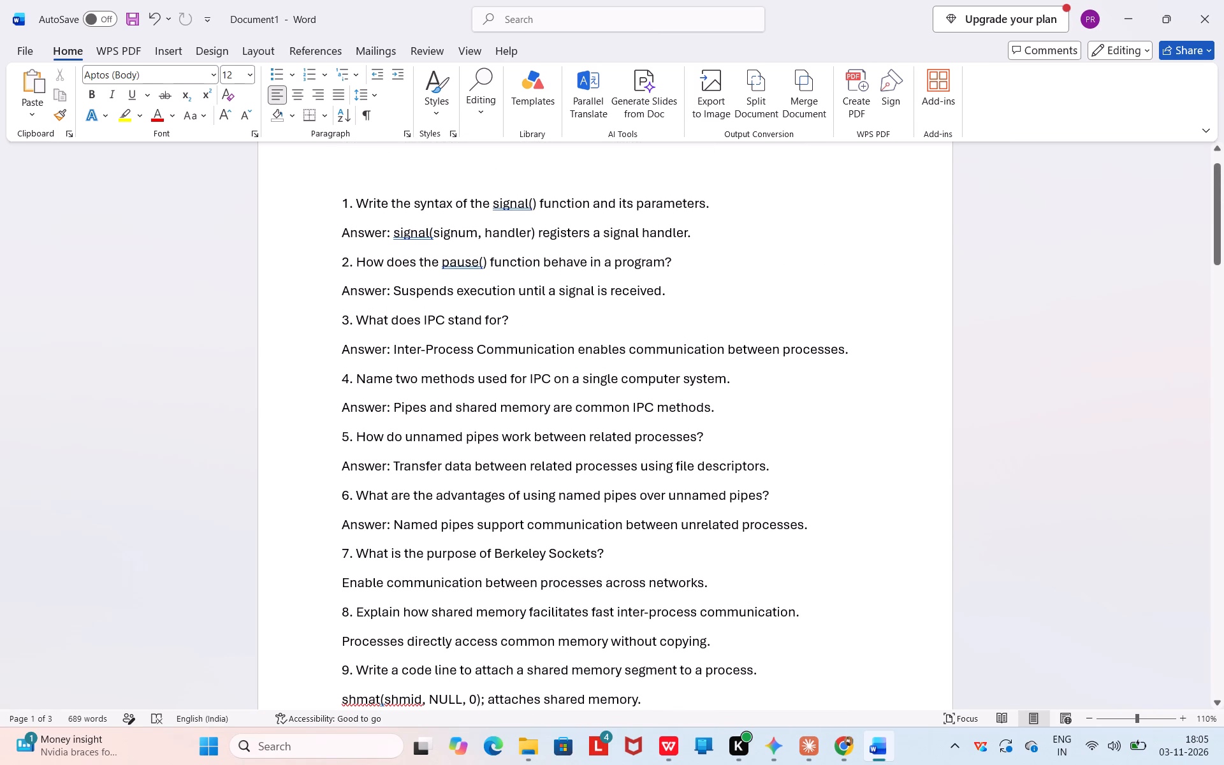
left_click_drag(393, 235, 340, 233)
key("BackSpace")
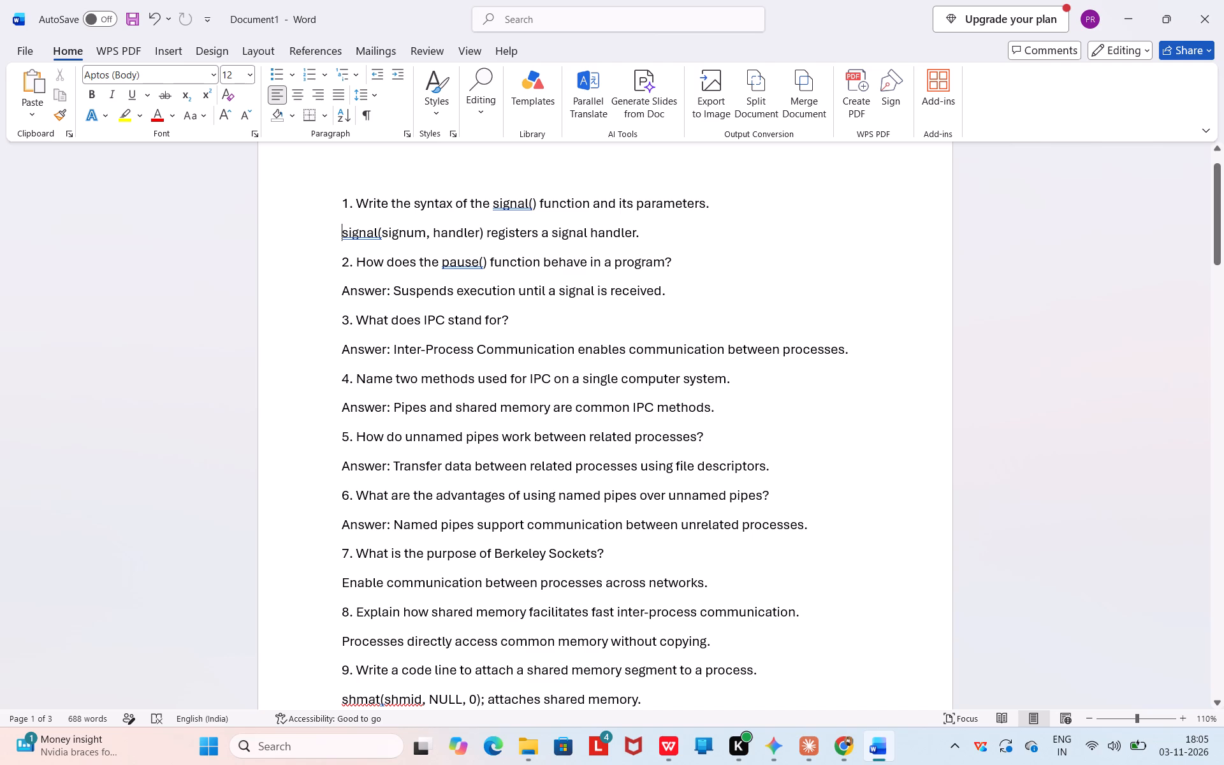
left_click_drag(392, 289, 315, 296)
key("BackSpace")
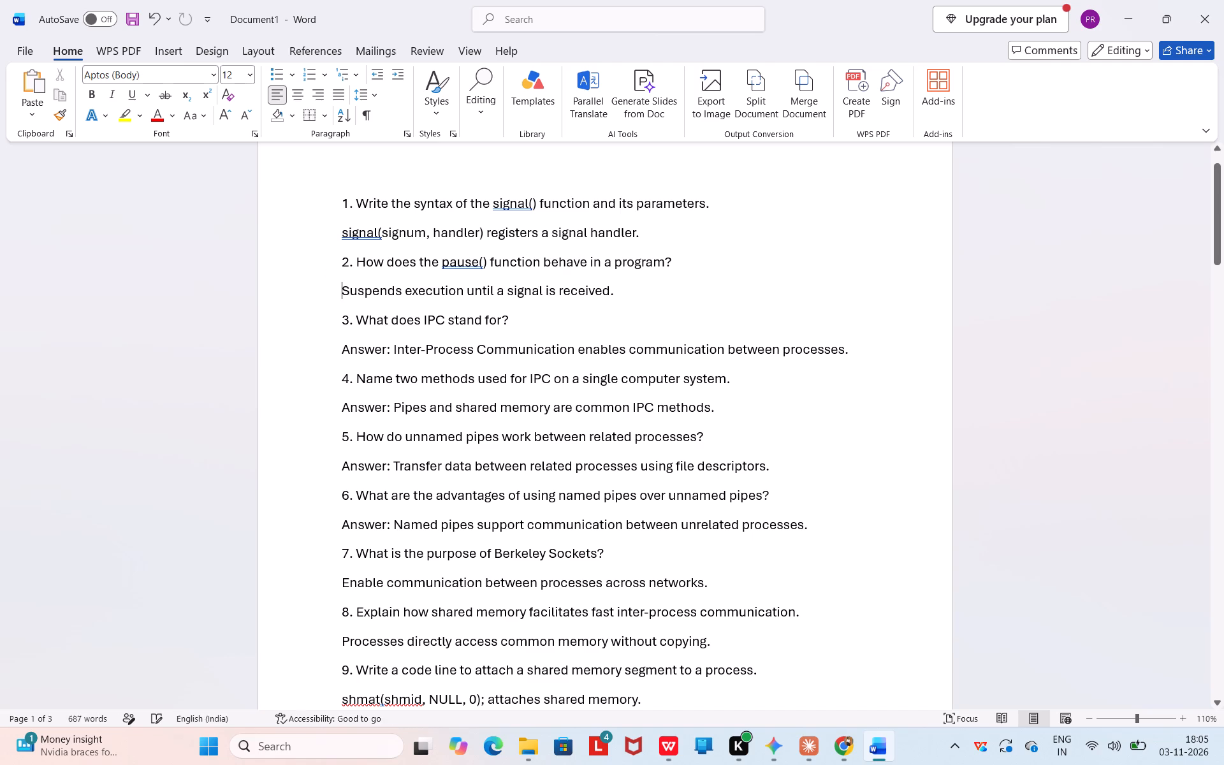
left_click_drag(393, 352, 372, 353)
left_click_drag(372, 353, 340, 356)
key("BackSpace")
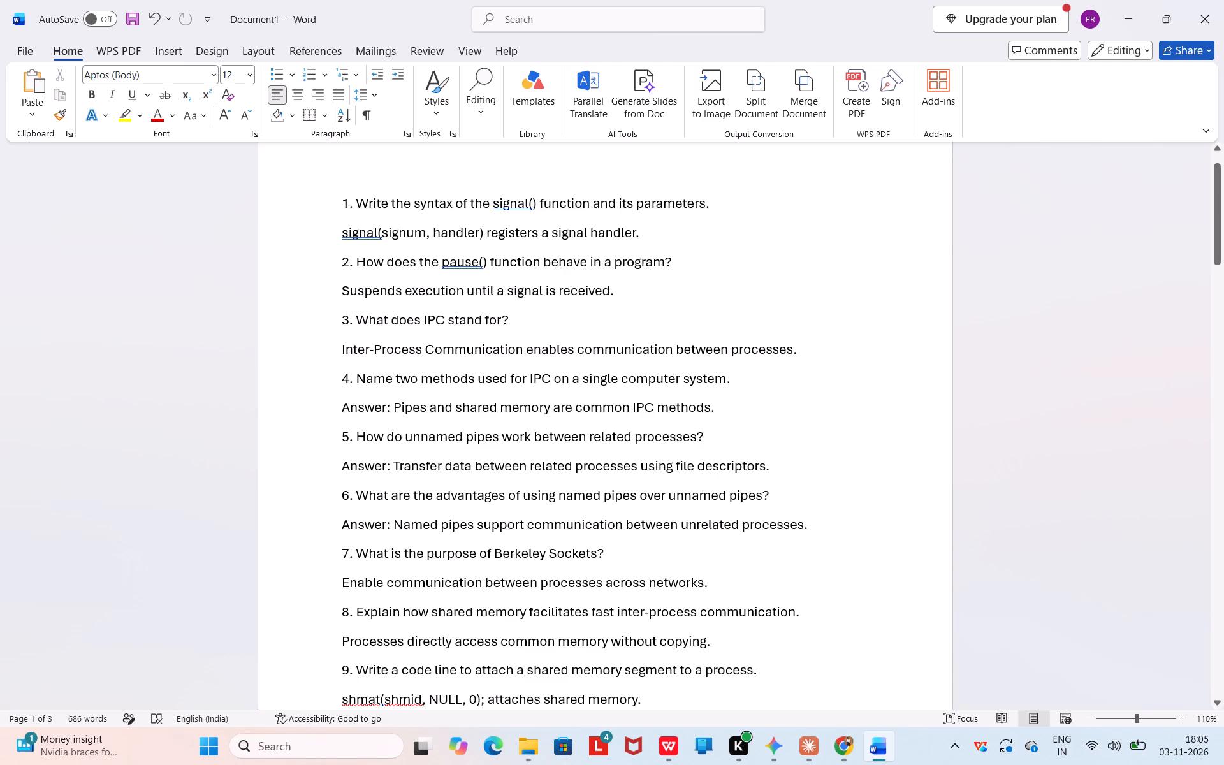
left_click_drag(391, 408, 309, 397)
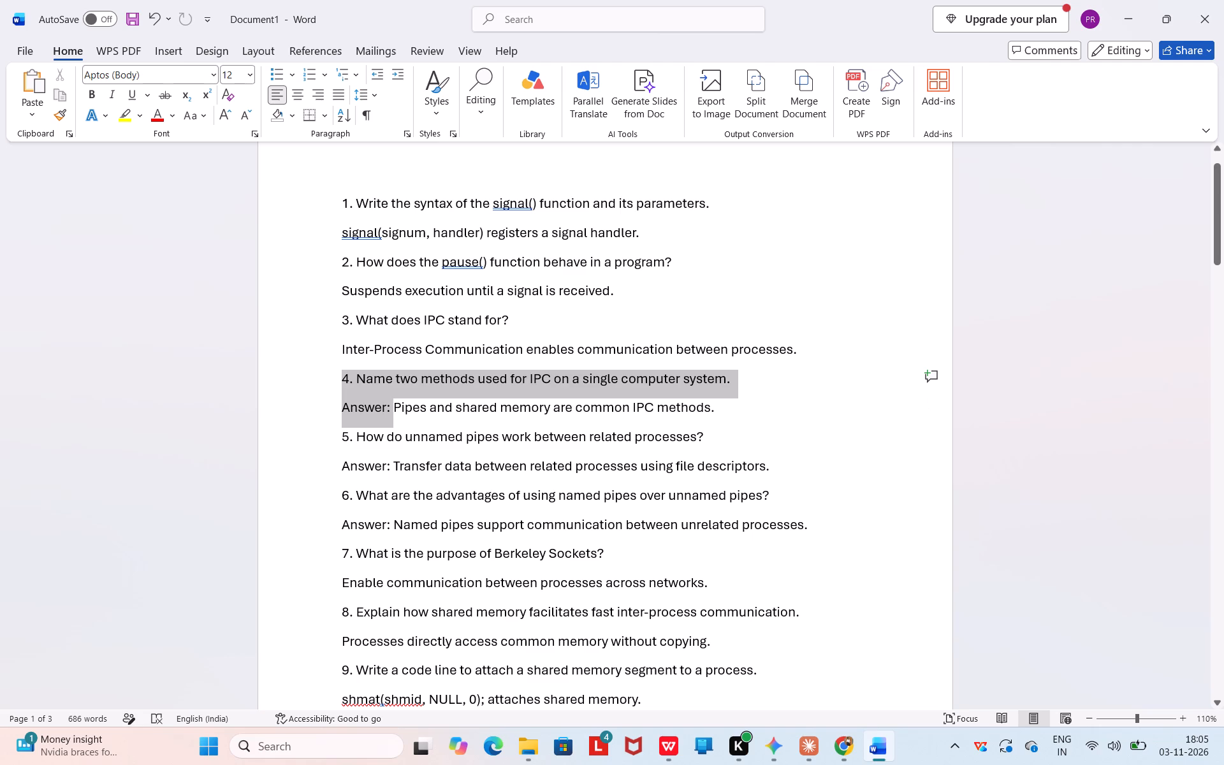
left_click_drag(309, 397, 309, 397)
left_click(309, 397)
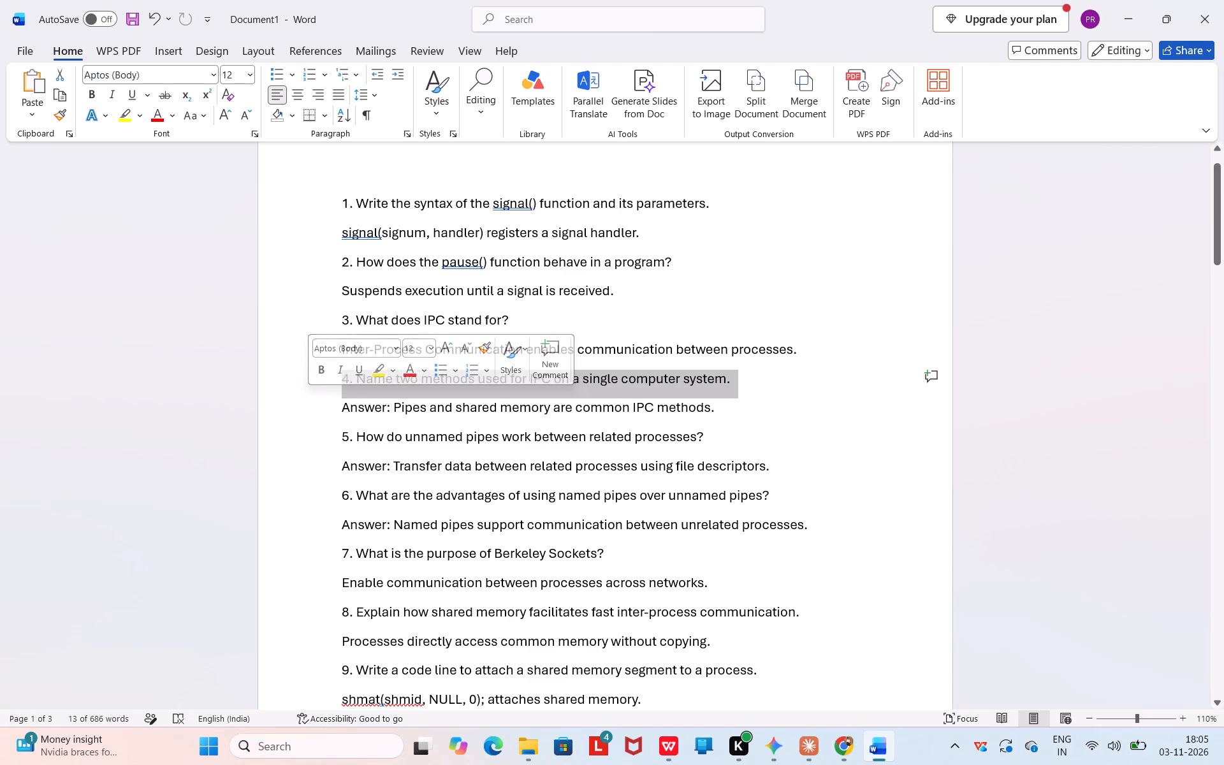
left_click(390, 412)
Delete the "Answer:" label from the answer to question 4 about IPC methods, keeping the answer text.
left_click_drag(393, 407, 302, 405)
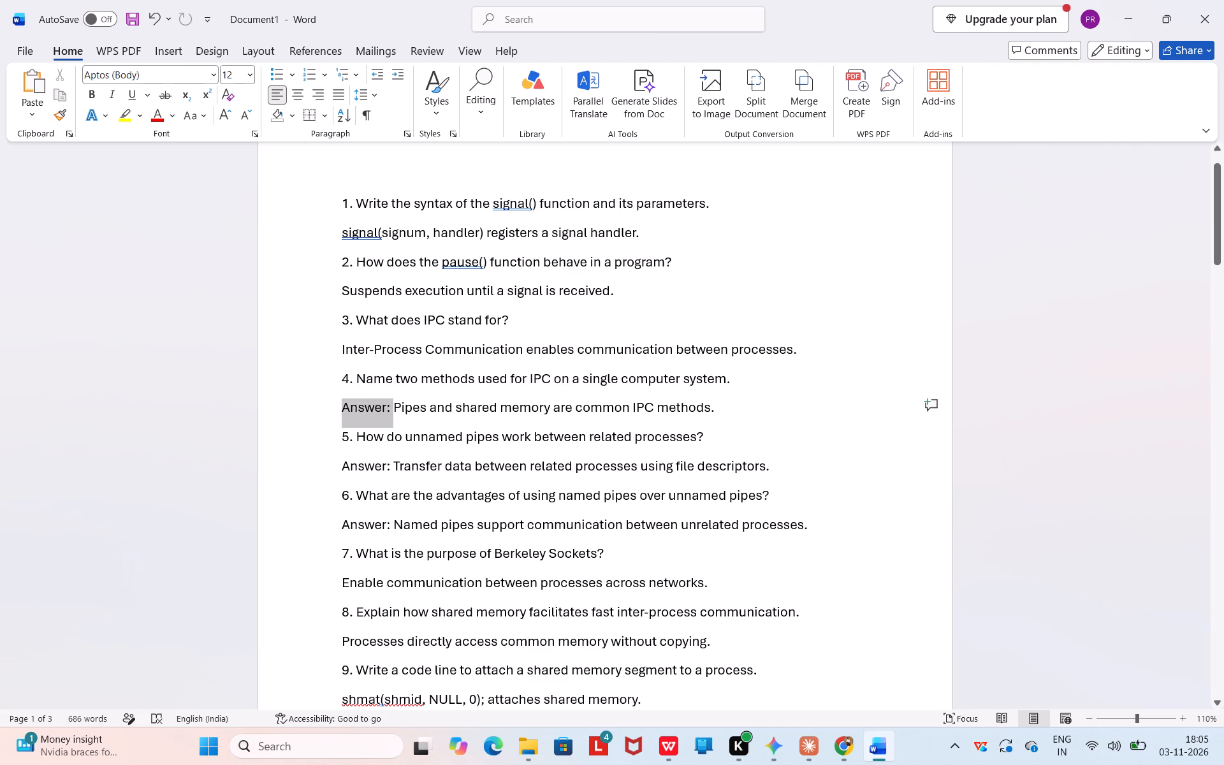
left_click_drag(302, 405, 296, 405)
key("BackSpace")
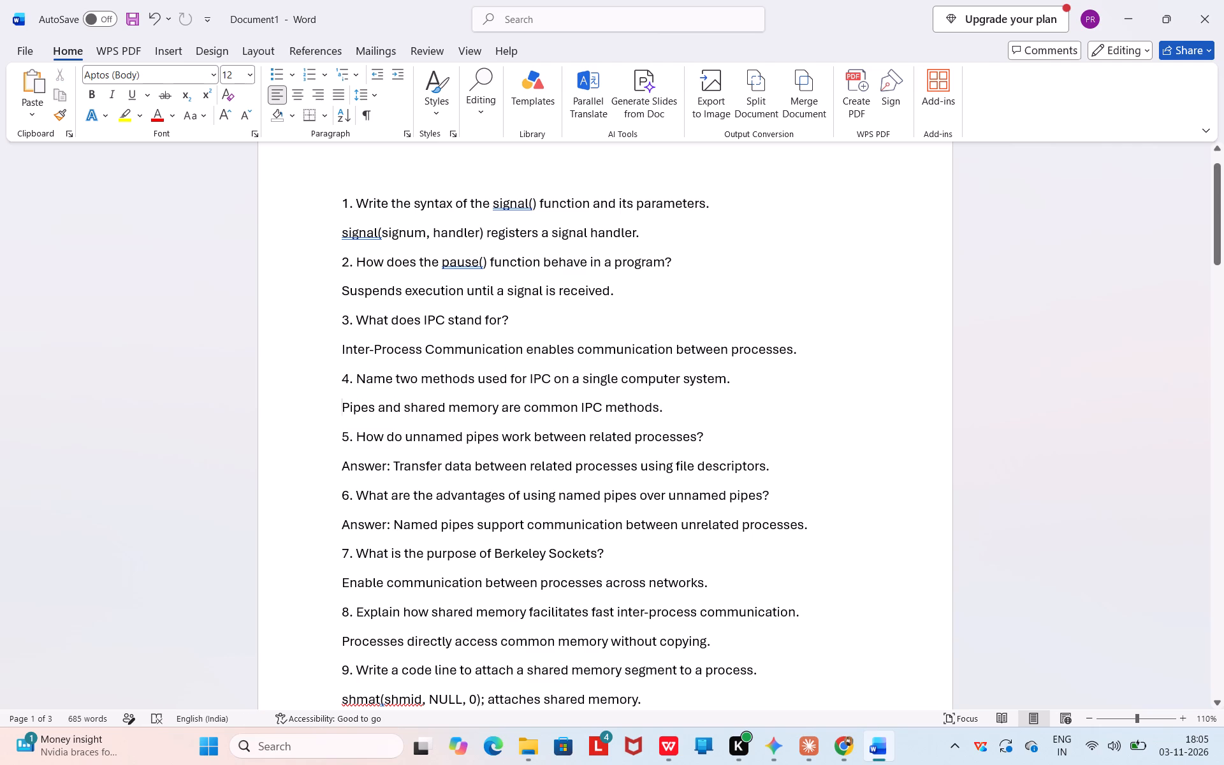
Delete the "Answer:" labels from the answers to questions 5 and 6 about unnamed and named pipes, keeping the answer text.
left_click_drag(392, 468, 339, 453)
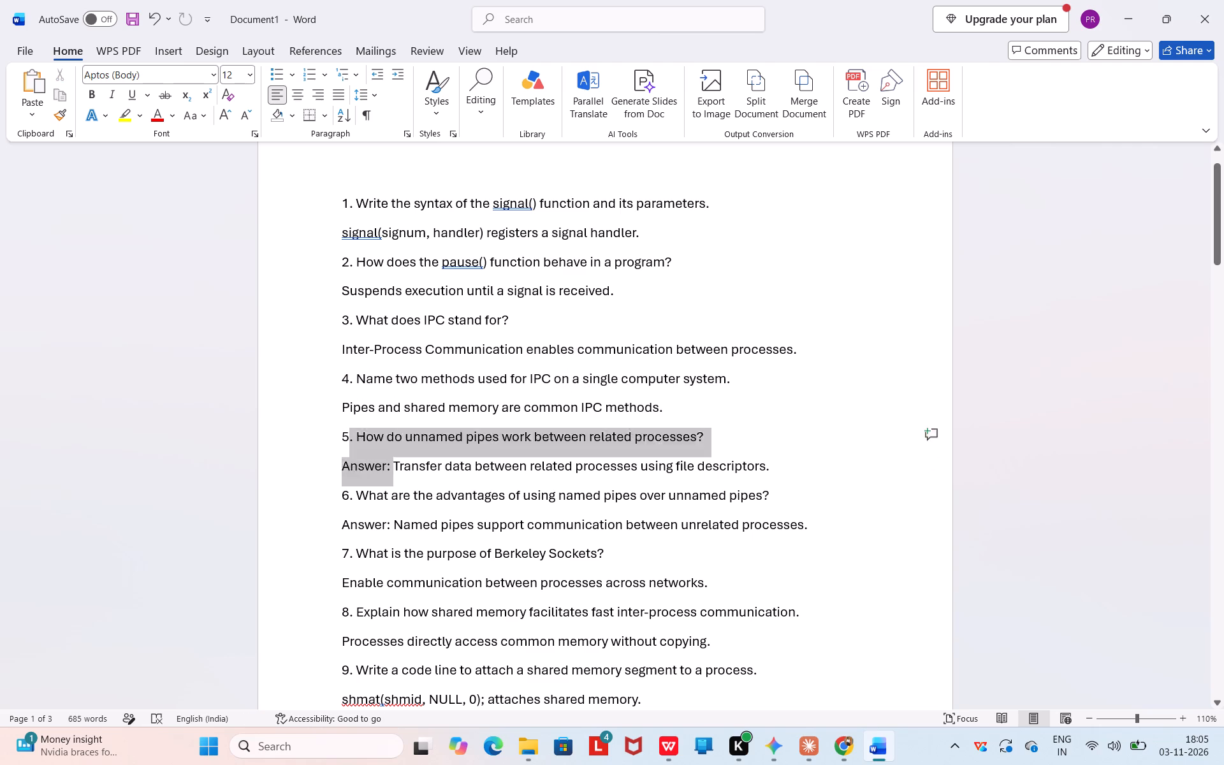
left_click_drag(339, 453, 323, 454)
left_click(323, 454)
left_click(393, 469)
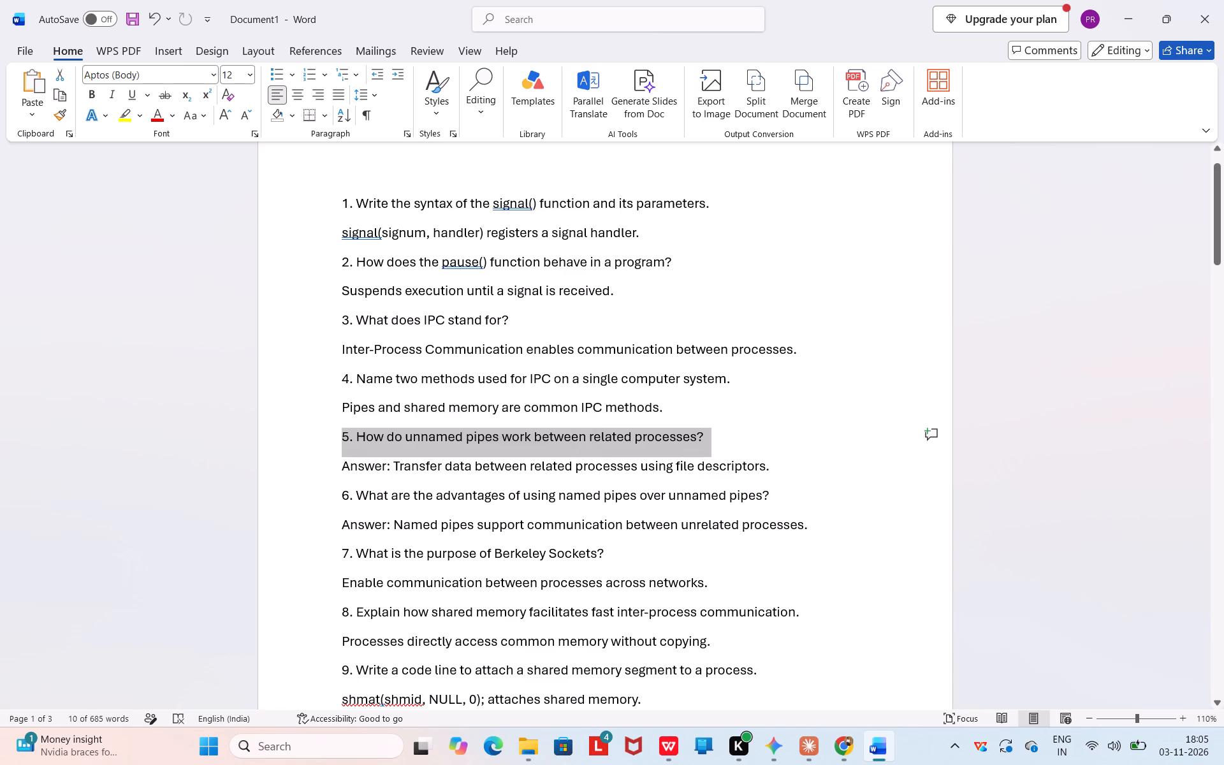
left_click_drag(393, 469, 344, 469)
key("BackSpace")
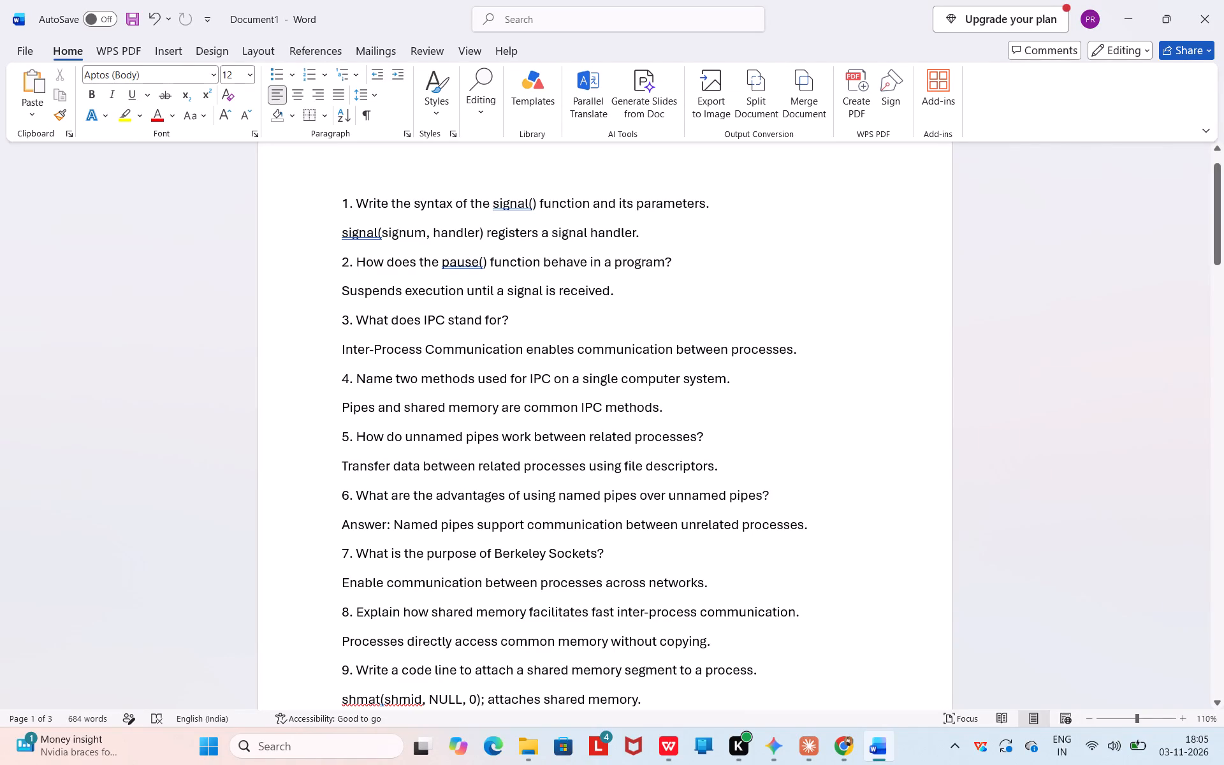
left_click_drag(391, 527, 332, 523)
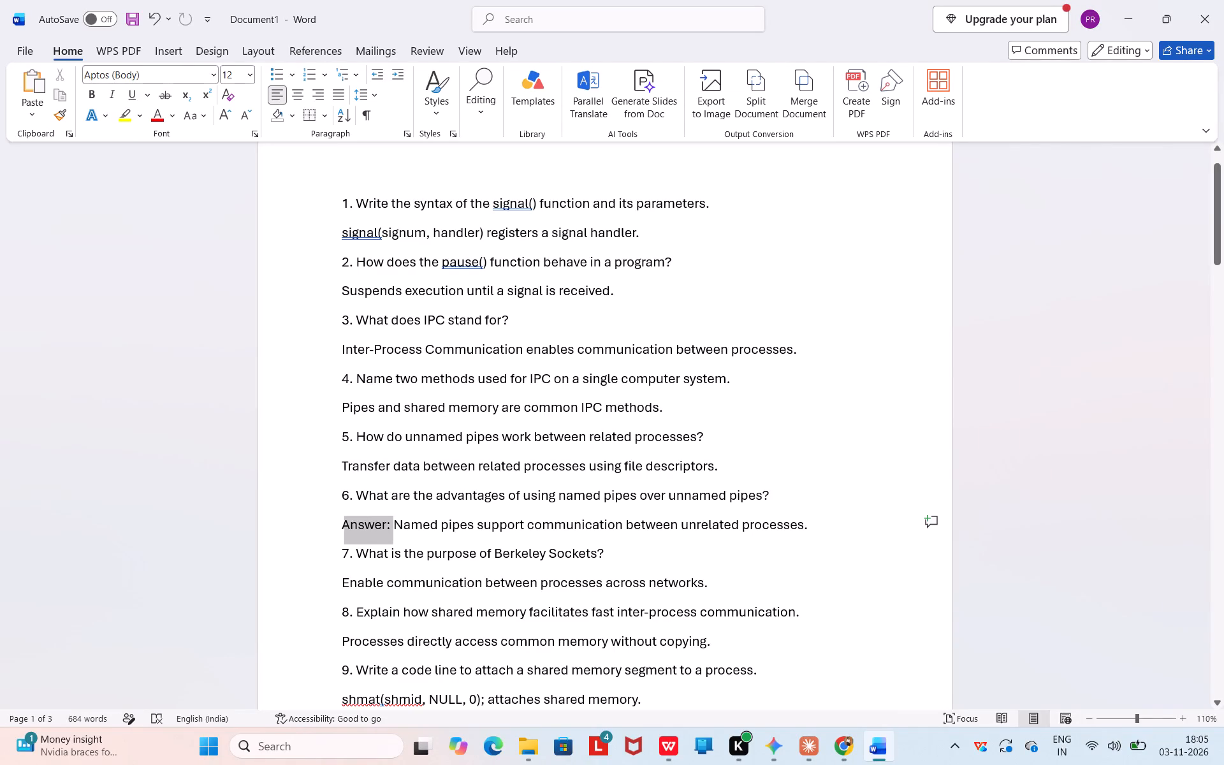
left_click_drag(332, 523, 319, 523)
key("BackSpace")
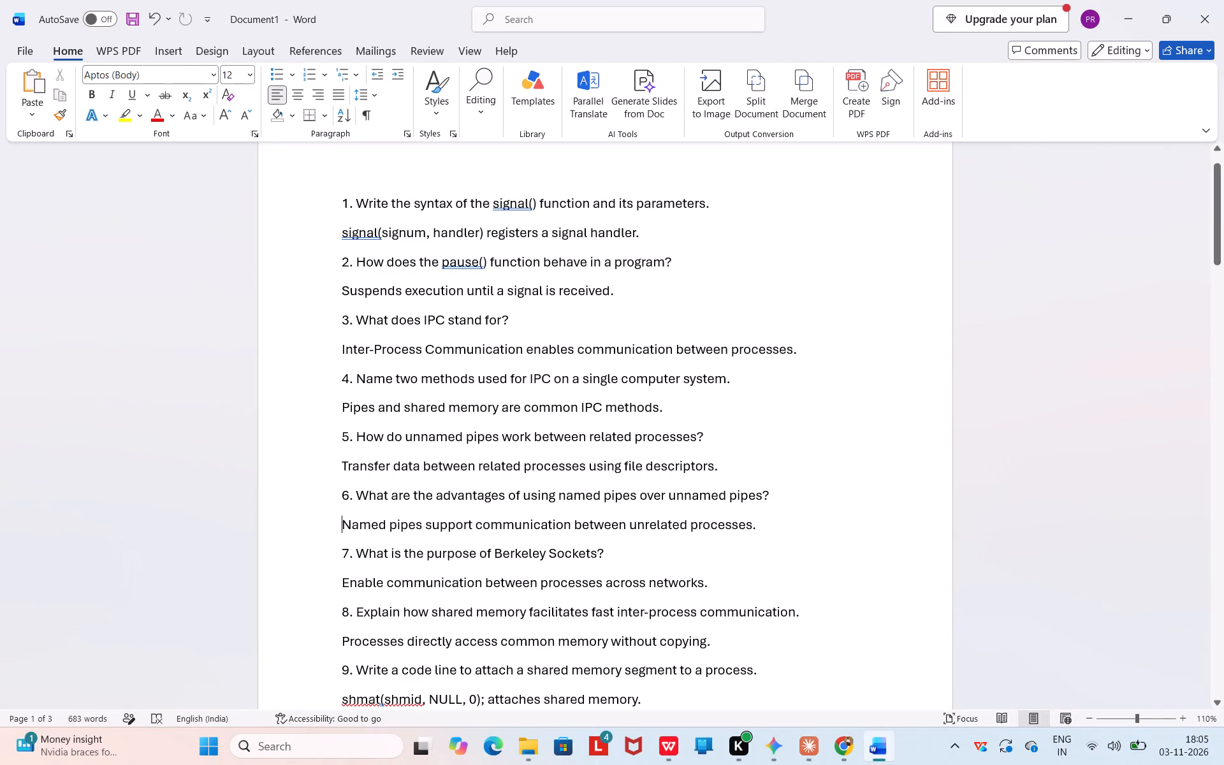
Make the question lines 1, 2 and 3 on signal(), pause() and IPC bold, leaving their answers in regular weight.
left_click_drag(338, 201, 769, 200)
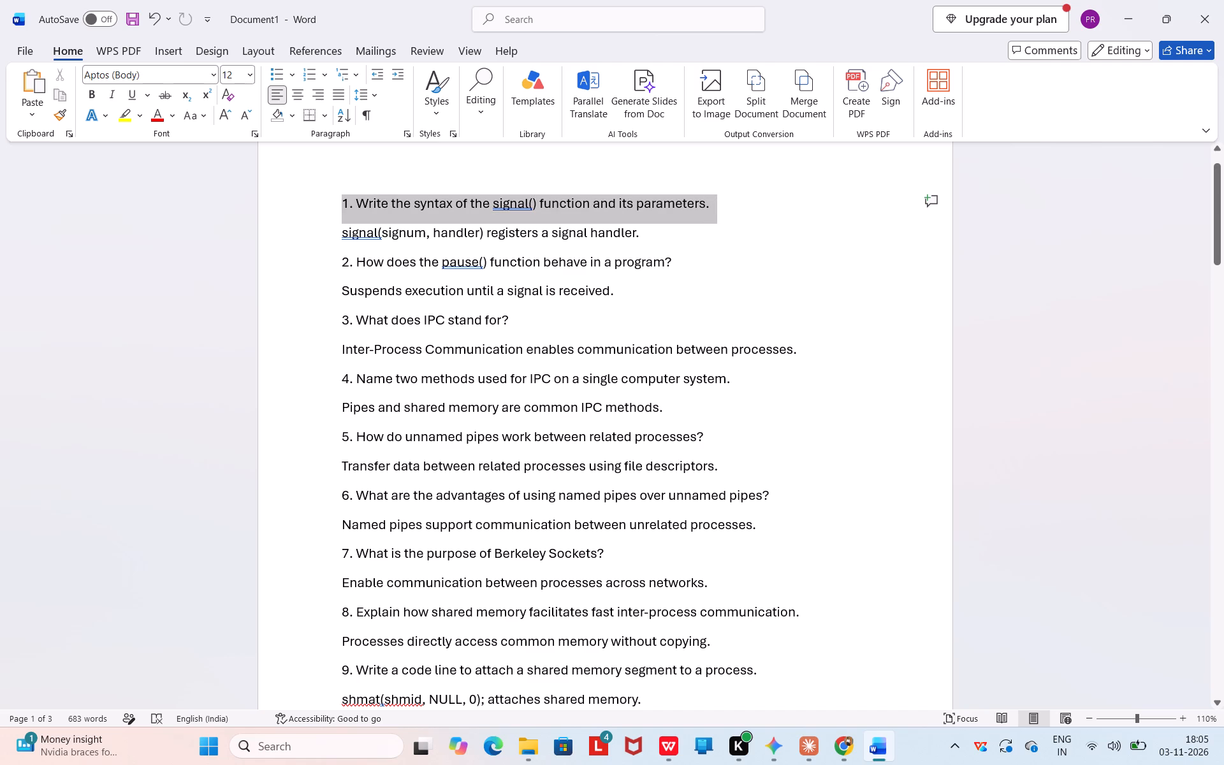
left_click_drag(769, 200, 772, 201)
left_click(789, 170)
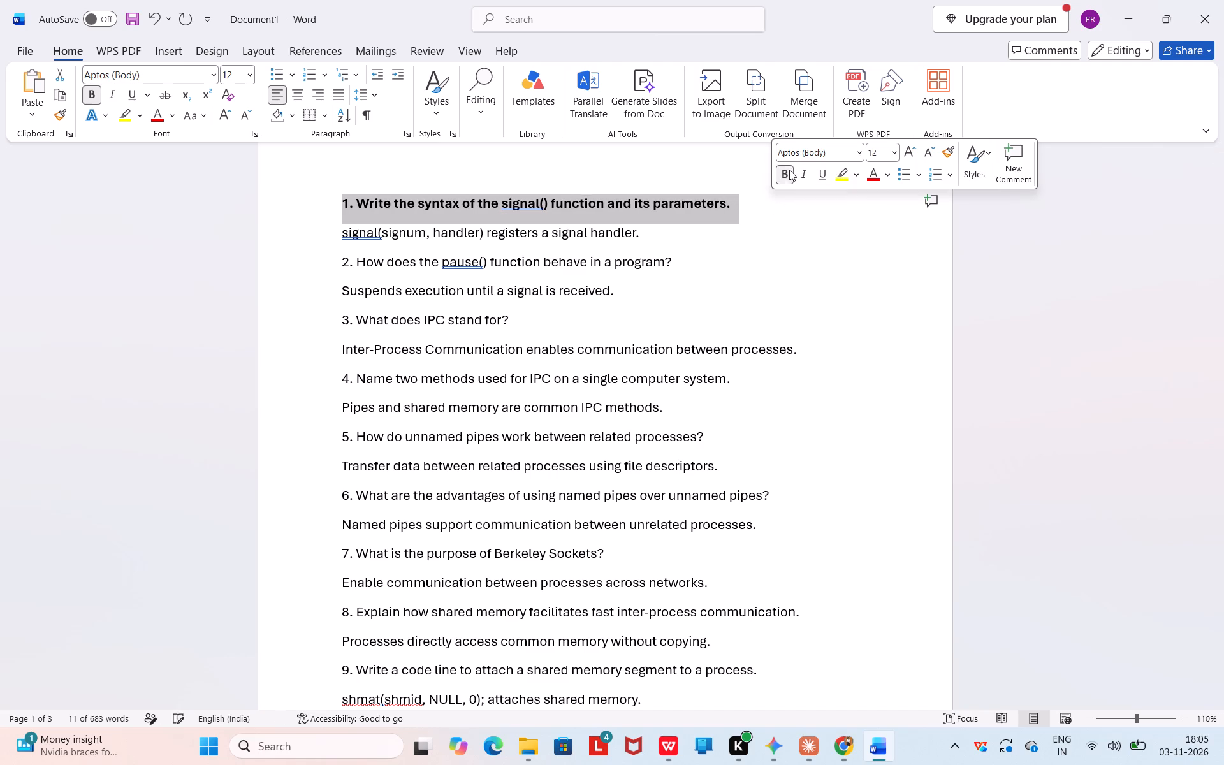
left_click_drag(336, 261, 623, 265)
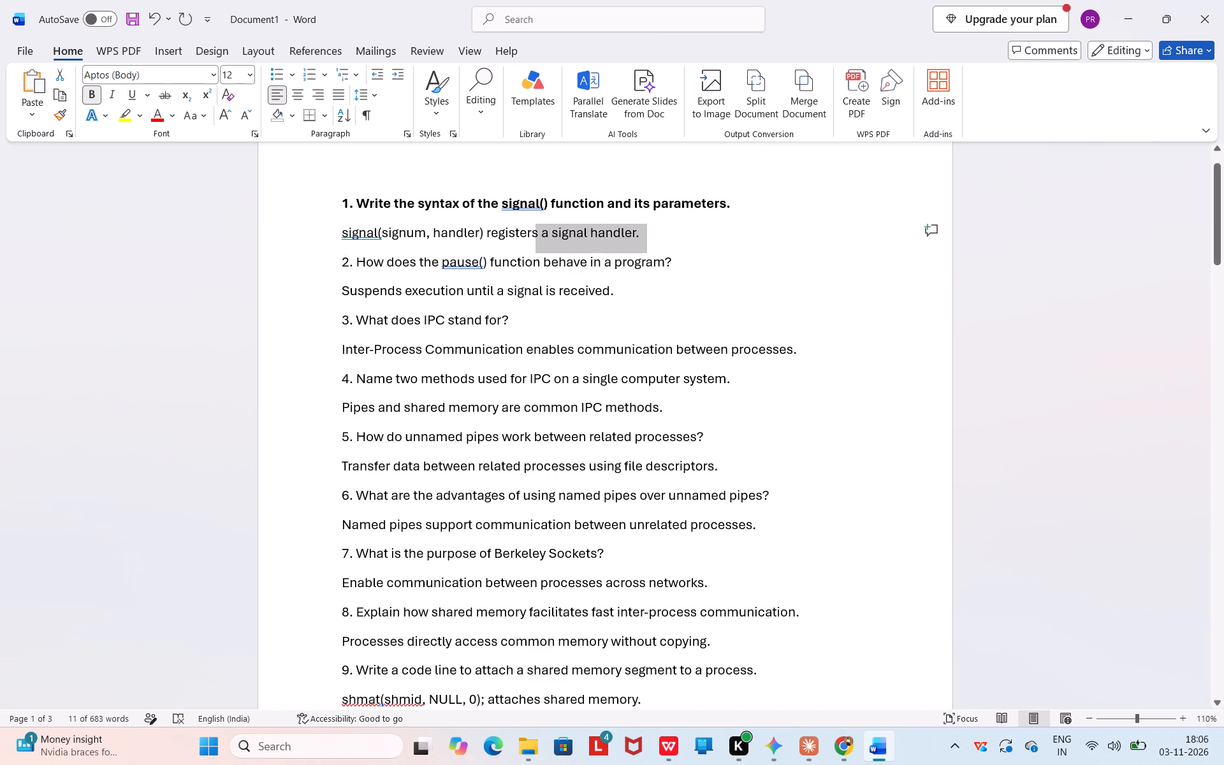
left_click_drag(623, 265, 674, 272)
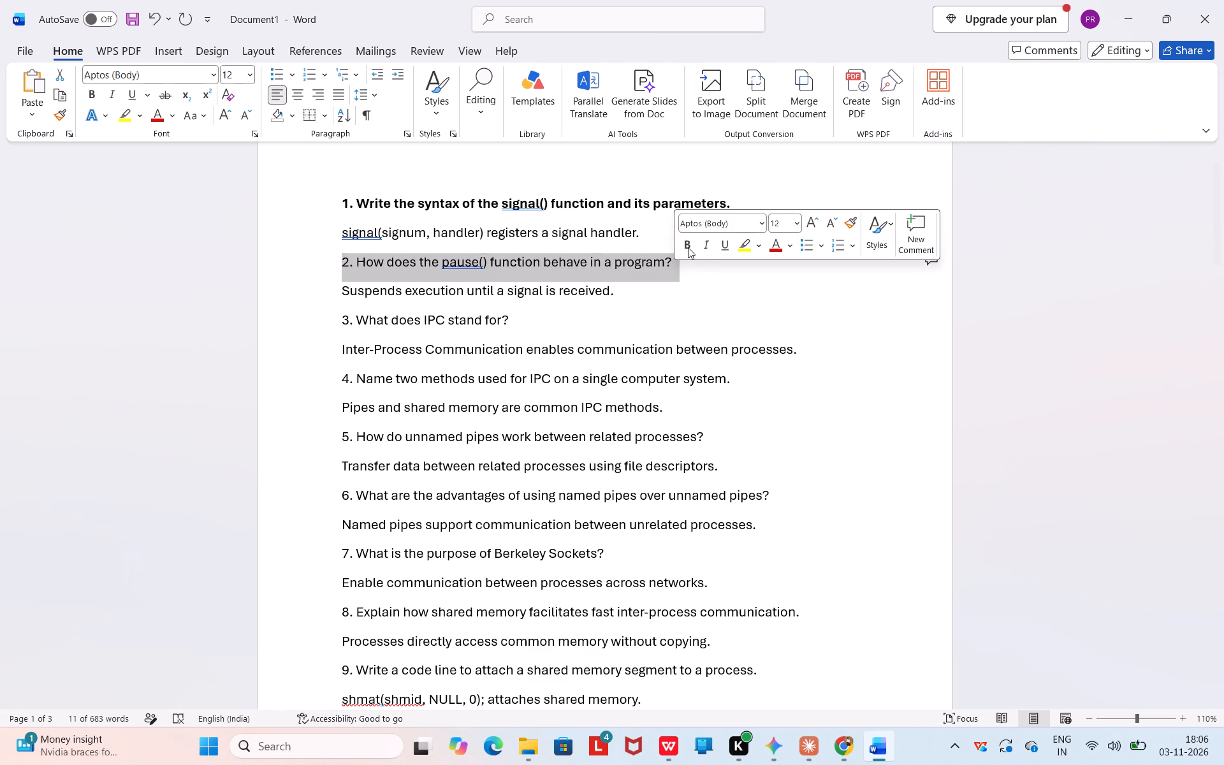
left_click(688, 247)
left_click_drag(523, 314, 321, 303)
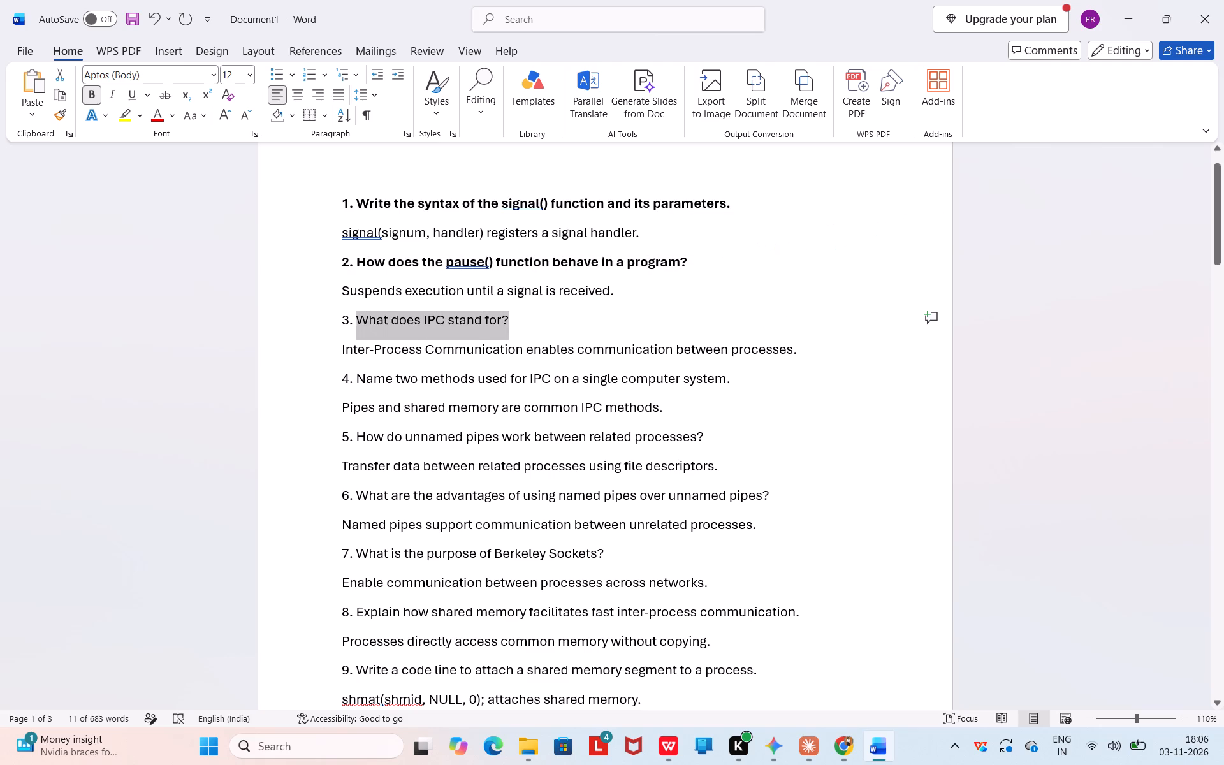
left_click_drag(321, 303, 316, 317)
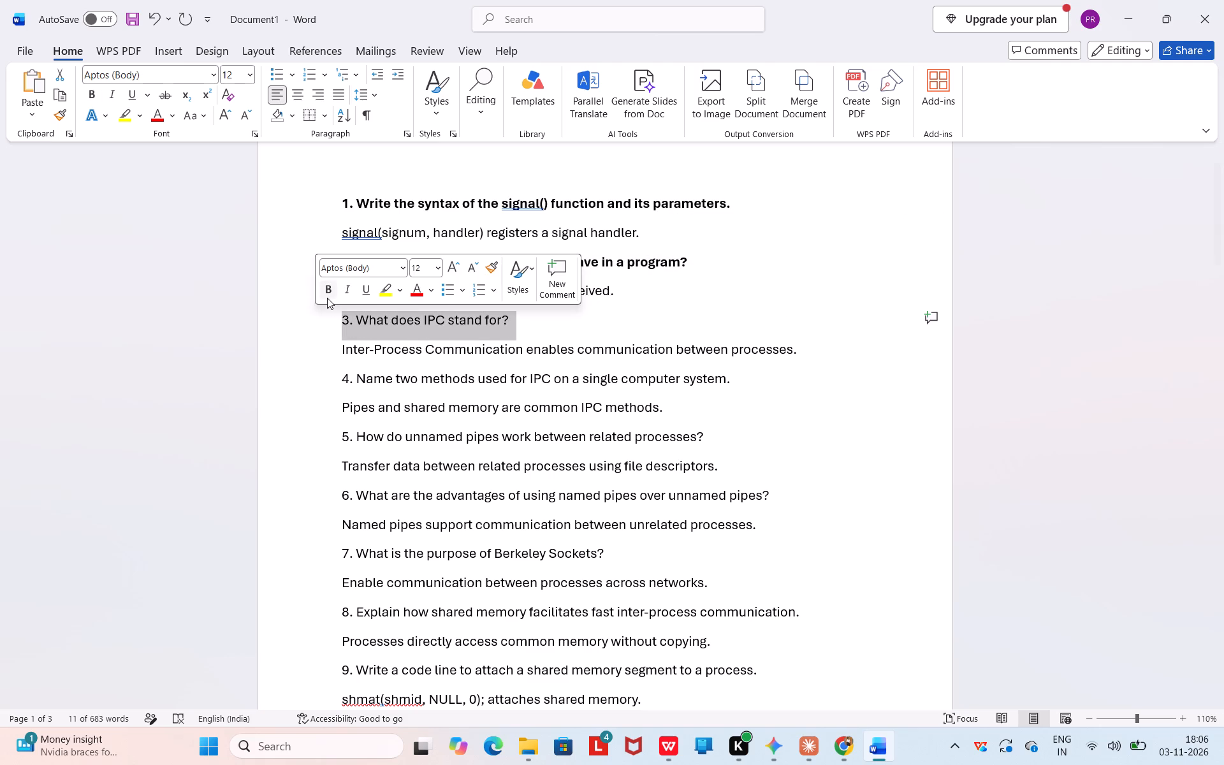
left_click(327, 298)
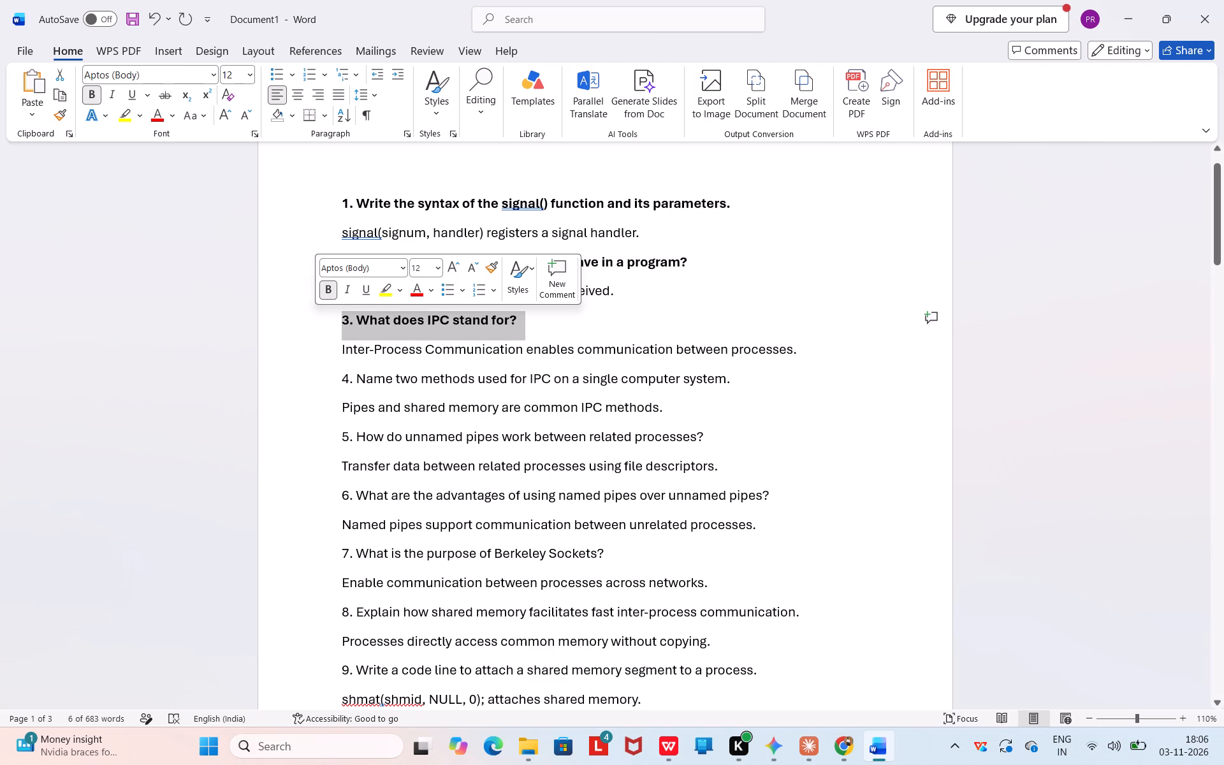
Make the question lines 4, 5 and 6 on IPC methods, unnamed pipes and named pipes bold.
left_click_drag(339, 384, 747, 388)
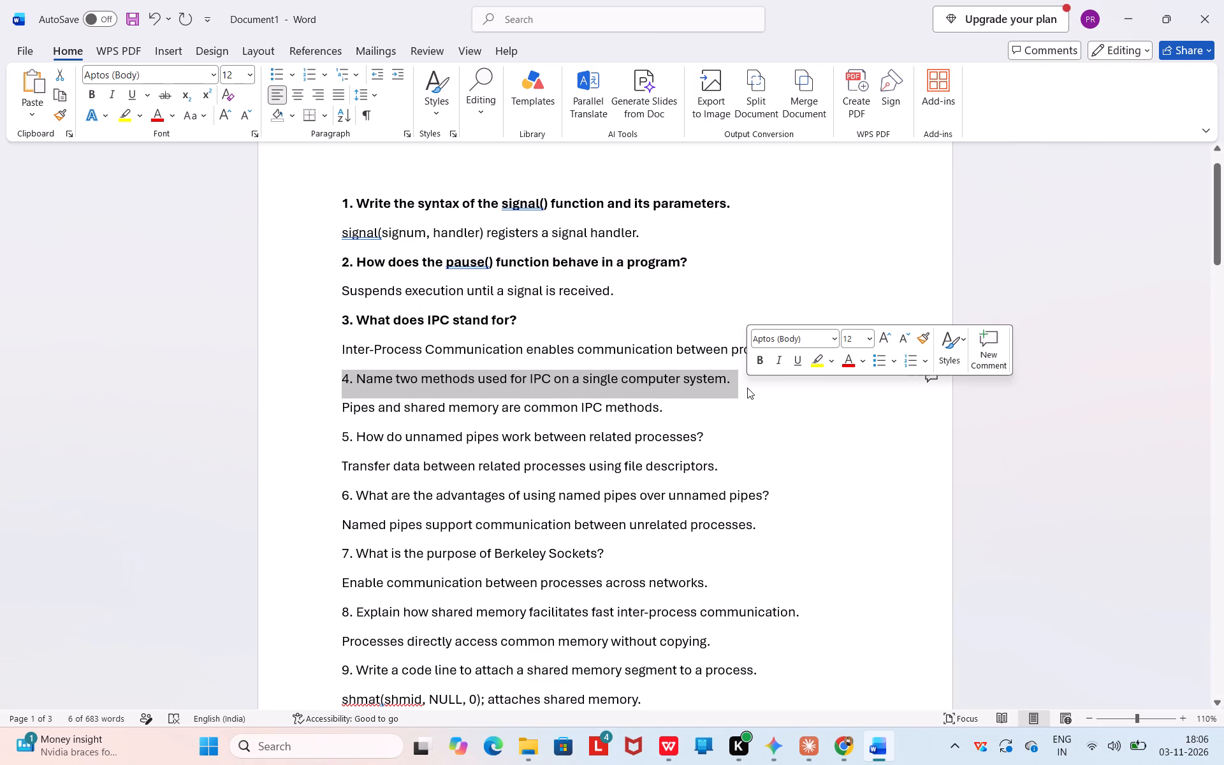
left_click(762, 357)
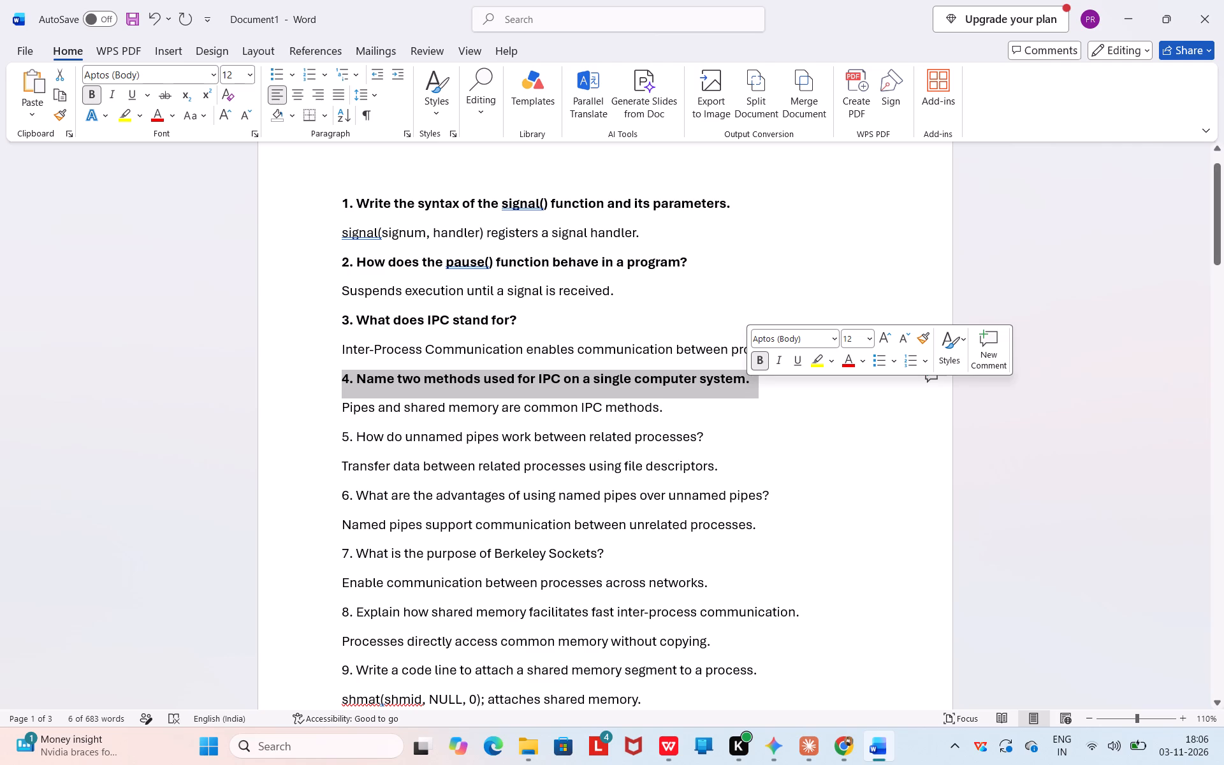
left_click_drag(717, 433, 324, 437)
left_click(335, 418)
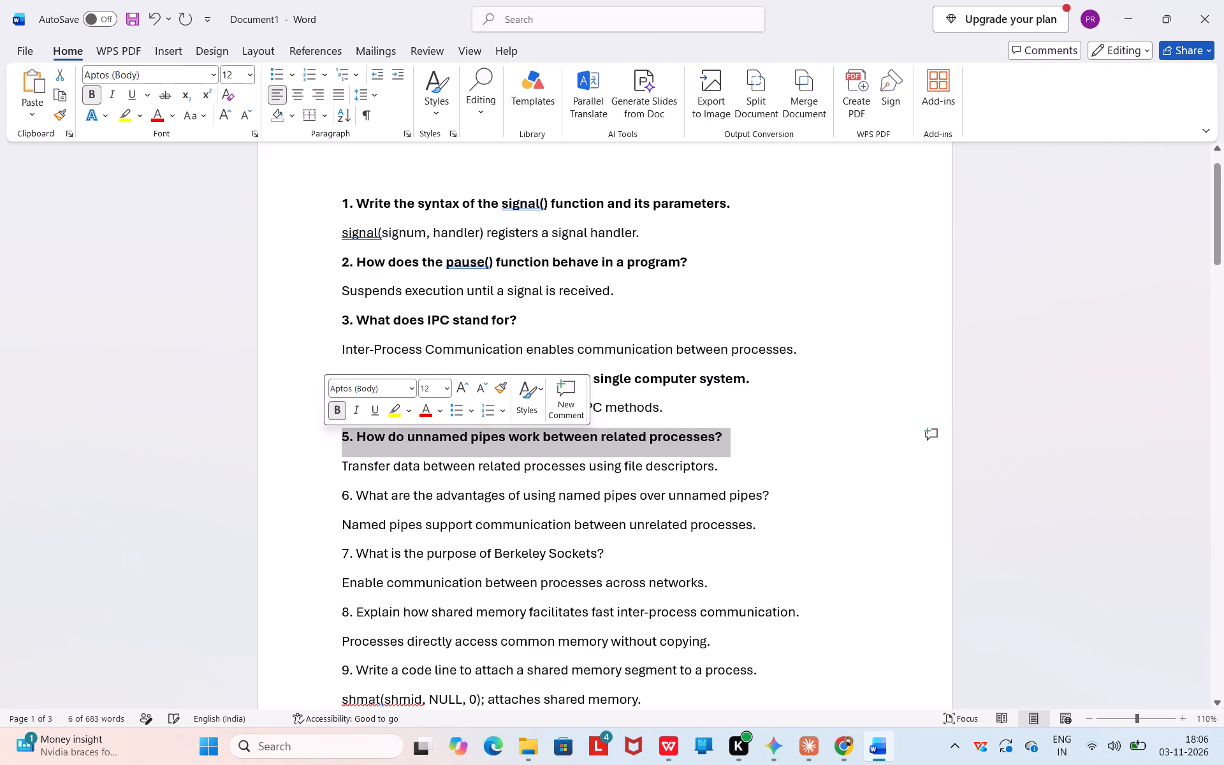
left_click_drag(338, 502, 832, 507)
left_click(849, 484)
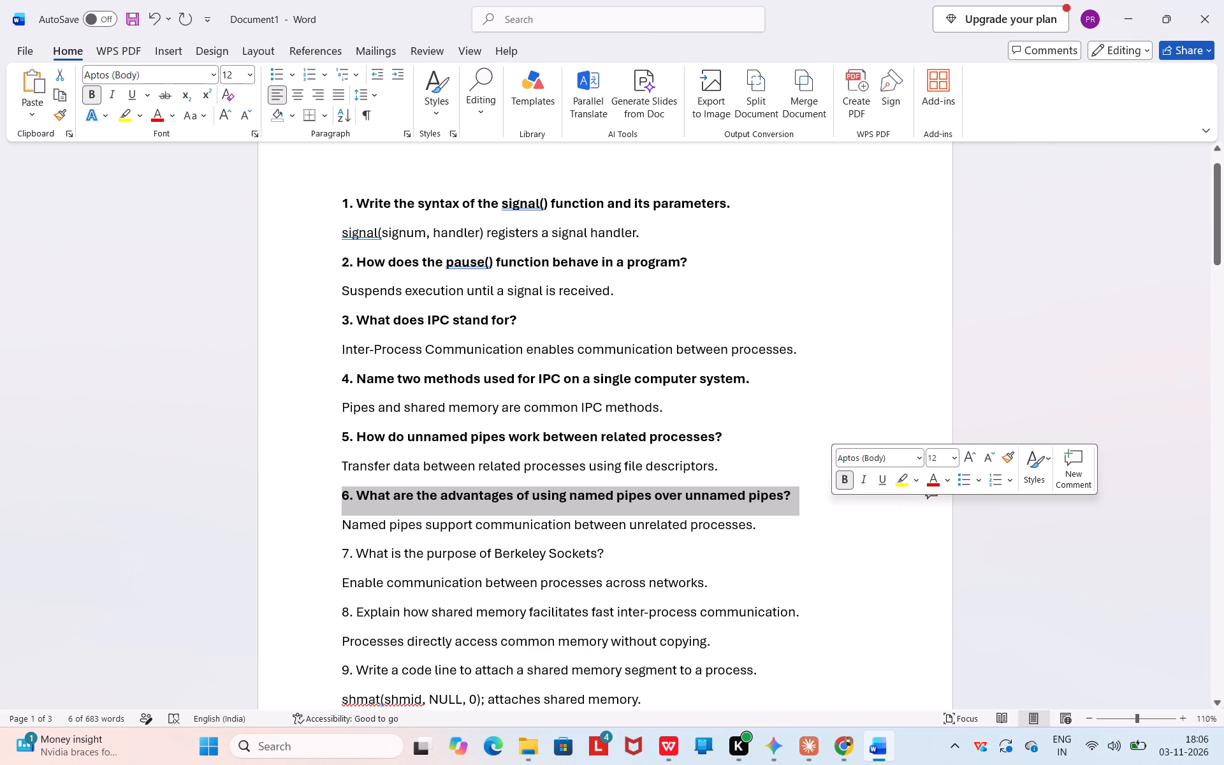
Make the question lines 7, 8 and 9 on Berkeley Sockets, shared memory and attaching a segment bold.
left_click_drag(620, 547, 332, 559)
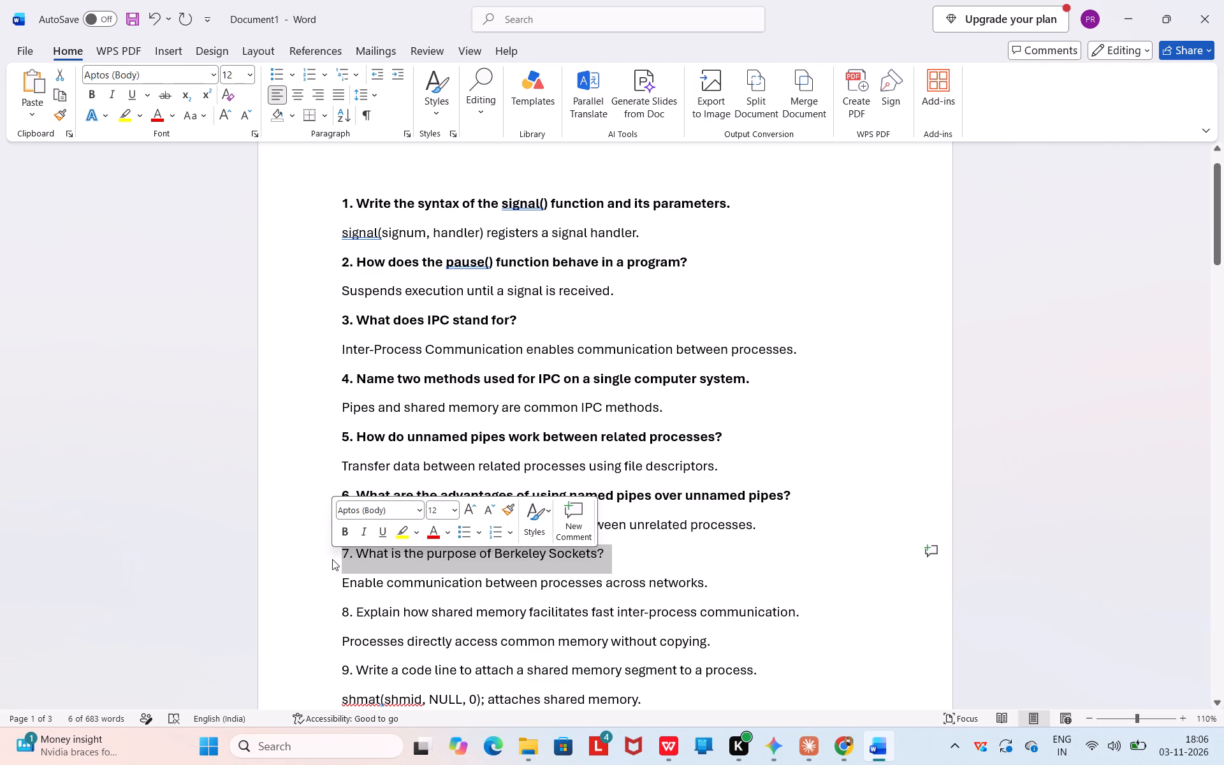
left_click(348, 537)
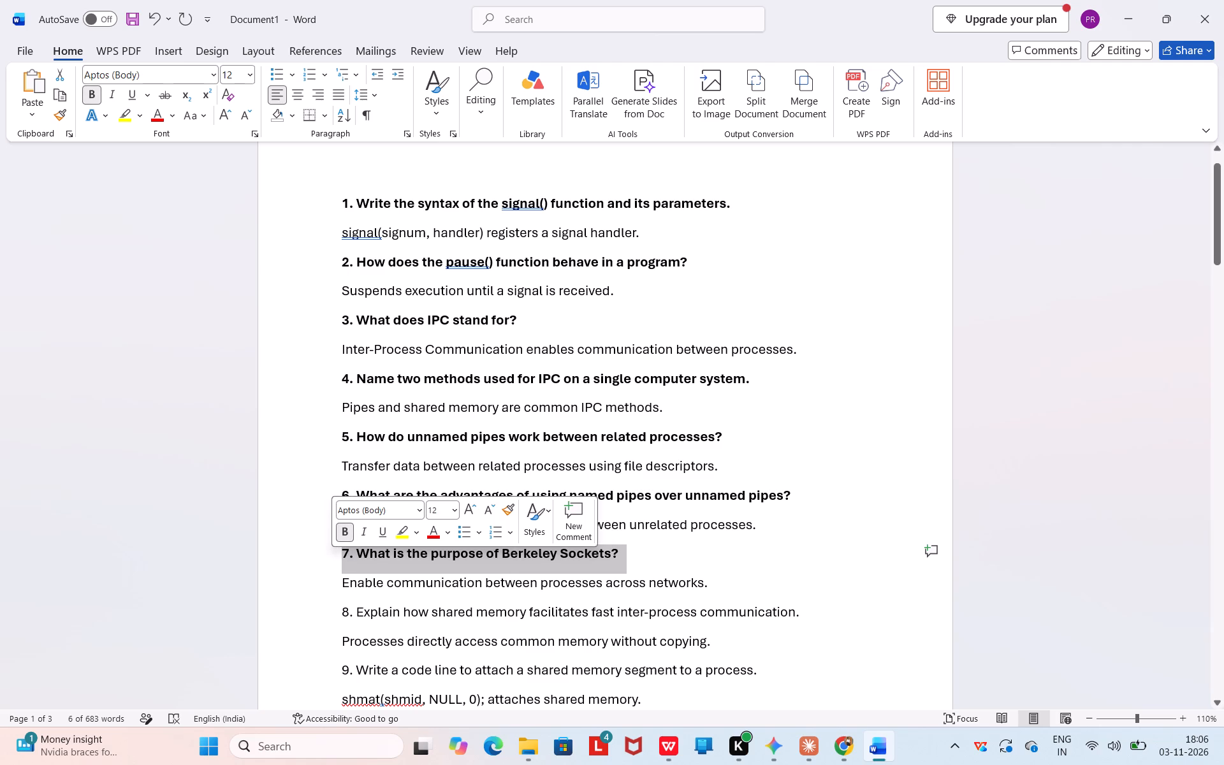
left_click_drag(337, 619, 813, 623)
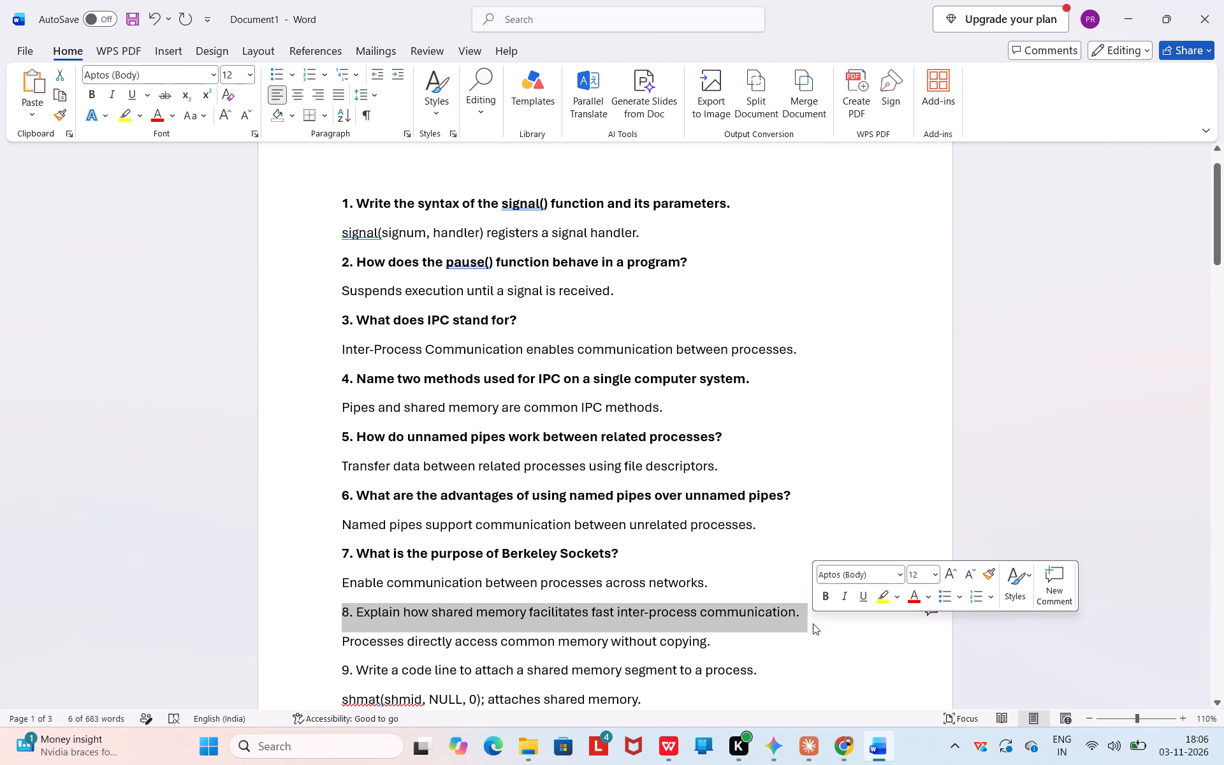
left_click(833, 599)
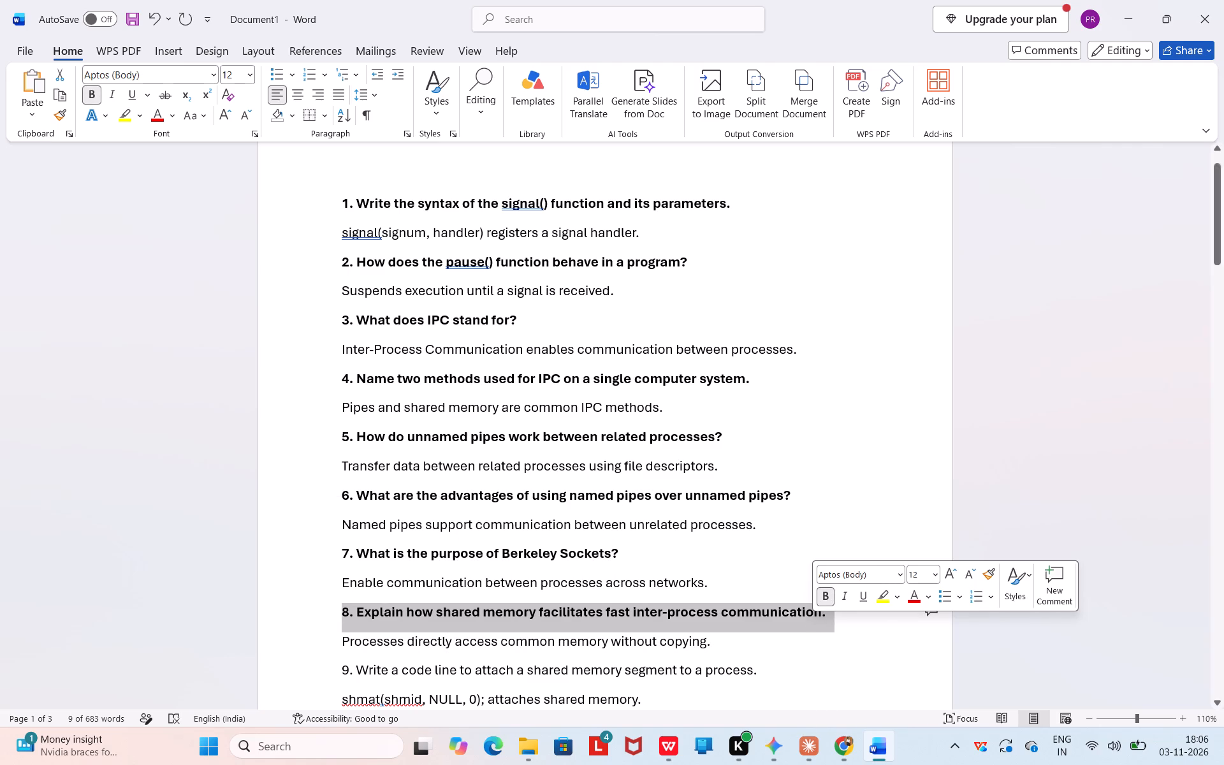
left_click_drag(769, 673, 307, 677)
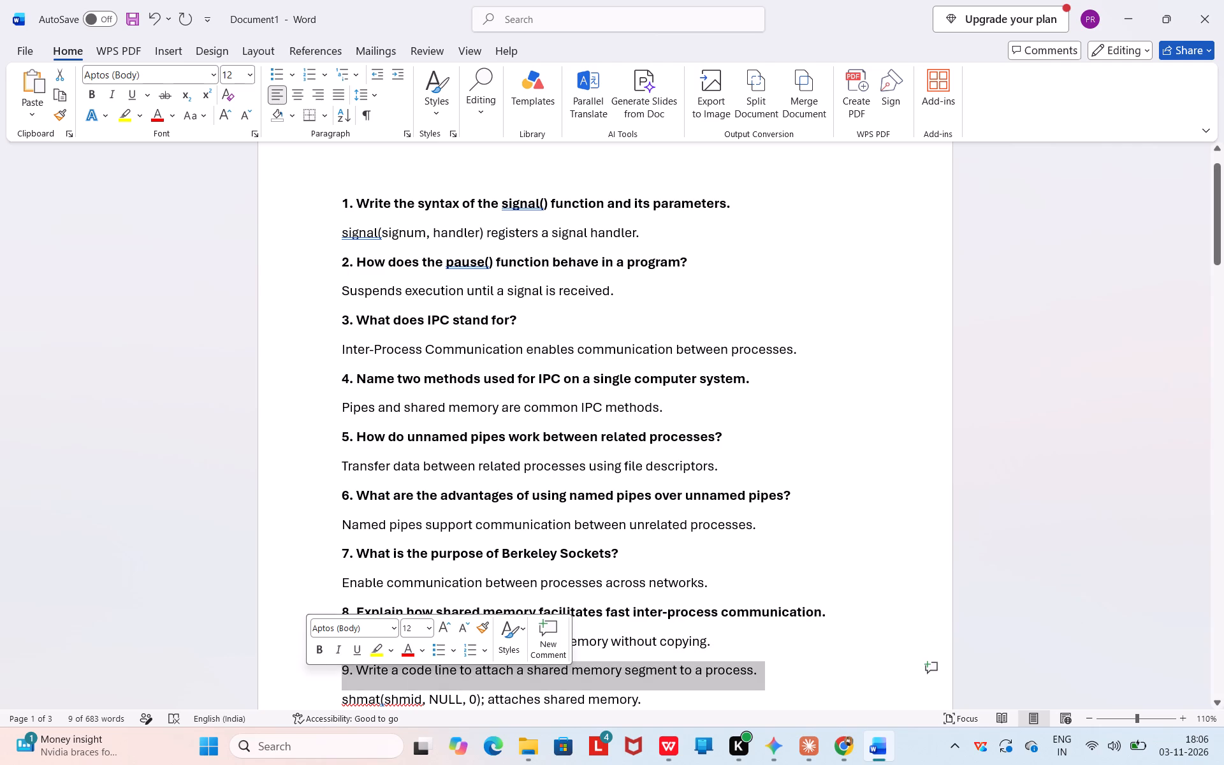
left_click(318, 654)
Make the question lines 10 and 11 on shmat() and the alarm() function bold.
scroll(318, 654, "down", 3)
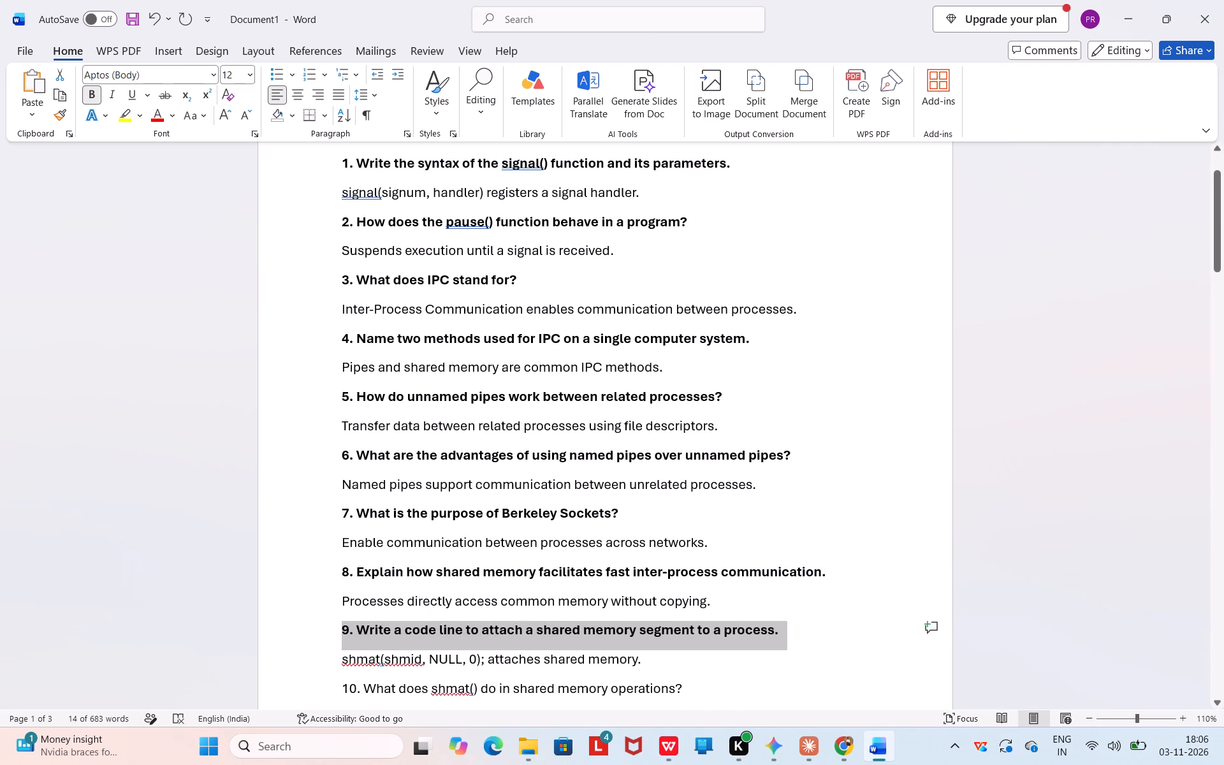
scroll(318, 654, "down", 4)
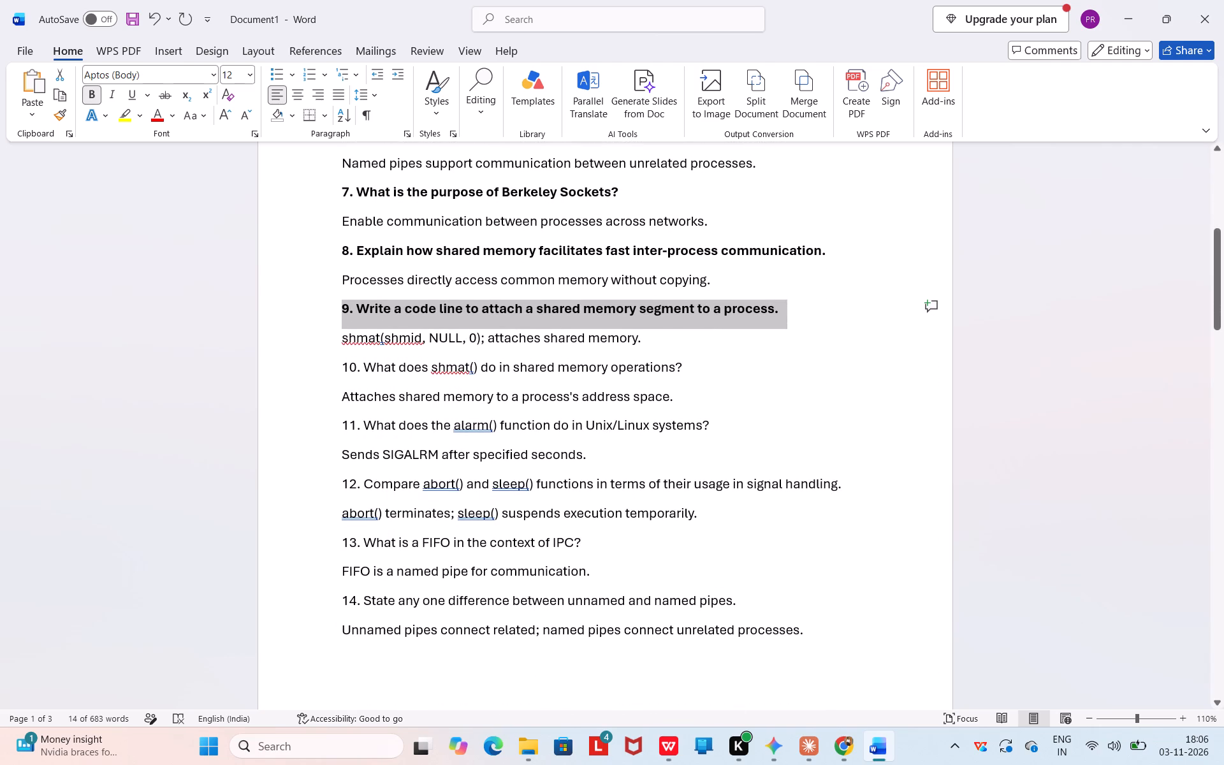
left_click_drag(339, 370, 692, 367)
left_click(703, 337)
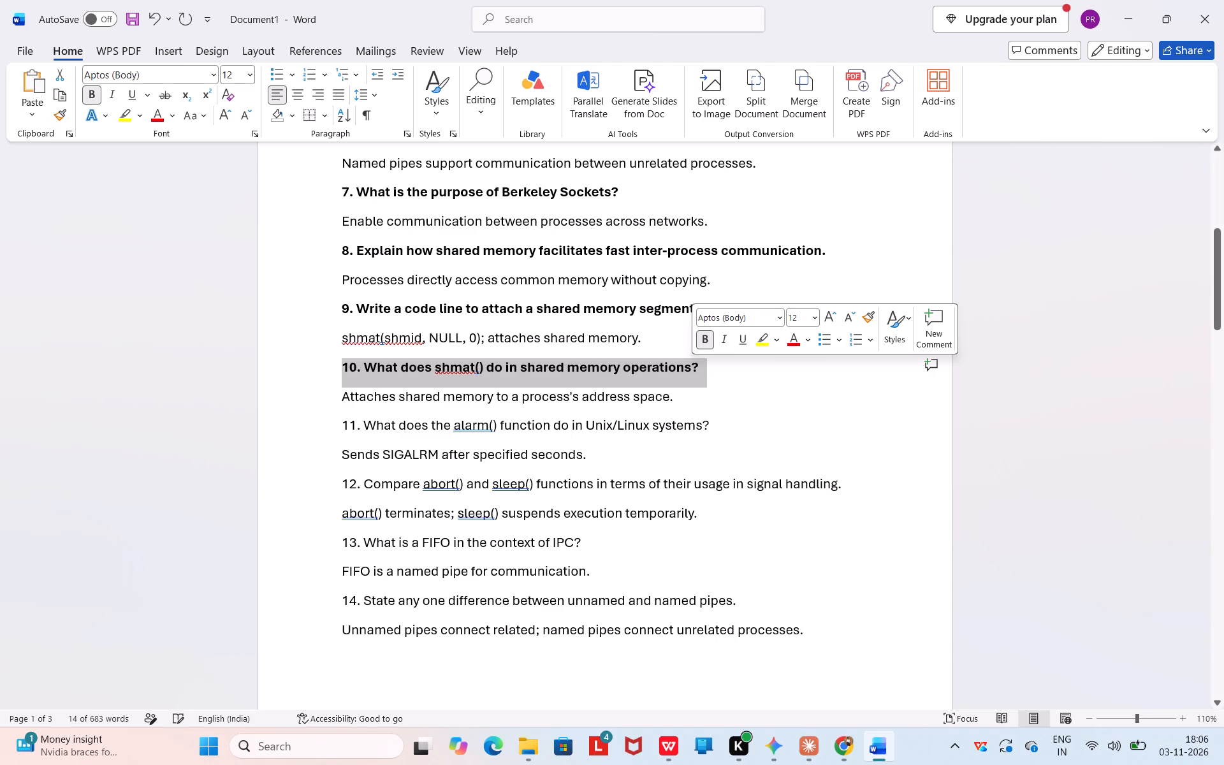
left_click_drag(722, 425, 332, 428)
left_click(342, 410)
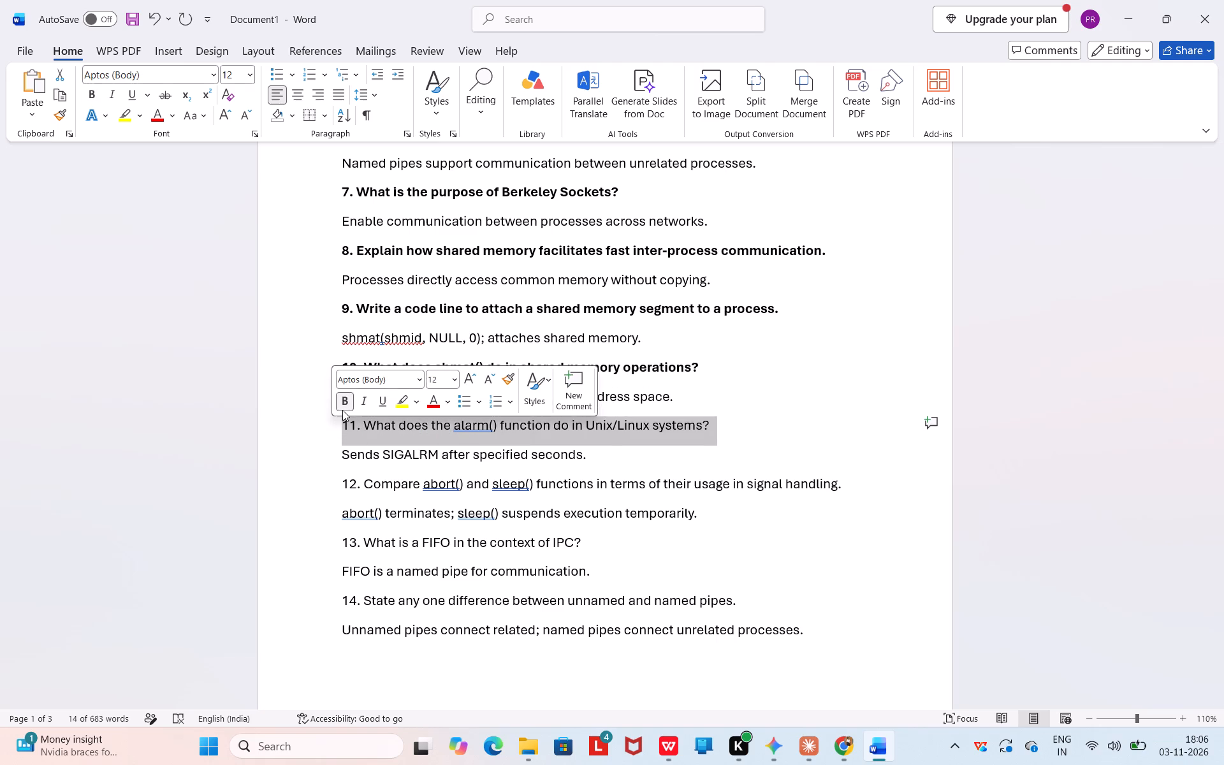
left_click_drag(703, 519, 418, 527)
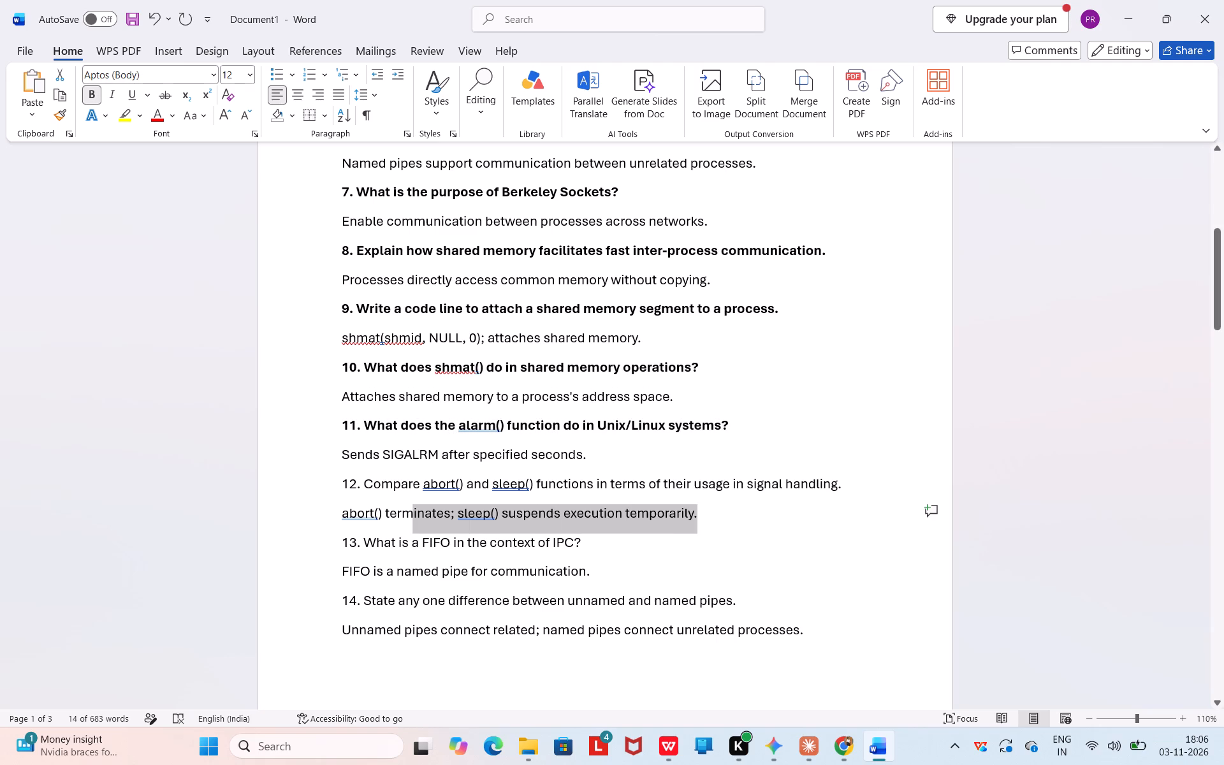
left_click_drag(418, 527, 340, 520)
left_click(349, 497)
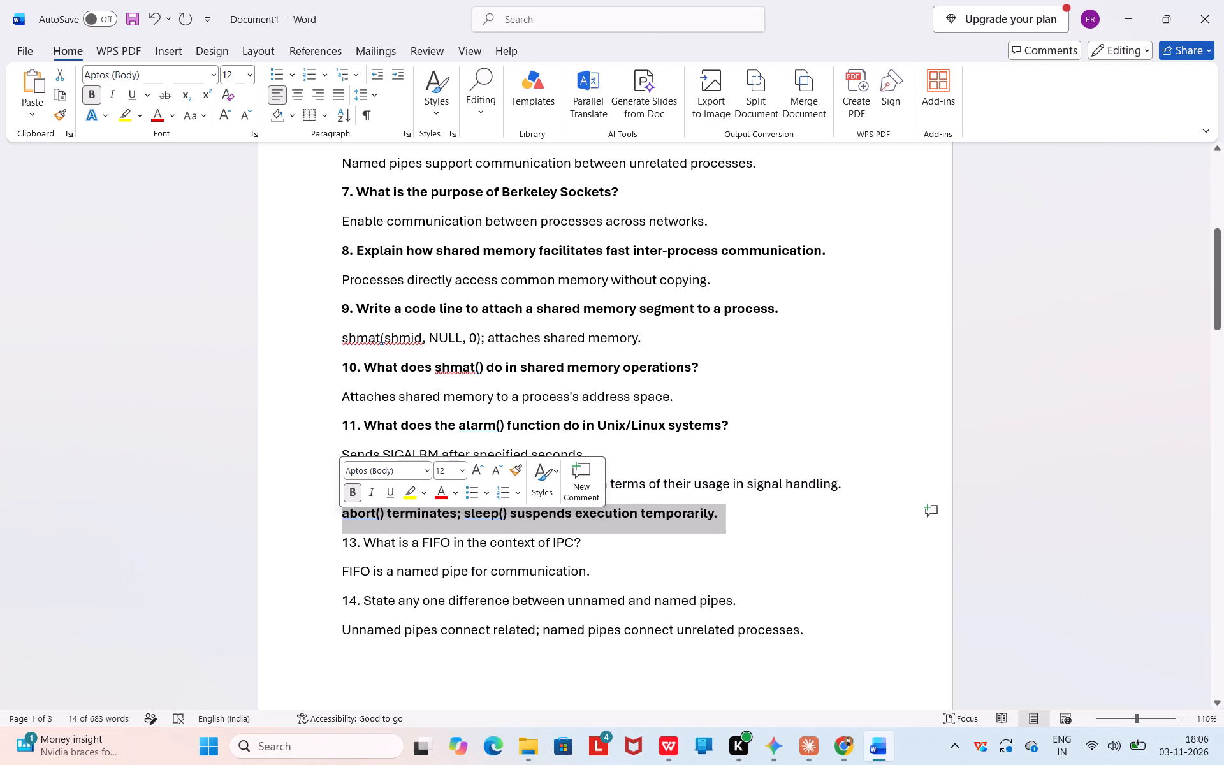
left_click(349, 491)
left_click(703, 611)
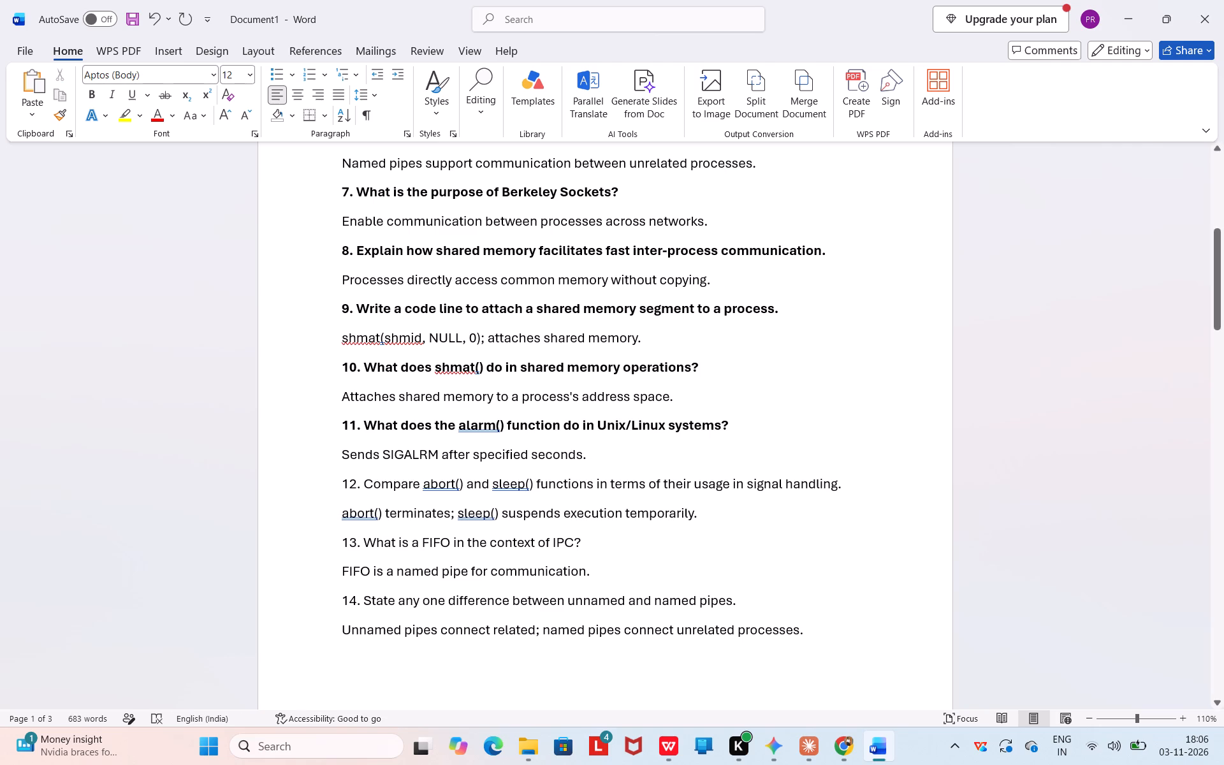
Make the question lines 12, 13 and 14 on abort() and sleep(), FIFO, and unnamed versus named pipes bold.
left_click_drag(335, 477, 580, 486)
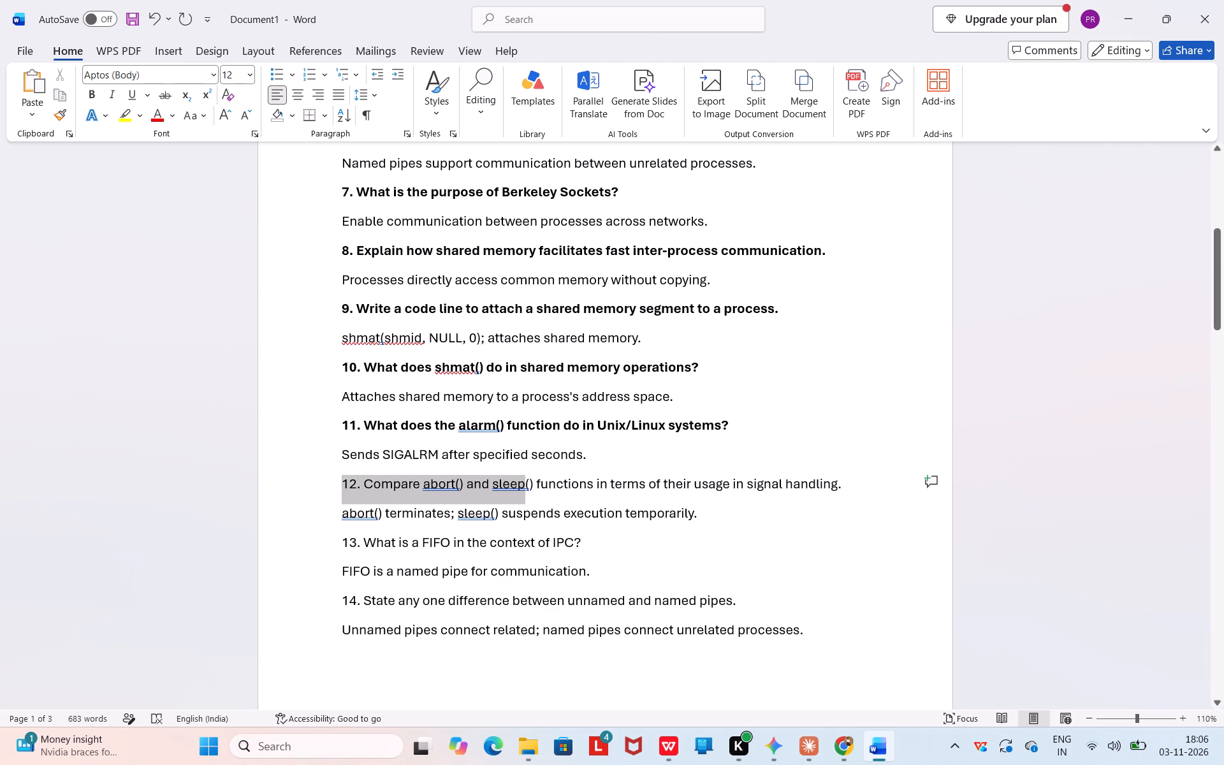
left_click_drag(580, 486, 896, 485)
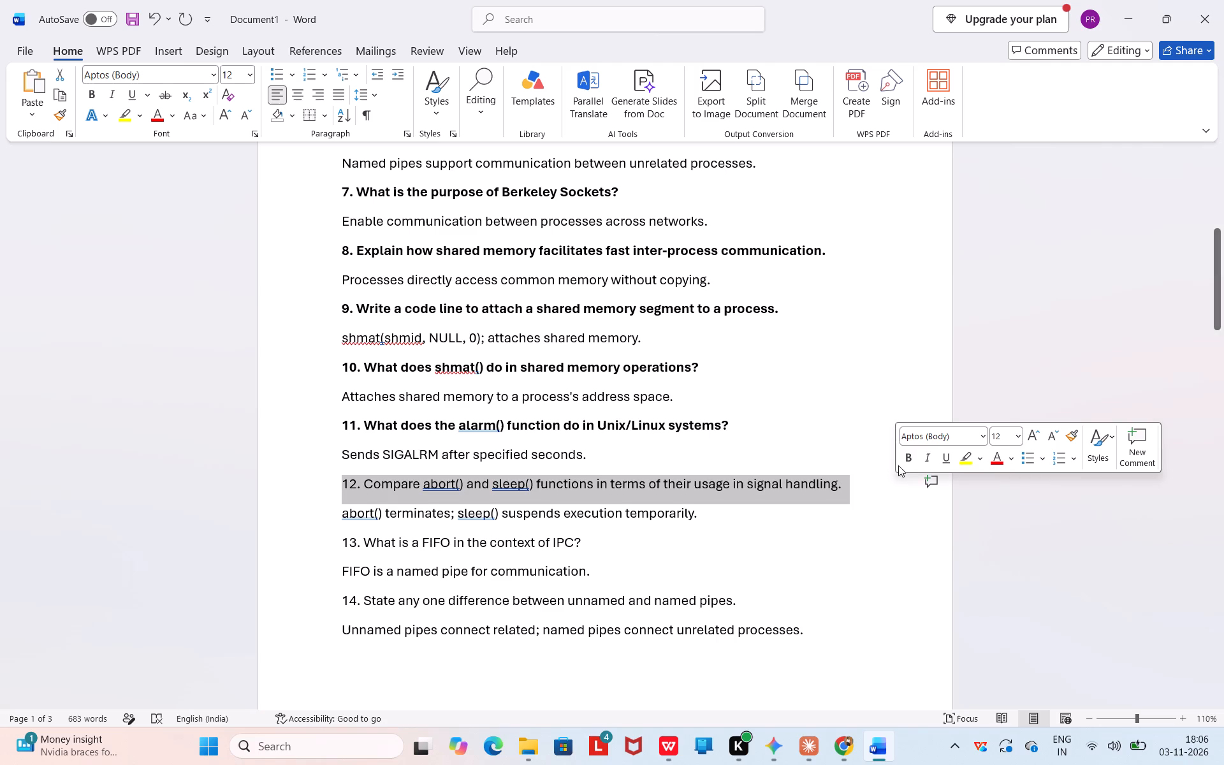
left_click(906, 461)
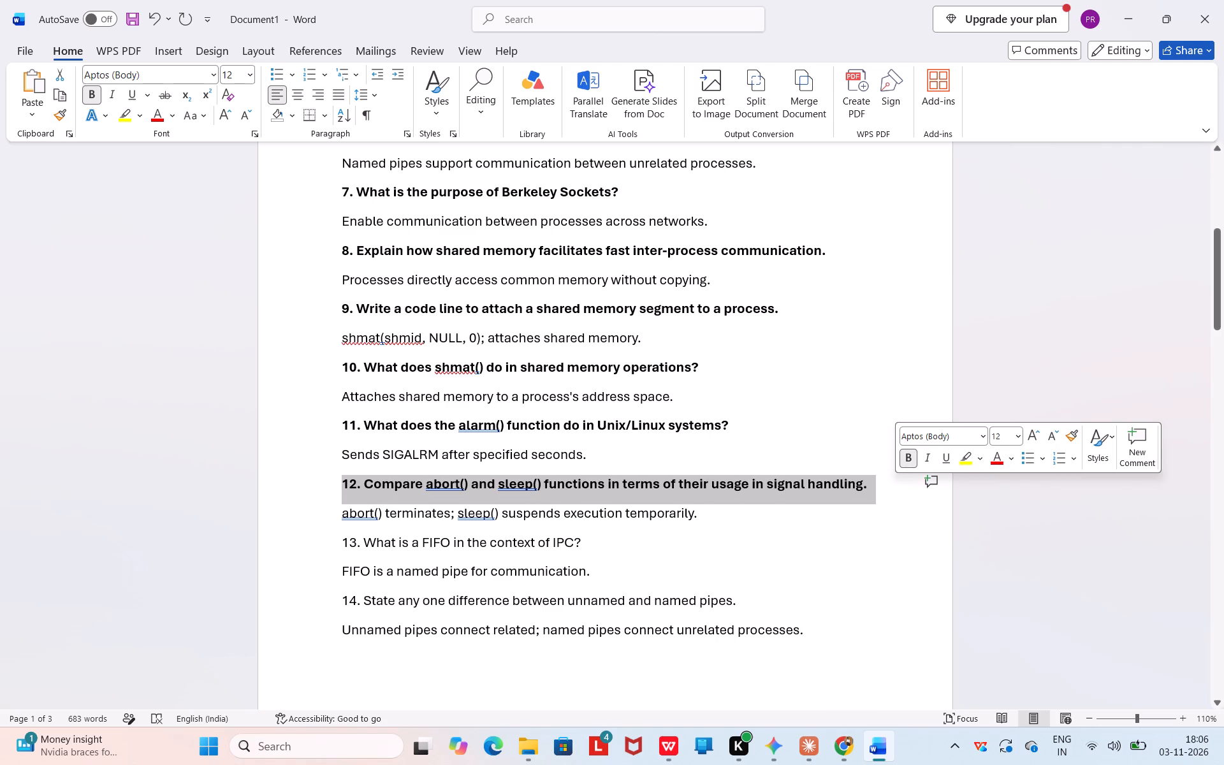
left_click_drag(340, 541, 589, 559)
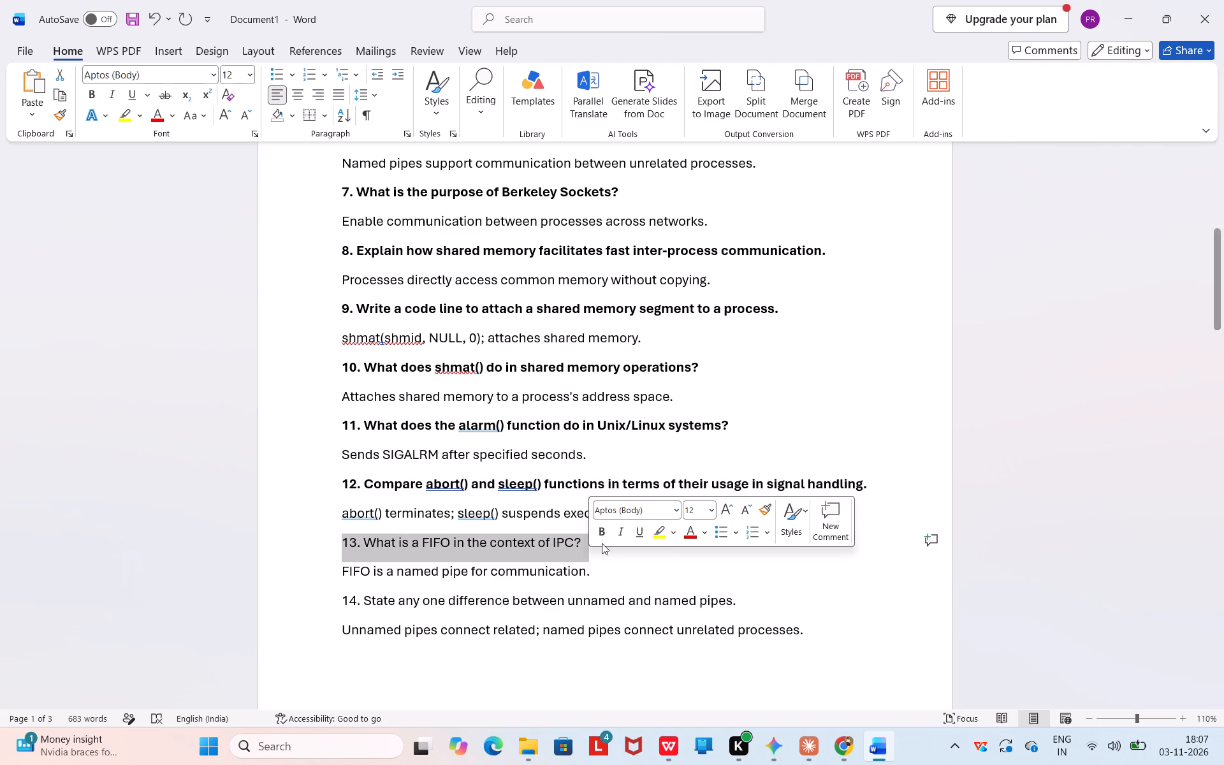
left_click(604, 529)
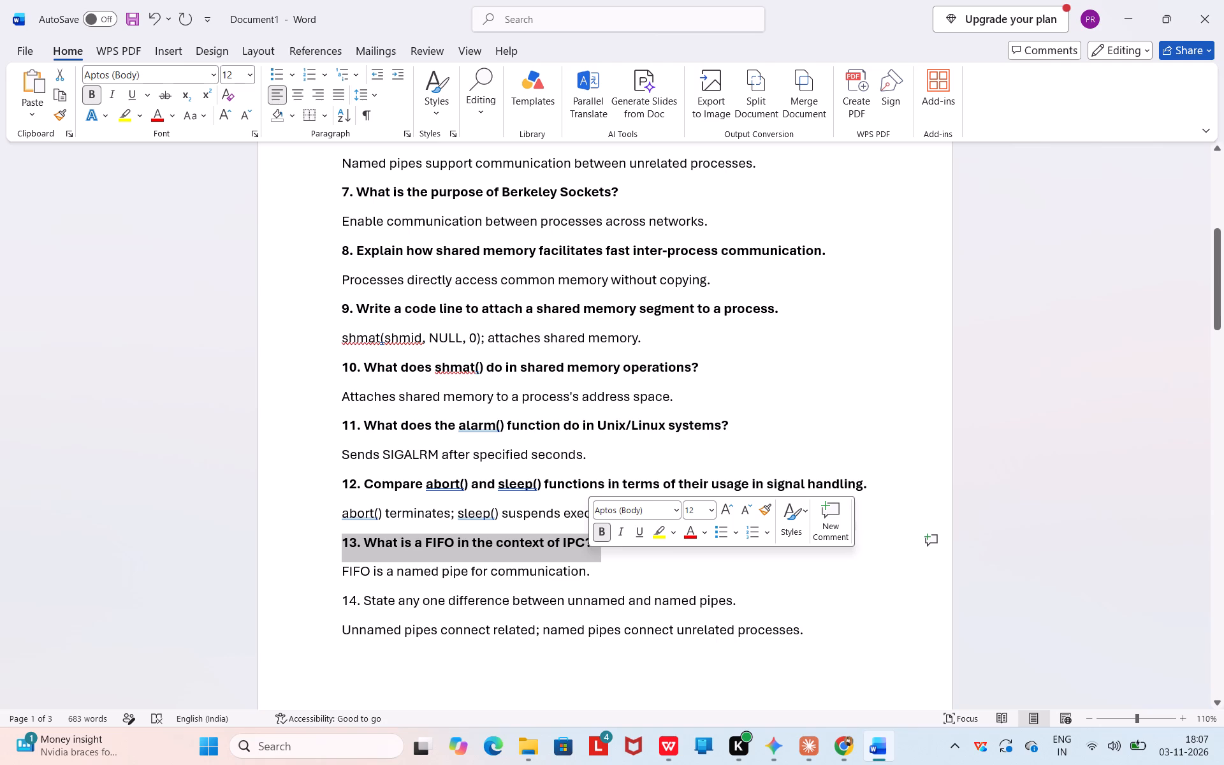
left_click_drag(339, 602, 737, 611)
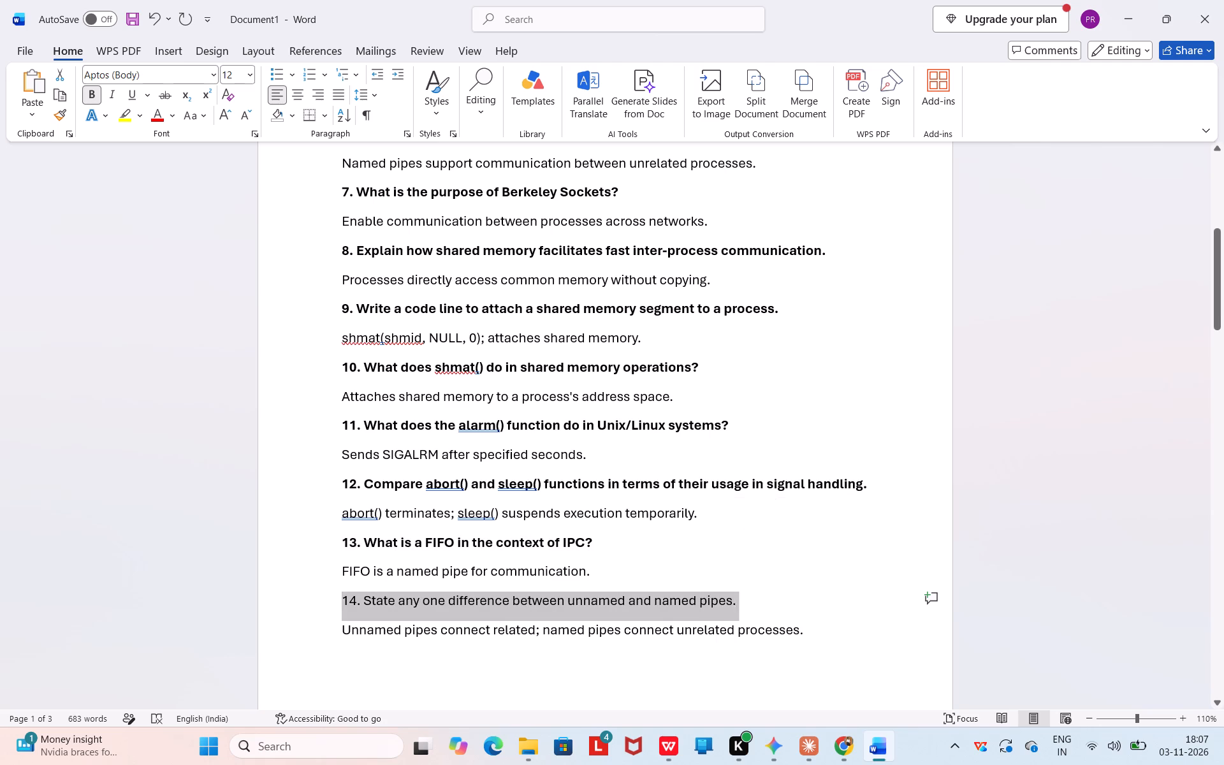
left_click_drag(737, 611, 738, 610)
left_click(753, 588)
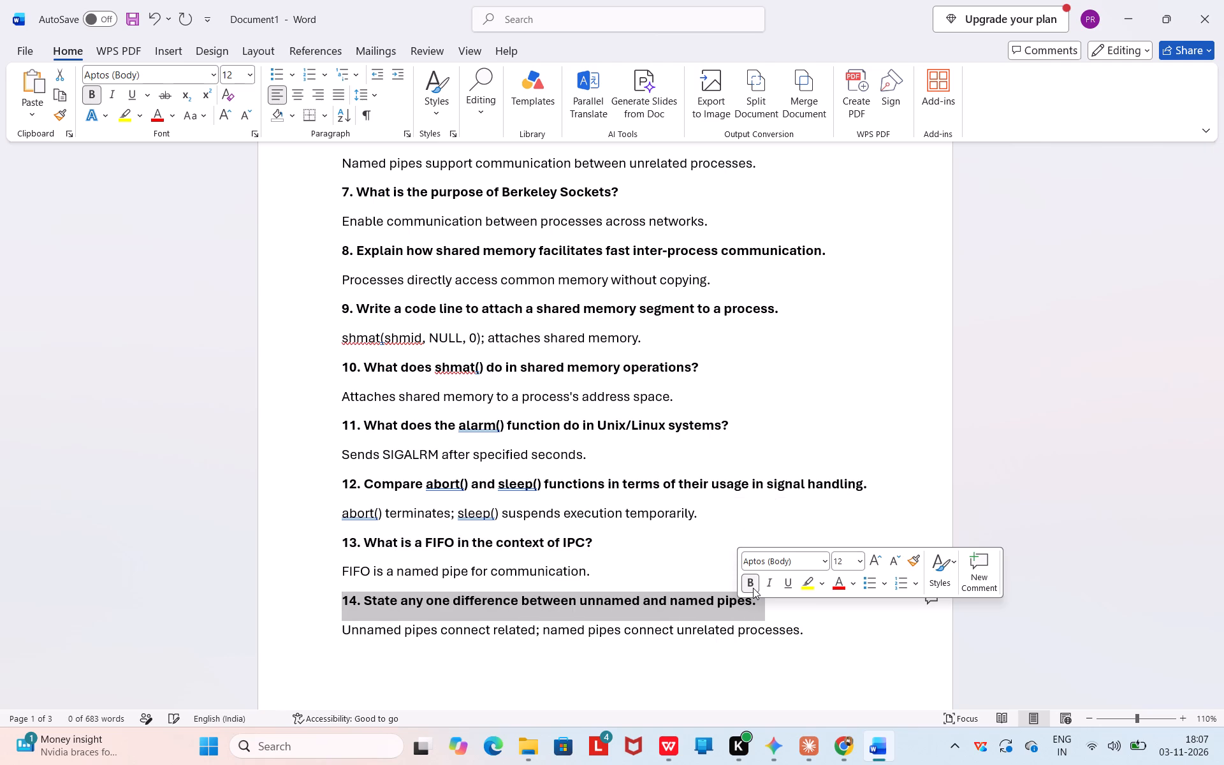
Make the question lines 15 and 16 on pclose() with popen() and IPC between unrelated processes bold.
scroll(678, 686, "down", 3)
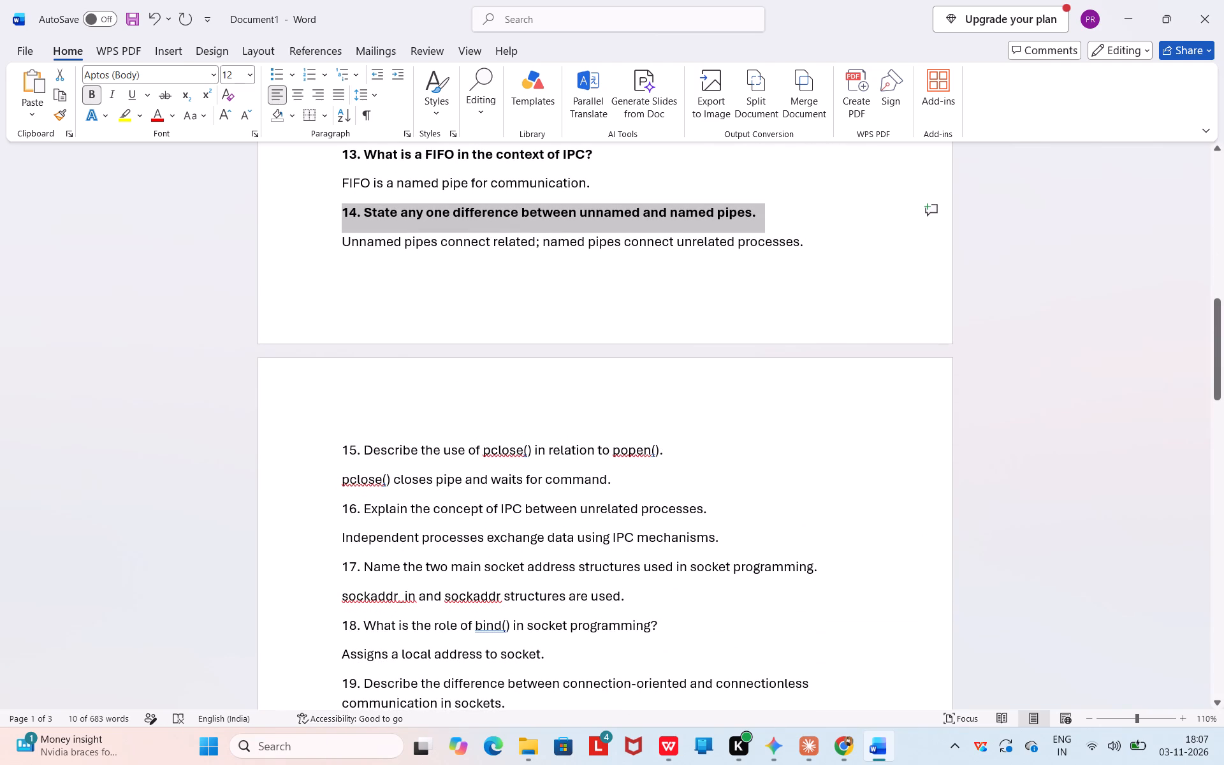
left_click_drag(343, 445, 660, 430)
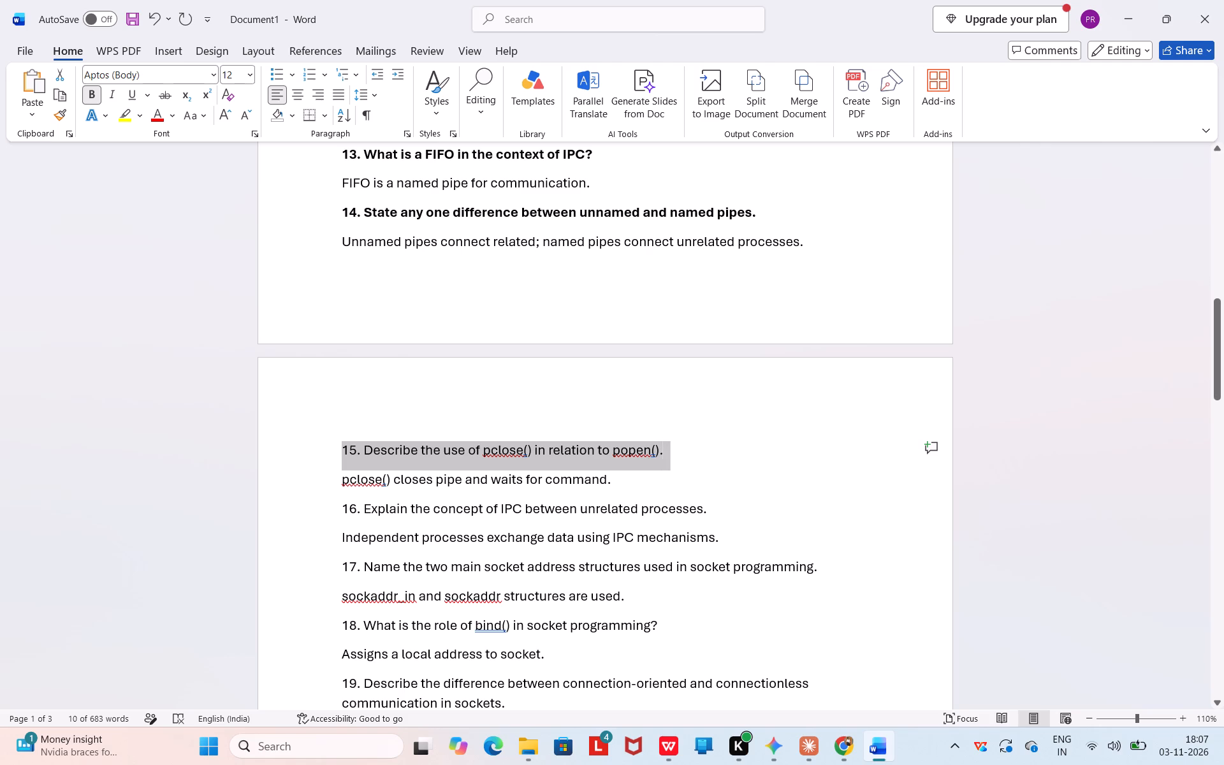
left_click_drag(660, 430, 662, 433)
left_click(668, 409)
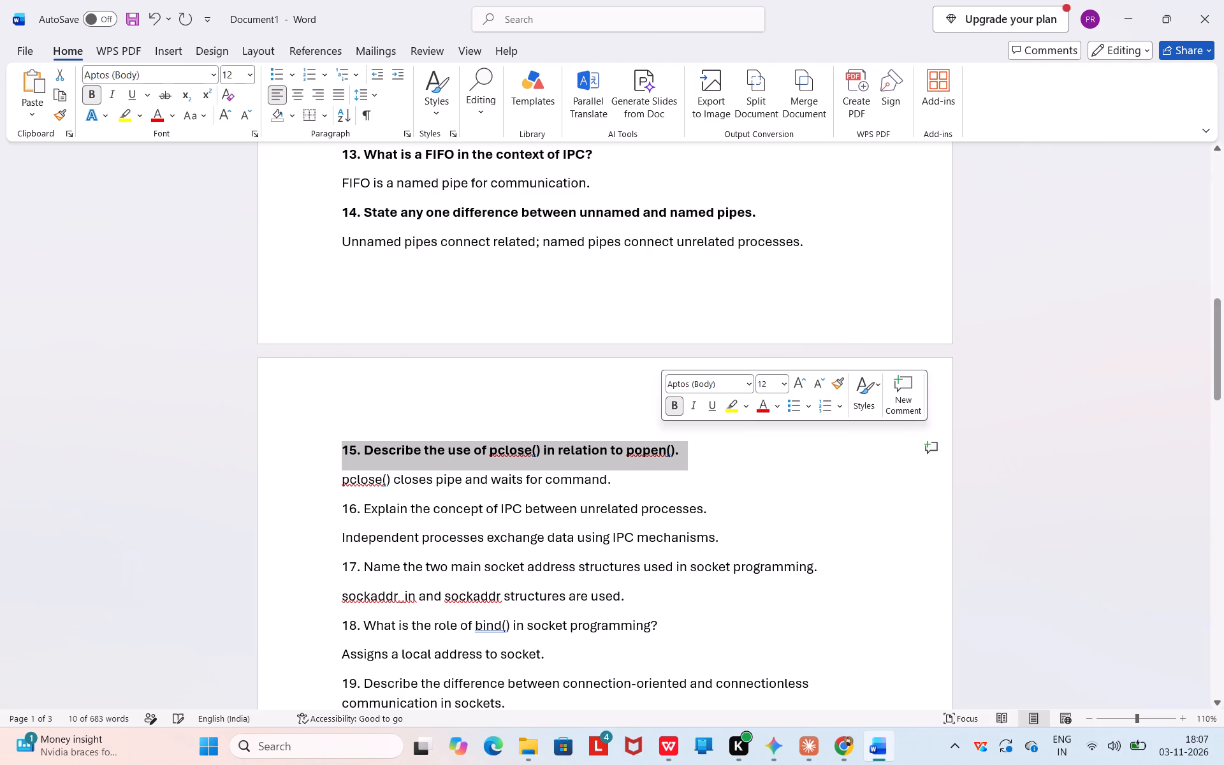
left_click_drag(341, 509, 772, 516)
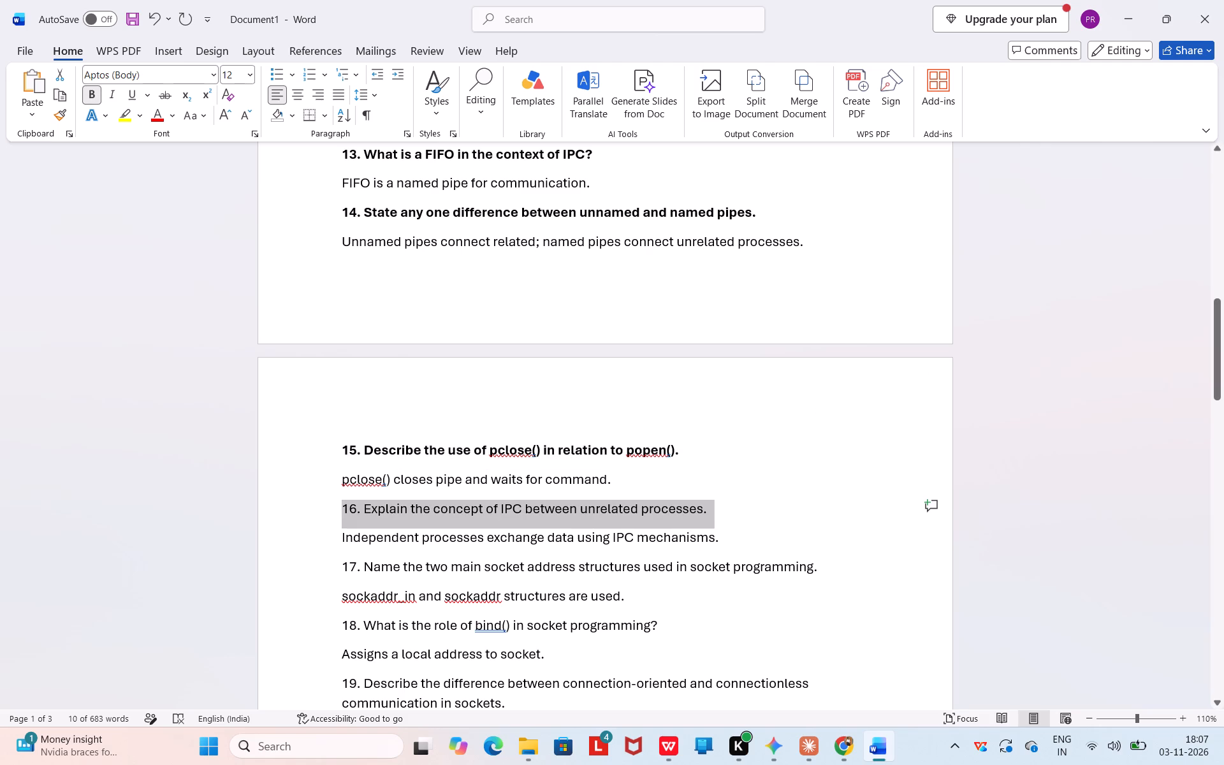
left_click_drag(772, 516, 769, 517)
left_click(786, 491)
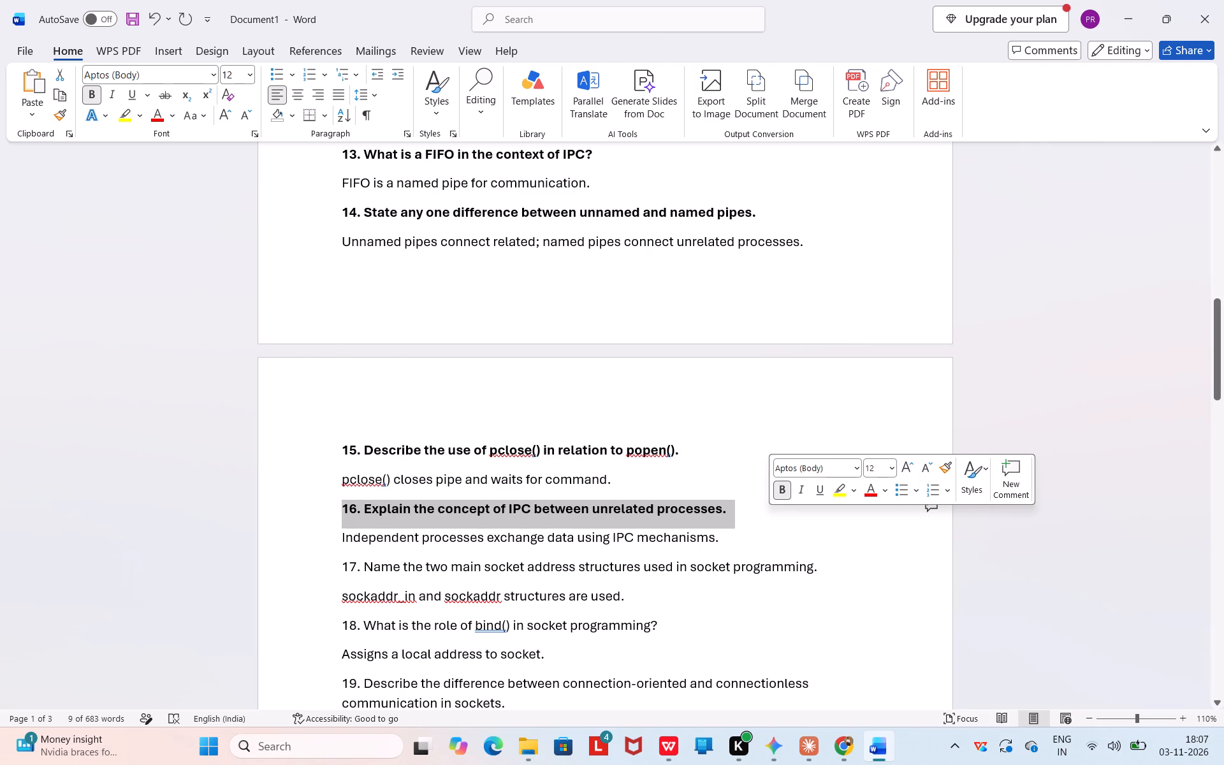
Make the question lines 17 and 18 on socket address structures and the role of bind() bold.
left_click_drag(337, 565, 814, 561)
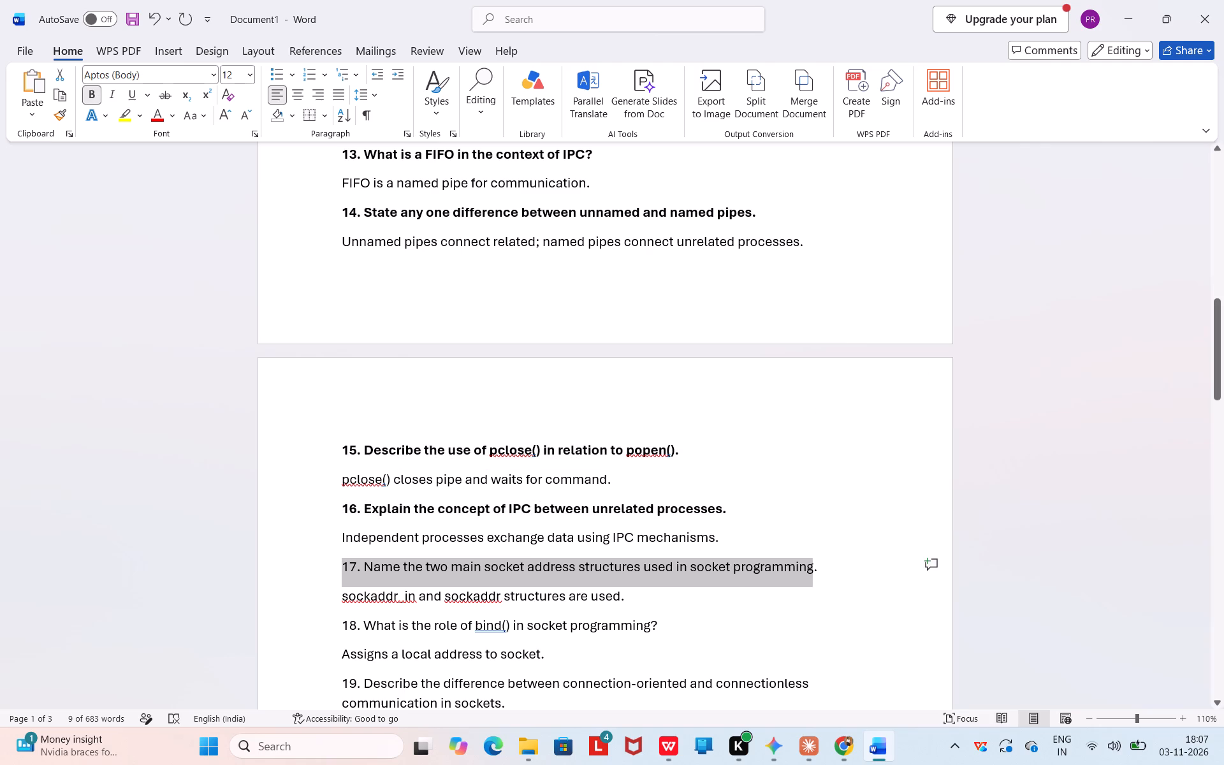
left_click_drag(814, 561, 822, 570)
left_click(834, 548)
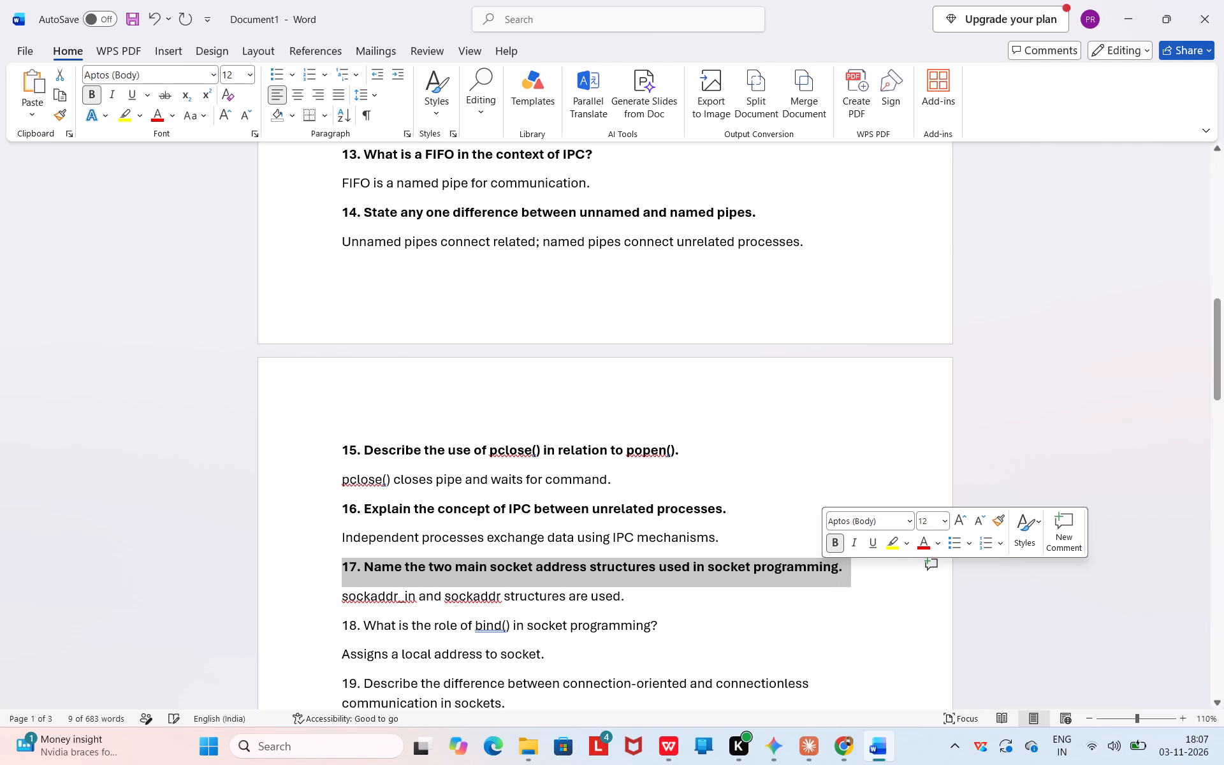
left_click_drag(339, 624, 681, 623)
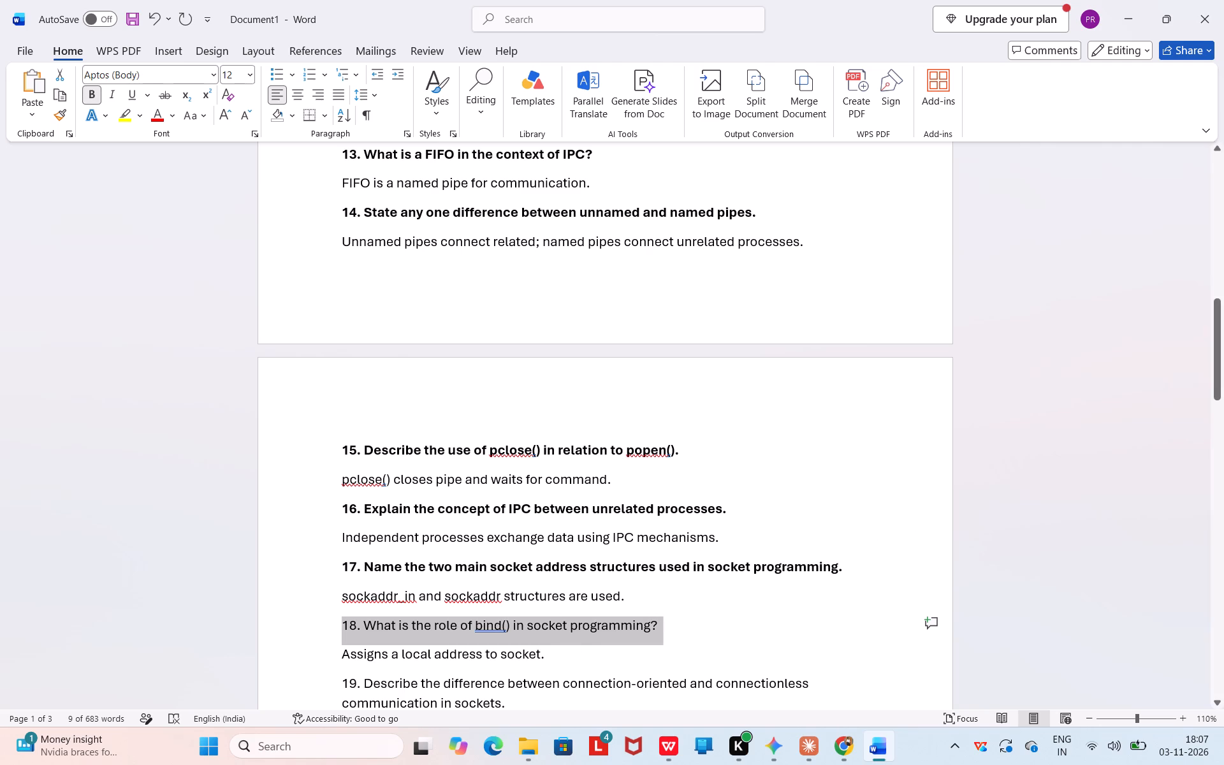
left_click_drag(681, 623, 708, 627)
left_click(722, 603)
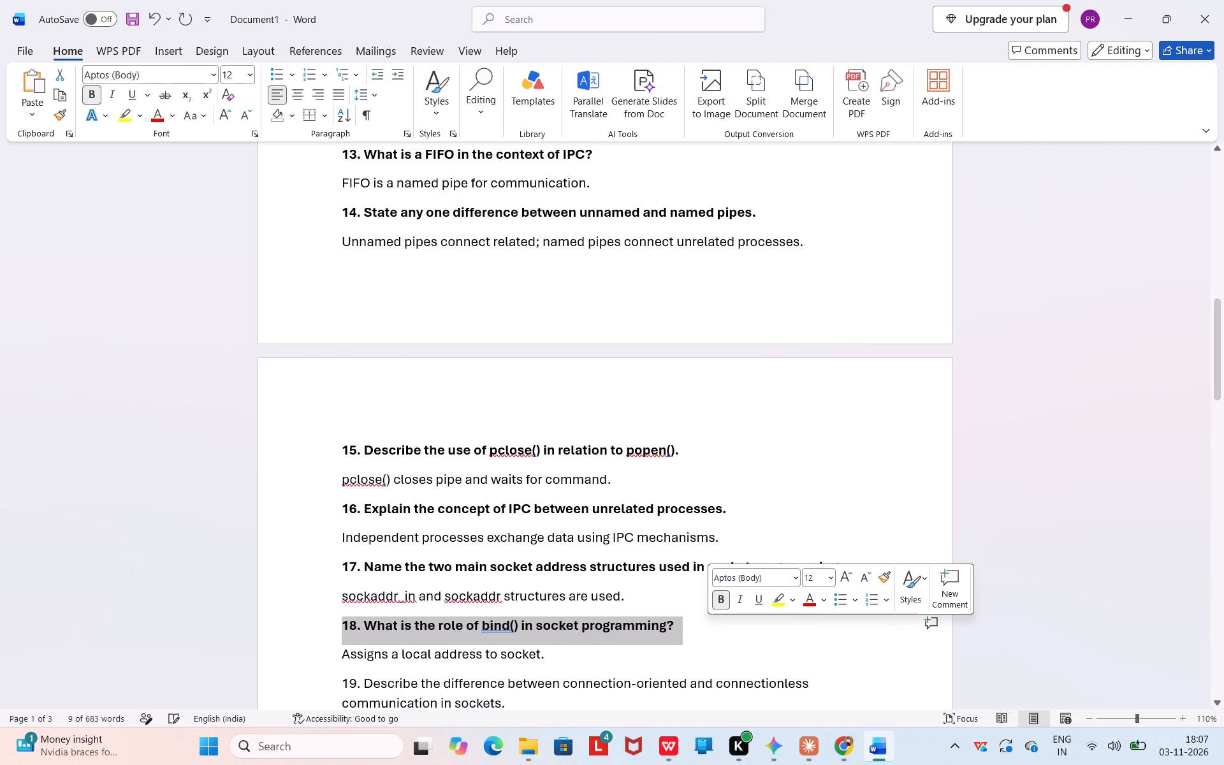
Make the two-line questions 19 and 20 on connection-oriented versus connectionless communication and accepting TCP client connections bold.
scroll(333, 685, "down", 1)
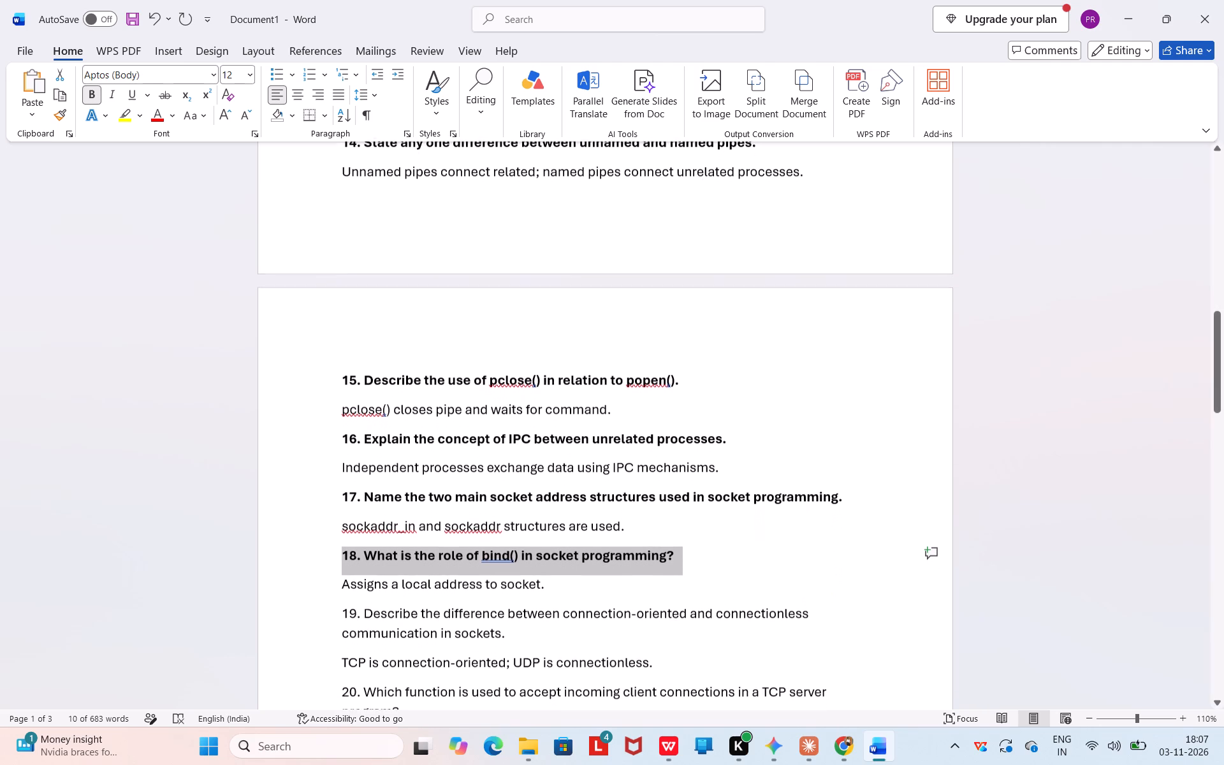
left_click_drag(340, 613, 535, 632)
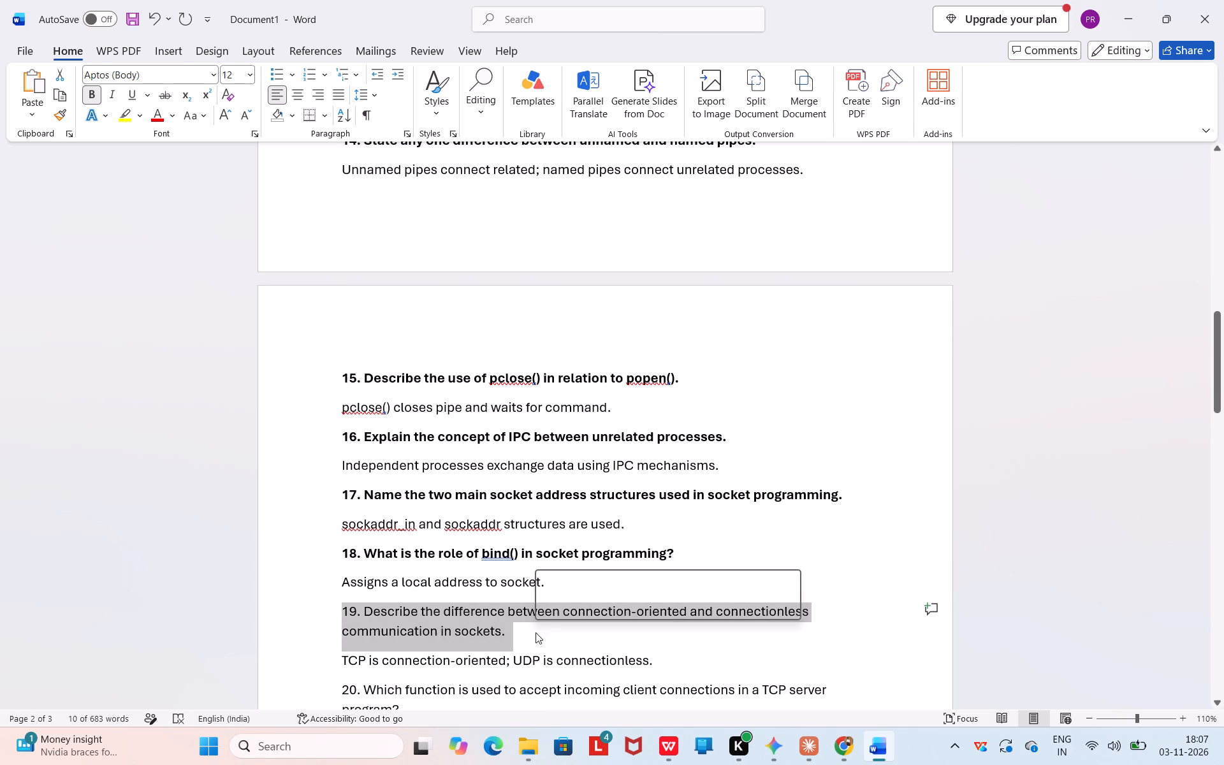
left_click(548, 610)
scroll(356, 710, "down", 1)
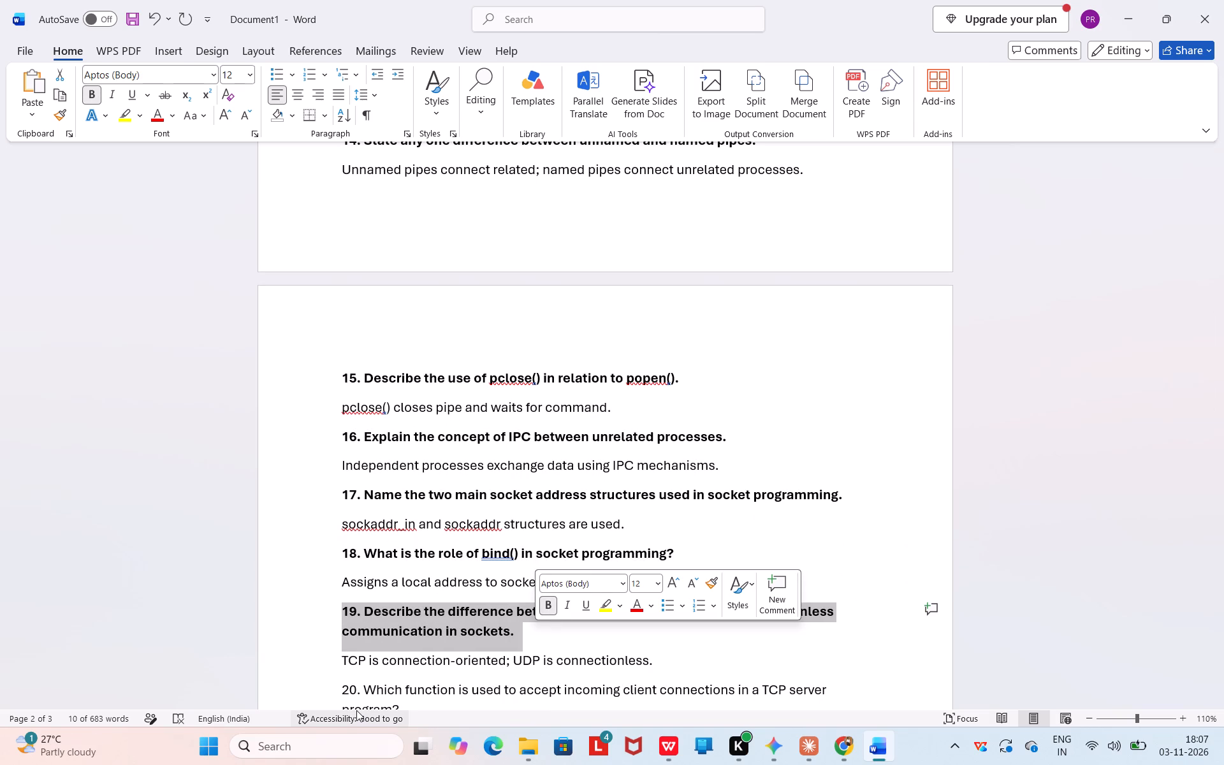
scroll(356, 710, "down", 1)
scroll(331, 649, "down", 2)
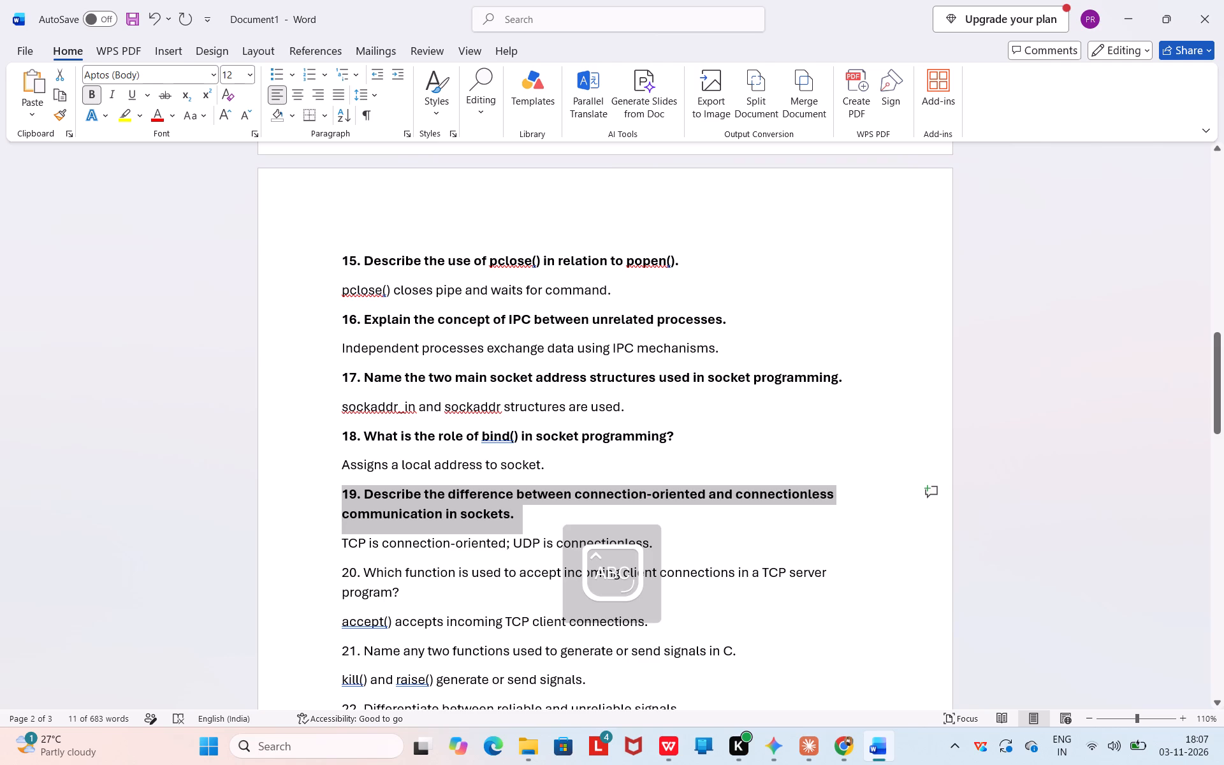
left_click_drag(343, 570, 414, 592)
left_click(426, 567)
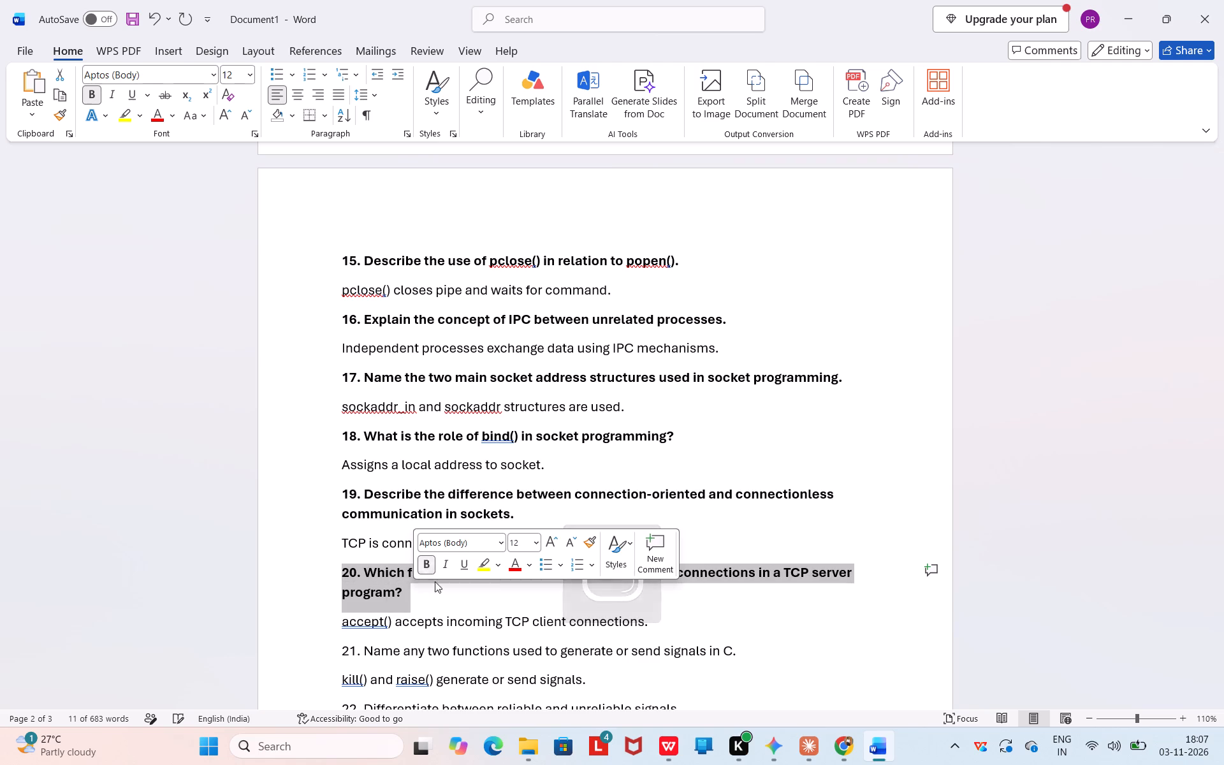
Make the question lines 21 and 22 on signal-sending functions and reliable versus unreliable signals bold.
scroll(450, 605, "down", 3)
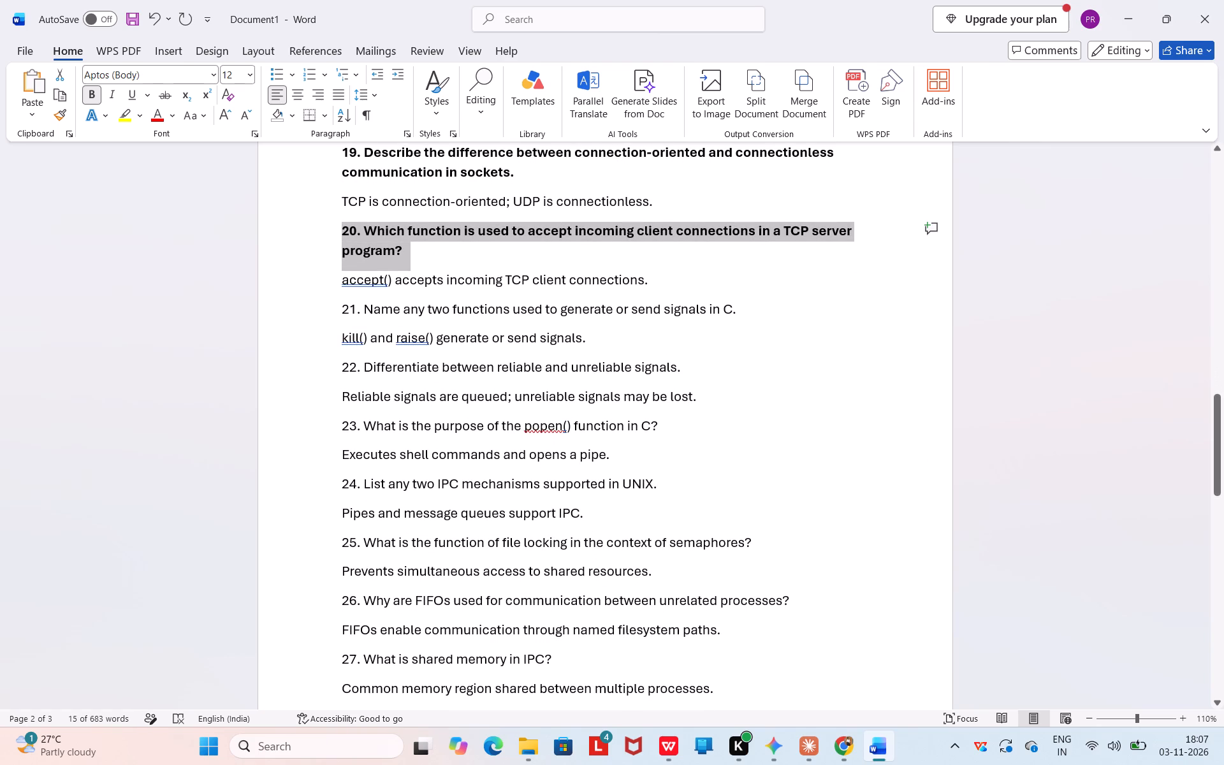
left_click(344, 309)
left_click_drag(344, 309, 754, 319)
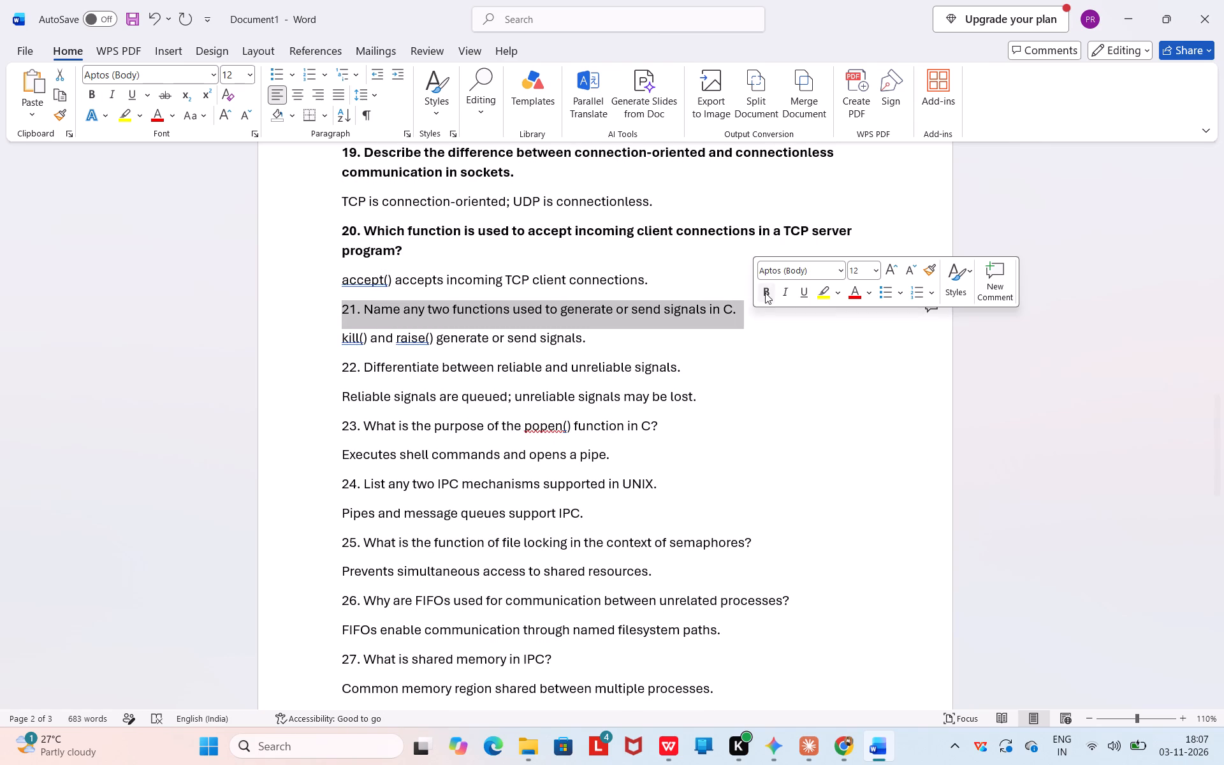
left_click(765, 293)
left_click_drag(334, 365, 444, 372)
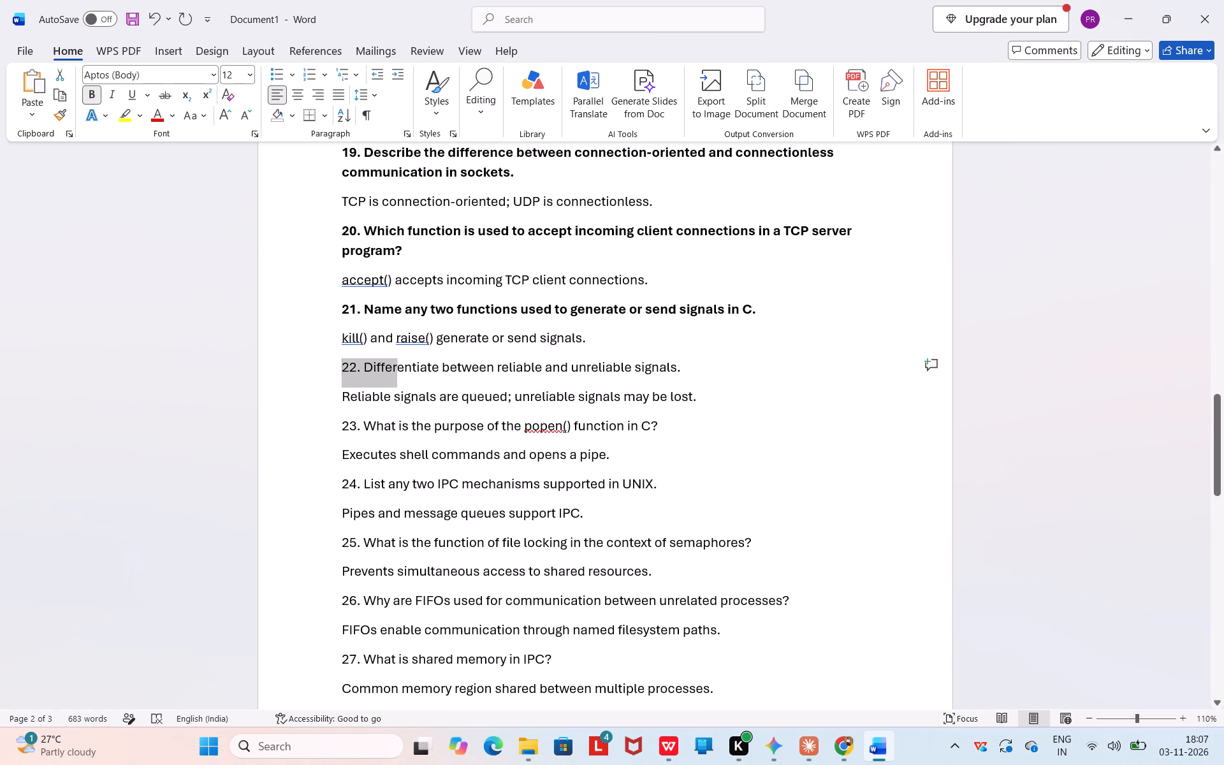
left_click_drag(444, 372, 696, 365)
left_click(706, 344)
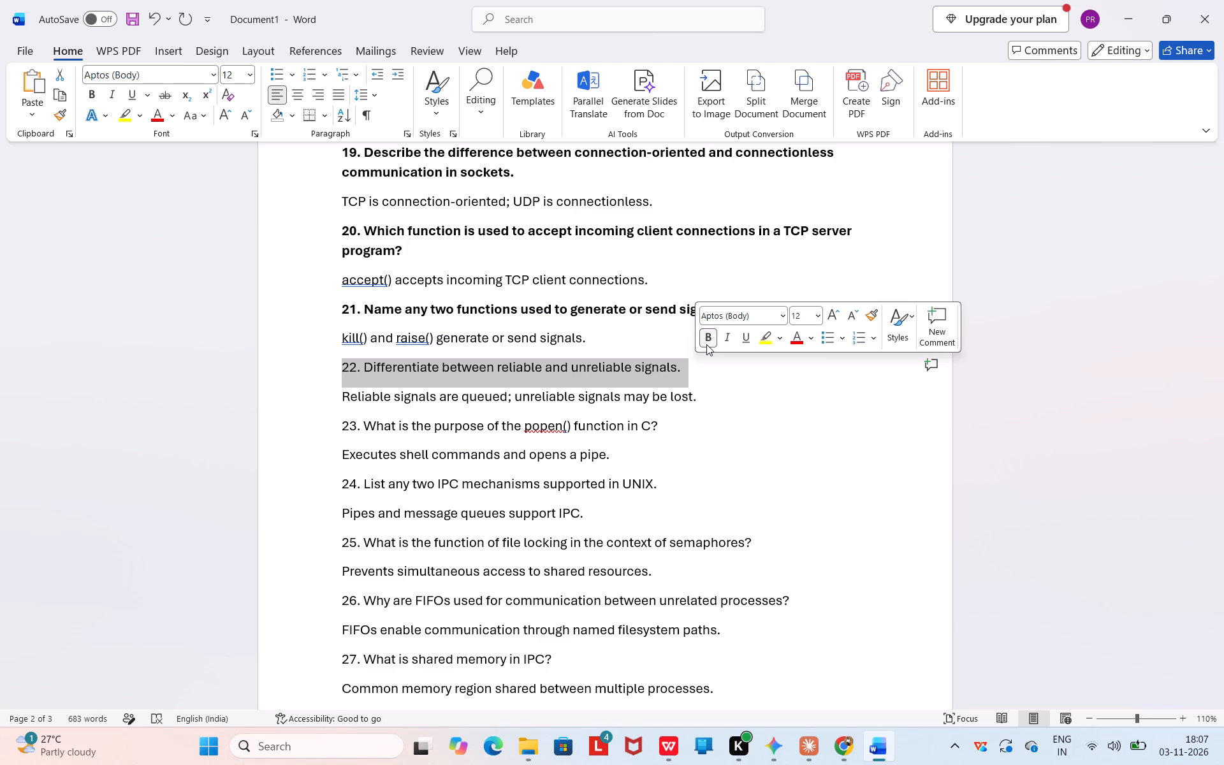
Make the question lines 23 and 24 on the popen() function and UNIX IPC mechanisms bold.
left_click_drag(340, 425, 671, 405)
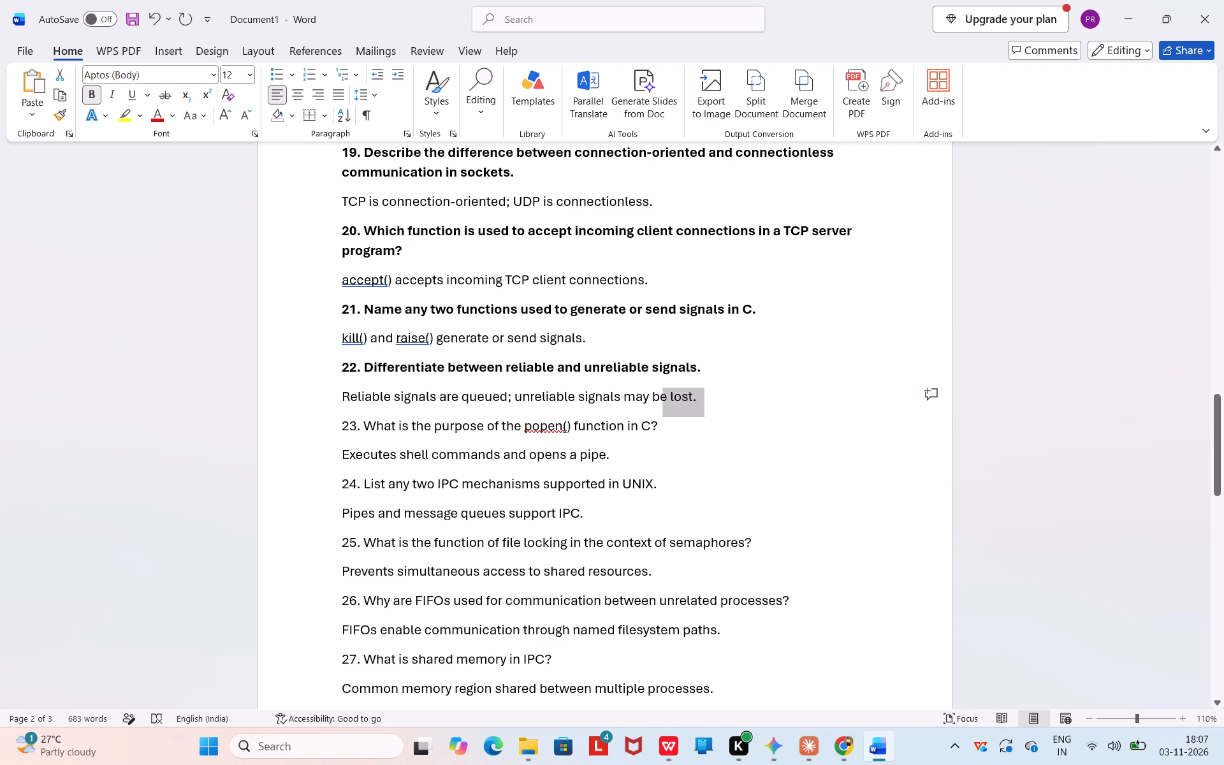
left_click_drag(671, 405, 692, 416)
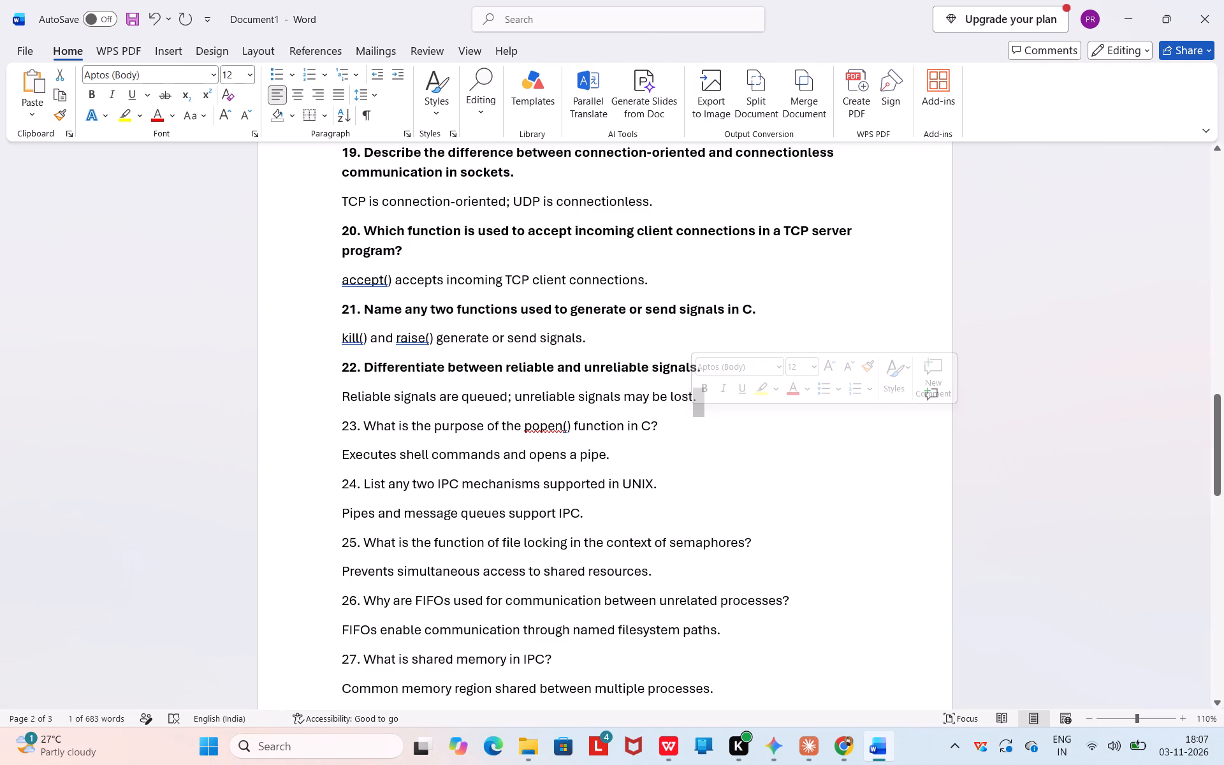
left_click_drag(337, 425, 664, 430)
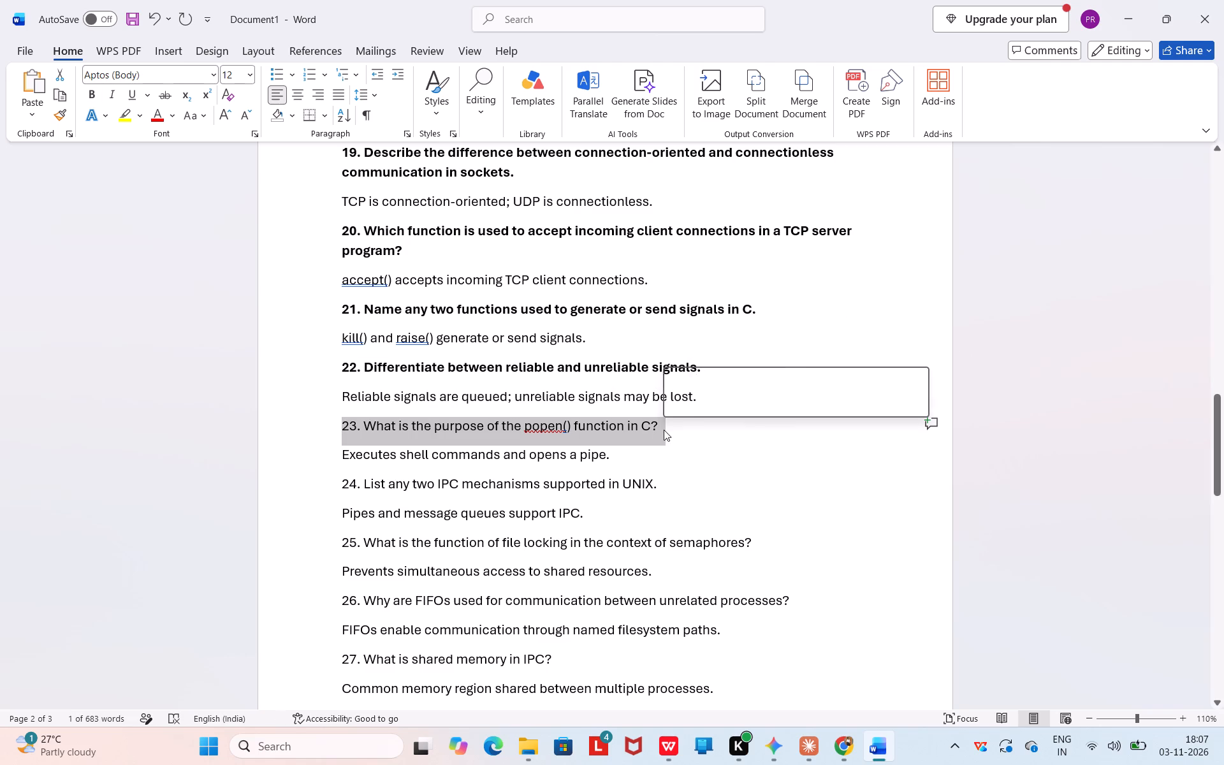
left_click(676, 404)
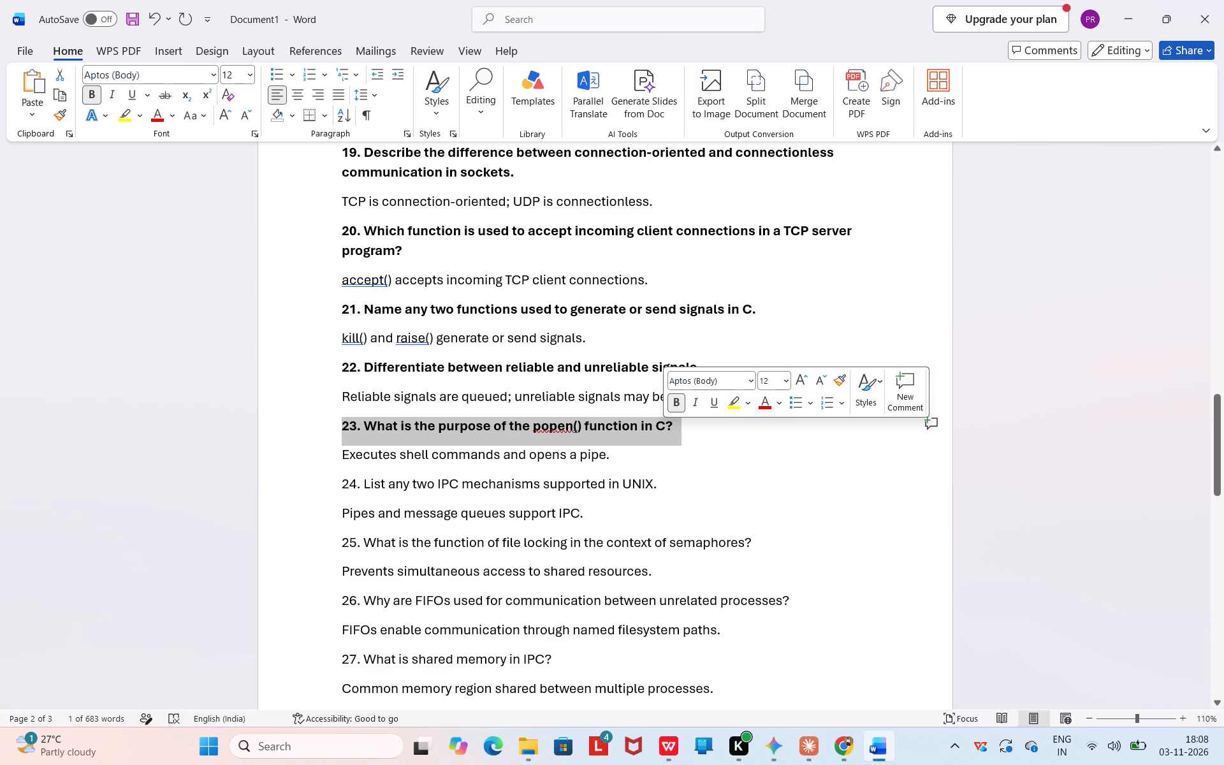
left_click_drag(337, 483, 675, 488)
left_click(688, 455)
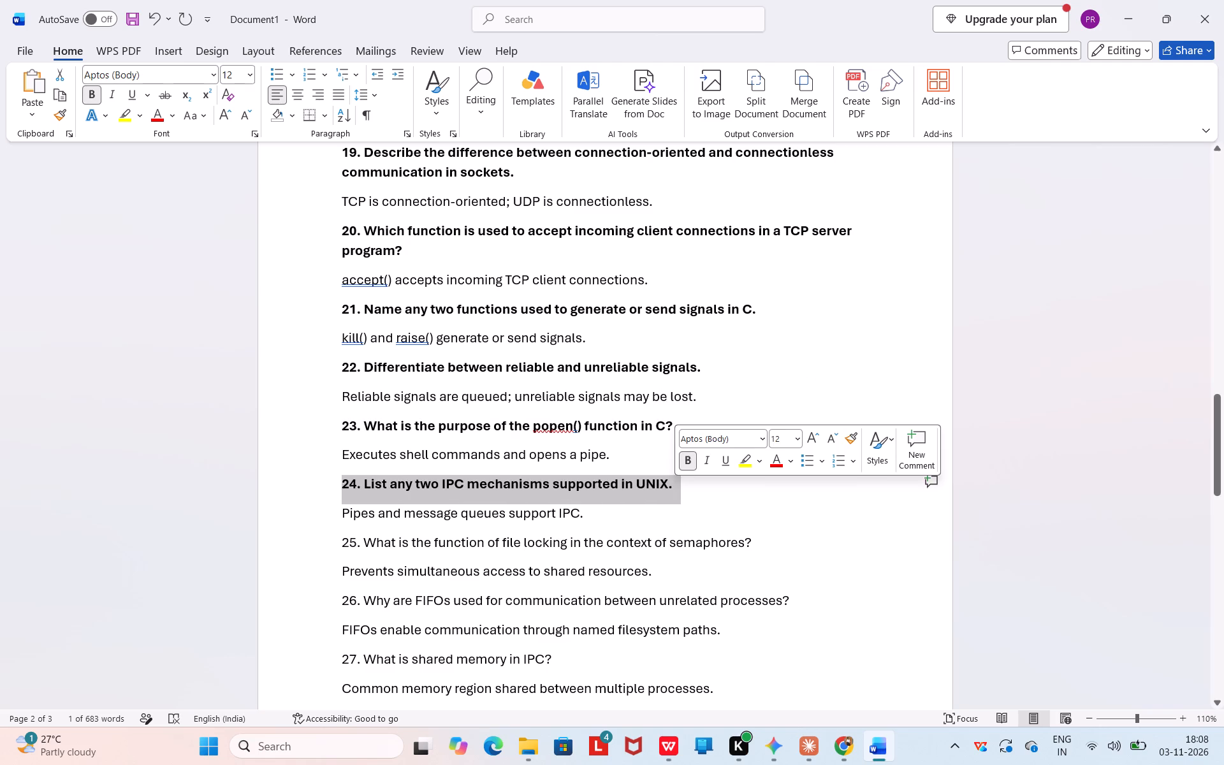
Make the question lines 25 and 26 on file locking with semaphores and FIFOs between unrelated processes bold.
left_click_drag(340, 543, 786, 548)
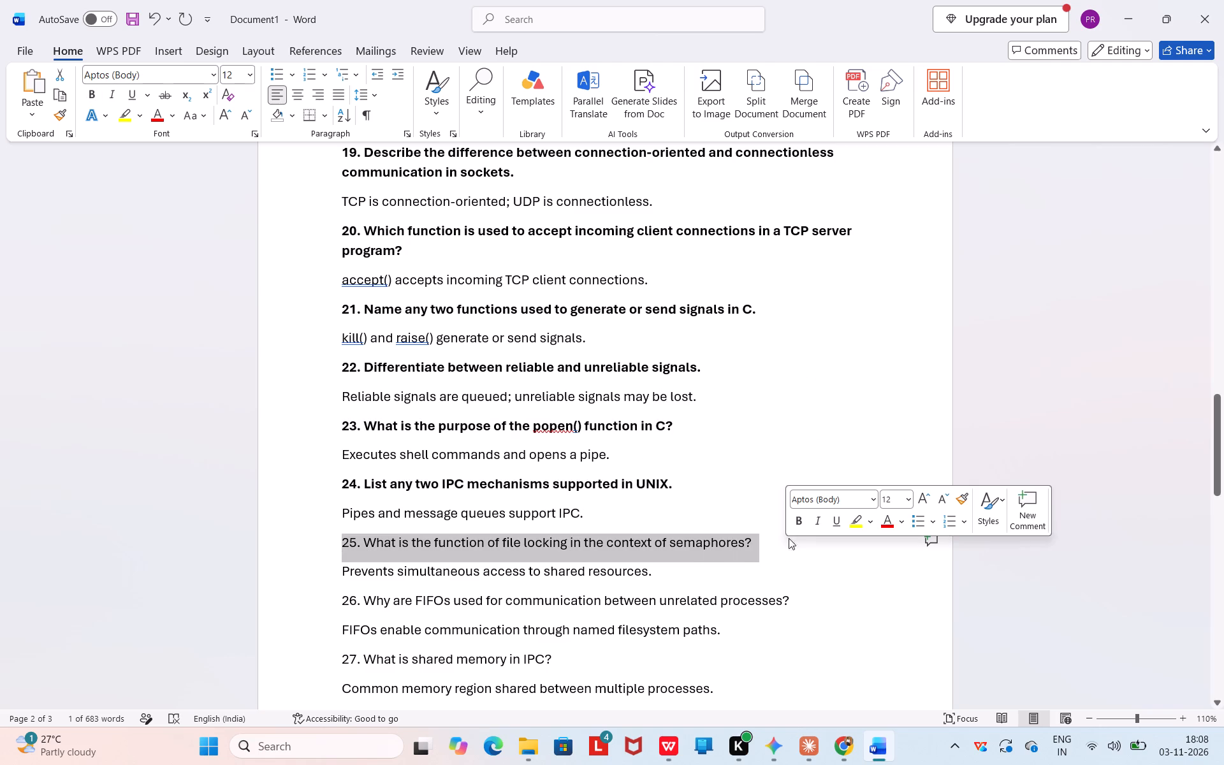
left_click(795, 525)
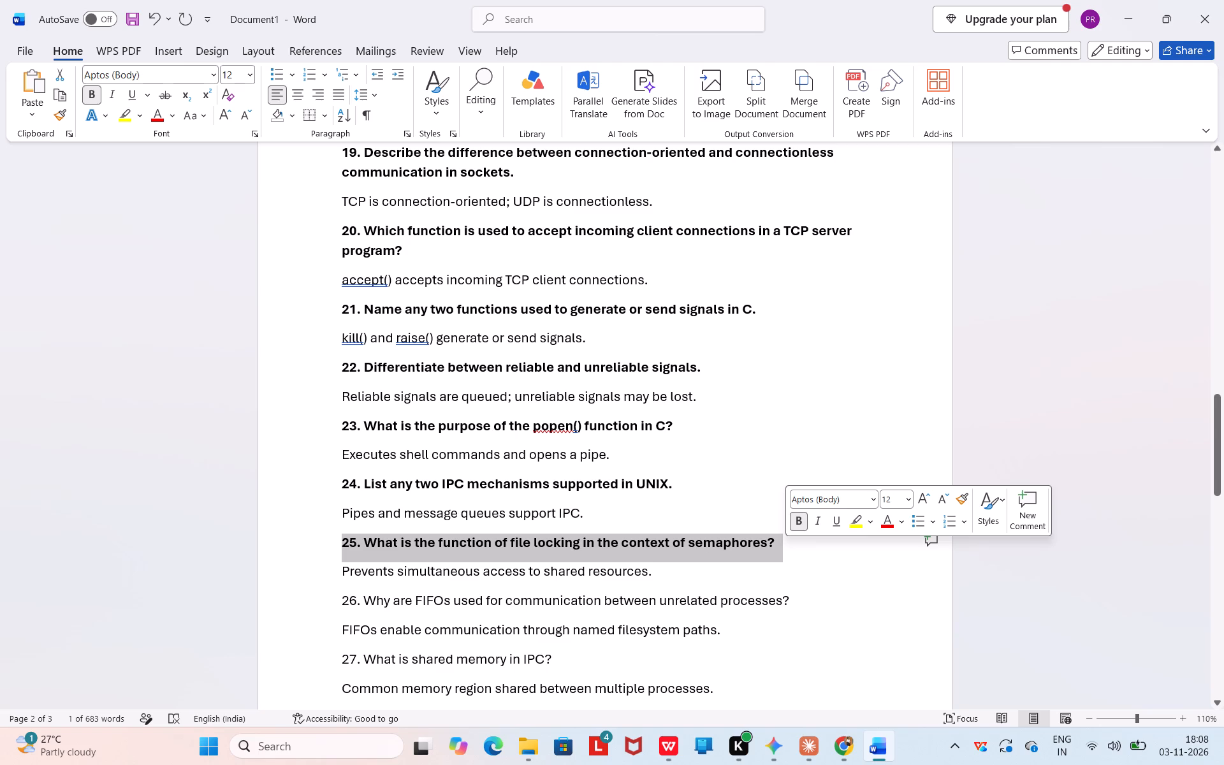
left_click_drag(341, 599, 878, 602)
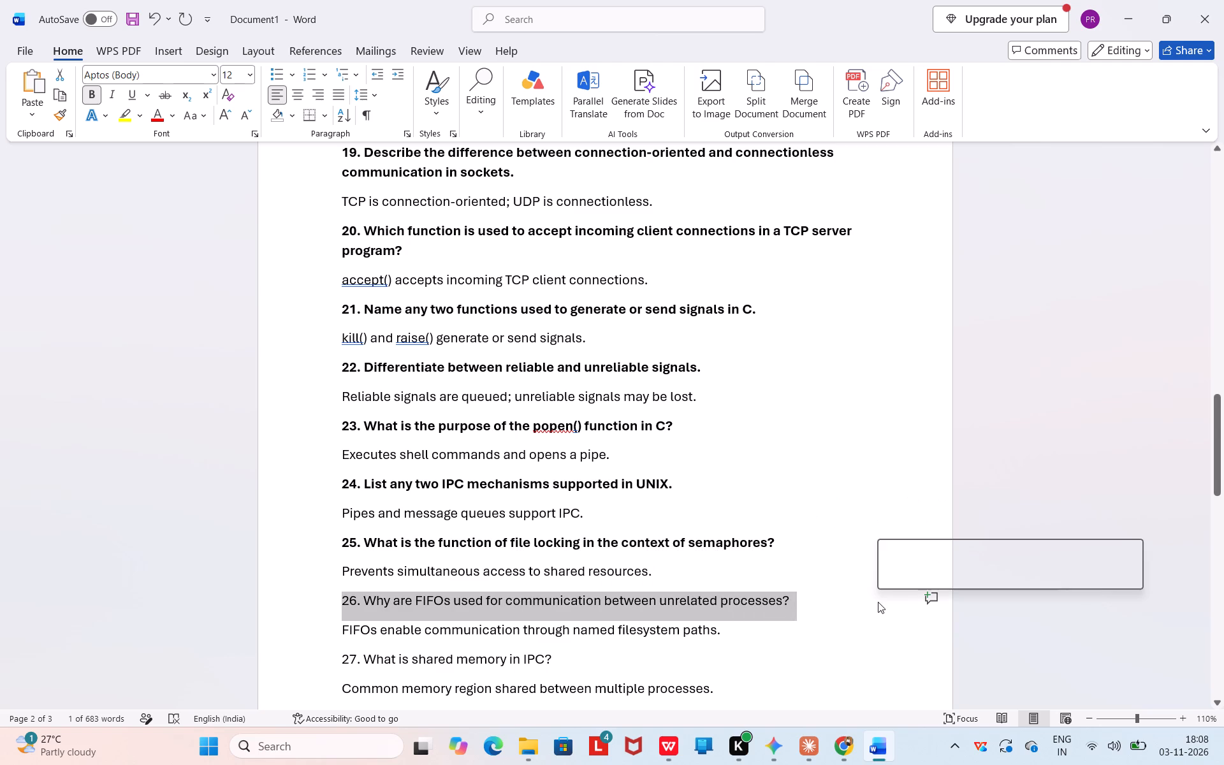
left_click_drag(889, 578, 683, 647)
scroll(683, 647, "down", 1)
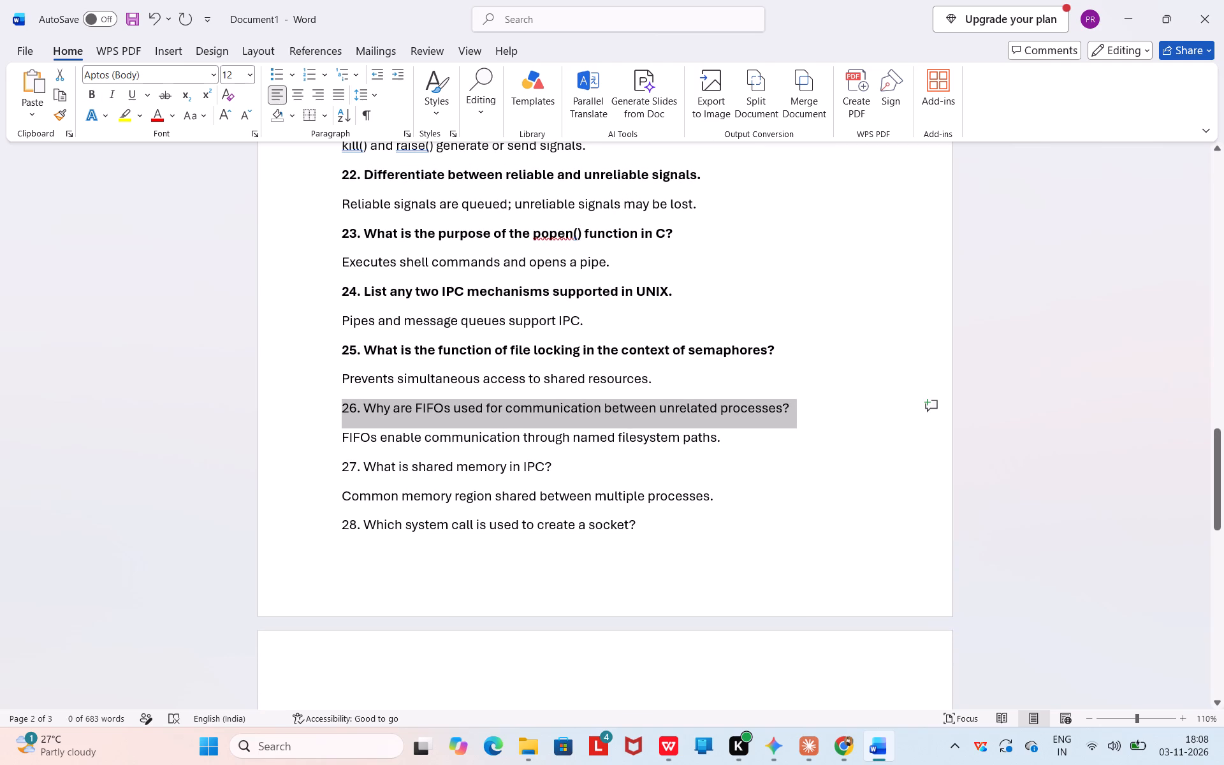
left_click(794, 404)
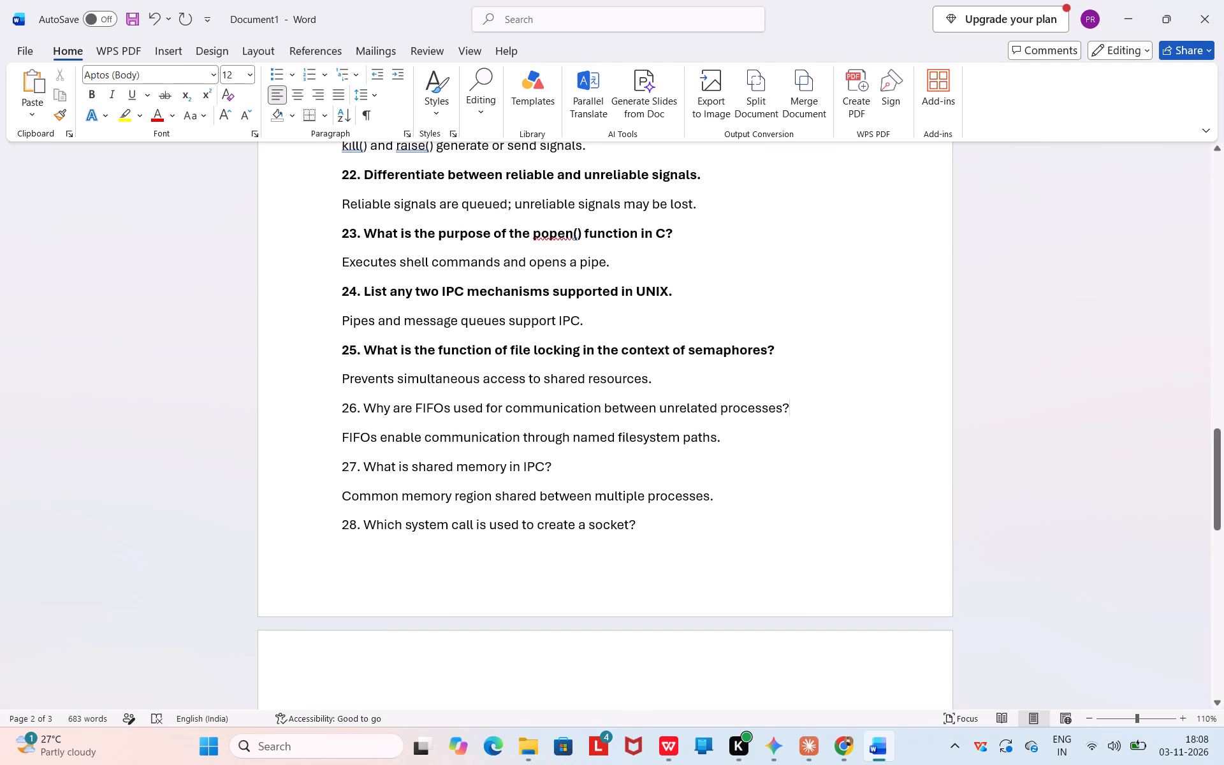
left_click_drag(339, 409, 799, 402)
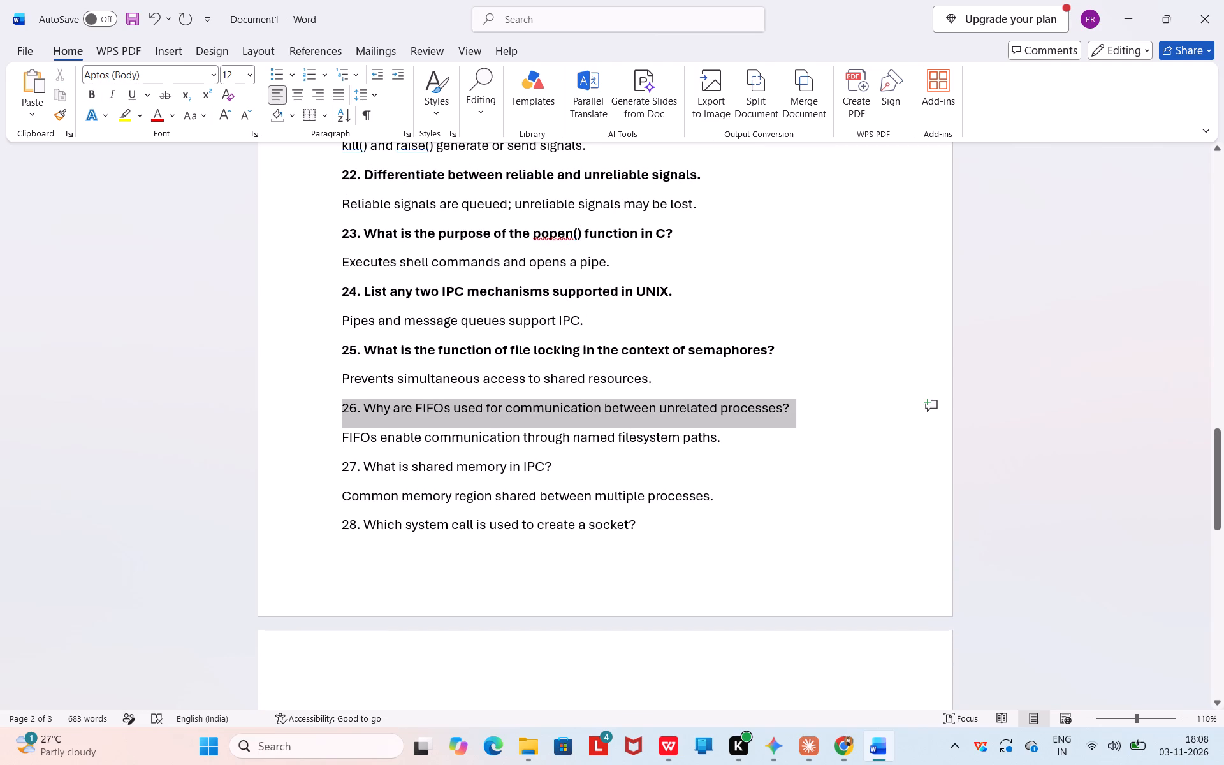
left_click_drag(799, 402, 799, 402)
left_click(815, 370)
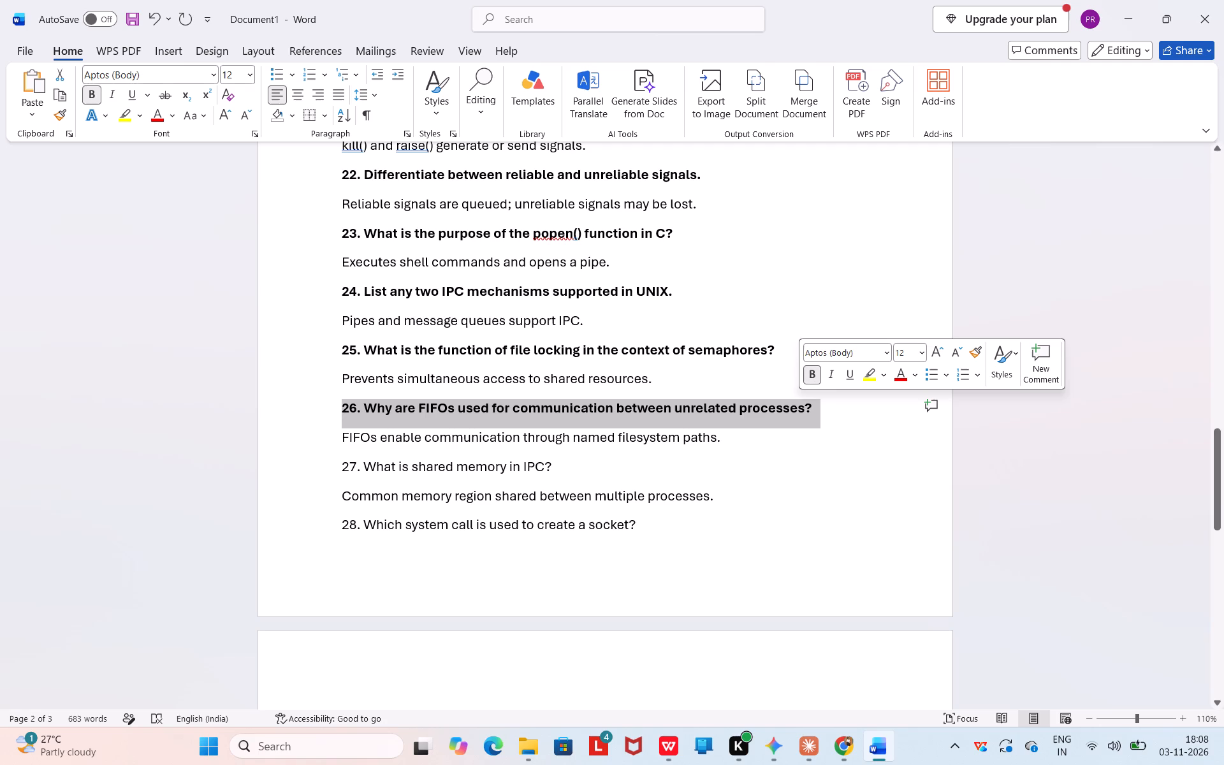
Make the question lines 27 and 28 on shared memory in IPC and the socket-creating system call bold.
left_click_drag(337, 467, 604, 466)
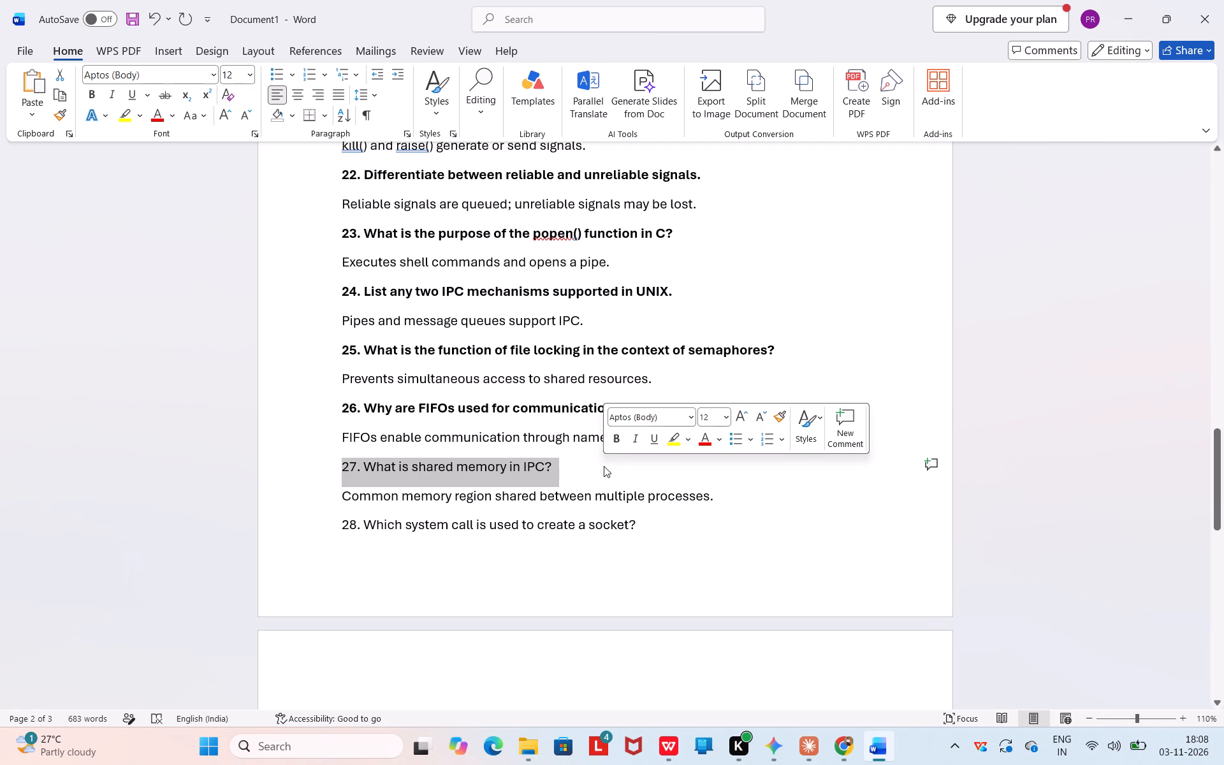
left_click(616, 439)
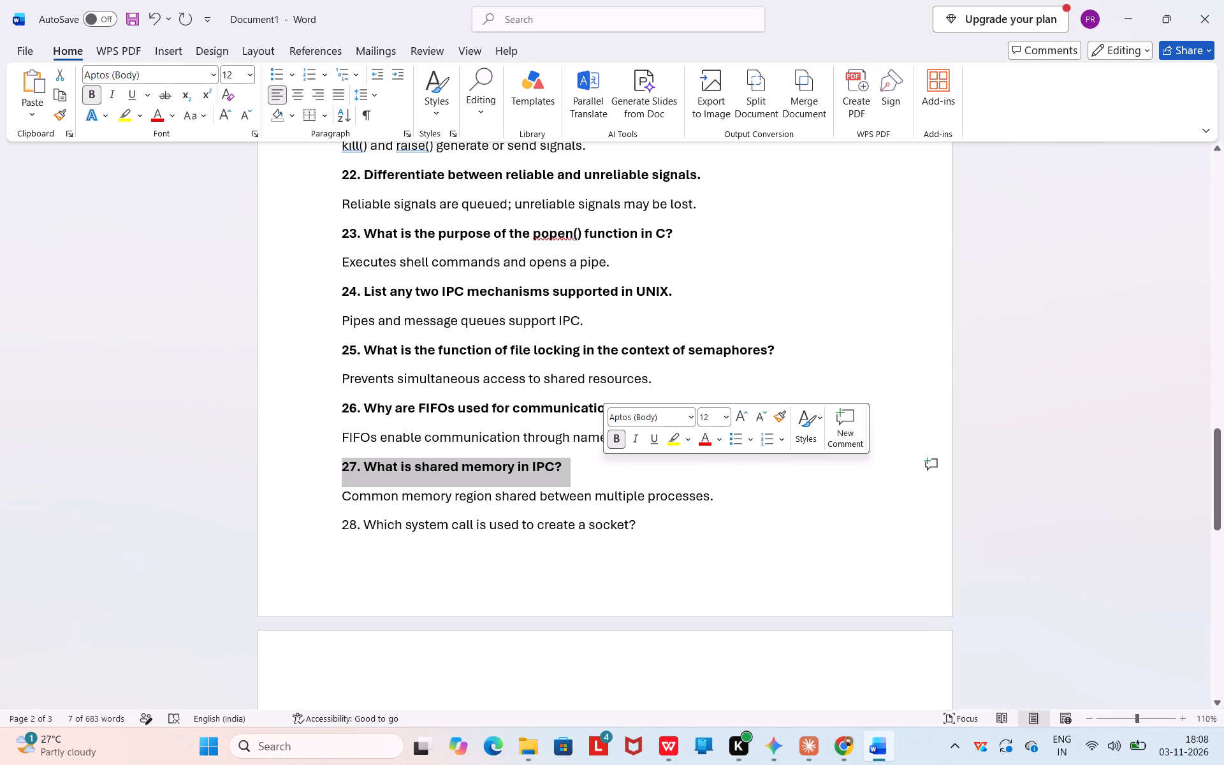
left_click_drag(342, 522, 641, 530)
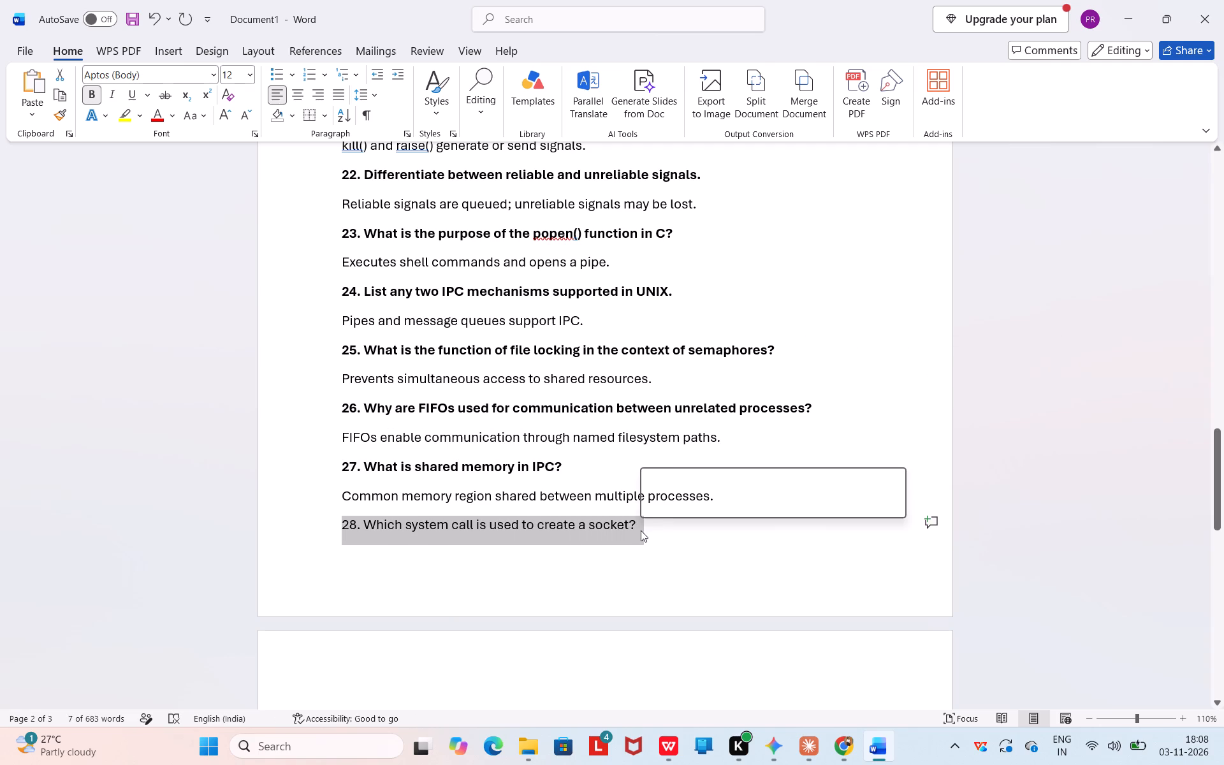
left_click(656, 499)
Make the question lines 29 and 30 on the shmdt() system call and removing a shared memory segment bold.
scroll(603, 564, "down", 1)
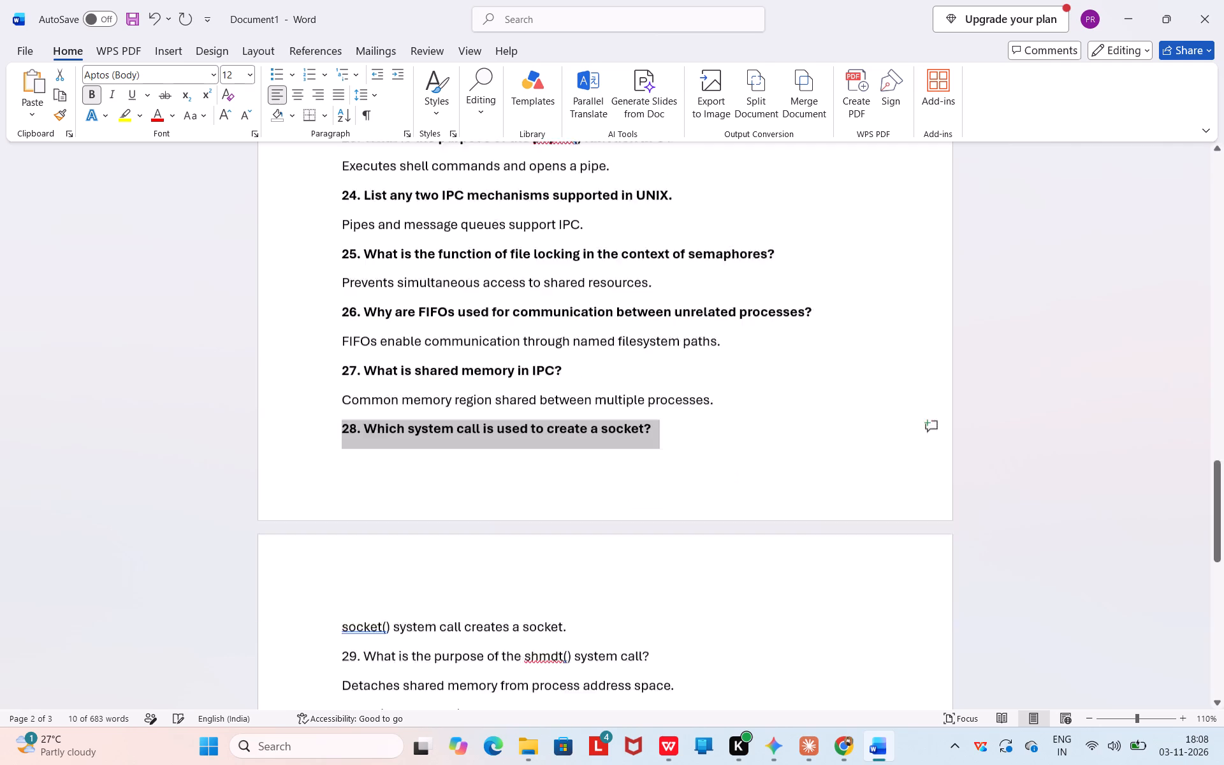
scroll(603, 564, "down", 1)
left_click_drag(338, 410, 654, 411)
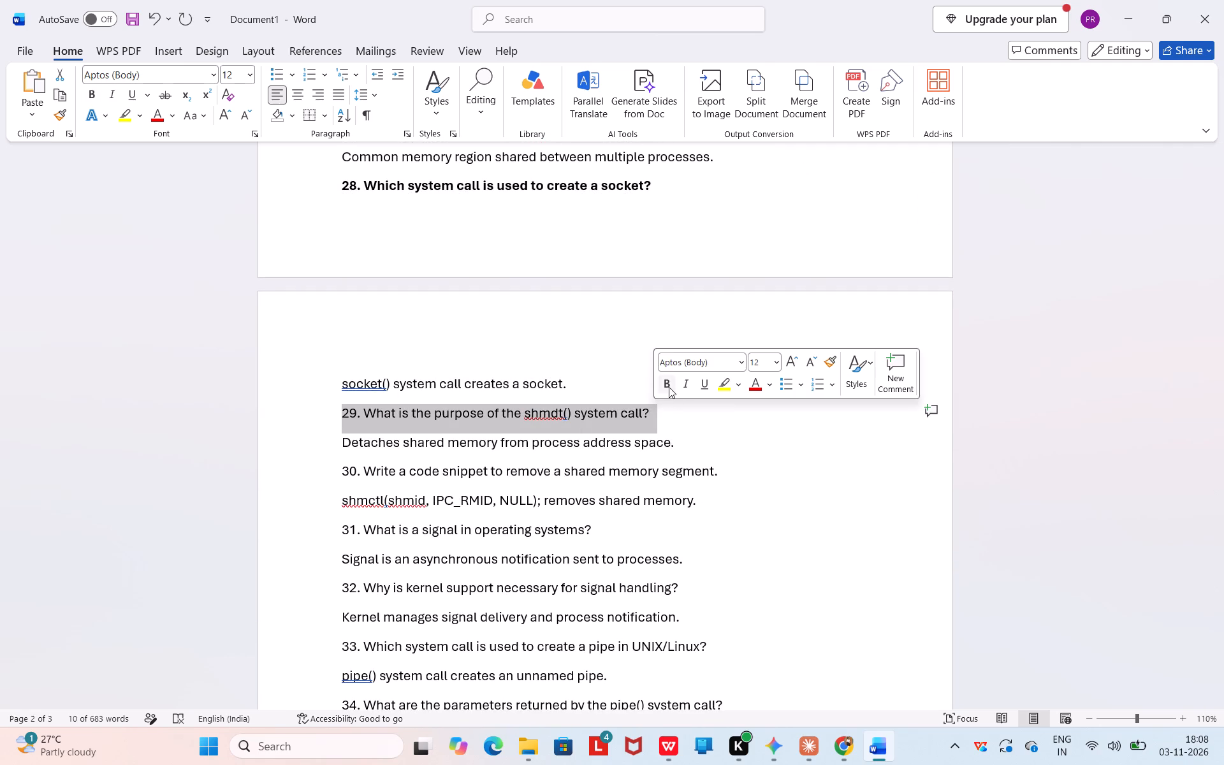
left_click(668, 387)
left_click_drag(334, 474, 346, 469)
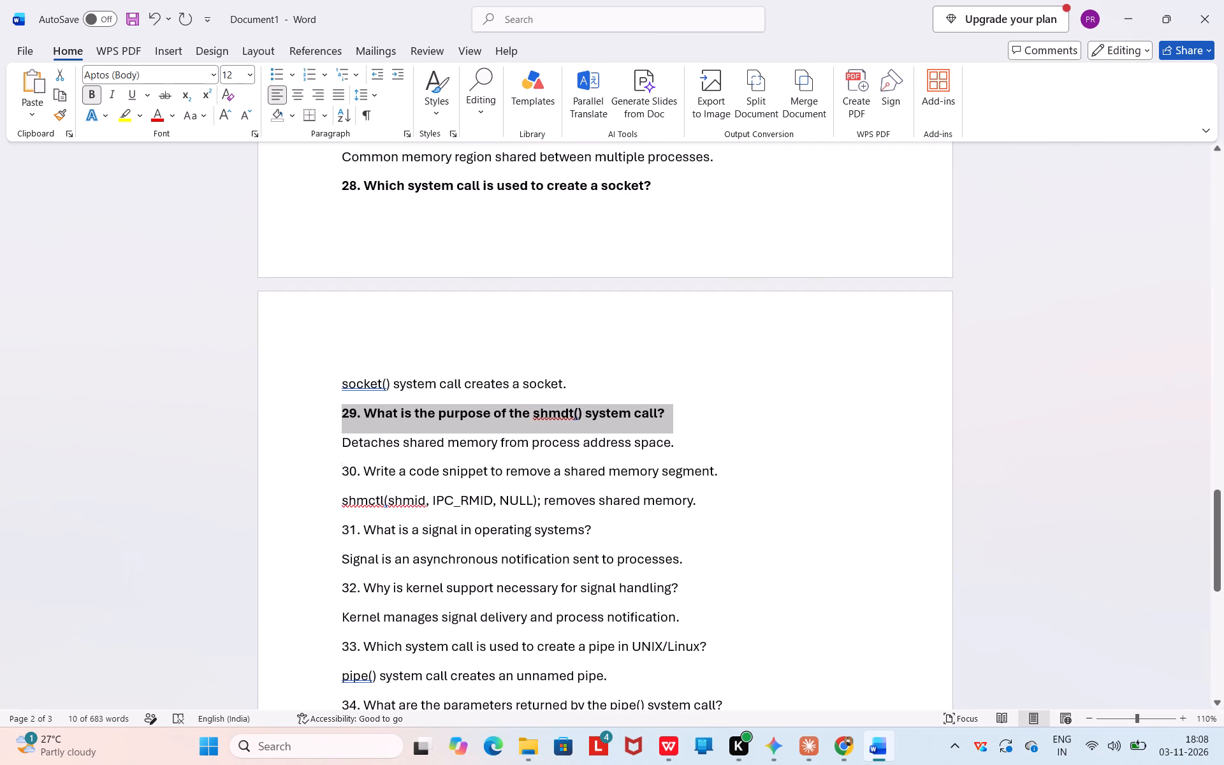
left_click_drag(346, 469, 725, 467)
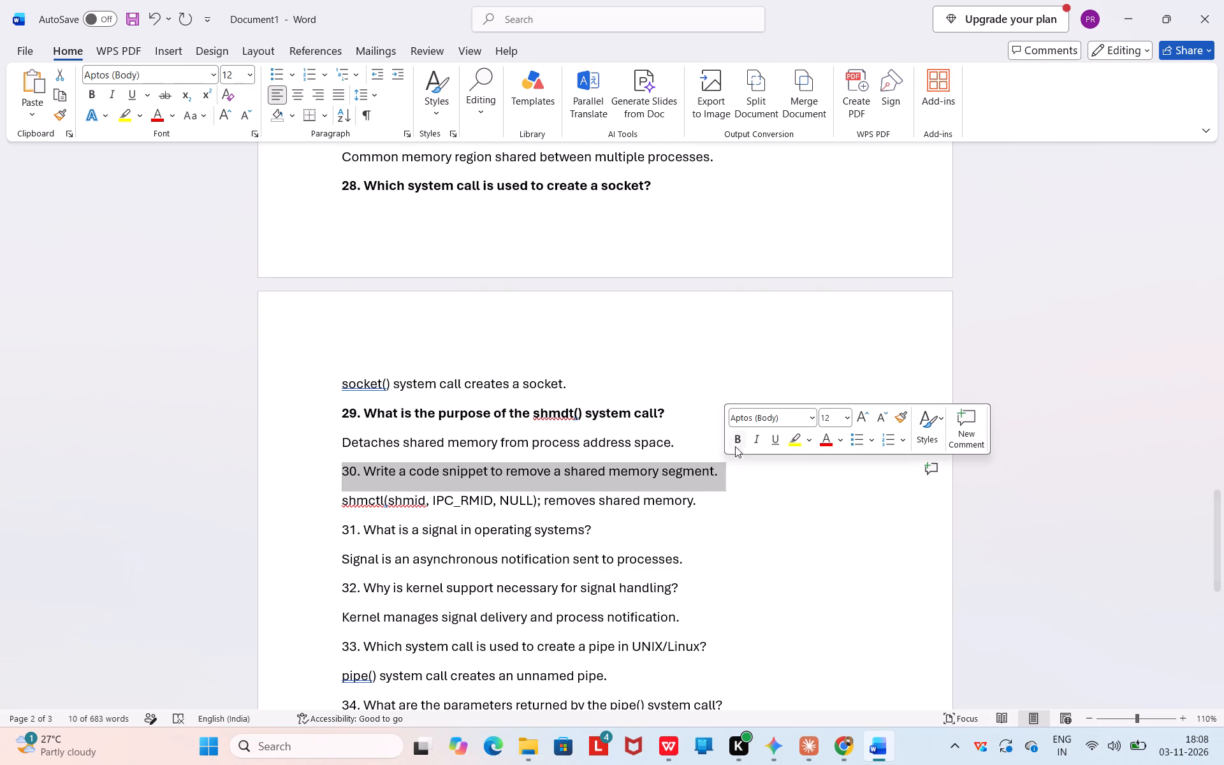
left_click(736, 443)
Make the question lines 31 and 32 on signals in operating systems and kernel support for signal handling bold.
left_click_drag(340, 528, 622, 528)
left_click(633, 506)
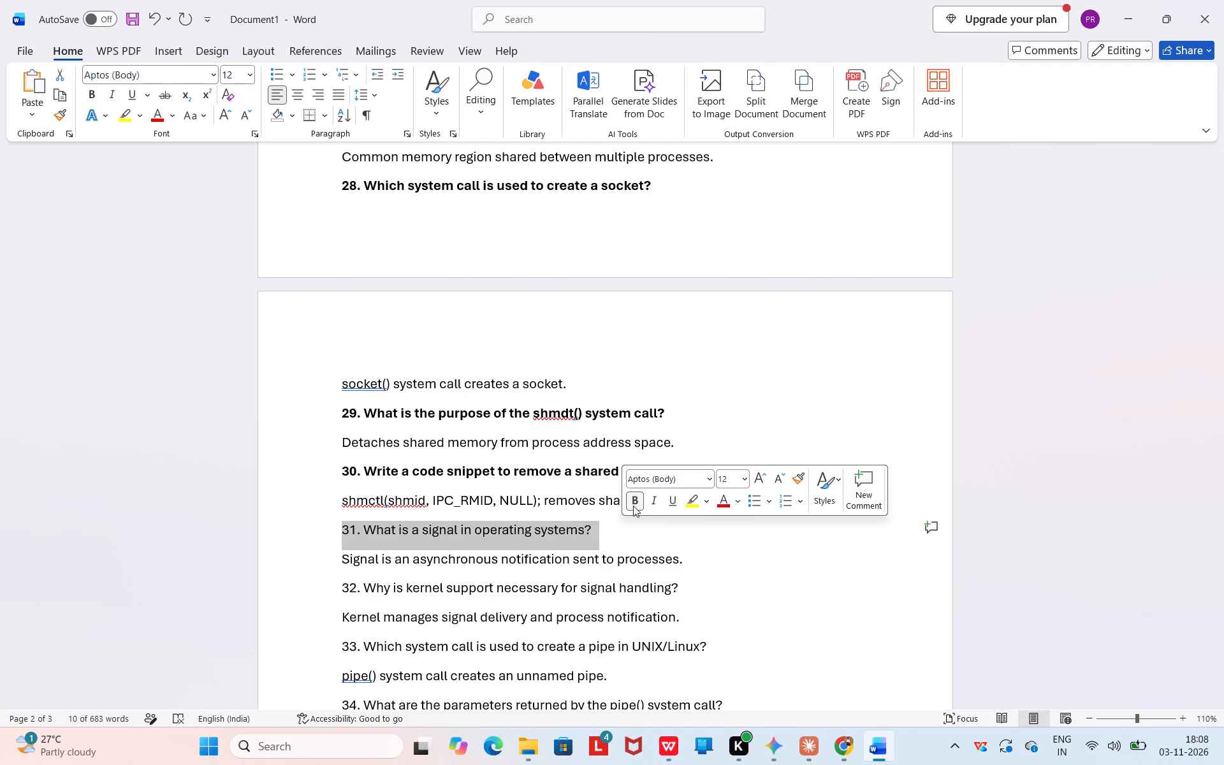
left_click_drag(341, 586, 659, 592)
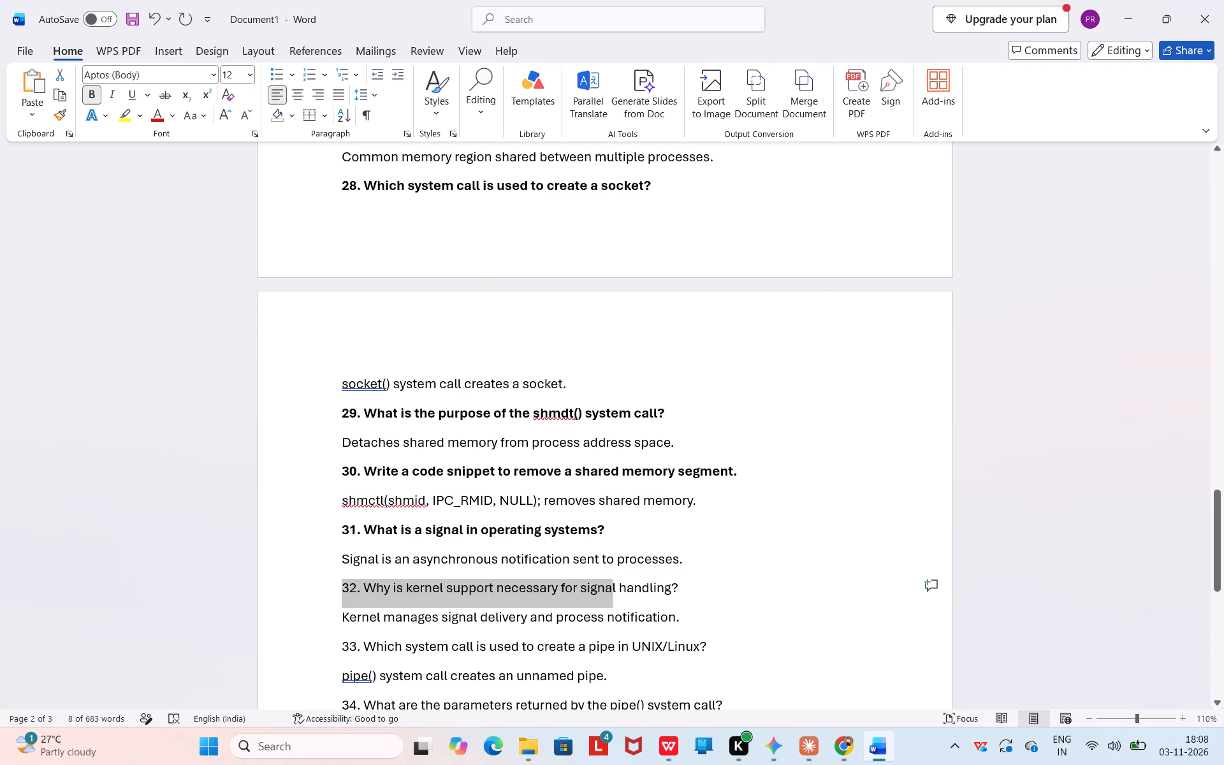
left_click_drag(659, 592, 718, 591)
left_click(730, 569)
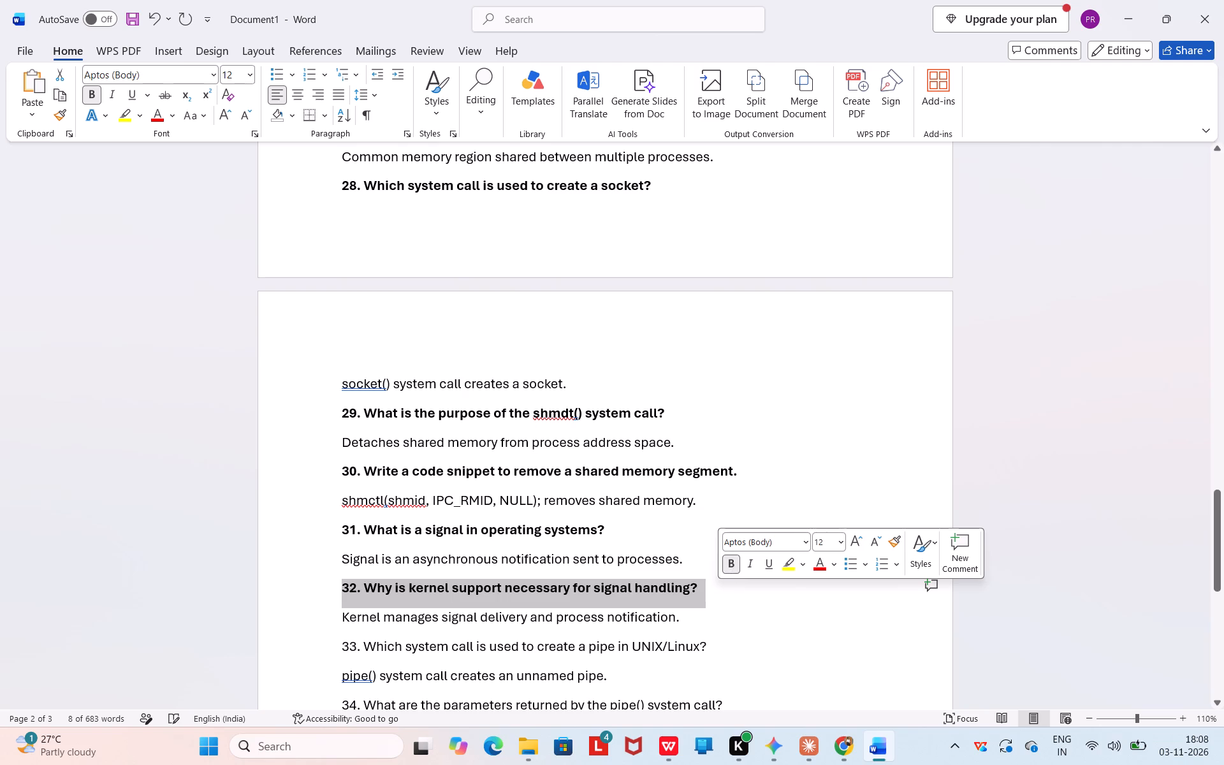
Make the question lines 33 and 34 on the pipe-creating system call and the parameters returned by pipe() bold.
scroll(659, 618, "down", 2)
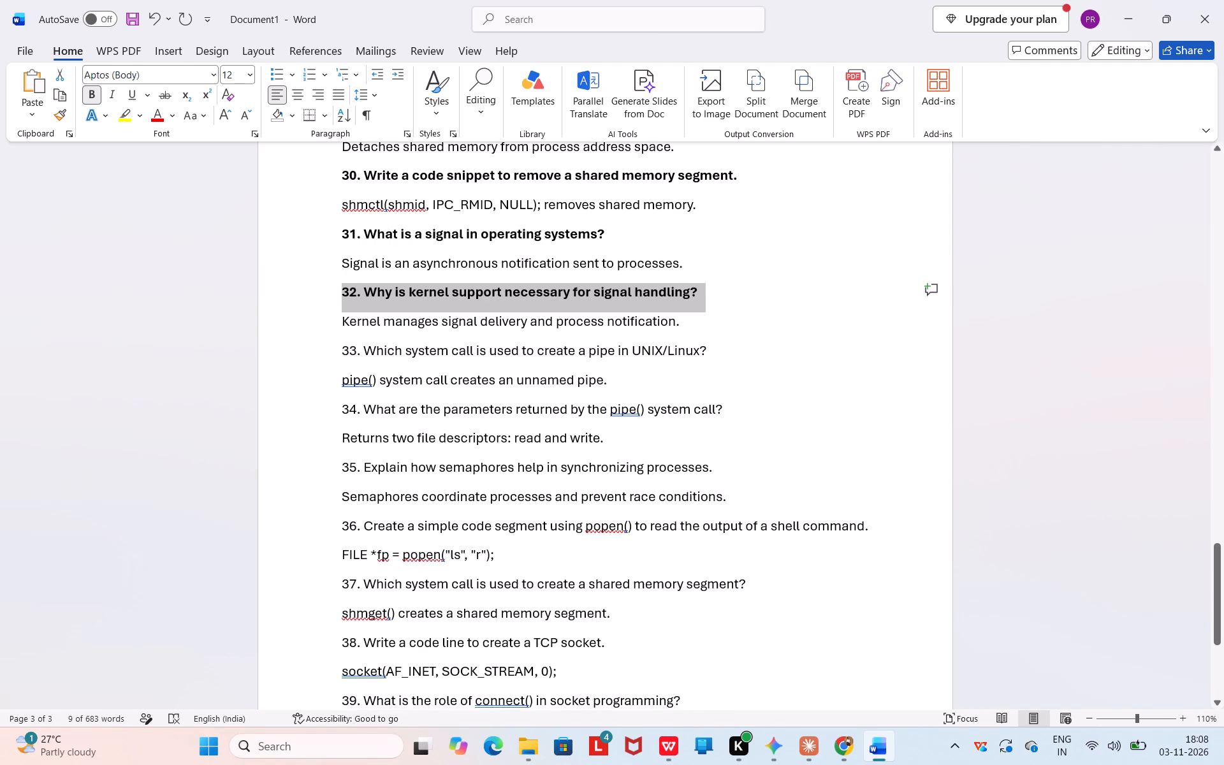
left_click_drag(342, 351, 725, 361)
left_click(743, 333)
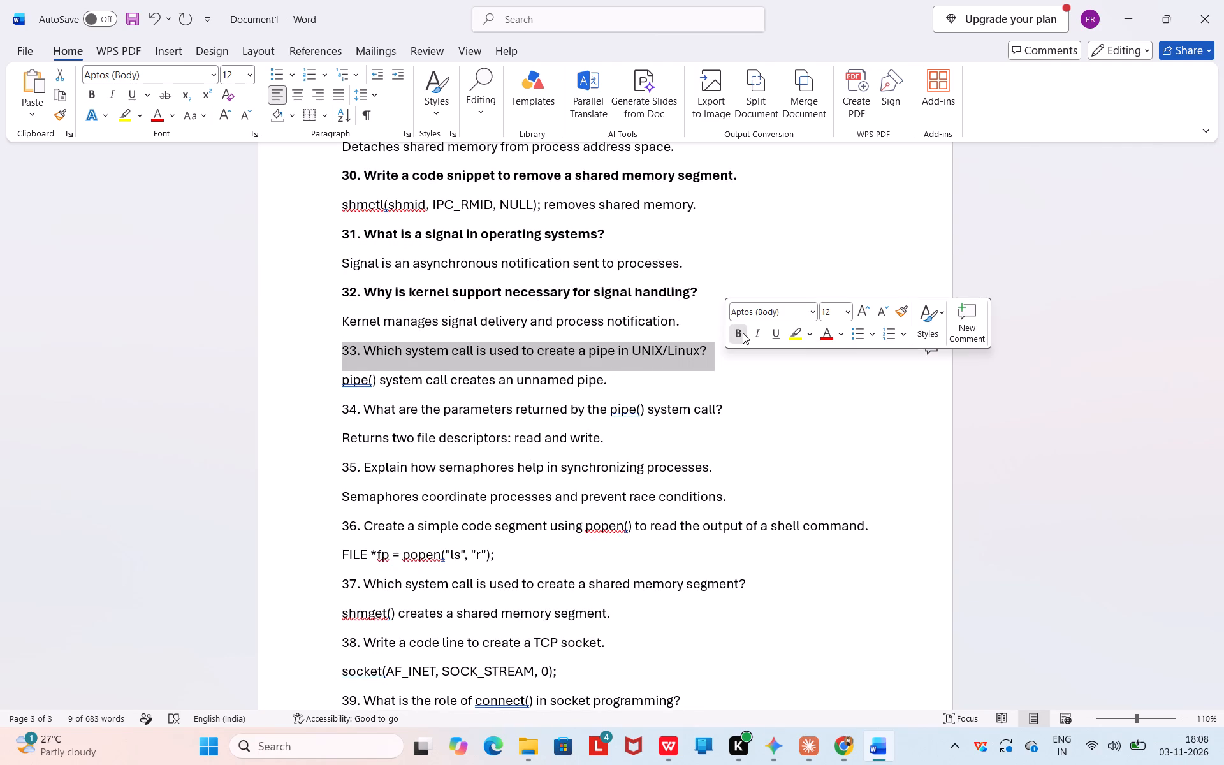
left_click_drag(340, 410, 646, 420)
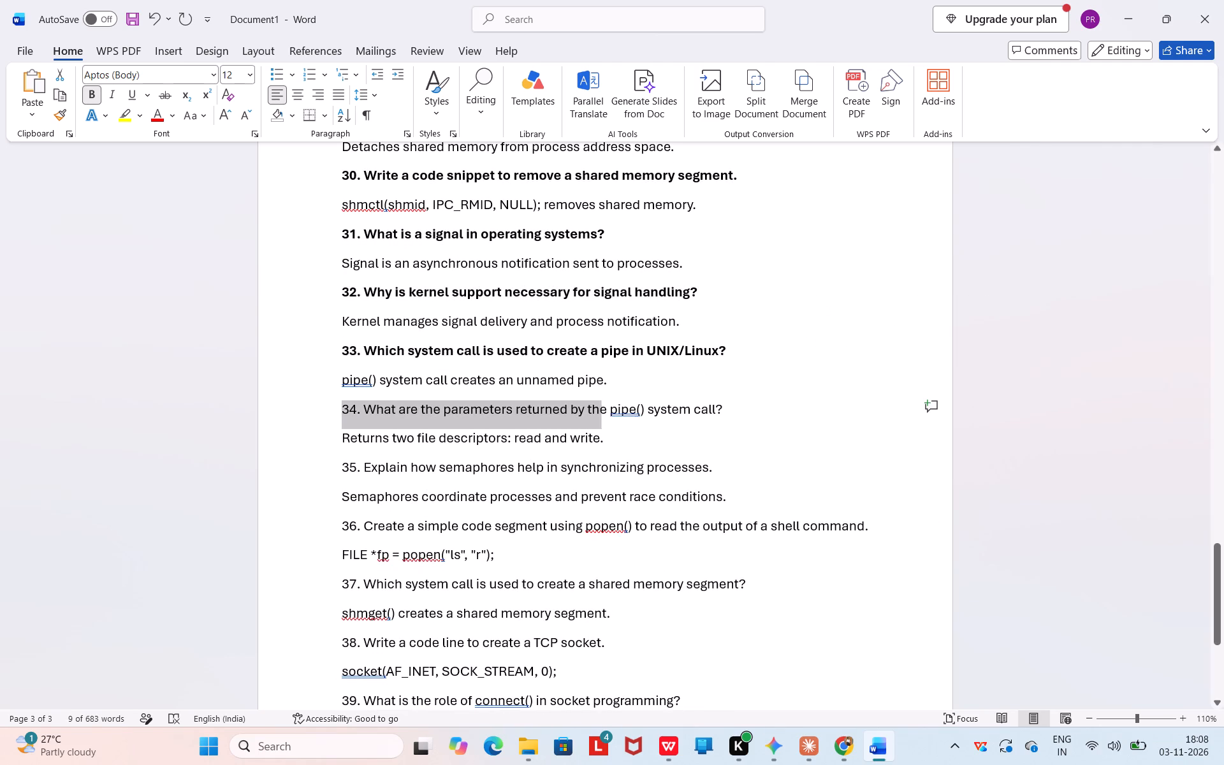
left_click_drag(646, 420, 755, 412)
left_click(766, 388)
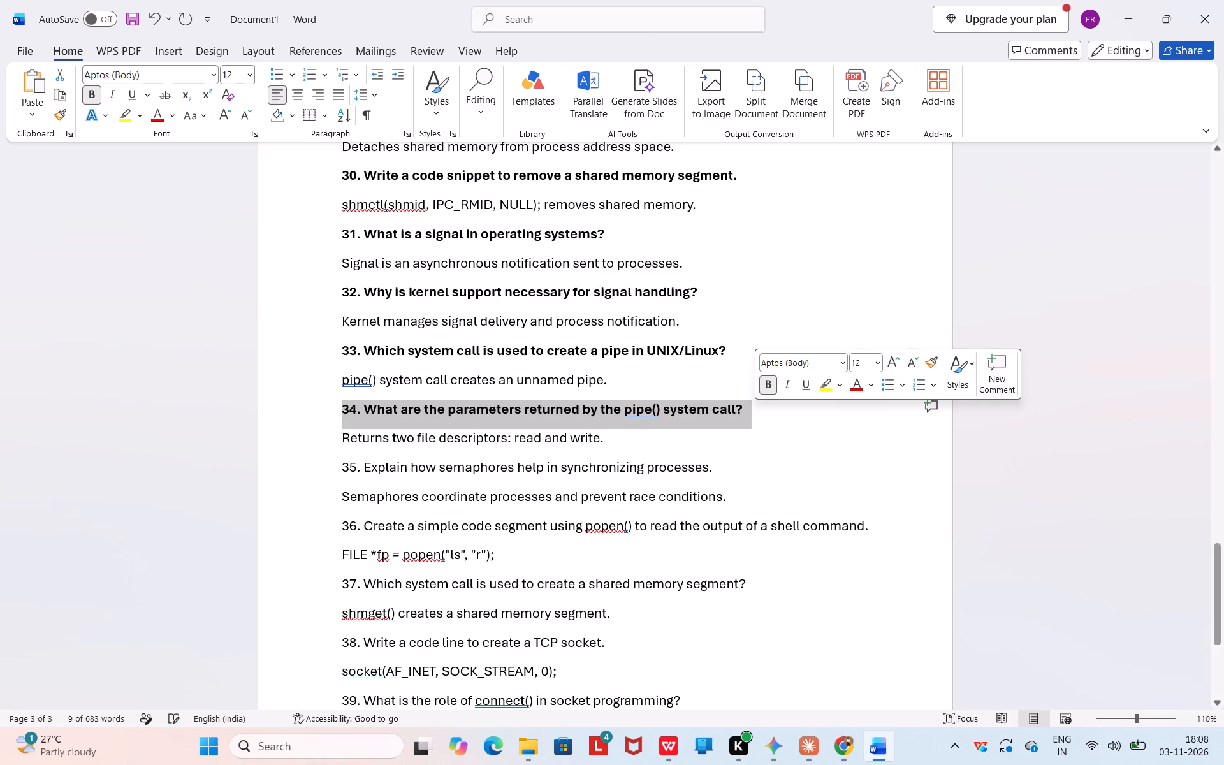
Make the question lines 35 and 36 on semaphore synchronization and the popen() code segment bold.
left_click_drag(331, 468, 623, 461)
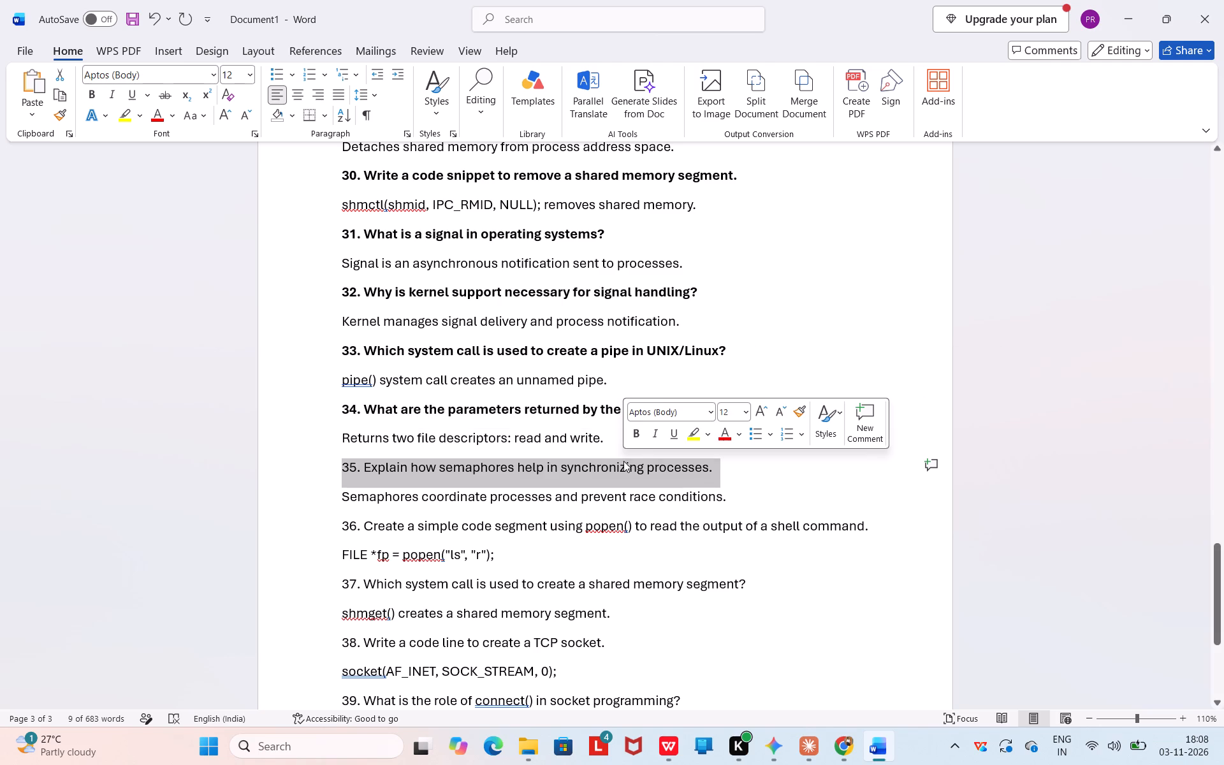
left_click(633, 441)
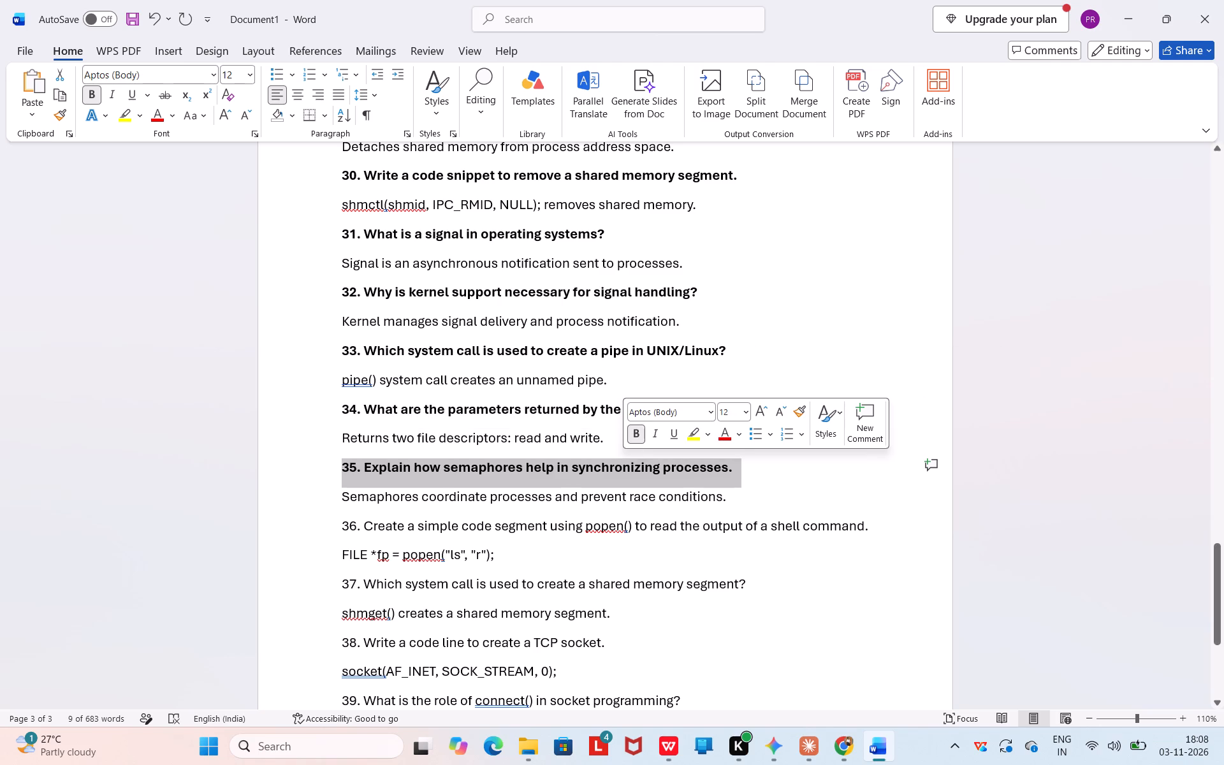
left_click_drag(340, 530, 838, 531)
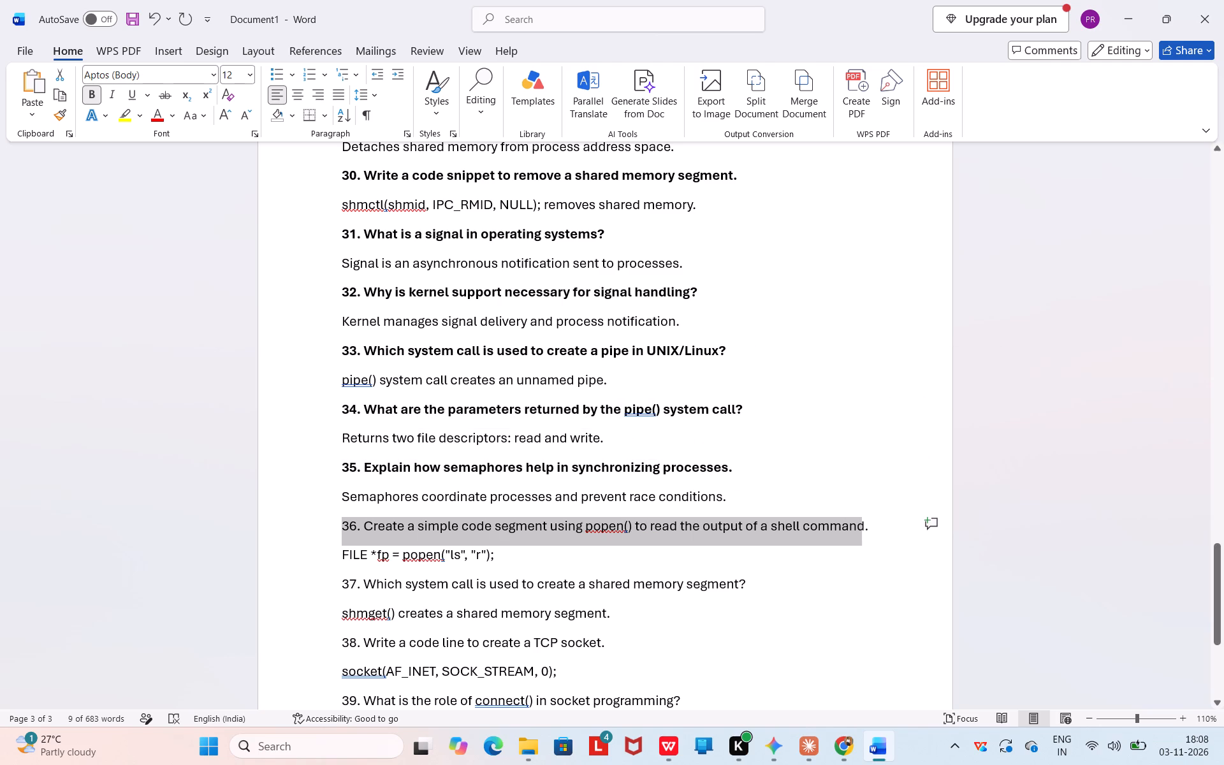
left_click_drag(838, 531, 877, 532)
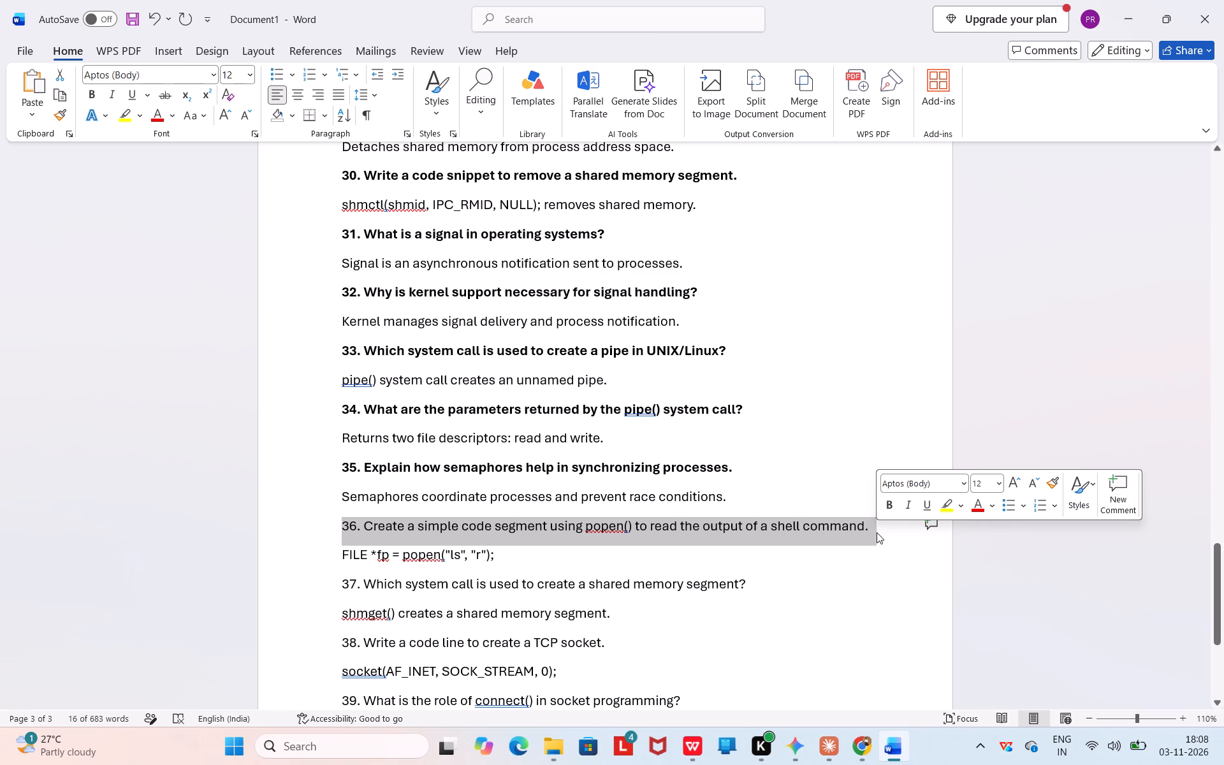
left_click(889, 506)
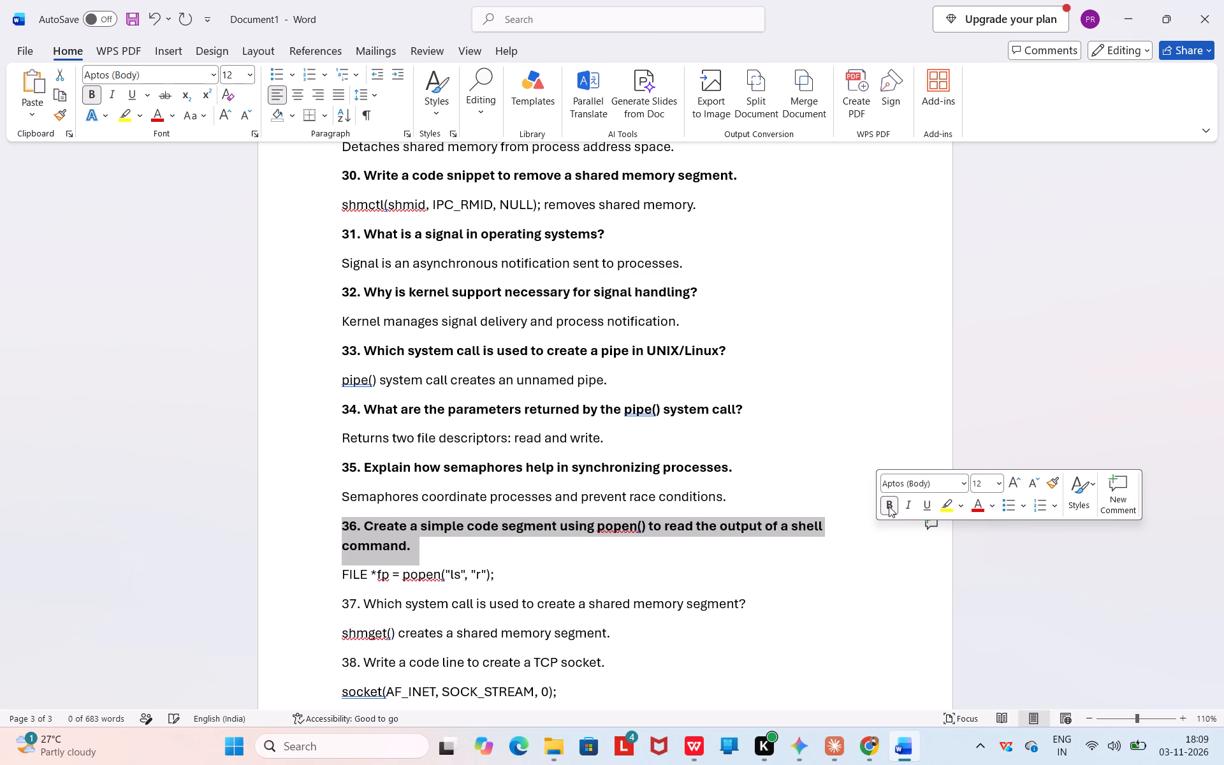
left_click(542, 541)
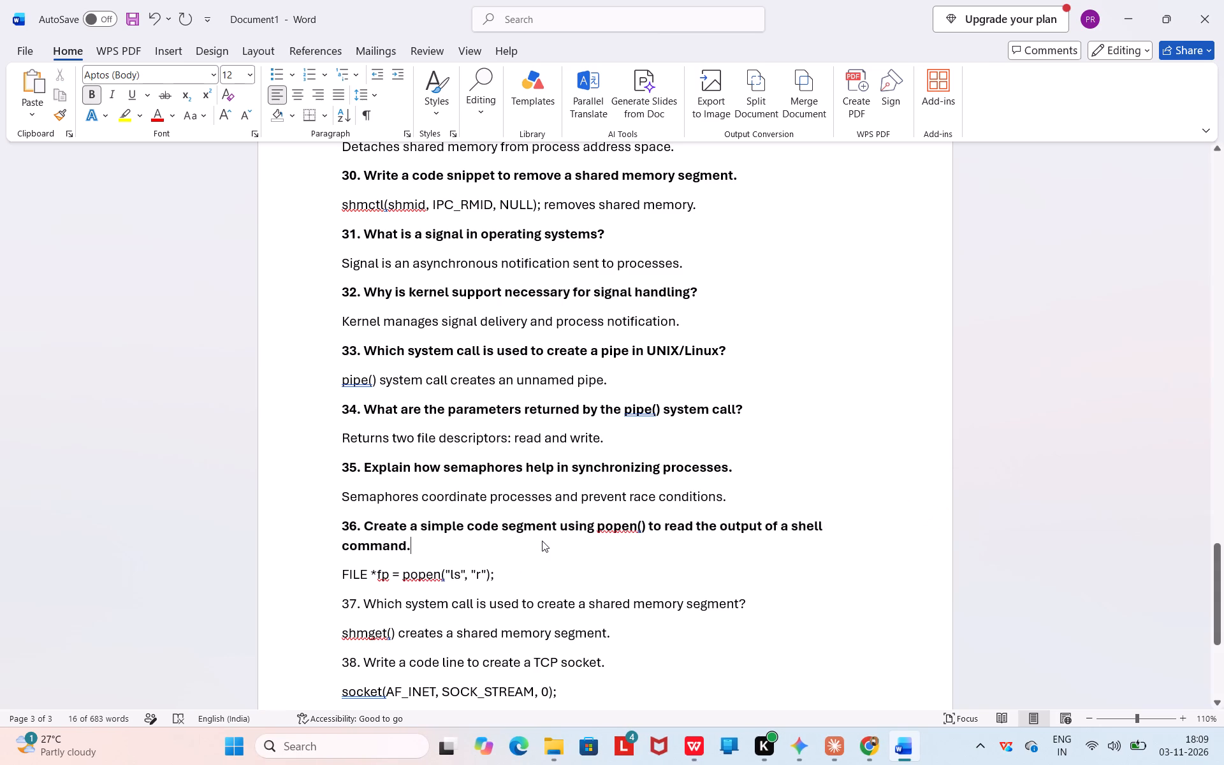
Make the question lines 37 and 38 on creating a shared memory segment and a TCP socket bold.
scroll(542, 541, "down", 2)
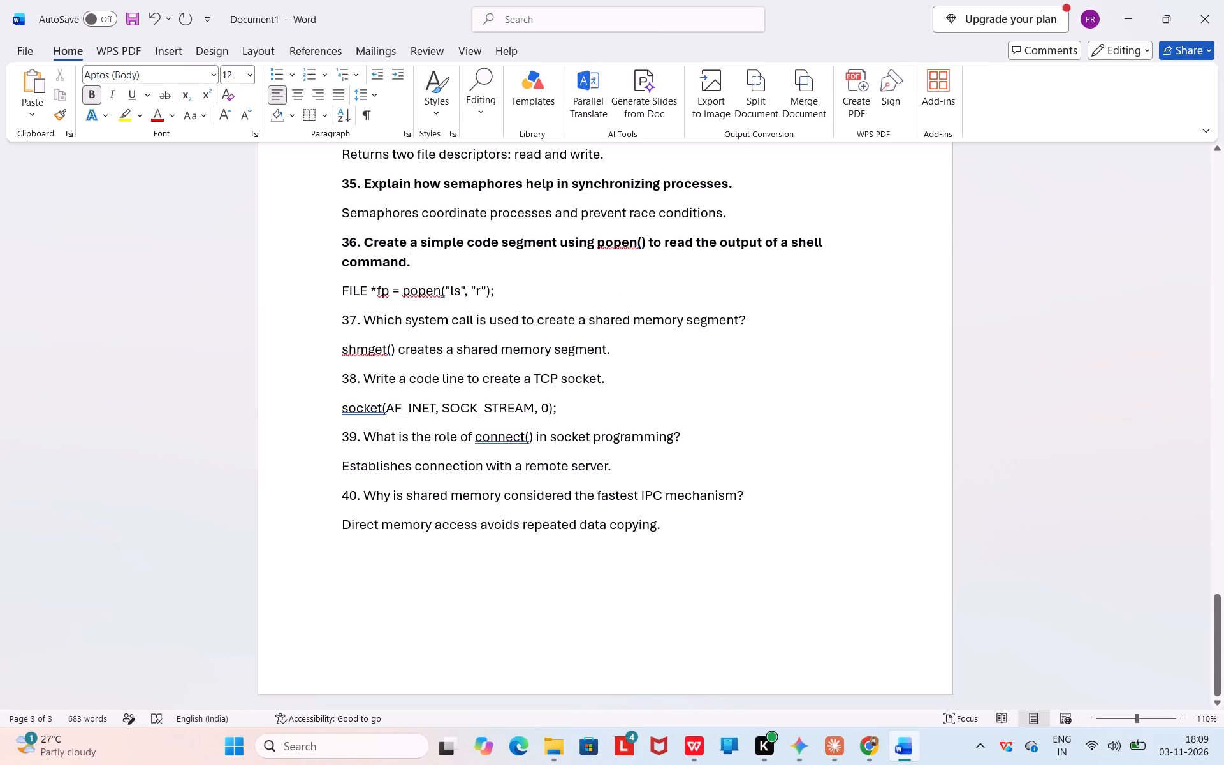
left_click_drag(341, 320, 754, 334)
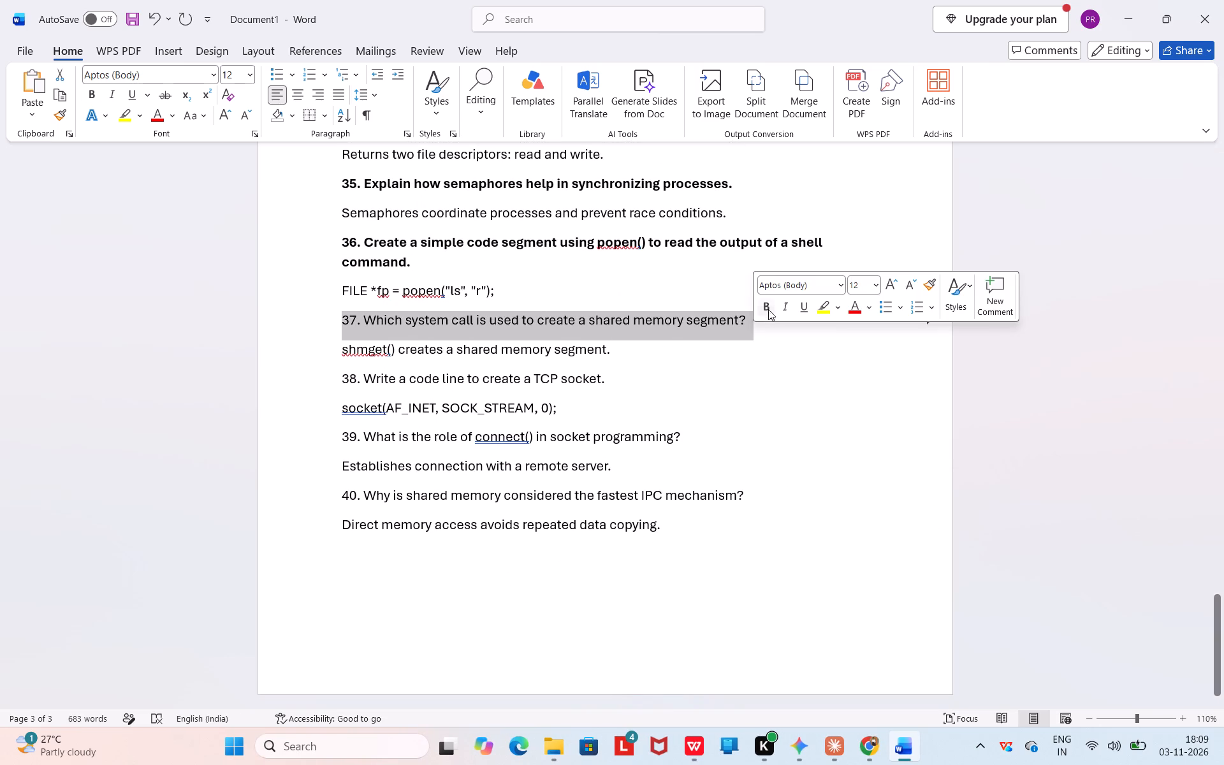
left_click(768, 307)
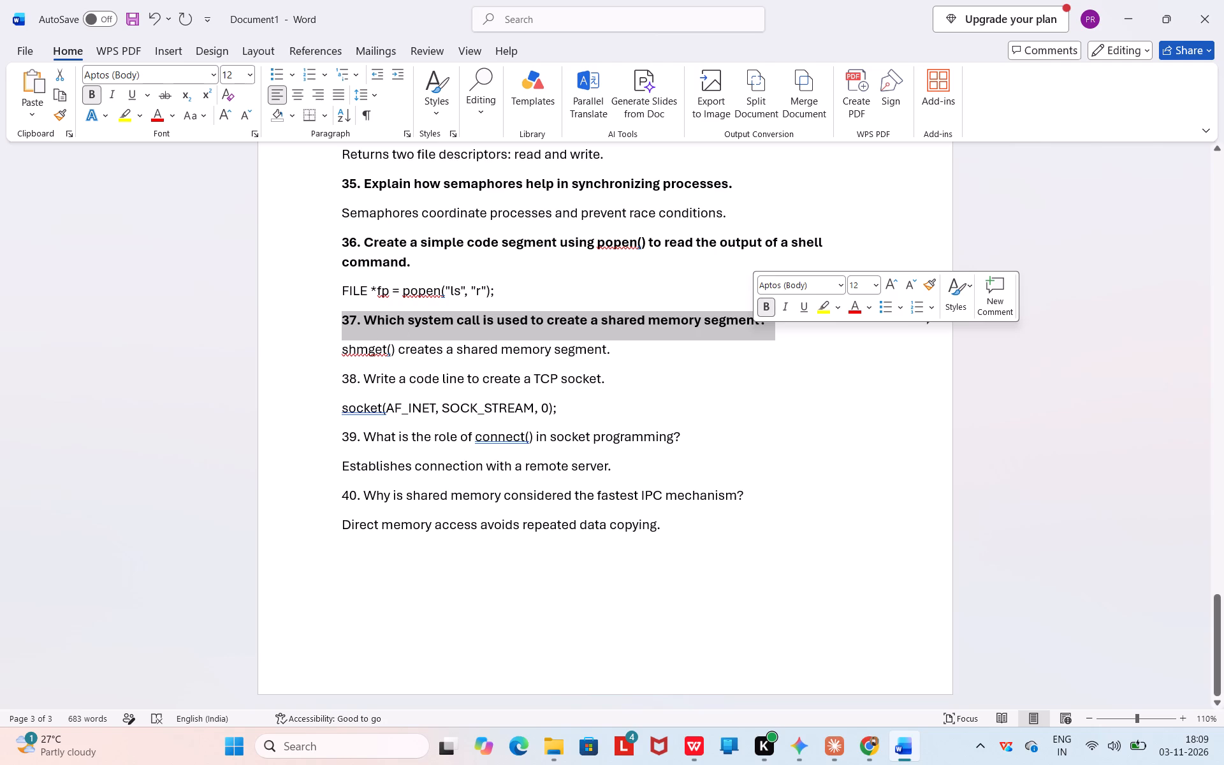
left_click_drag(339, 375, 618, 385)
left_click(629, 361)
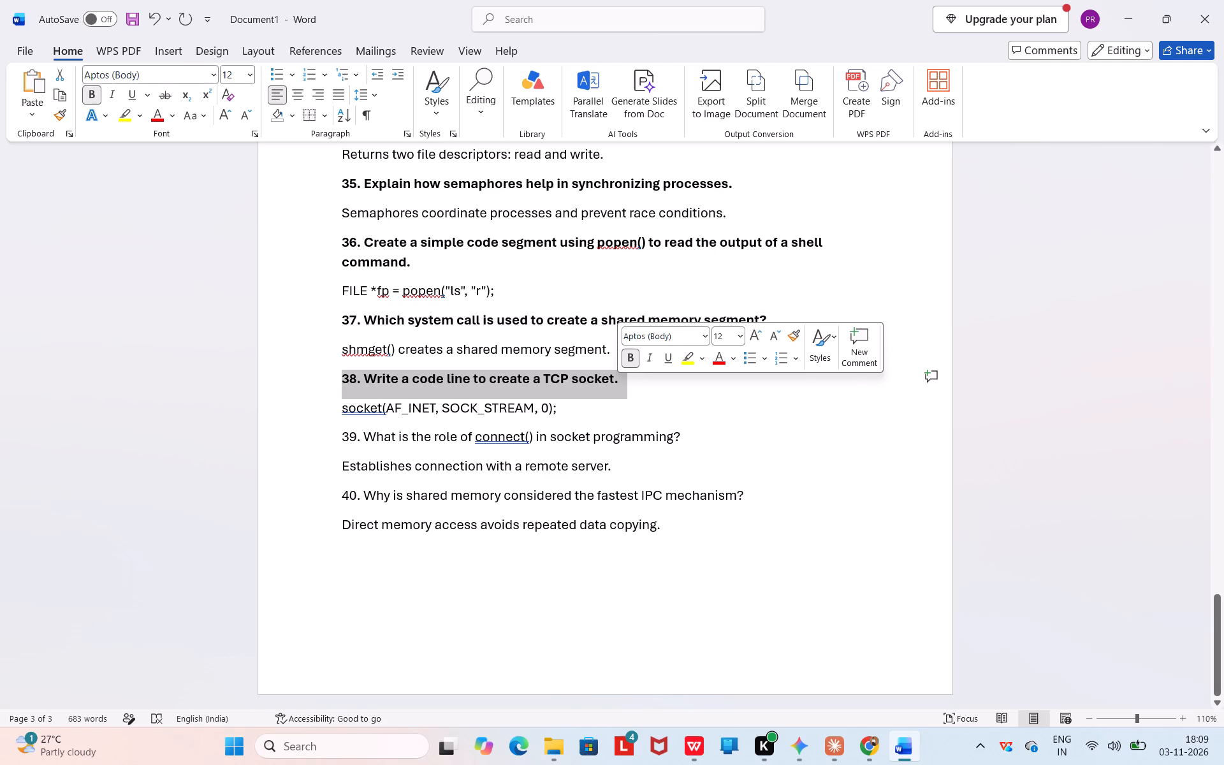
Make the question lines 39 and 40 on the role of connect() and shared memory as the fastest IPC mechanism bold.
left_click_drag(338, 435, 704, 437)
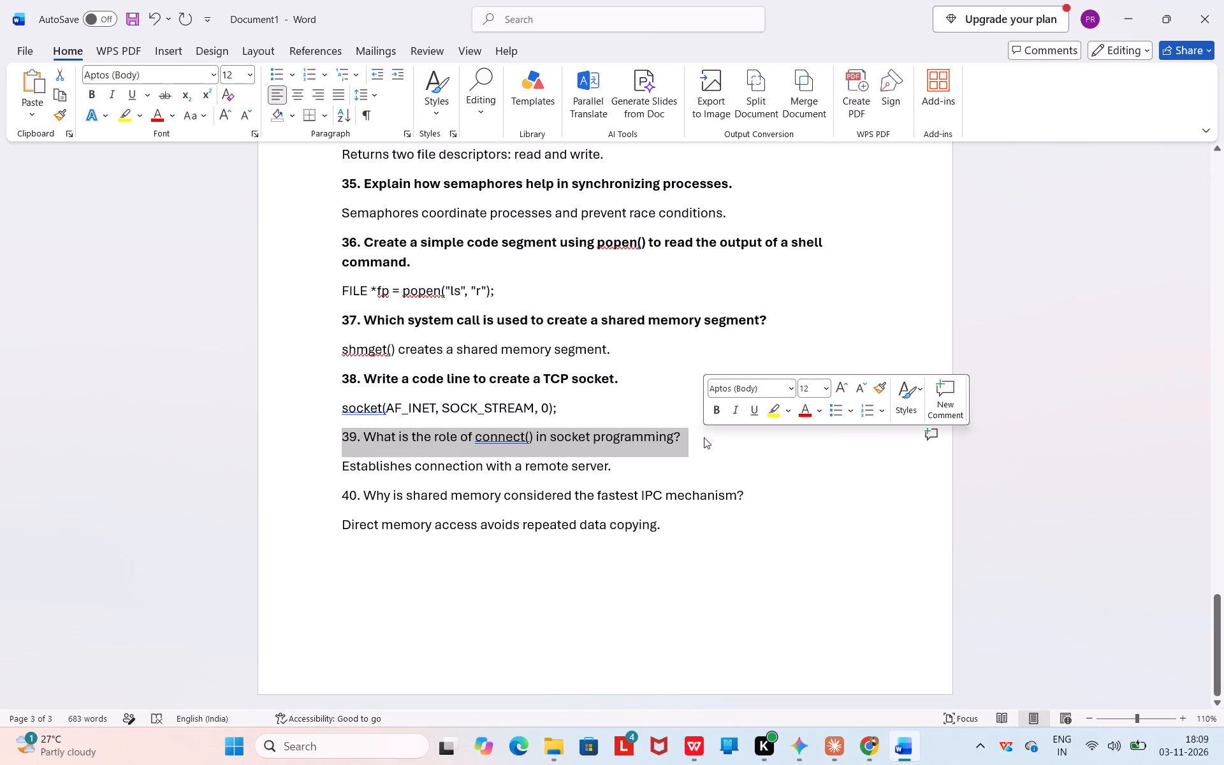
left_click(715, 407)
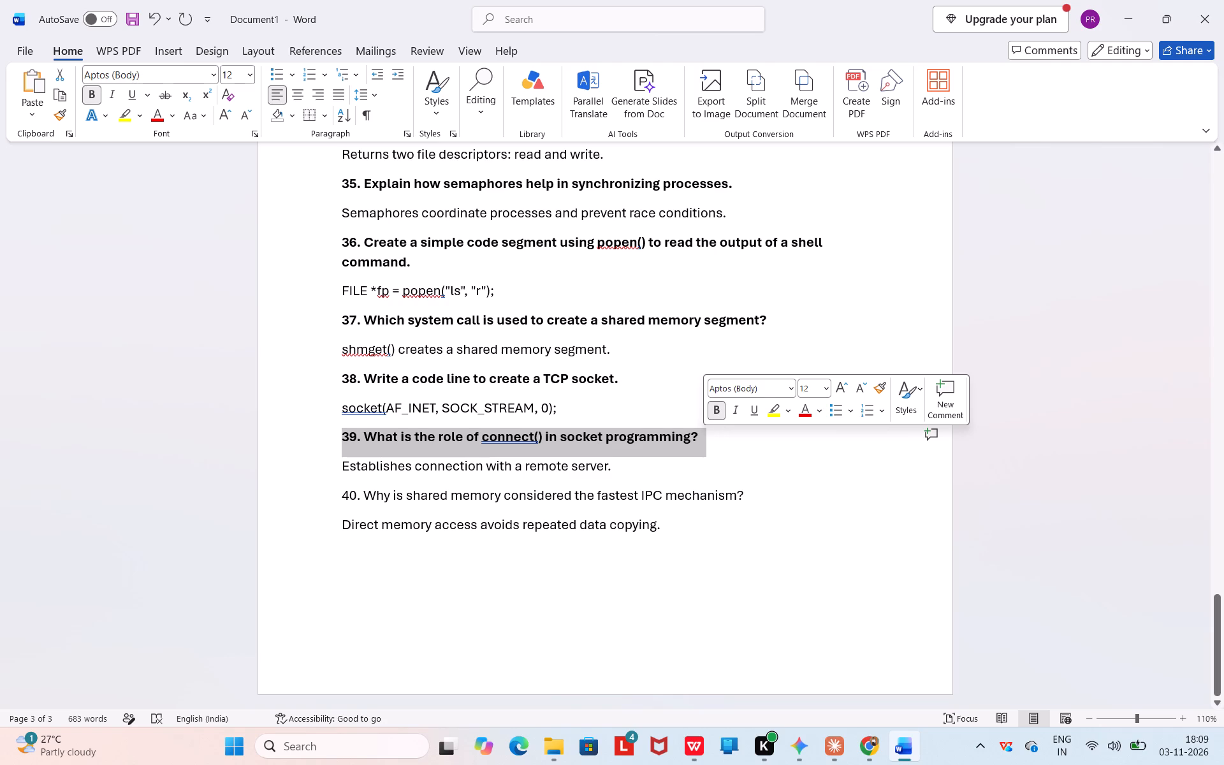
left_click_drag(334, 497, 773, 492)
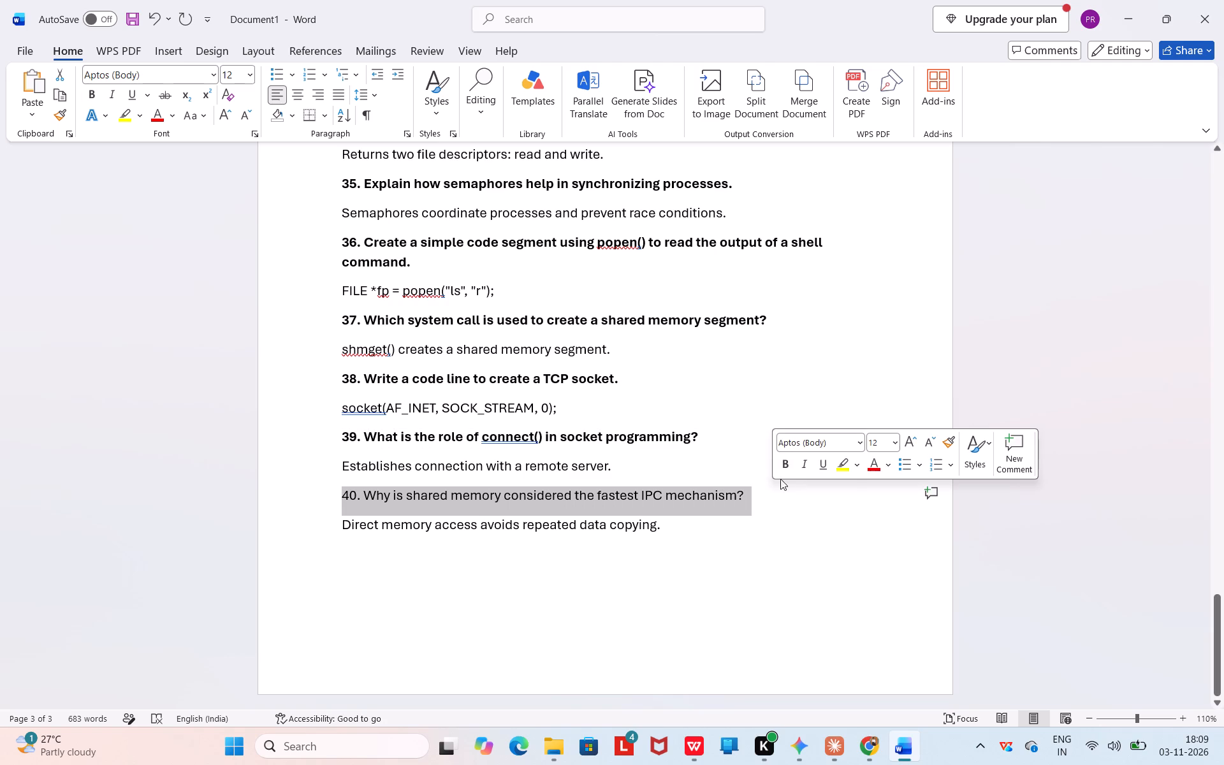
left_click(783, 470)
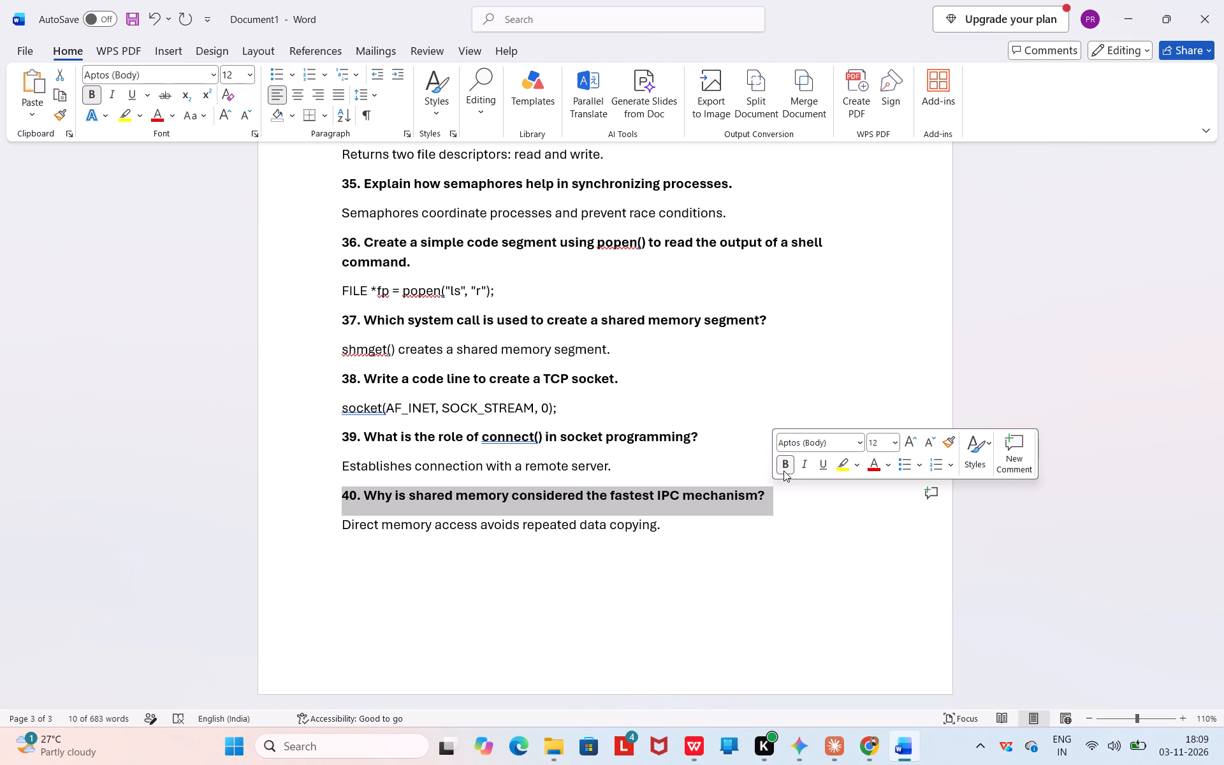
Insert an empty line above question 1 at the very start of the document.
scroll(783, 470, "up", 1)
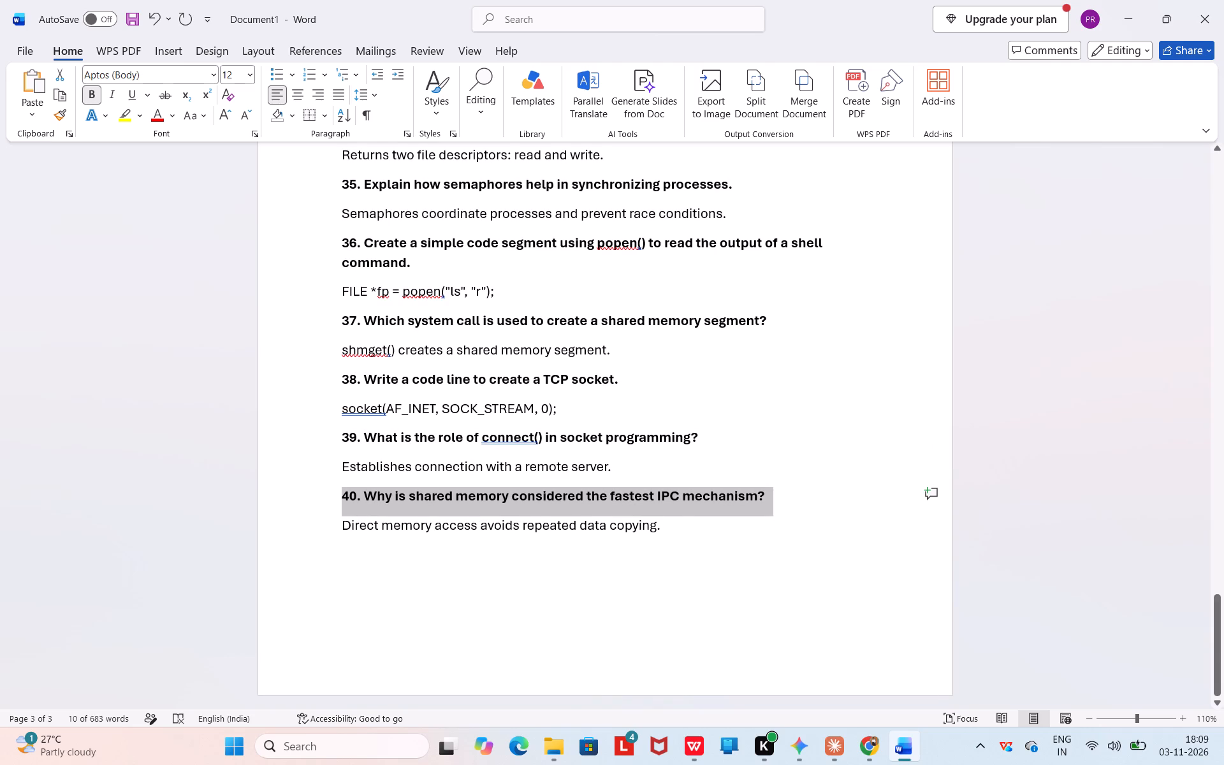
scroll(327, 326, "up", 8)
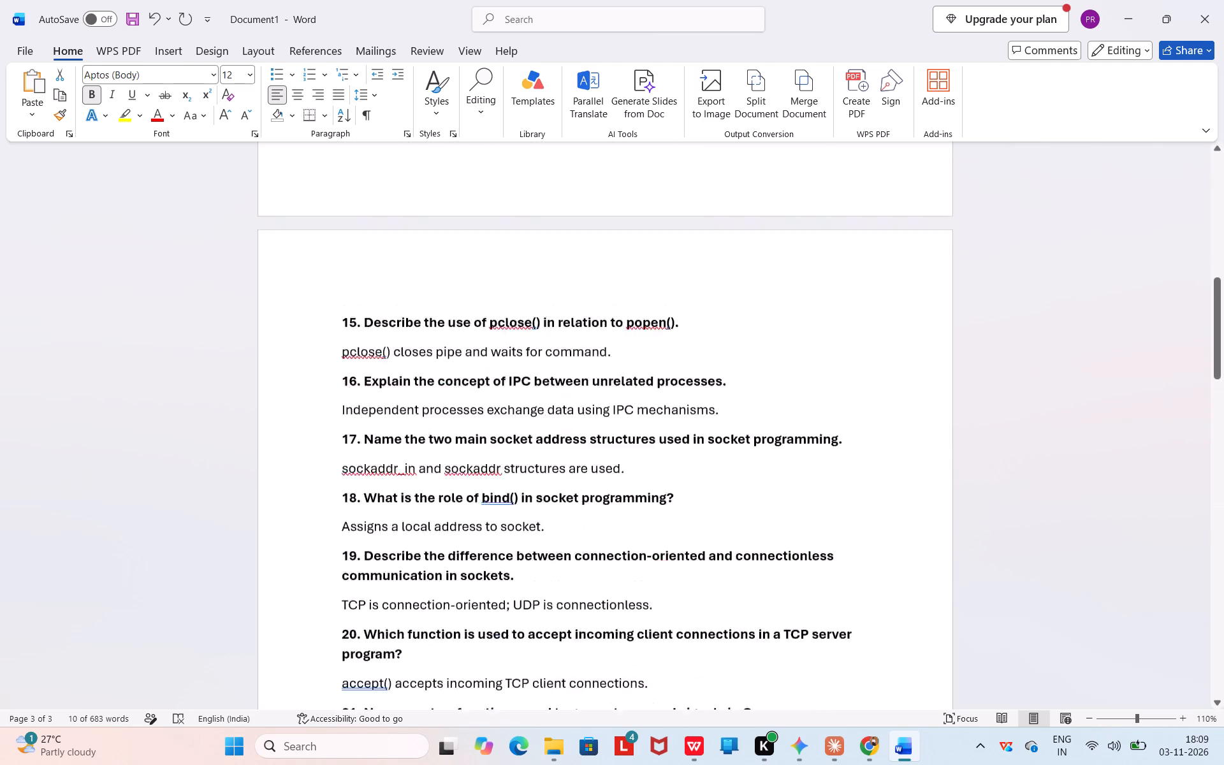
scroll(327, 326, "up", 7)
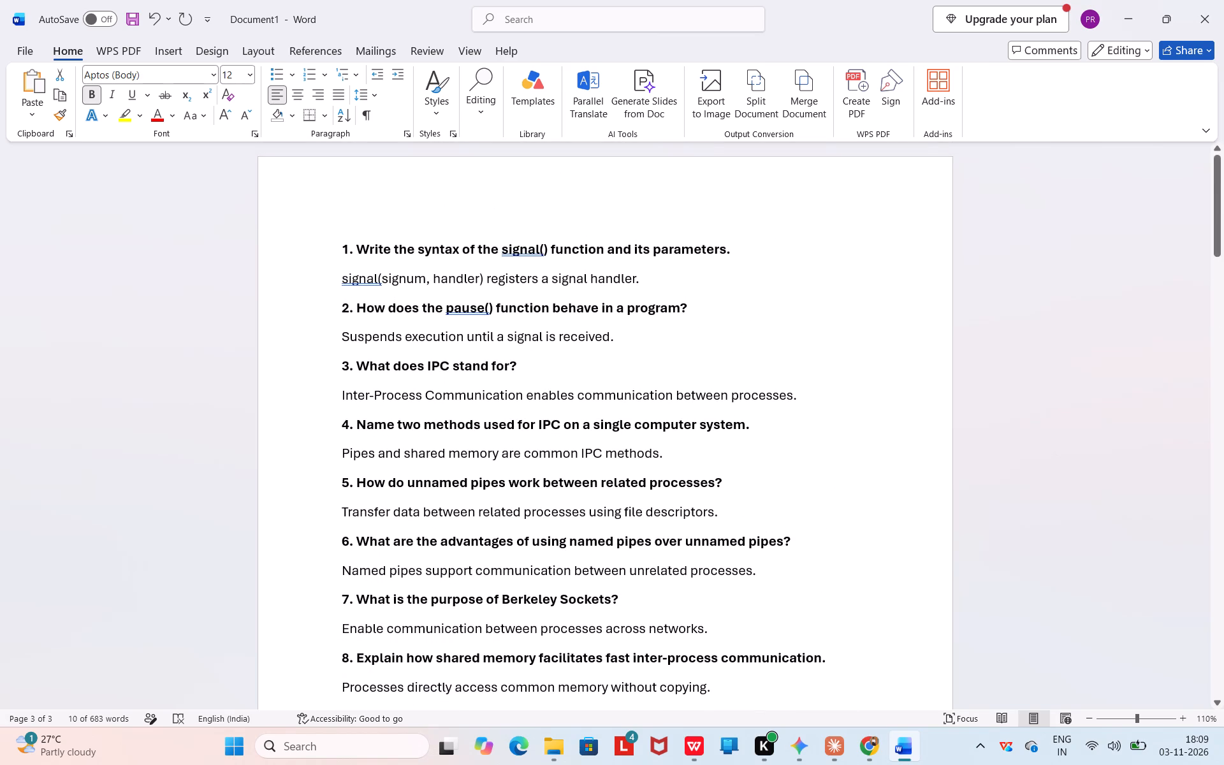
left_click(345, 228)
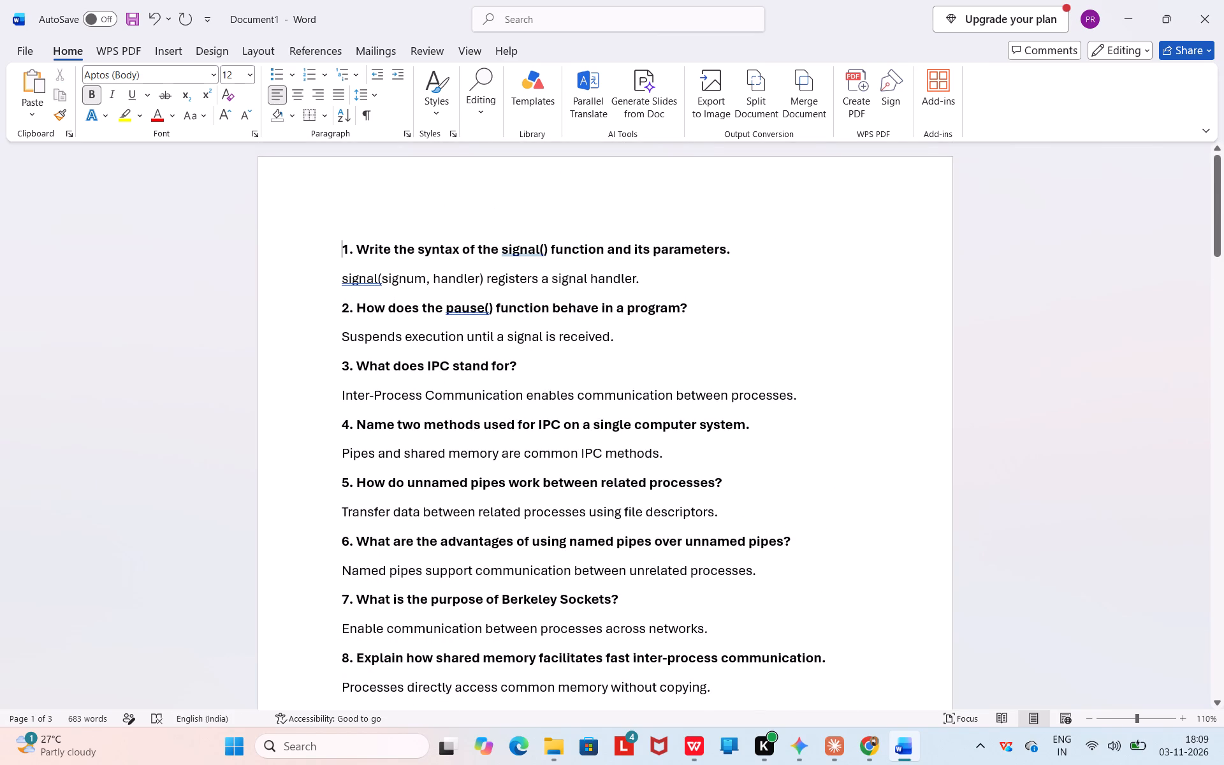
key("Return")
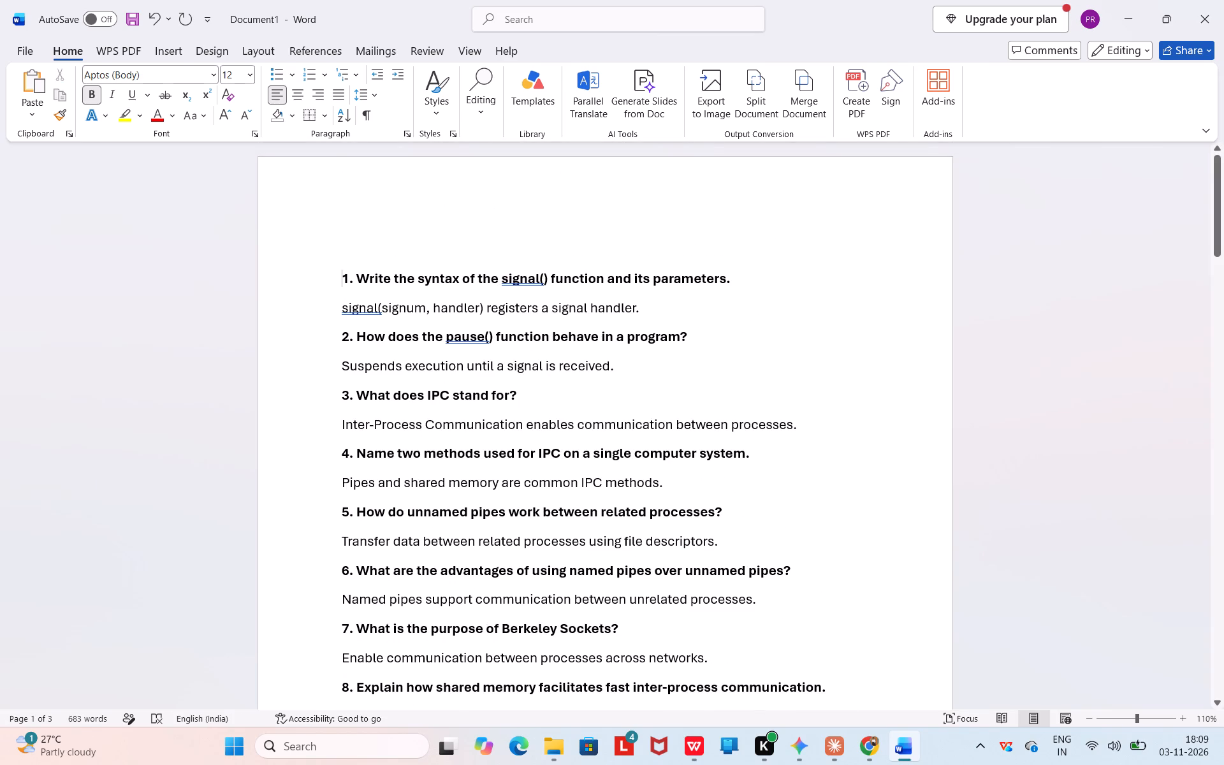
double_click(349, 245)
left_click(349, 245)
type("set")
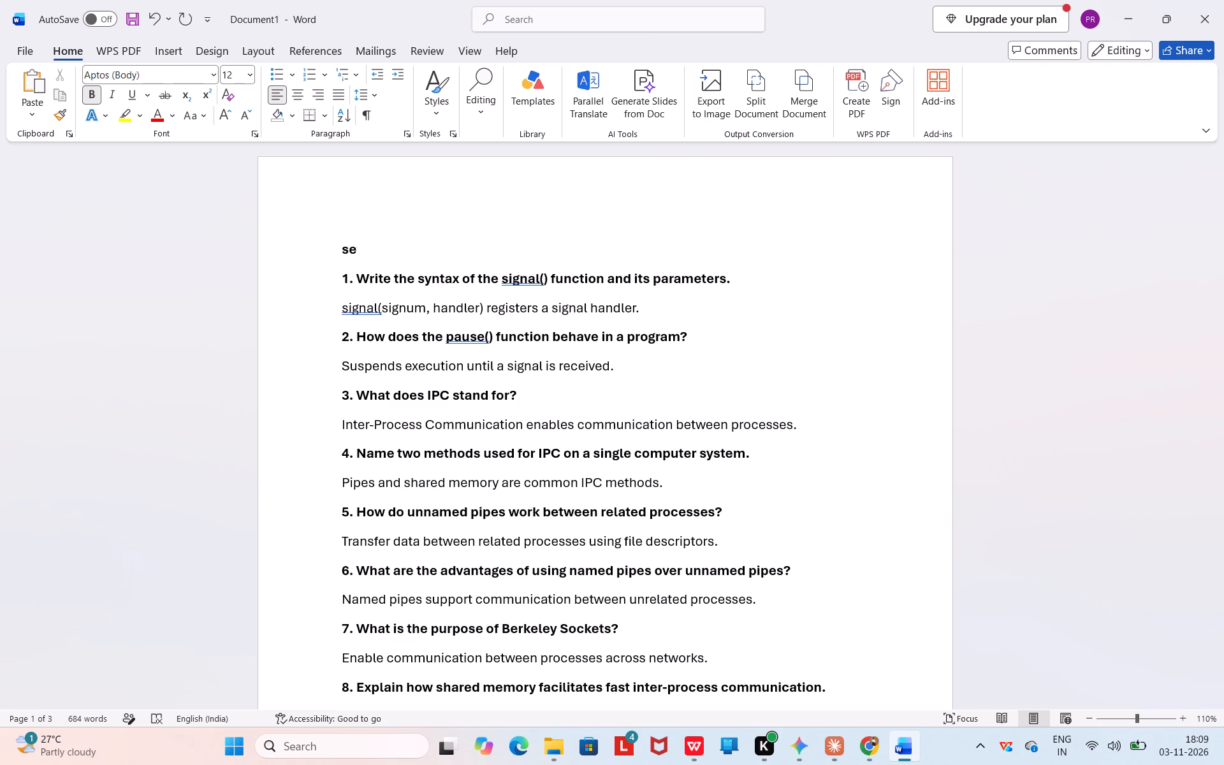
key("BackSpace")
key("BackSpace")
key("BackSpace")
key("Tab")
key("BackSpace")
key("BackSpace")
Enter the heading "SET 1" on the empty line above question 1.
type("SET 1")
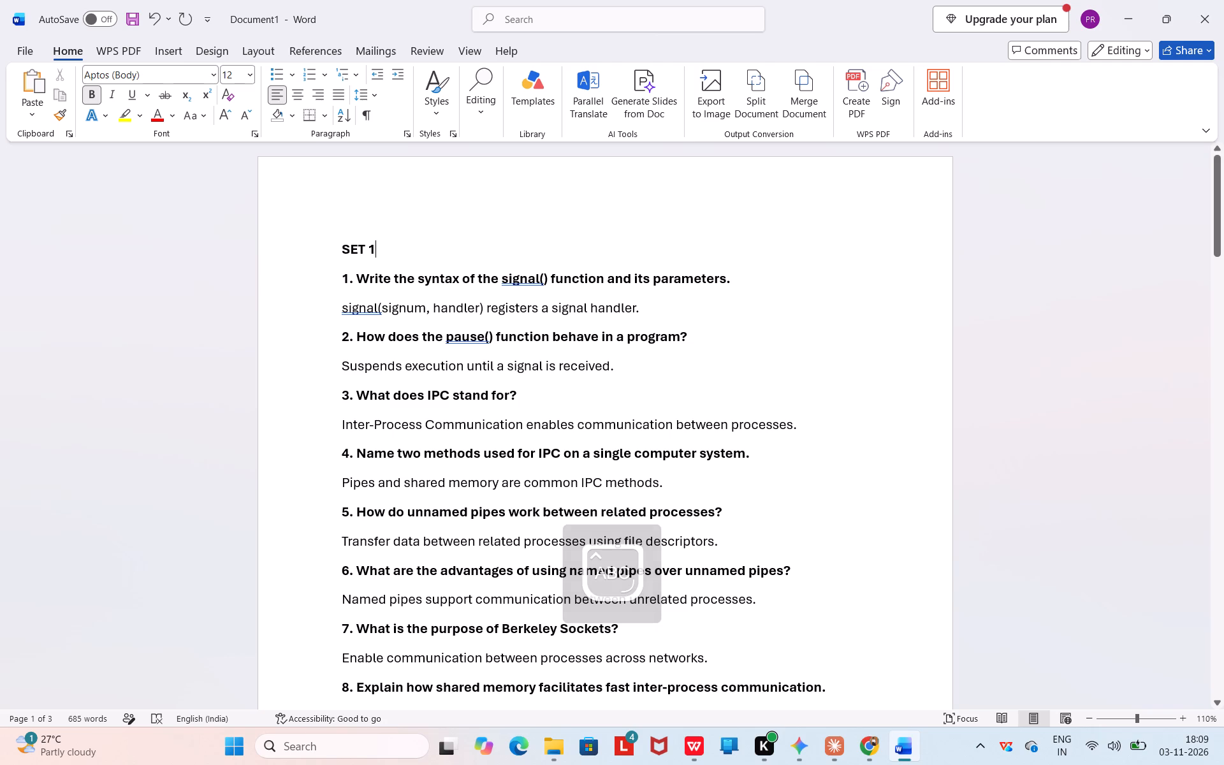
Highlight the "SET 1" heading in yellow and centre it on the page.
left_click_drag(391, 255, 298, 256)
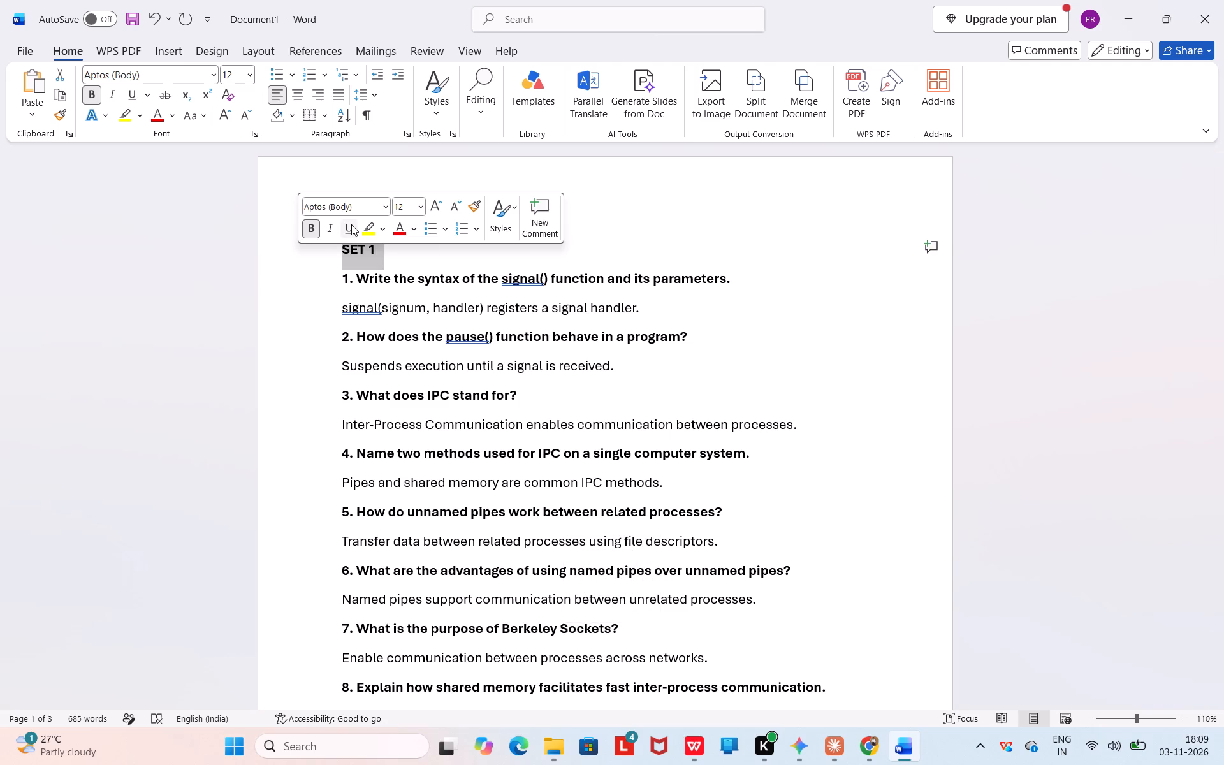
left_click(371, 223)
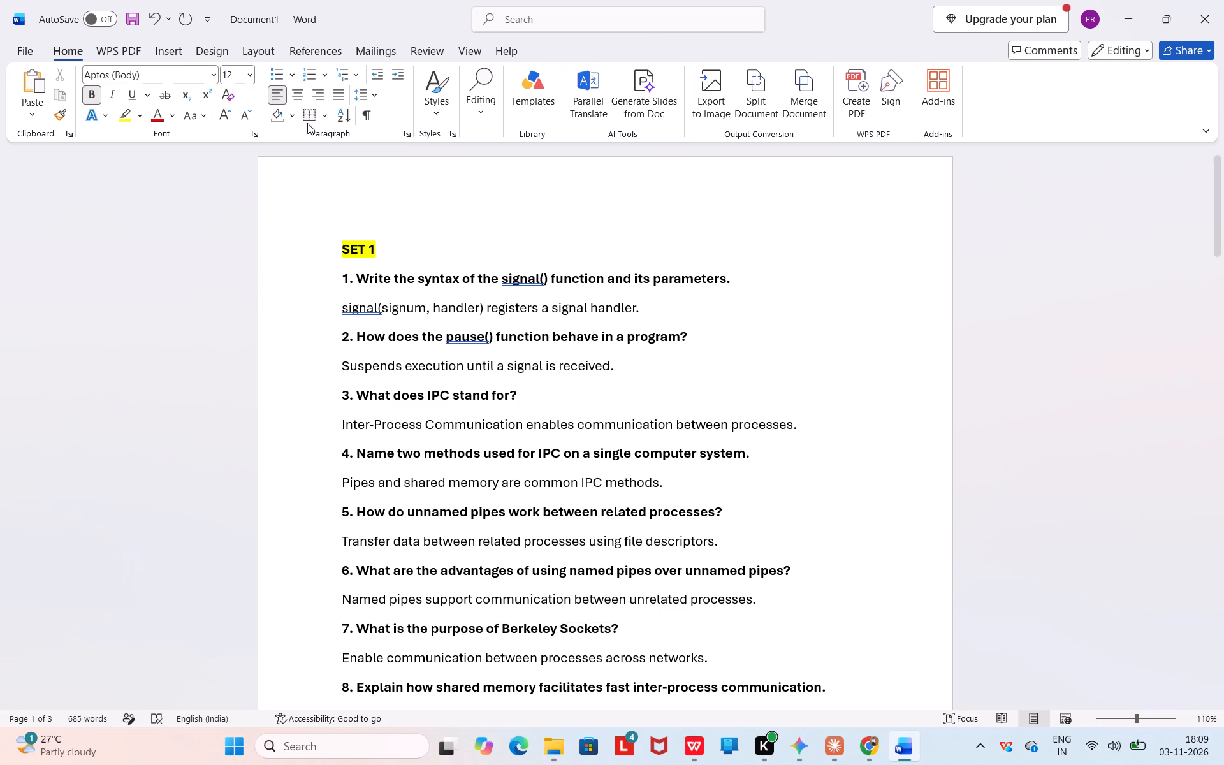
left_click(300, 92)
Add the heading "SET 2" on its own line above question 11, highlighted in yellow and centred.
scroll(421, 247, "down", 1)
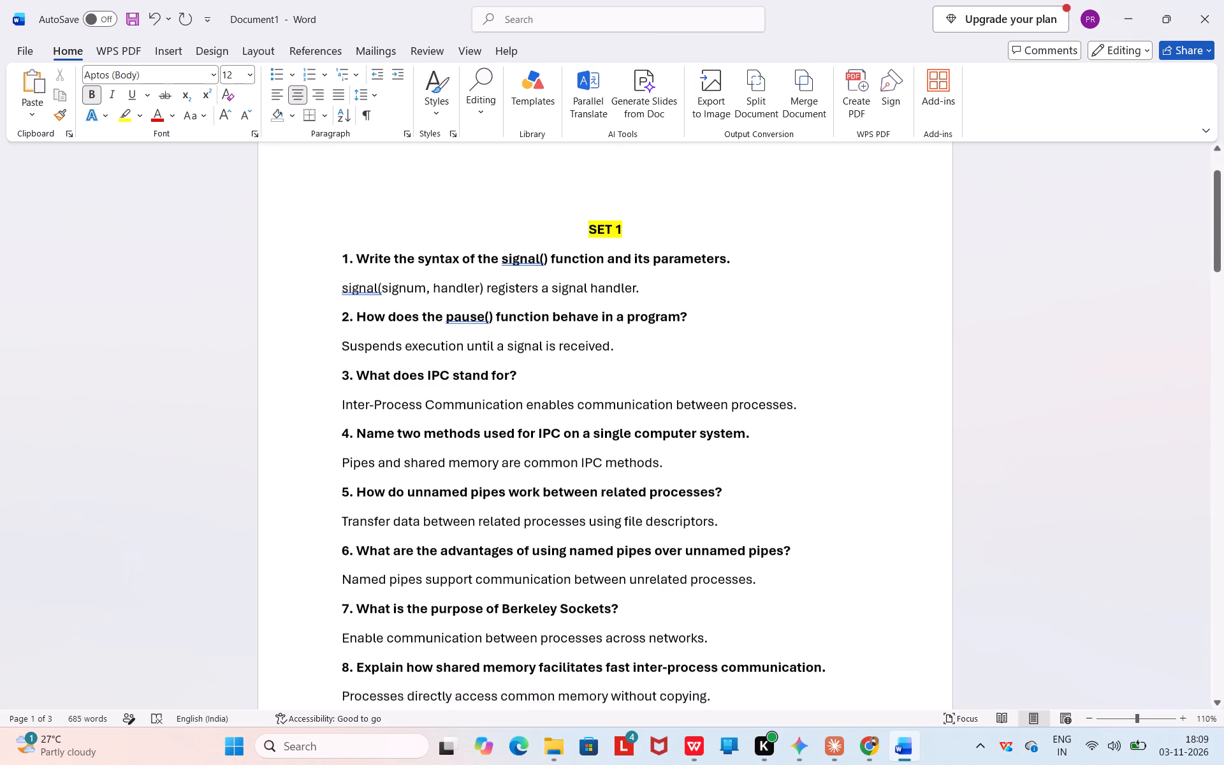
scroll(421, 247, "down", 2)
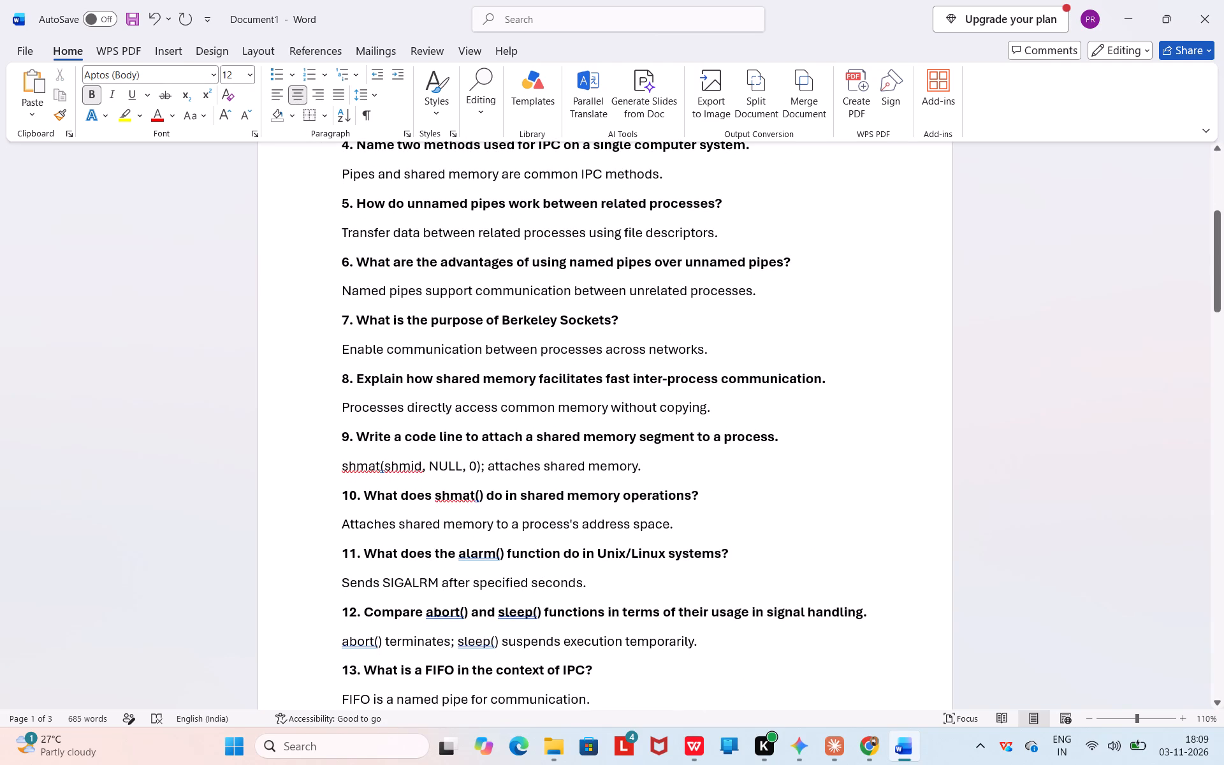
left_click(340, 545)
key("Return")
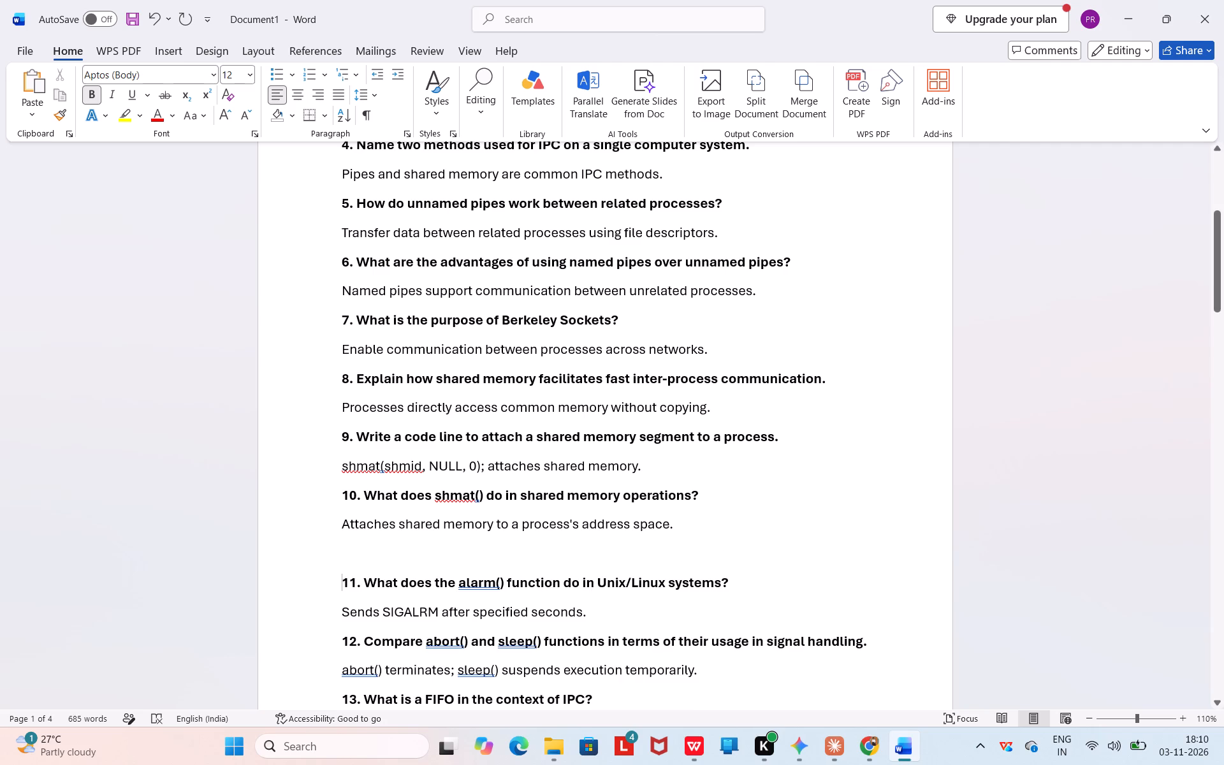
key("Up")
type("SET 2")
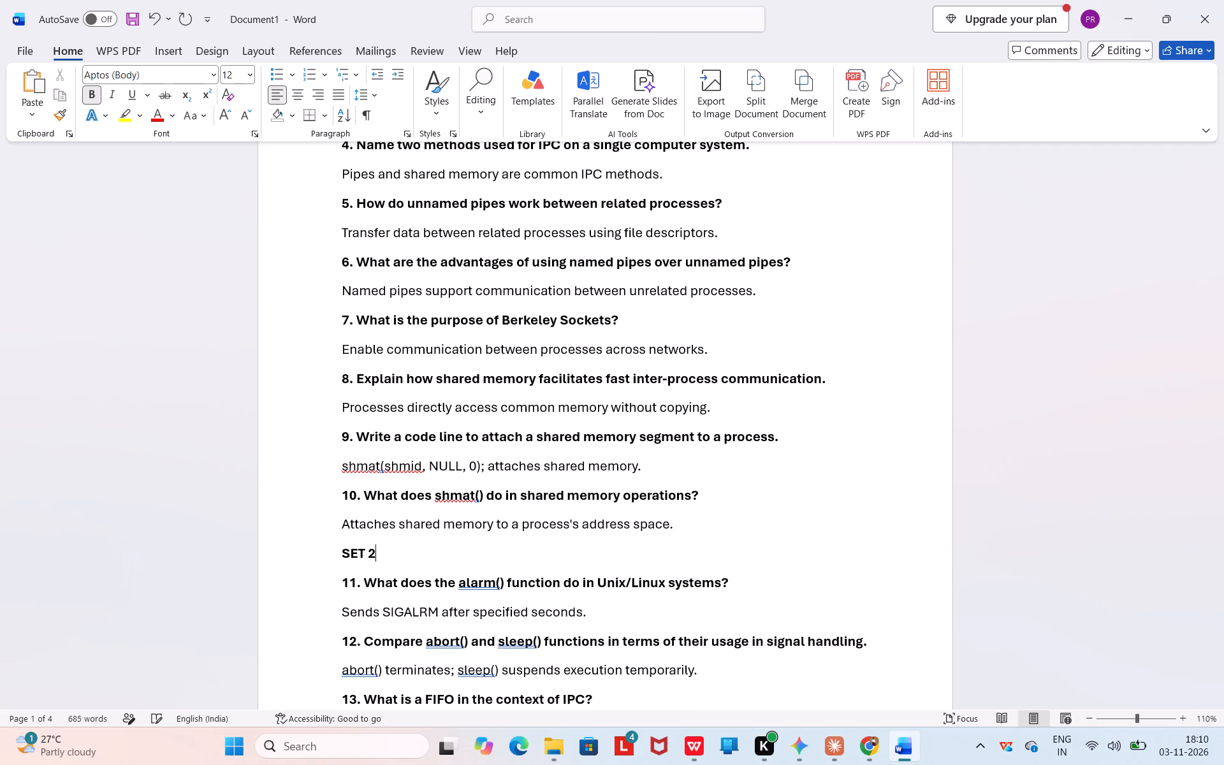
left_click_drag(398, 553, 309, 555)
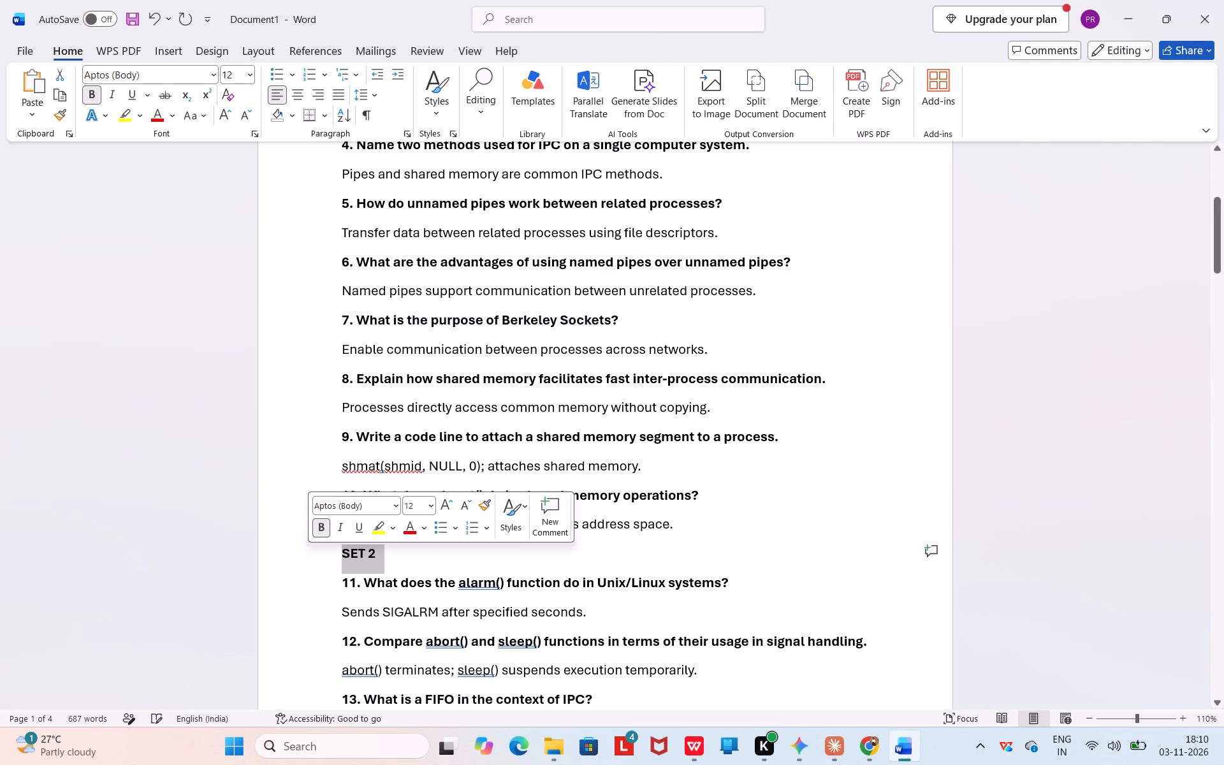
left_click(374, 526)
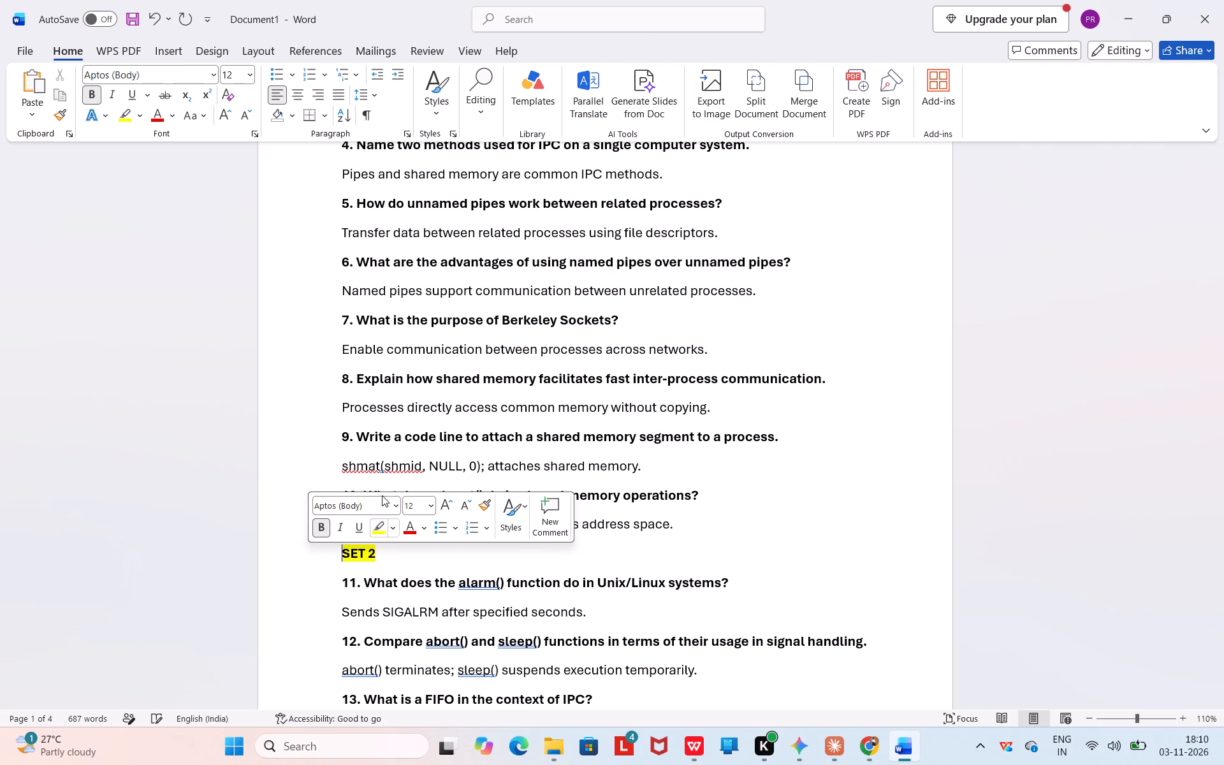
left_click(299, 93)
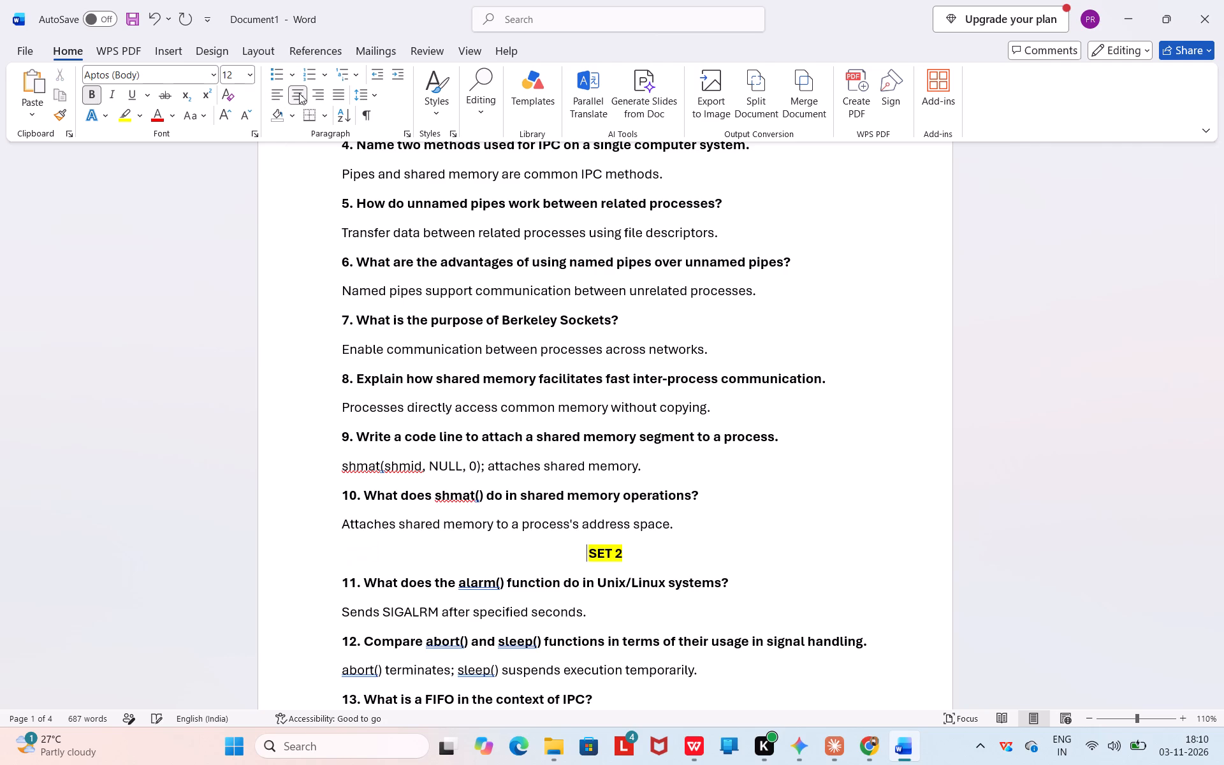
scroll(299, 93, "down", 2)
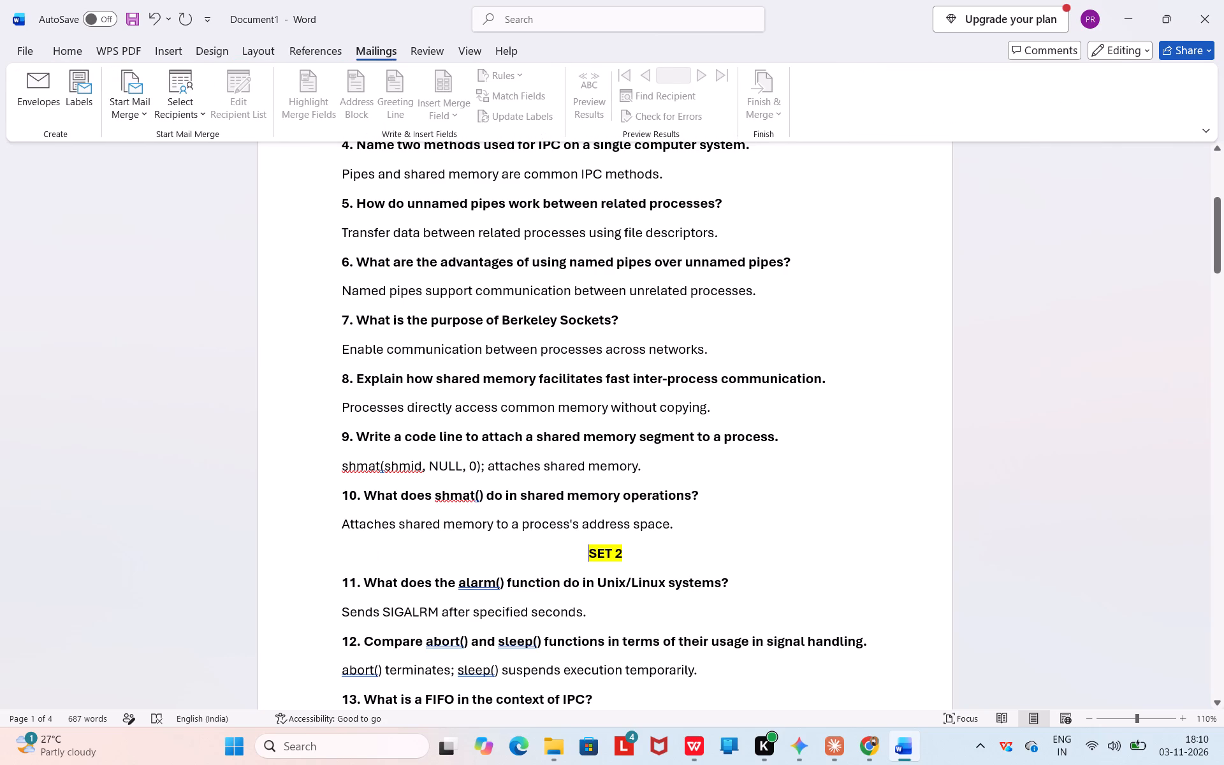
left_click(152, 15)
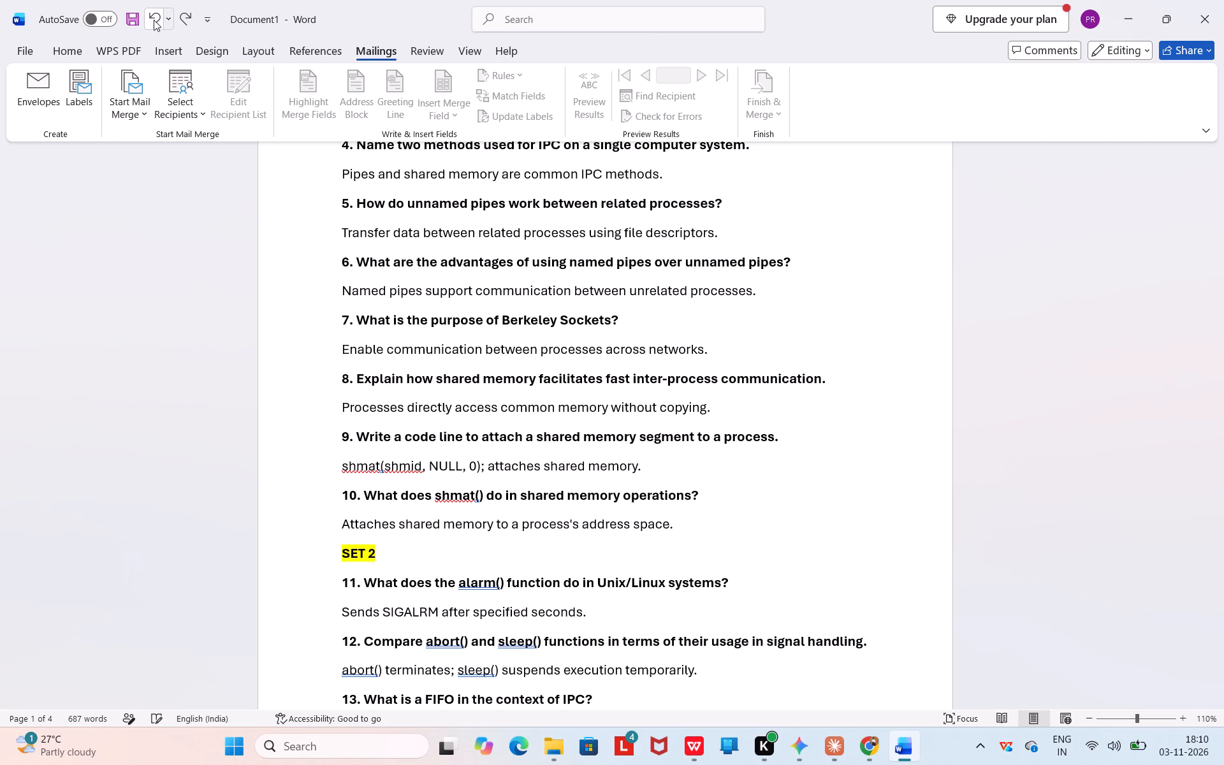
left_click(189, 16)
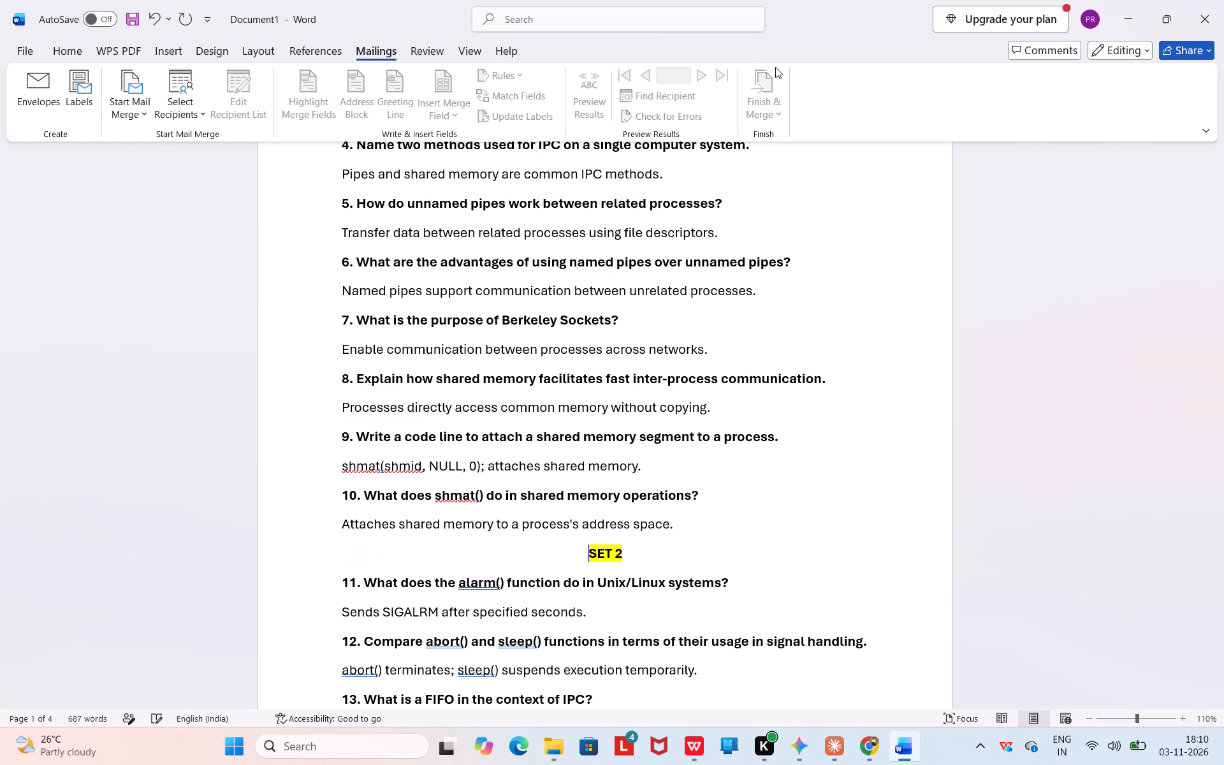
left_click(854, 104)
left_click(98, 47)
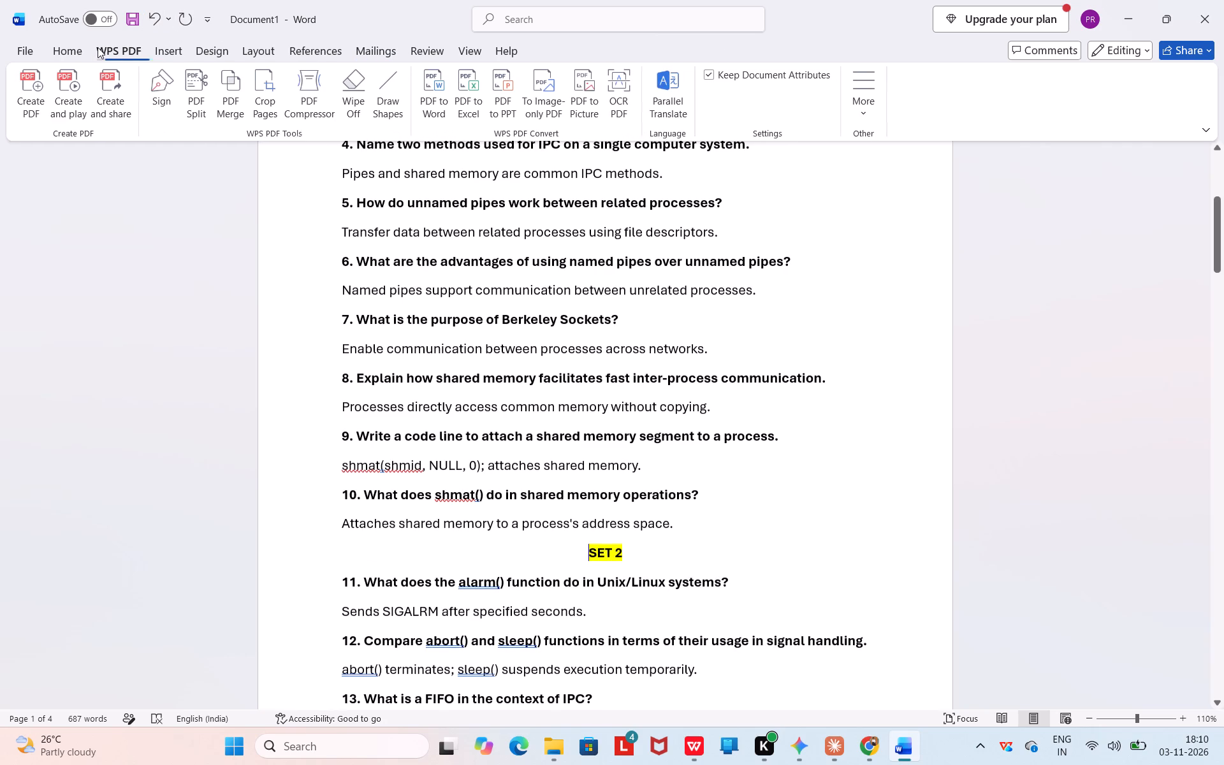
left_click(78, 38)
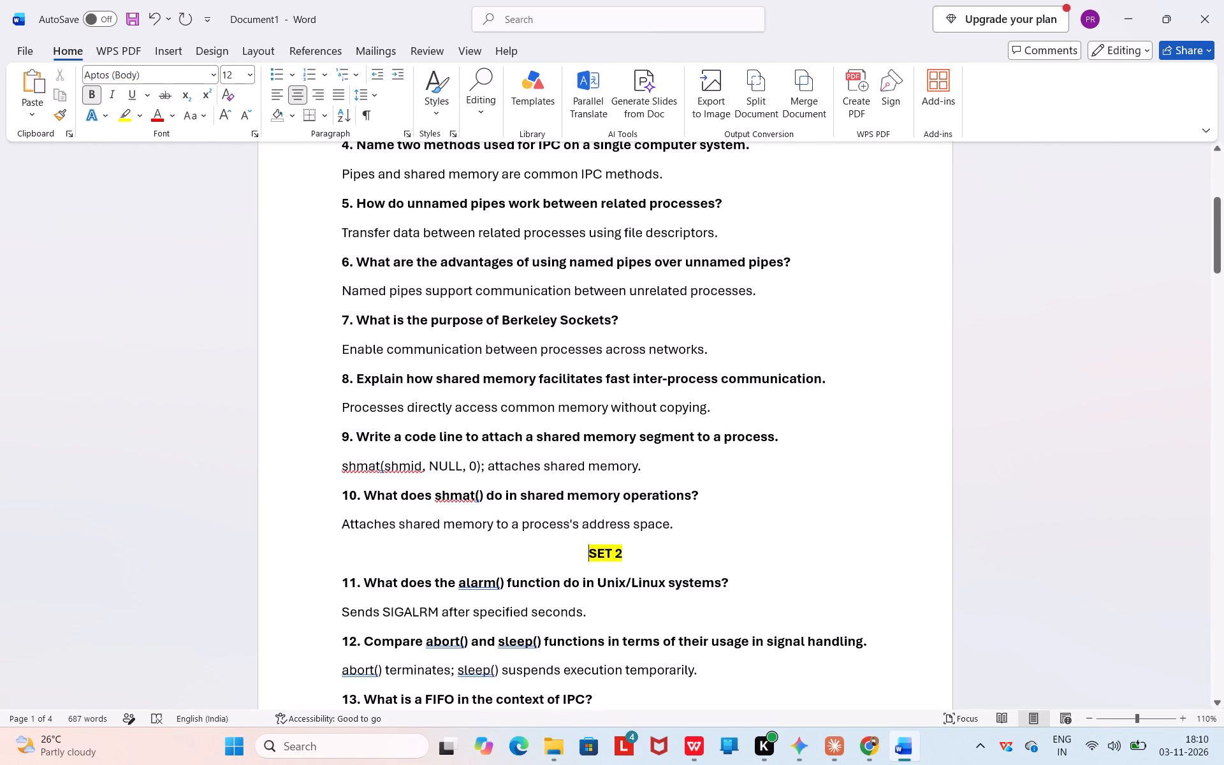
Add the heading "SET - 3" on its own line above question 21, highlighted in yellow and centred.
scroll(416, 368, "down", 5)
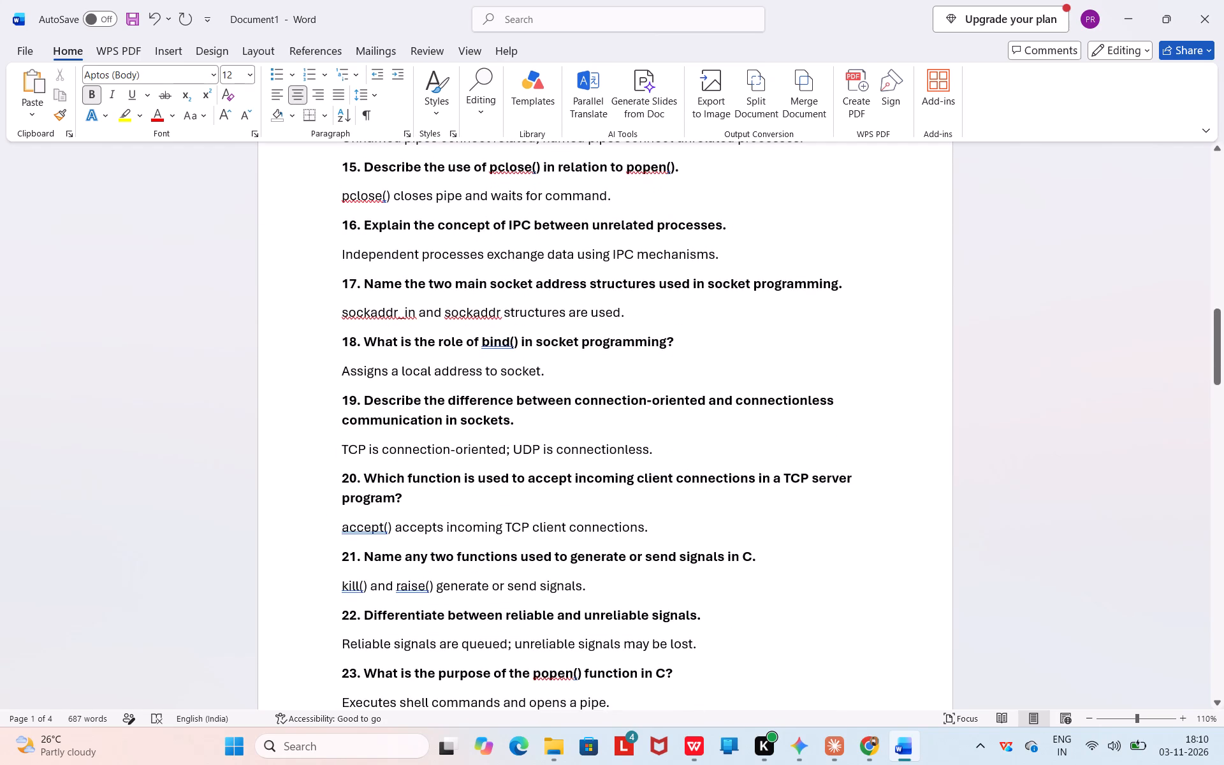
left_click(343, 555)
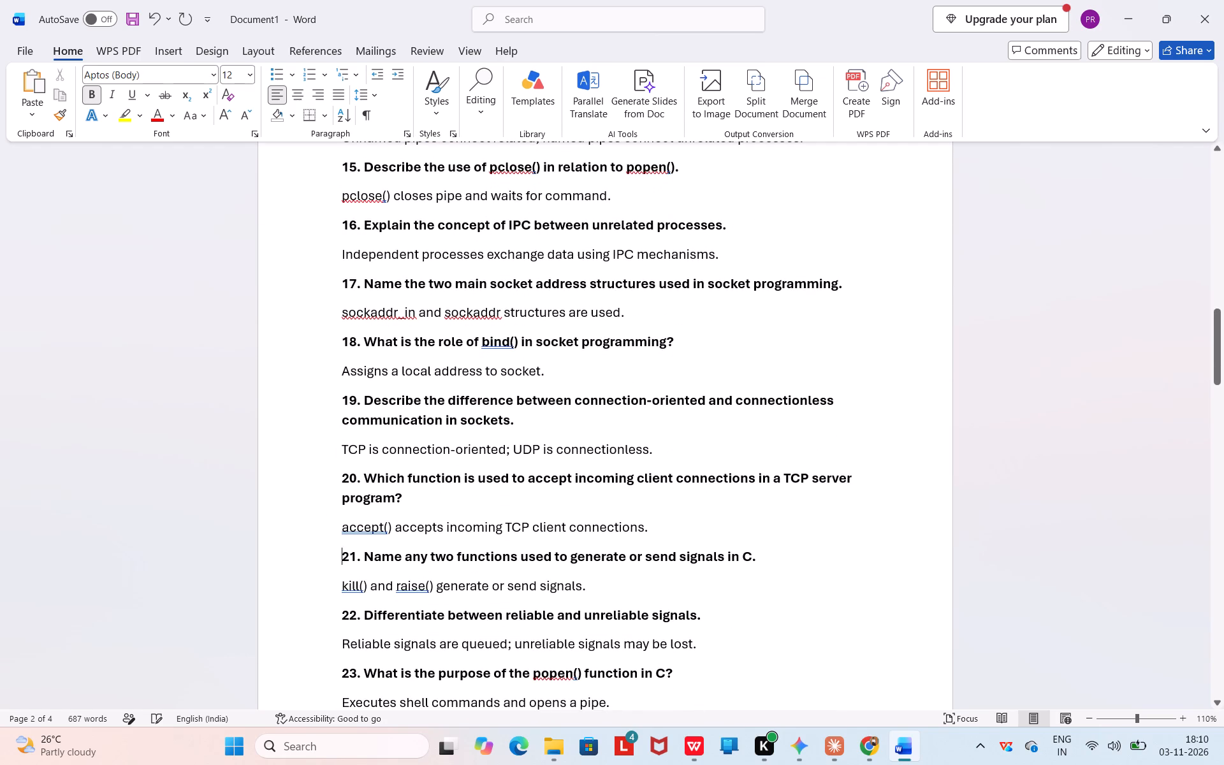
key("Return")
left_click(351, 563)
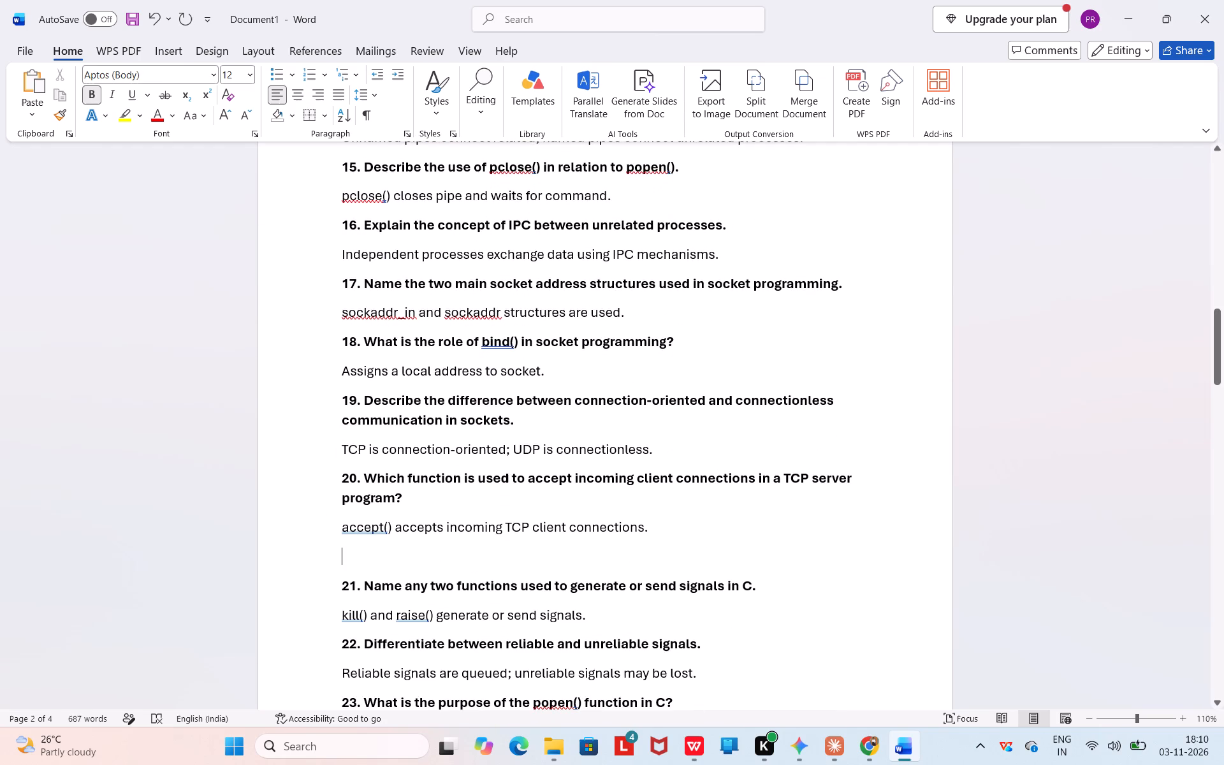
key("Up")
key("Down")
type("SET 3")
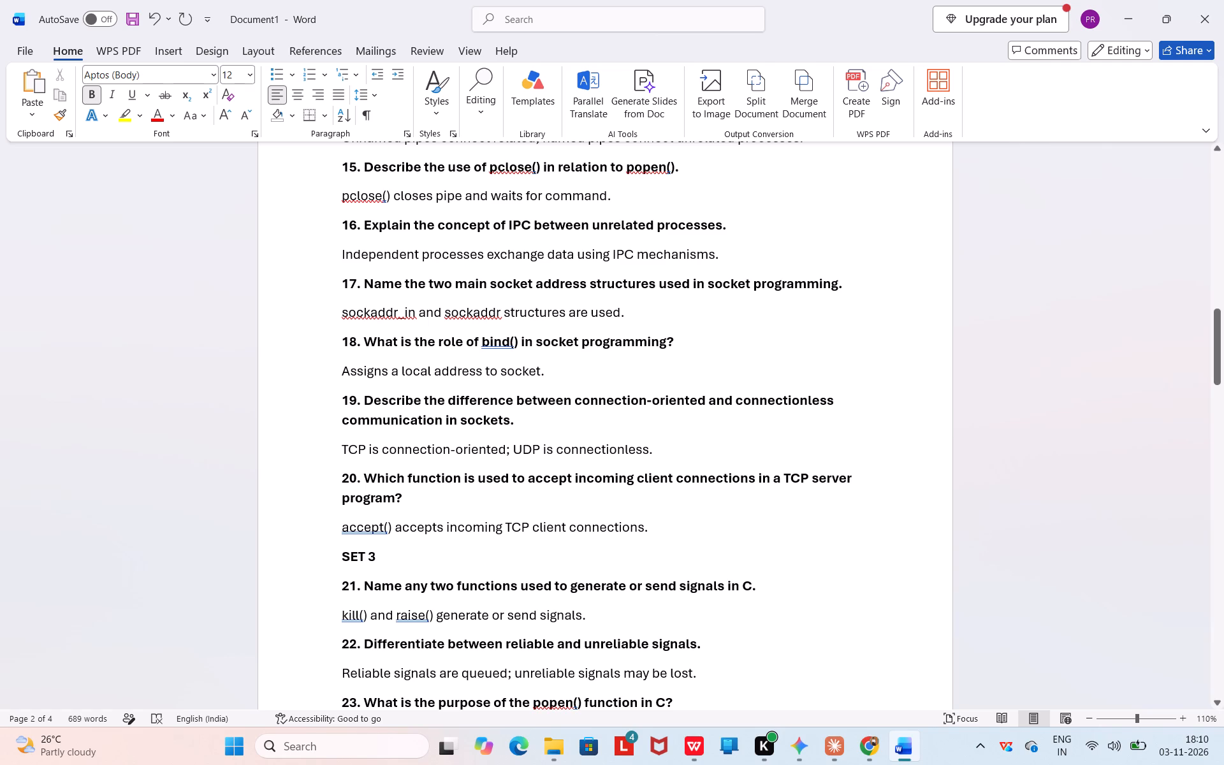
key("BackSpace")
type("- 3")
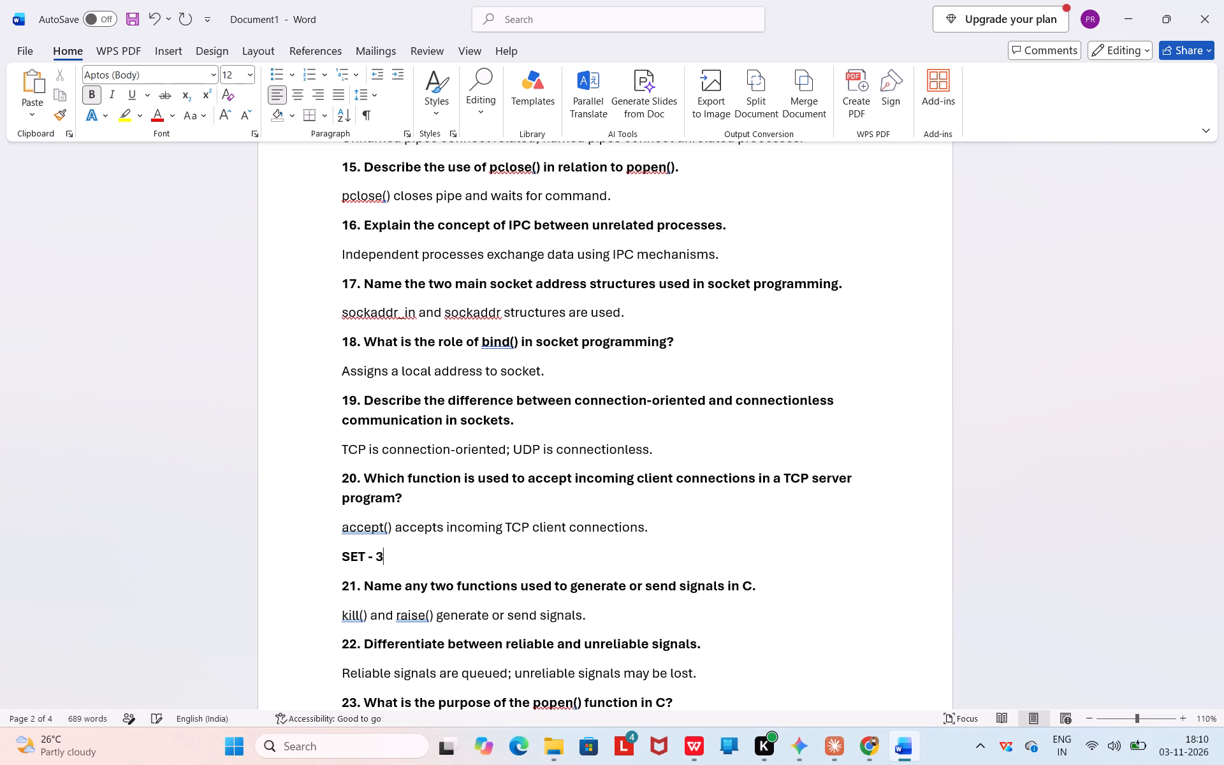
left_click_drag(397, 559, 323, 560)
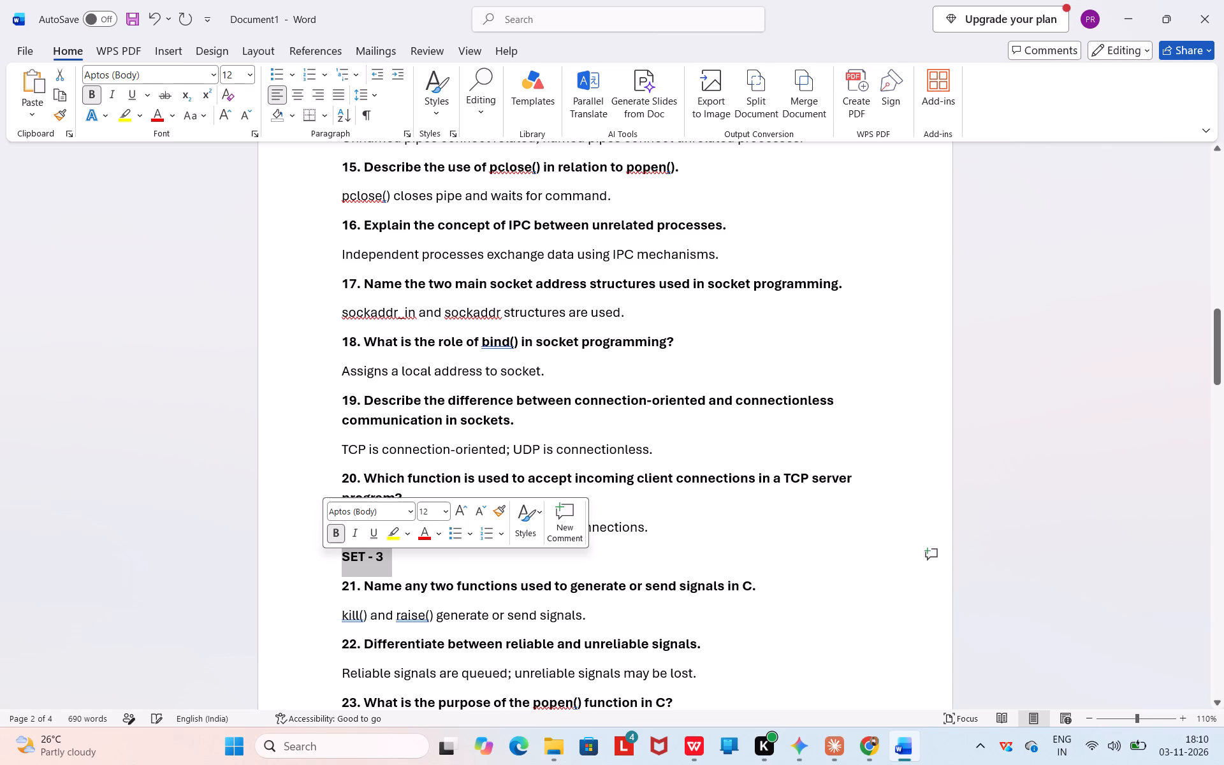
left_click(397, 536)
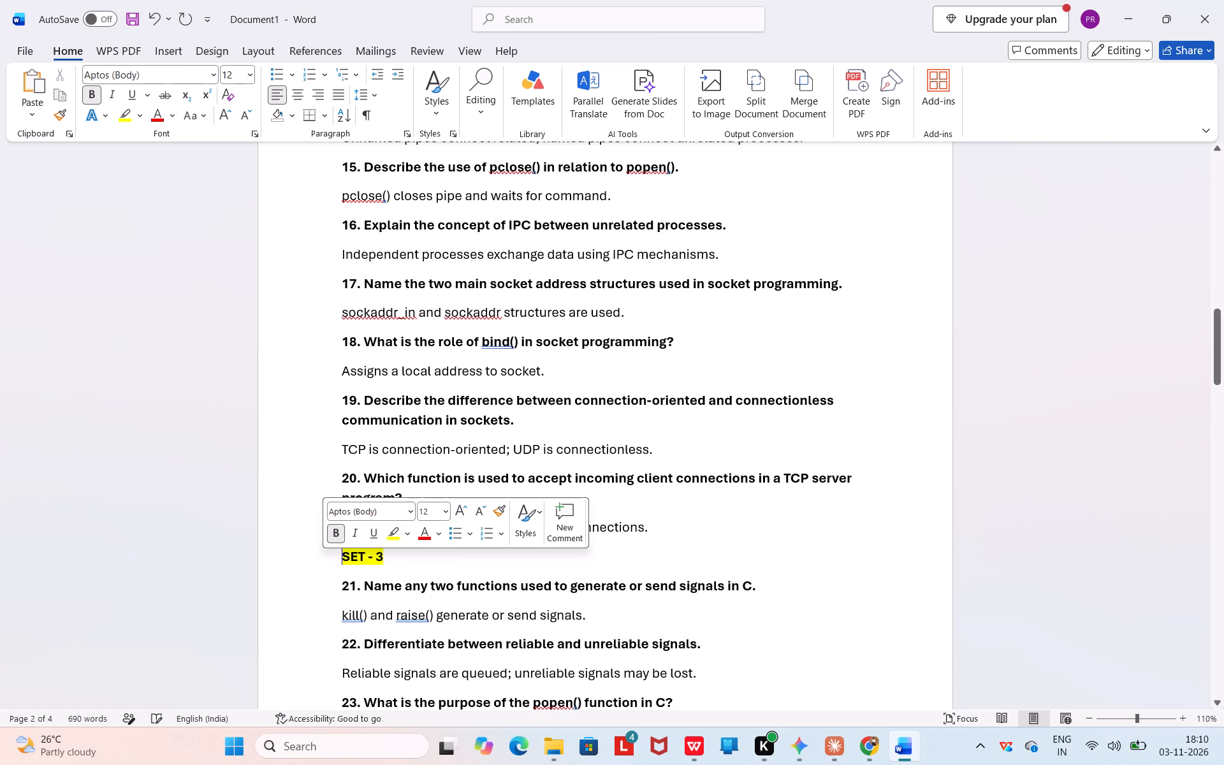
left_click(303, 95)
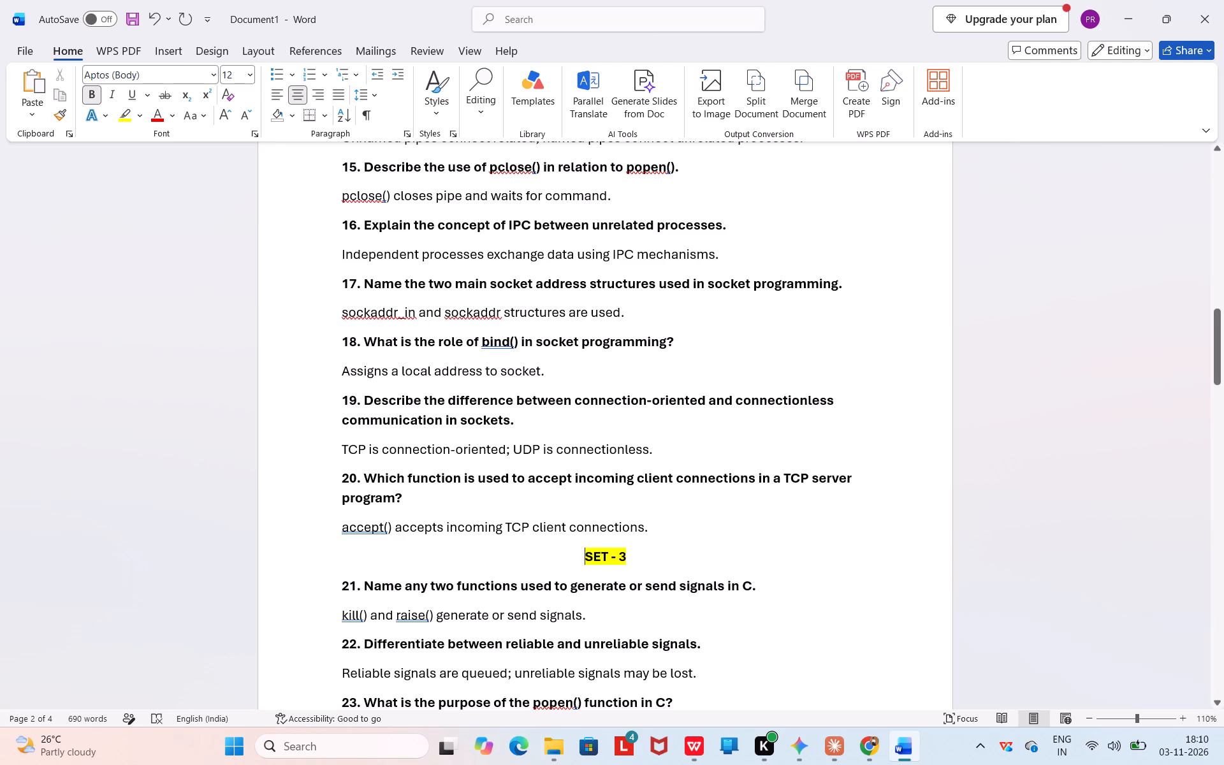
Add the heading "SET - 4" on its own line above question 31, highlighted in yellow and centred.
scroll(499, 405, "down", 6)
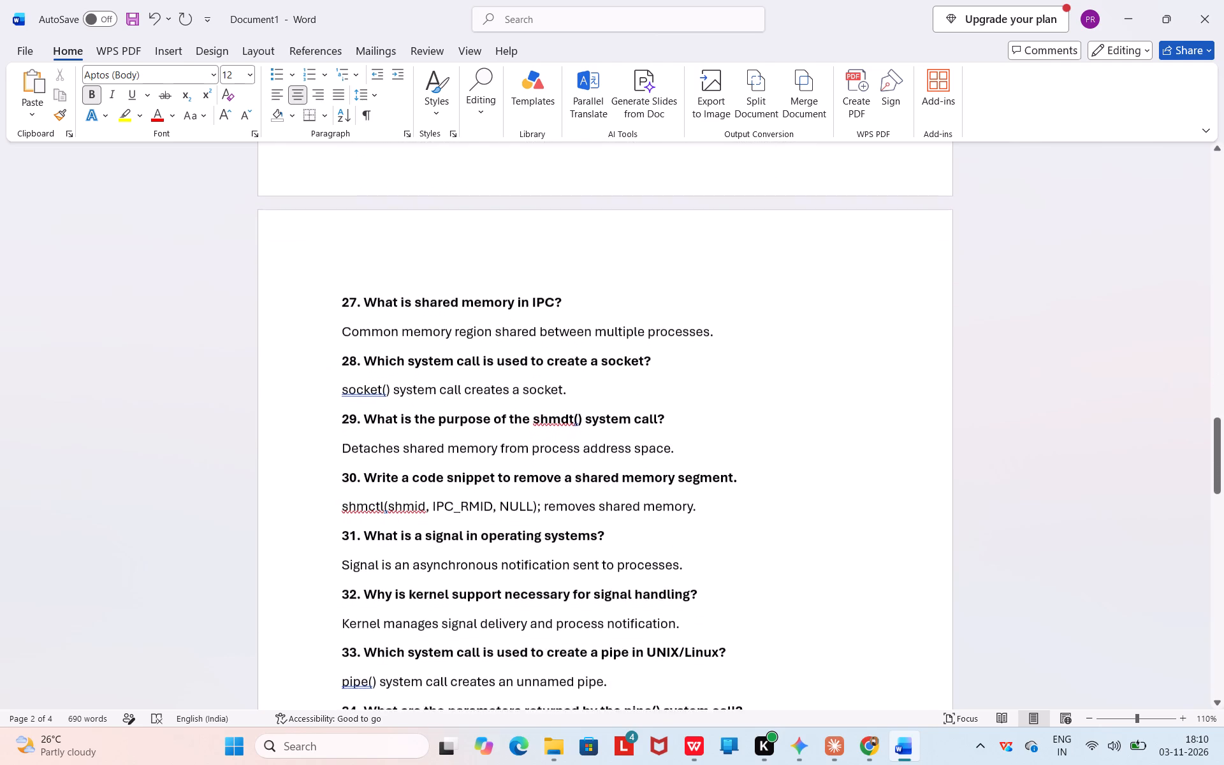
scroll(499, 405, "down", 1)
left_click(340, 475)
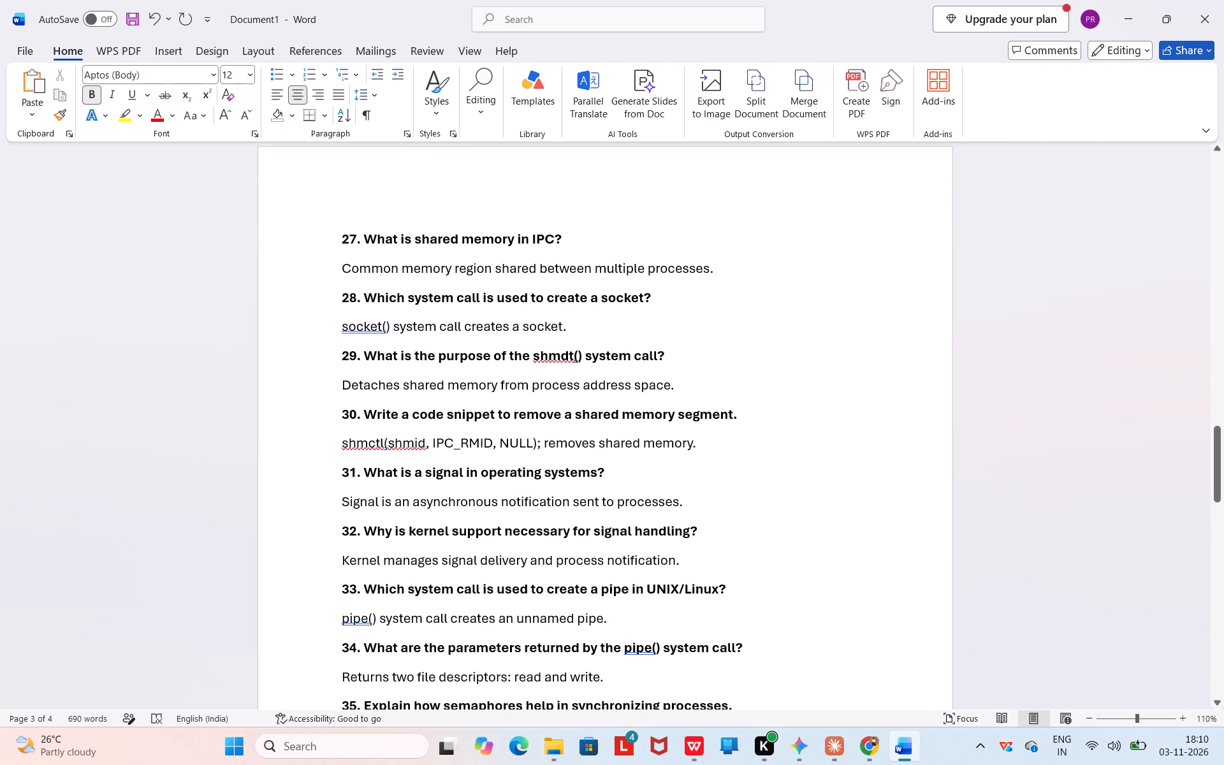
key("Return")
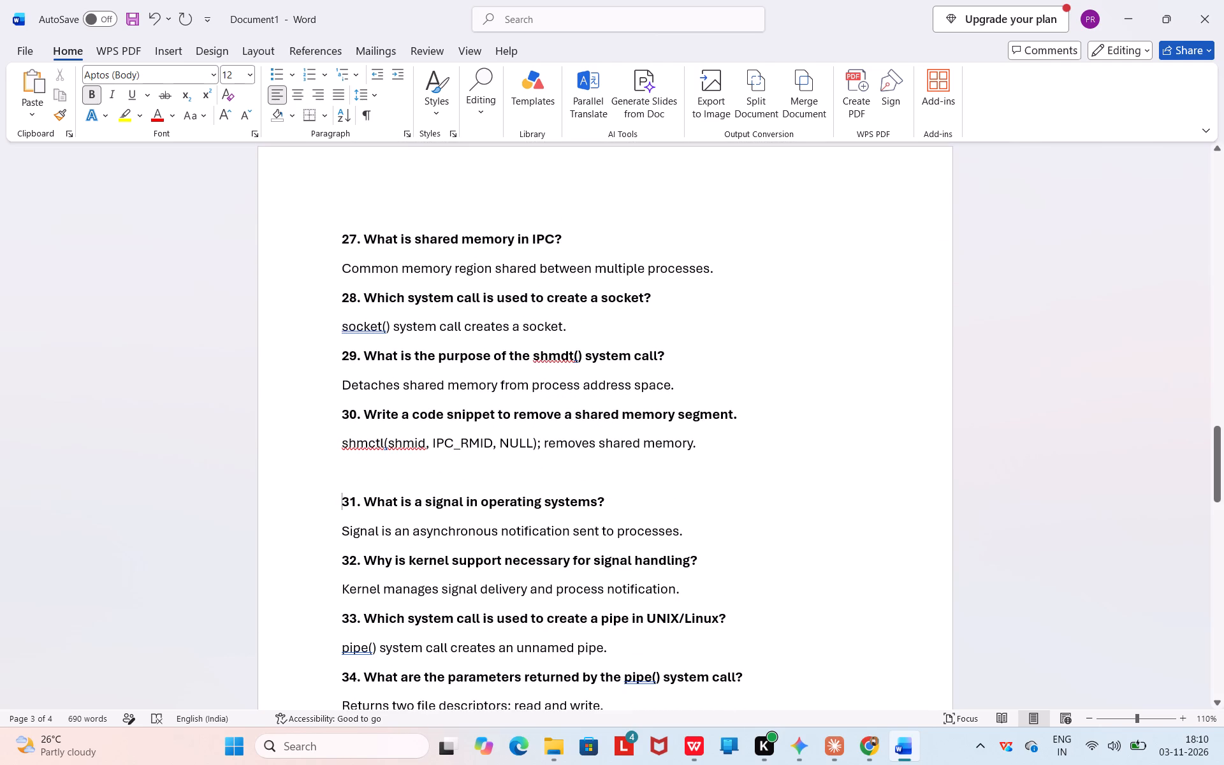
left_click(353, 468)
type("SET - 4")
left_click_drag(402, 472, 337, 470)
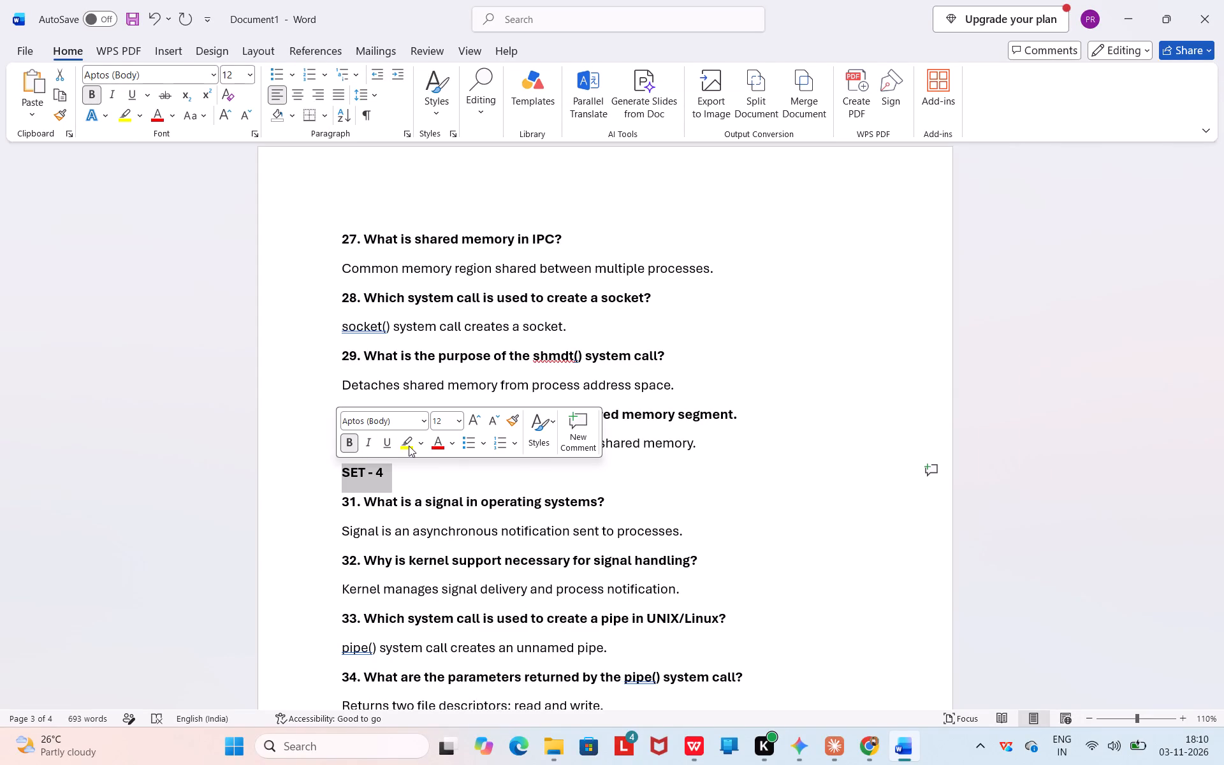
left_click(409, 445)
left_click(298, 102)
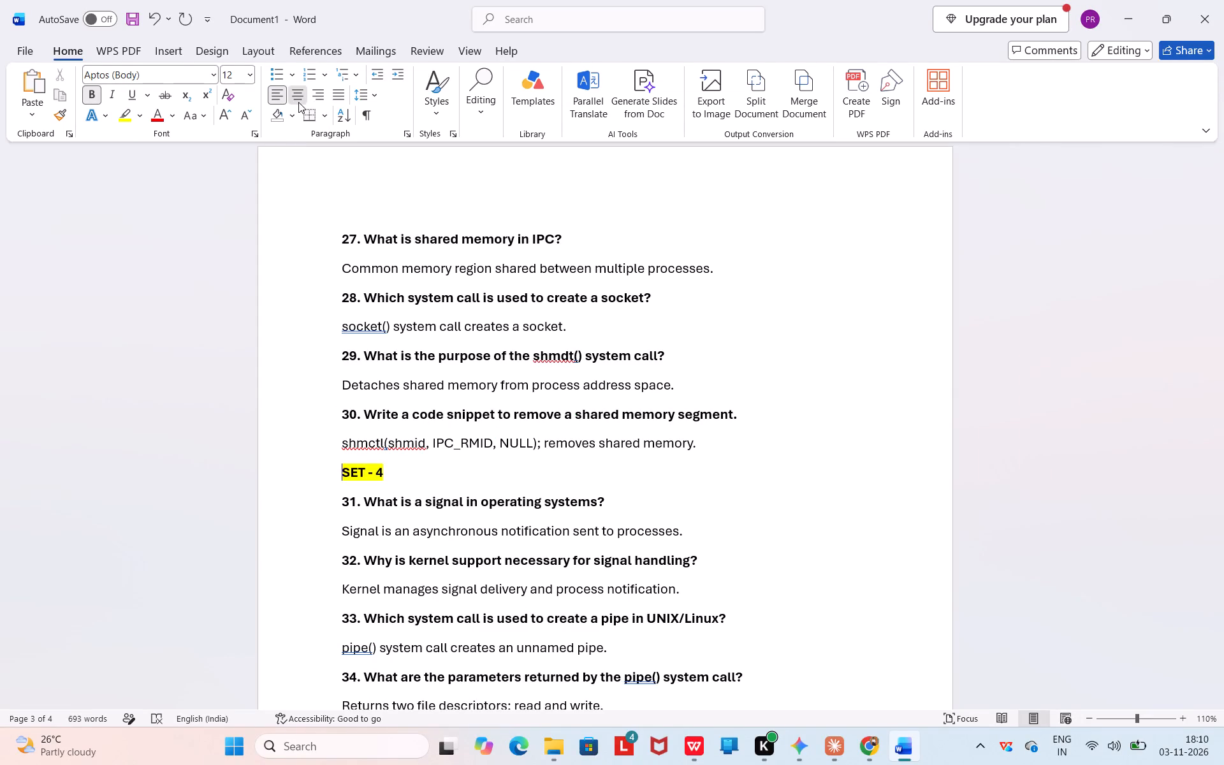
Review the set headings and question formatting throughout the document, including the end and the opening SET 1 section.
scroll(544, 464, "down", 1)
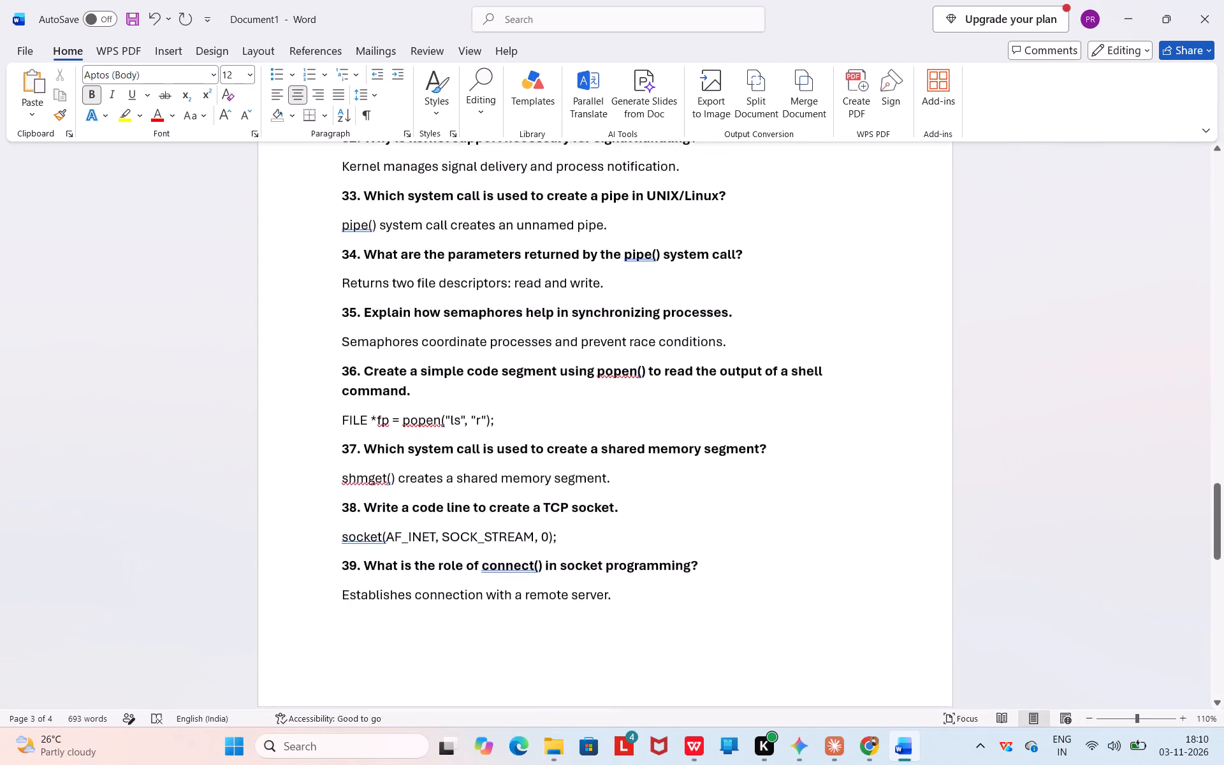
scroll(544, 464, "down", 2)
scroll(544, 464, "right", 1)
scroll(544, 464, "up", 1)
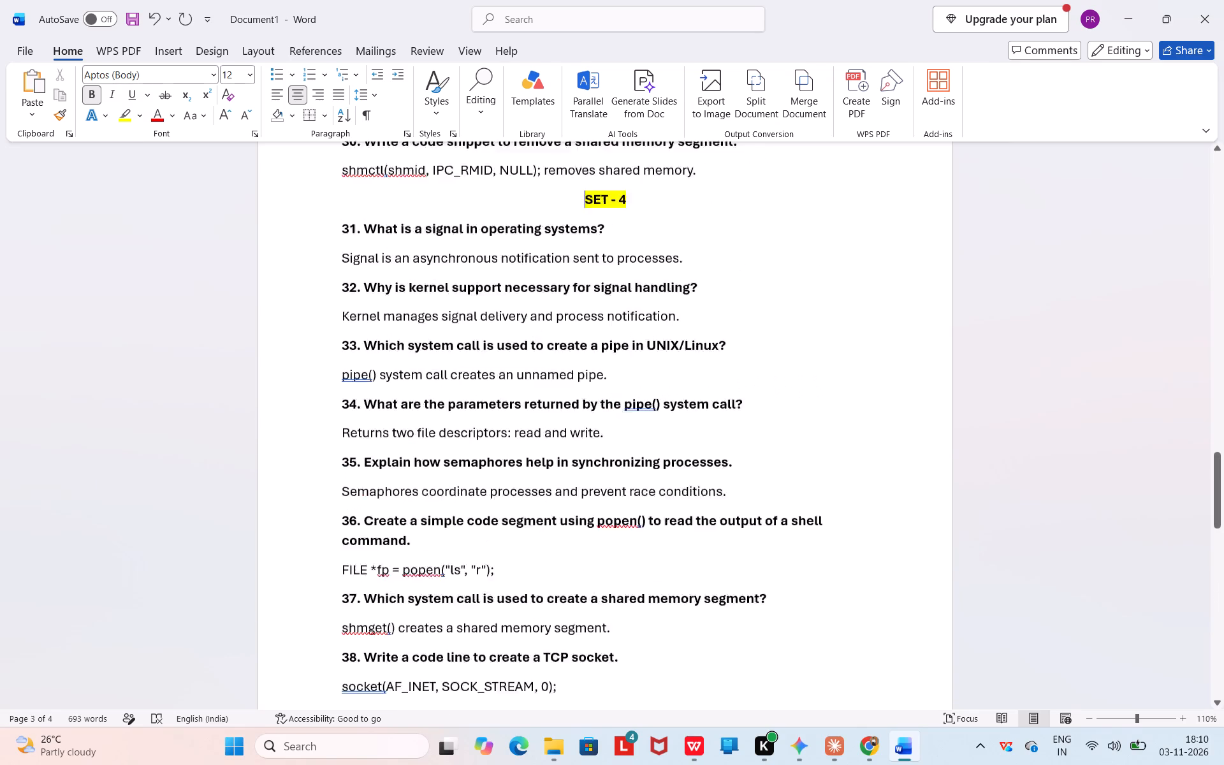
scroll(544, 464, "up", 1)
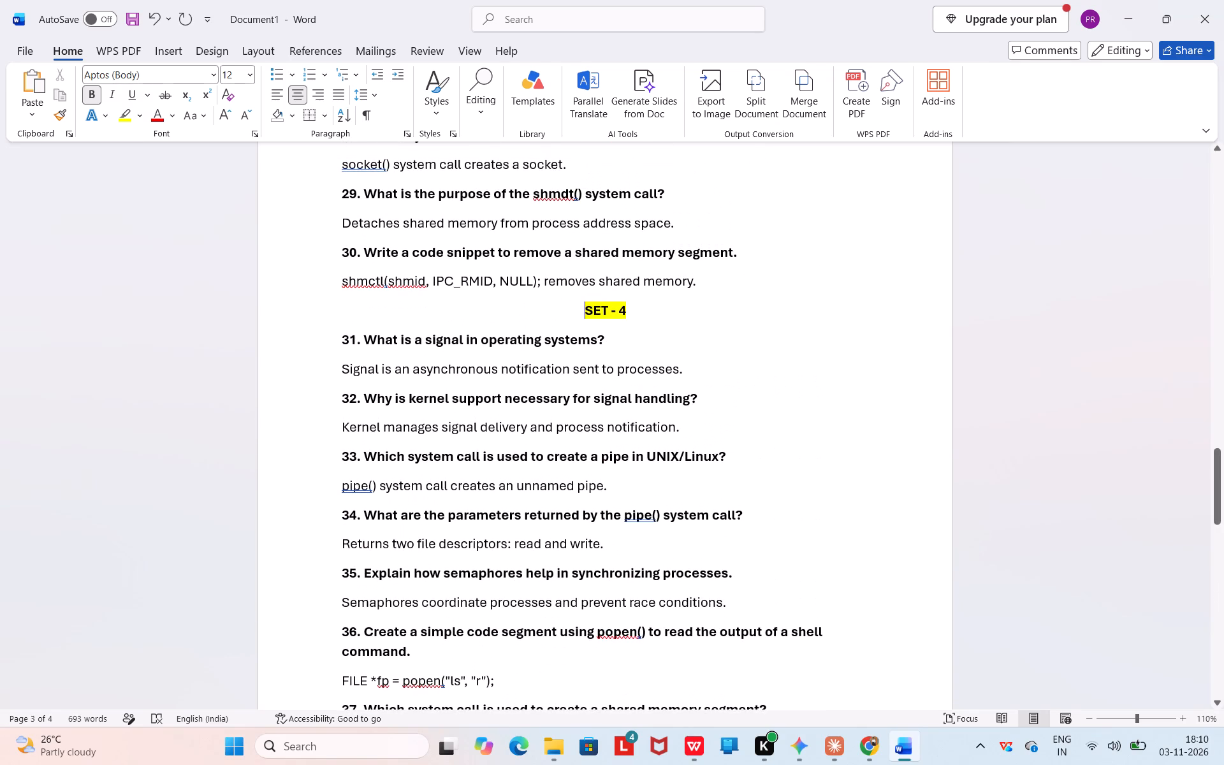
scroll(544, 464, "up", 7)
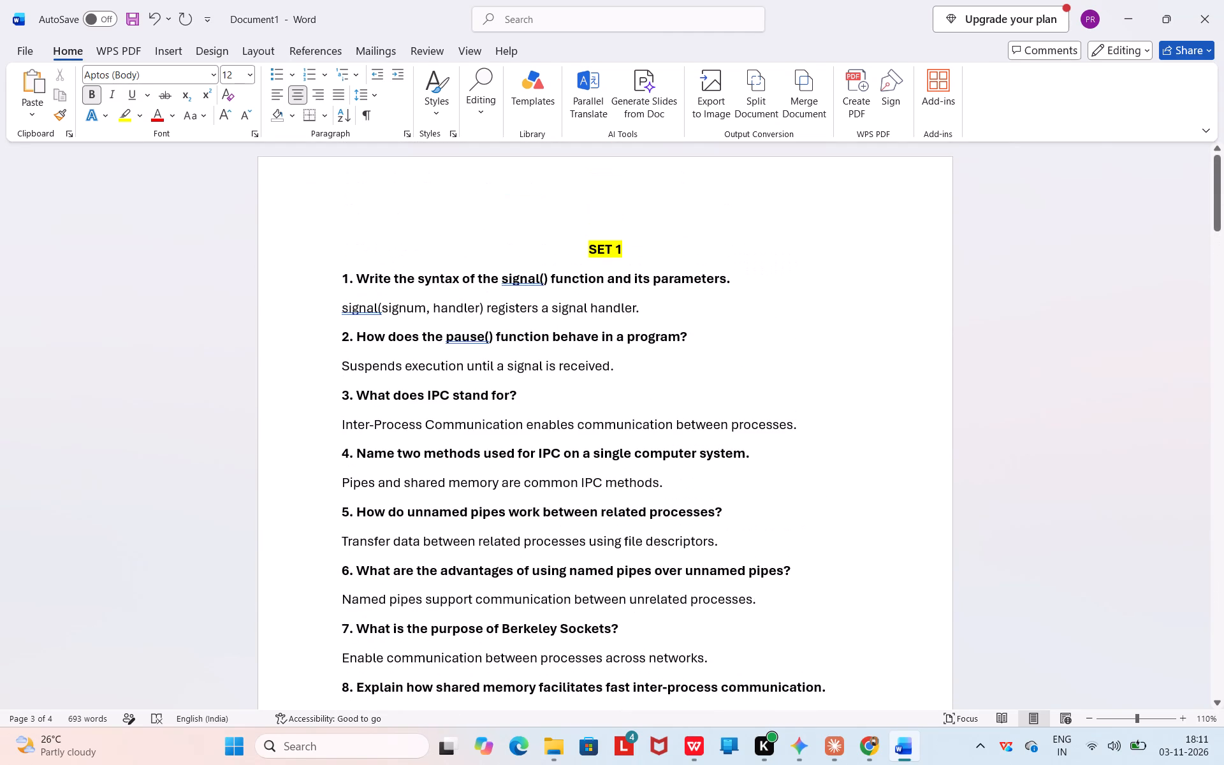
scroll(544, 464, "down", 3)
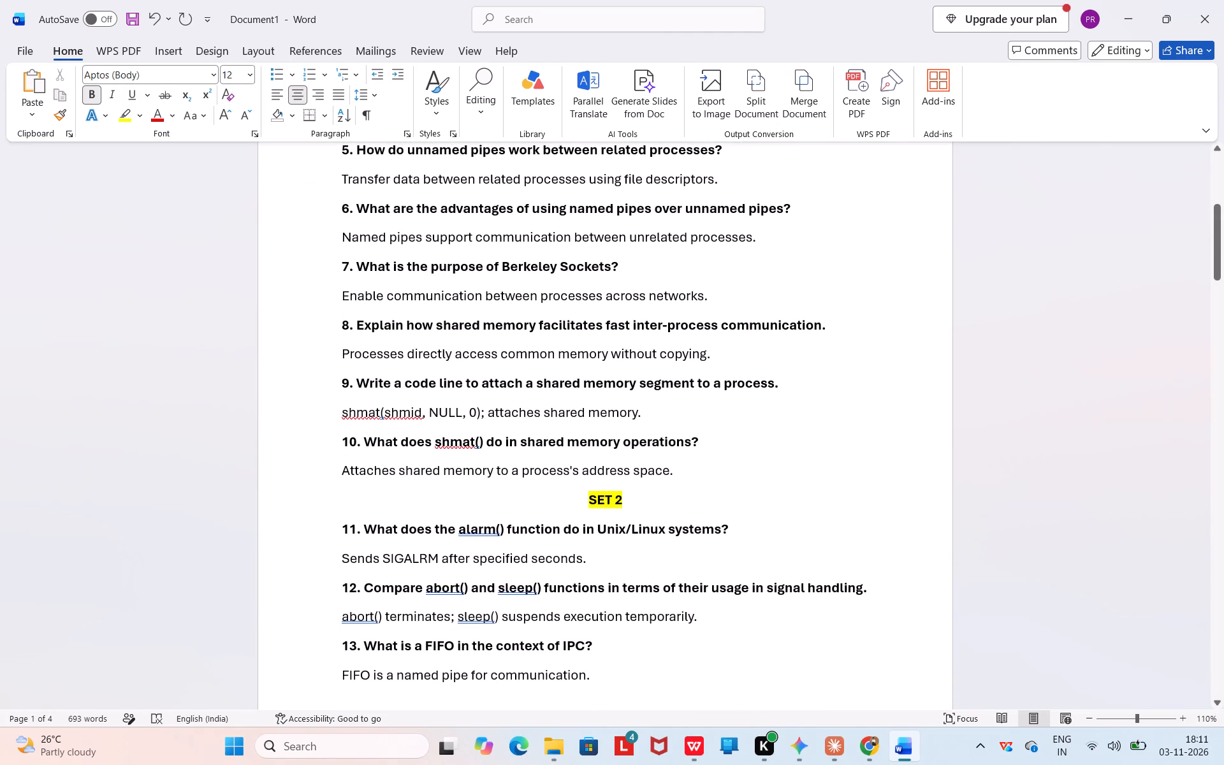
Insert a blank line between the answer to question 10 and the SET 2 heading.
left_click(705, 480)
key("Return")
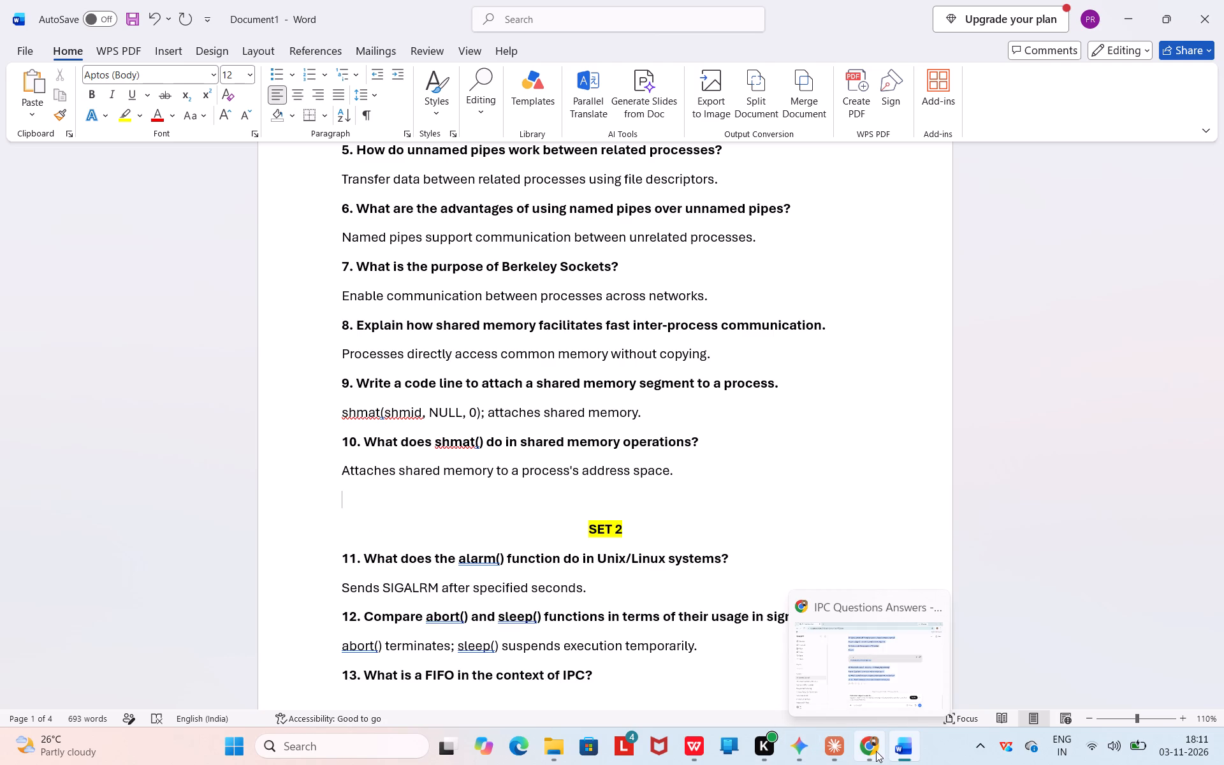
left_click(697, 755)
scroll(591, 618, "down", 3)
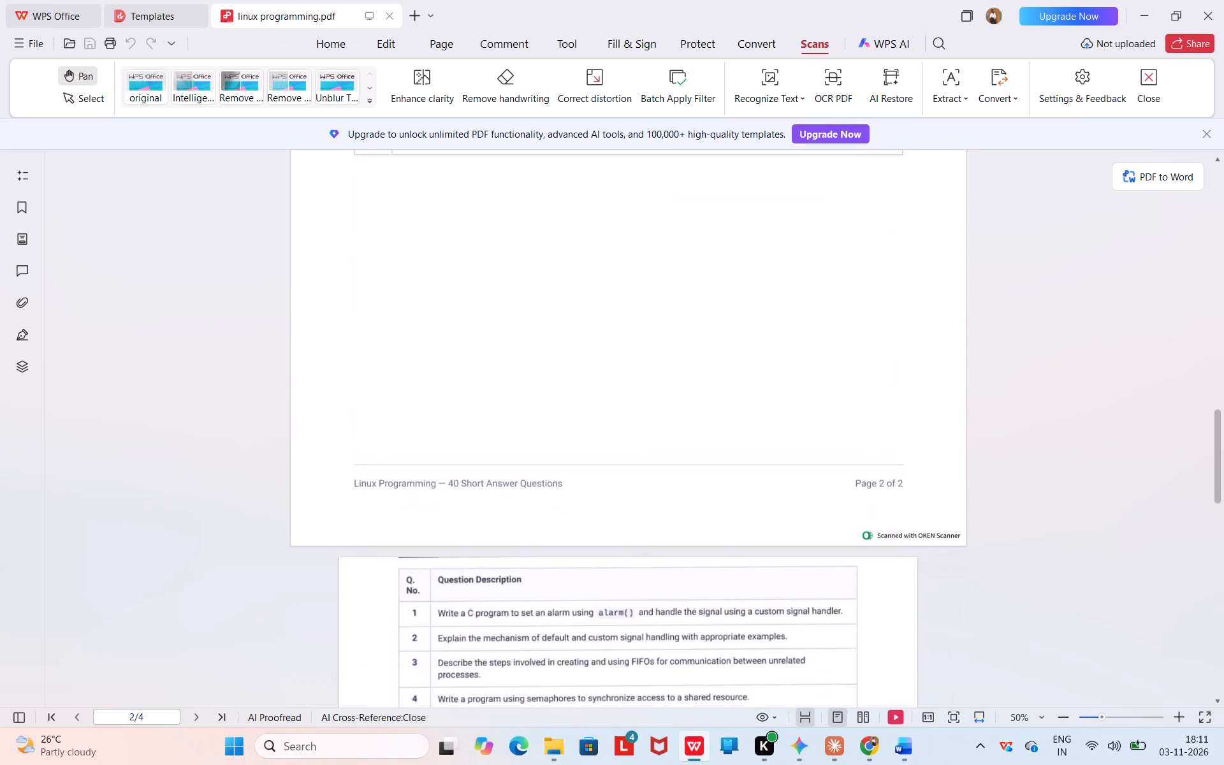
scroll(591, 618, "down", 2)
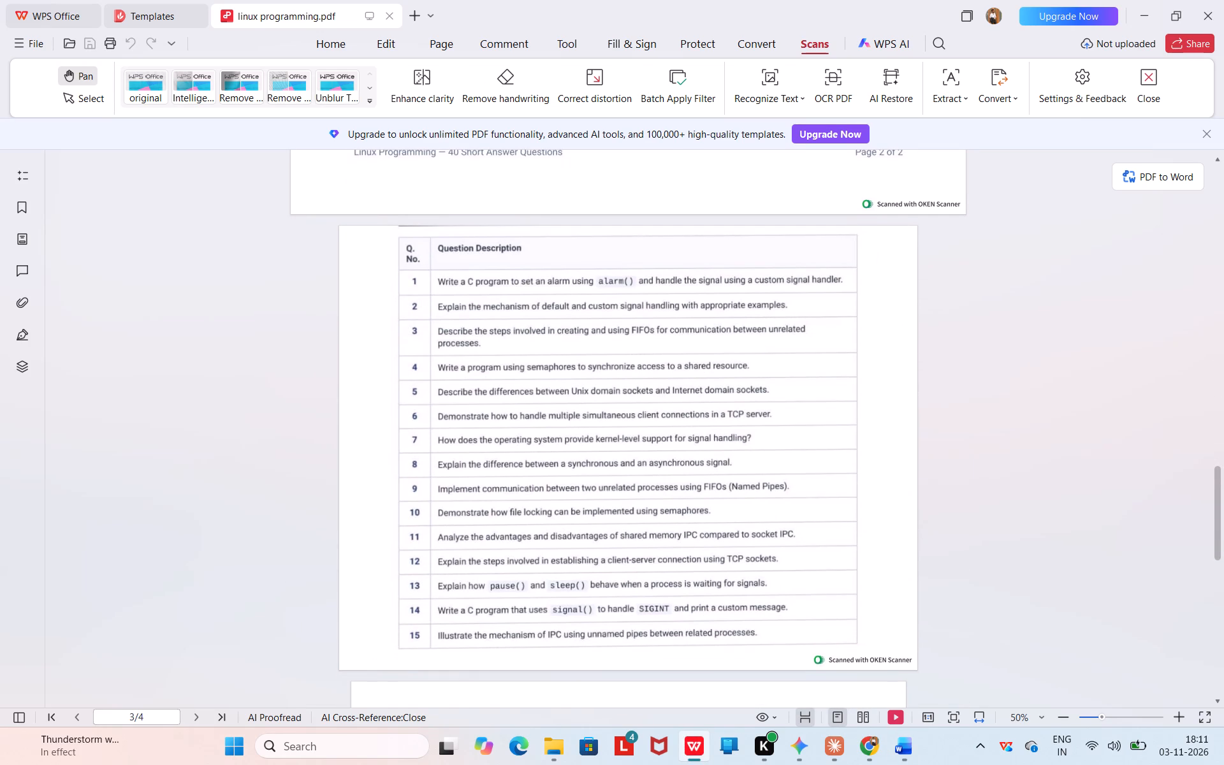
scroll(591, 618, "down", 1)
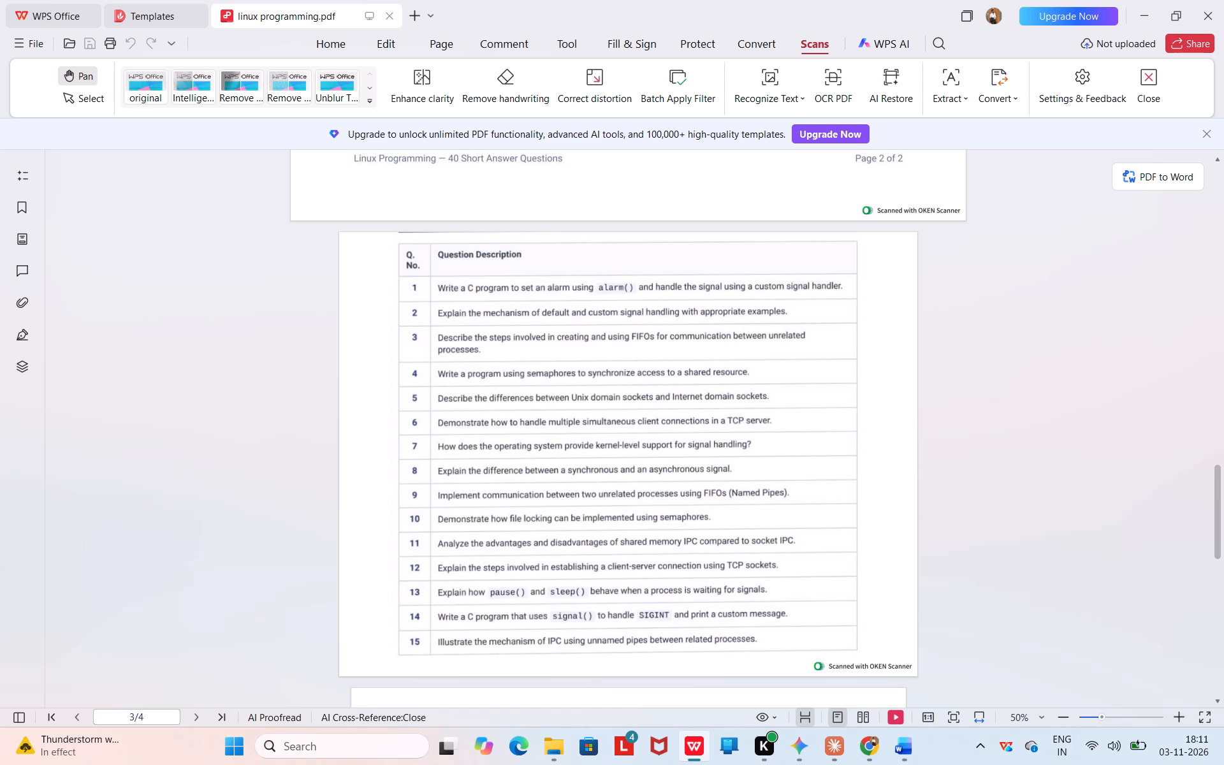
key("Print")
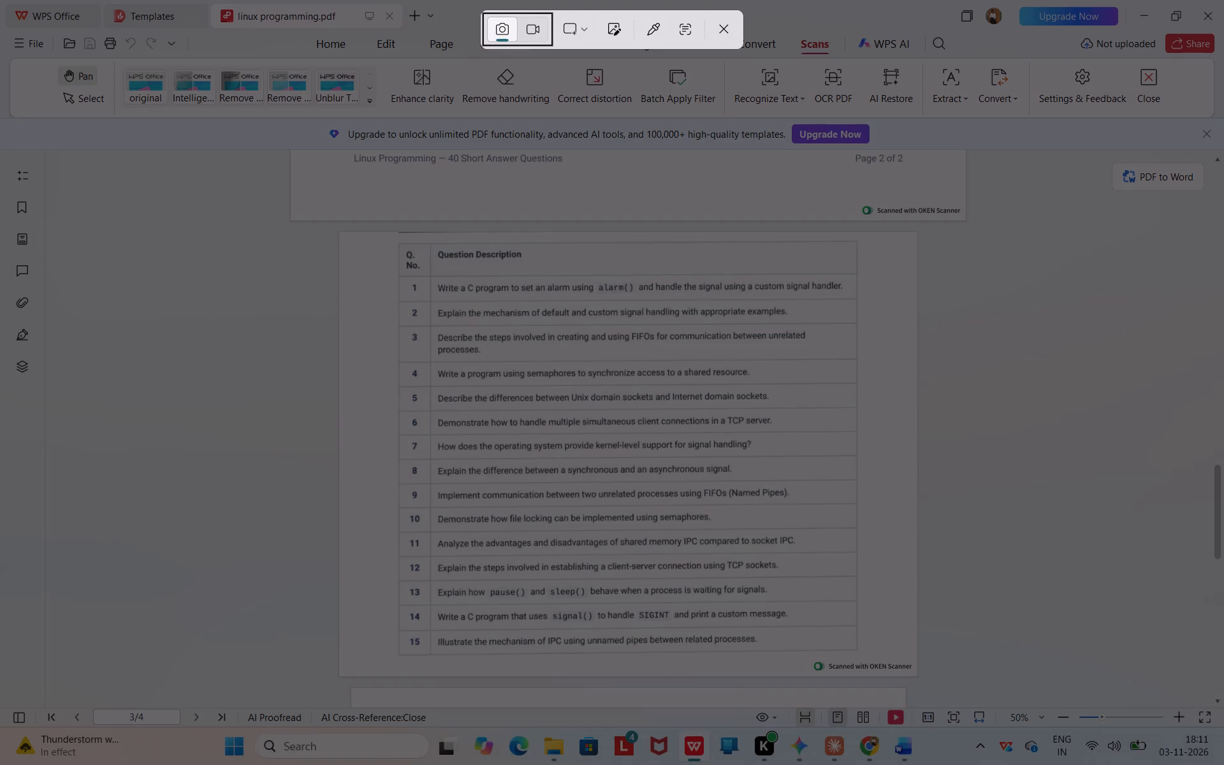
left_click_drag(402, 277, 620, 332)
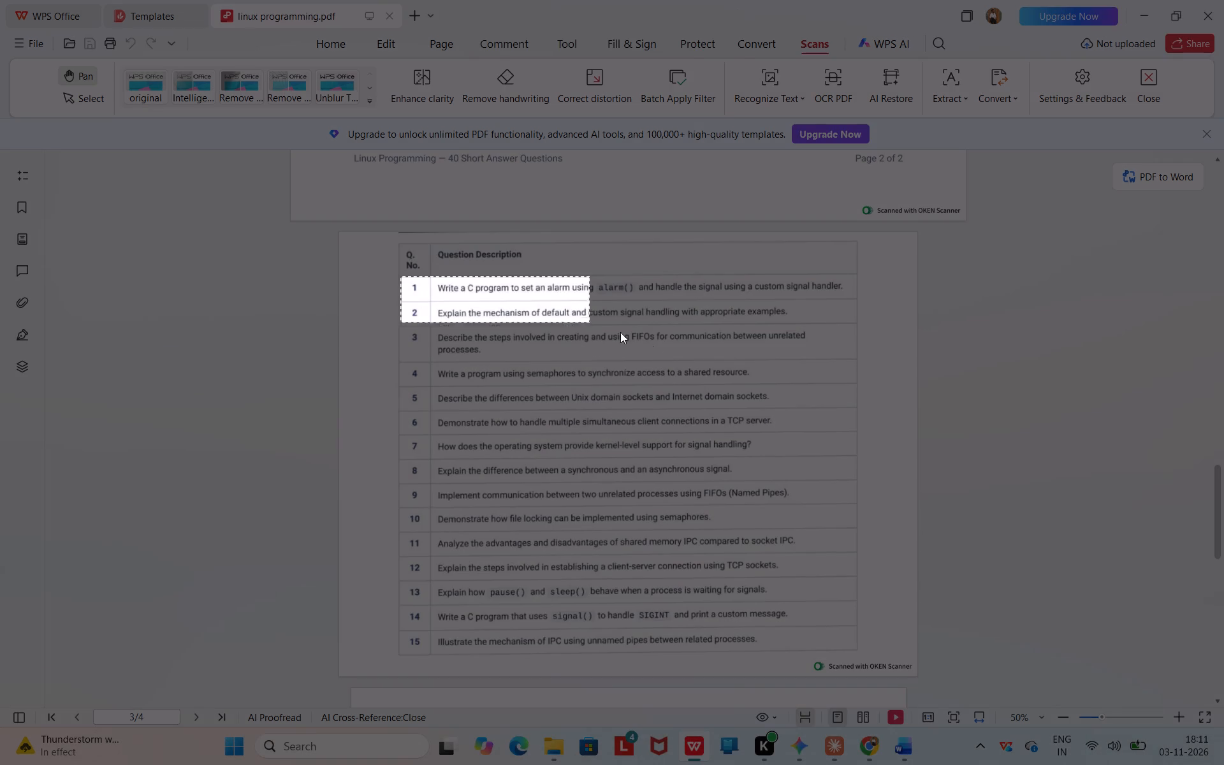
left_click_drag(620, 332, 850, 435)
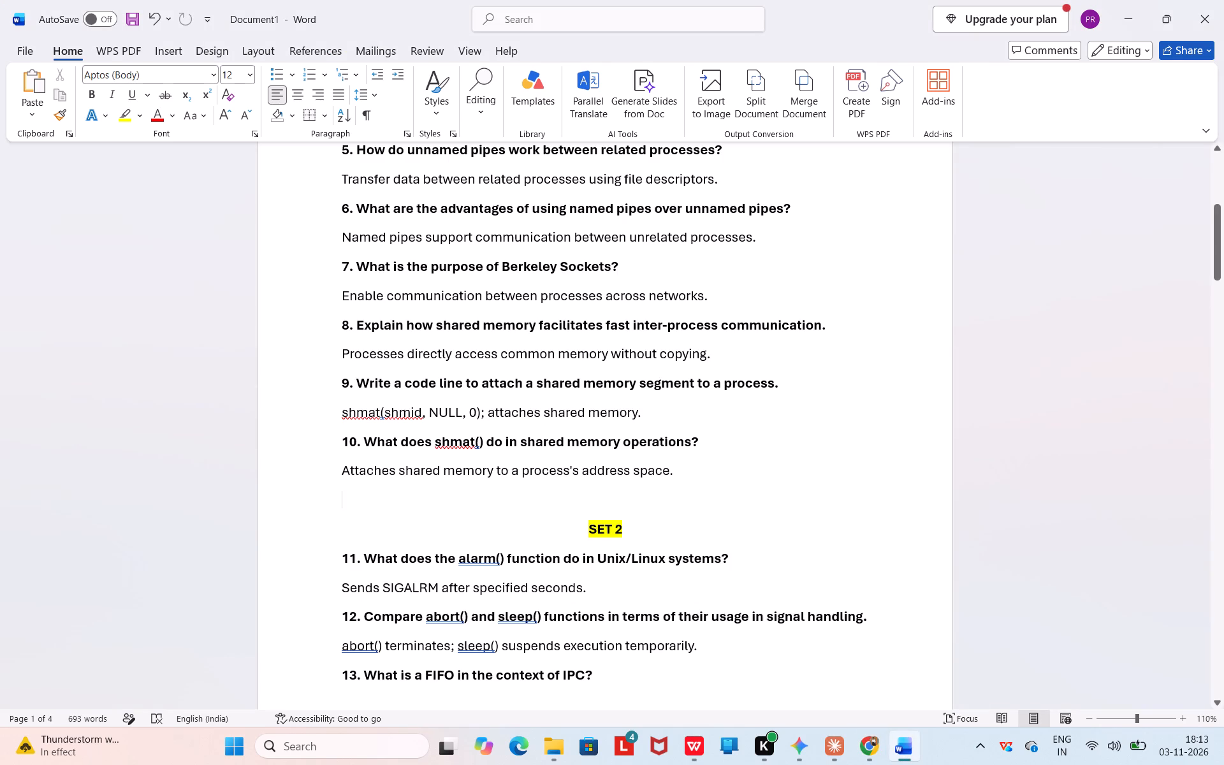
key("ctrl+v")
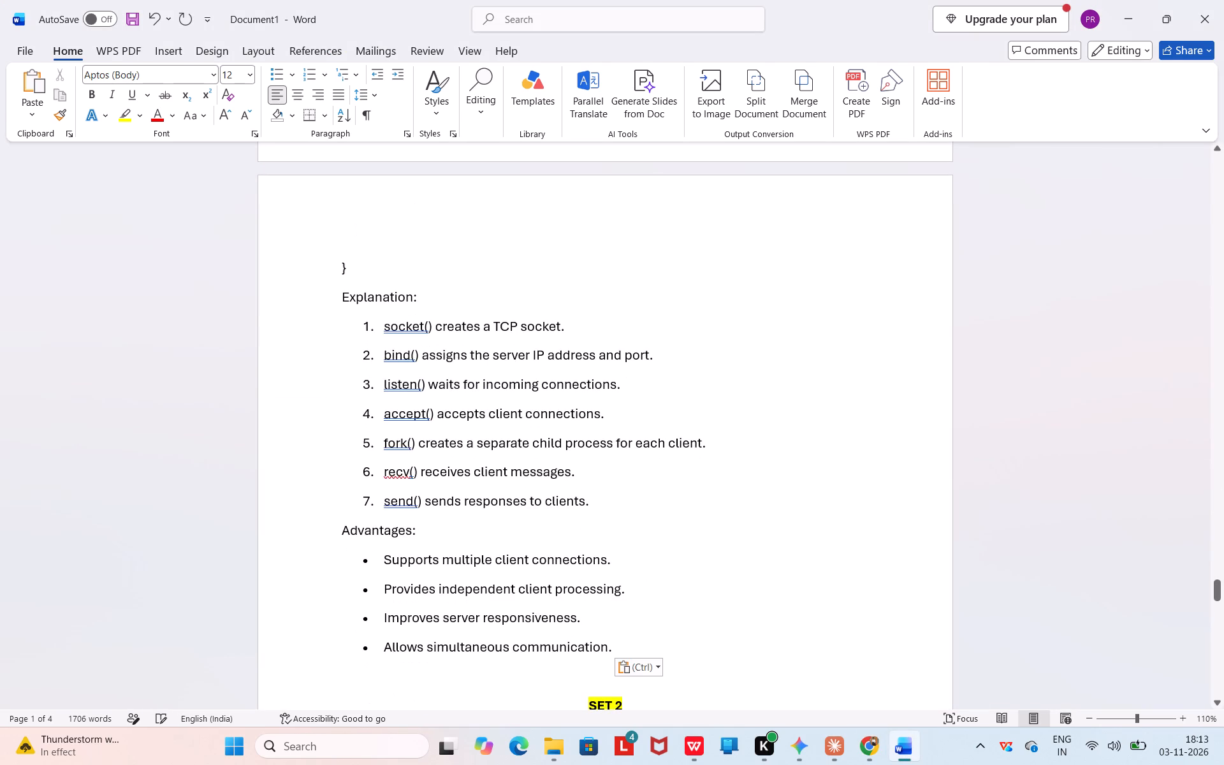
Add the heading "5 MARKS" on a new line between question 10's answer and the pasted alarm() question.
scroll(537, 483, "up", 11)
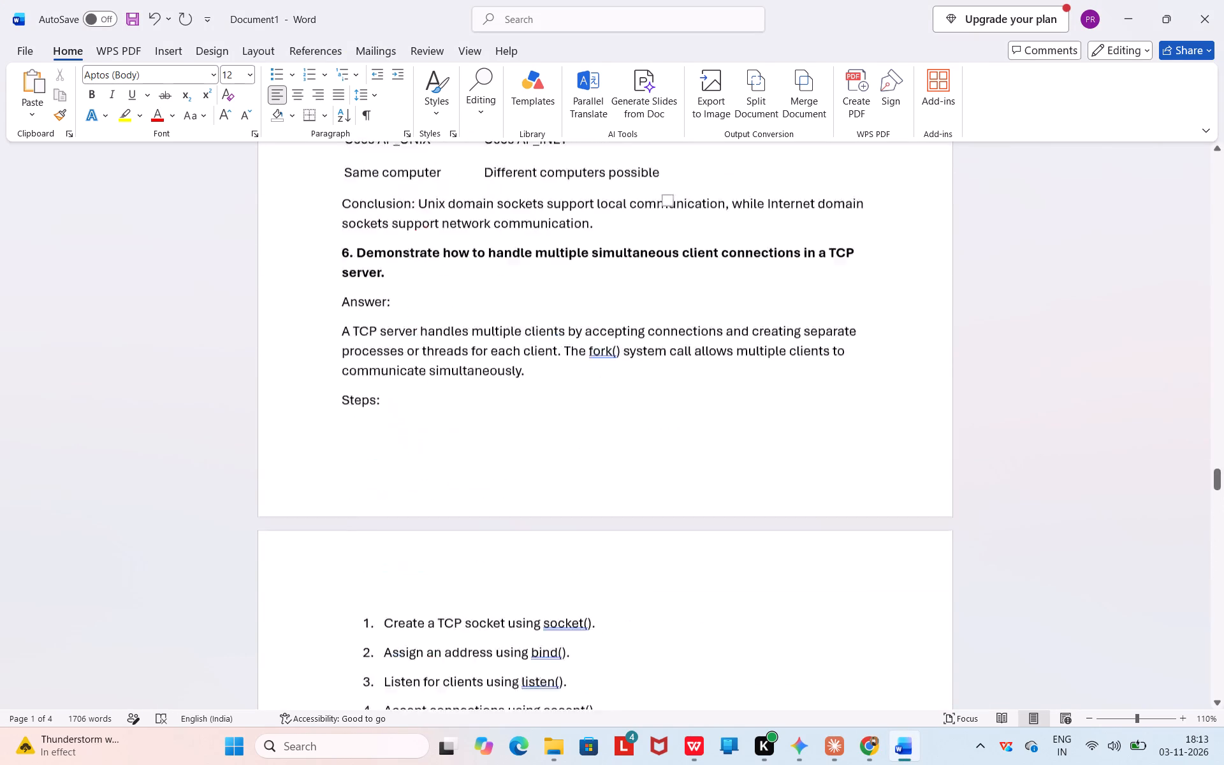
scroll(537, 483, "up", 6)
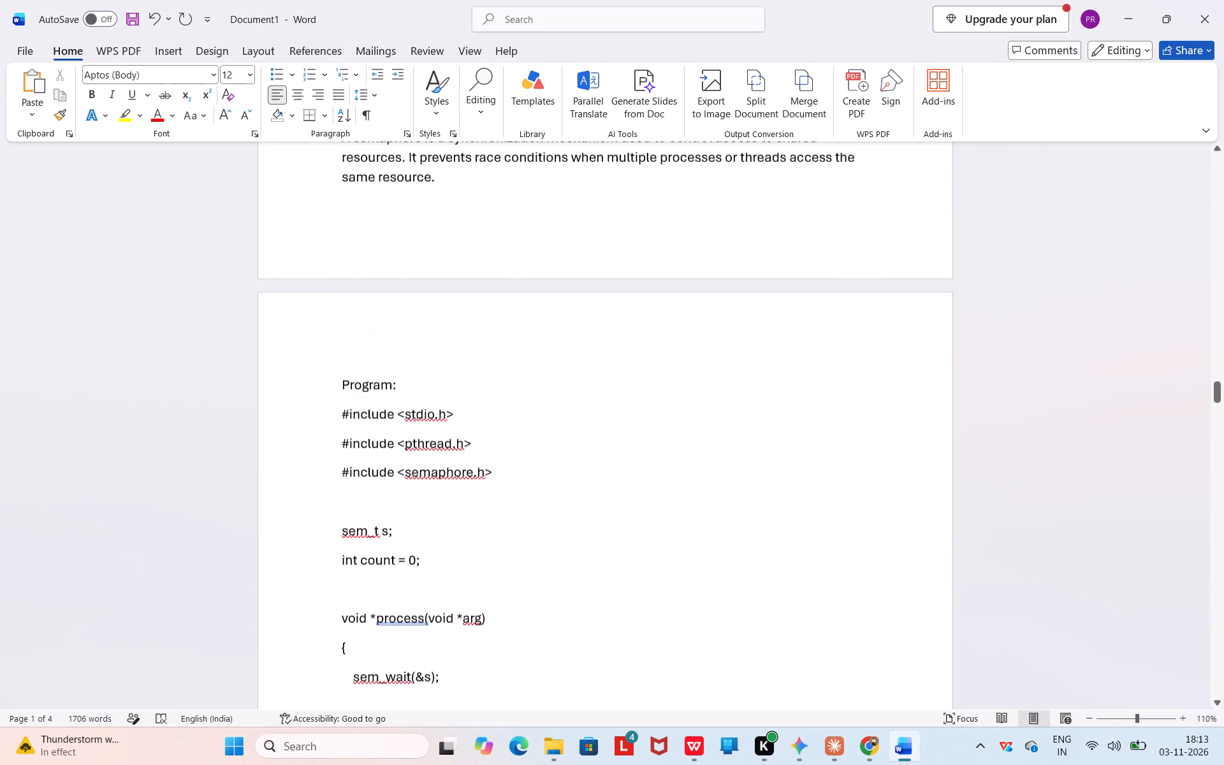
scroll(537, 483, "up", 7)
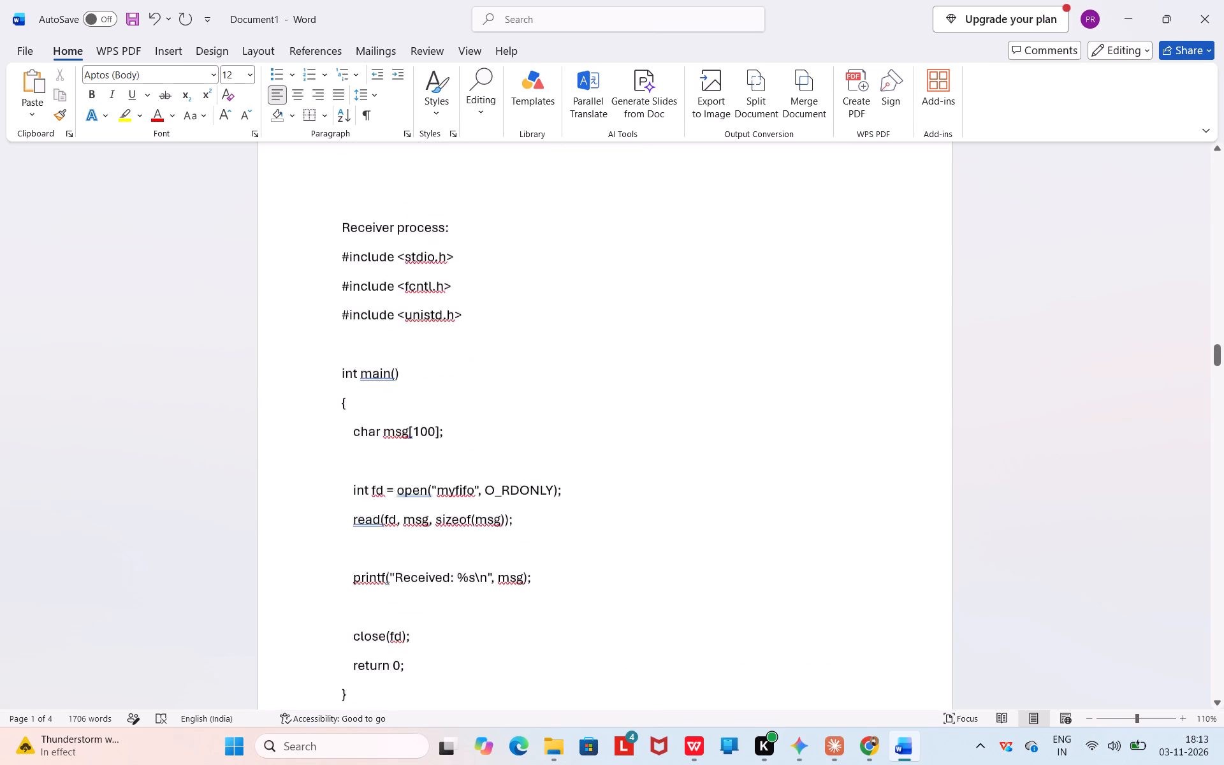
scroll(537, 483, "up", 7)
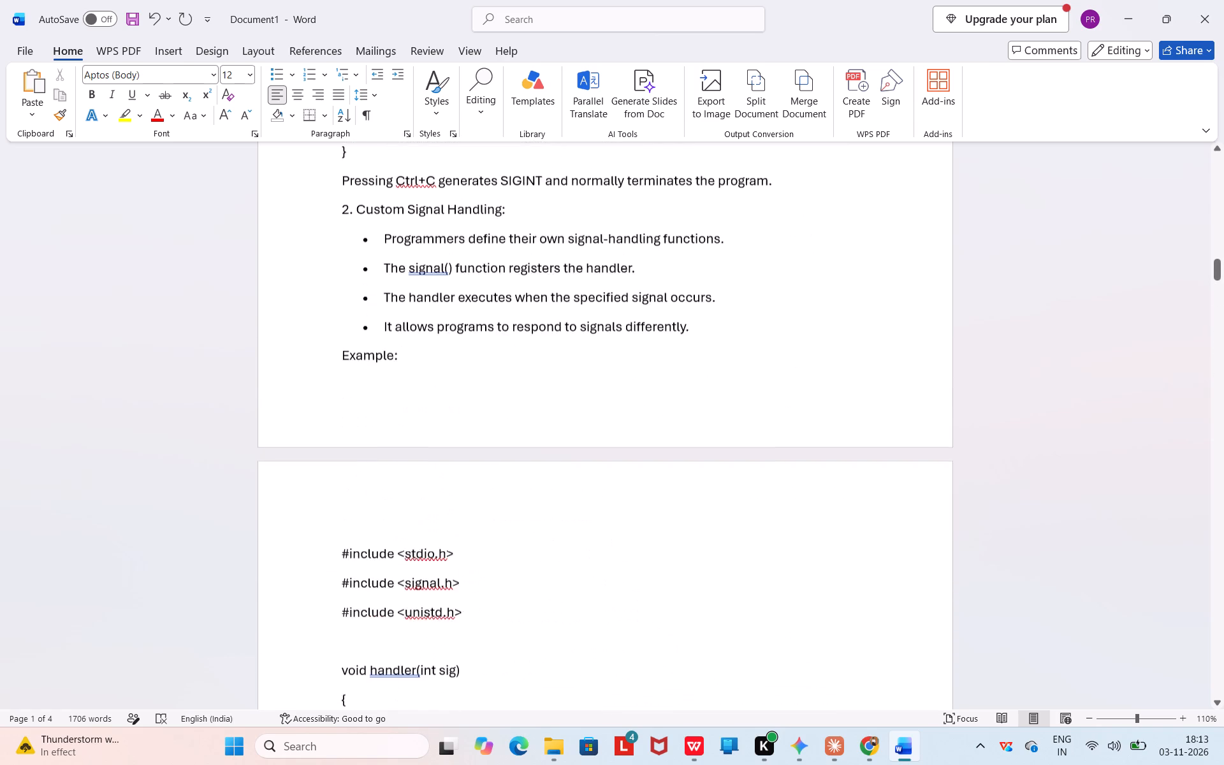
scroll(537, 483, "up", 11)
scroll(537, 483, "down", 4)
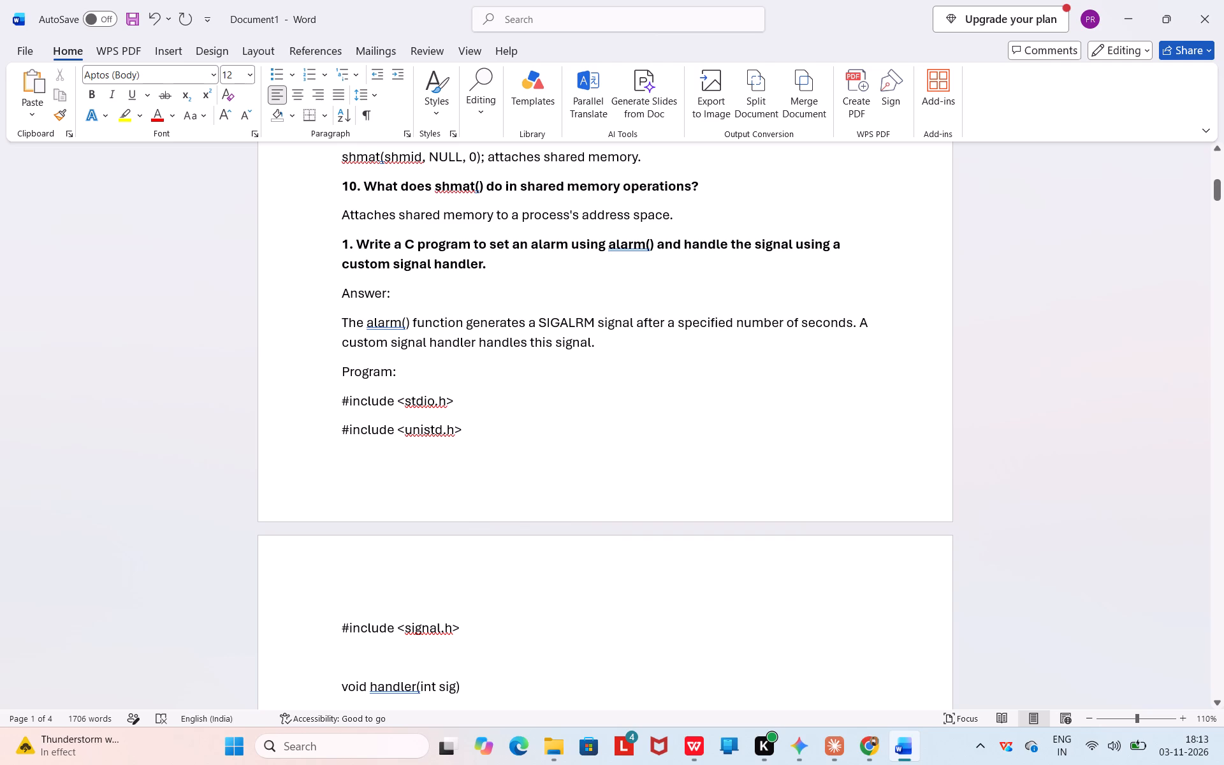
left_click(687, 212)
key("Return")
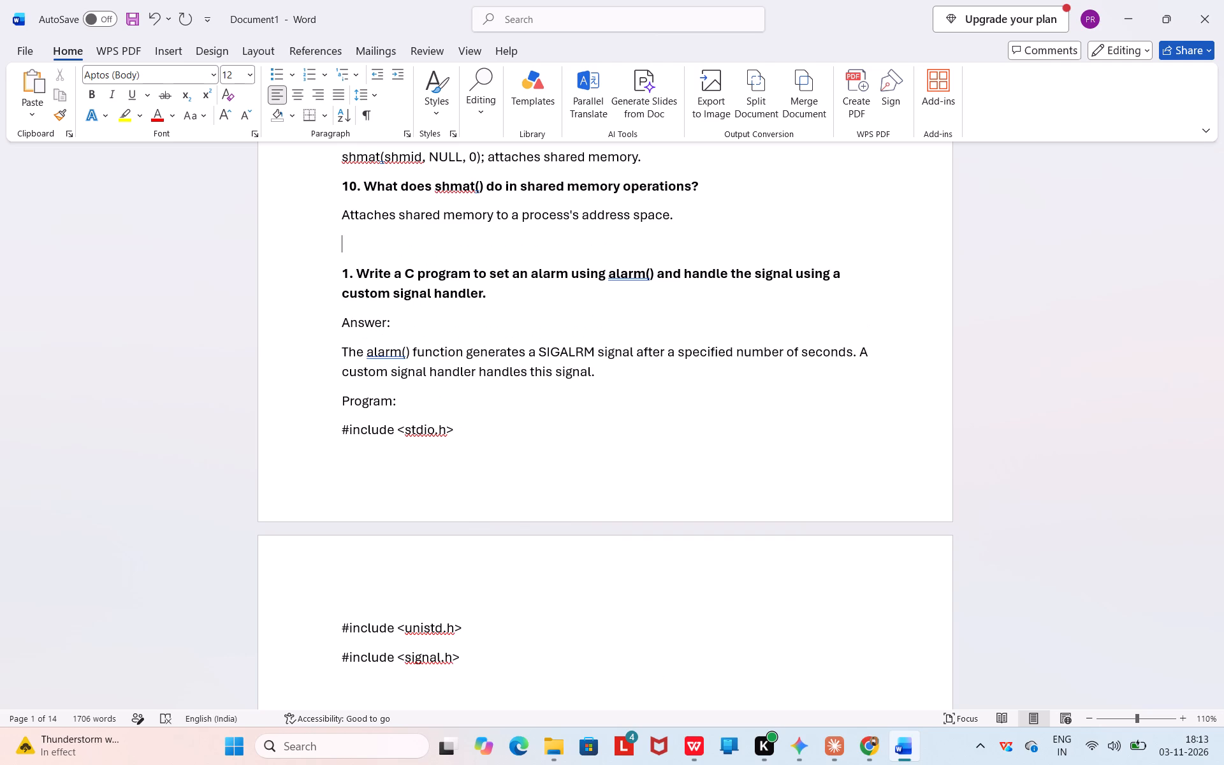
type("5 MARKS")
Format the "5 MARKS" heading as bold, highlighted in yellow and centred.
left_click_drag(421, 240, 422, 240)
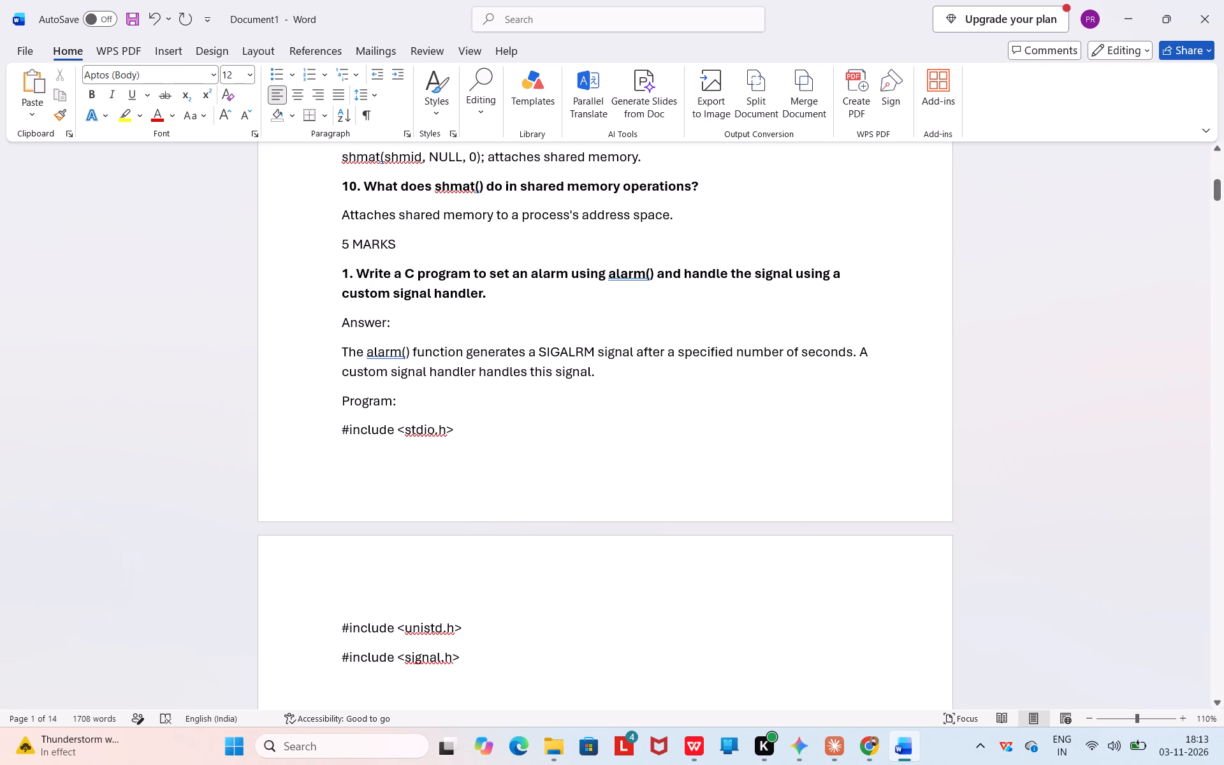
left_click_drag(422, 240, 332, 240)
left_click(347, 214)
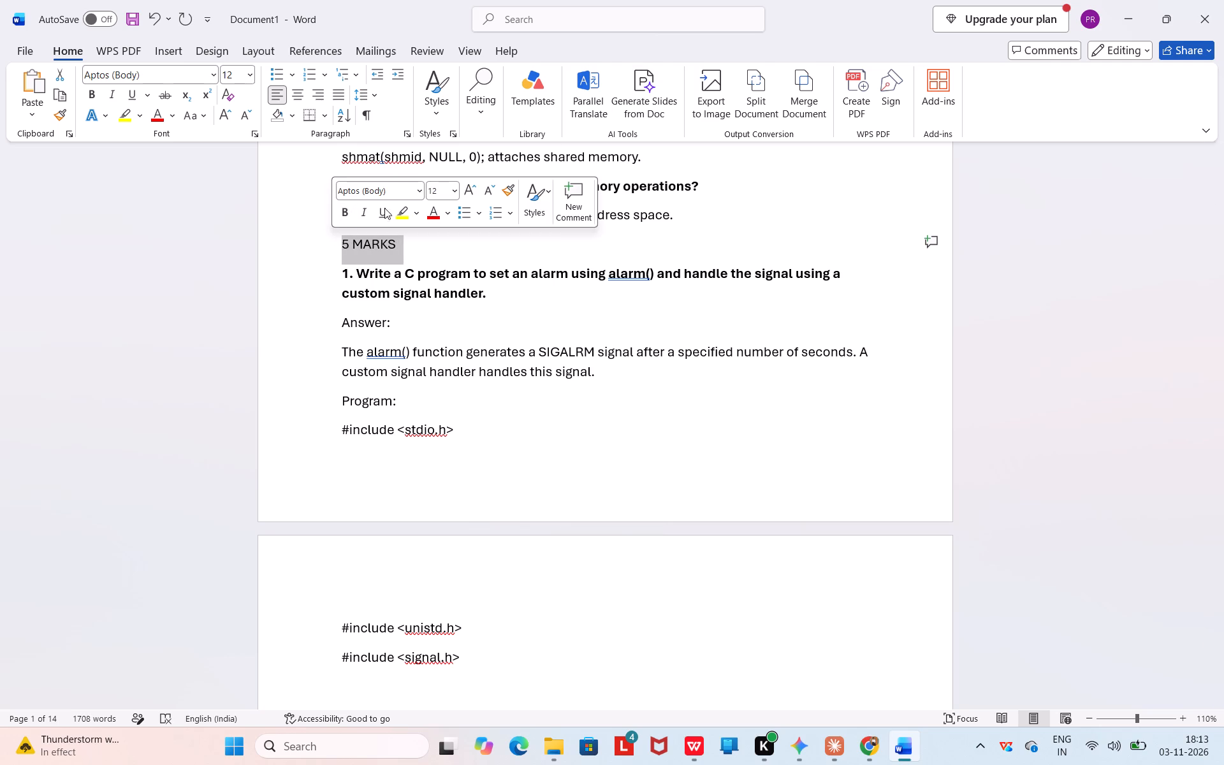
left_click(347, 210)
left_click(347, 210)
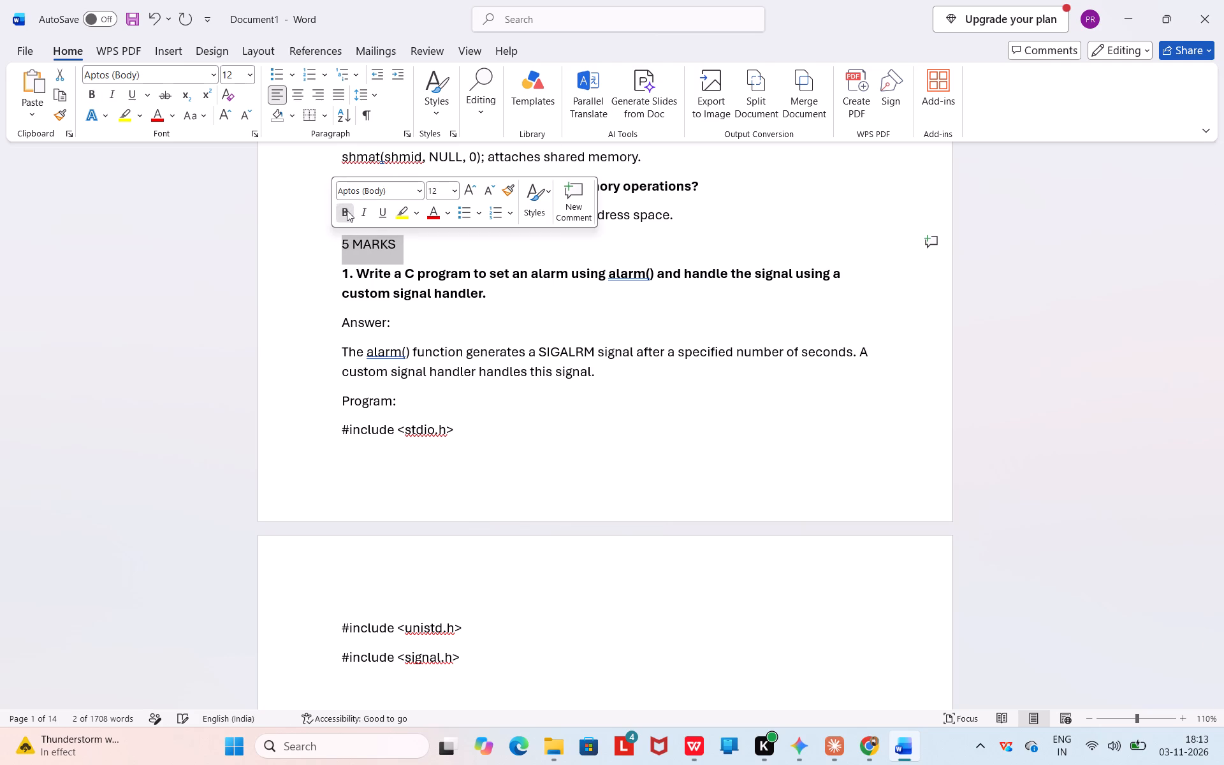
left_click(405, 210)
left_click(299, 89)
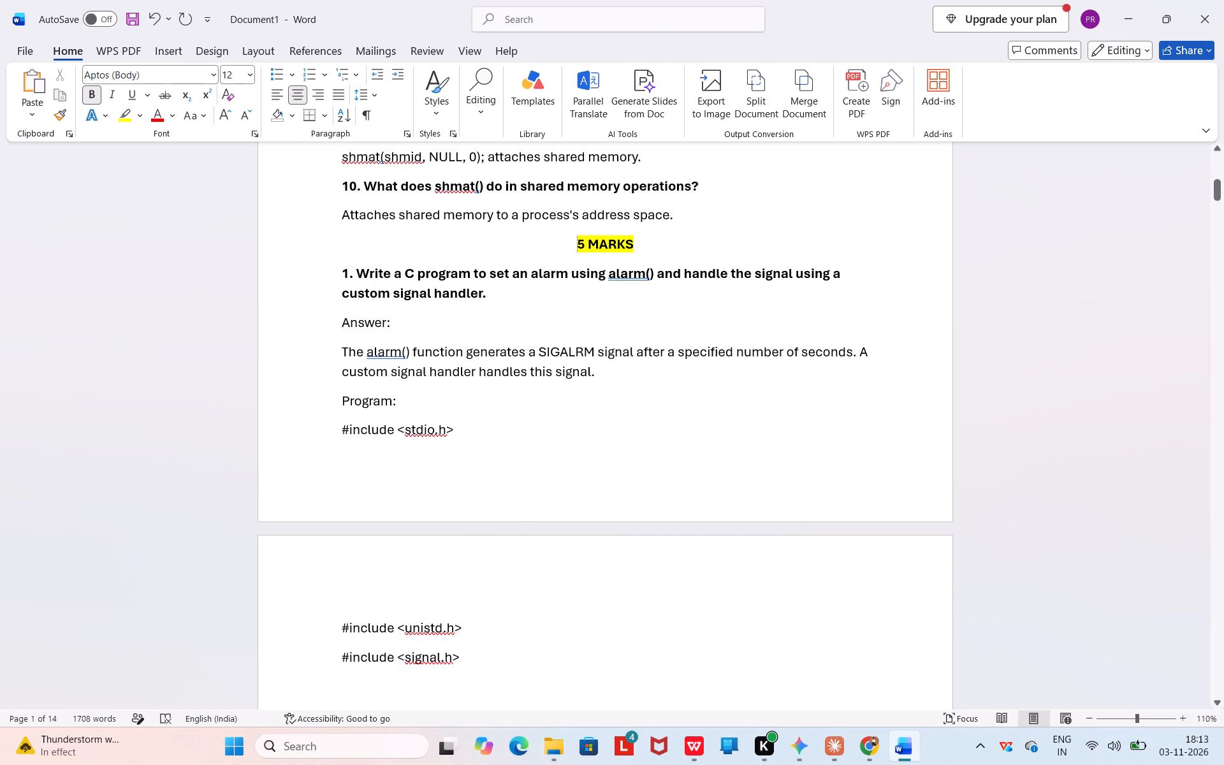
Highlight 5-mark question 1 about alarm() in yellow and delete the "Answer:" line beneath it.
left_click_drag(339, 272, 506, 299)
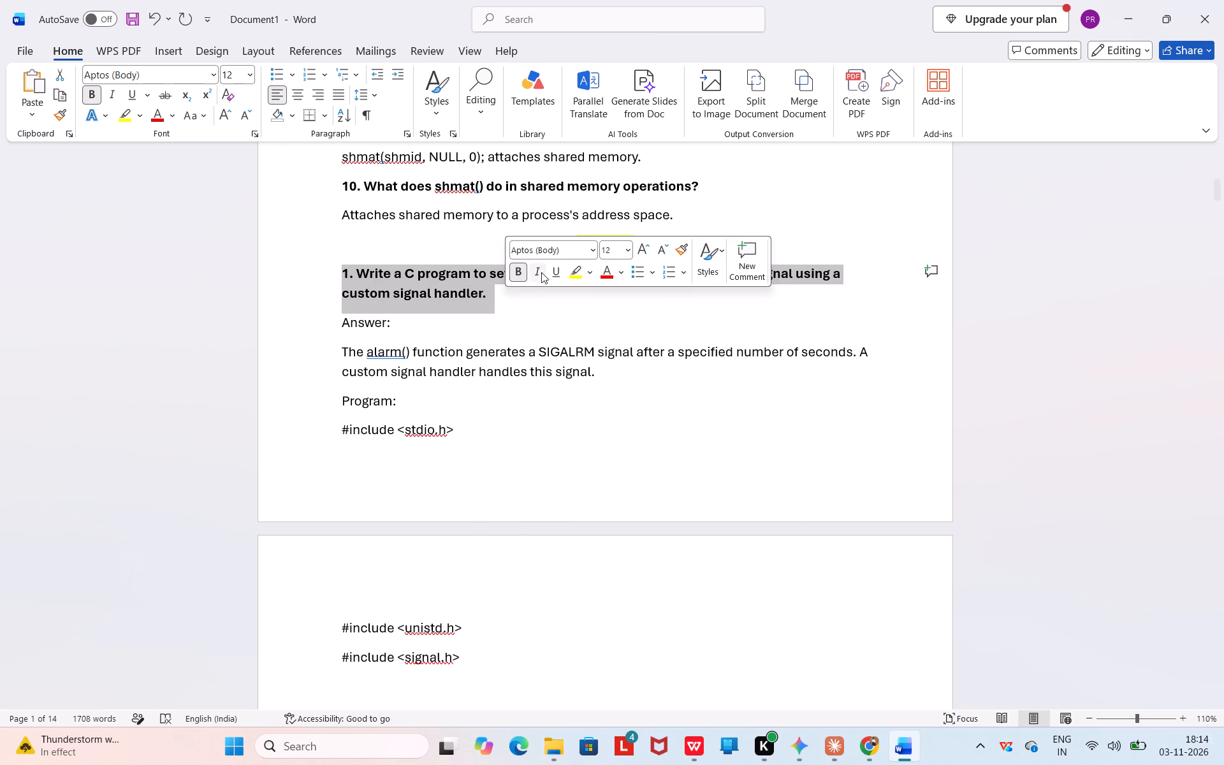
left_click(570, 271)
left_click_drag(419, 325, 397, 327)
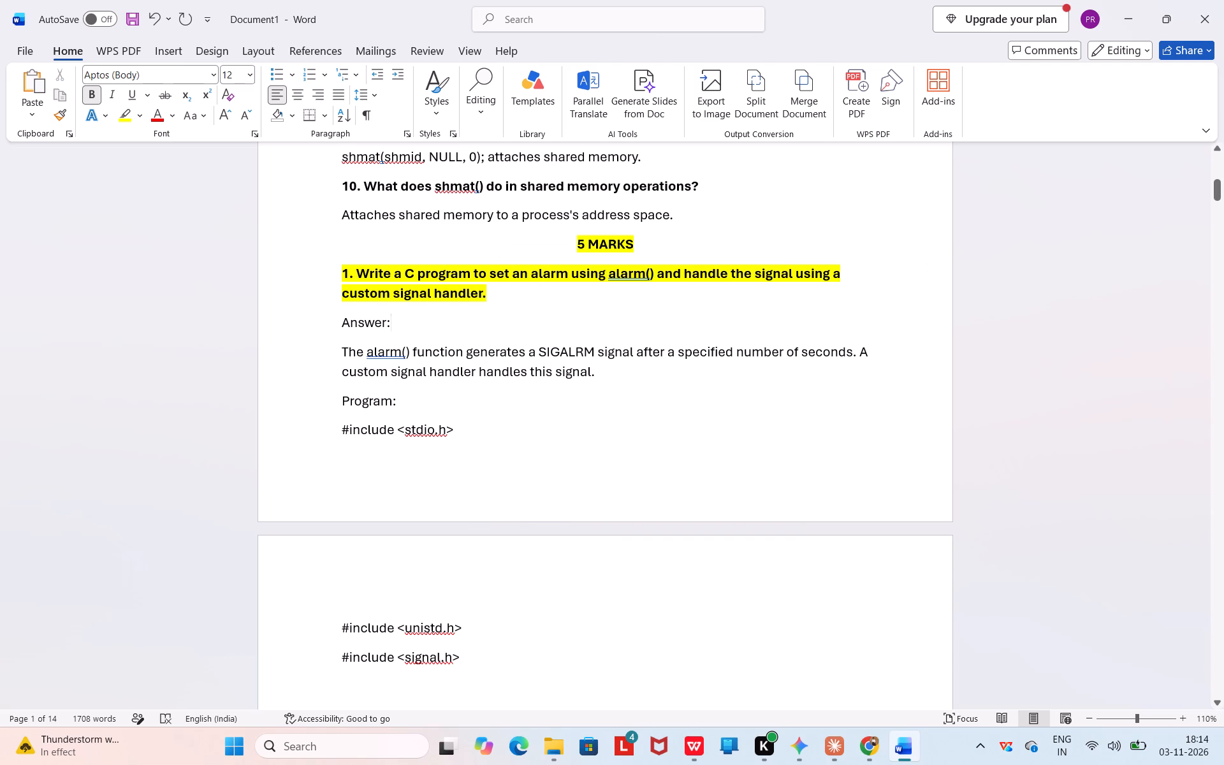
left_click_drag(397, 327, 312, 339)
key("BackSpace")
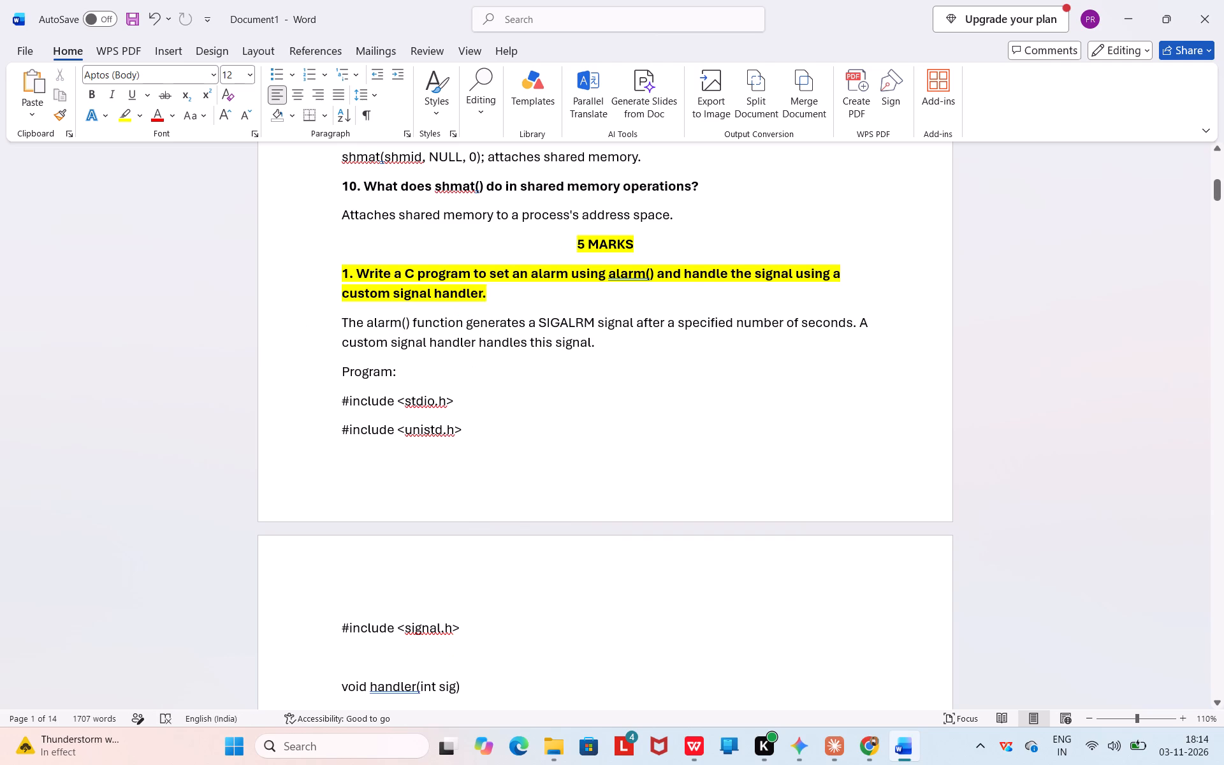
Delete the "Conclusion:" line at the end of 5-mark question 1's answer, below the program output.
scroll(312, 339, "down", 5)
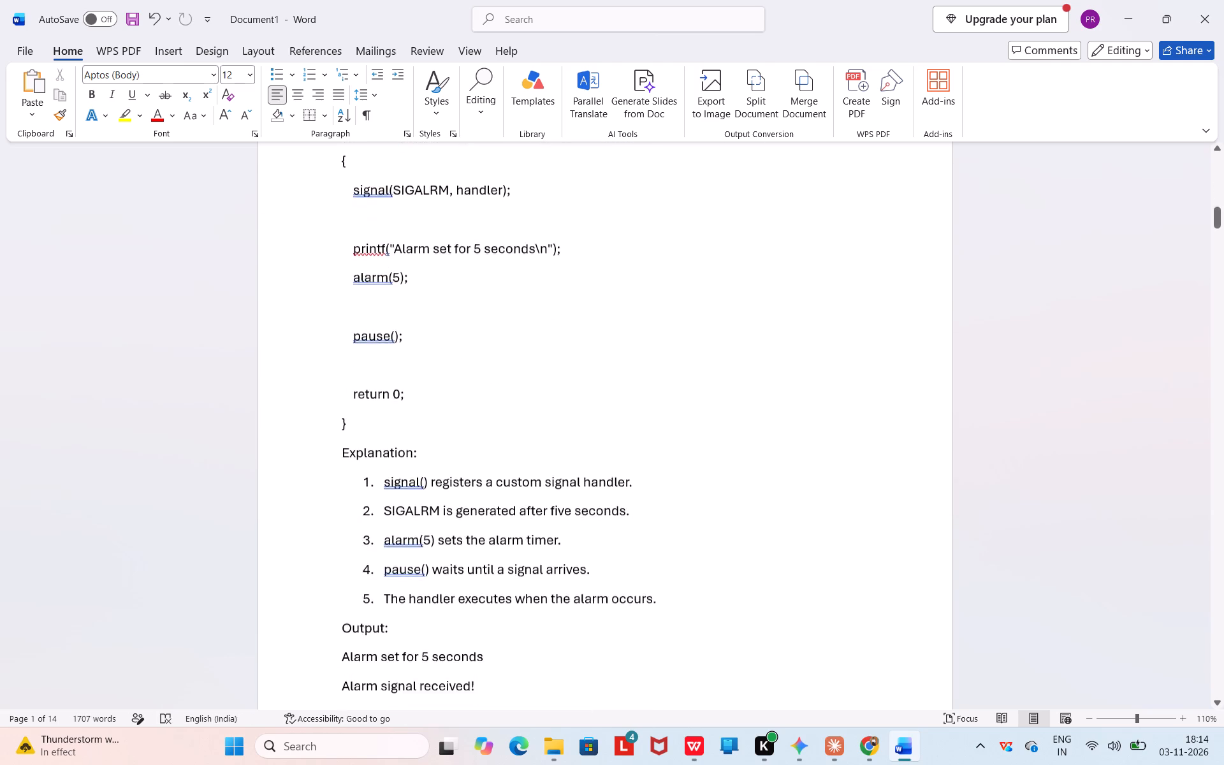
scroll(312, 339, "down", 4)
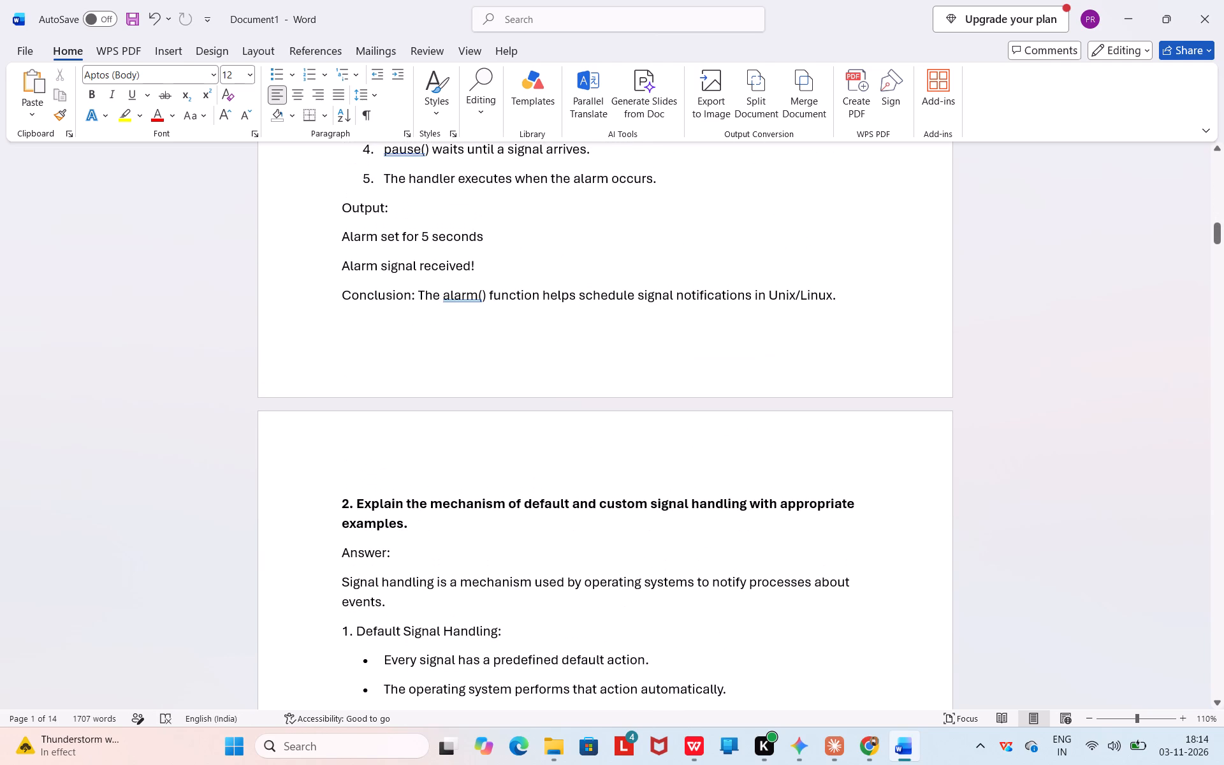
left_click_drag(851, 296, 366, 323)
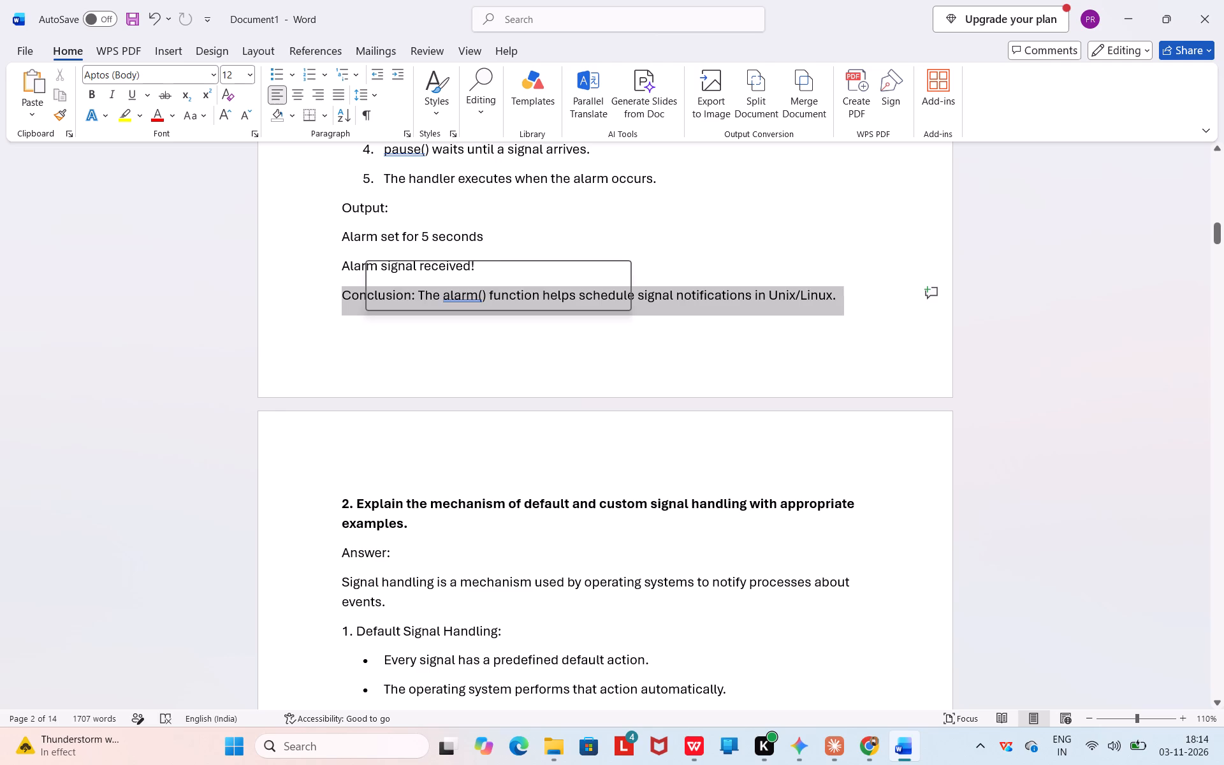
key("BackSpace")
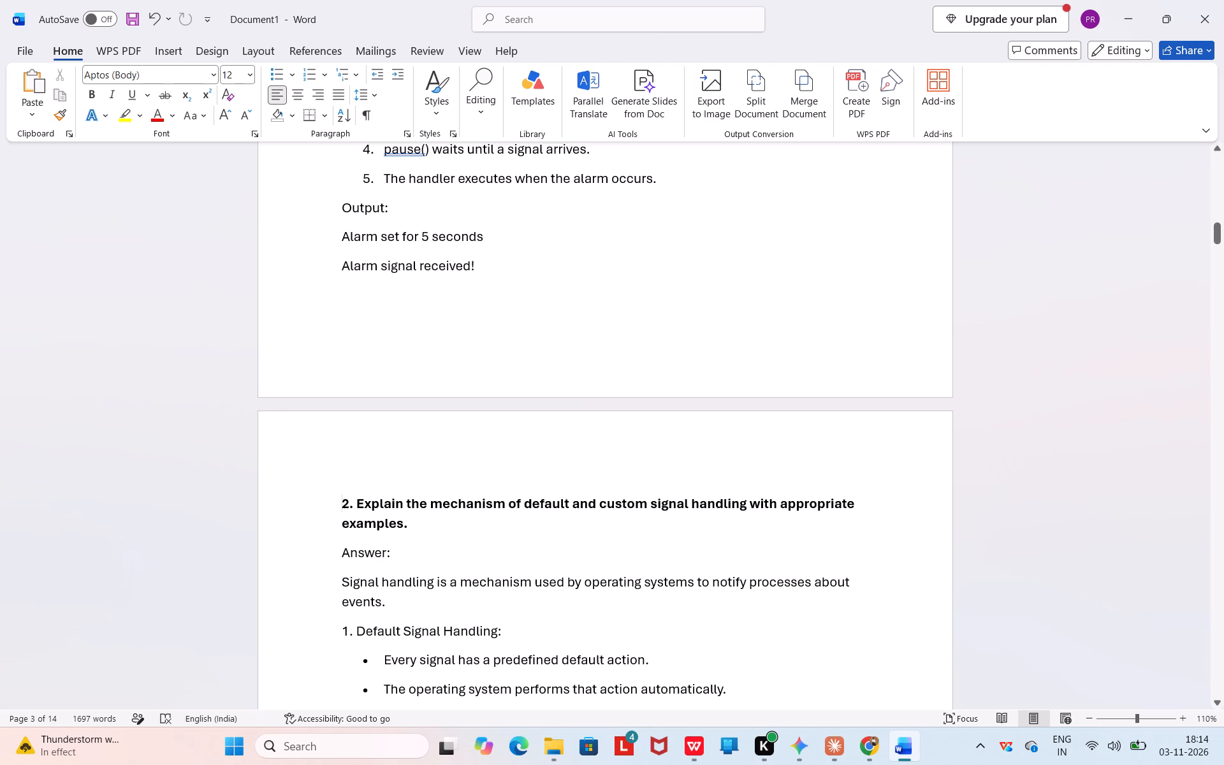
Highlight 5-mark question 2 on default and custom signal handling in yellow and delete the "Answer:" line beneath it.
left_click_drag(337, 500, 444, 546)
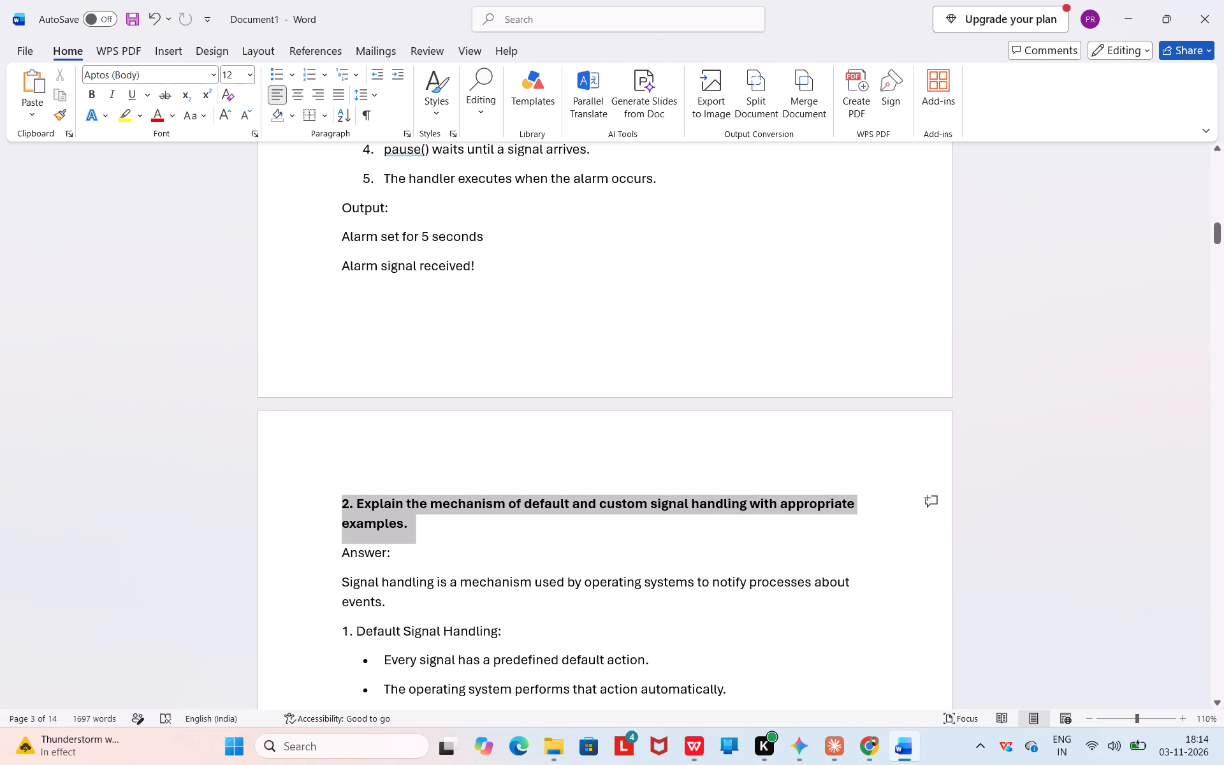
left_click_drag(444, 546, 430, 530)
left_click(493, 506)
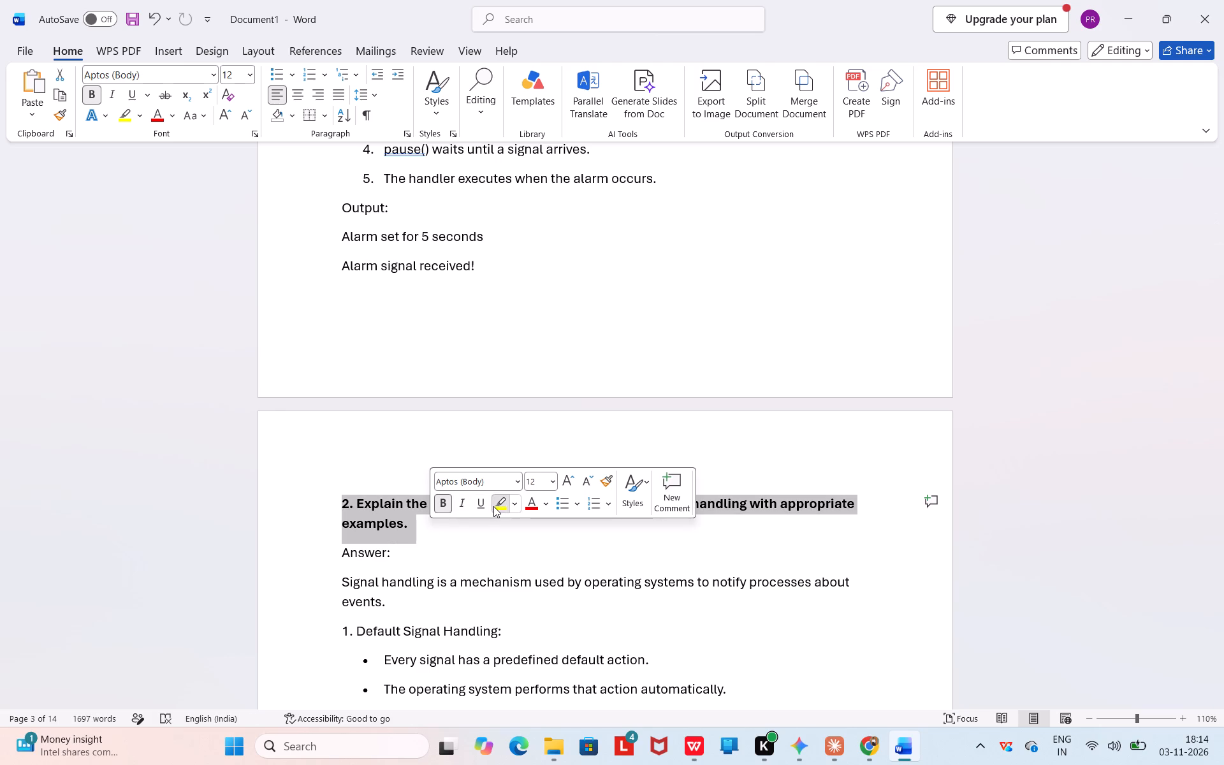
left_click_drag(405, 558, 322, 556)
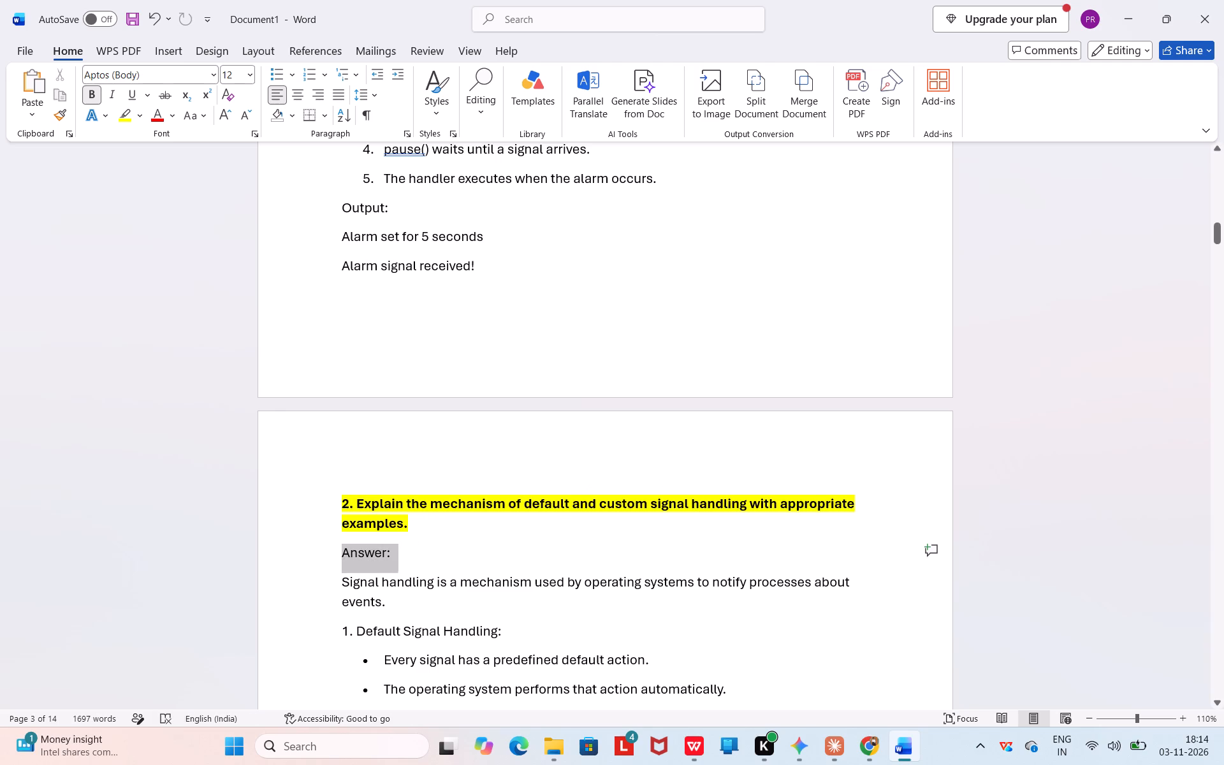
left_click_drag(322, 556, 322, 555)
key("BackSpace")
Make the subheadings "1. Default Signal Handling:" and "2. Custom Signal Handling:" bold in question 2's answer.
scroll(322, 555, "down", 3)
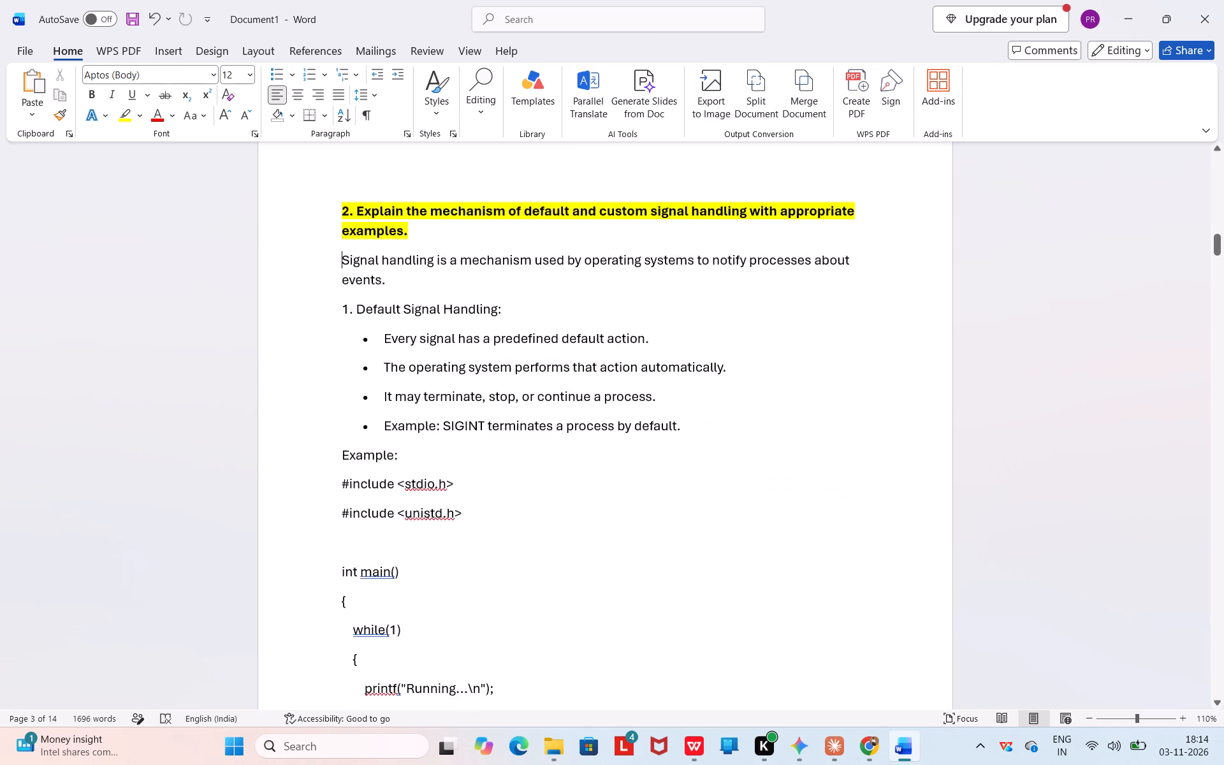
scroll(322, 555, "down", 4)
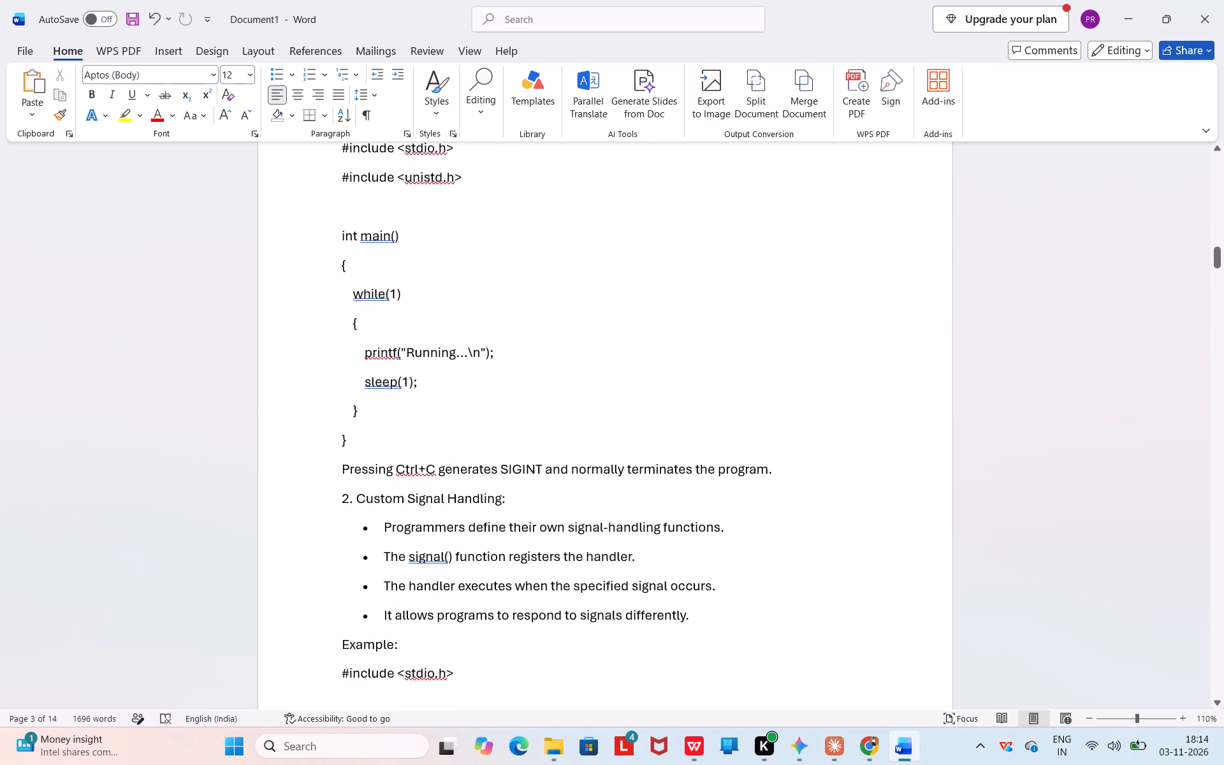
scroll(322, 555, "up", 2)
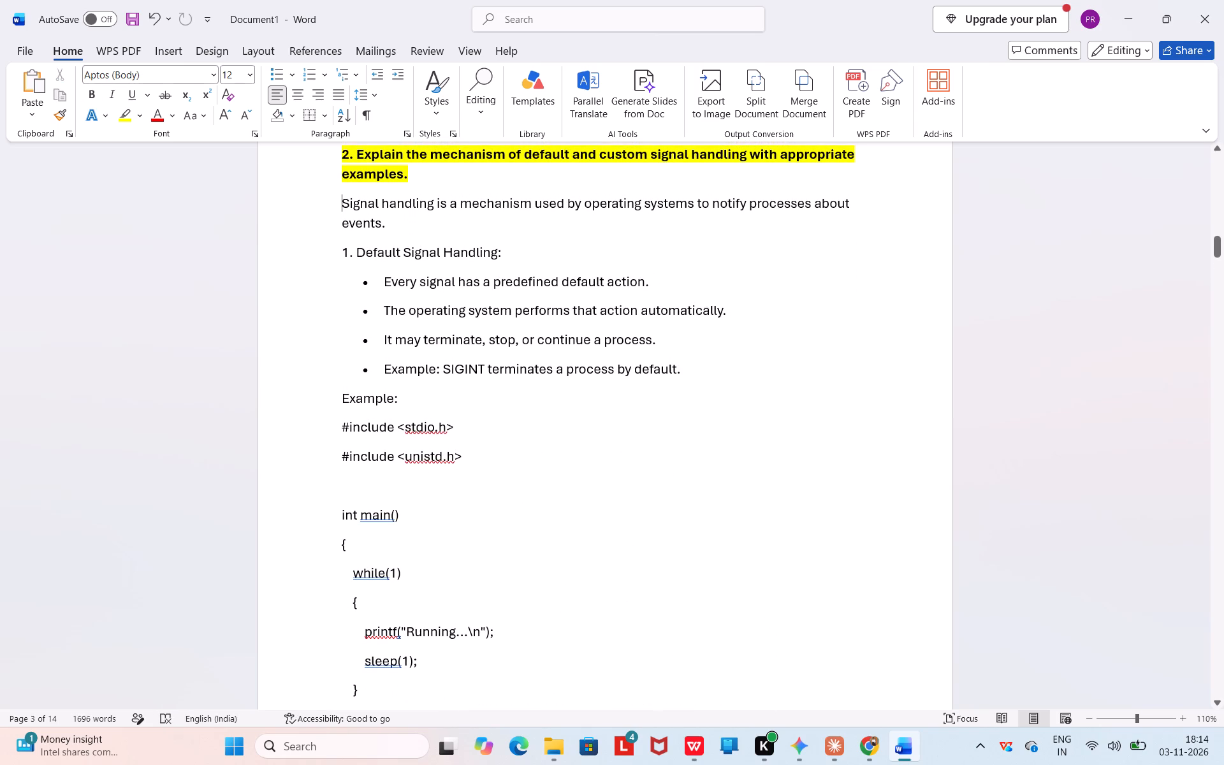
left_click_drag(339, 251, 513, 249)
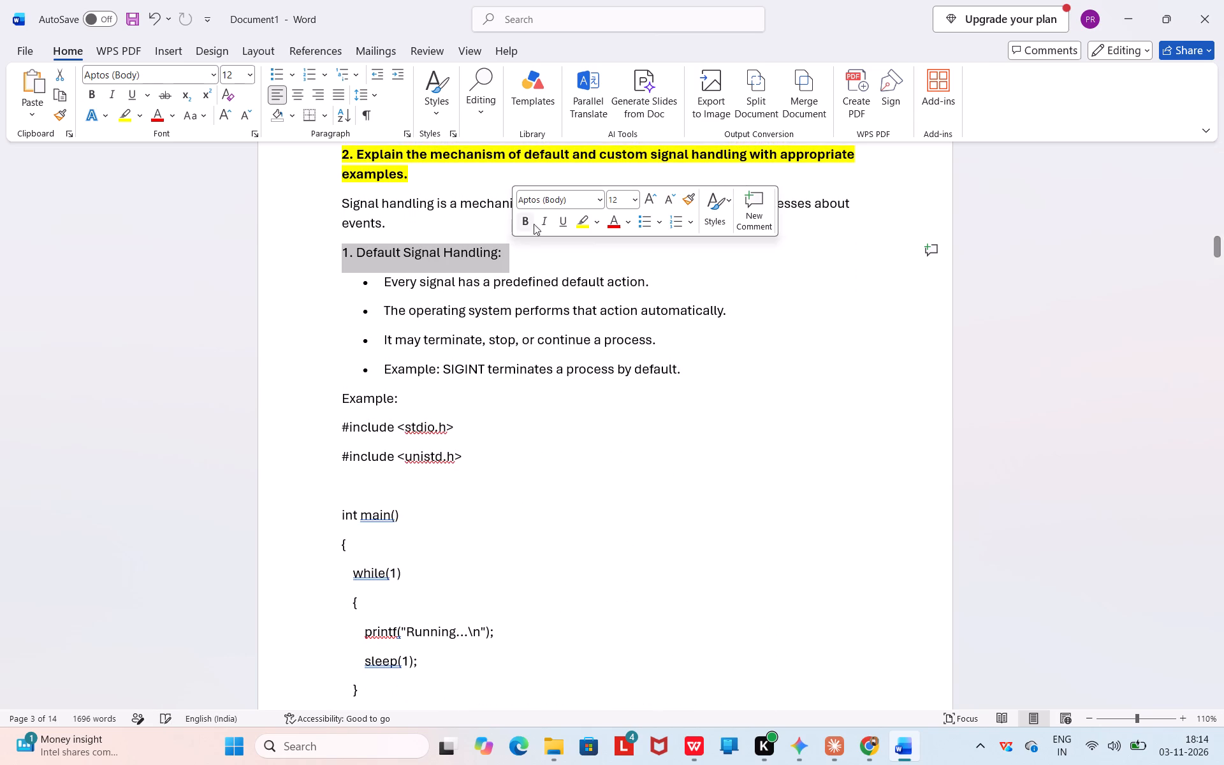
left_click(526, 219)
scroll(511, 391, "down", 3)
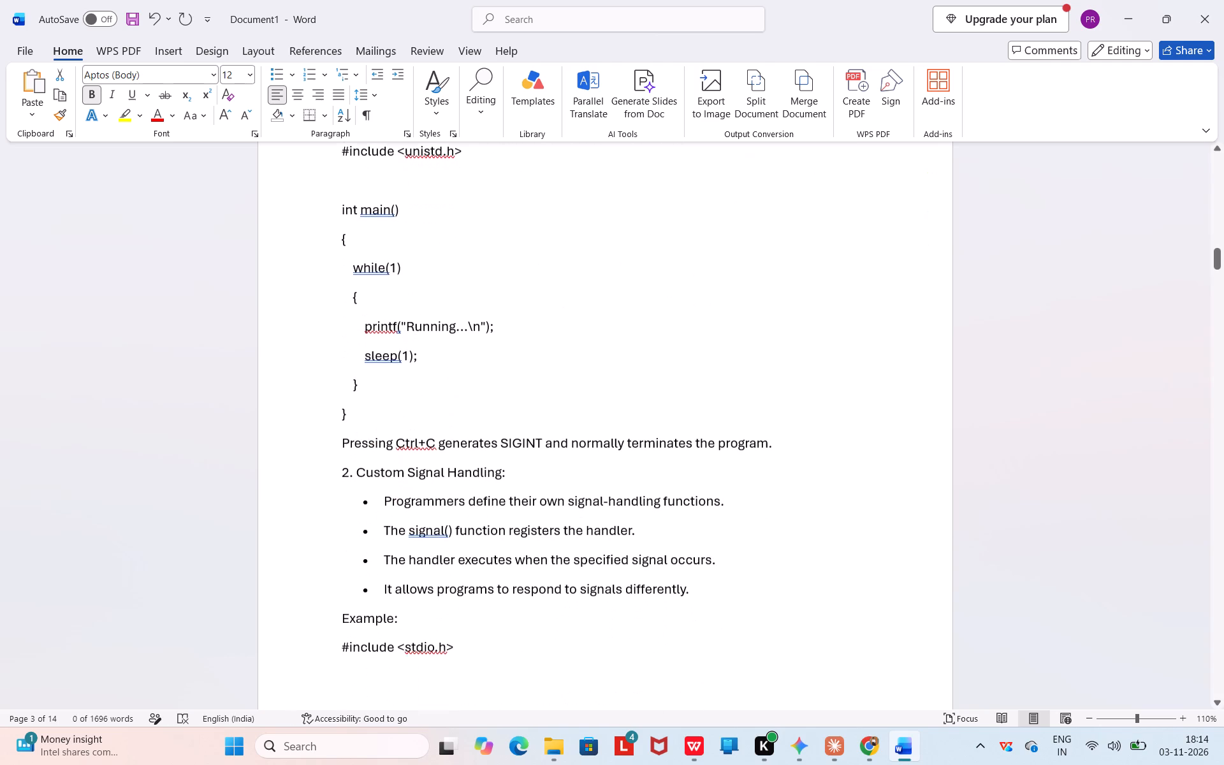
left_click_drag(338, 472, 540, 477)
left_click_drag(551, 452, 510, 576)
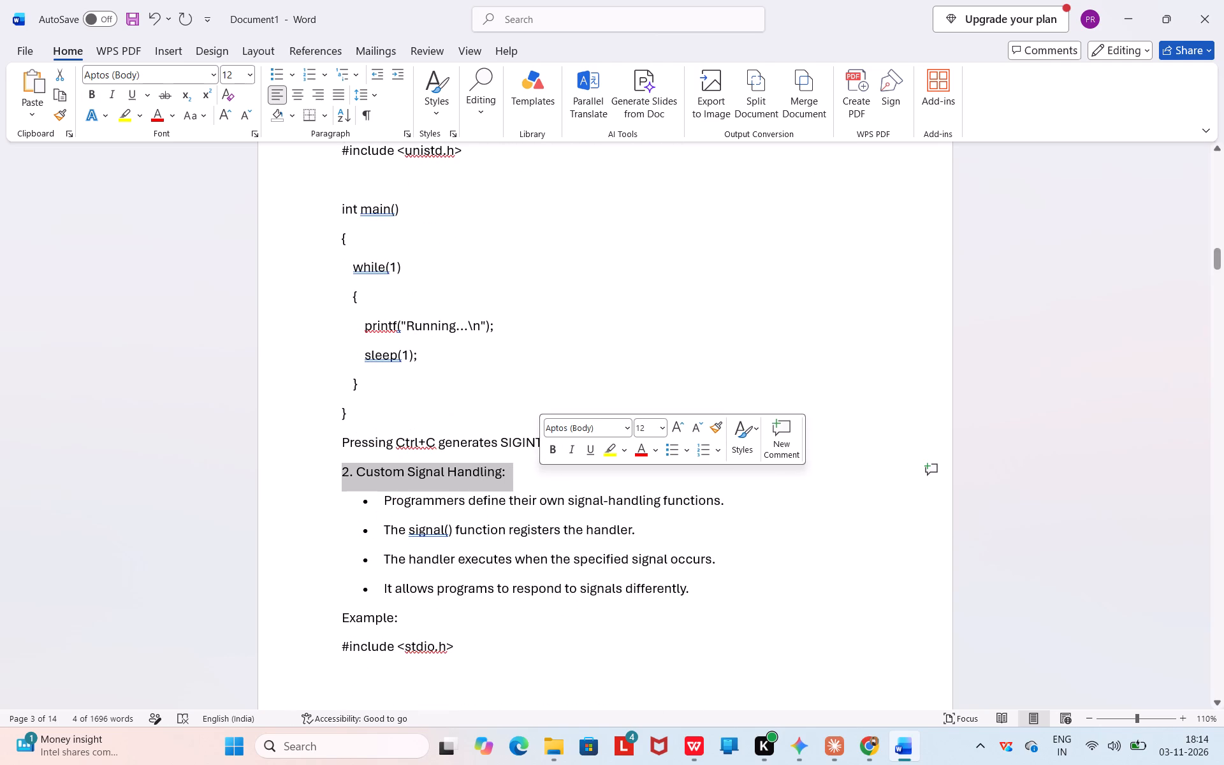
left_click(553, 444)
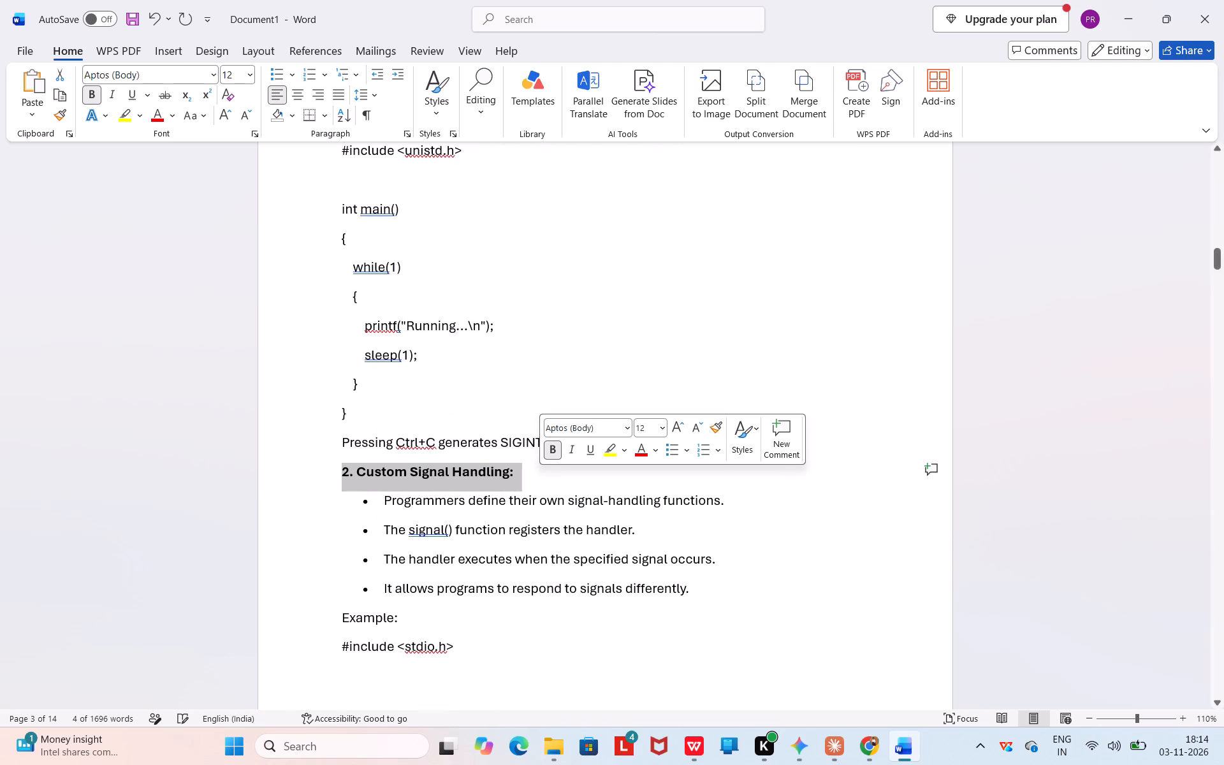
Delete the "Conclusion:" paragraph below the Default Handling and Custom Handling comparison table in question 2's answer.
scroll(533, 696, "down", 5)
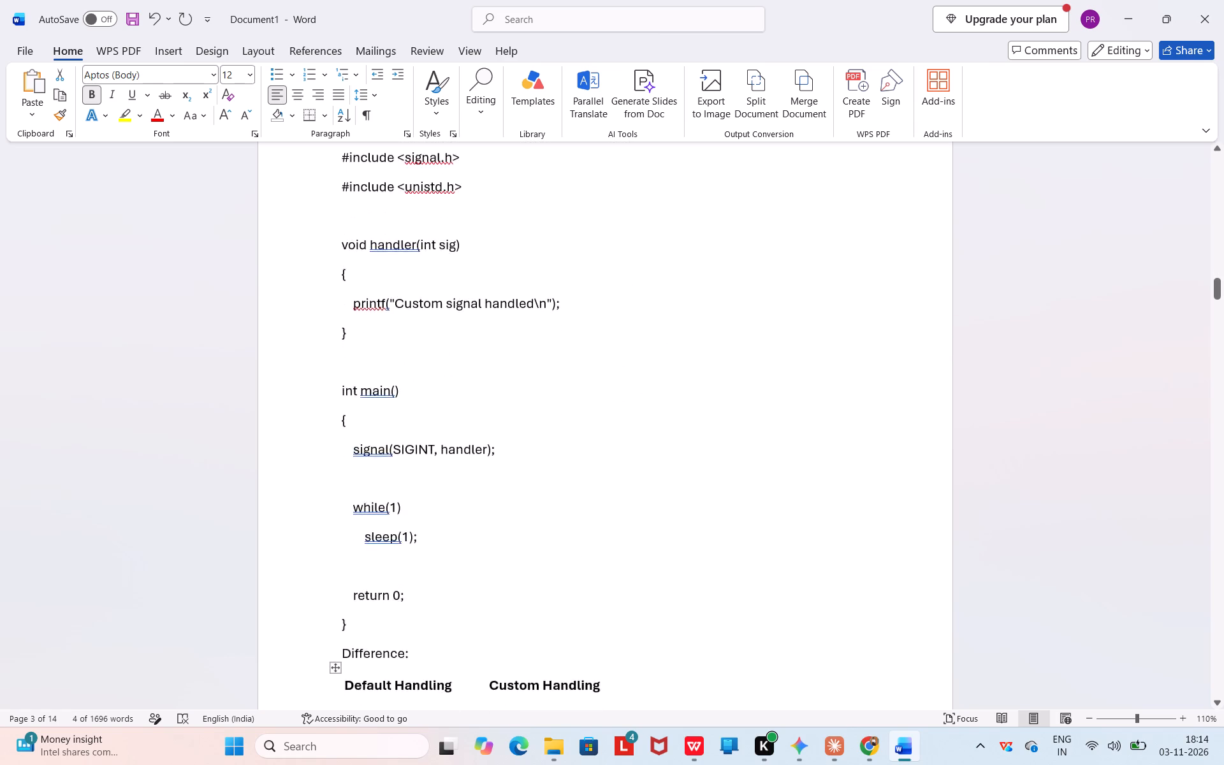
scroll(533, 696, "down", 4)
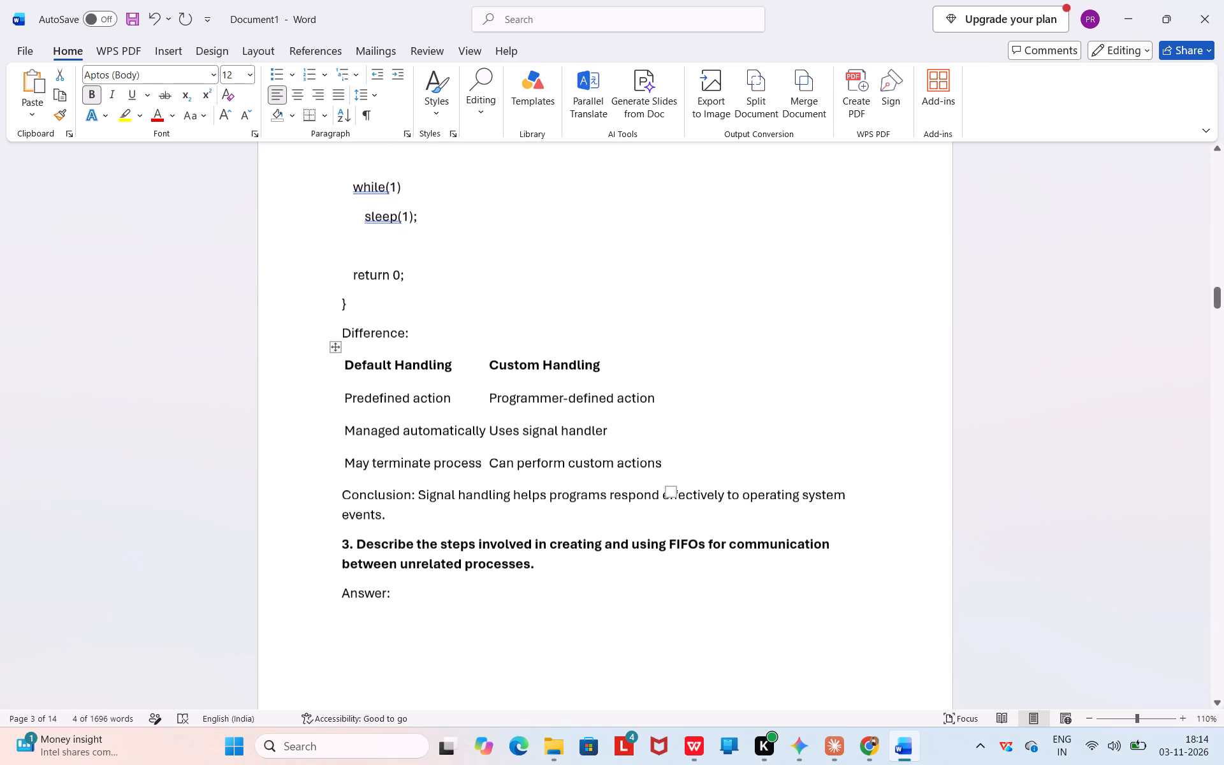
scroll(533, 696, "down", 1)
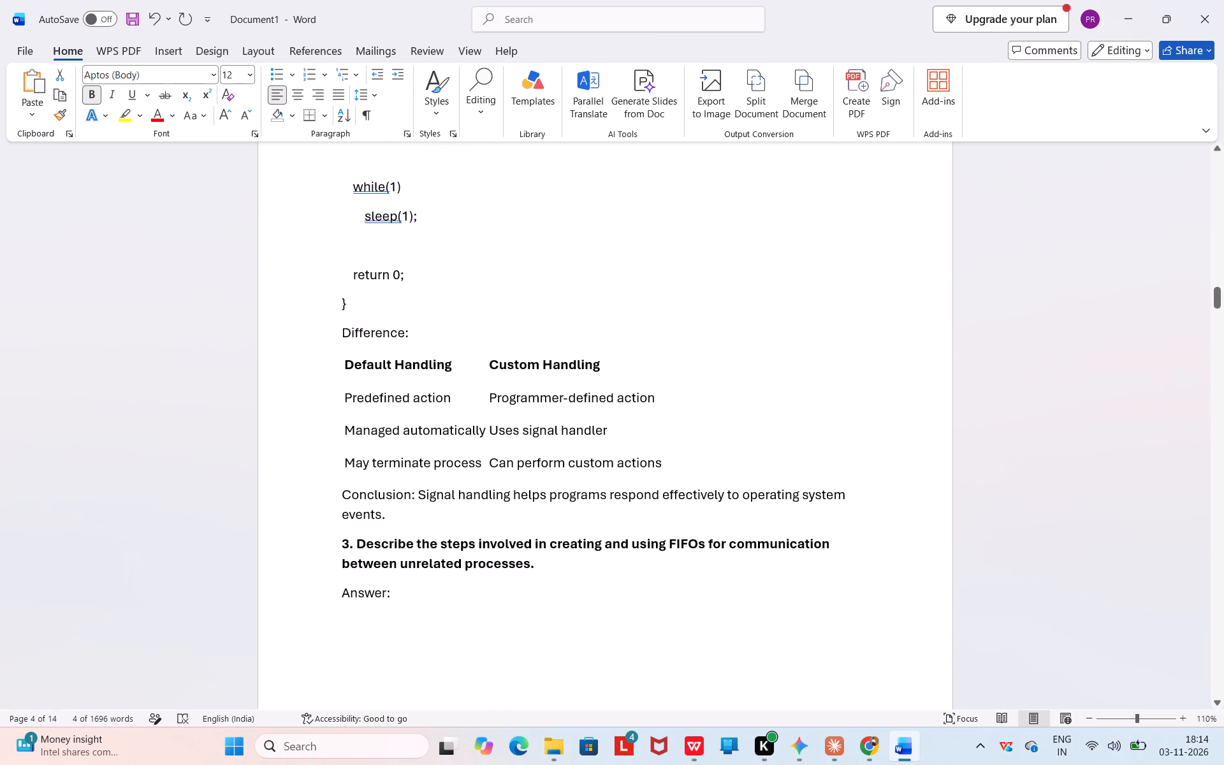
left_click_drag(401, 527, 356, 492)
key("BackSpace")
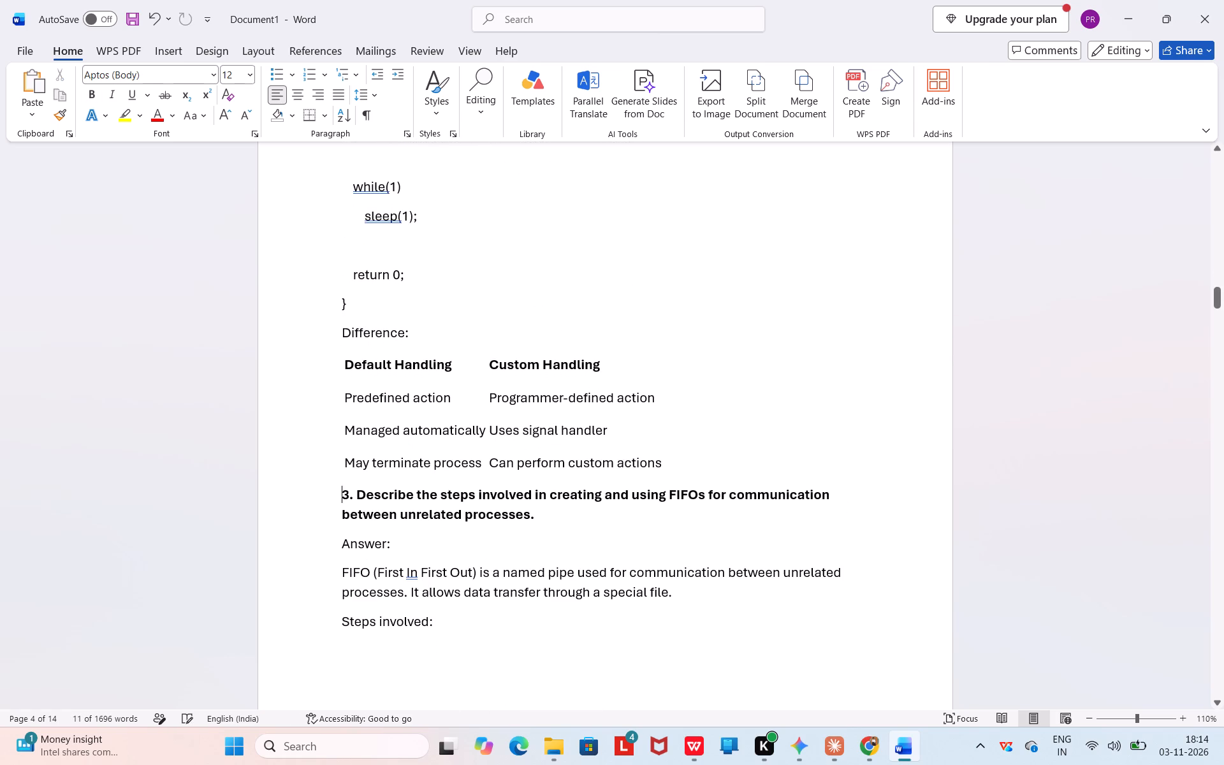
Highlight 5-mark question 3 on creating and using FIFOs in yellow and delete the "Answer:" line beneath it.
left_click_drag(335, 490, 535, 534)
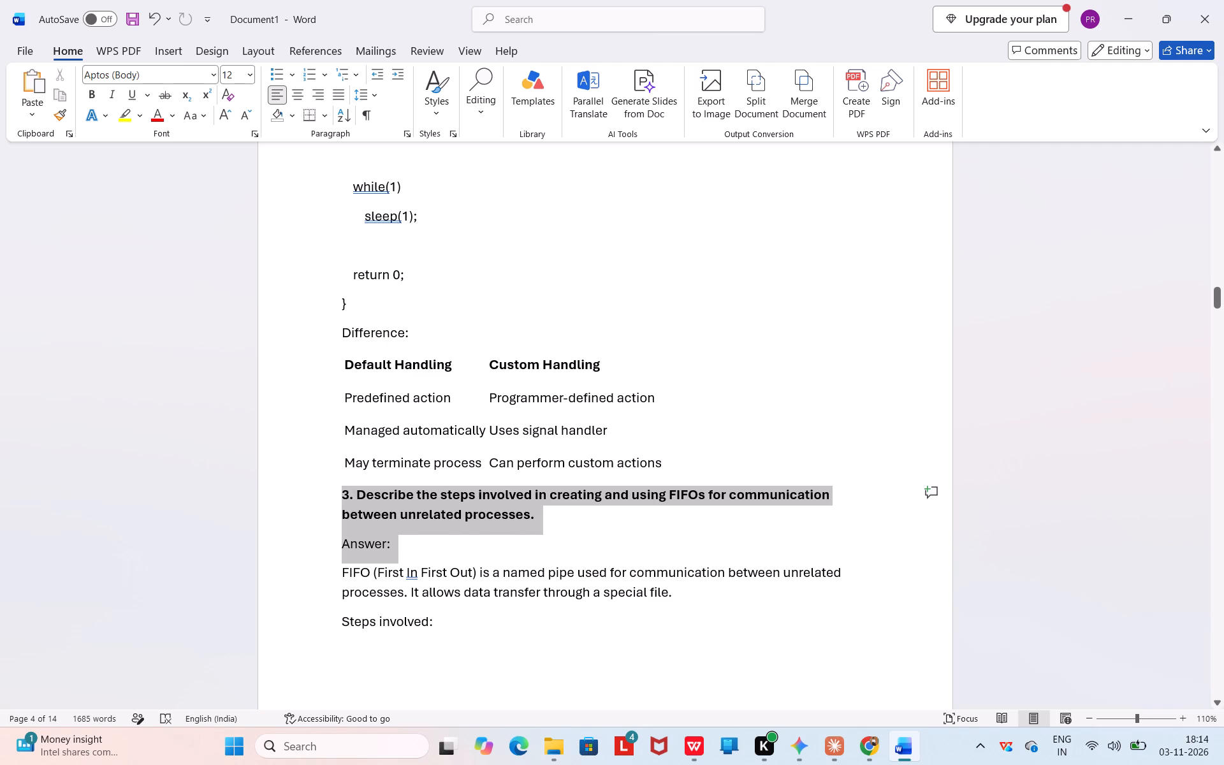
left_click_drag(535, 534, 544, 531)
left_click(610, 500)
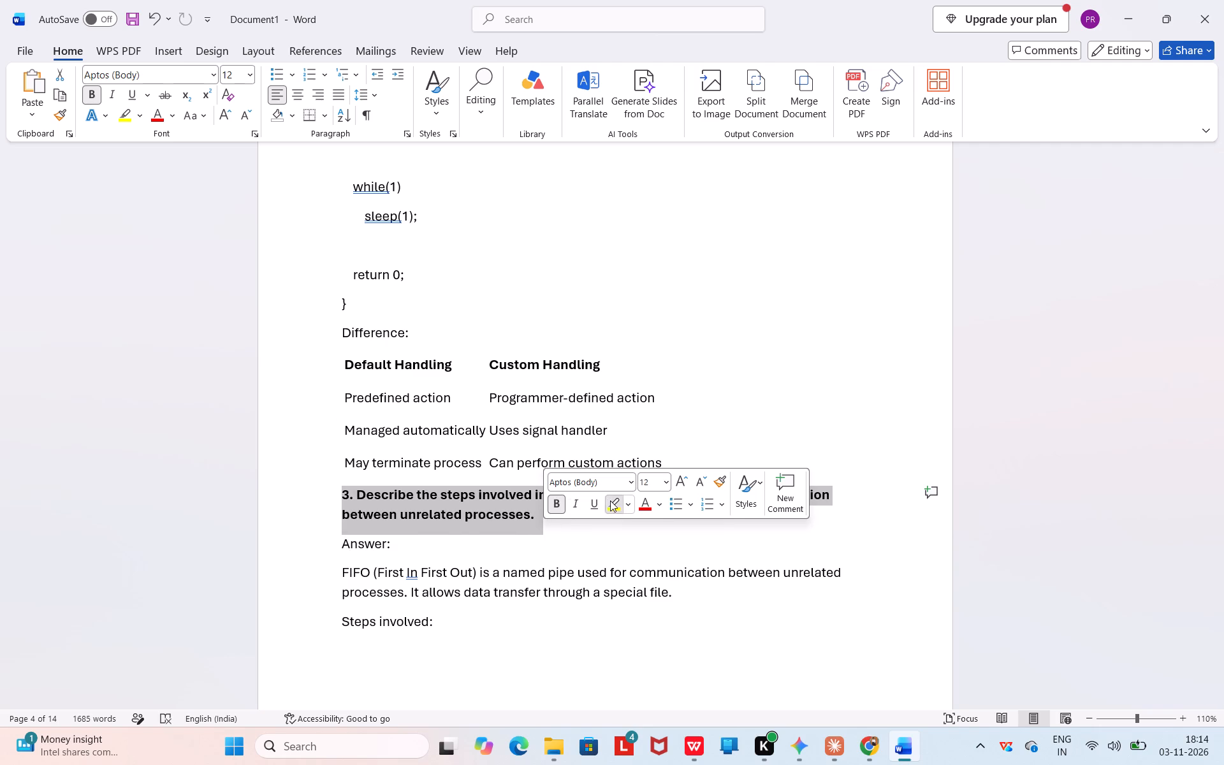
left_click_drag(407, 546, 346, 546)
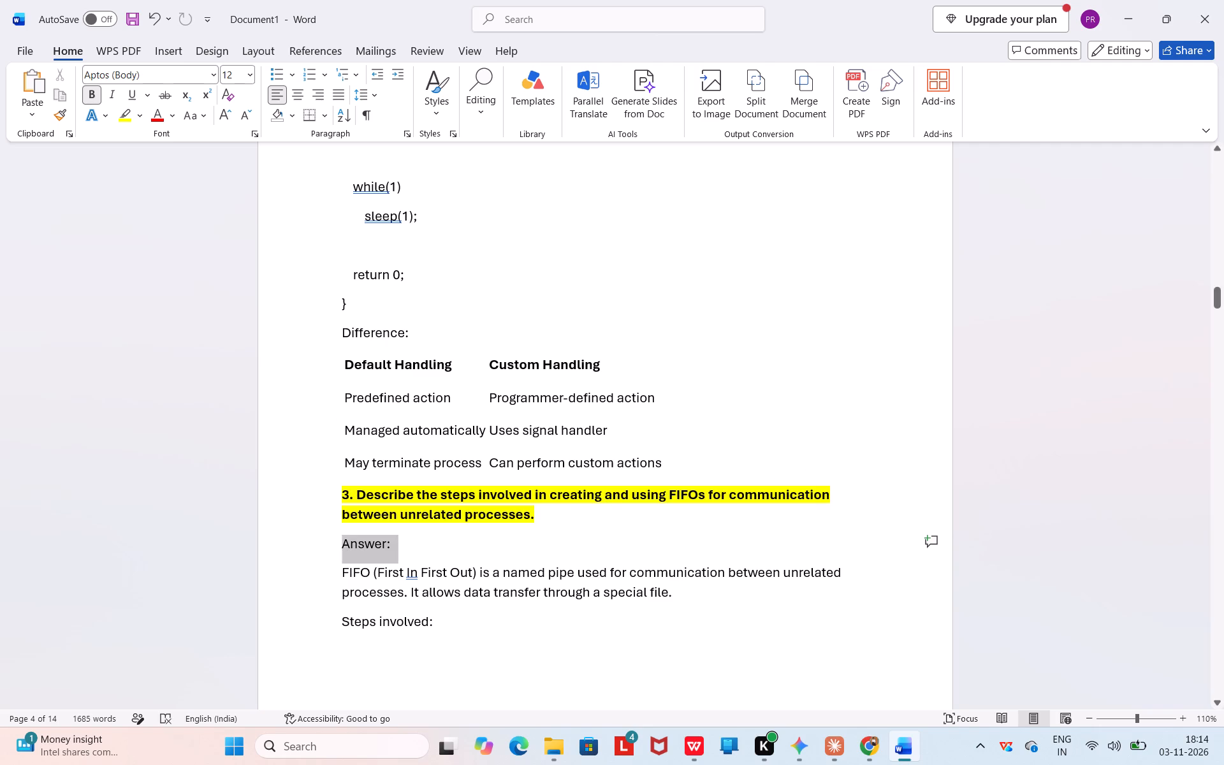
left_click_drag(346, 546, 347, 546)
key("BackSpace")
Delete the "Conclusion:" paragraph after the advantages list at the end of question 3's FIFO answer.
scroll(347, 546, "down", 2)
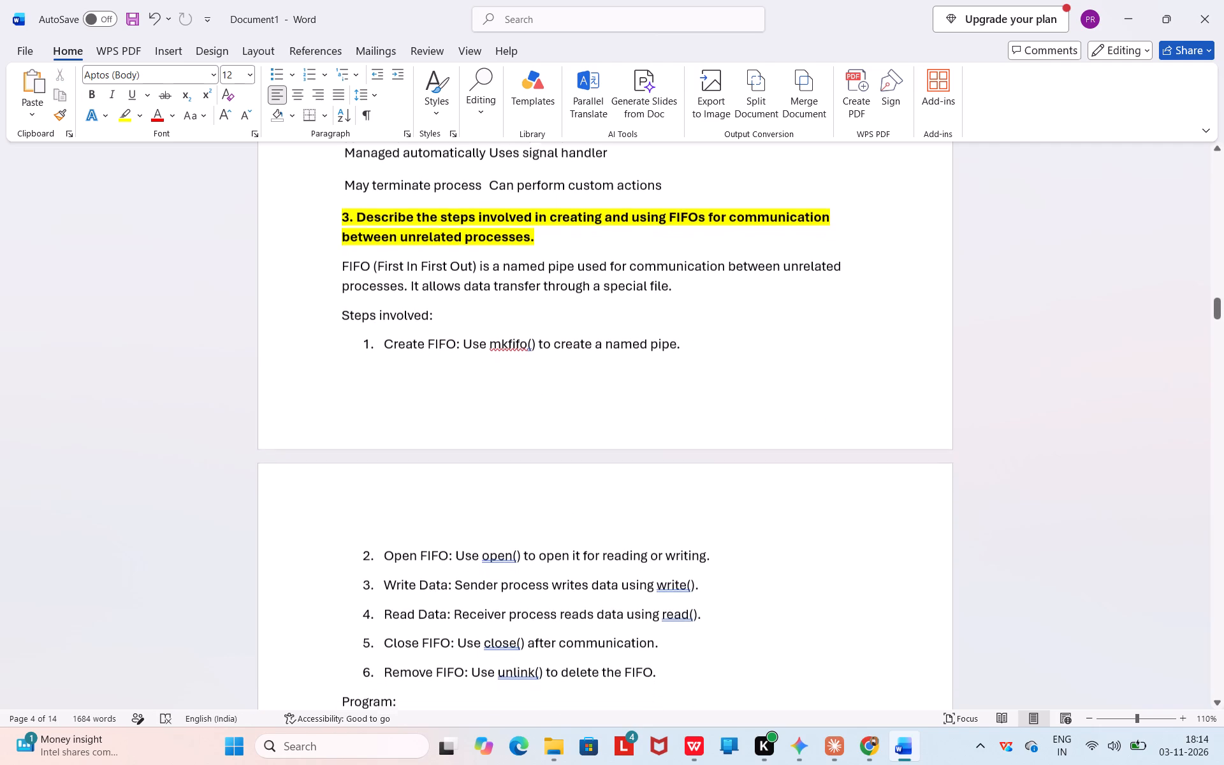
scroll(347, 546, "down", 5)
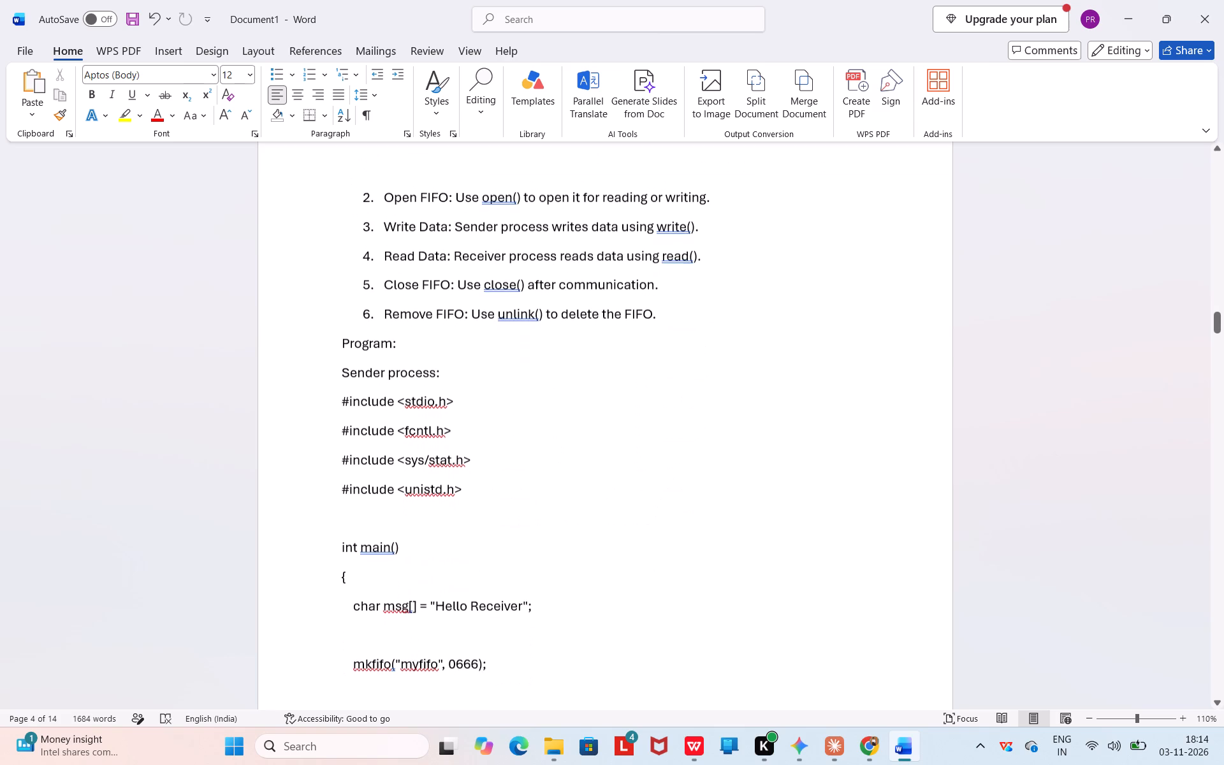
scroll(347, 546, "down", 5)
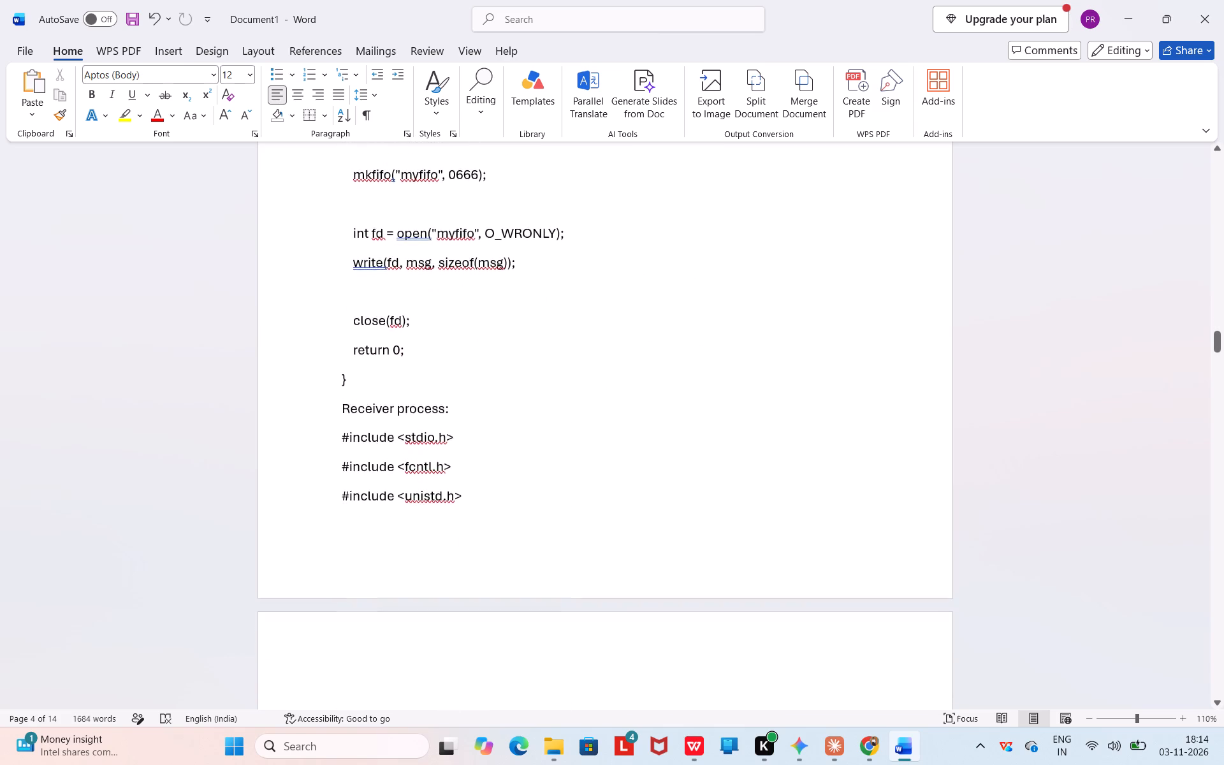
scroll(347, 546, "down", 5)
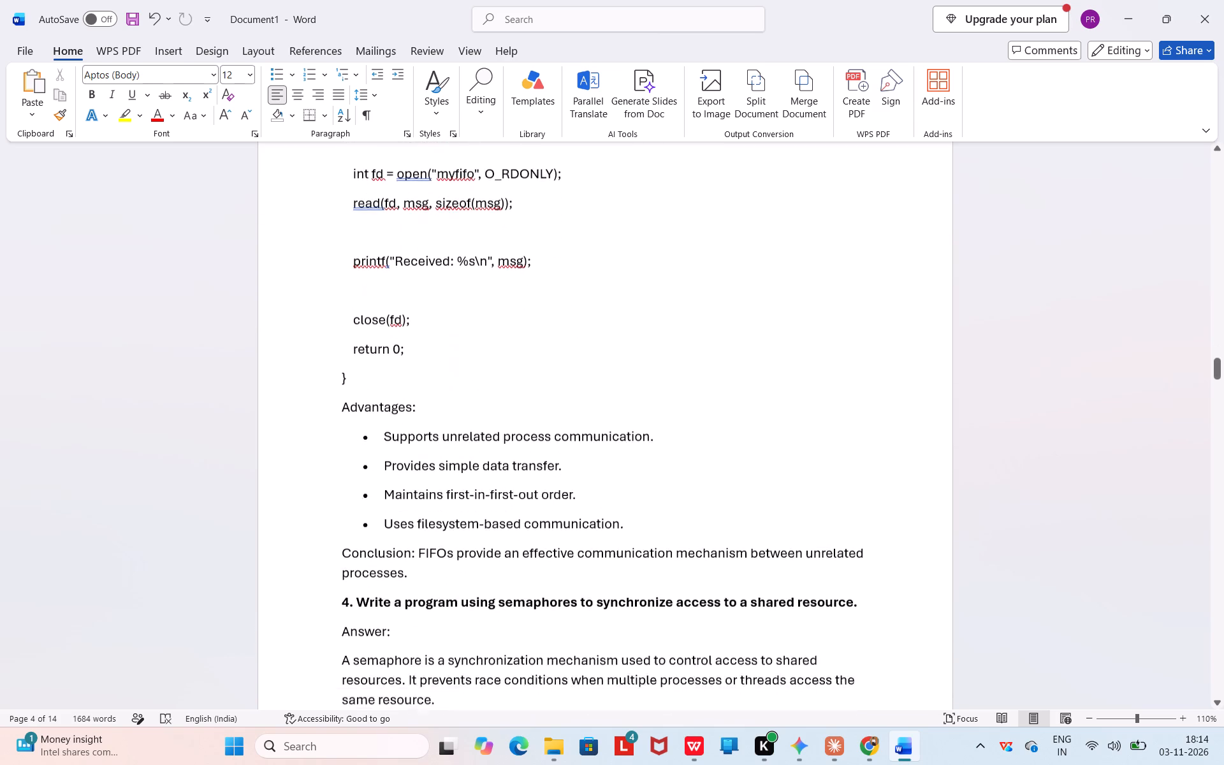
scroll(347, 546, "down", 1)
left_click_drag(428, 457, 348, 445)
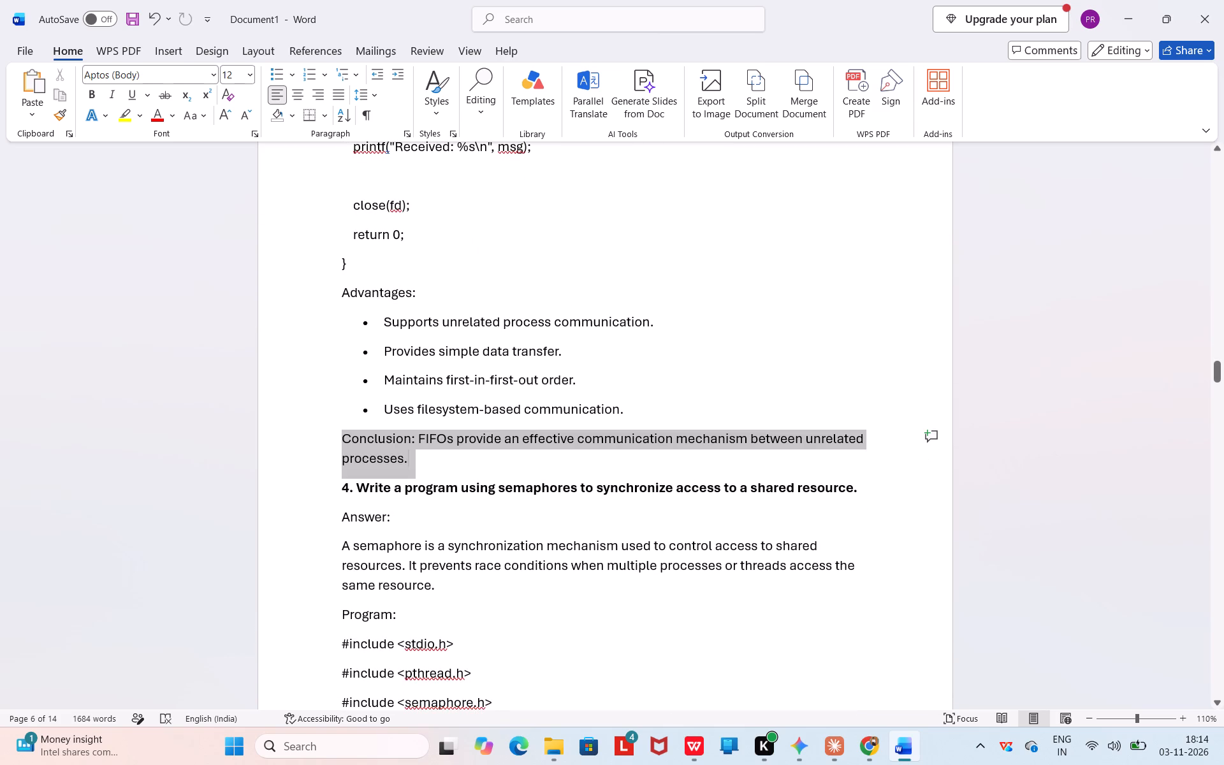
left_click_drag(348, 445, 323, 438)
key("BackSpace")
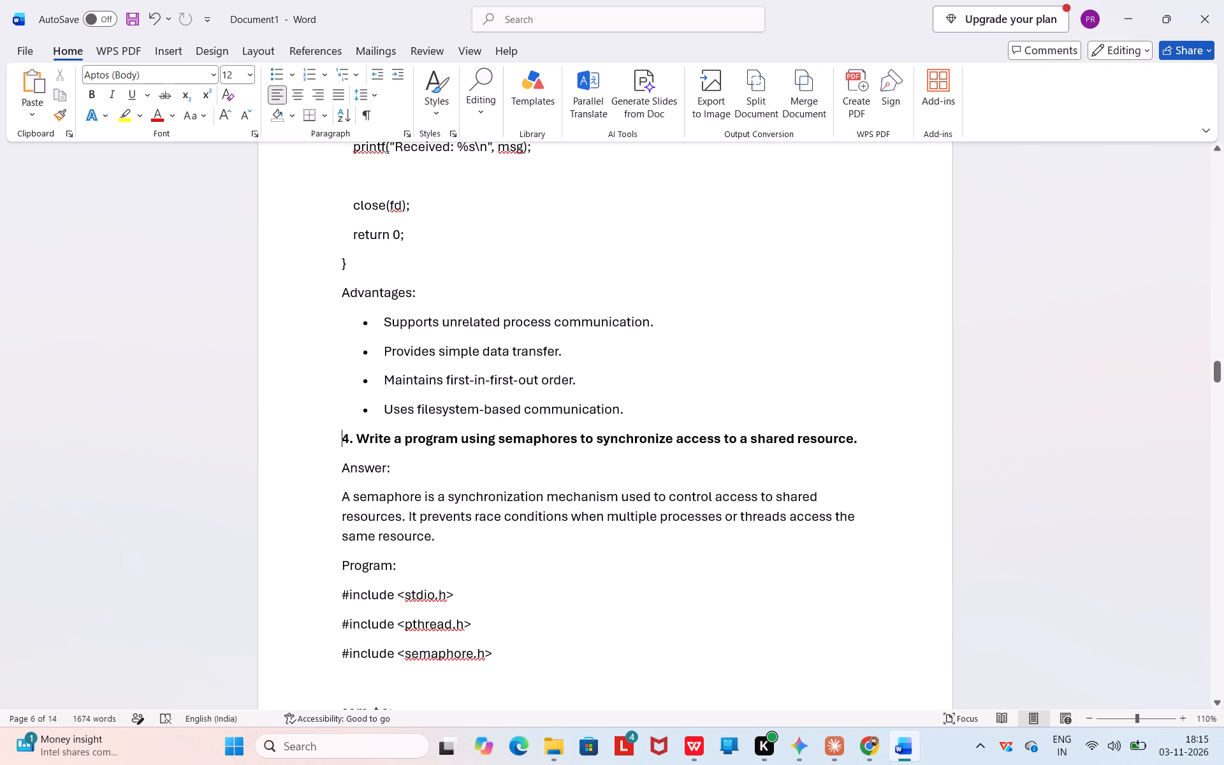
Delete the "Answer:" line under 5-mark question 4 on semaphores and highlight the question in yellow.
left_click_drag(398, 472, 319, 470)
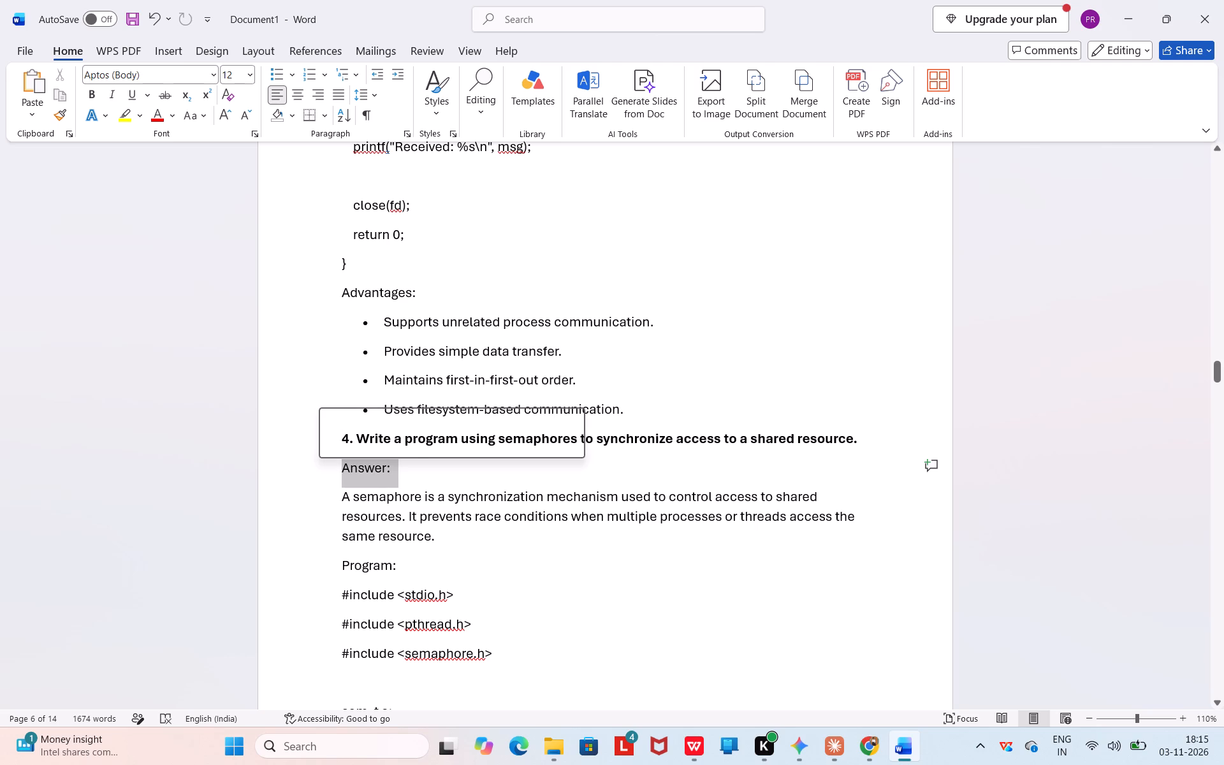
key("BackSpace")
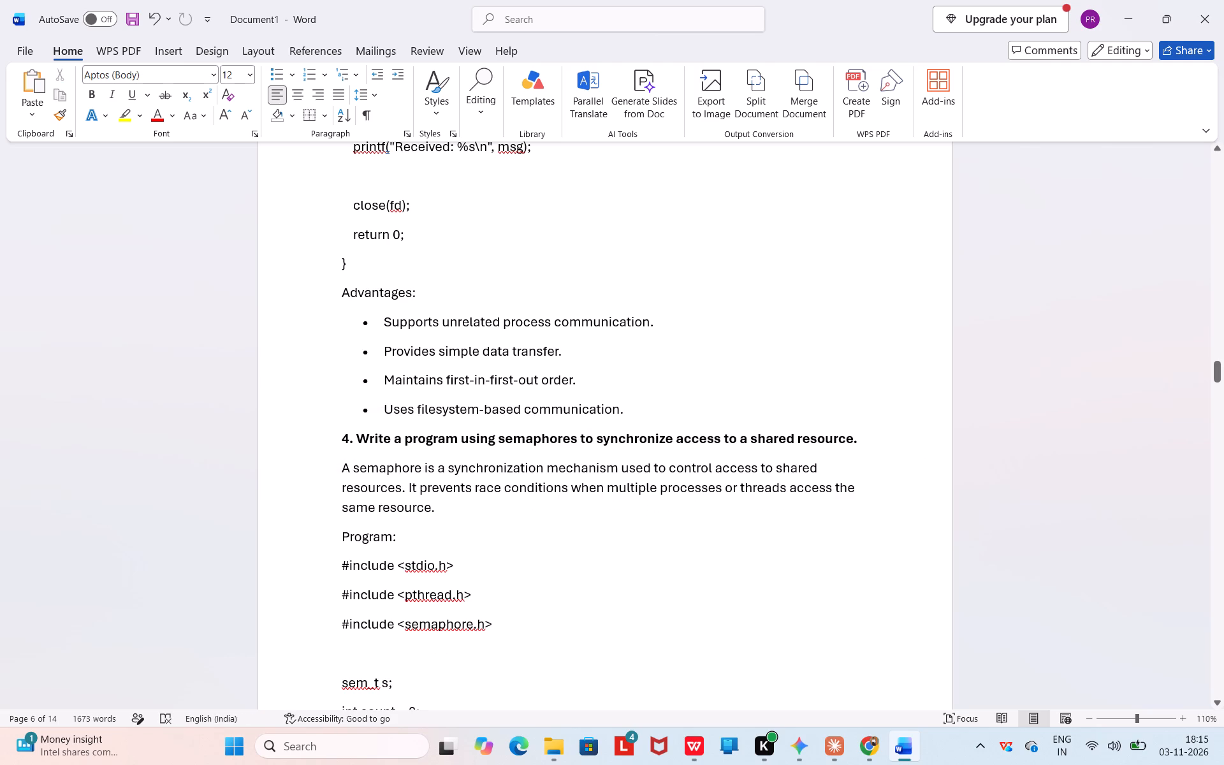
left_click_drag(340, 437, 953, 440)
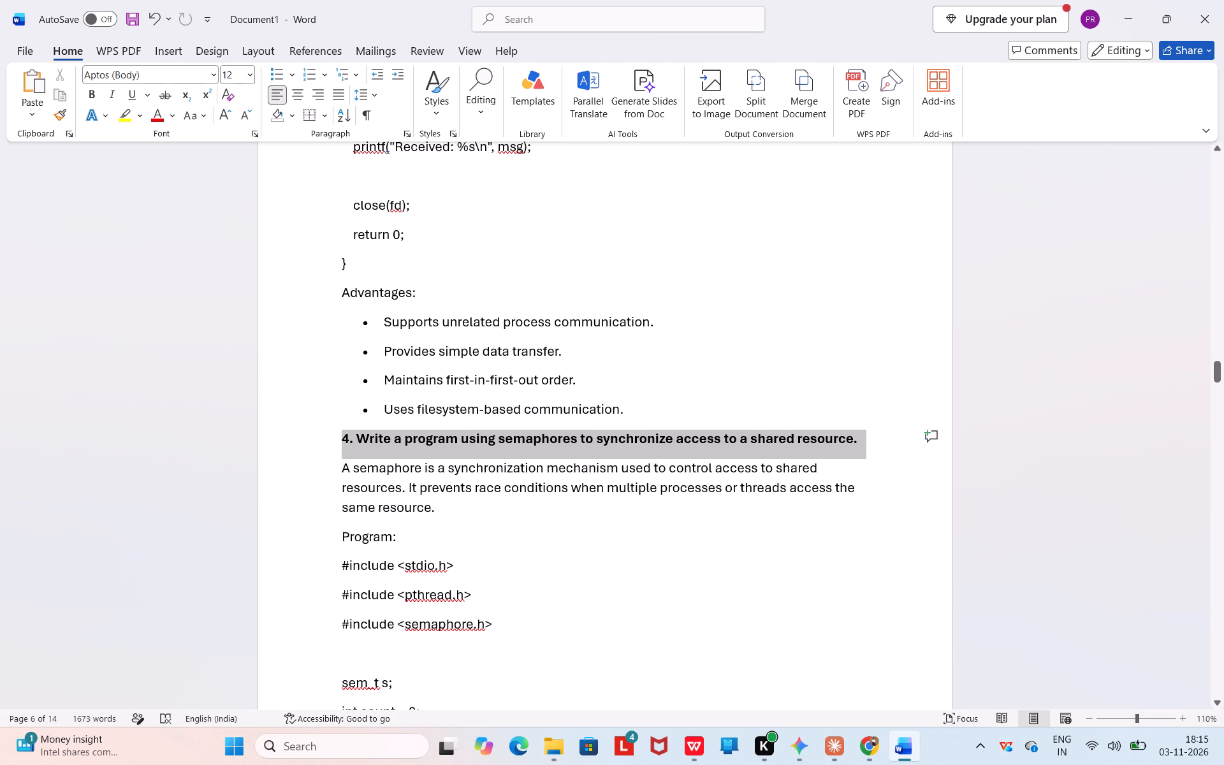
left_click_drag(953, 440, 996, 440)
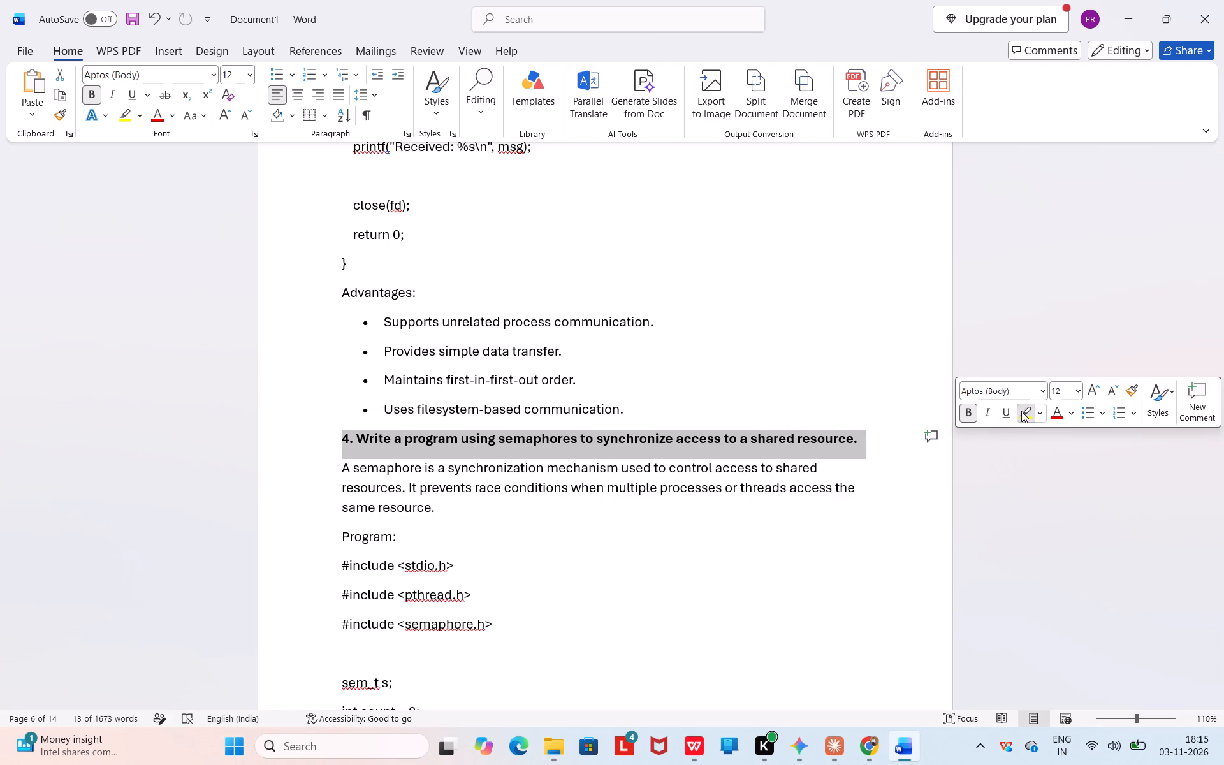
left_click(1021, 411)
Delete the "Conclusion:" paragraph after the advantages list at the end of question 4's semaphore answer.
scroll(489, 573, "down", 5)
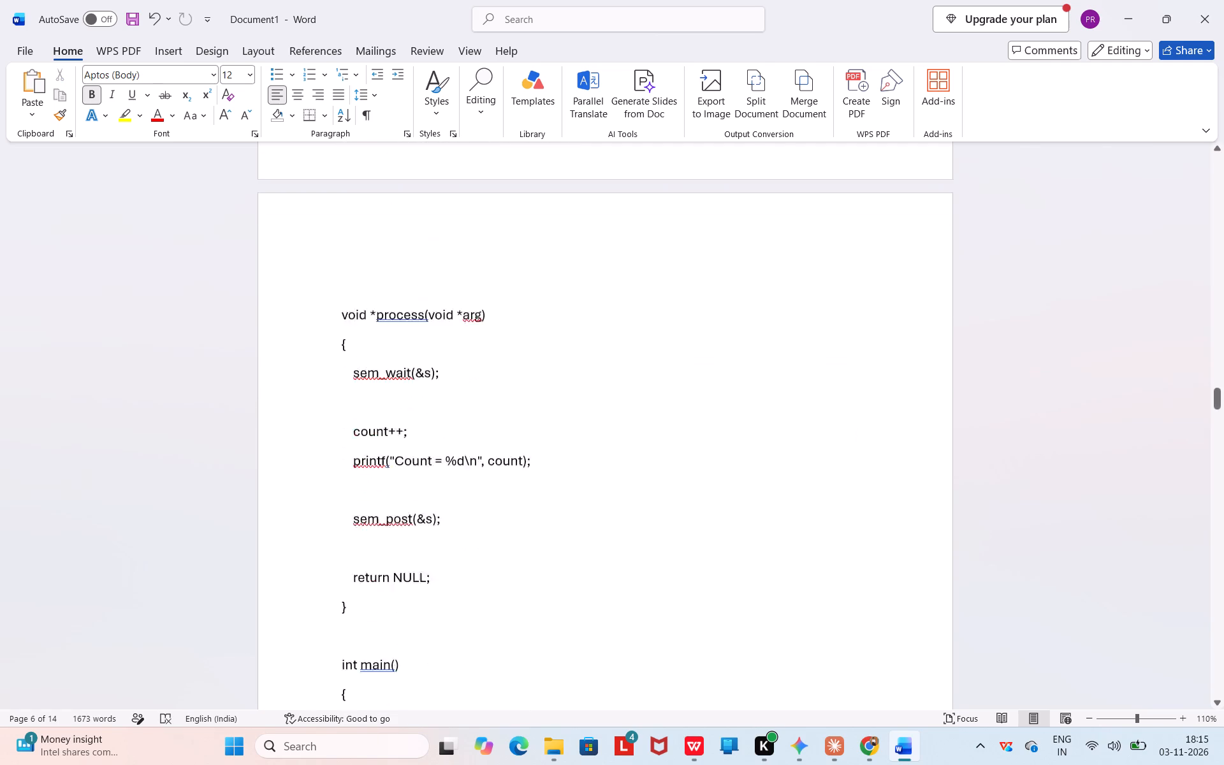
scroll(489, 573, "down", 6)
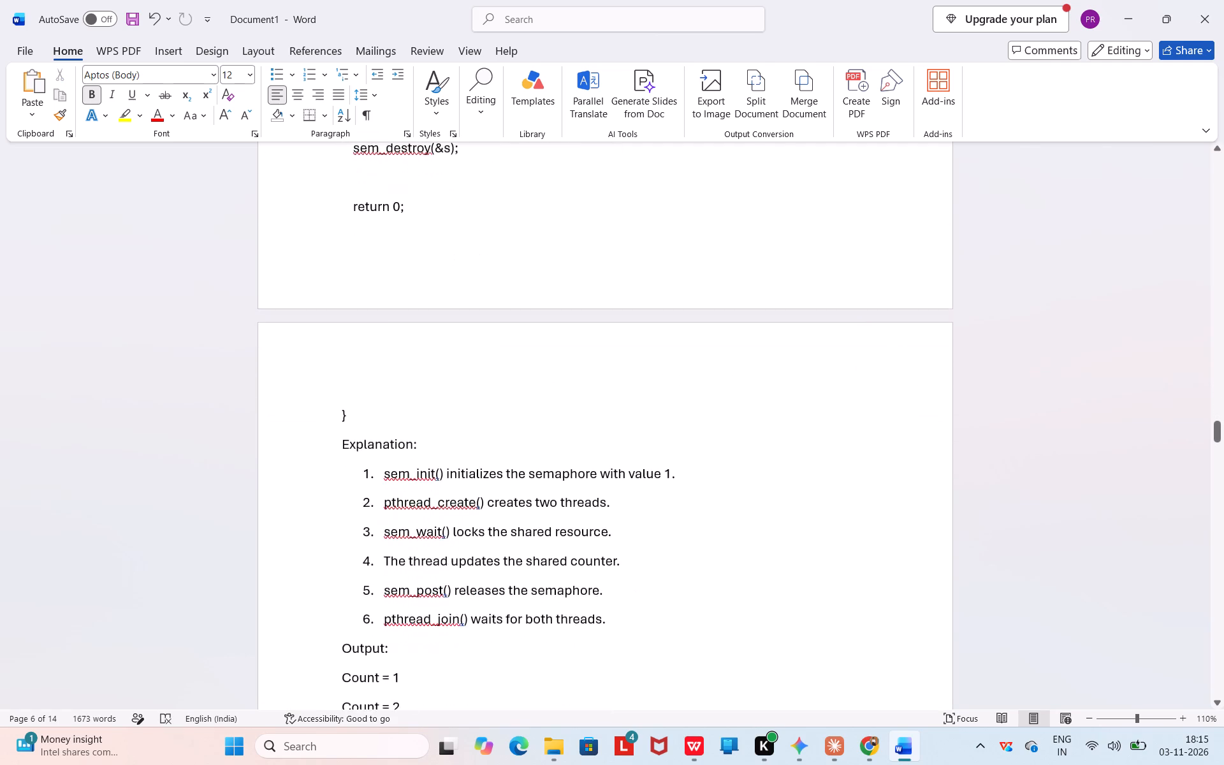
scroll(489, 573, "down", 4)
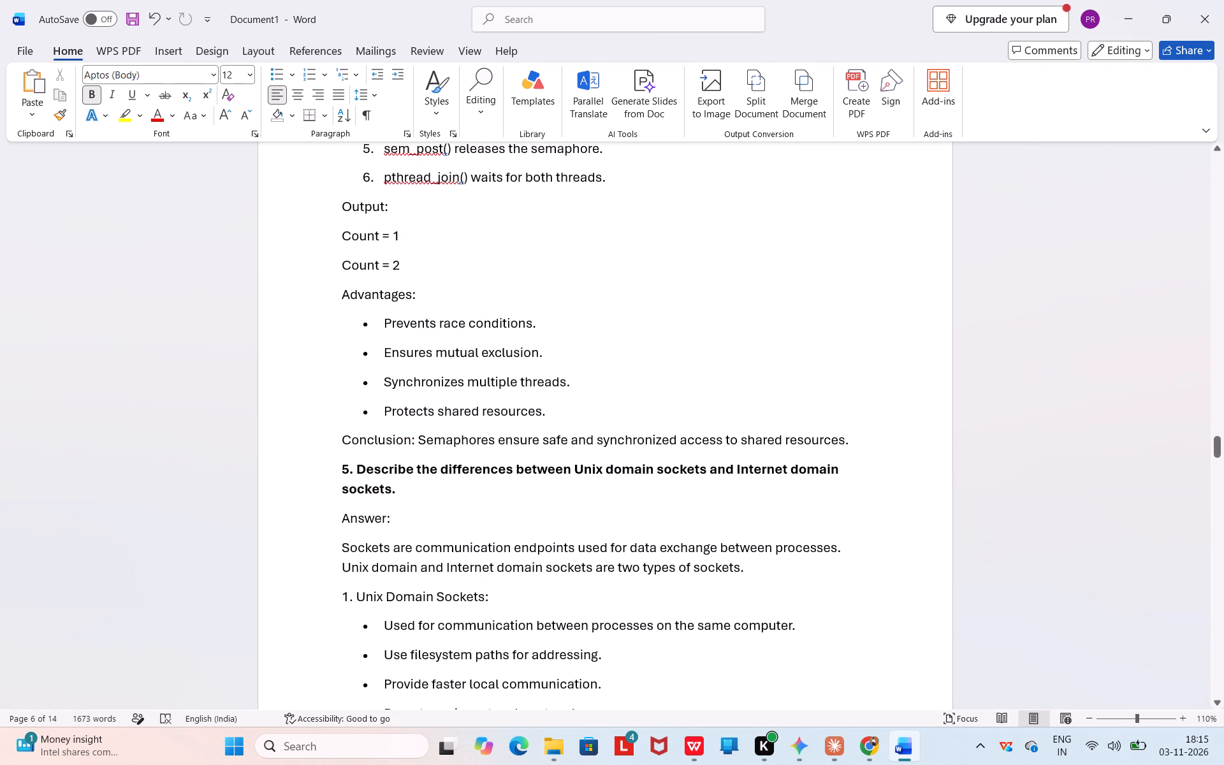
left_click_drag(854, 442, 320, 466)
left_click_drag(320, 466, 318, 453)
key("BackSpace")
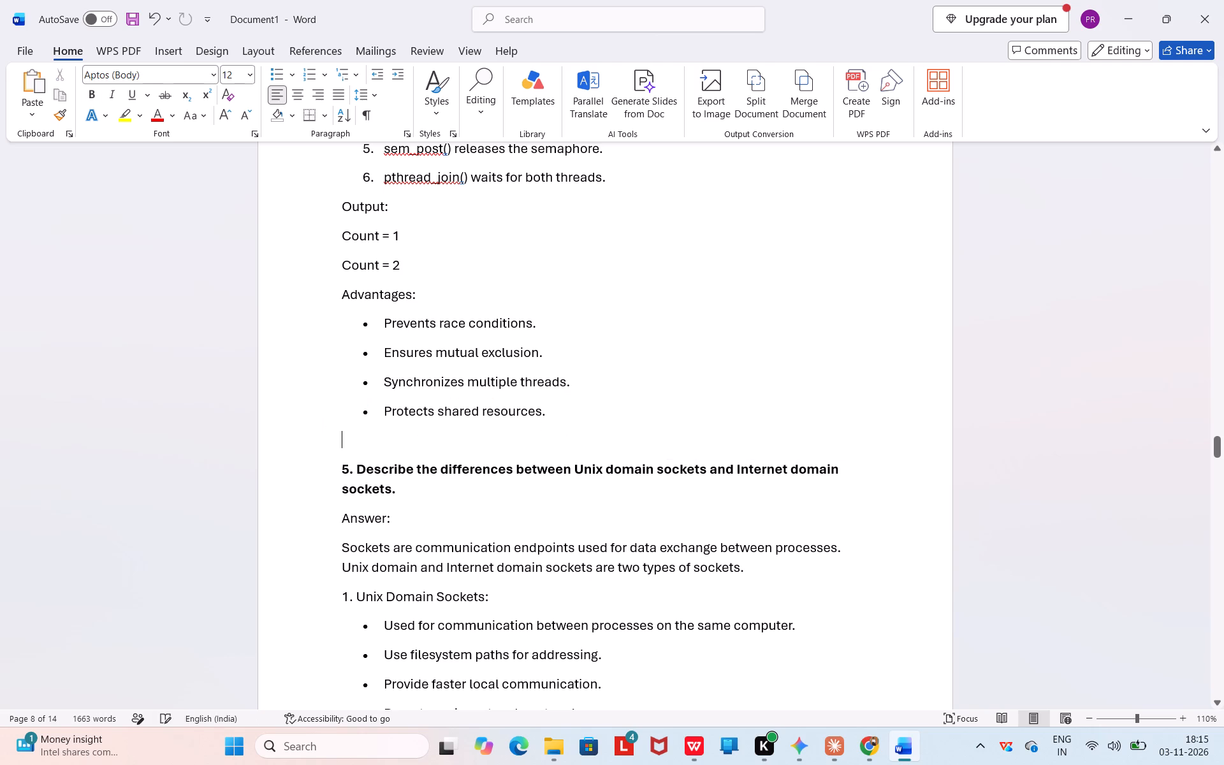
key("BackSpace")
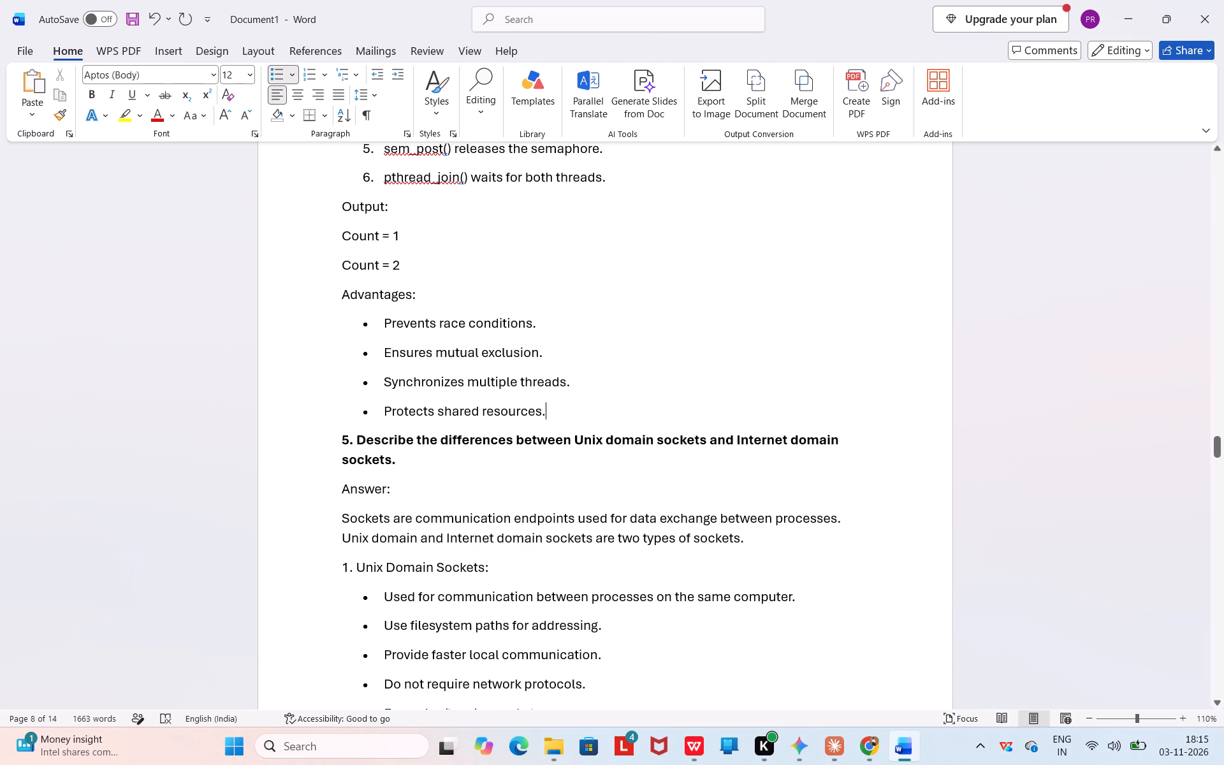
Highlight 5-mark question 5 on Unix and Internet domain sockets in yellow and delete the "Answer:" line beneath it.
left_click_drag(341, 433, 399, 456)
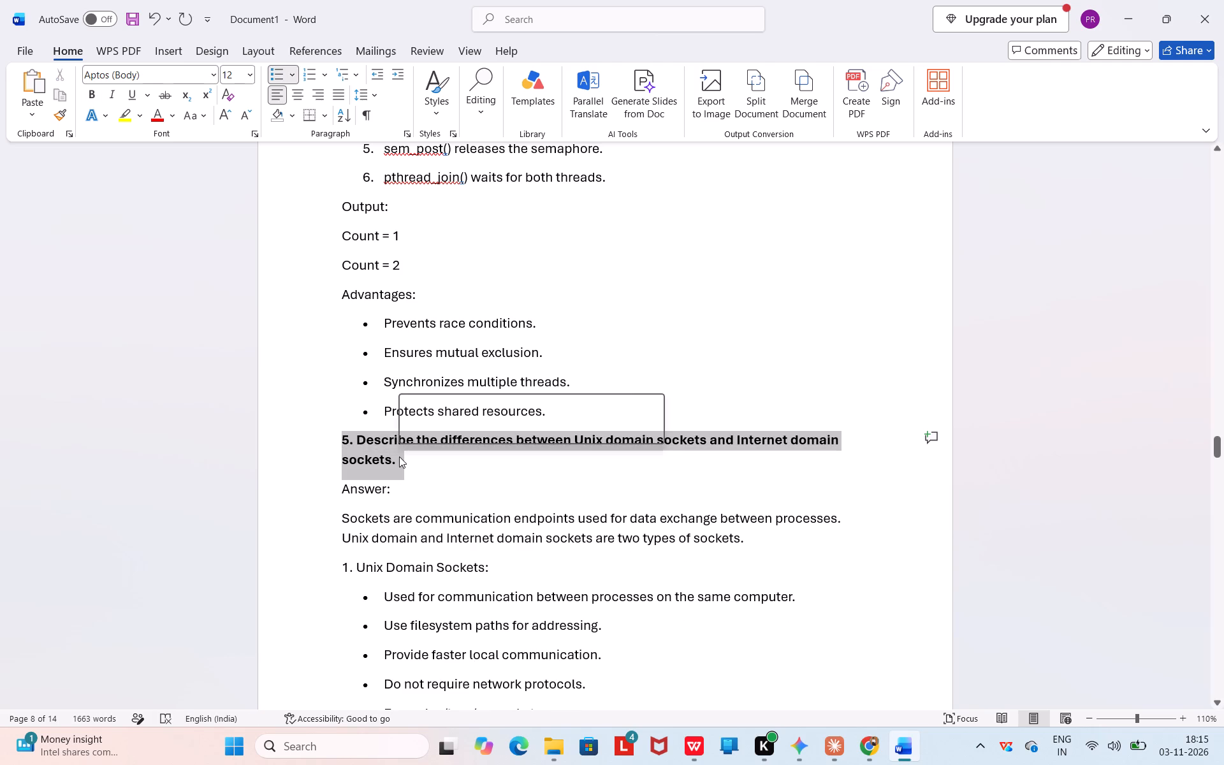
left_click(463, 429)
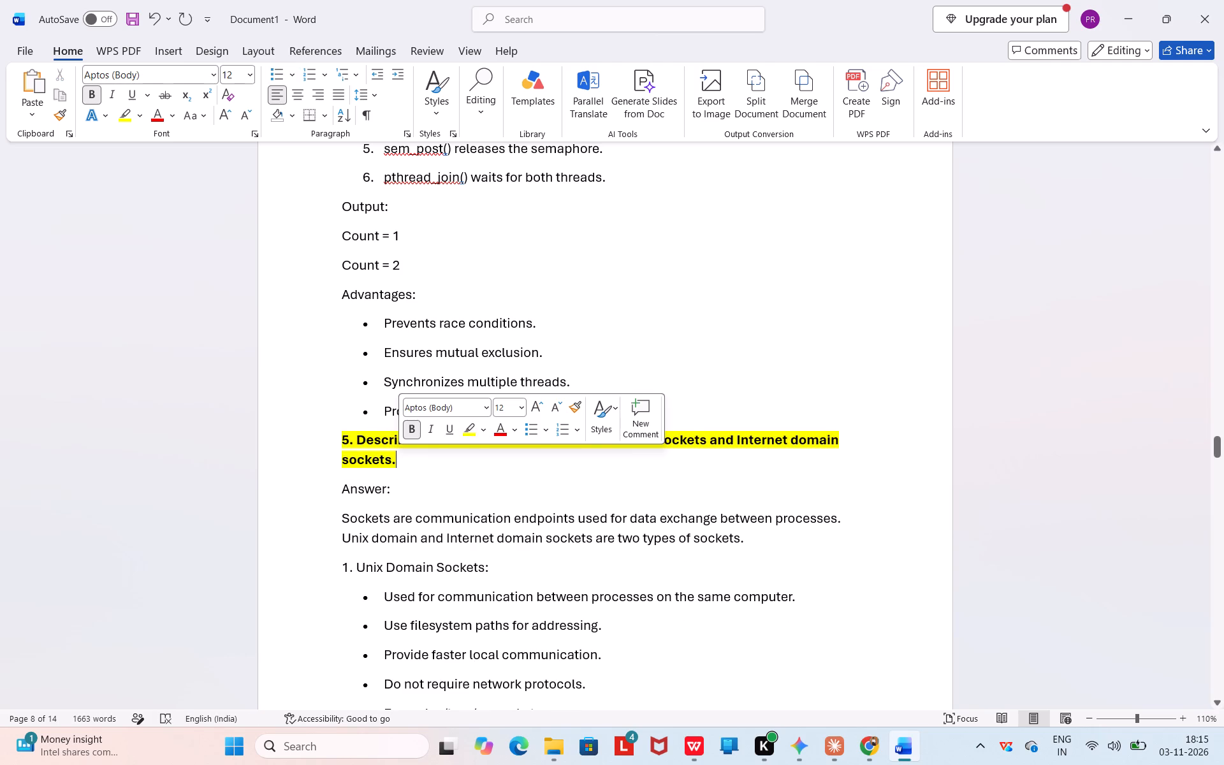
left_click_drag(395, 493, 313, 493)
key("BackSpace")
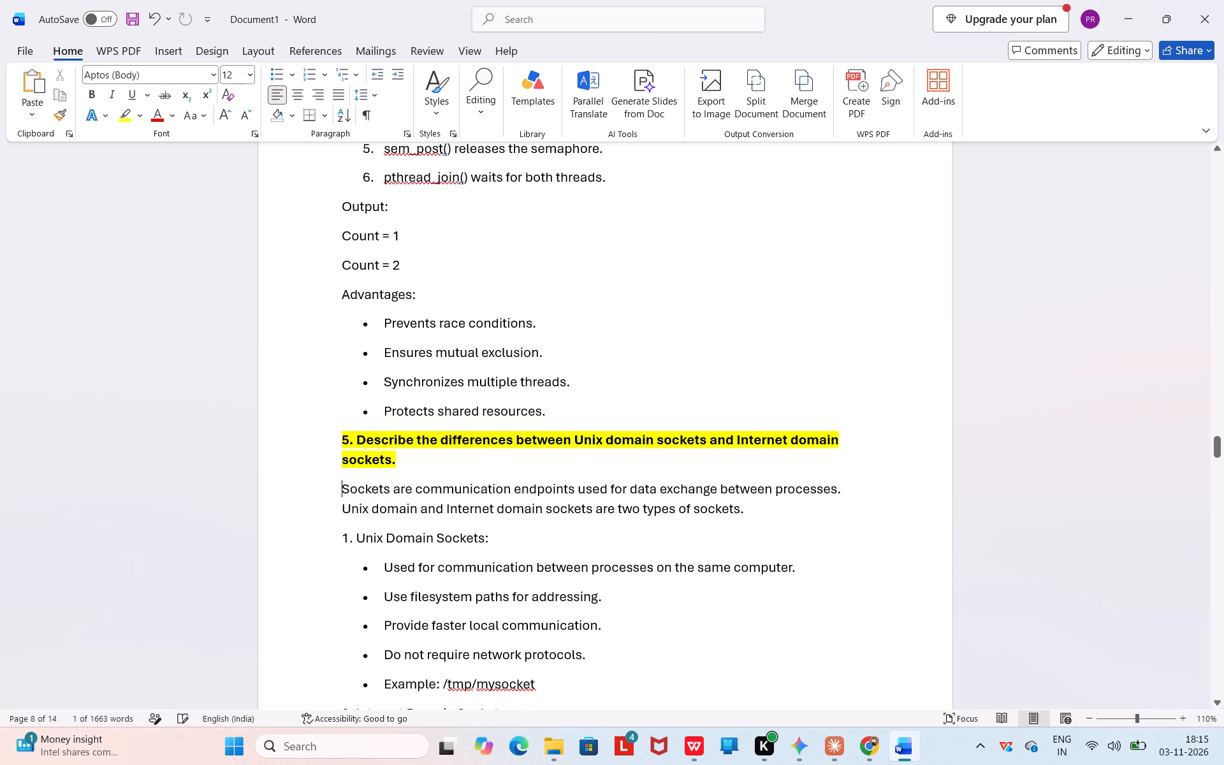
Make the "1. Unix Domain Sockets:" and "2. Internet Domain Sockets:" subheadings in question 5's answer bold.
scroll(313, 493, "down", 3)
scroll(313, 493, "up", 2)
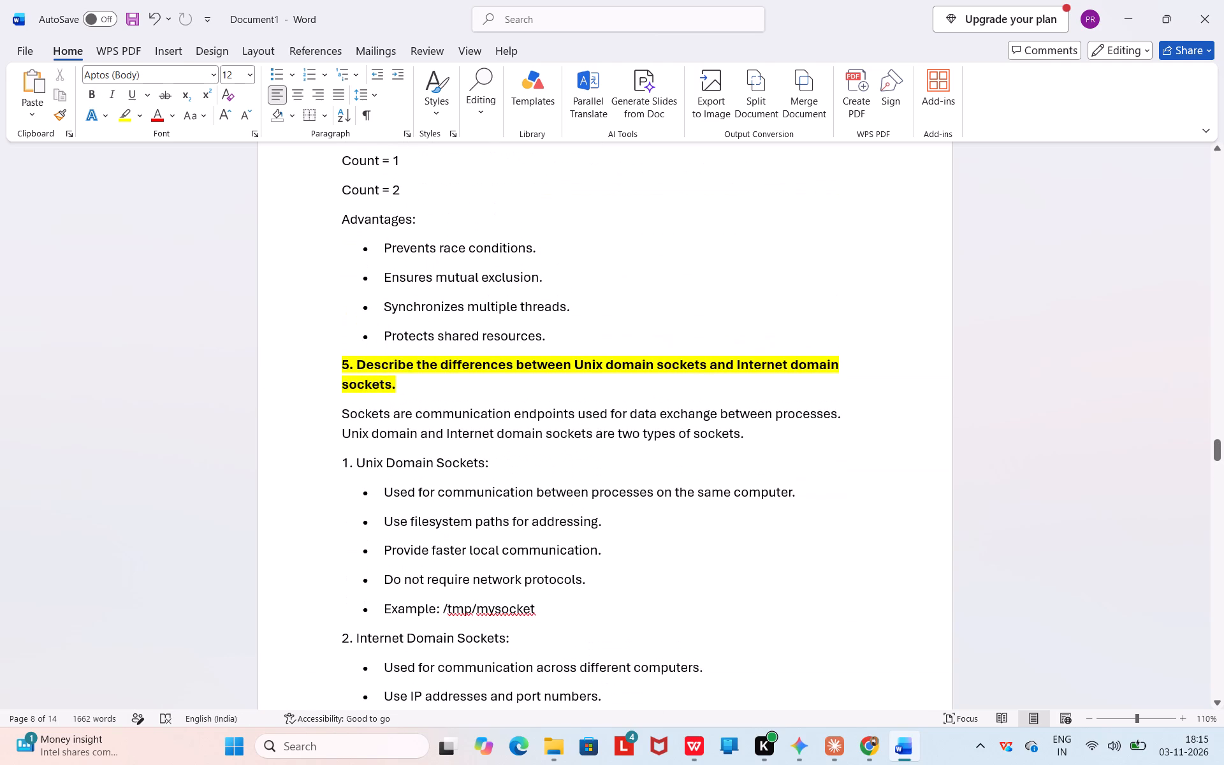
left_click_drag(339, 462, 521, 458)
left_click(532, 432)
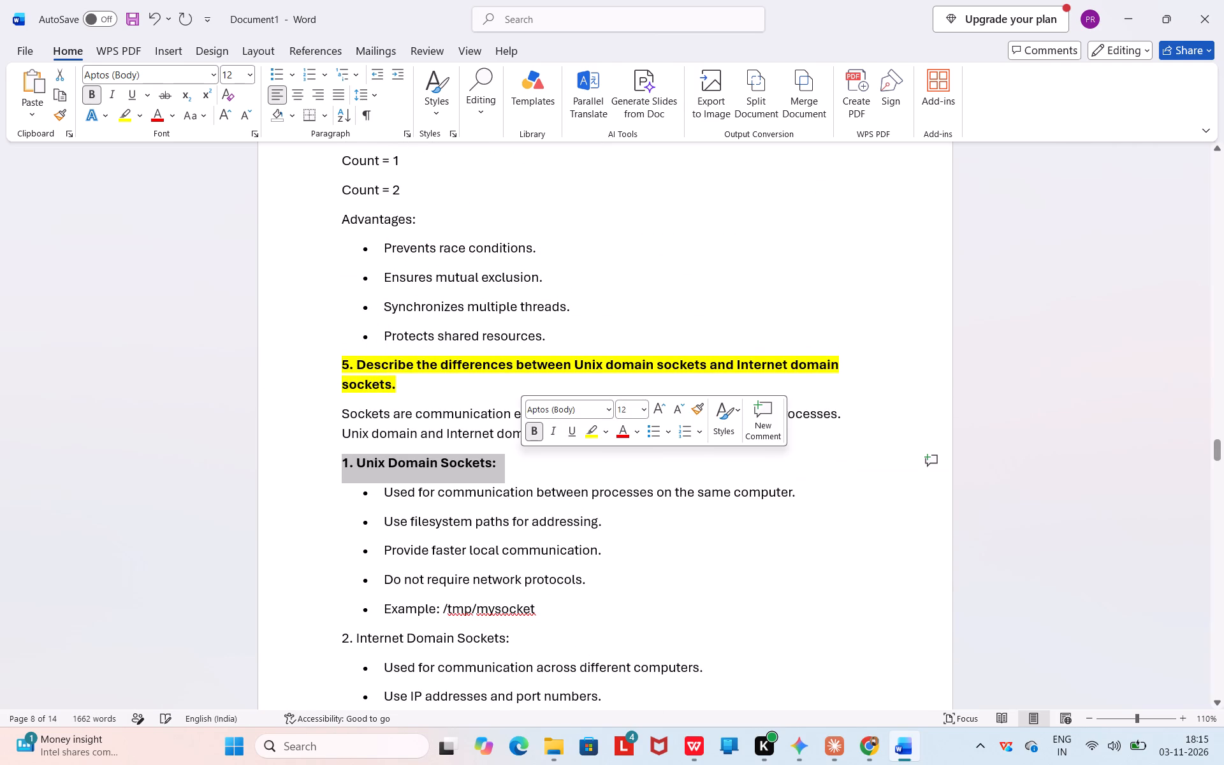
left_click_drag(516, 639, 330, 639)
left_click(340, 621)
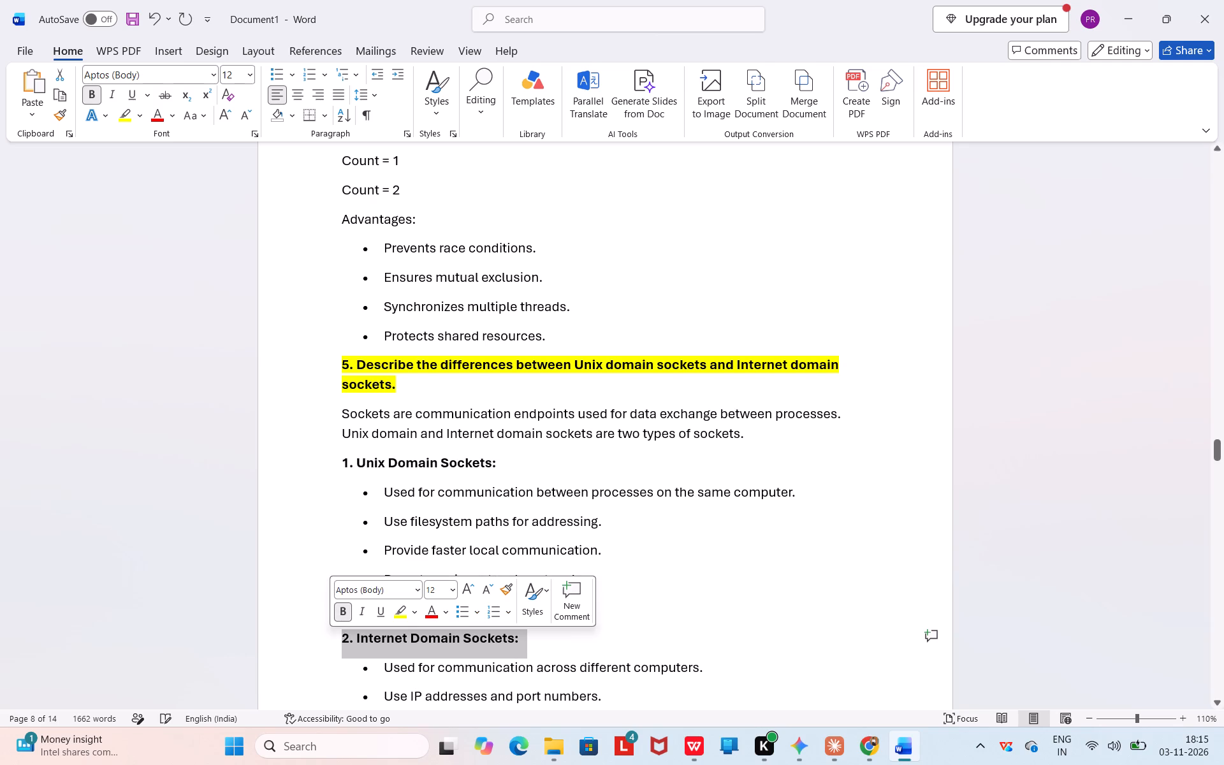
Delete the "Conclusion:" paragraph below the differences table at the end of question 5's sockets answer.
scroll(609, 600, "down", 5)
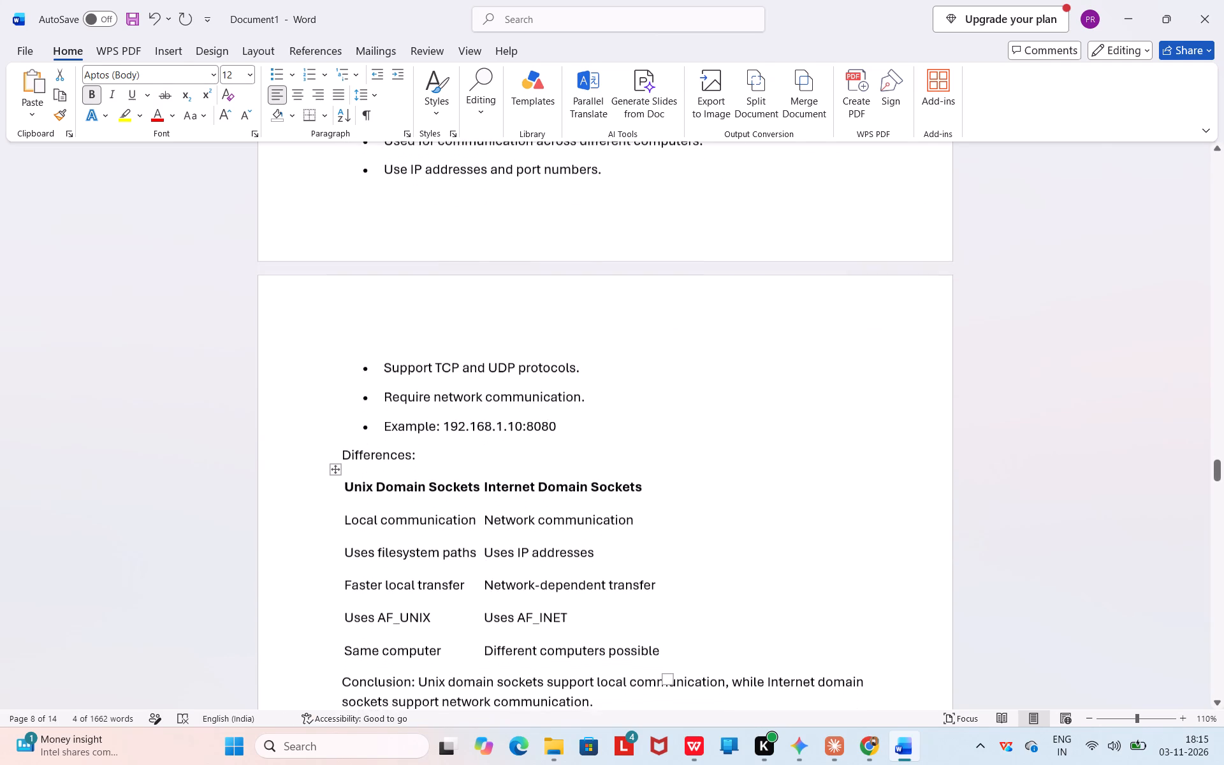
scroll(609, 600, "down", 3)
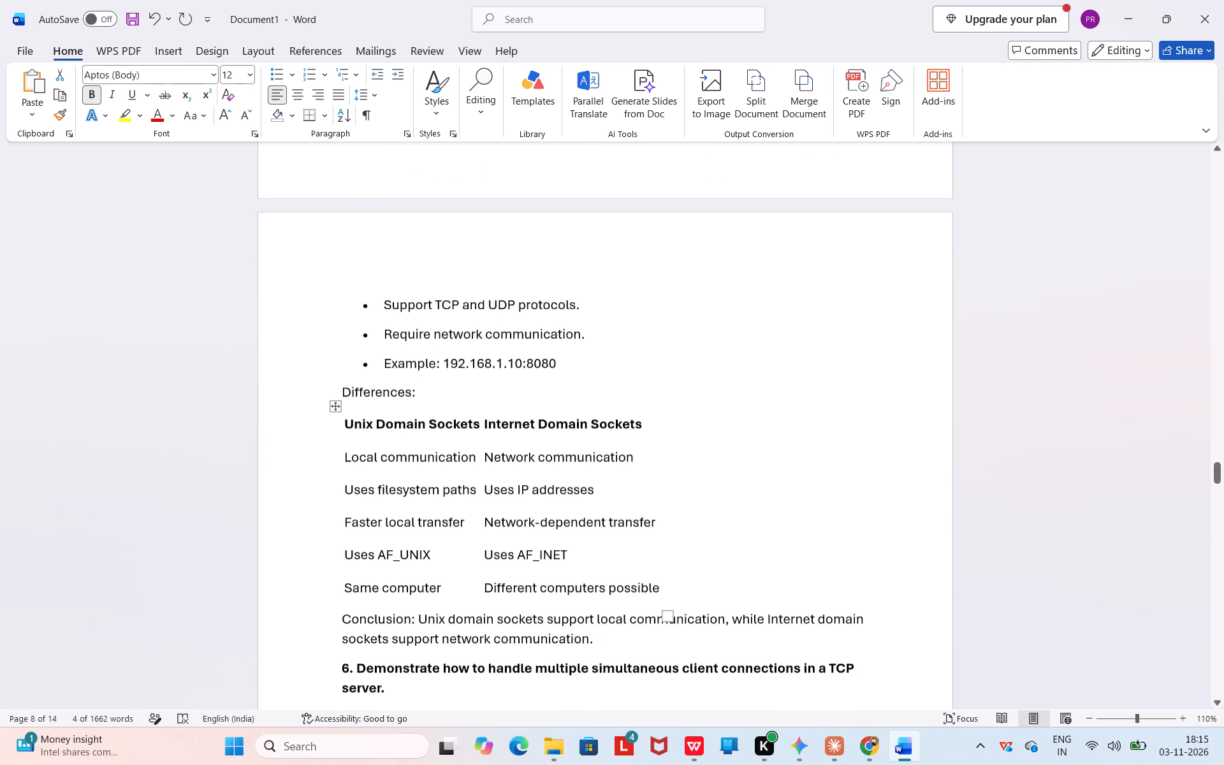
scroll(609, 600, "down", 1)
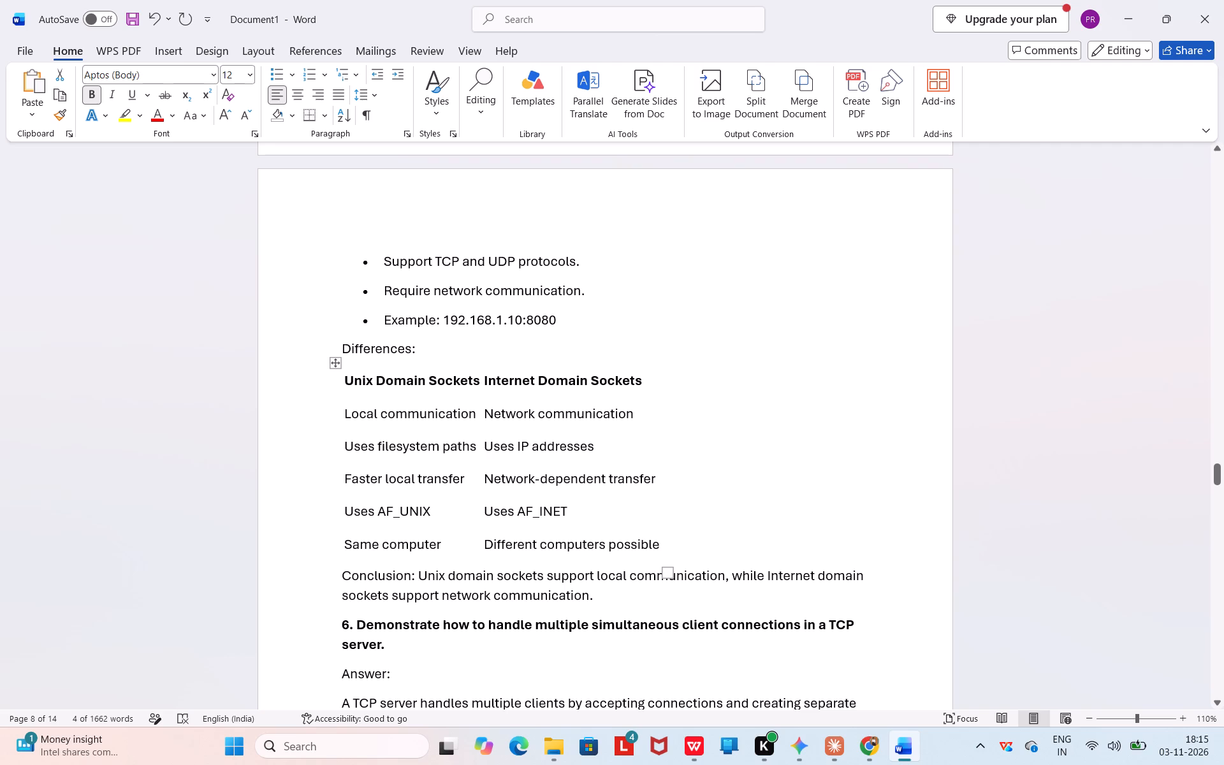
left_click_drag(616, 605, 335, 576)
key("BackSpace")
Delete the "Answer:" line under 5-mark question 6 on multiple TCP client connections and highlight the question in yellow.
scroll(335, 576, "down", 1)
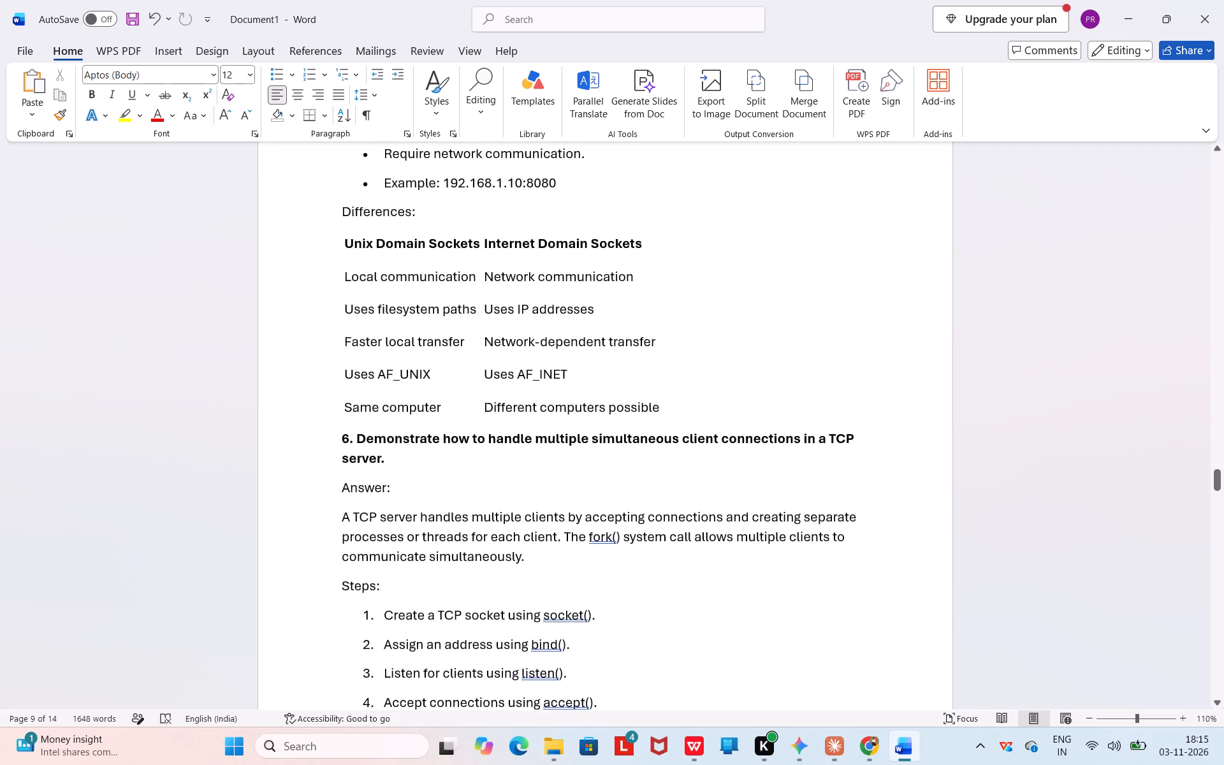
left_click_drag(397, 486, 317, 490)
key("BackSpace")
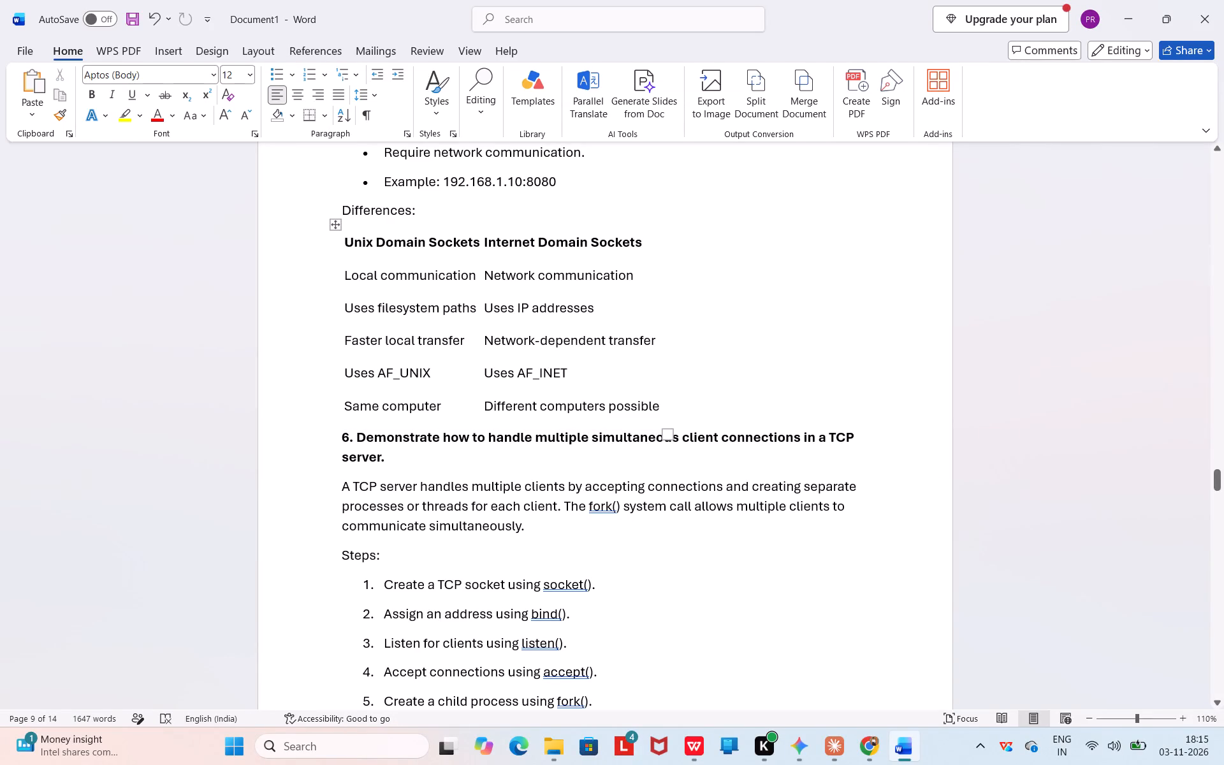
left_click_drag(393, 458, 321, 435)
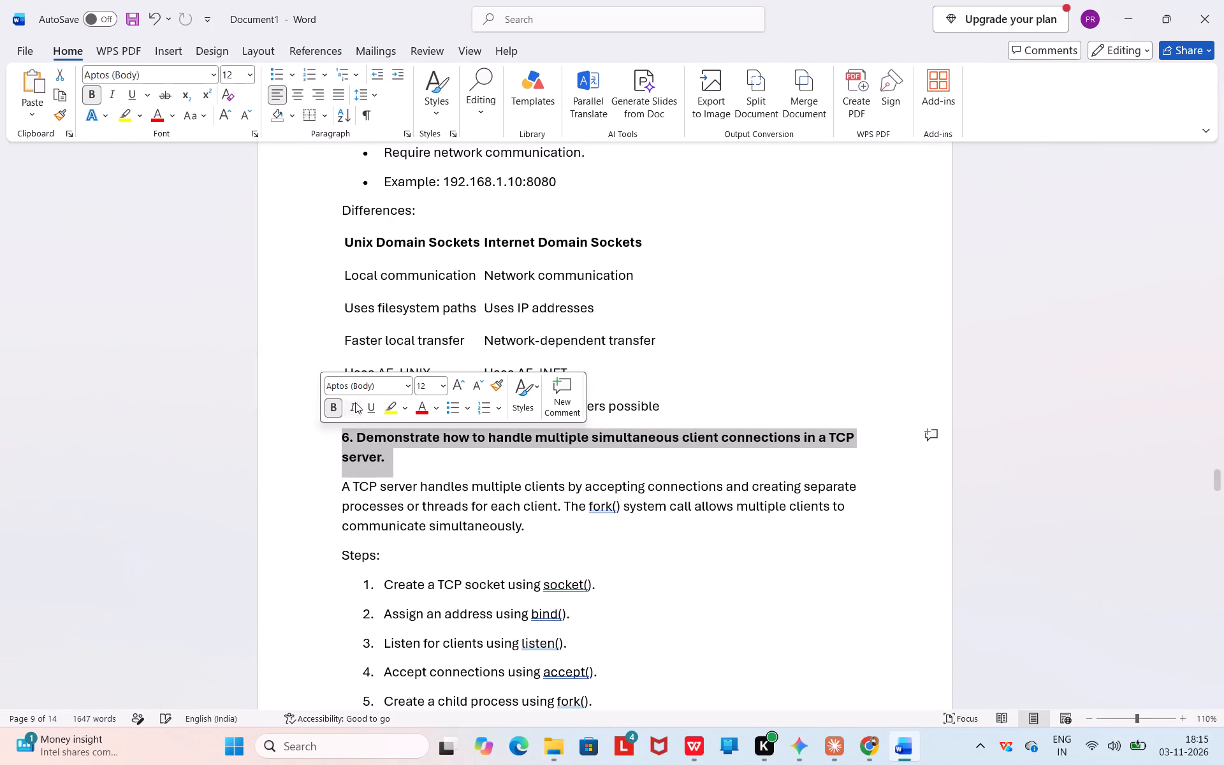
left_click(393, 410)
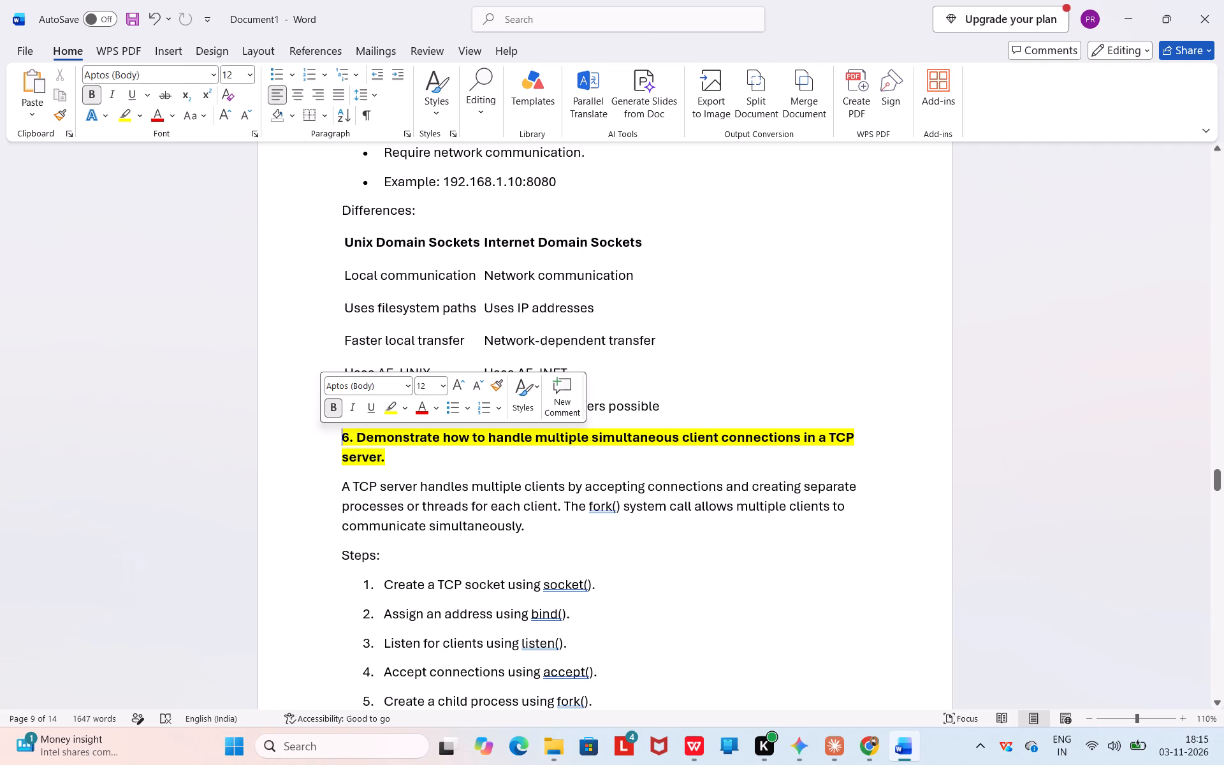
Add a new line reading "5 MARKS" after question 20's answer at the end of Set 2, above the "SET - 3" heading.
scroll(509, 468, "down", 8)
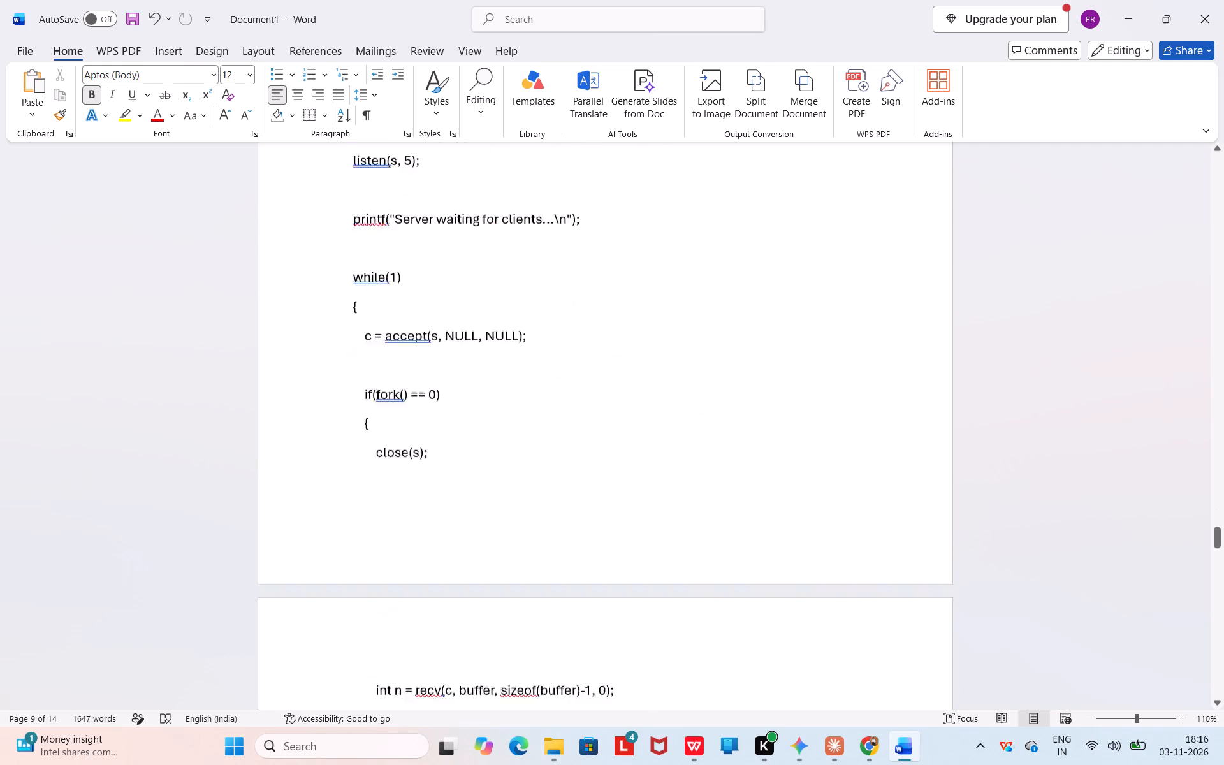
scroll(509, 468, "down", 5)
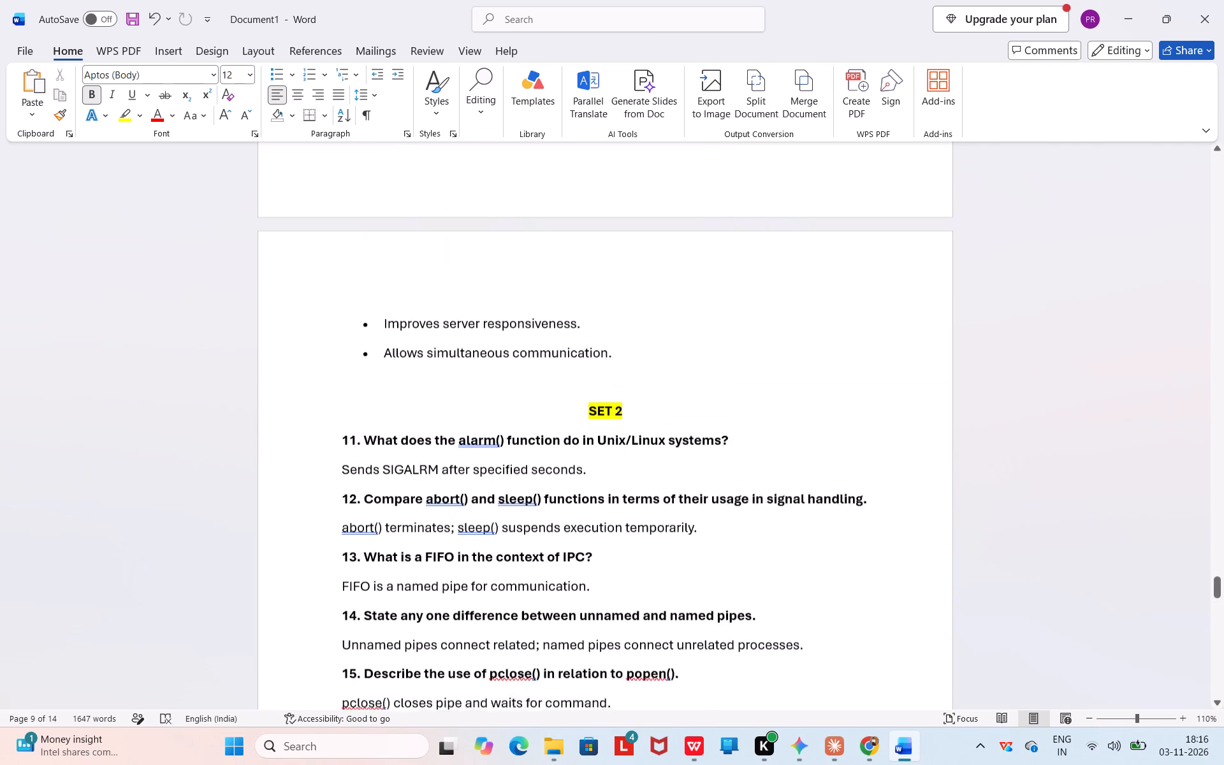
scroll(509, 468, "down", 2)
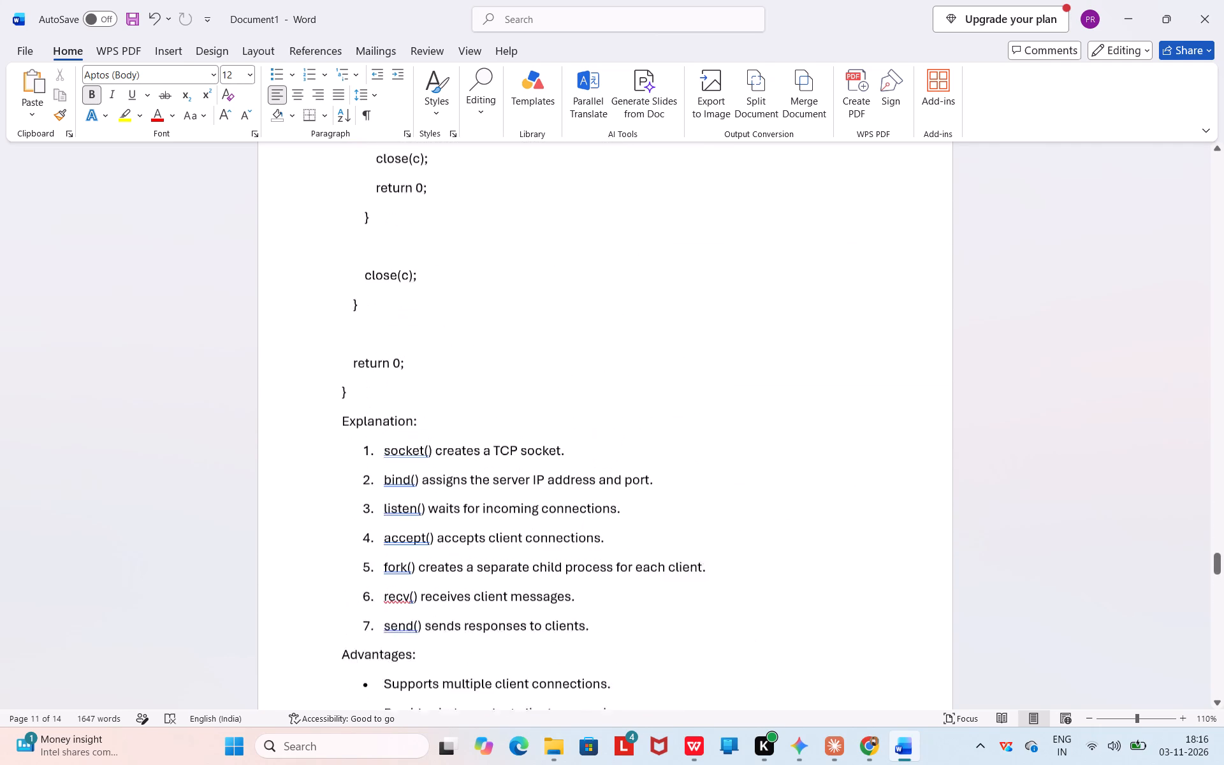
scroll(509, 468, "down", 1)
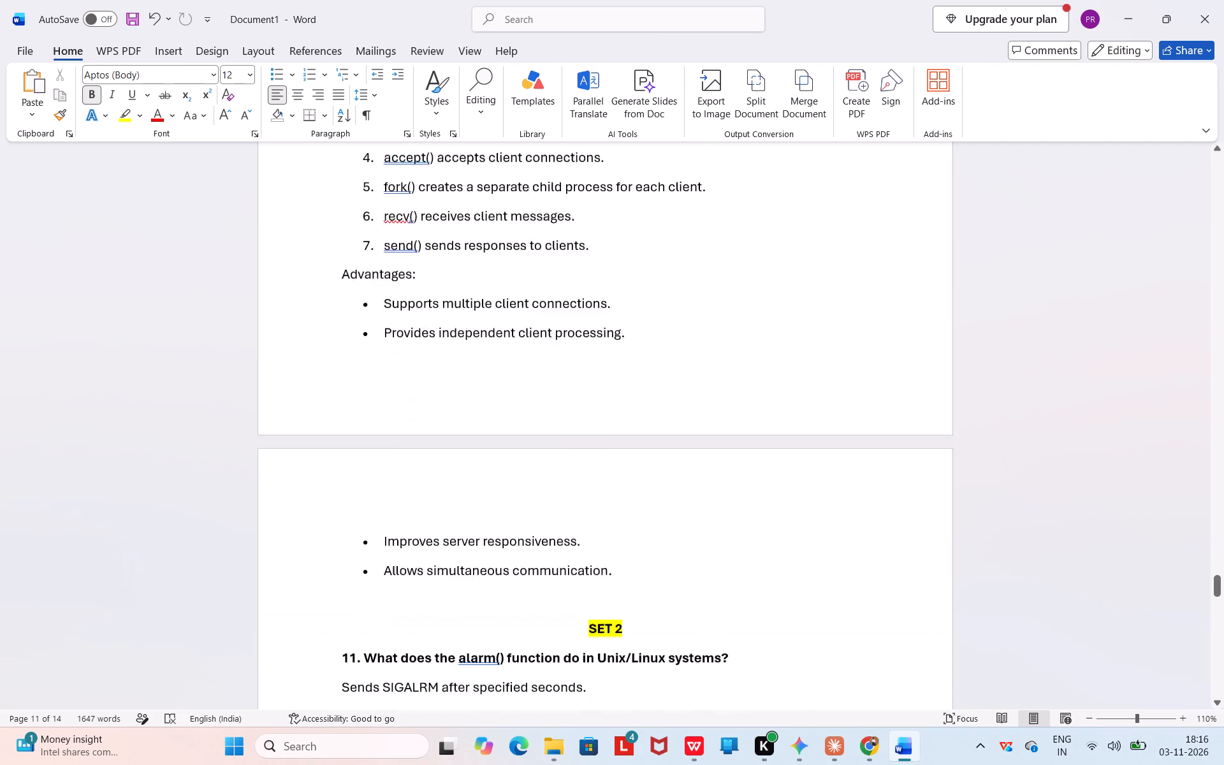
scroll(509, 468, "down", 2)
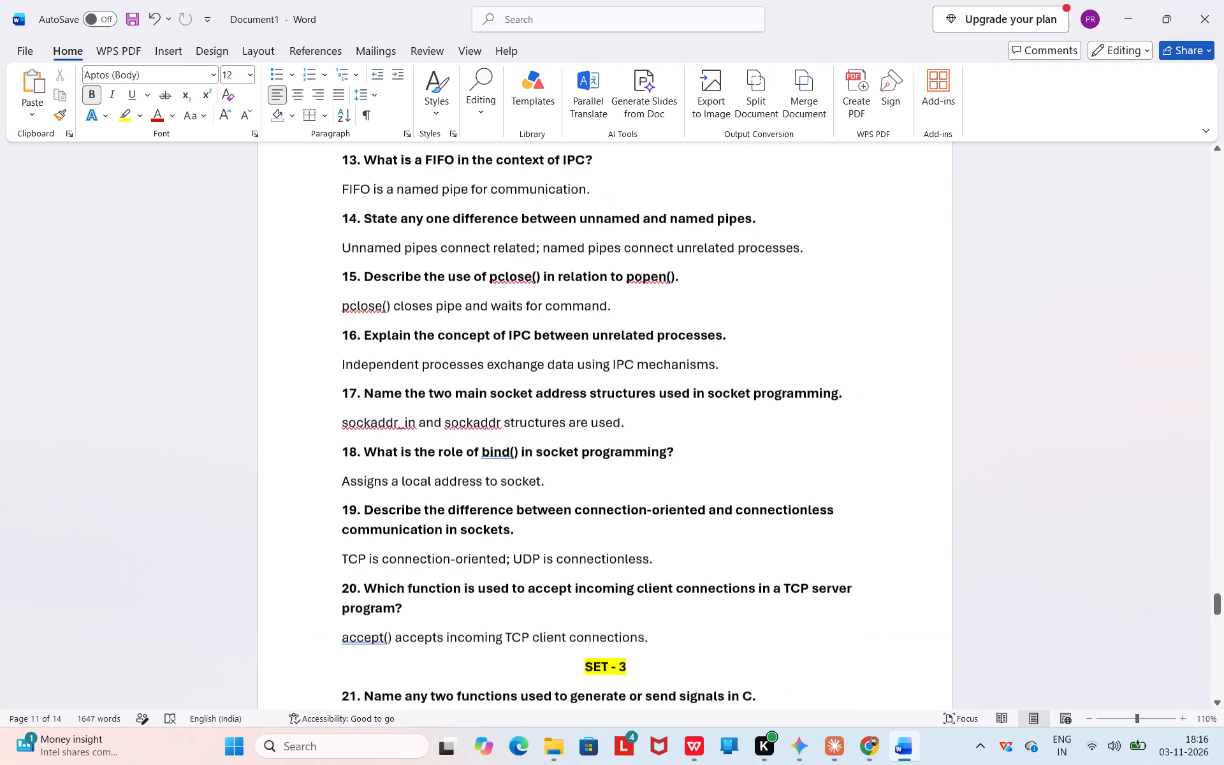
scroll(509, 468, "down", 2)
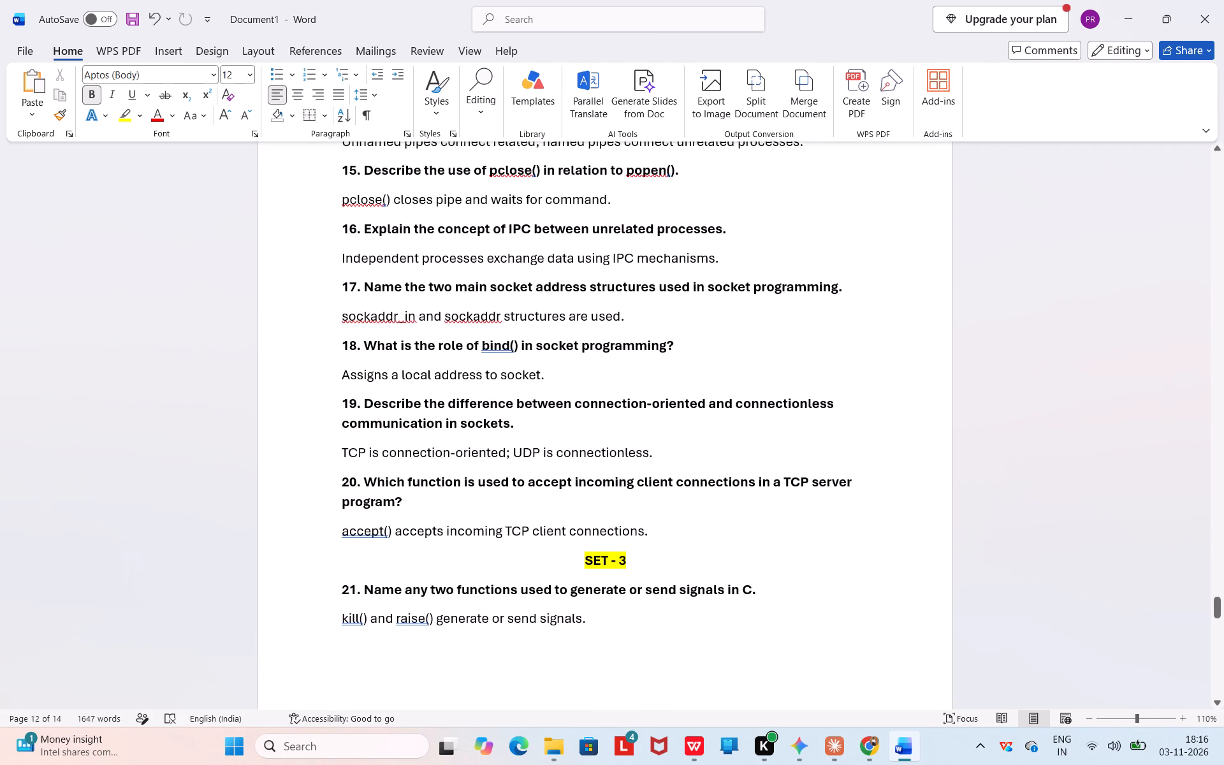
left_click(671, 531)
key("Return")
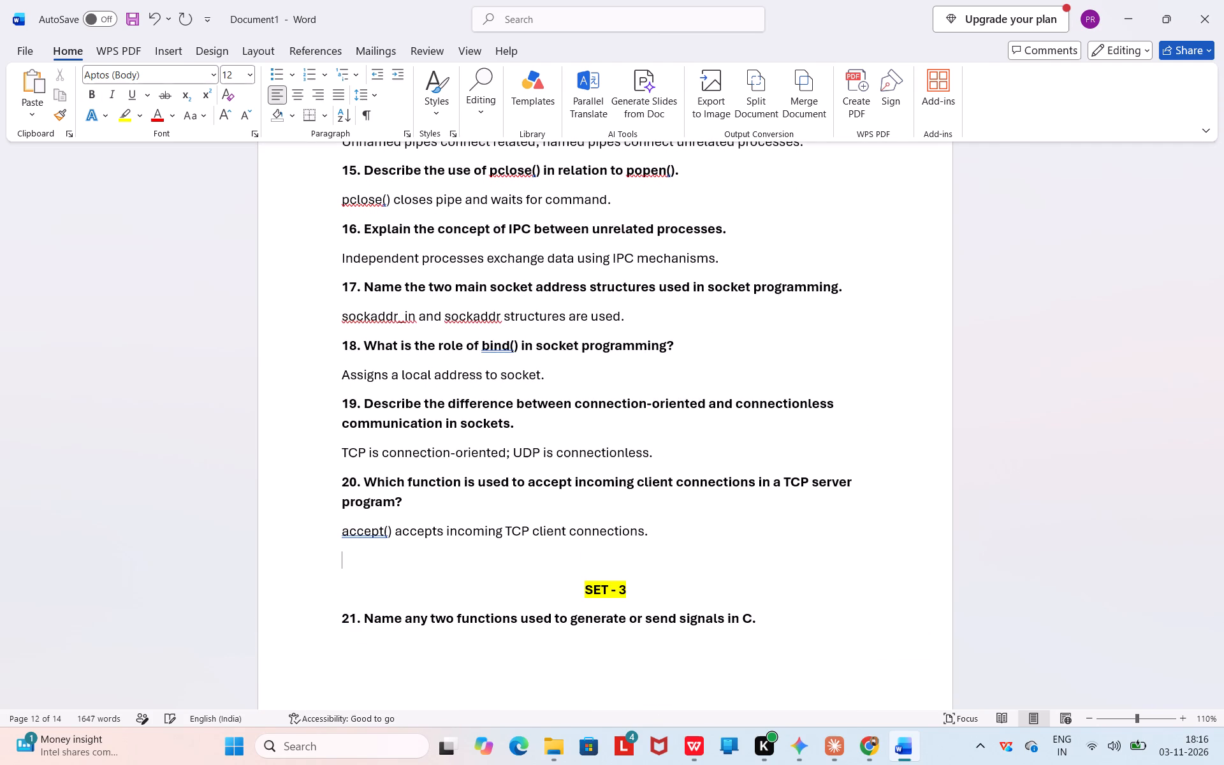
key("5")
key("space")
type("MARKS")
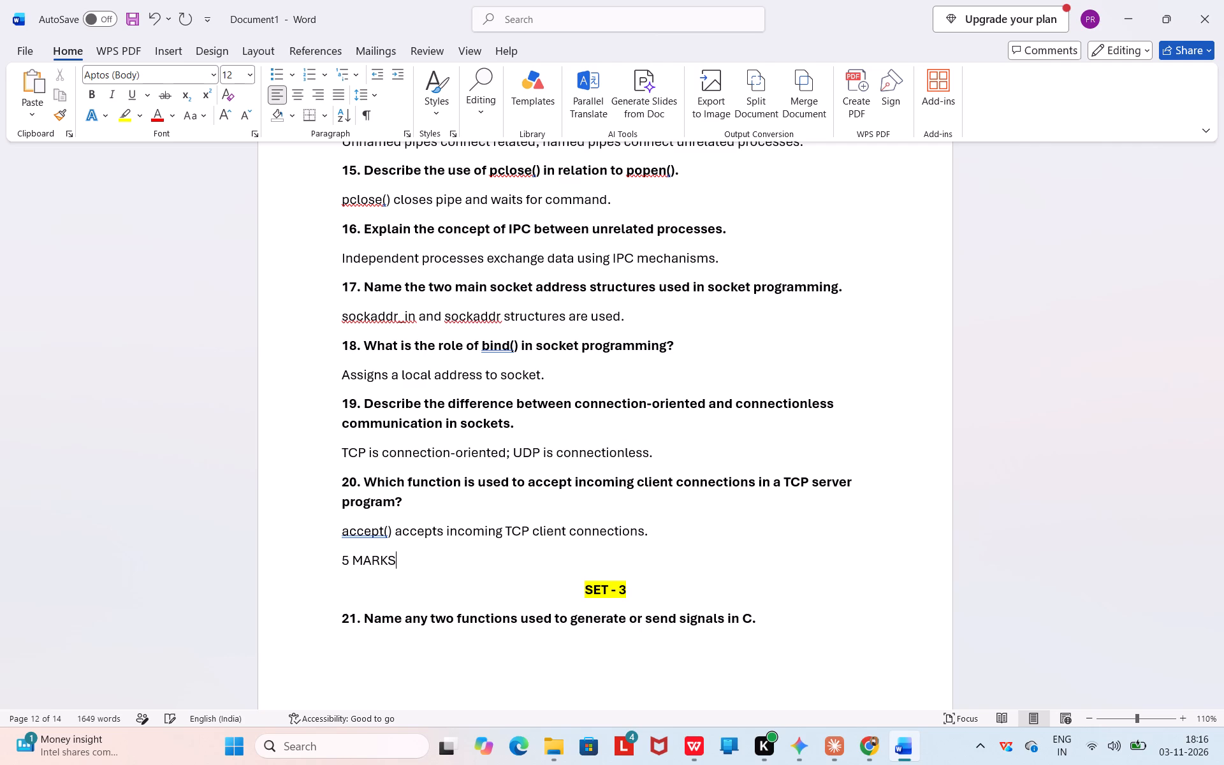
Highlight the new "5 MARKS" line at the end of Set 2 in yellow and center it.
left_click_drag(426, 565, 311, 555)
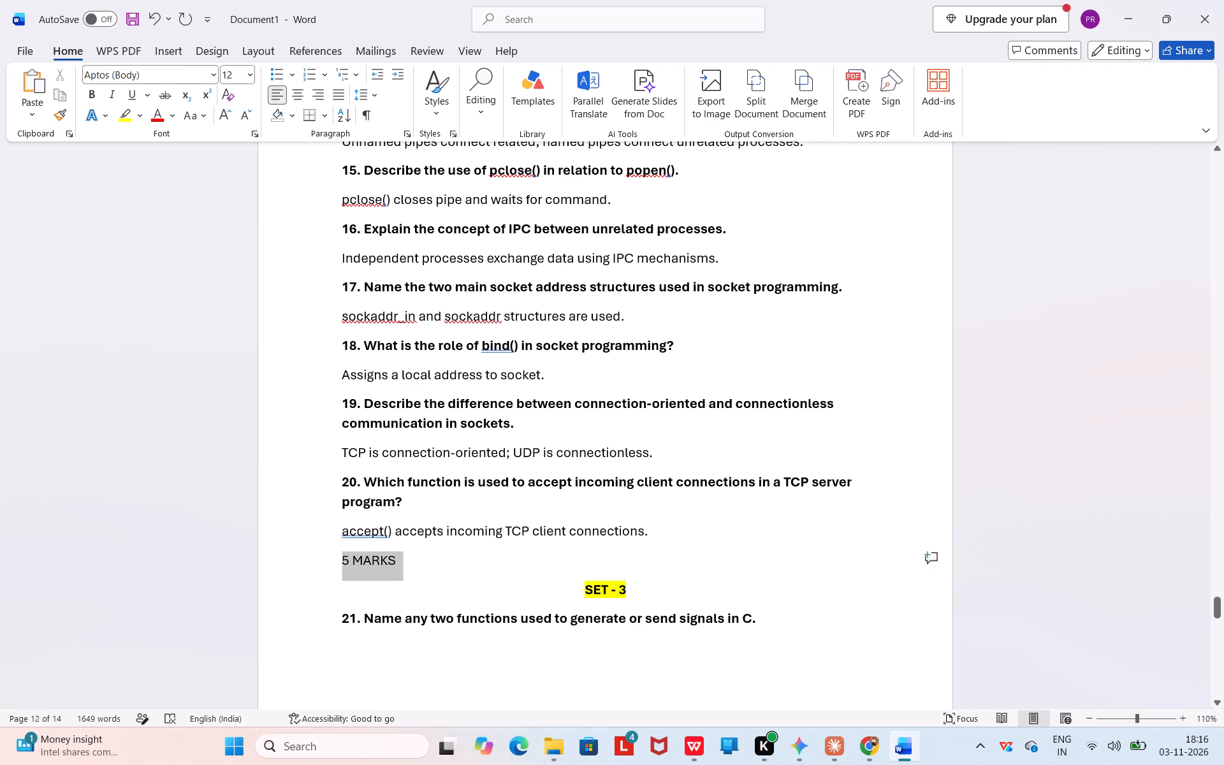
left_click_drag(311, 555, 310, 555)
left_click(382, 525)
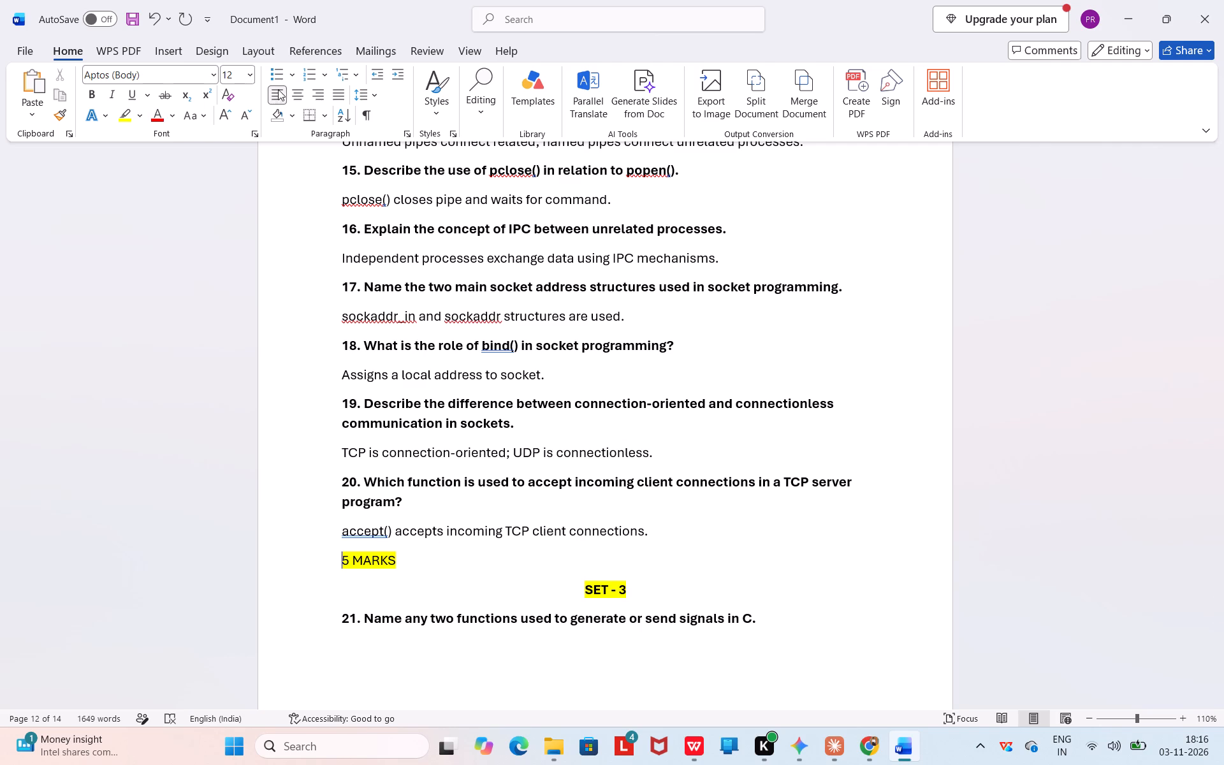
left_click(299, 96)
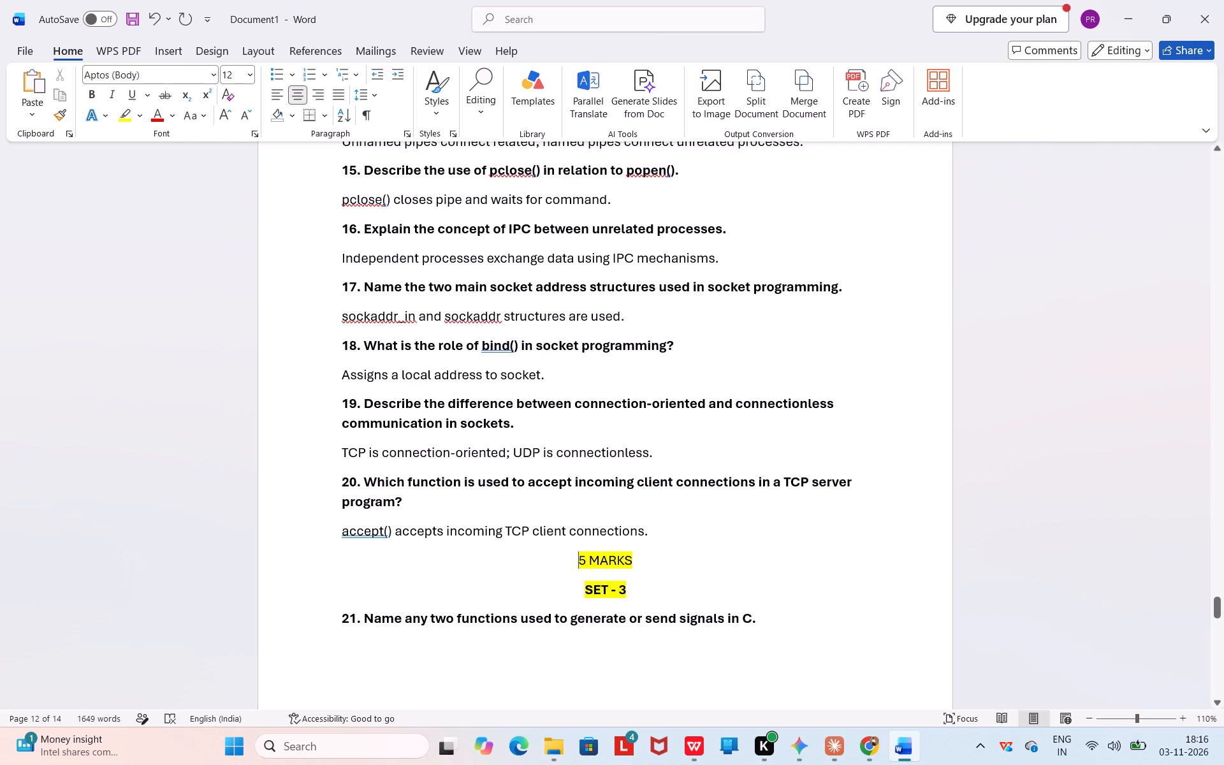
Insert a left-aligned blank line between Set 2's "5 MARKS" heading and the "SET - 3" heading.
left_click(646, 564)
key("Return")
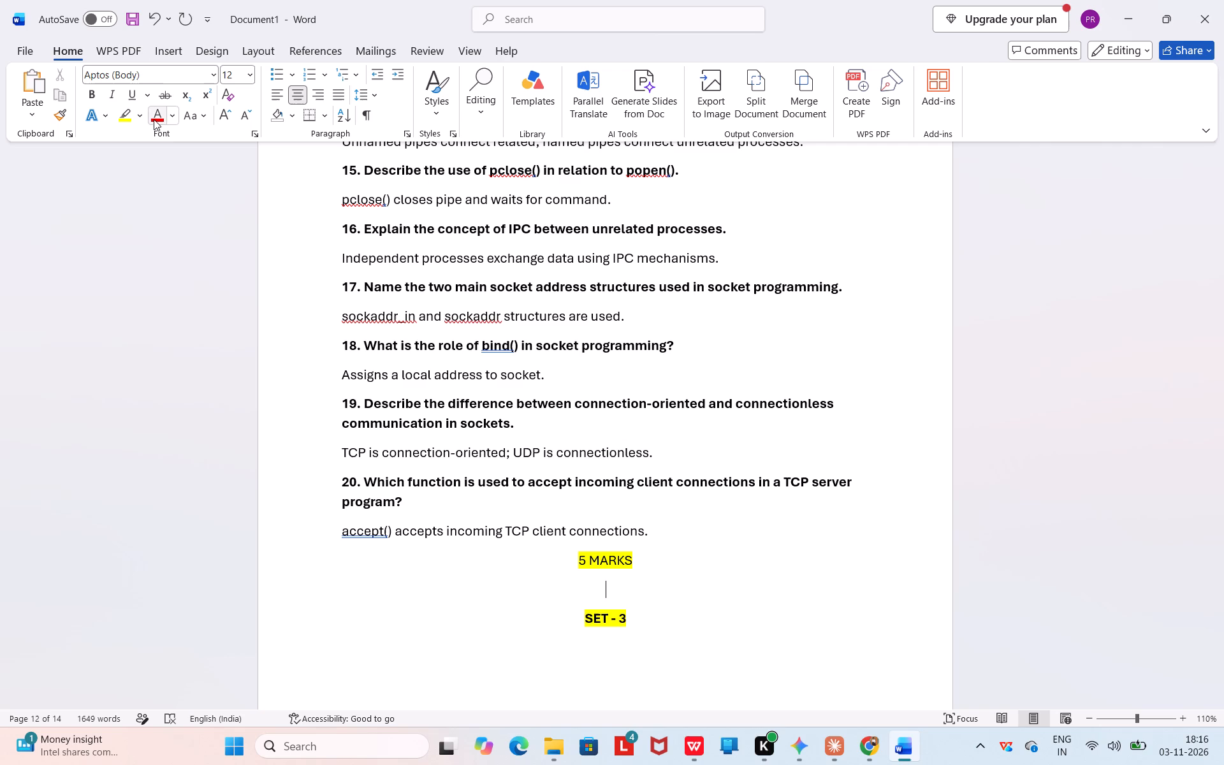
left_click(277, 98)
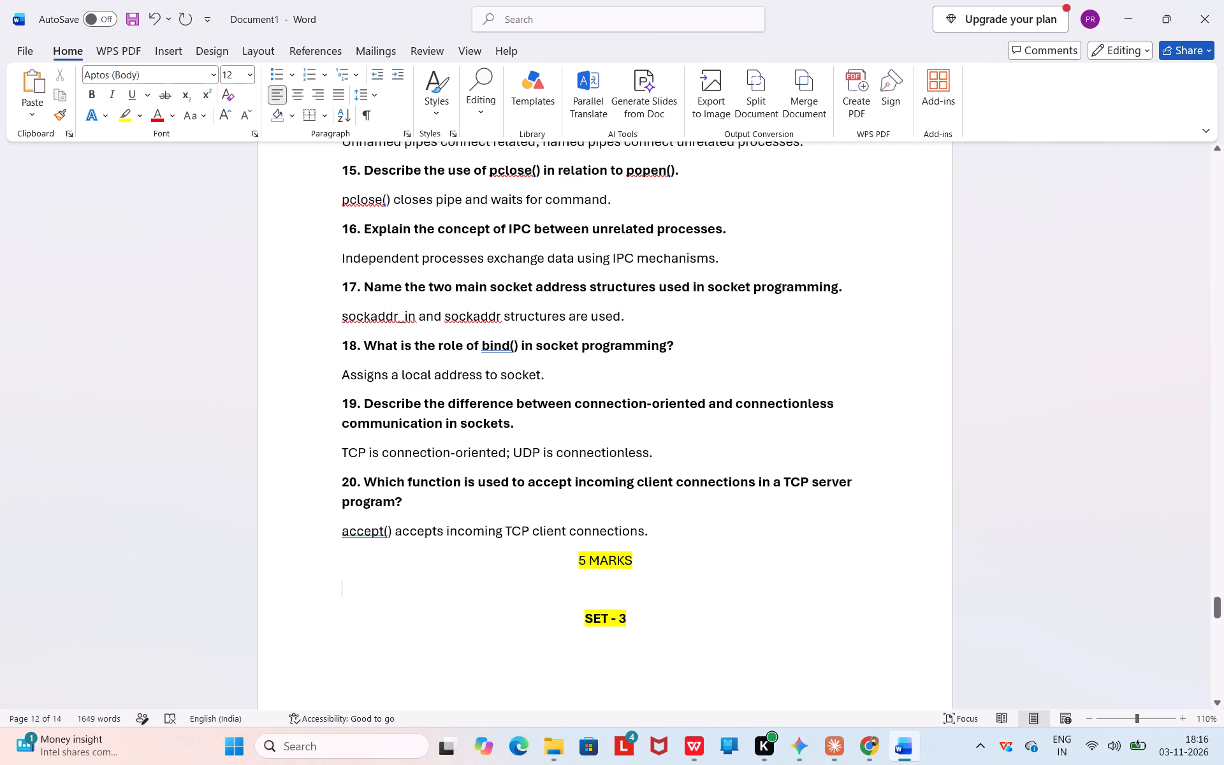
scroll(523, 344, "down", 2)
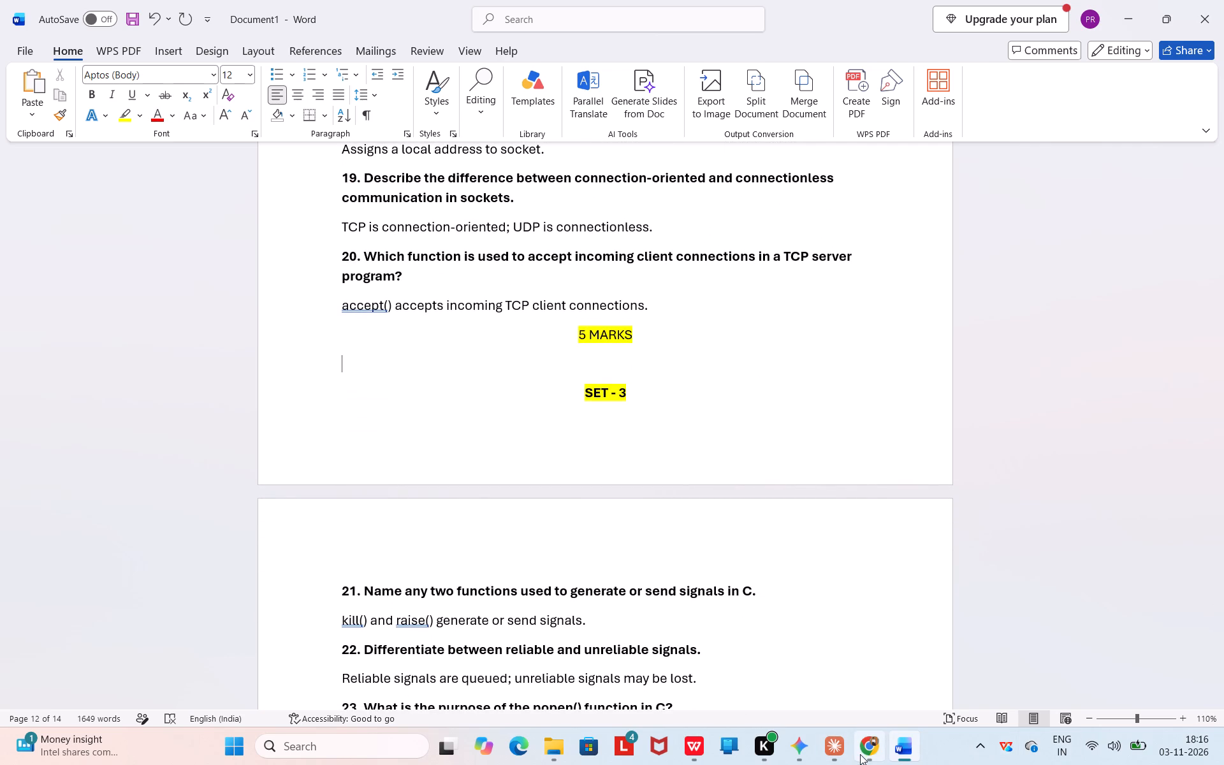
left_click(692, 748)
scroll(456, 536, "down", 1)
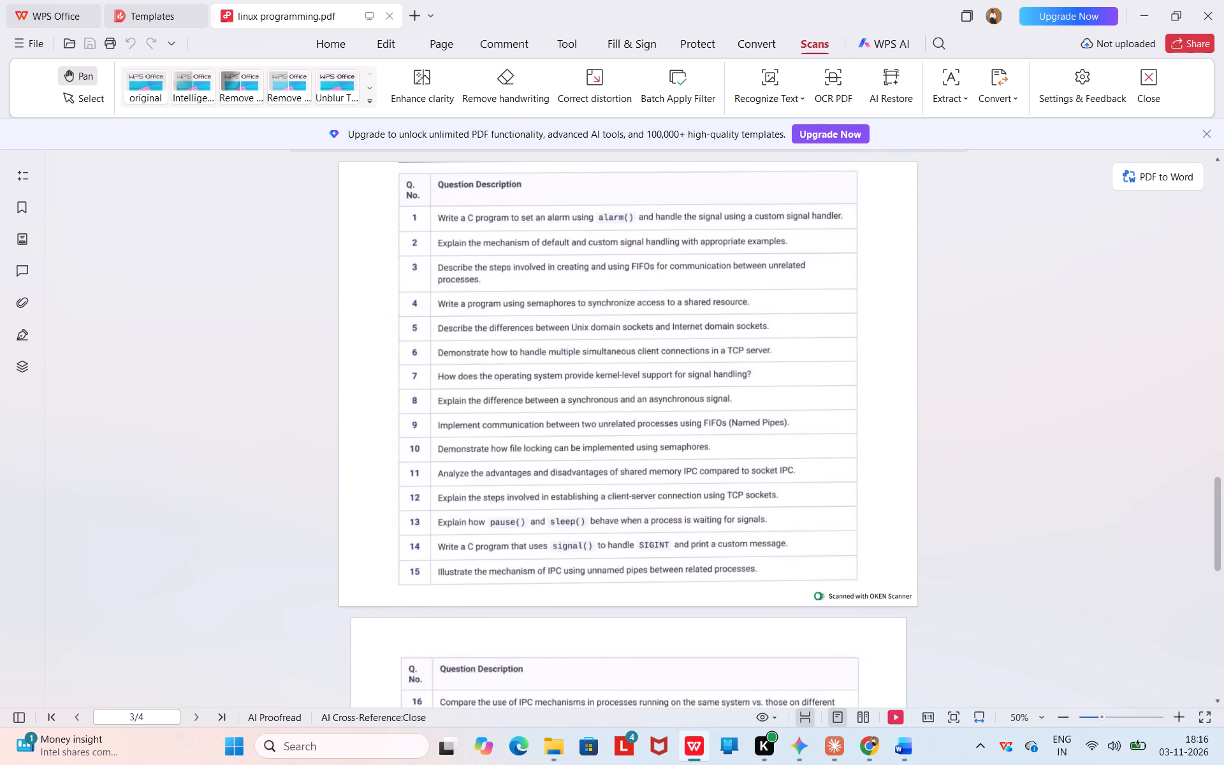
scroll(456, 536, "down", 1)
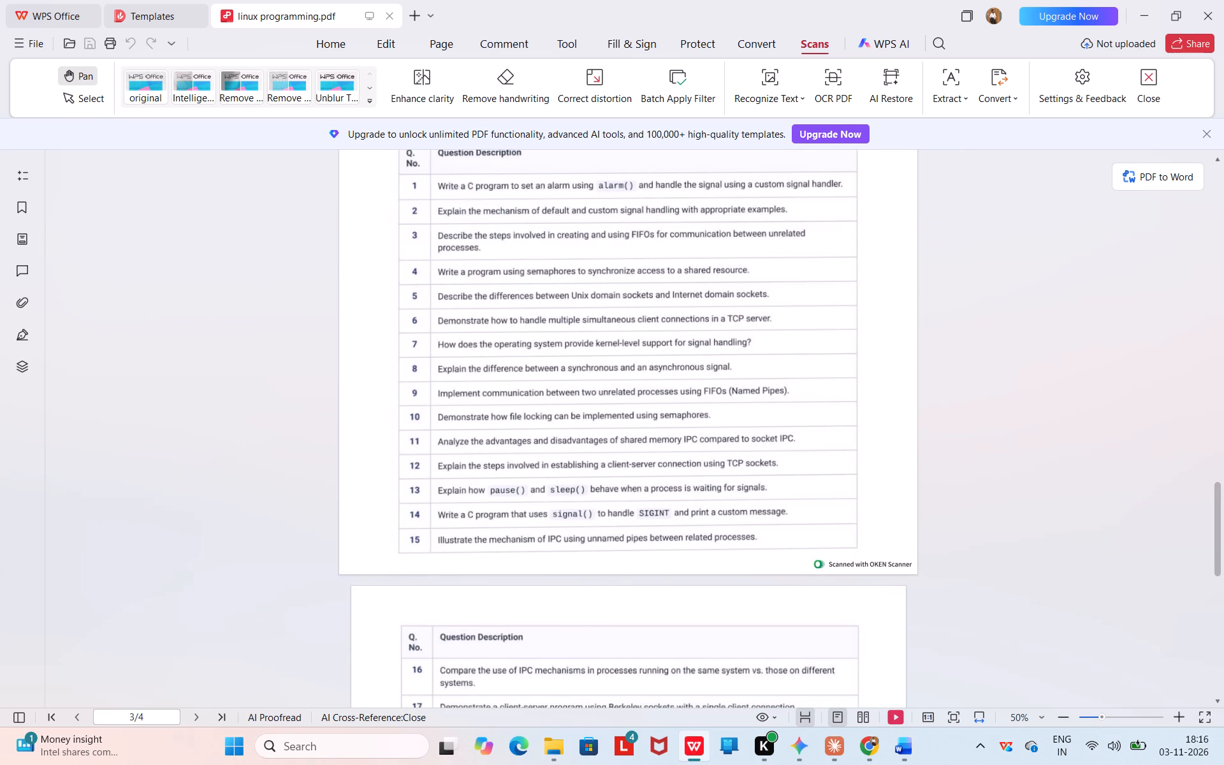
key("Print")
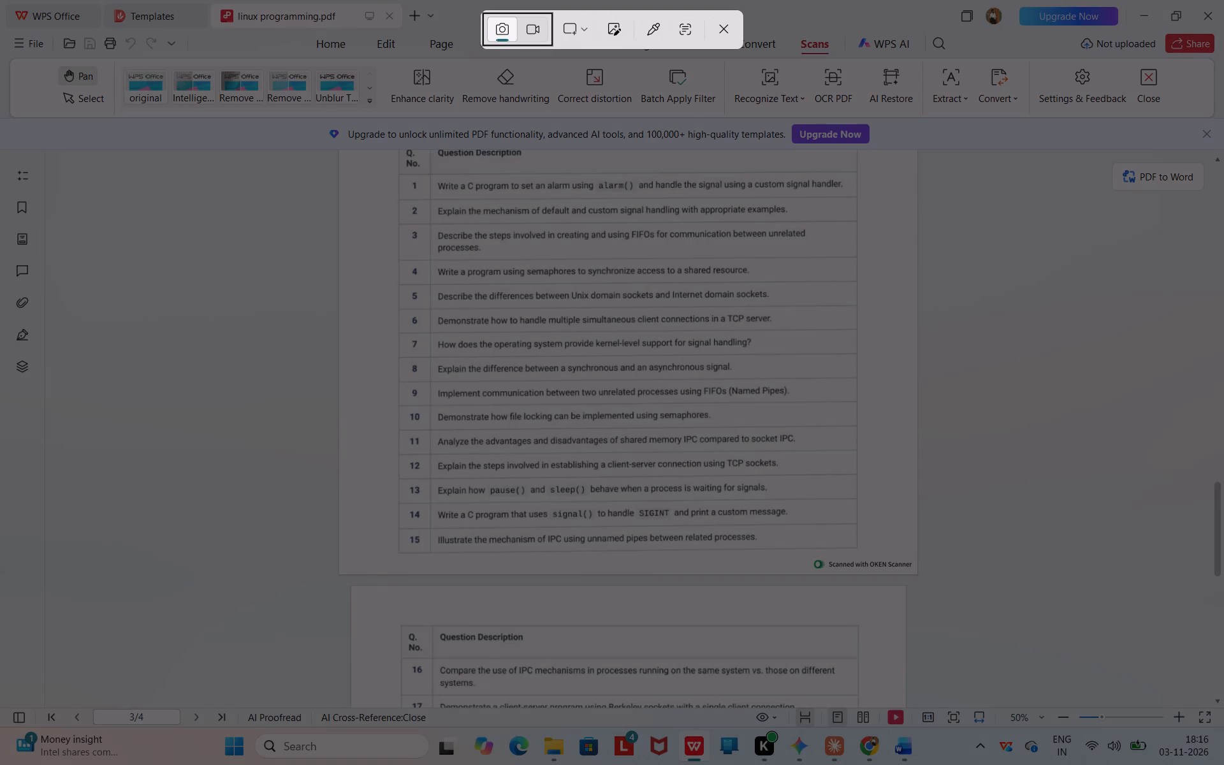
left_click_drag(399, 333, 456, 362)
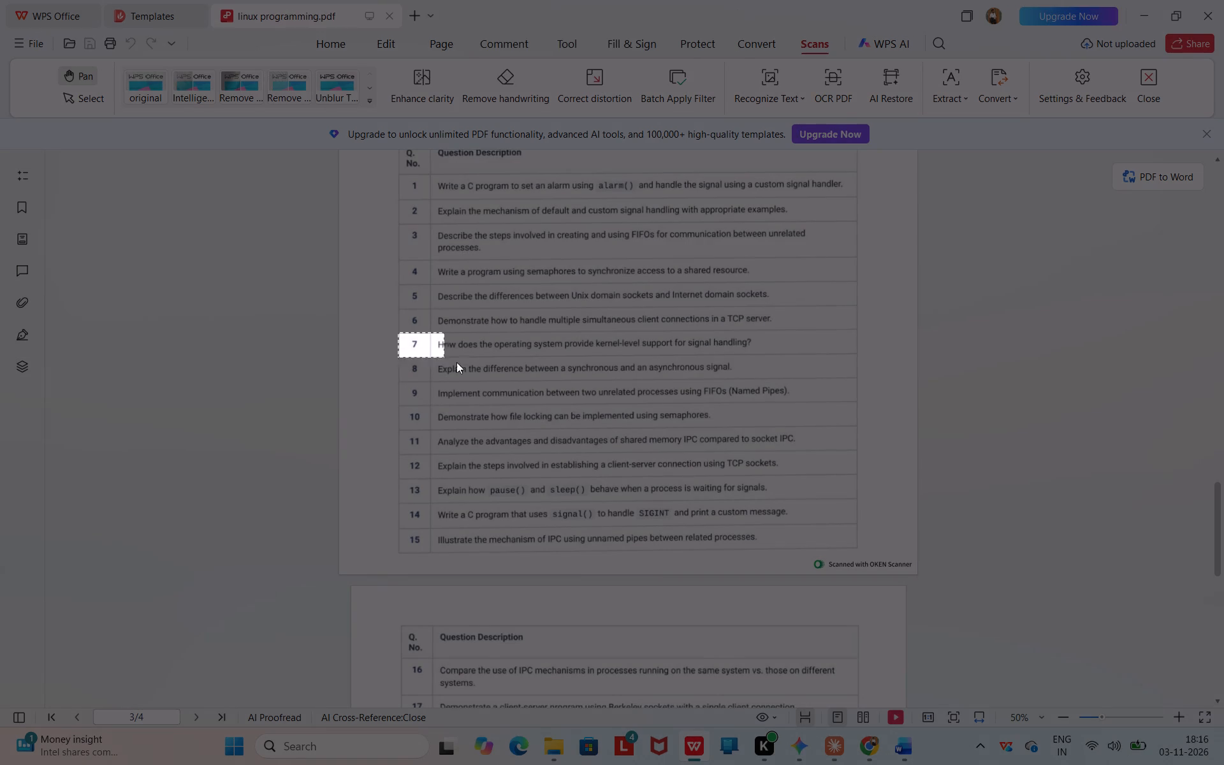
left_click_drag(456, 362, 717, 442)
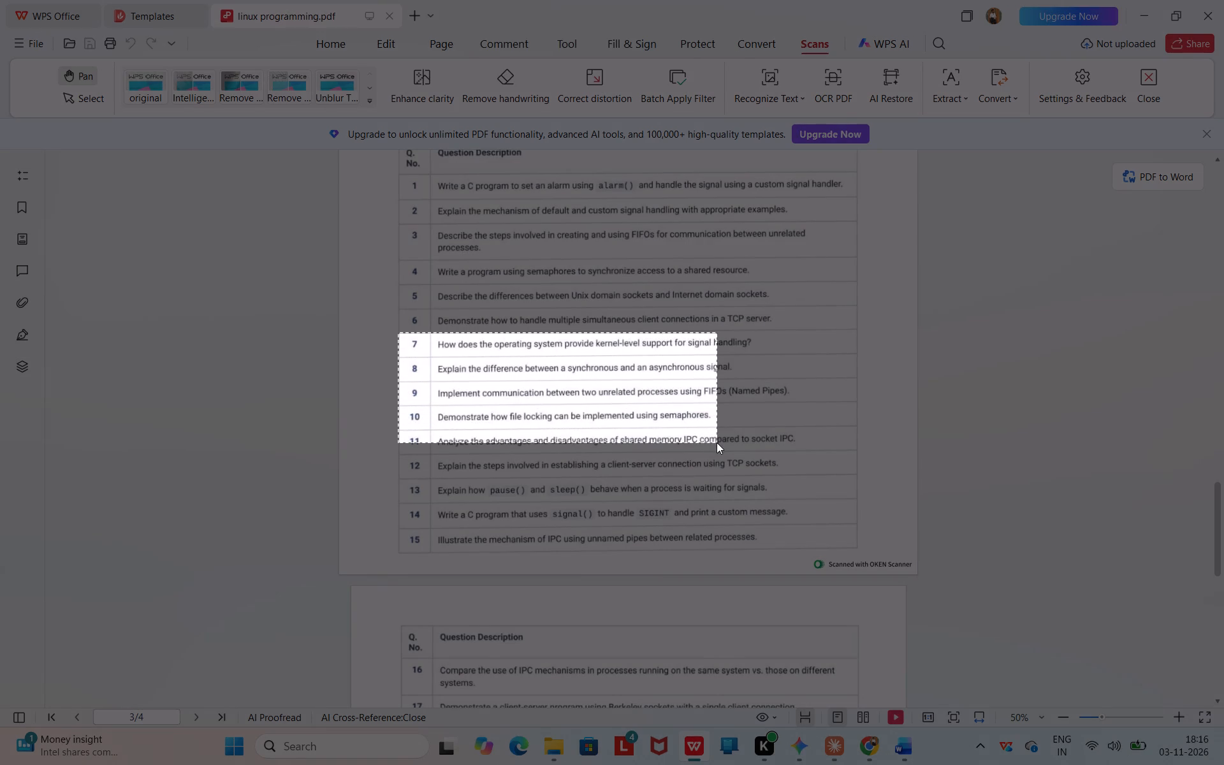
left_click_drag(717, 442, 889, 472)
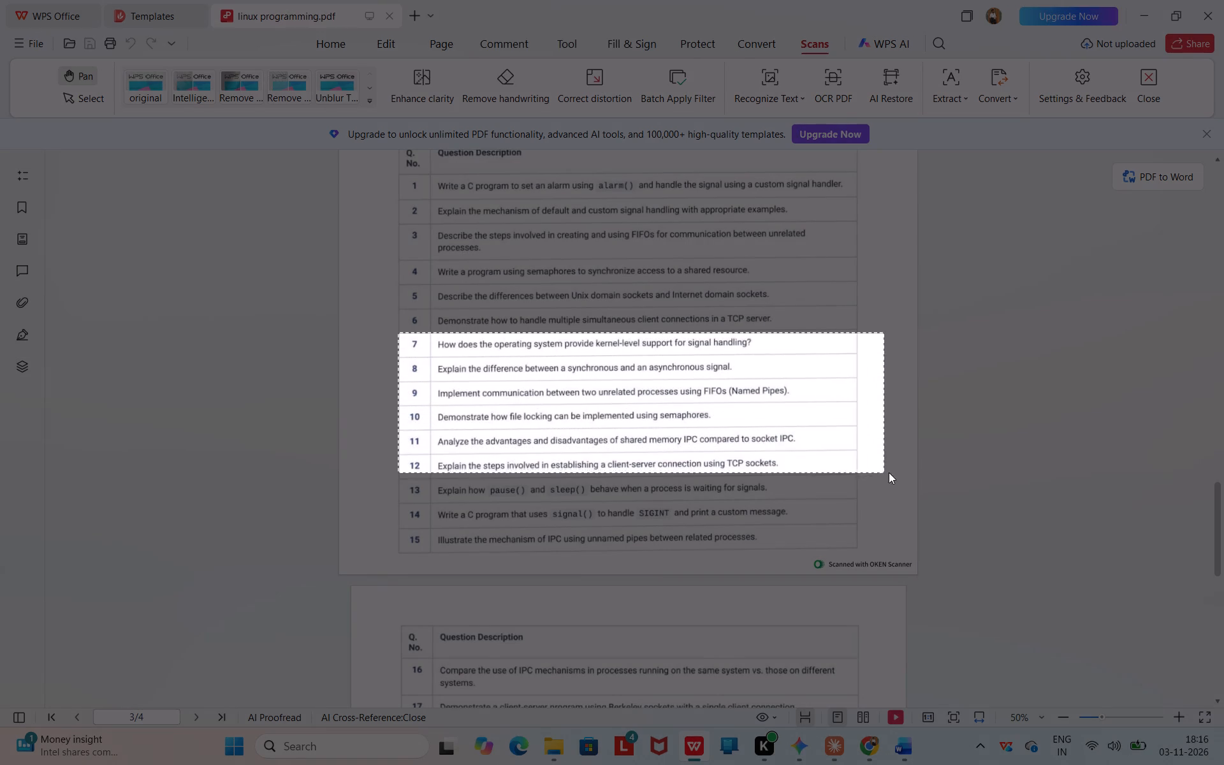
left_click_drag(889, 472, 849, 476)
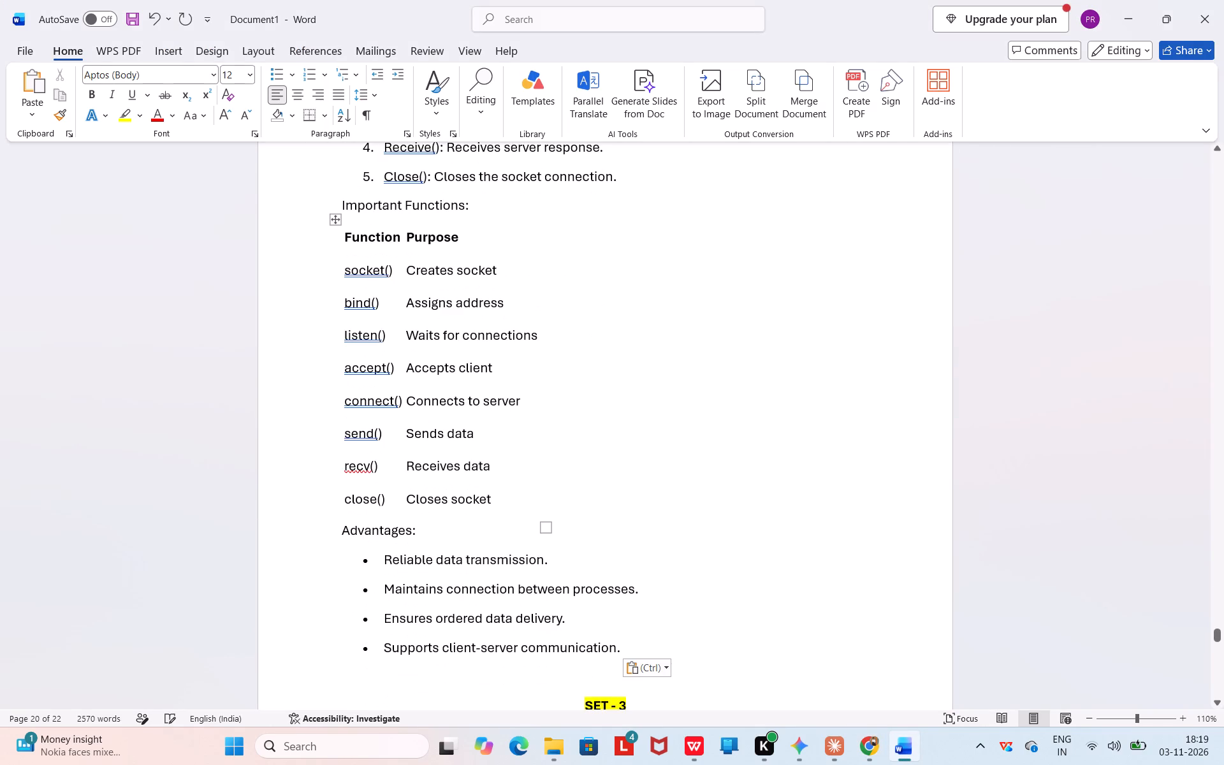
scroll(351, 374, "down", 1)
scroll(351, 374, "up", 1)
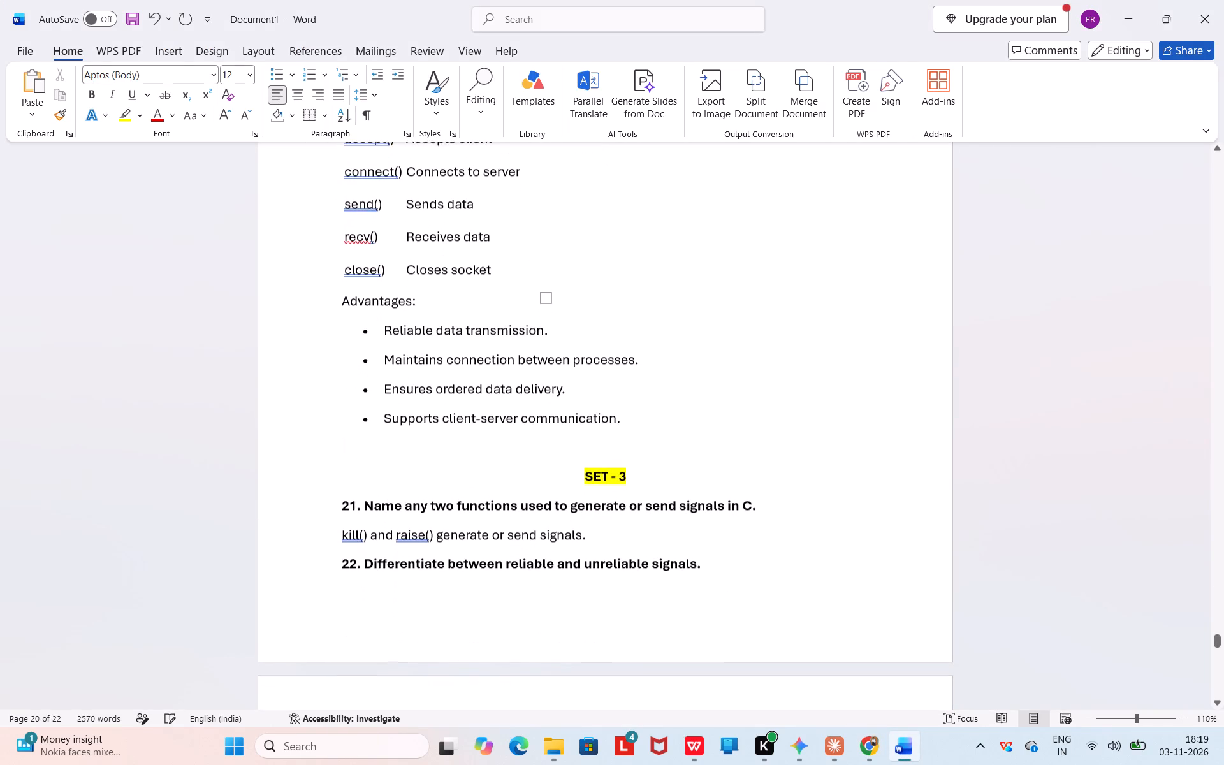
Bold the "Client-side steps:" and "Server-side steps:" labels in the answer to question 12.
scroll(351, 374, "up", 3)
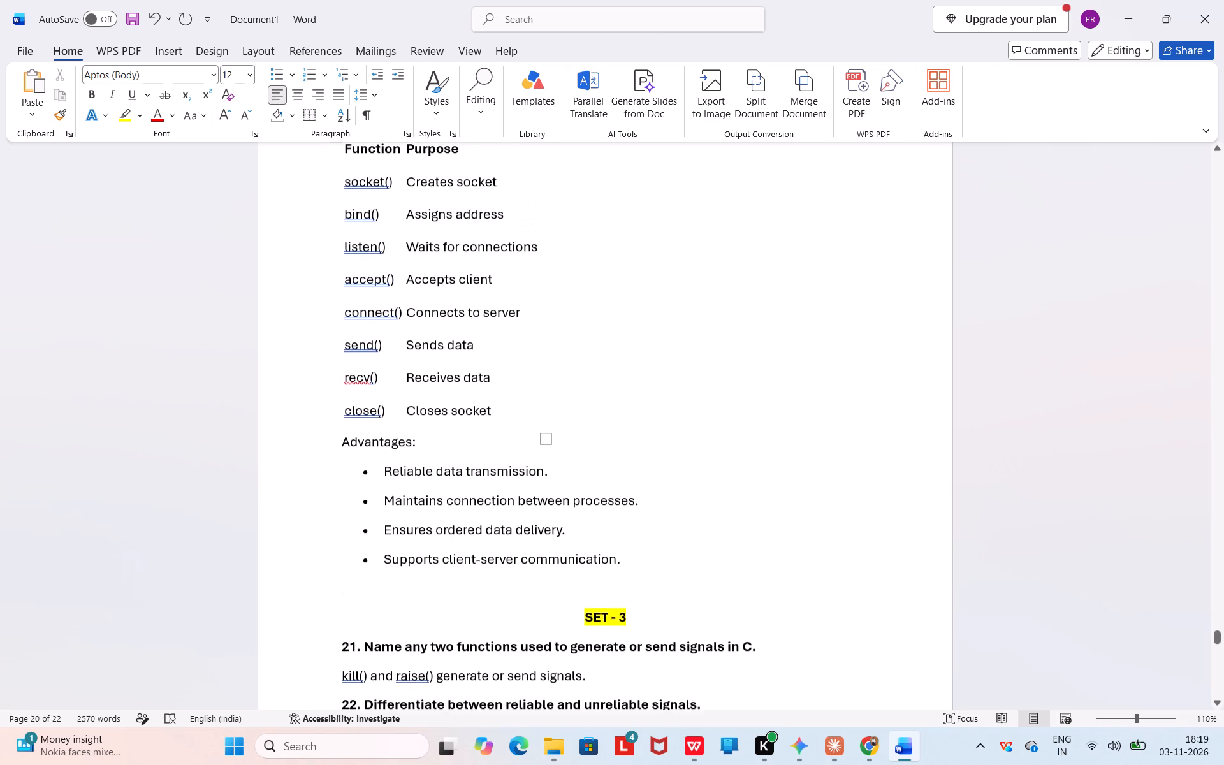
scroll(351, 374, "up", 2)
scroll(351, 374, "right", 1)
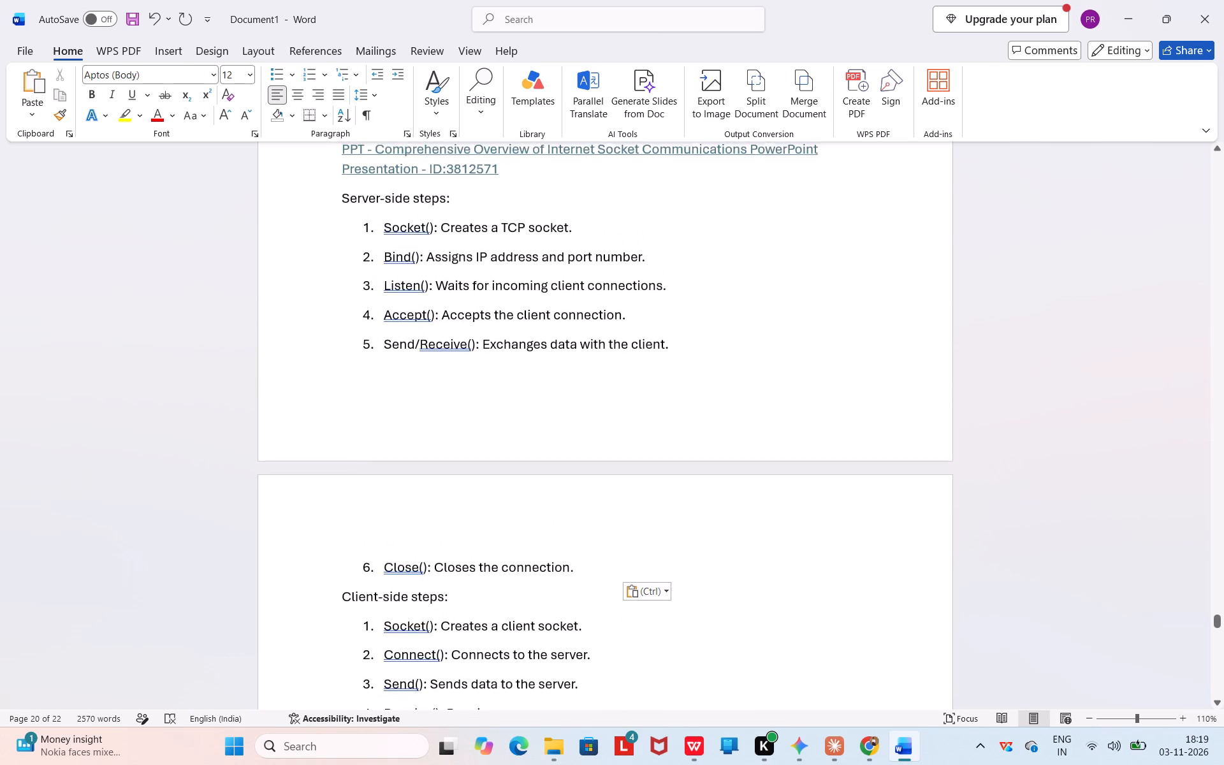
scroll(351, 374, "right", 1)
scroll(351, 374, "down", 1)
scroll(351, 374, "up", 1)
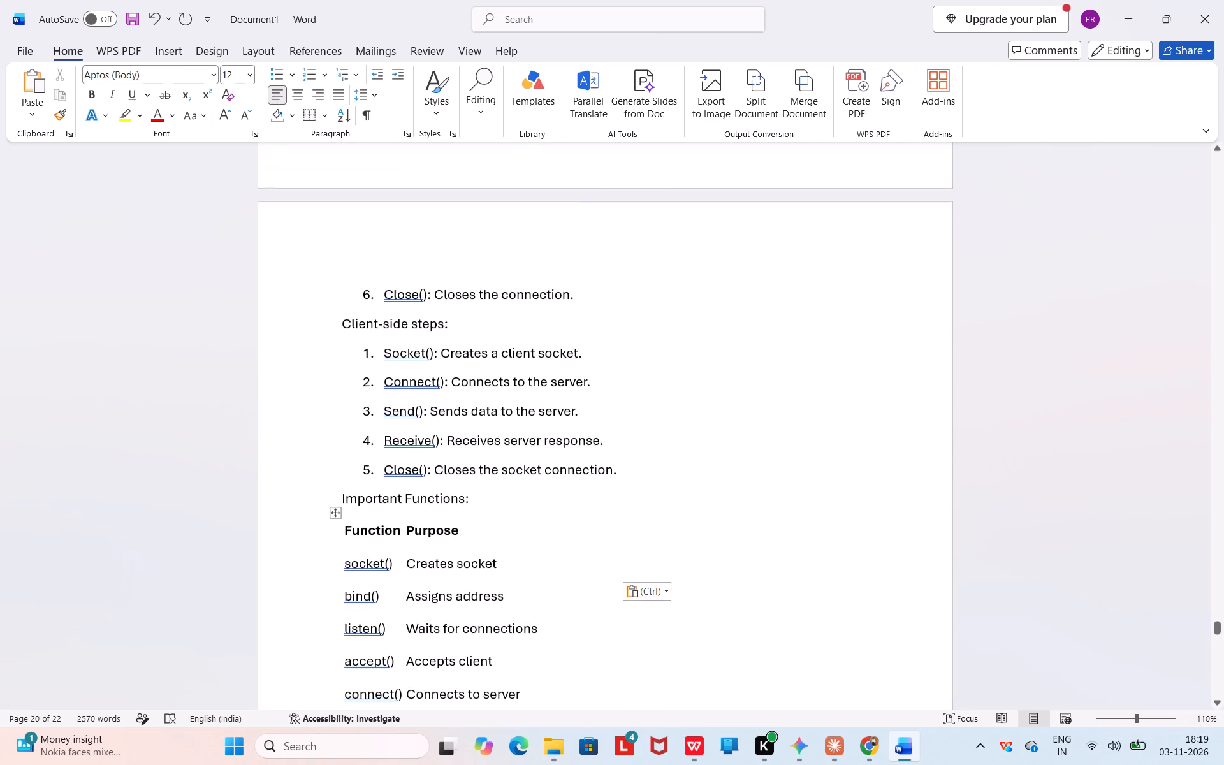
scroll(351, 374, "up", 1)
scroll(451, 354, "up", 2)
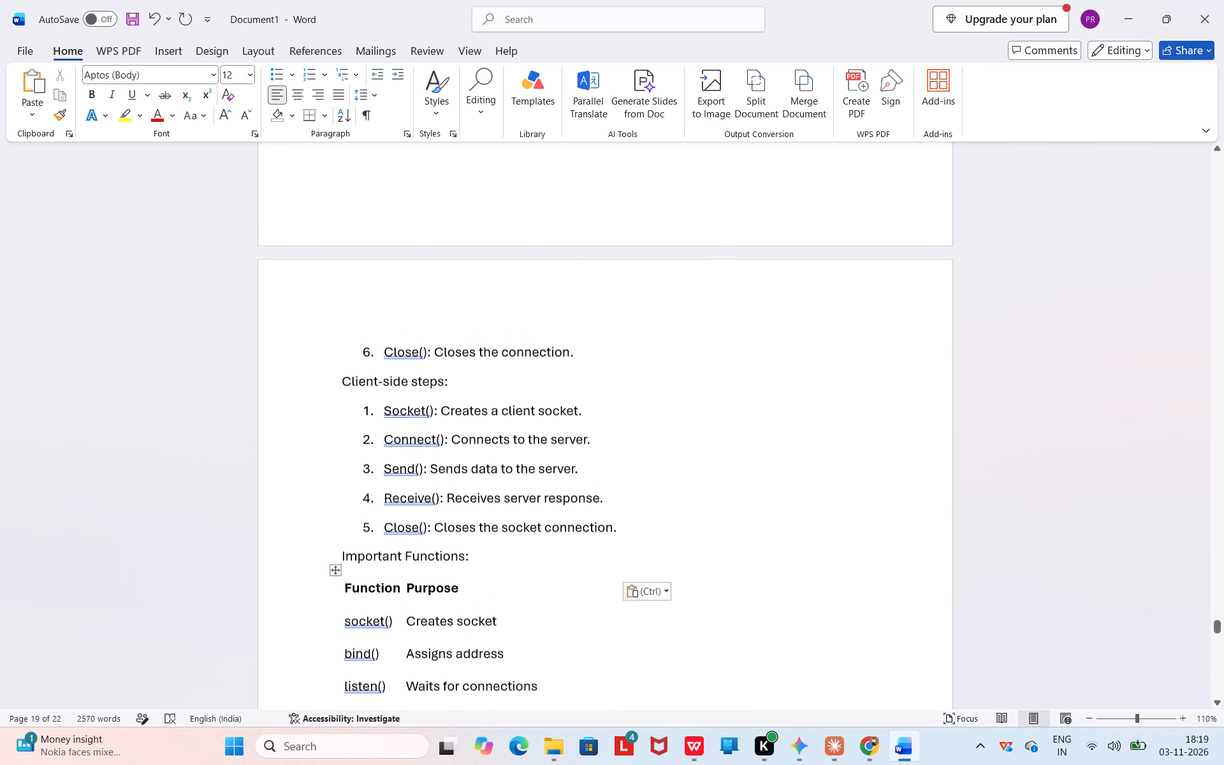
scroll(451, 354, "up", 2)
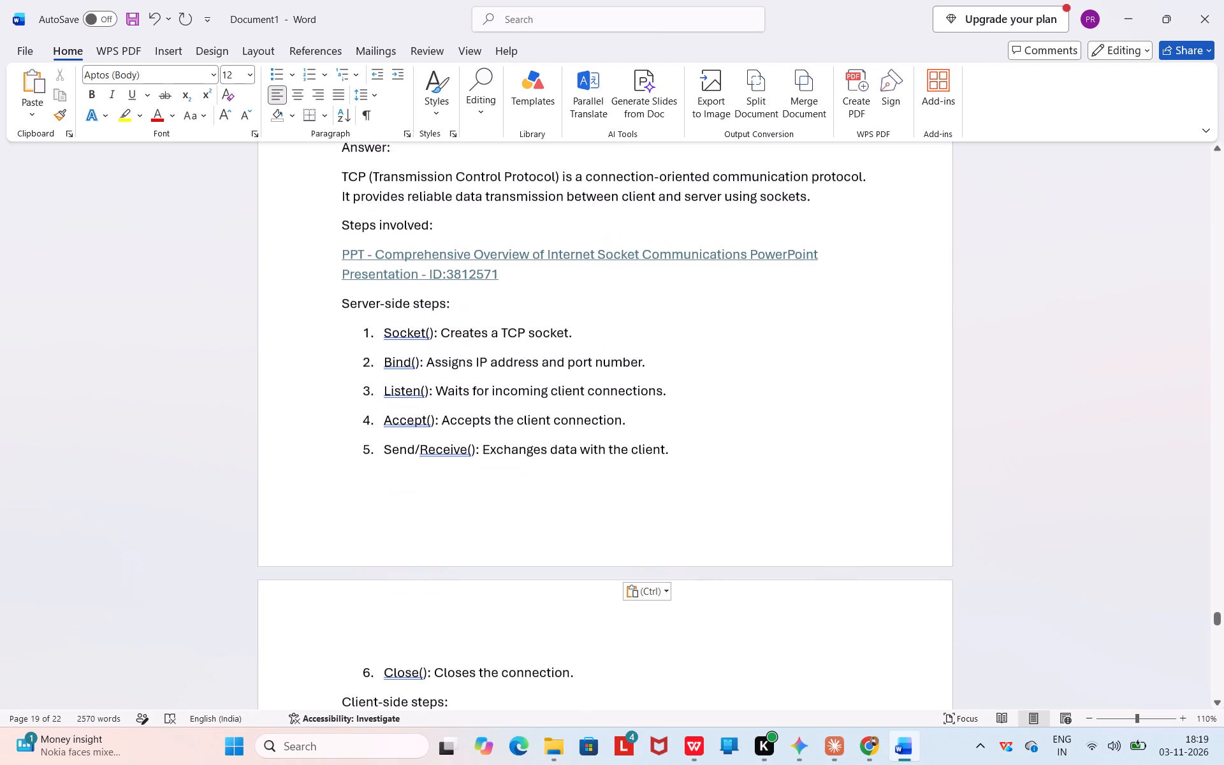
scroll(451, 354, "down", 2)
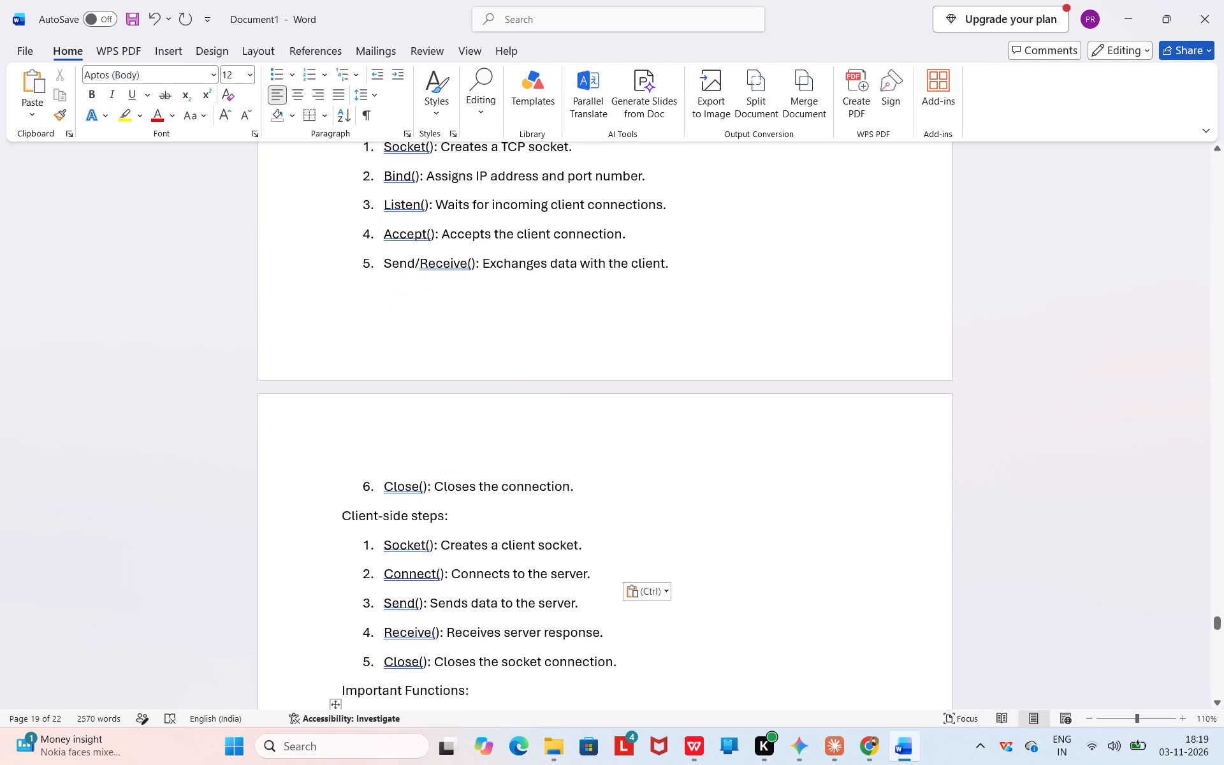
left_click_drag(463, 517, 303, 506)
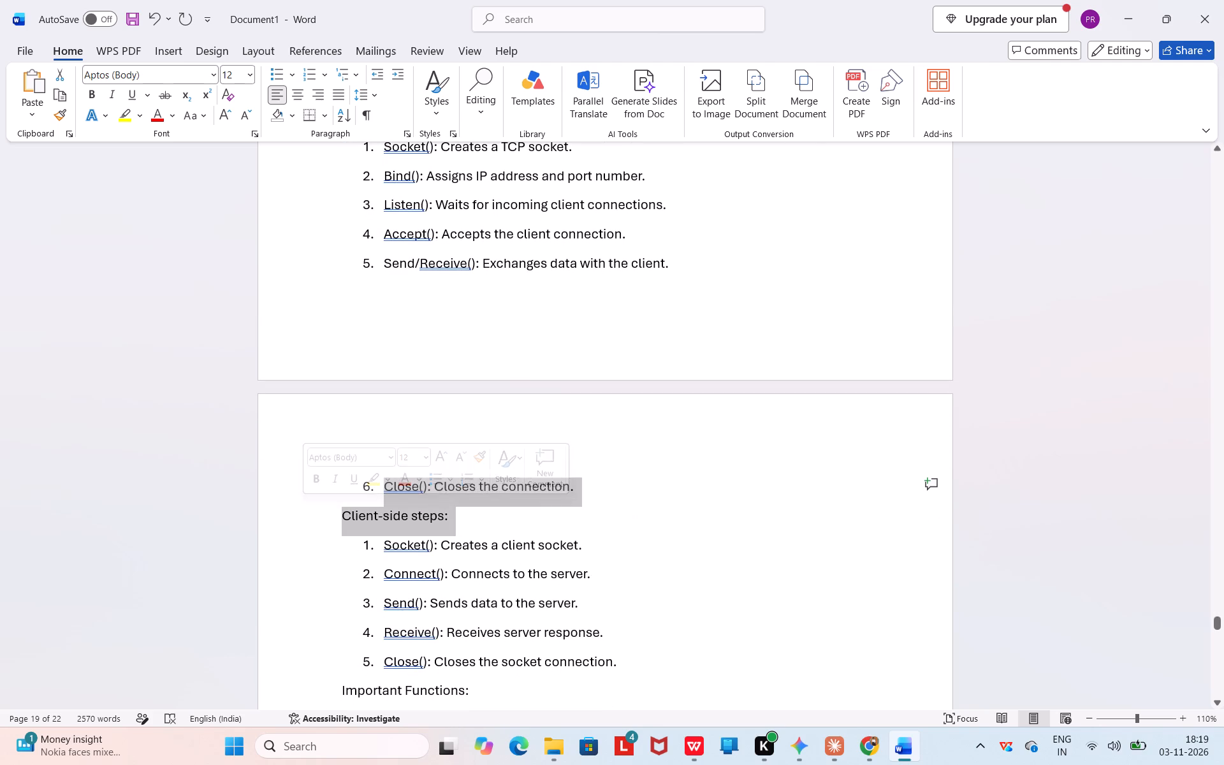
left_click(500, 546)
left_click_drag(455, 514, 323, 517)
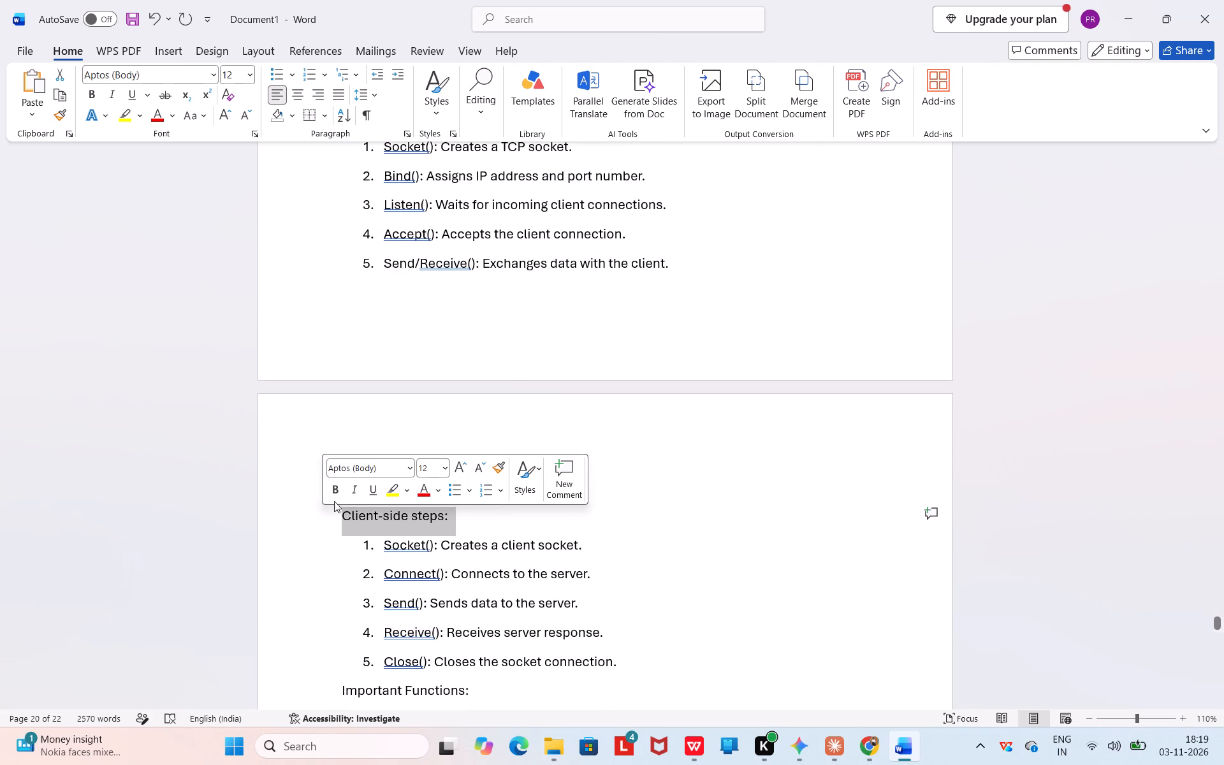
left_click(330, 495)
scroll(425, 370, "up", 2)
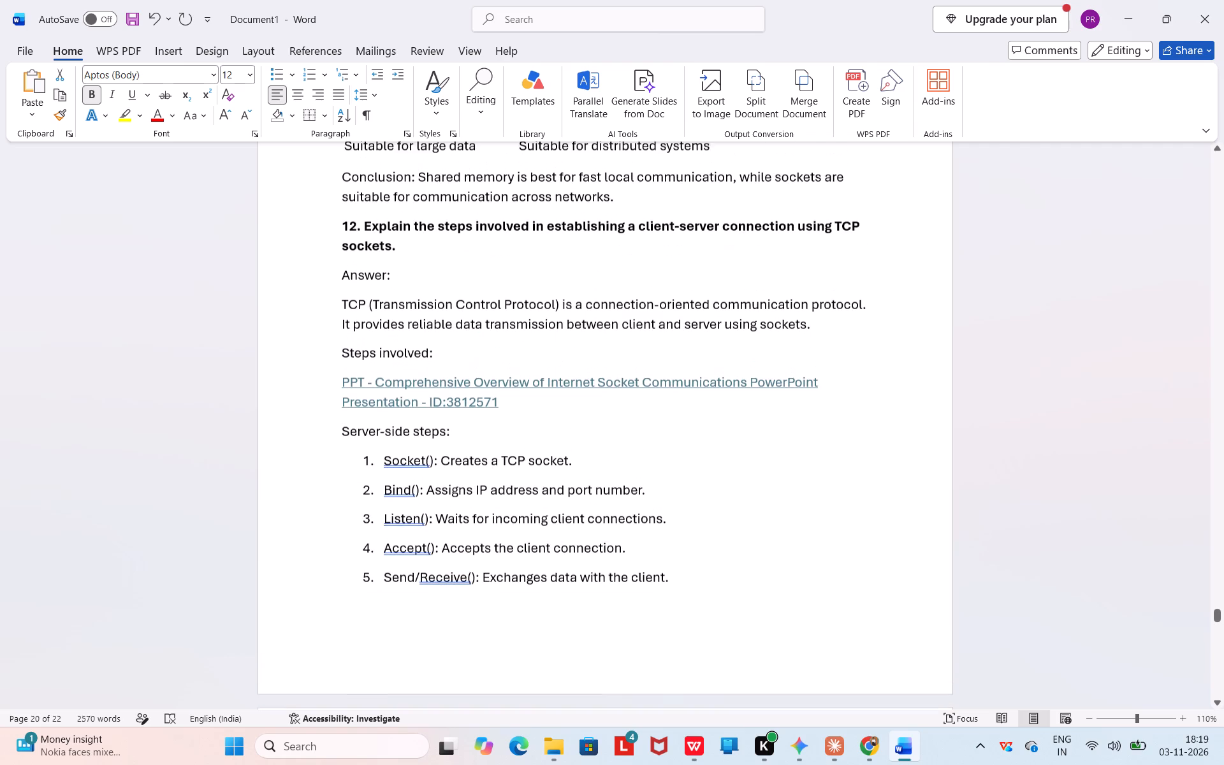
left_click_drag(461, 445, 326, 437)
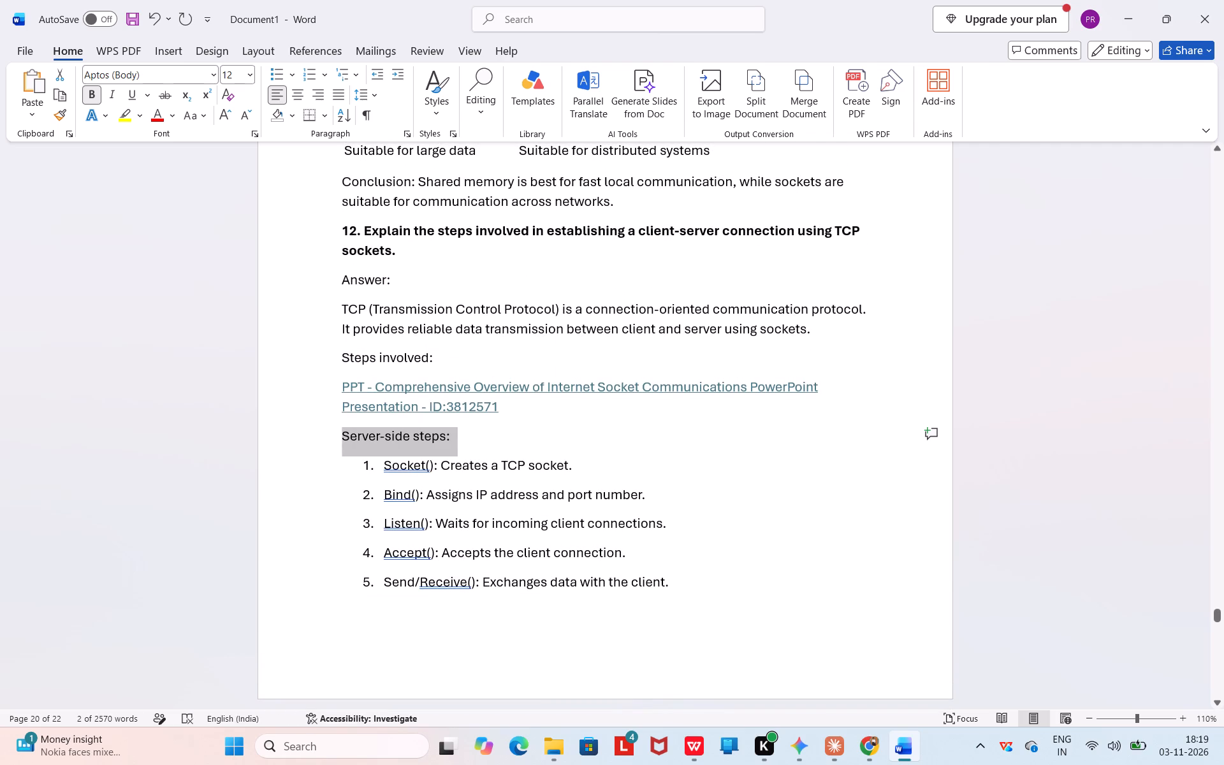
left_click_drag(326, 437, 327, 439)
left_click(338, 409)
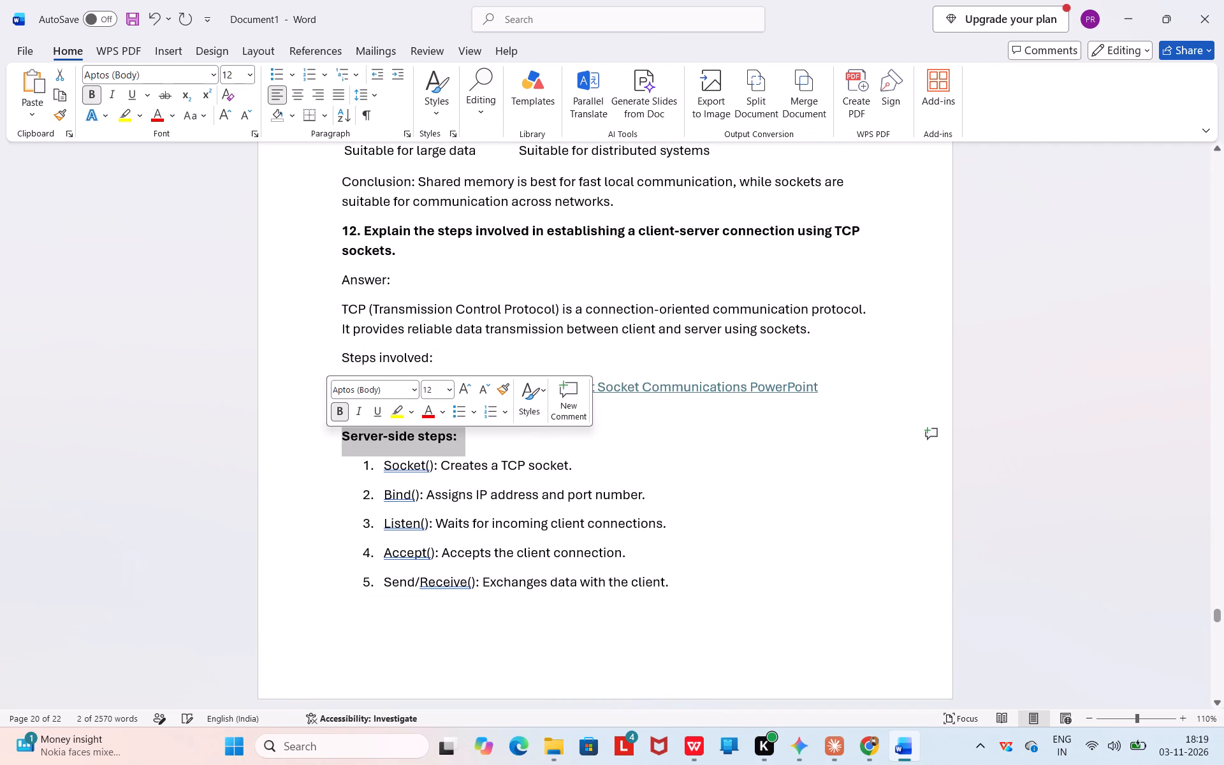
Delete the "Answer:" line beneath the question 12 heading.
left_click_drag(403, 280, 339, 279)
key("BackSpace")
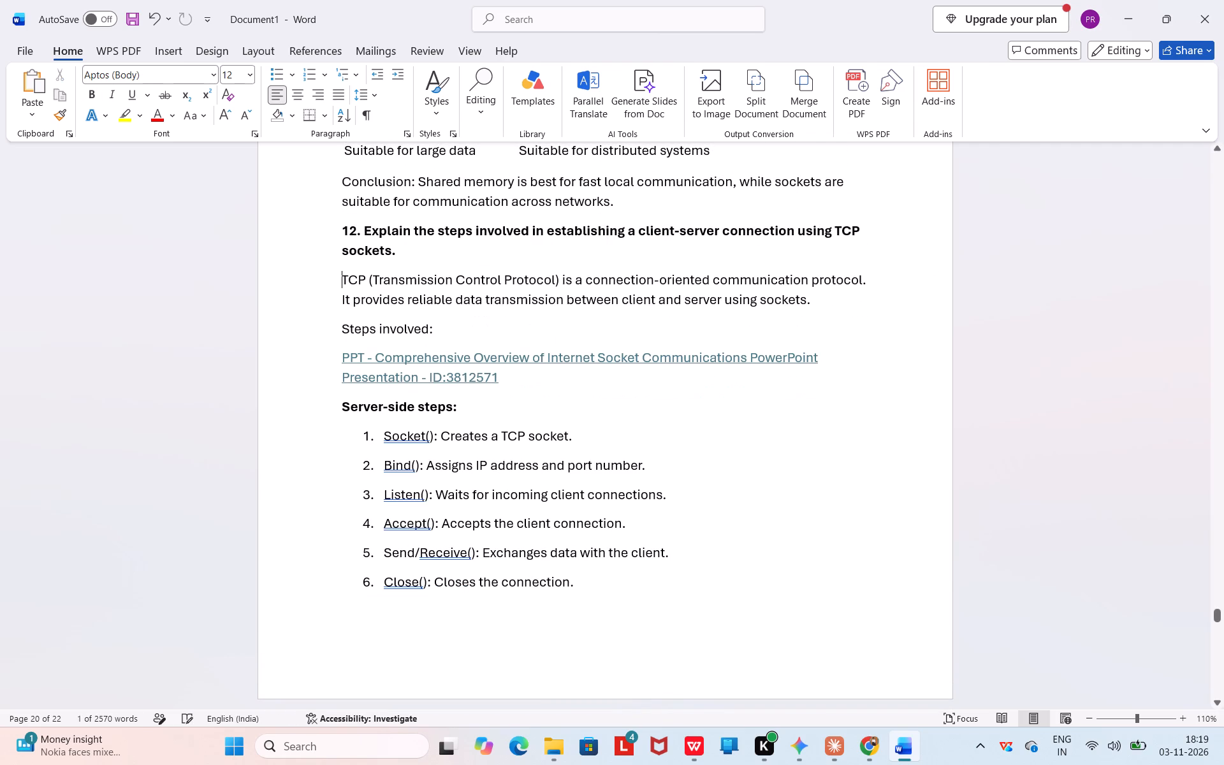
Highlight the question 12 heading about the TCP client-server connection in yellow and renumber it as 6.
left_click_drag(412, 251, 302, 219)
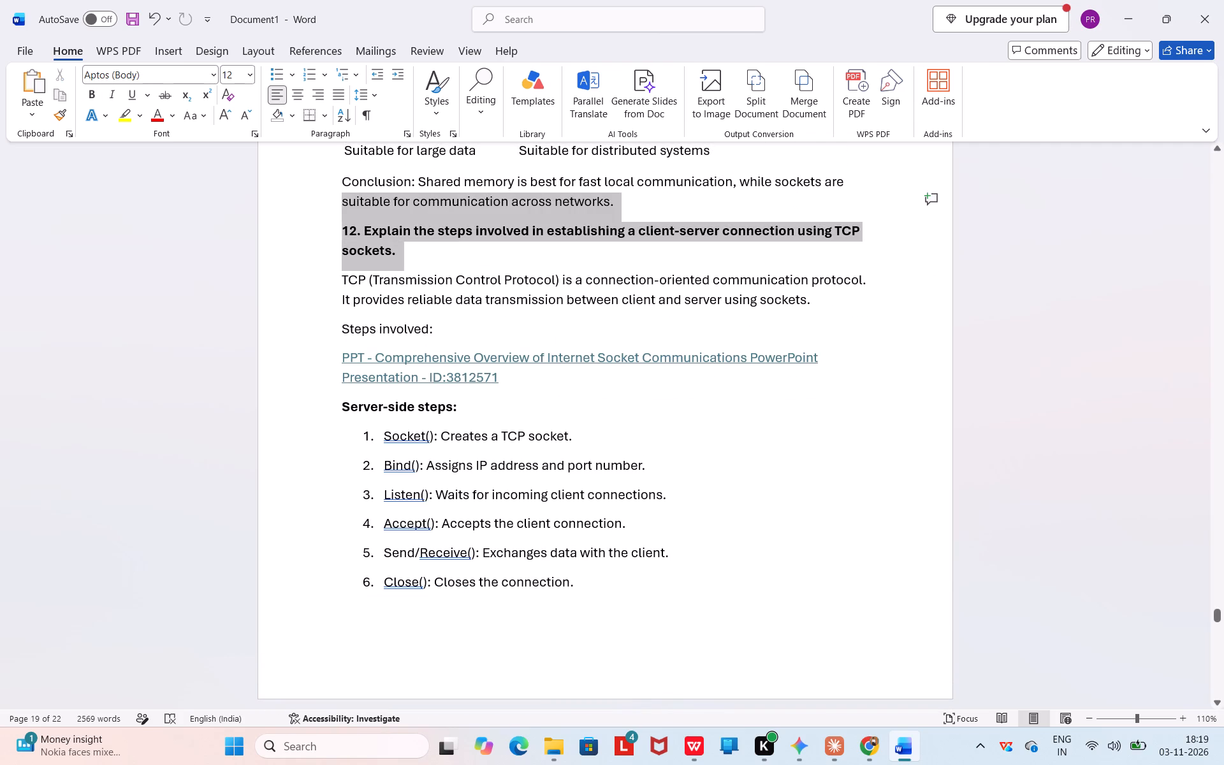
left_click_drag(302, 219, 309, 232)
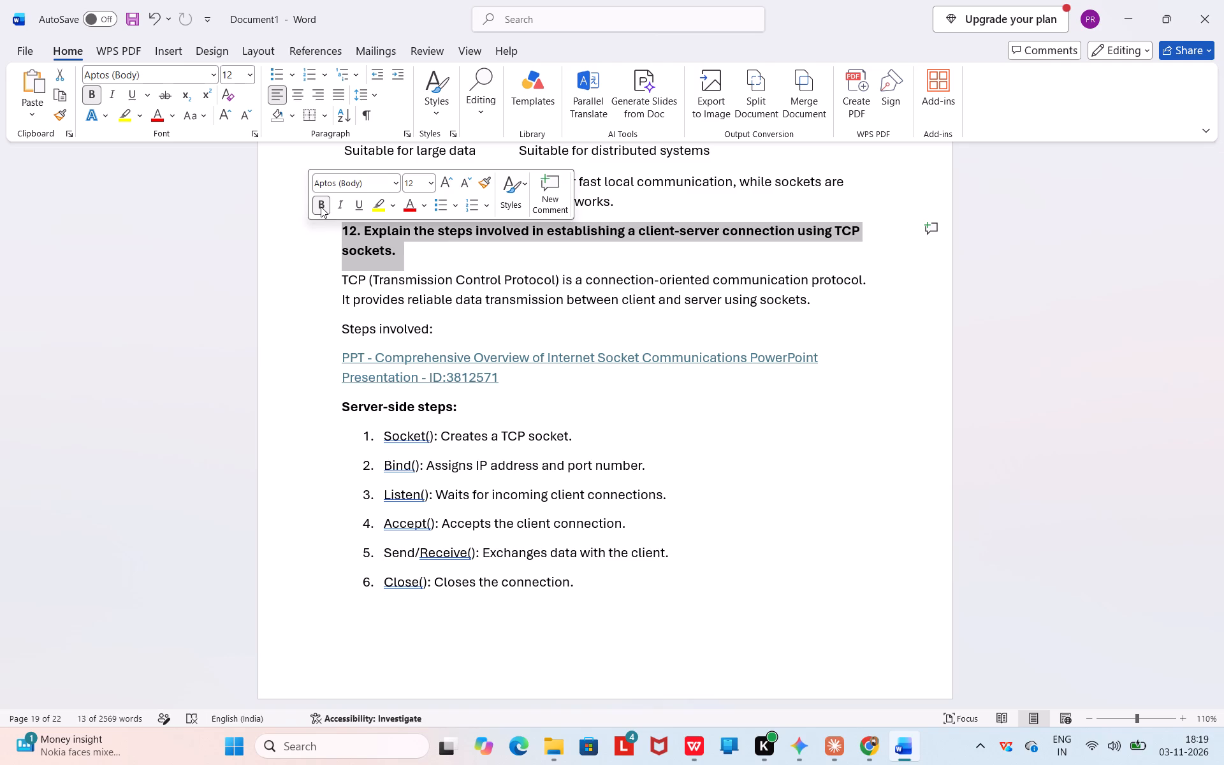
left_click(382, 202)
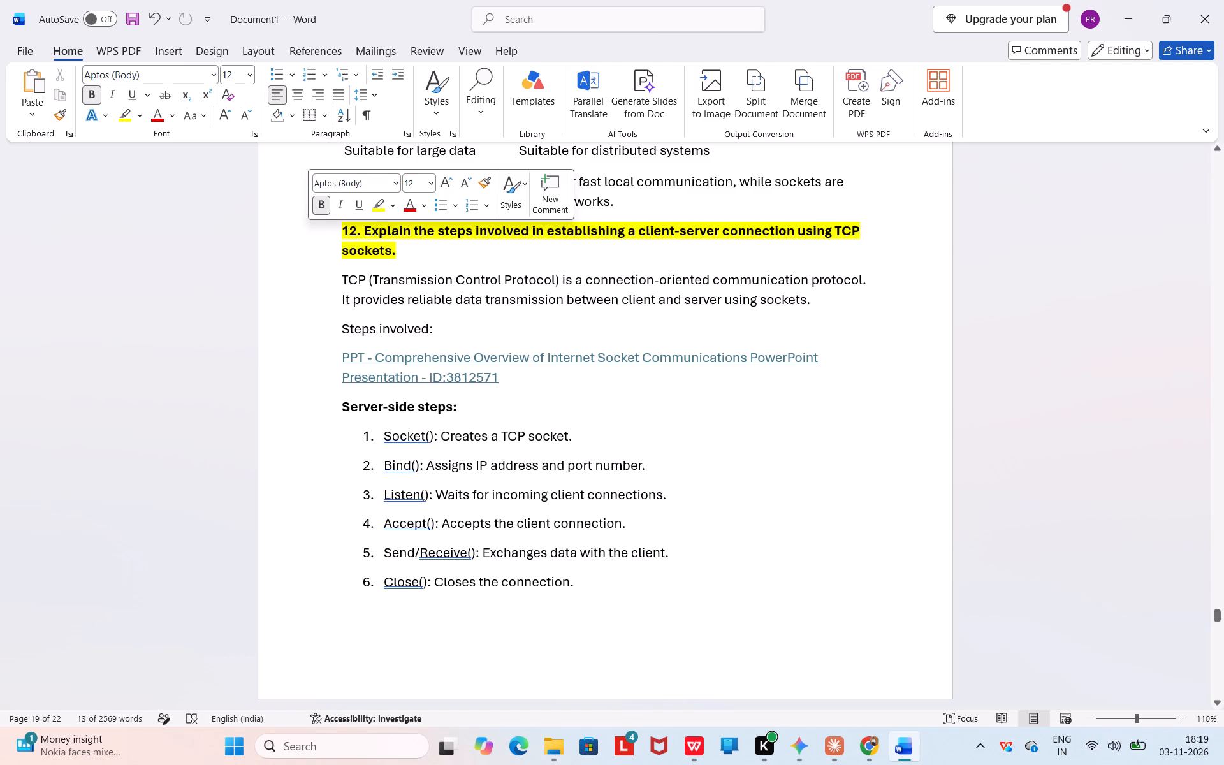
left_click(354, 226)
key("BackSpace")
key("BackSpace")
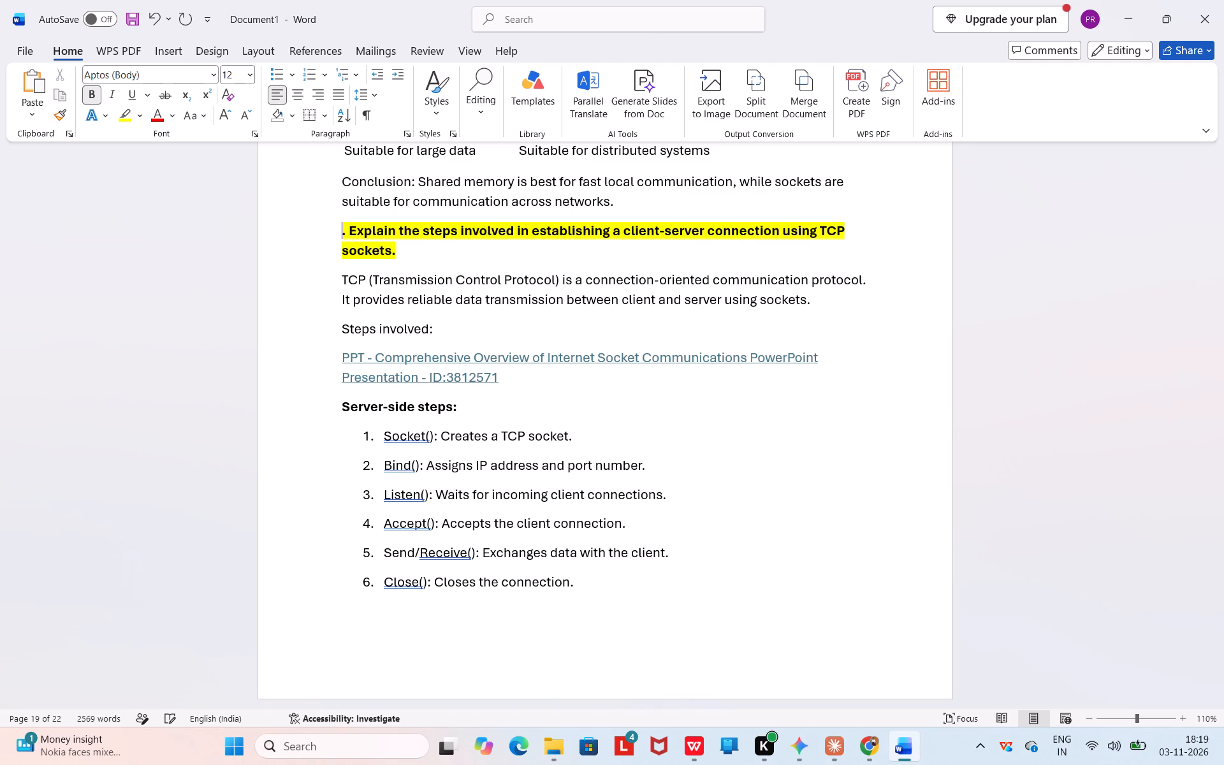
key("6")
Delete the Conclusion paragraph below question 11's Shared Memory and Socket IPC differences table.
scroll(354, 226, "up", 1)
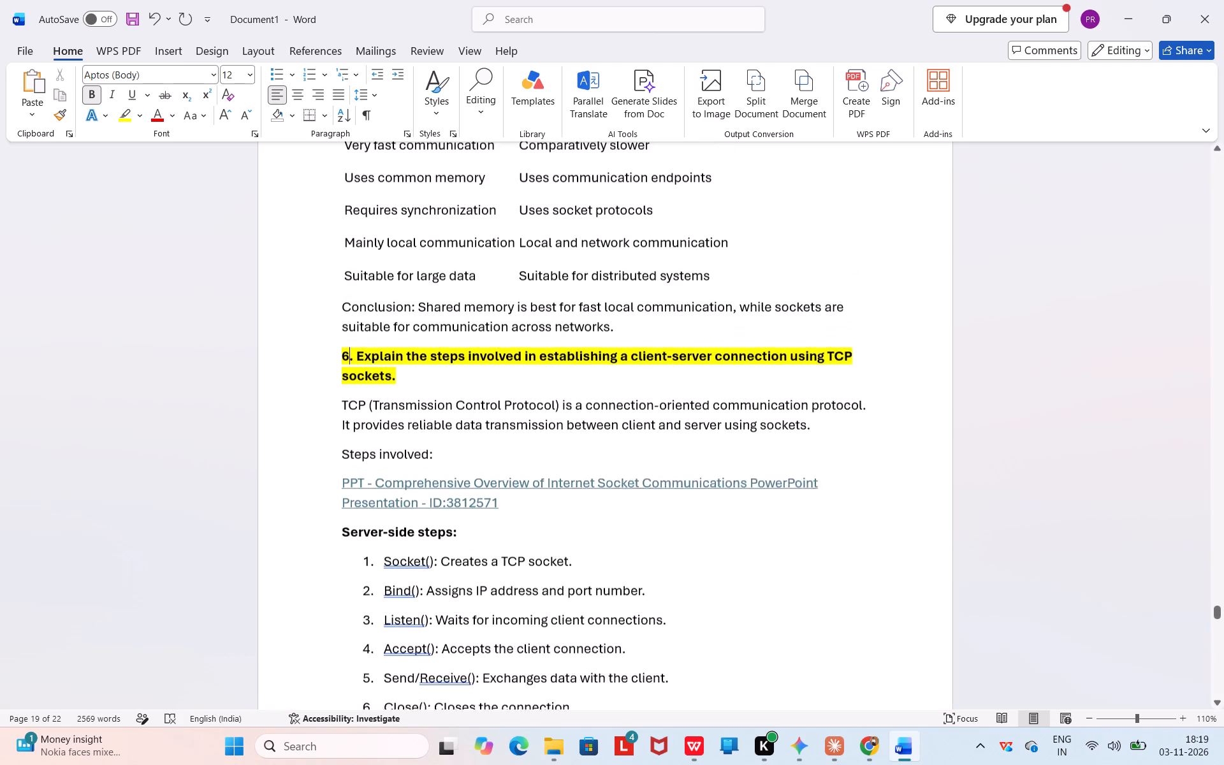
scroll(354, 226, "up", 2)
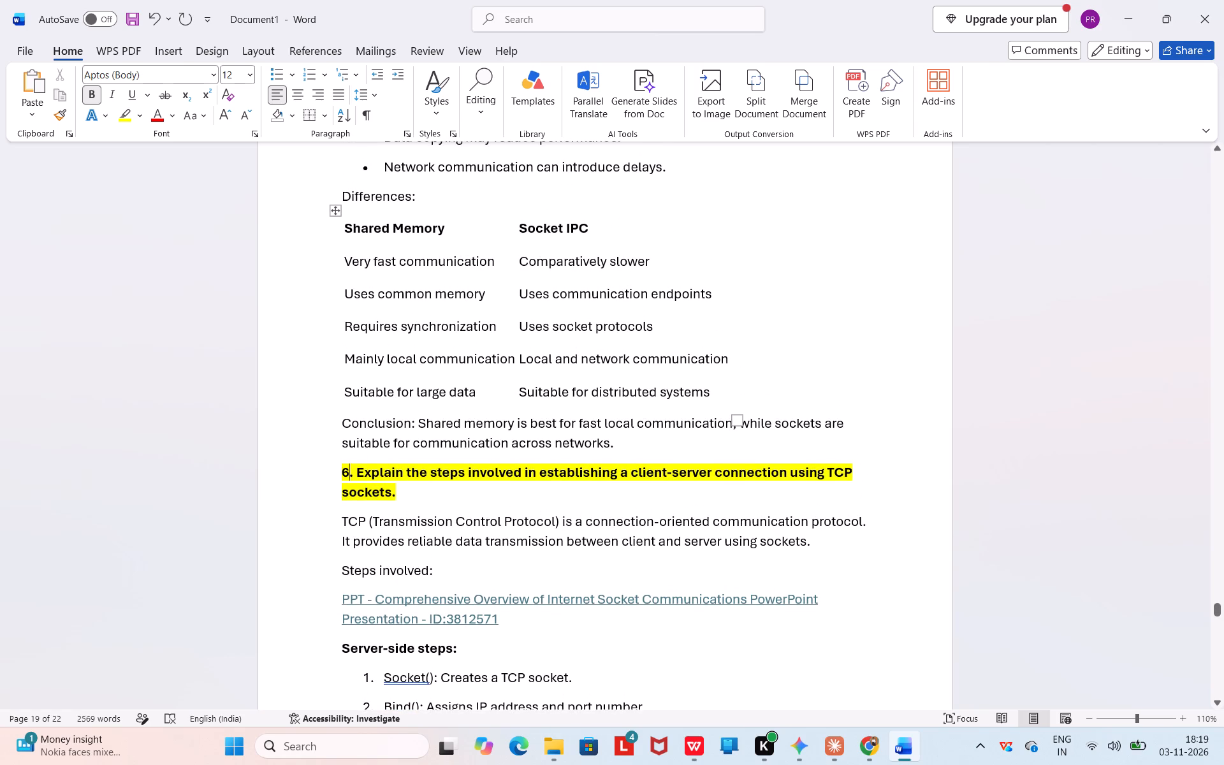
left_click_drag(625, 441, 381, 424)
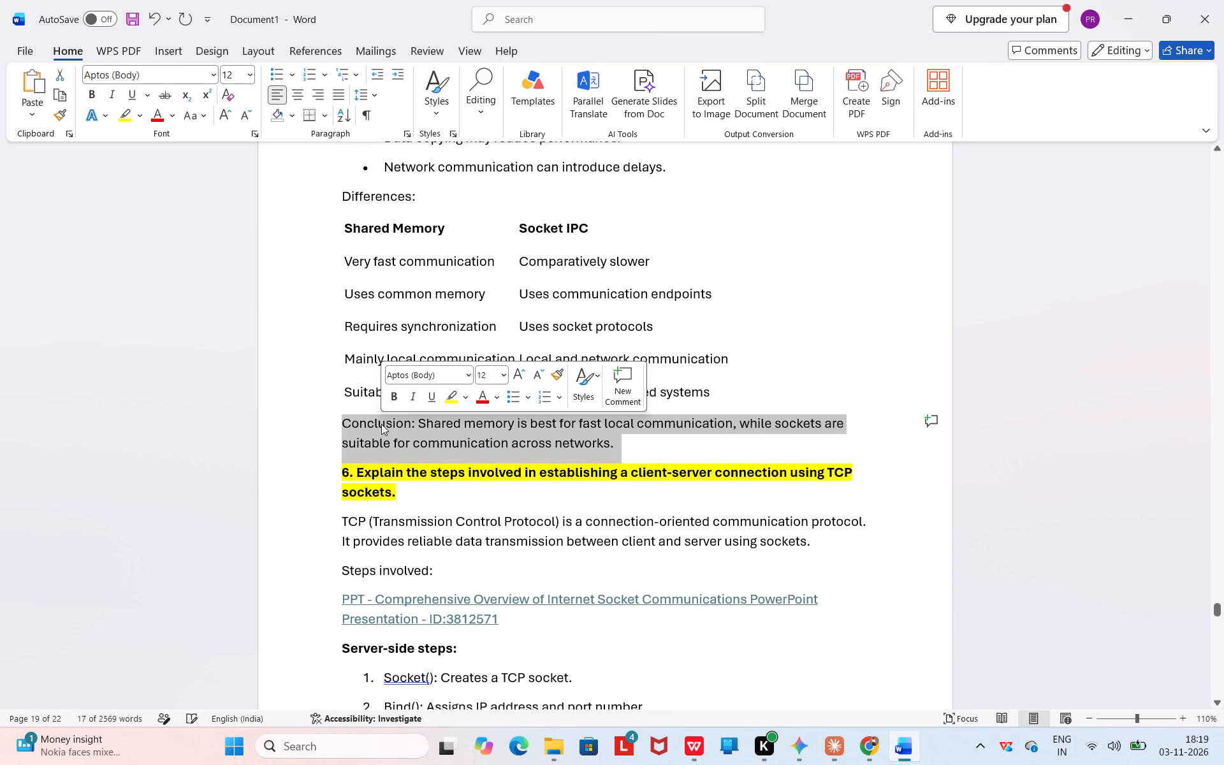
key("BackSpace")
Bold the "Disadvantages:" and "Advantages:" labels in the Socket IPC section of question 11.
scroll(494, 268, "up", 2)
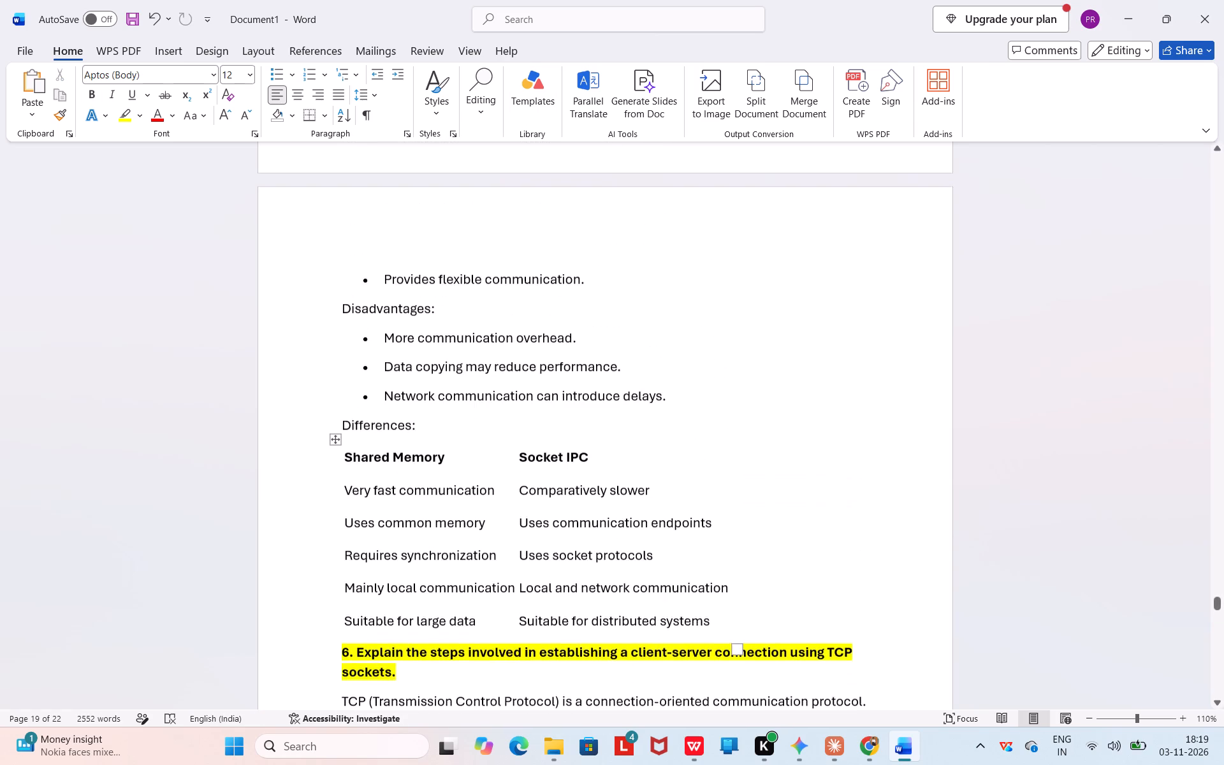
scroll(494, 268, "up", 2)
left_click_drag(453, 381, 365, 381)
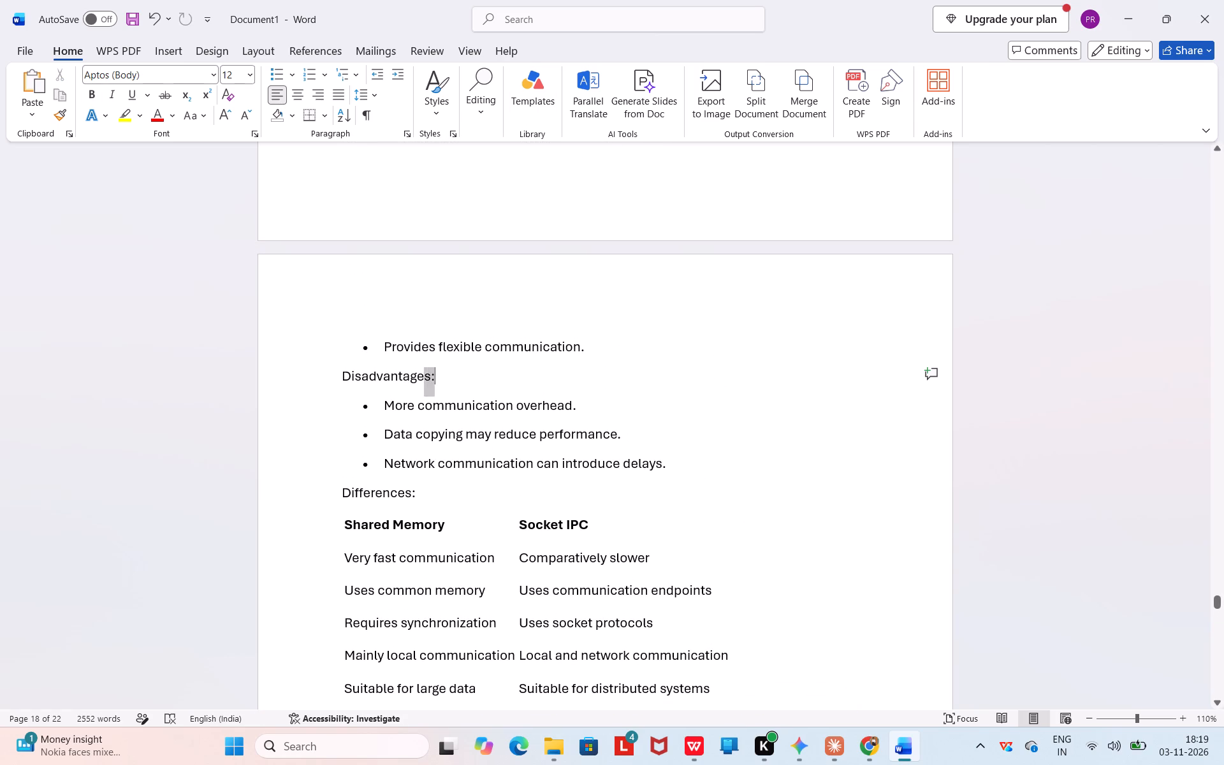
left_click_drag(365, 381, 331, 381)
left_click_drag(344, 358, 439, 275)
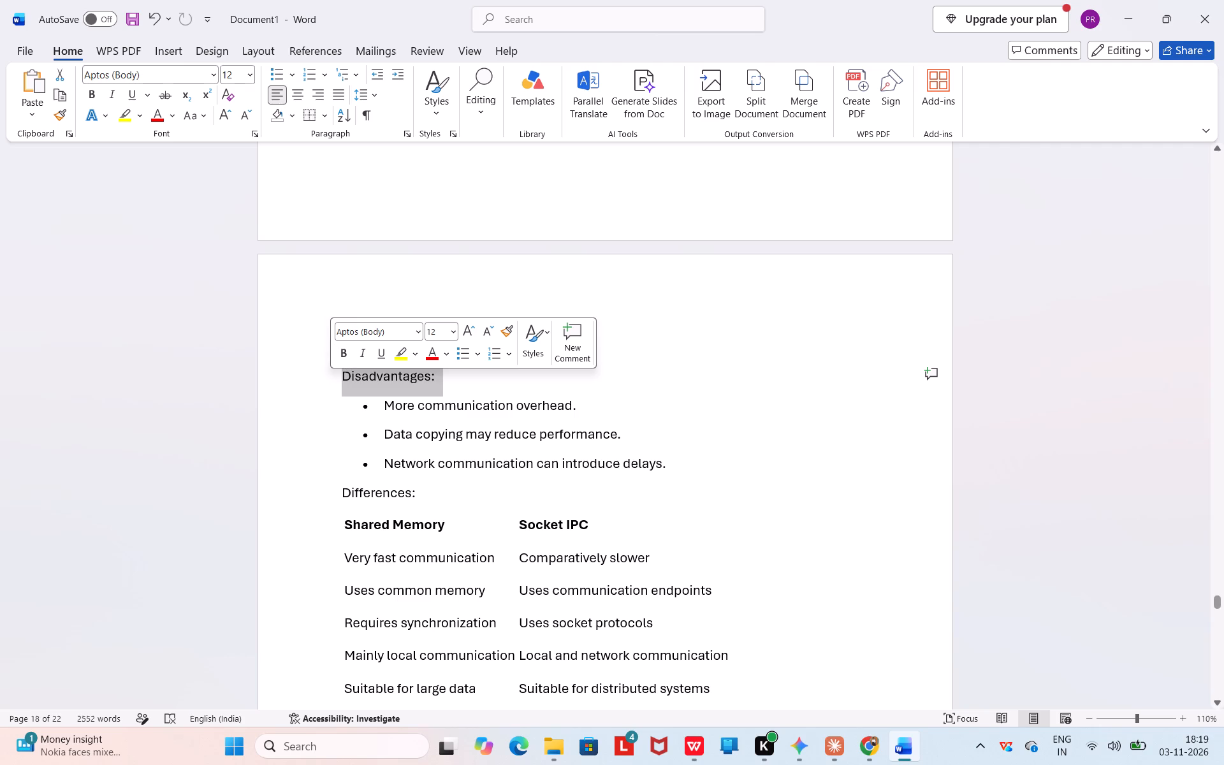
left_click(343, 354)
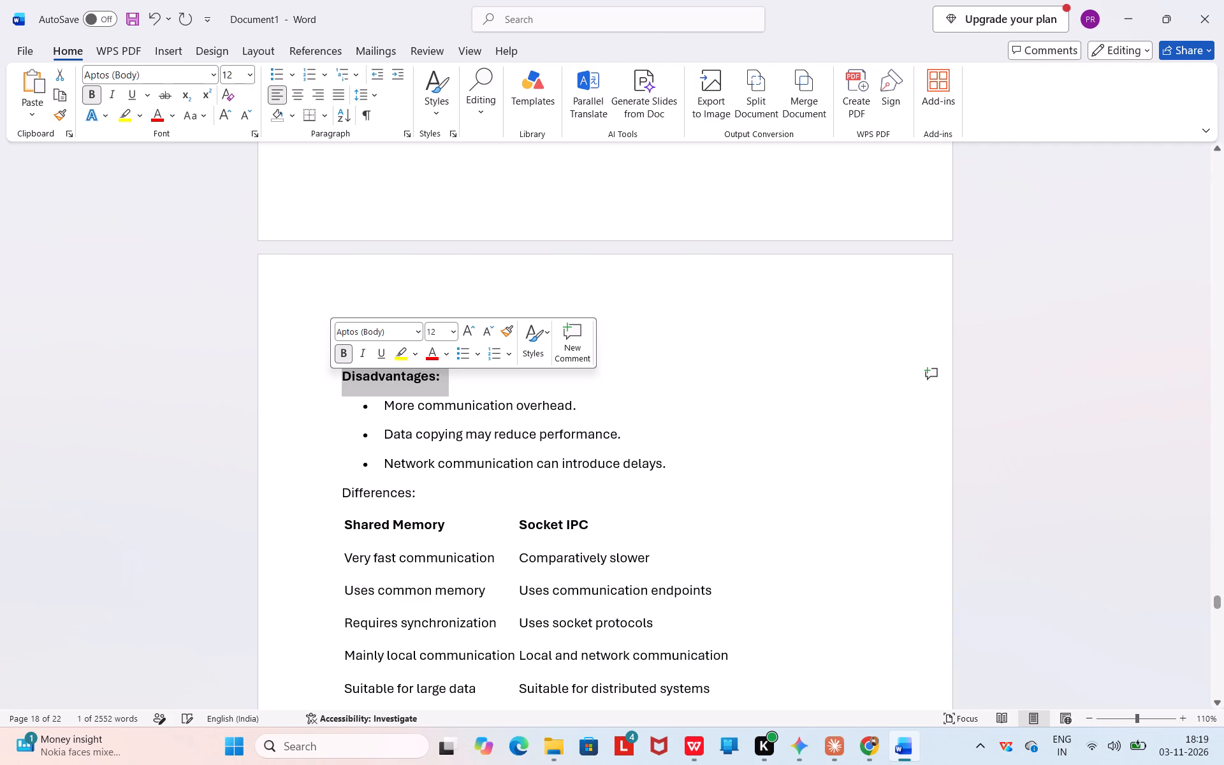
scroll(439, 248, "up", 2)
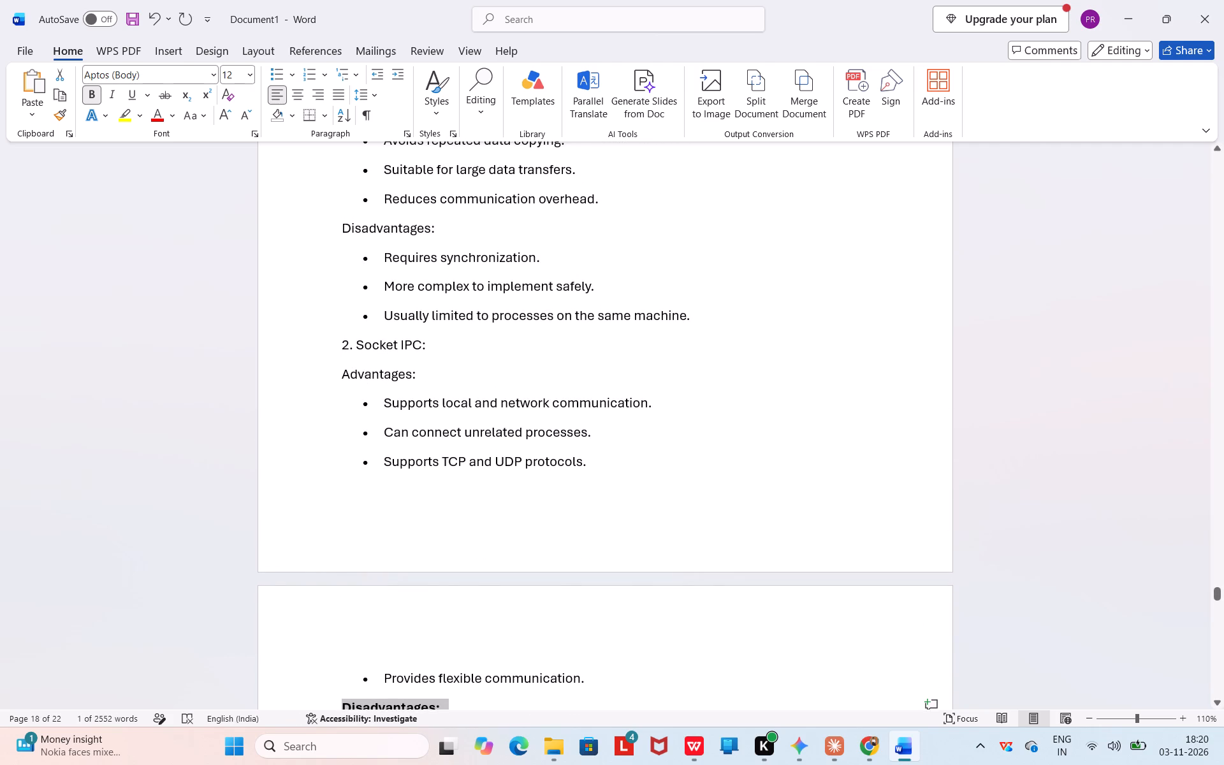
left_click_drag(430, 382, 346, 367)
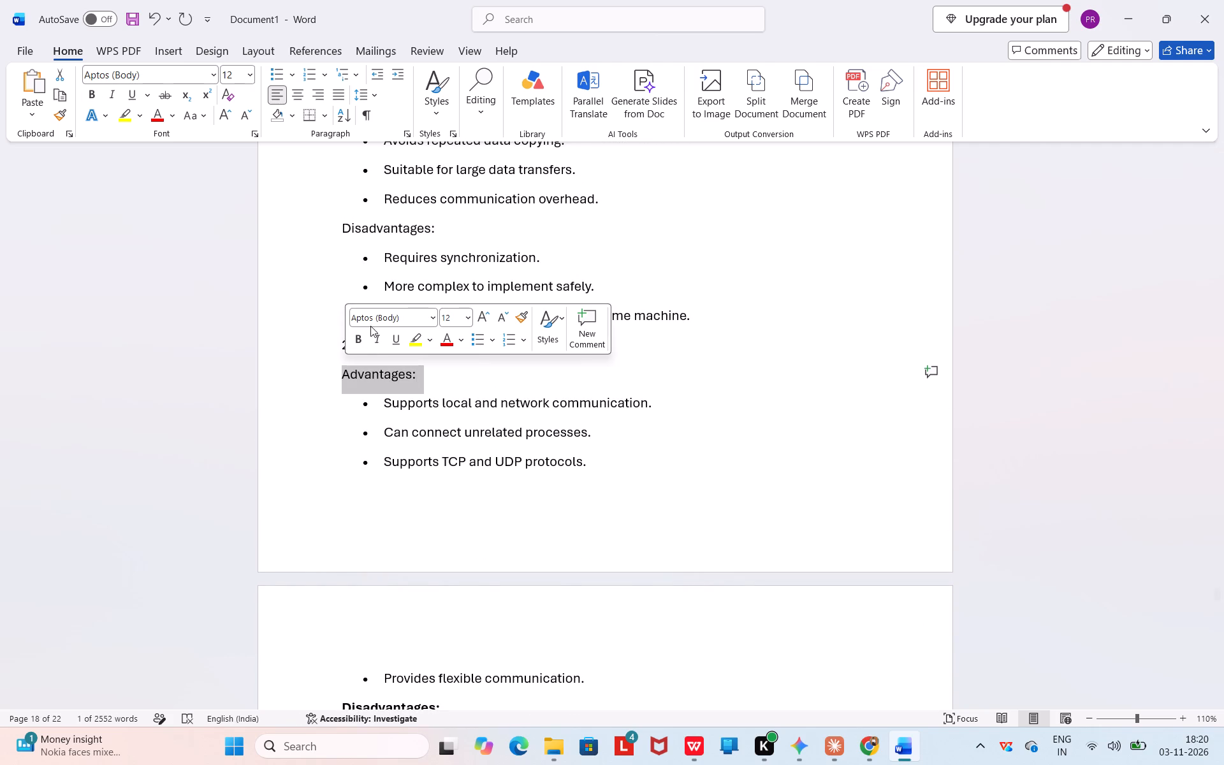
left_click(358, 336)
left_click(520, 386)
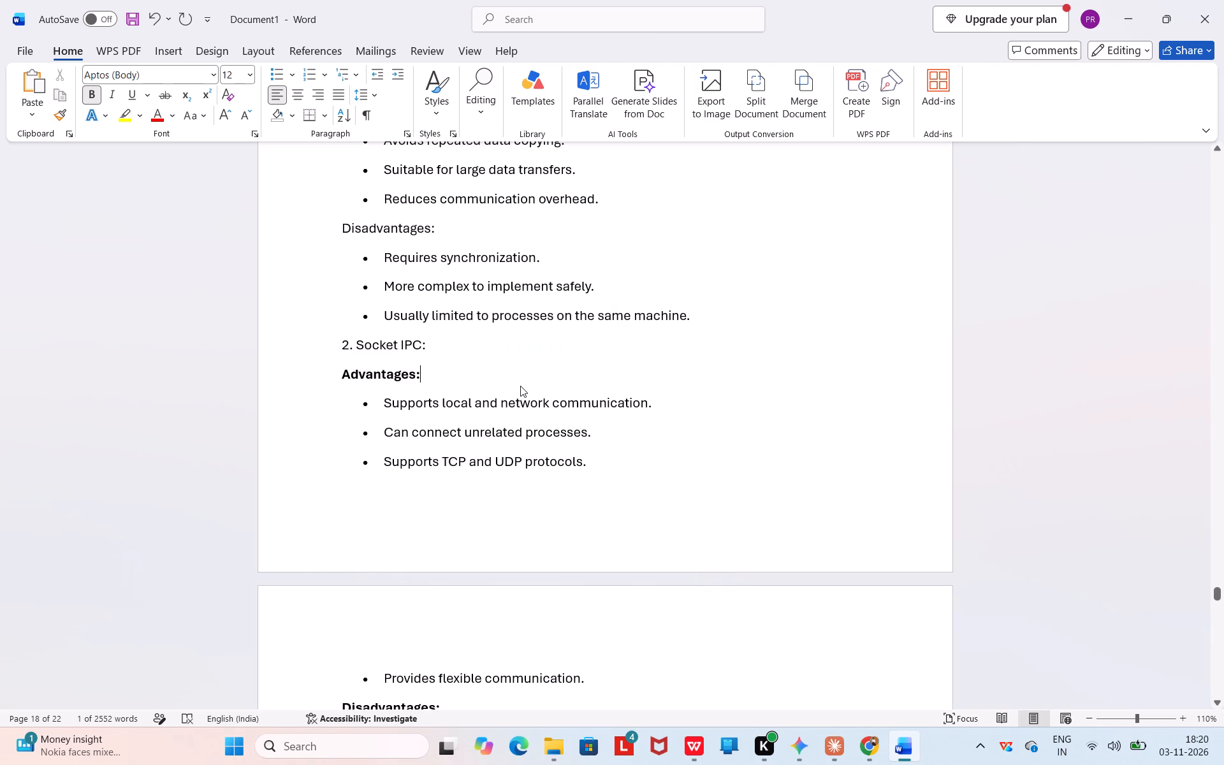
Bold the "2. Socket IPC:" subheading in question 11's answer.
scroll(506, 366, "up", 1)
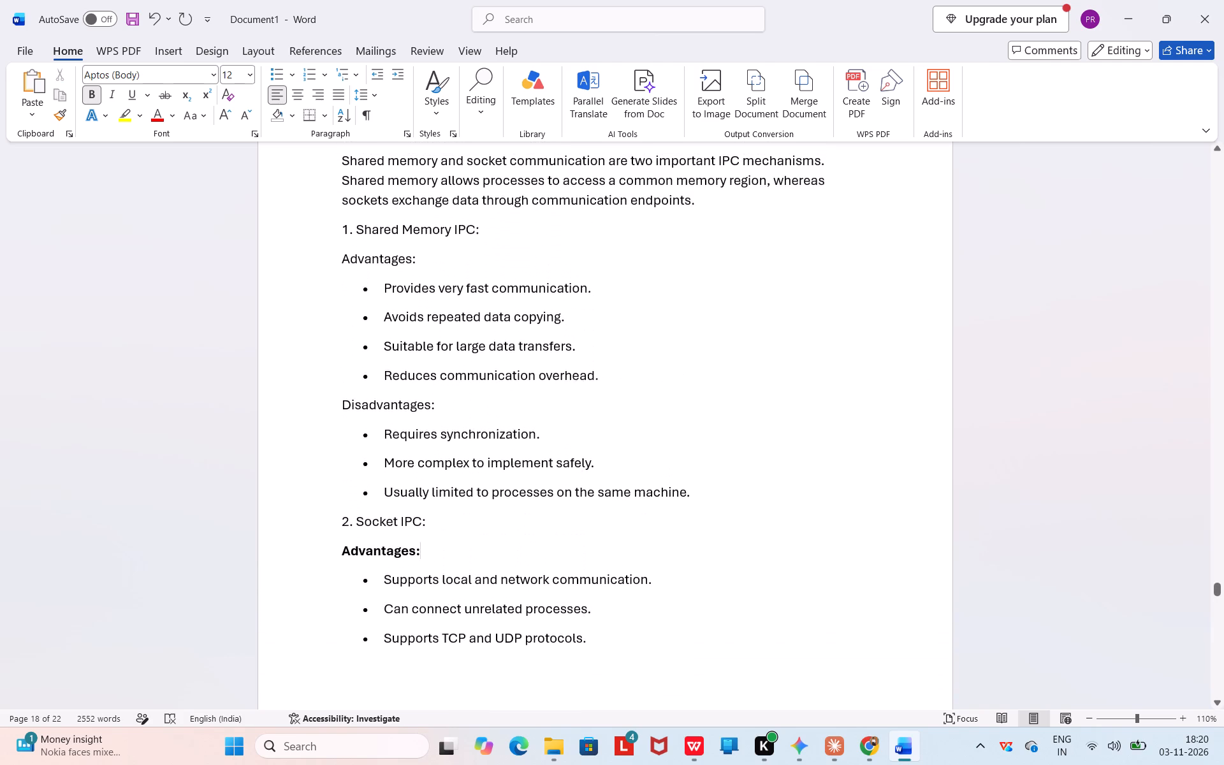
scroll(506, 366, "up", 3)
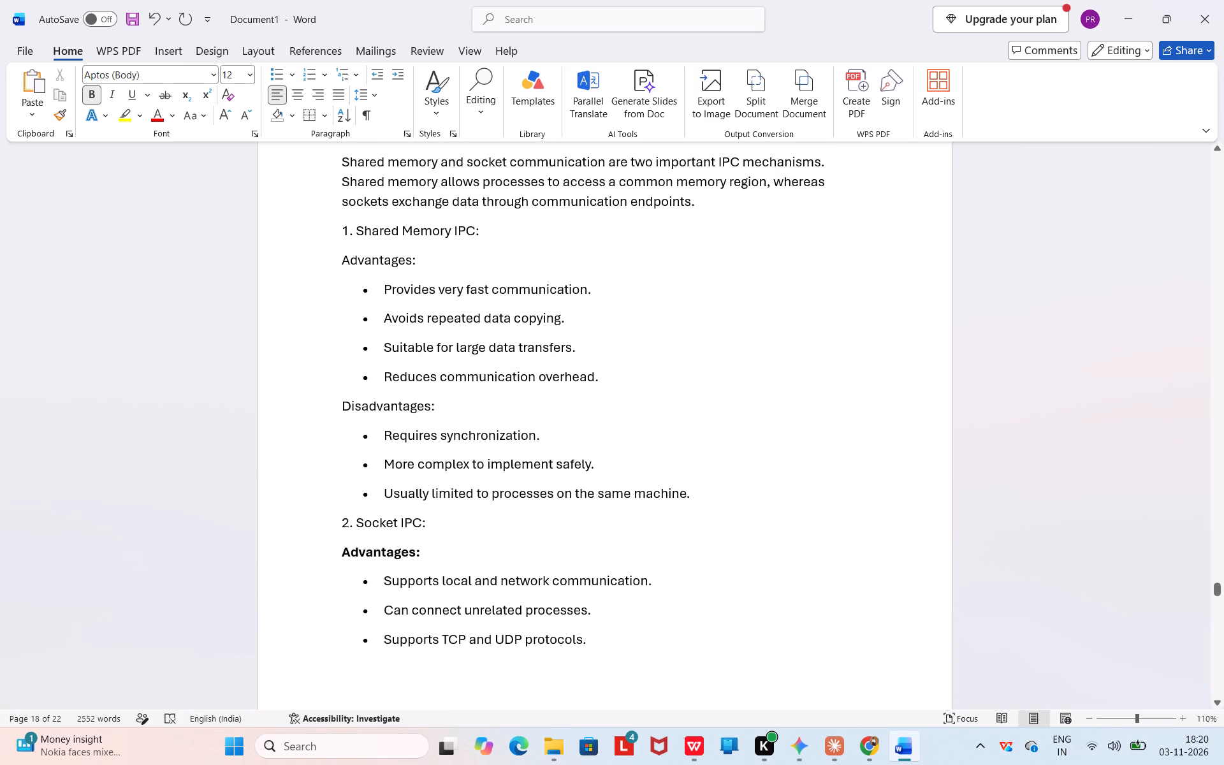
left_click_drag(442, 520, 370, 528)
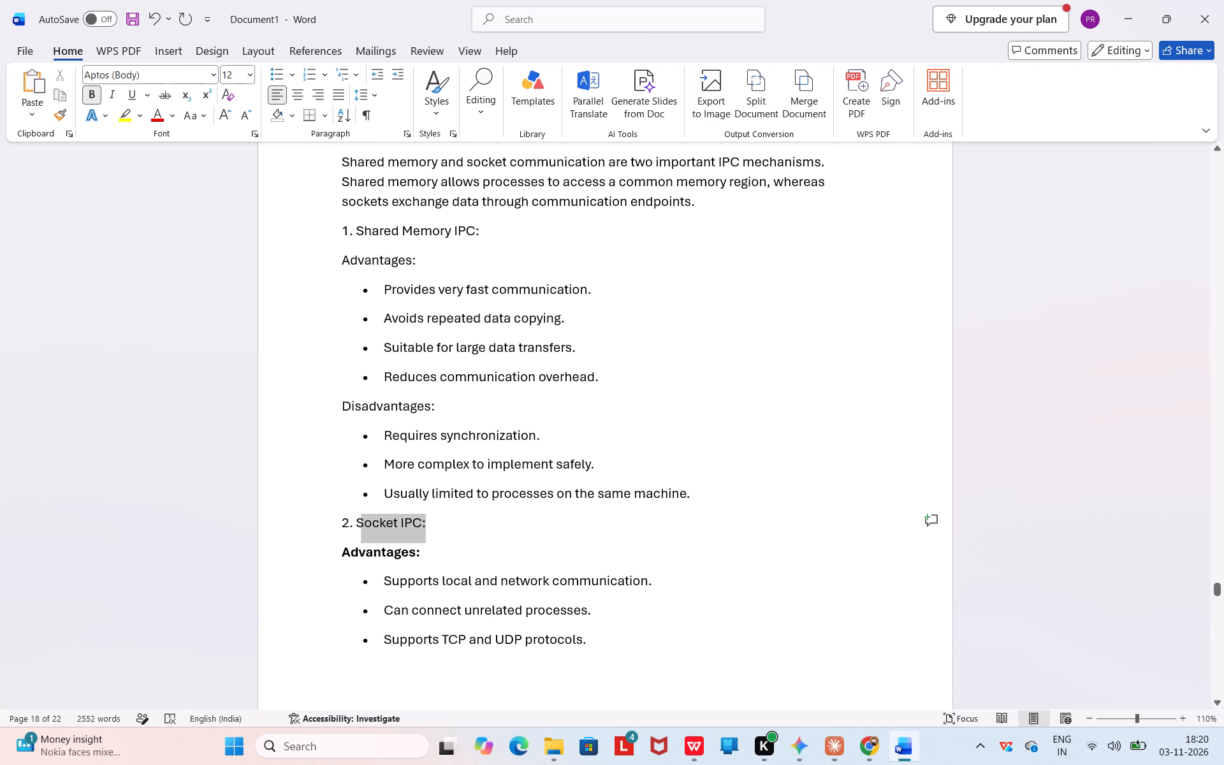
left_click_drag(370, 528, 330, 530)
left_click(339, 514)
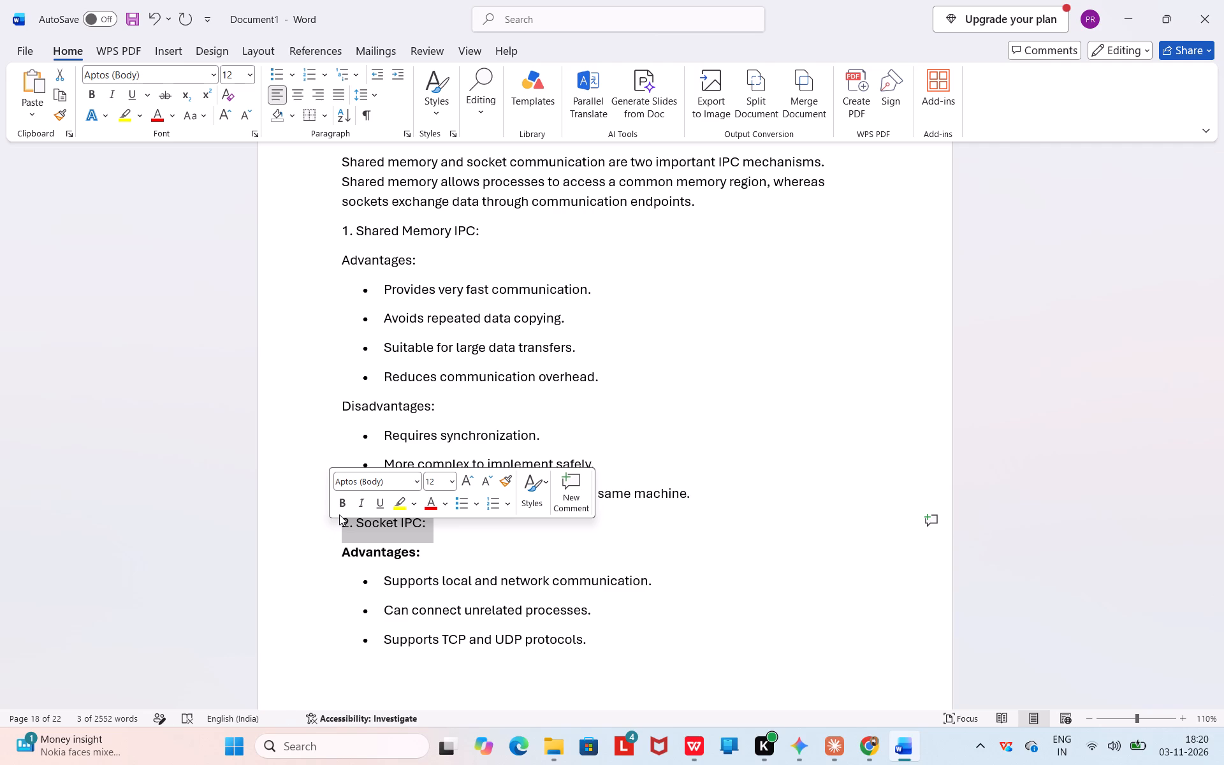
left_click(340, 509)
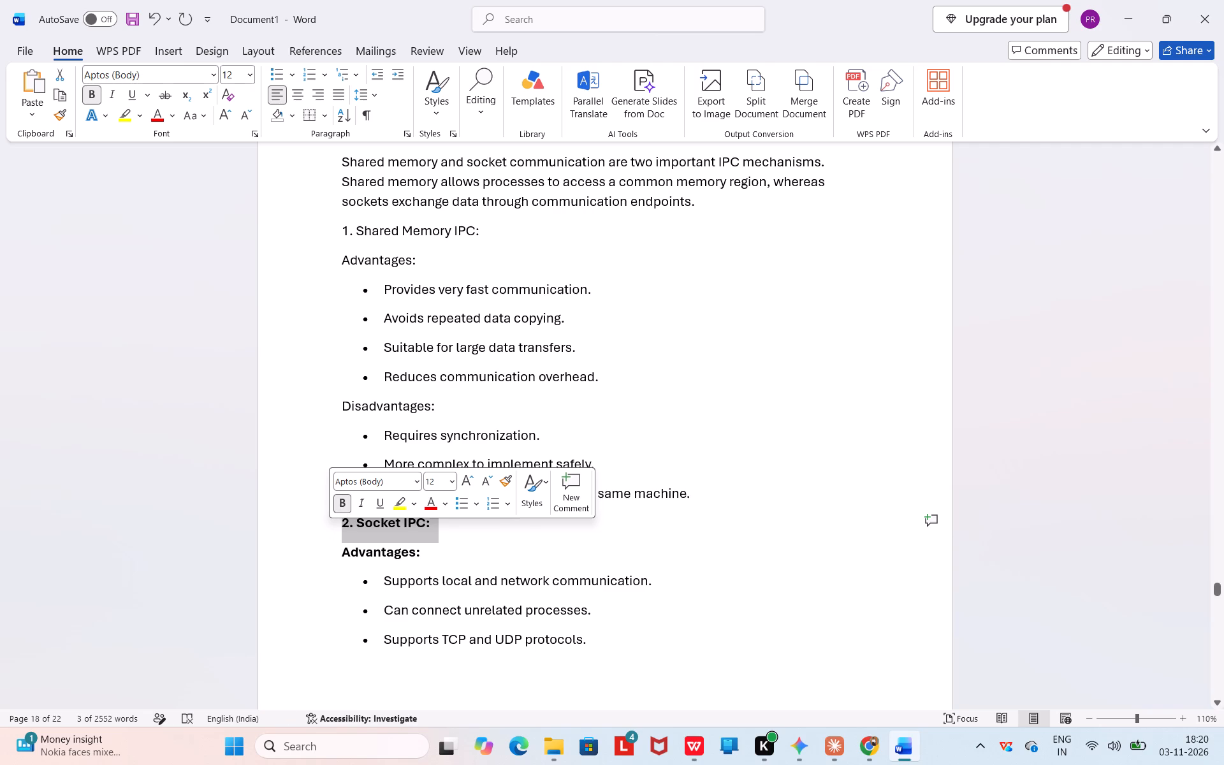
Bold the "1. Shared Memory IPC:" subheading and that section's "Advantages:" and "Disadvantages:" labels in question 11.
left_click_drag(439, 409, 322, 406)
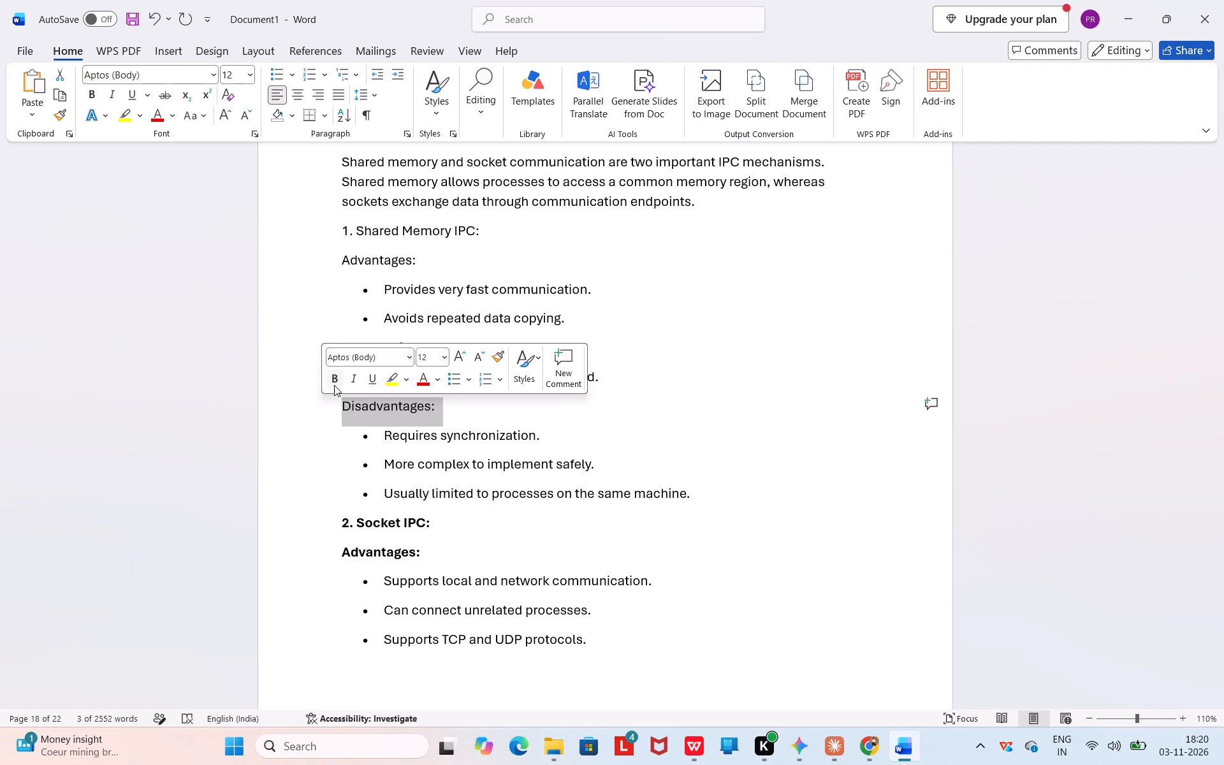
left_click(334, 385)
left_click_drag(422, 261, 346, 230)
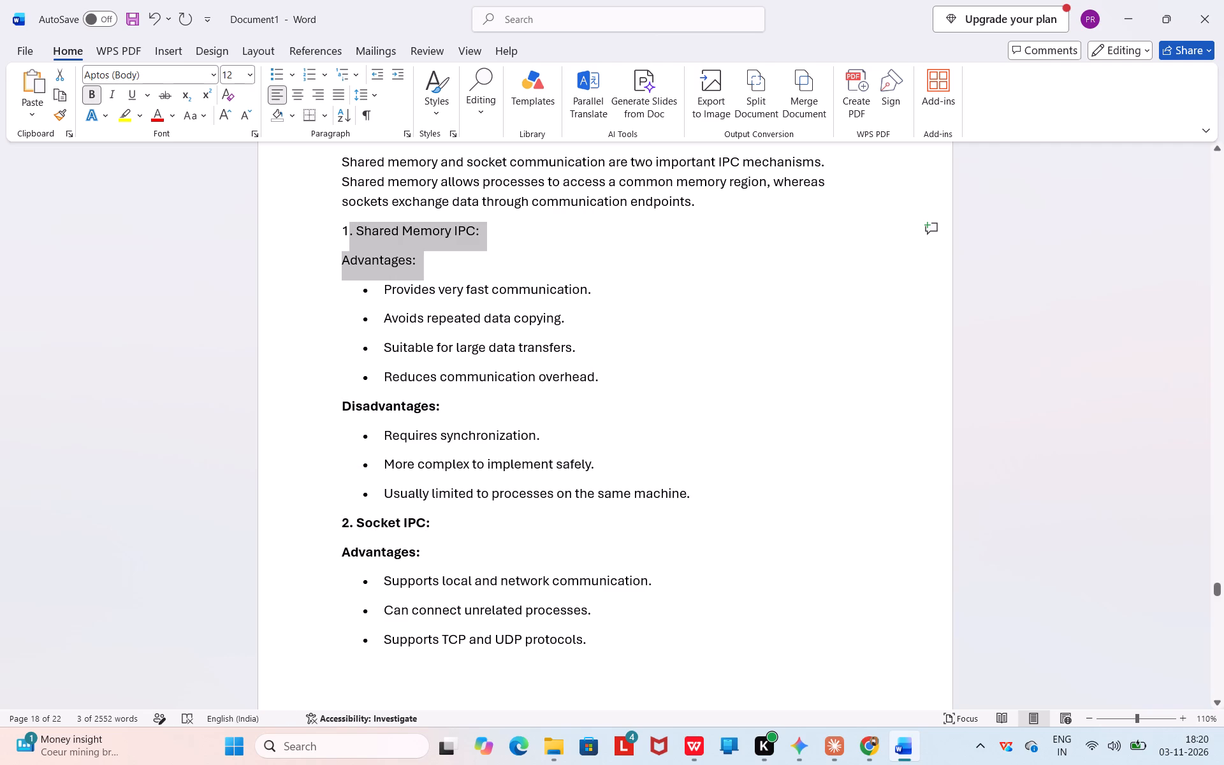
left_click_drag(346, 230, 335, 227)
left_click(346, 207)
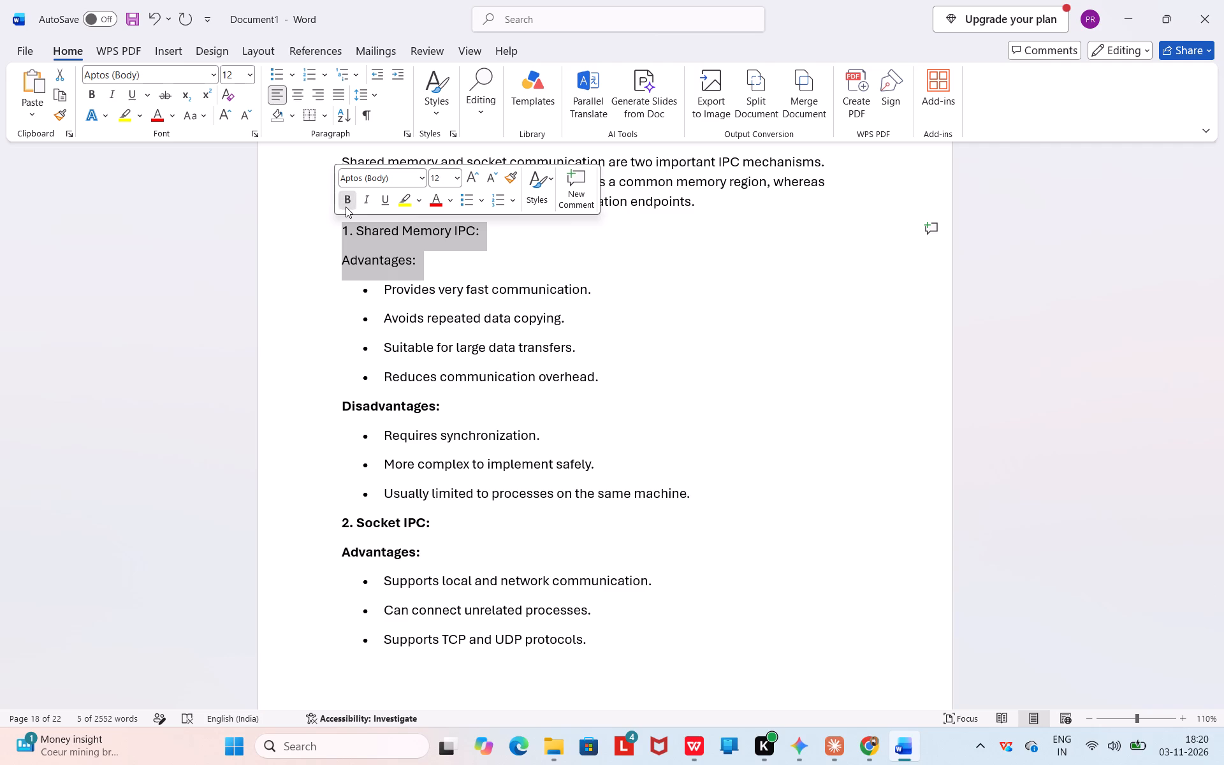
scroll(614, 275, "up", 1)
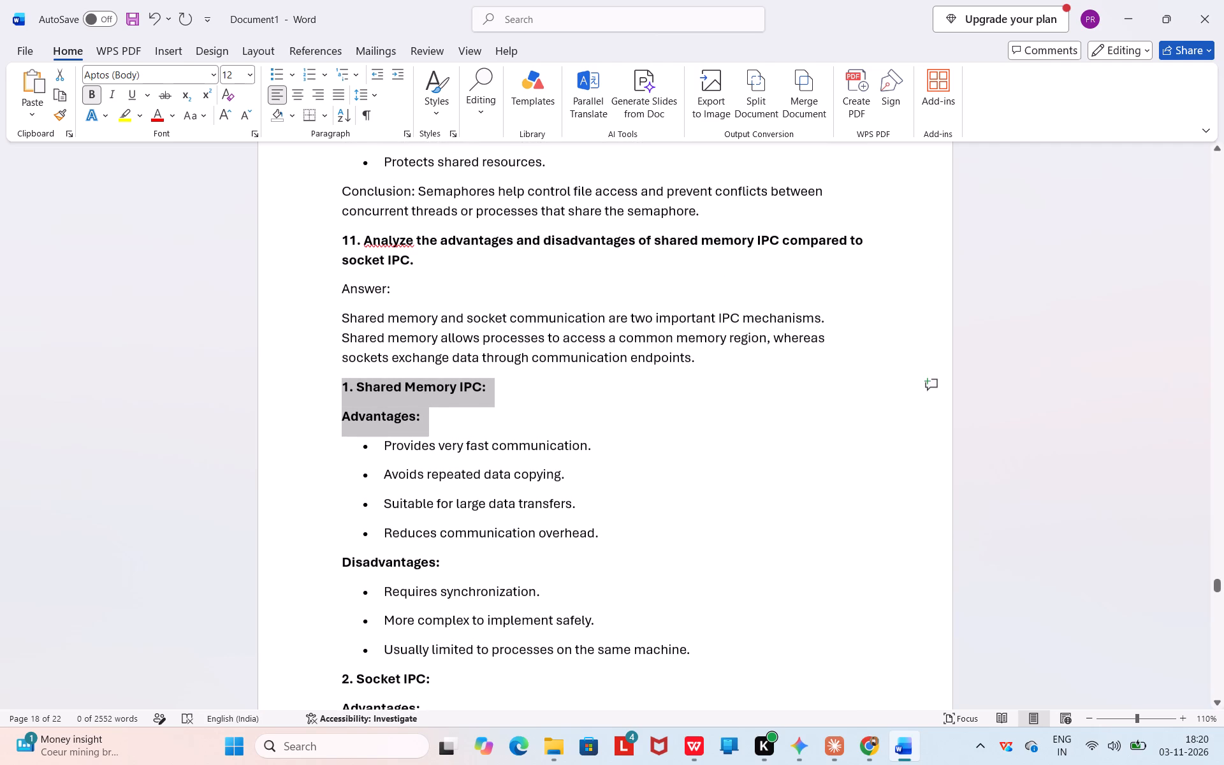
Delete the "Answer:" line below question 11's heading on shared memory IPC compared to socket IPC.
left_click_drag(401, 286, 306, 293)
key("BackSpace")
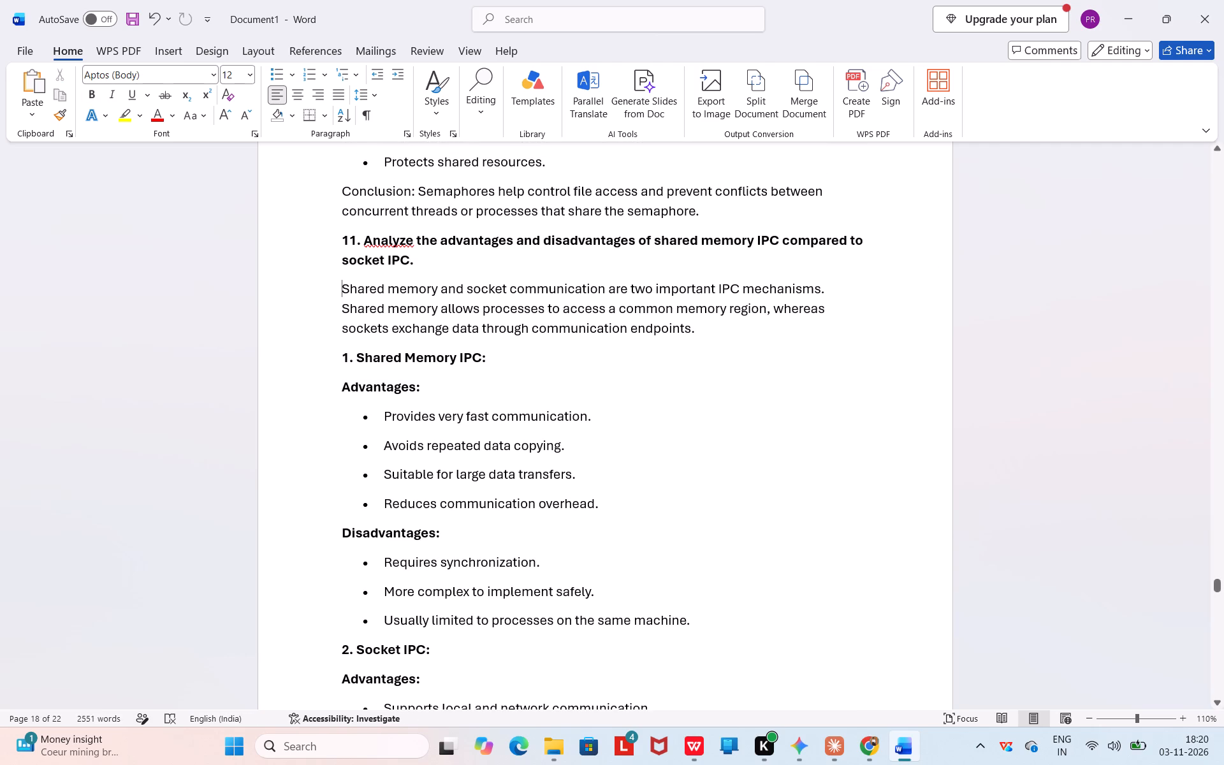
Renumber question 11, on shared memory versus socket IPC, as 5 and highlight its whole heading in yellow.
left_click(356, 240)
key("BackSpace")
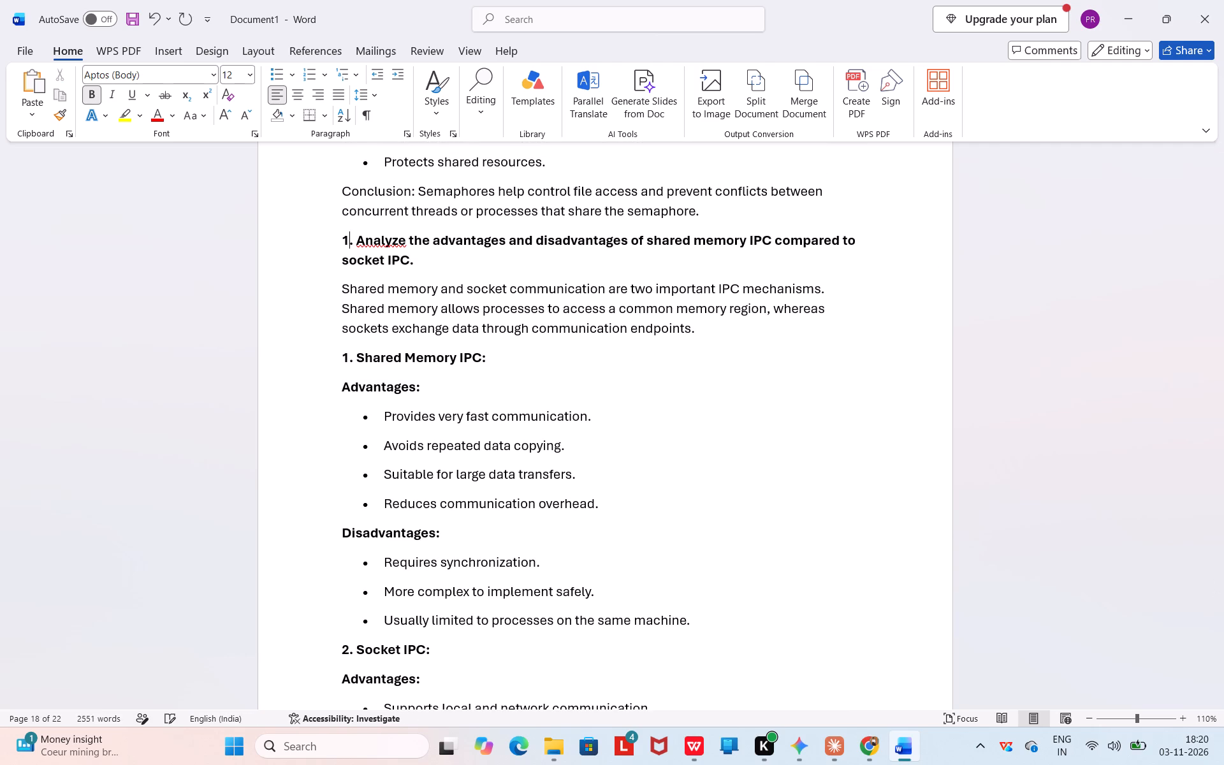
key("BackSpace")
key("5")
left_click_drag(432, 262, 312, 235)
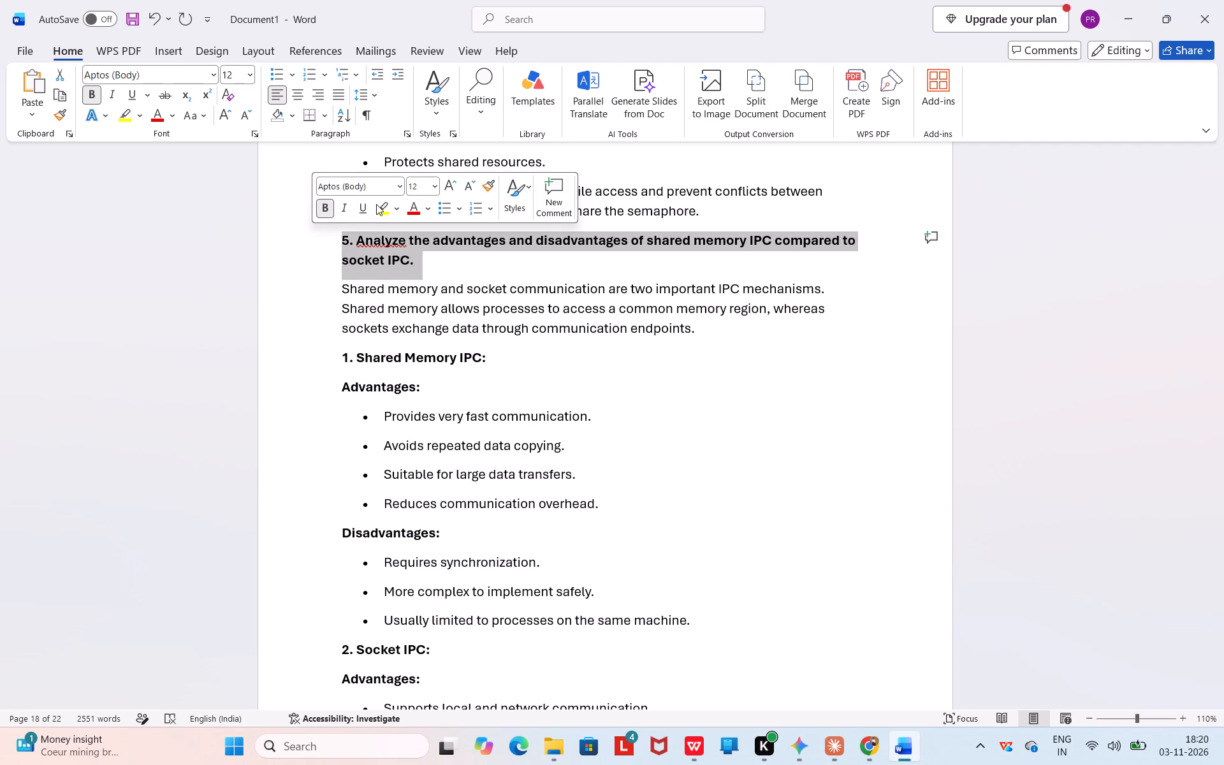
left_click(376, 204)
left_click(717, 224)
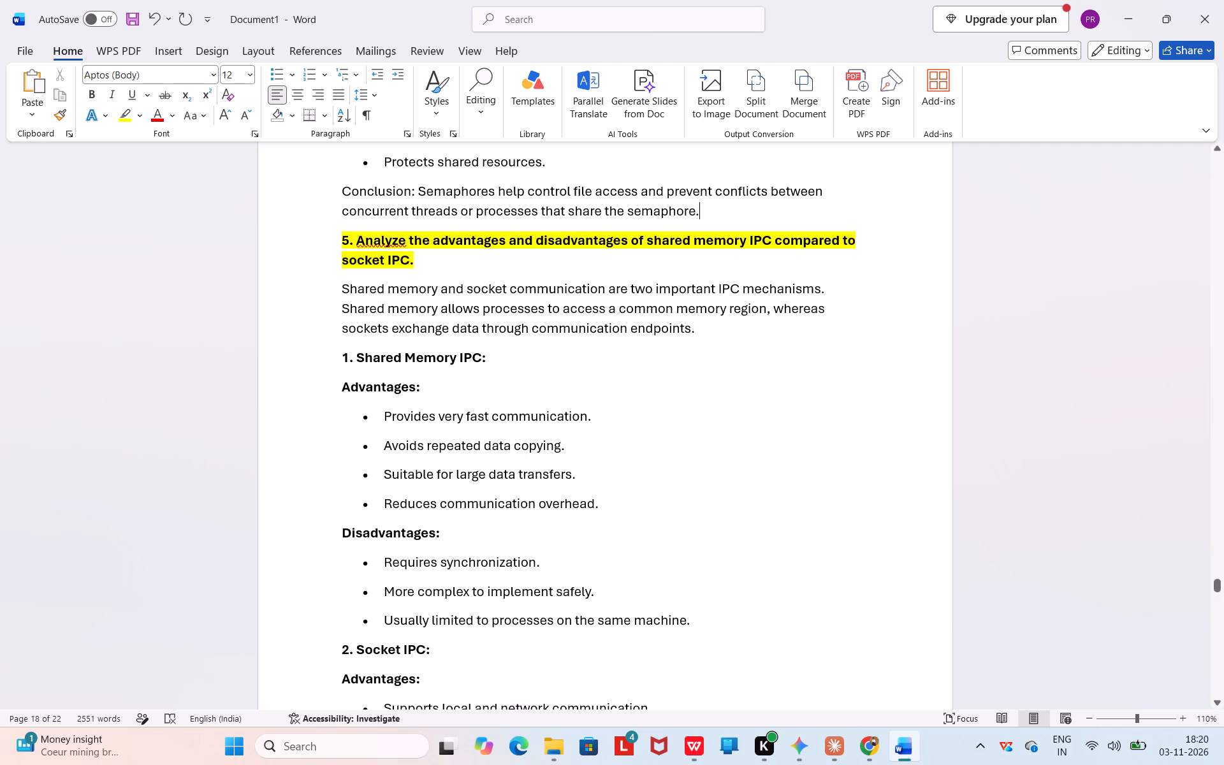
Delete the Conclusion paragraph about semaphores controlling file access, just above the shared memory versus socket IPC question.
left_click_drag(717, 224, 330, 187)
key("BackSpace")
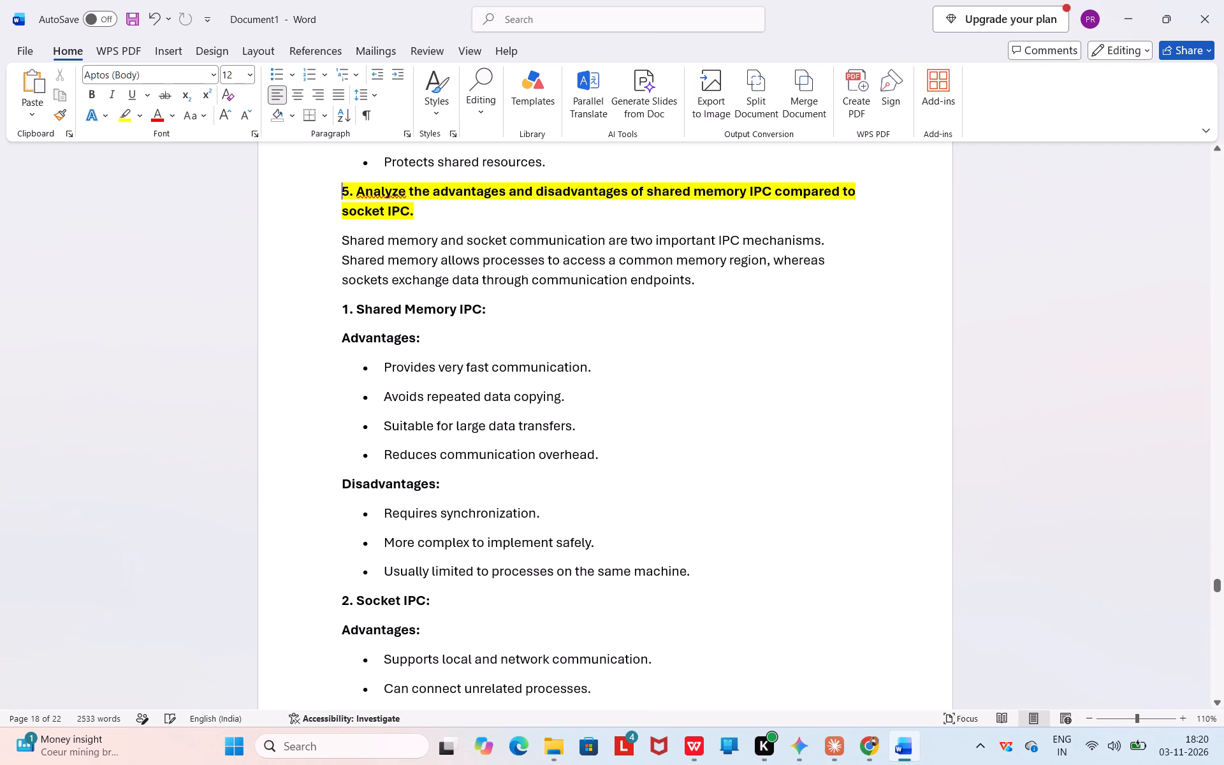
Bold the "Advantages:" and "Explanation:" labels in the semaphore file-locking answer.
scroll(330, 187, "up", 5)
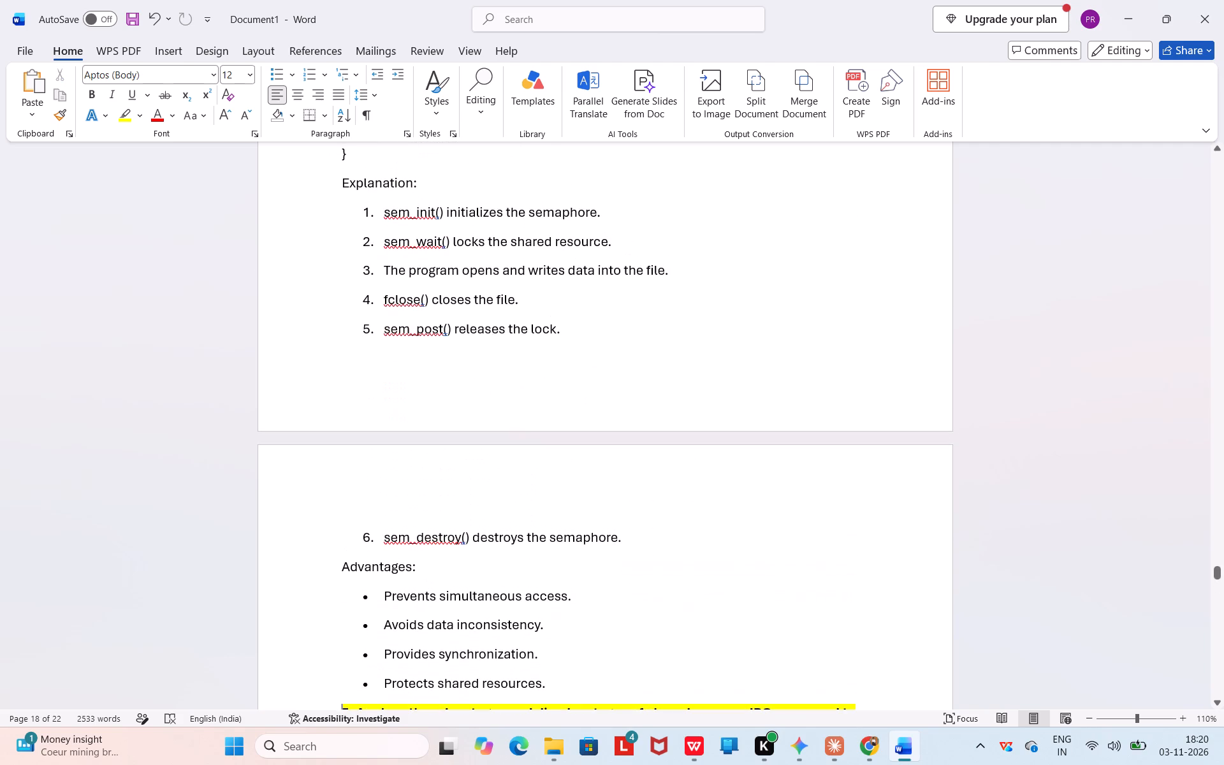
left_click_drag(415, 566, 356, 564)
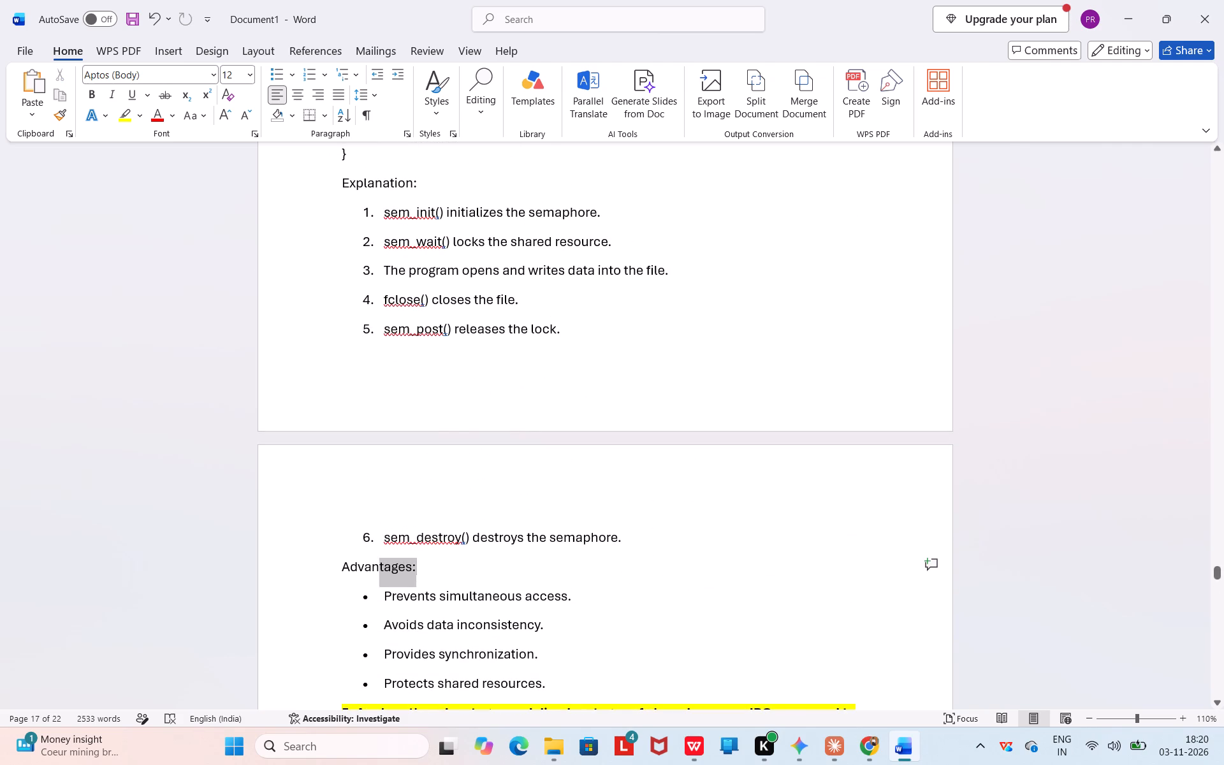
left_click_drag(356, 564, 316, 563)
left_click(328, 537)
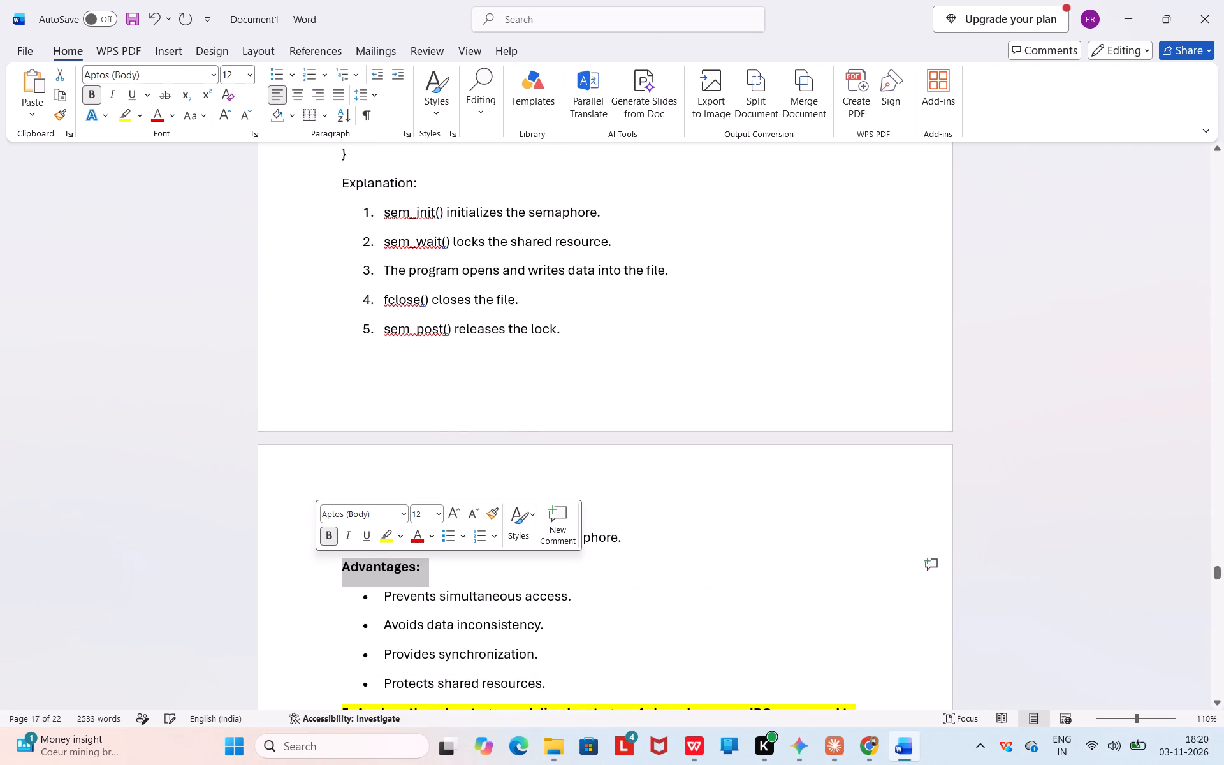
left_click_drag(426, 184, 339, 184)
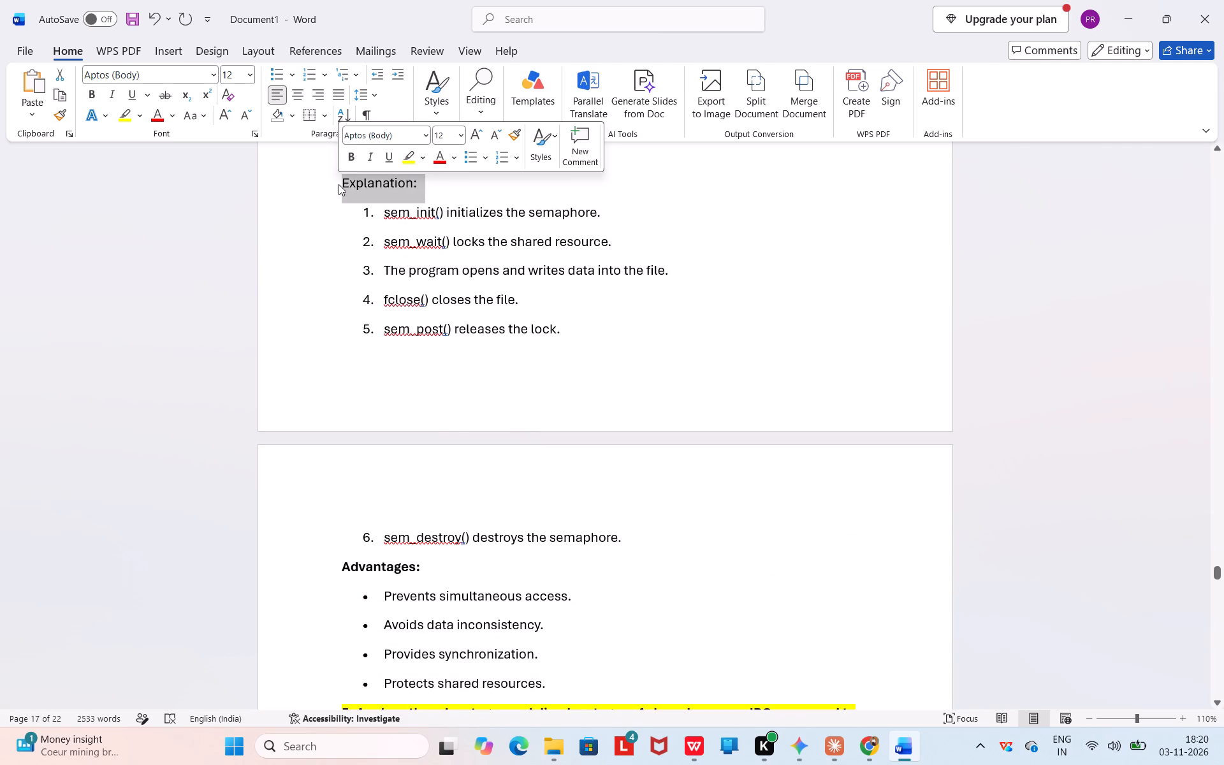
left_click(352, 156)
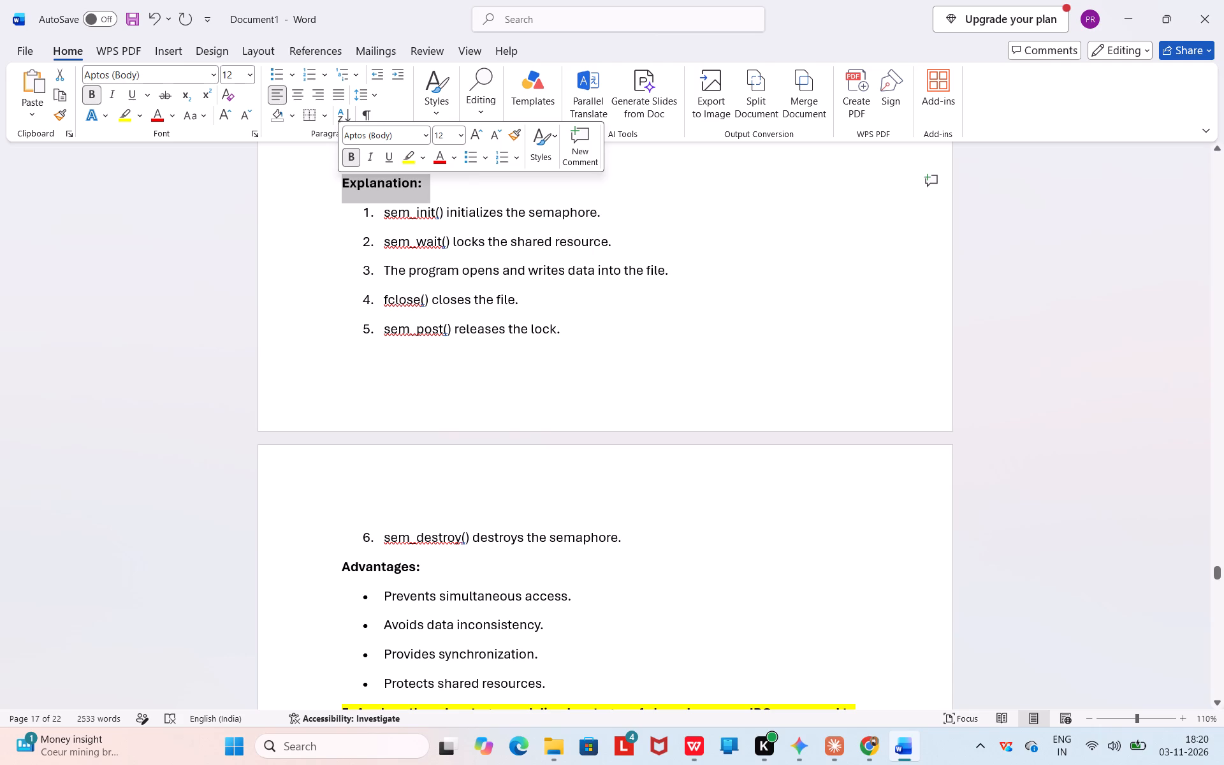
Delete the "Answer:" line below question 10's heading on file locking using semaphores.
scroll(569, 357, "up", 8)
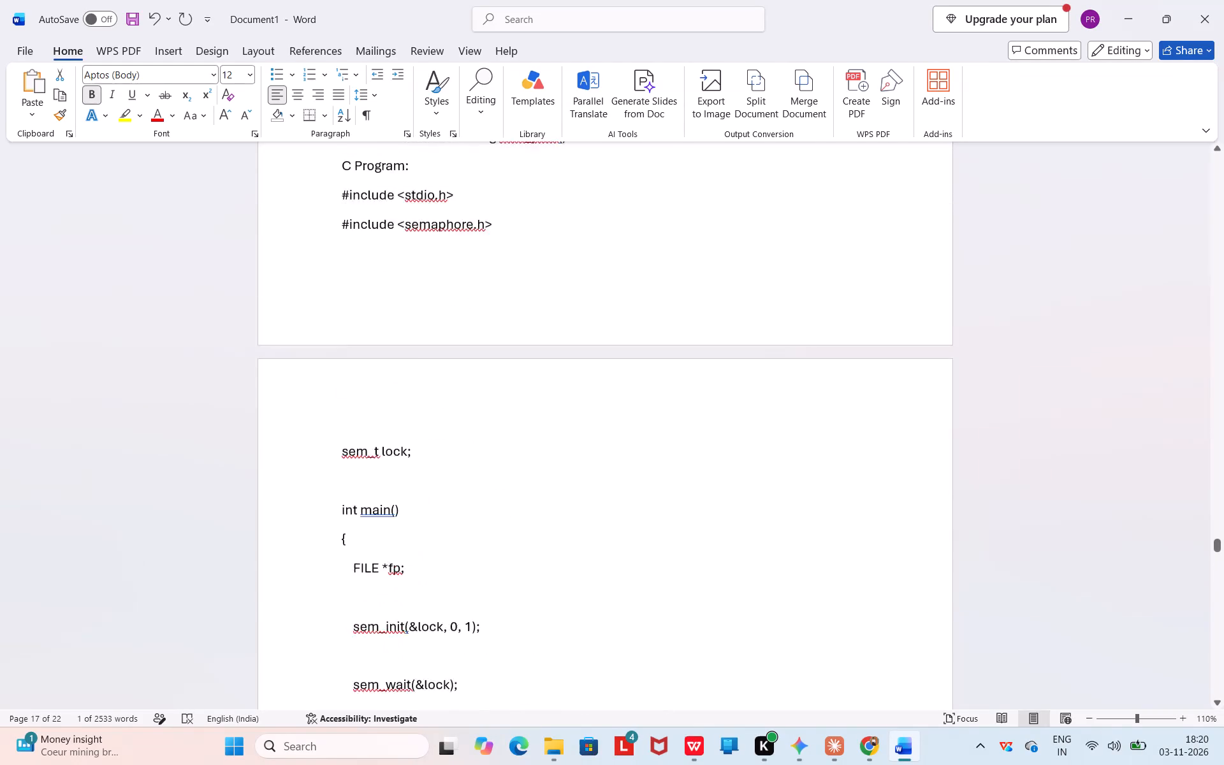
scroll(569, 357, "up", 1)
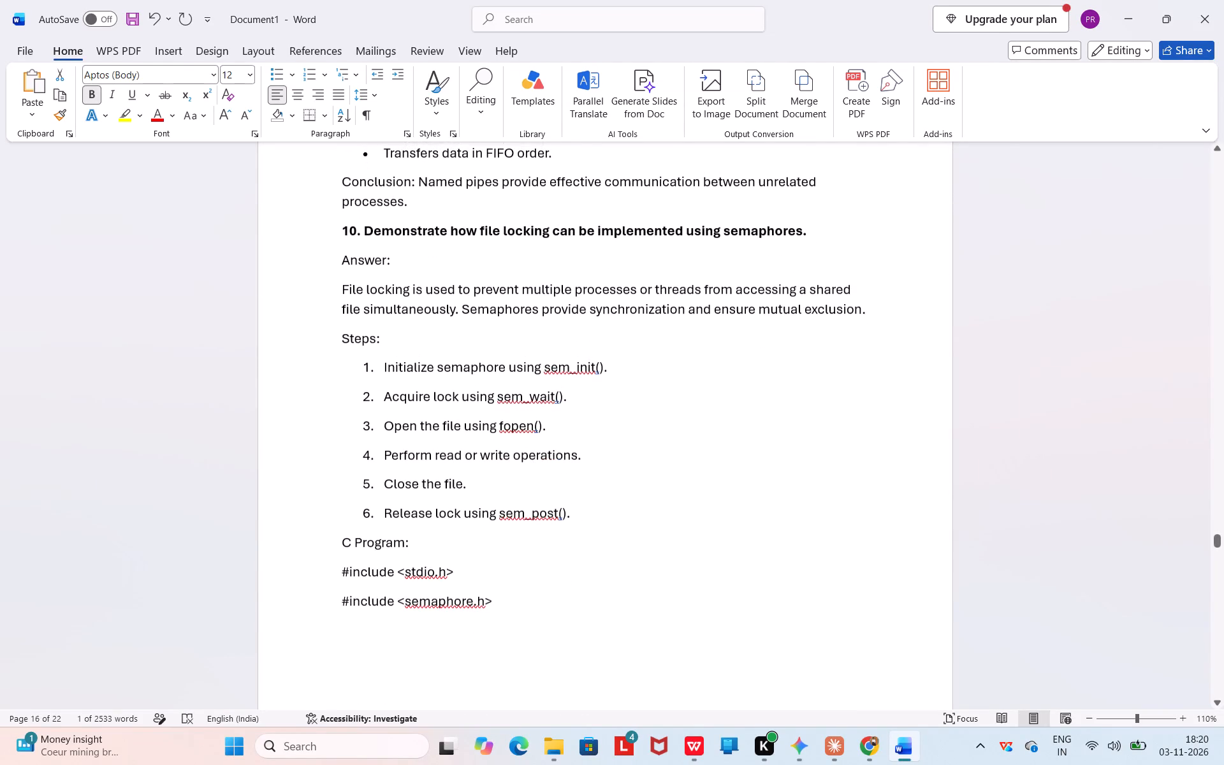
left_click_drag(409, 291, 319, 274)
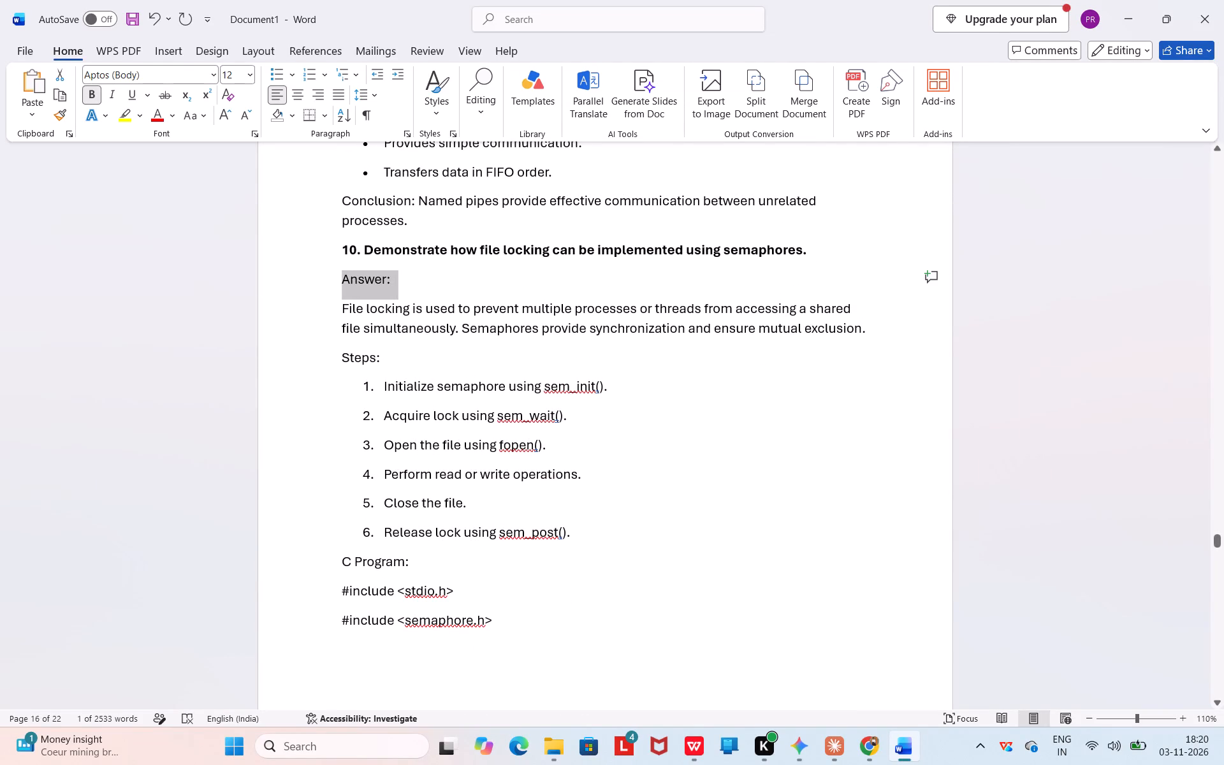
left_click_drag(319, 274, 318, 274)
key("BackSpace")
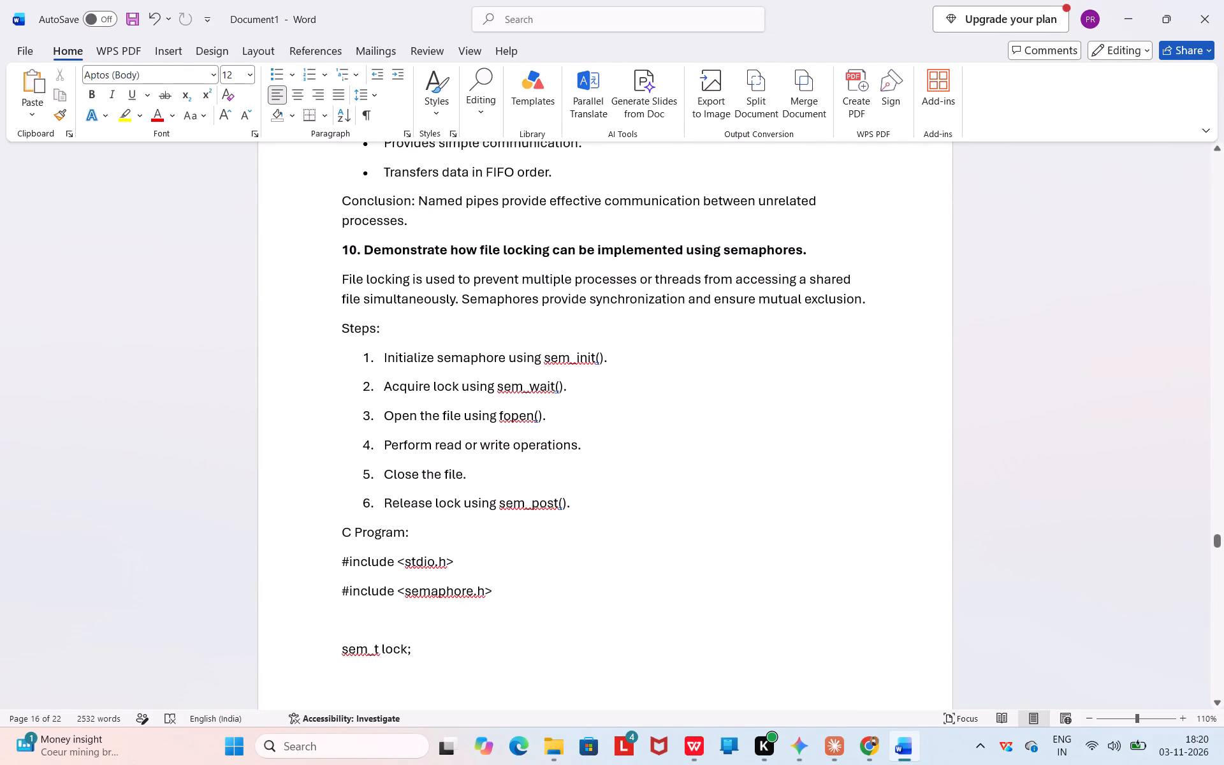
Renumber question 10, on file locking using semaphores, as 4 and highlight its heading in yellow.
left_click(357, 247)
key("BackSpace")
key("BackSpace")
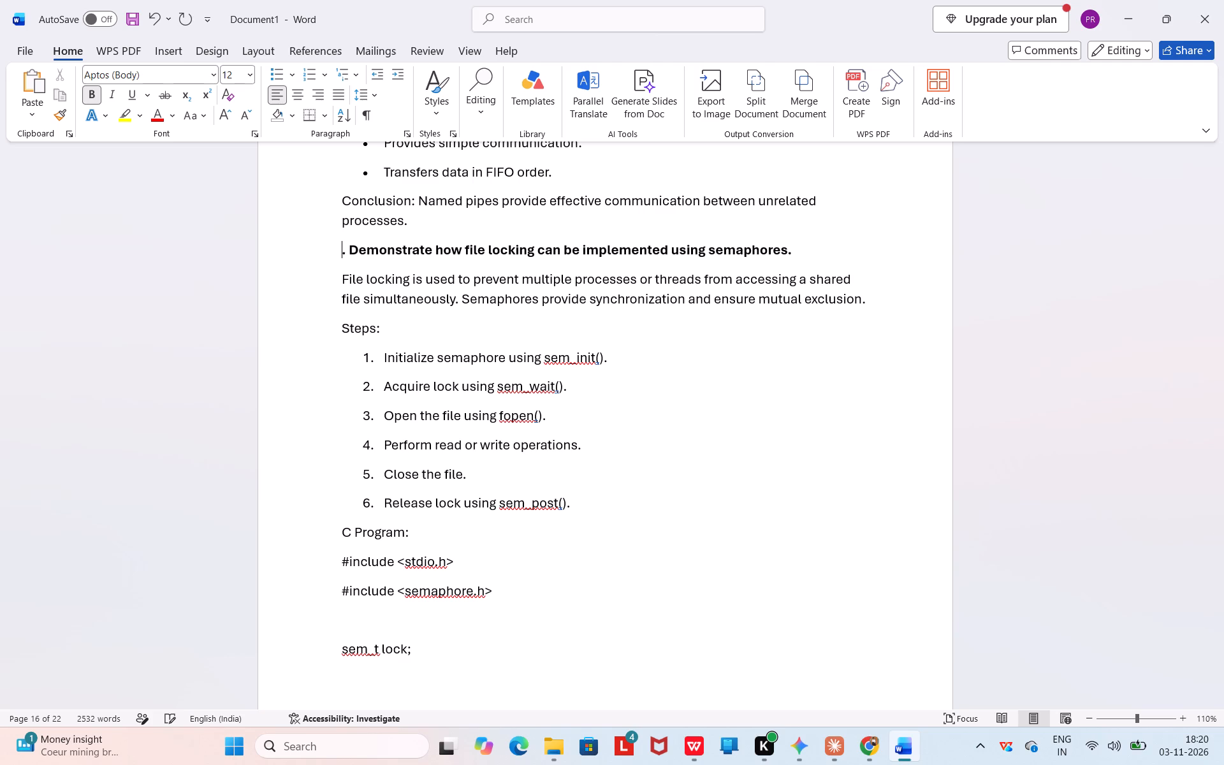
key("4")
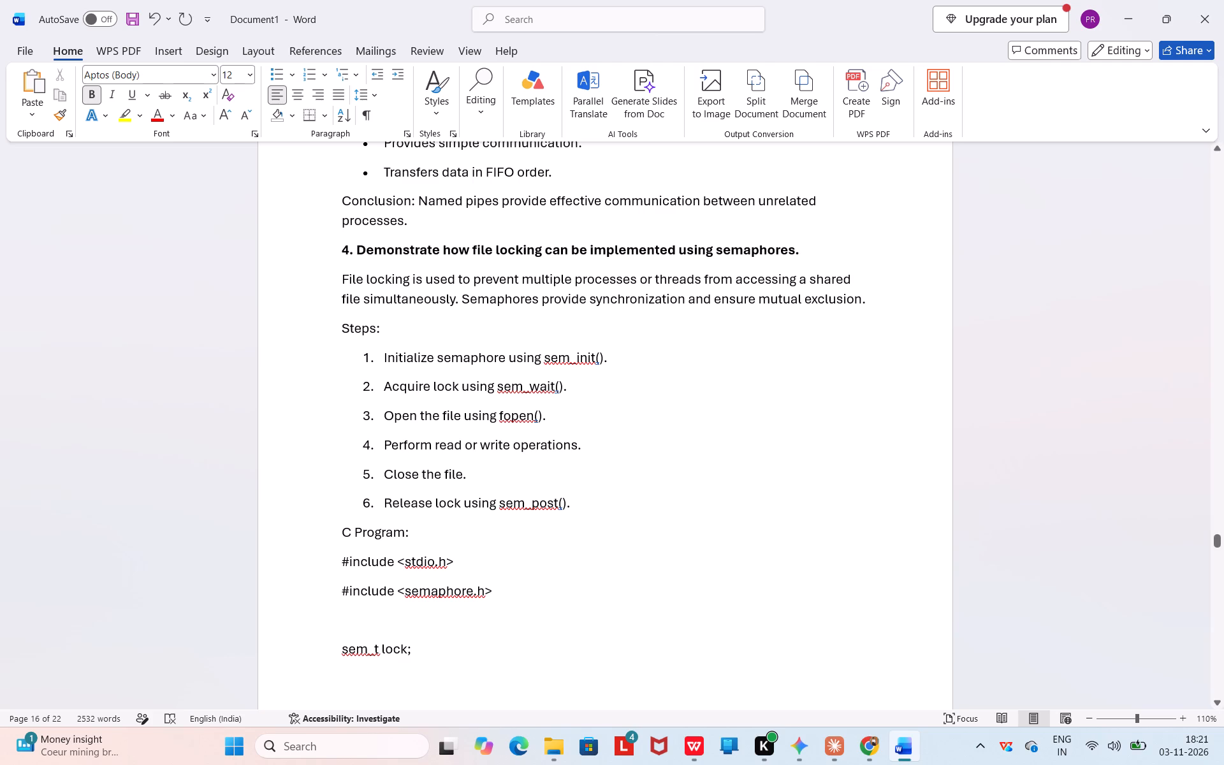
left_click_drag(812, 259, 346, 266)
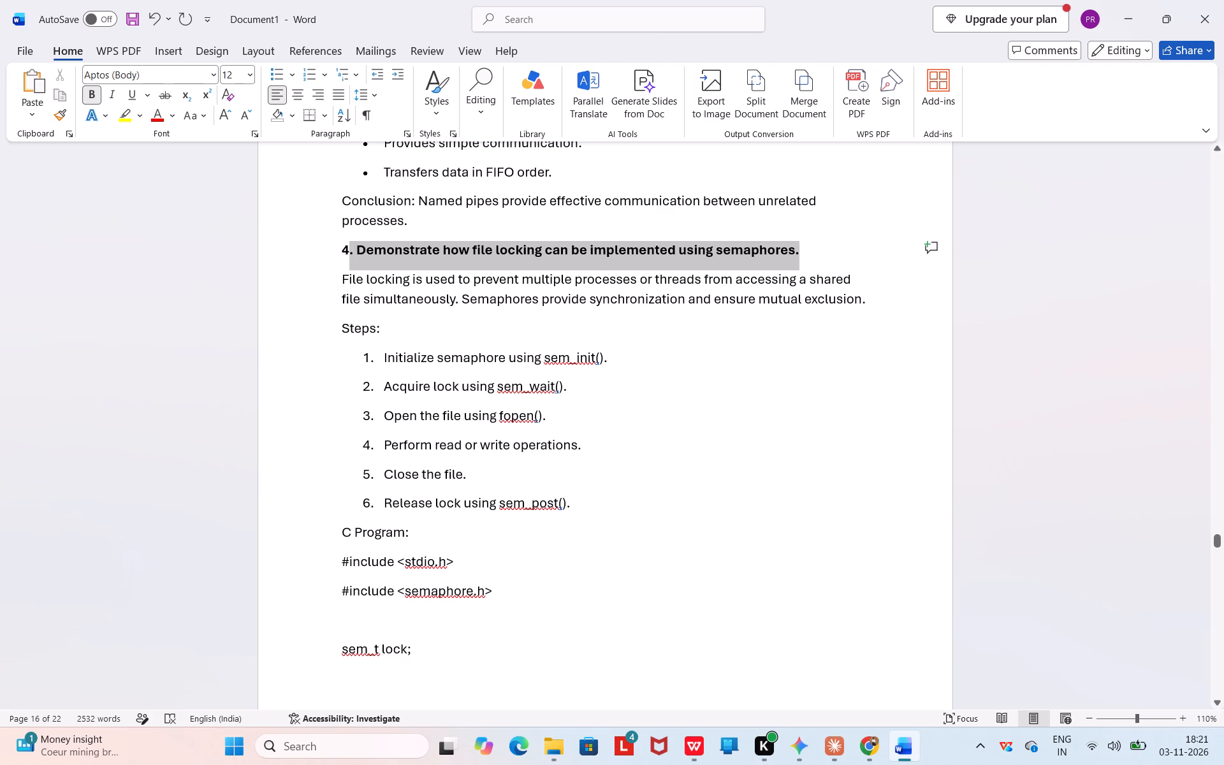
left_click_drag(346, 266, 338, 263)
left_click(409, 231)
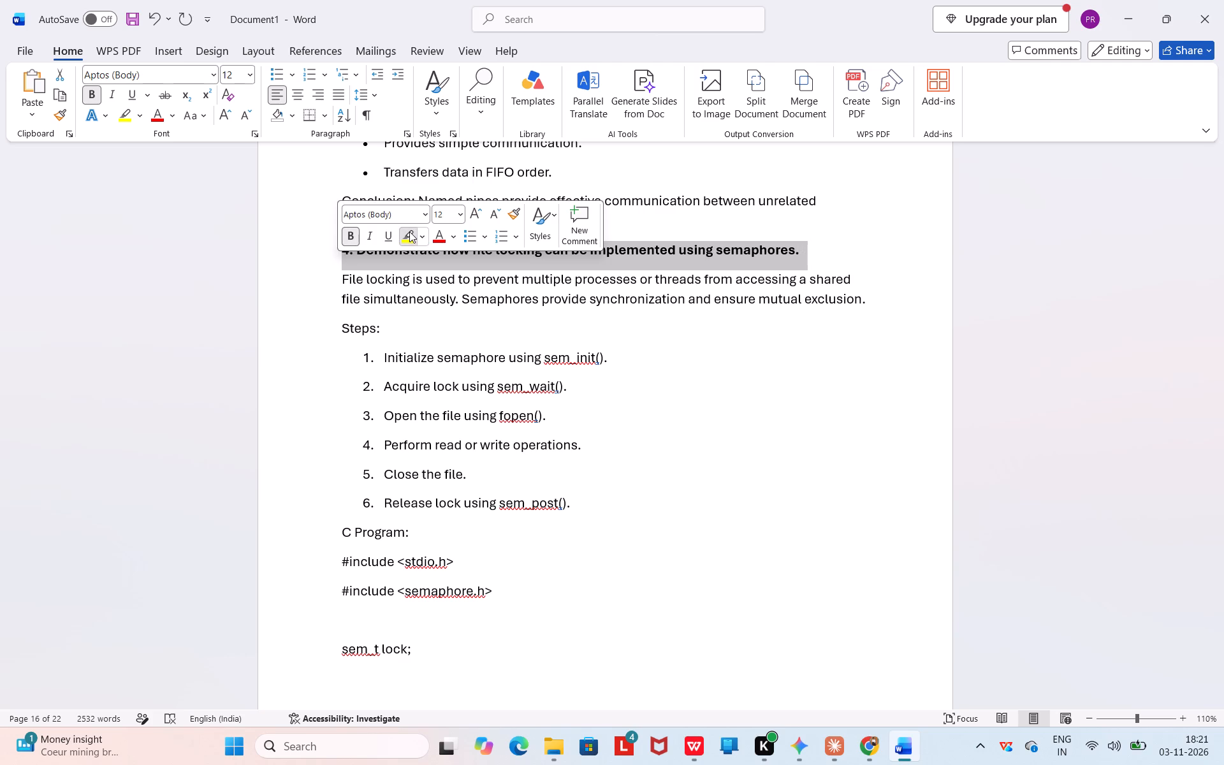
Delete the Conclusion paragraph about named pipes, just above the file-locking question.
scroll(571, 388, "up", 2)
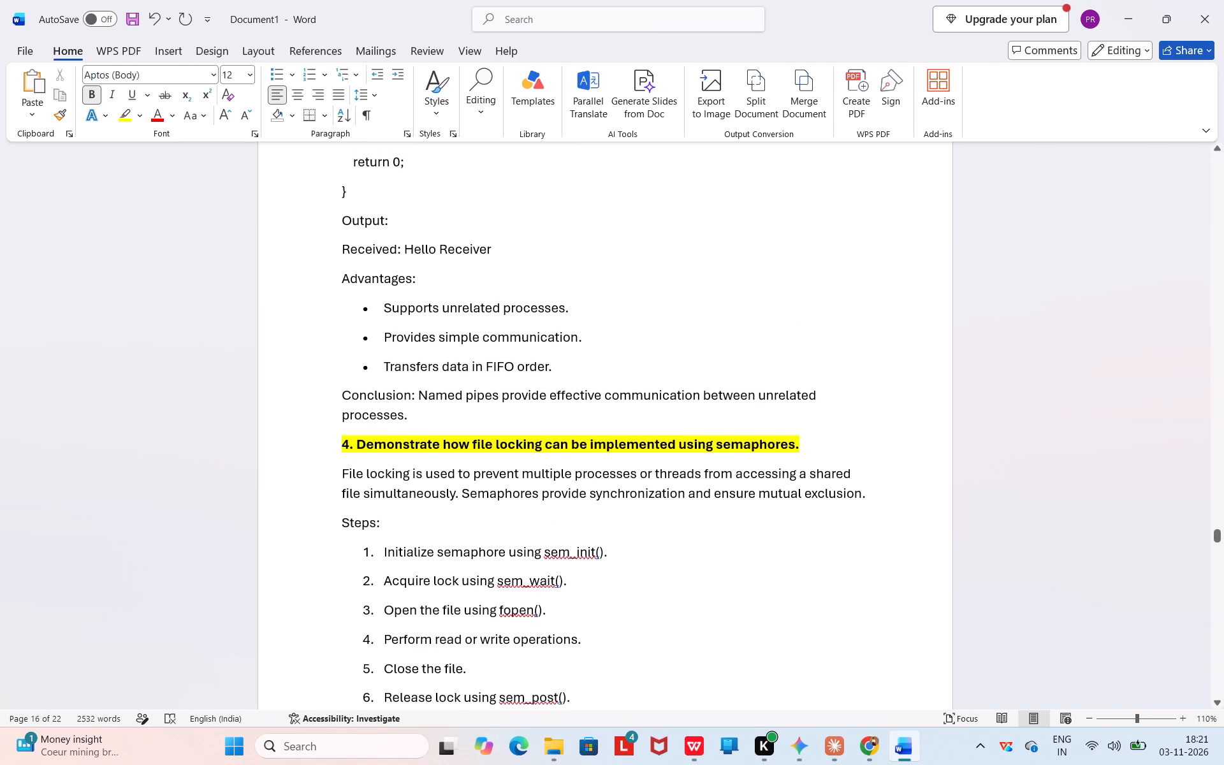
left_click_drag(423, 419, 345, 396)
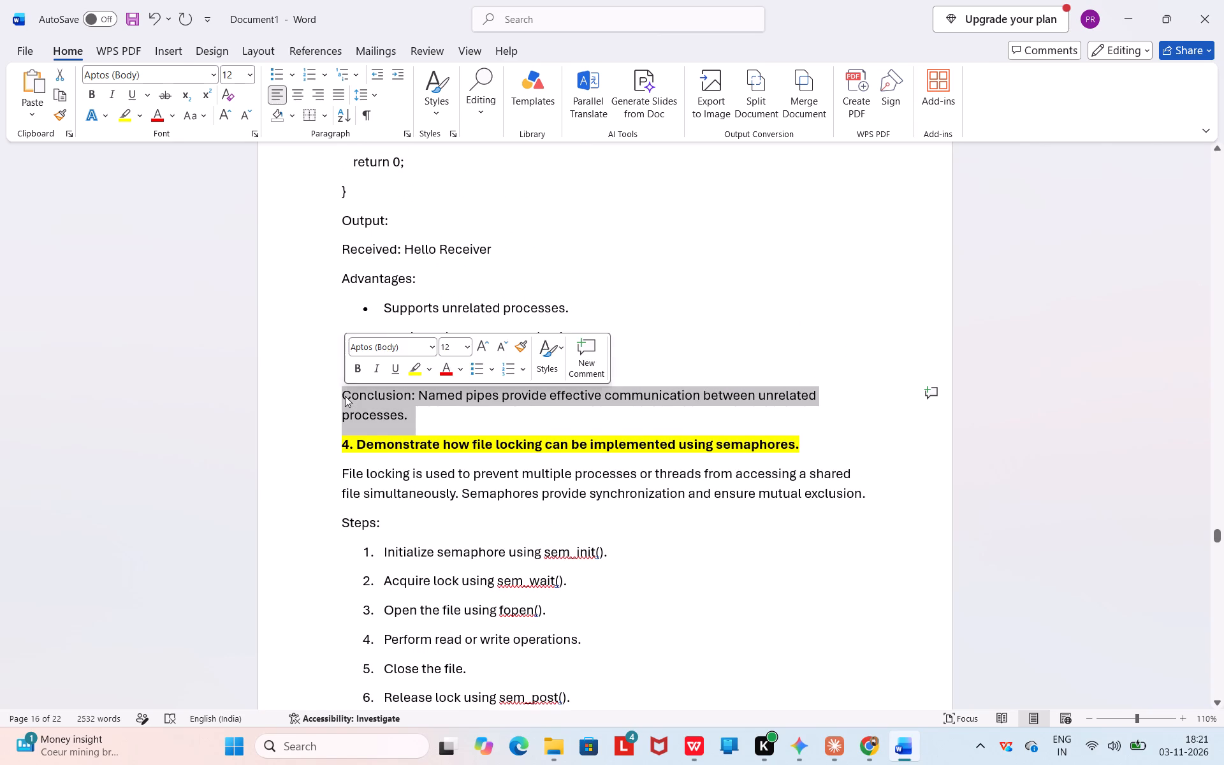
key("BackSpace")
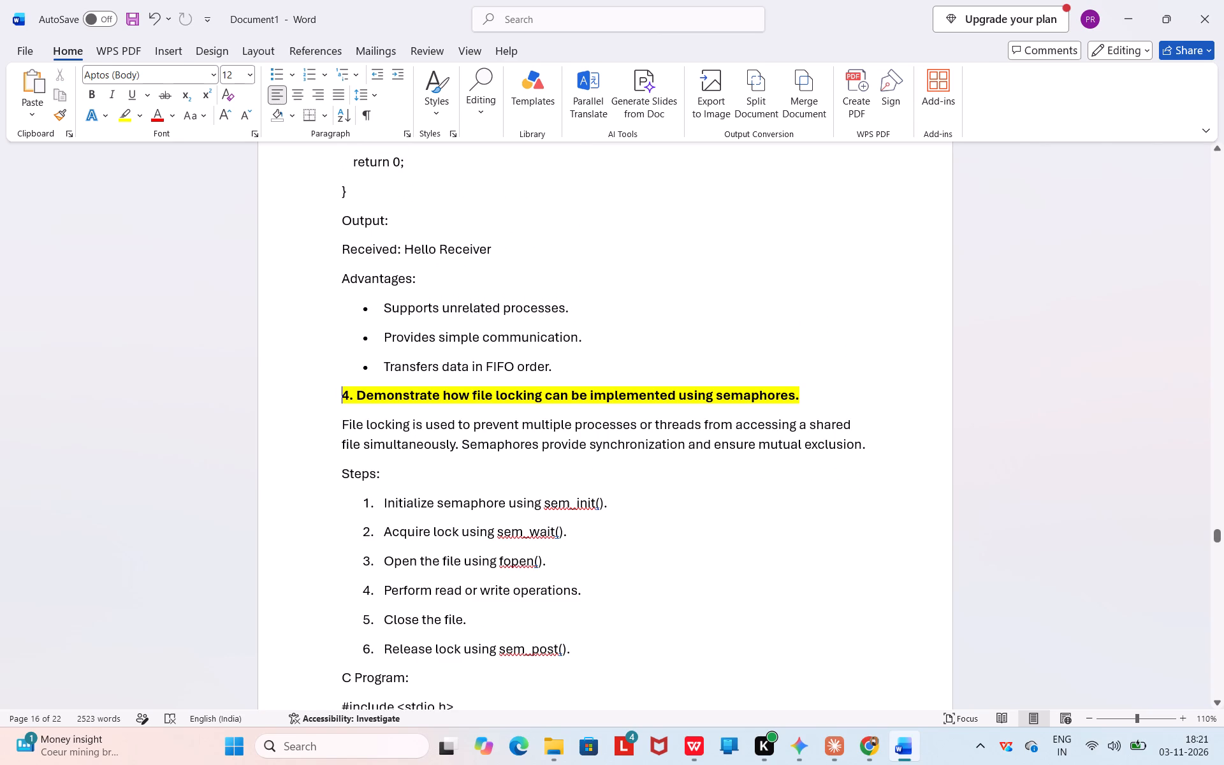
Bold the "Advantages:" label in question 9's named pipes answer.
left_click_drag(425, 277, 301, 279)
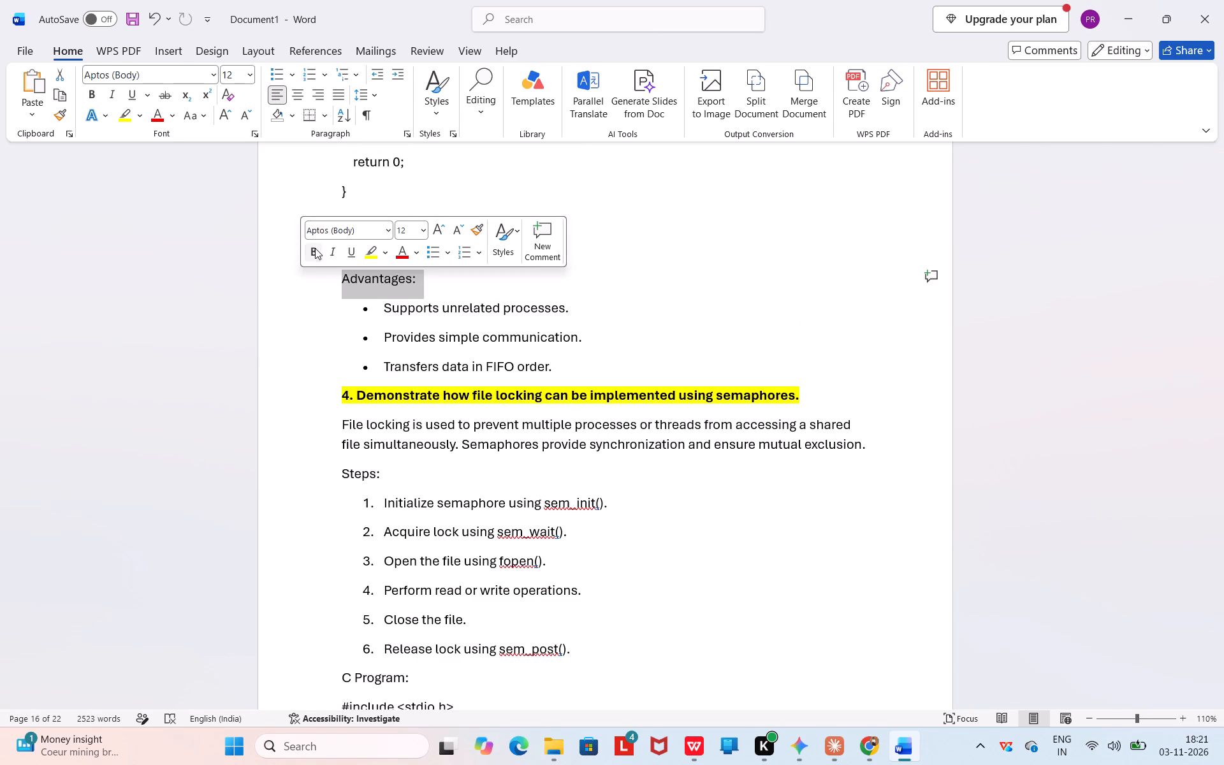
left_click(315, 248)
Look back through question 9's FIFO receiver and sender programs and its steps, up to the question heading.
scroll(451, 178, "up", 3)
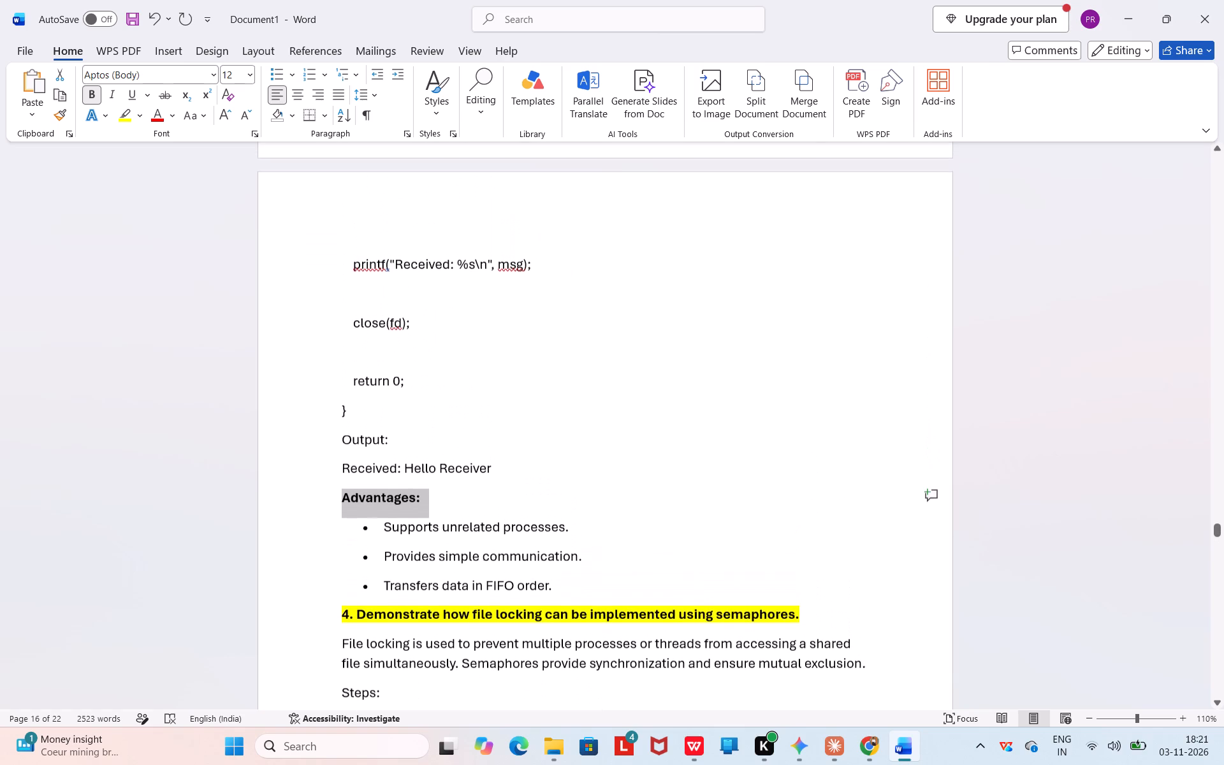
scroll(451, 178, "up", 4)
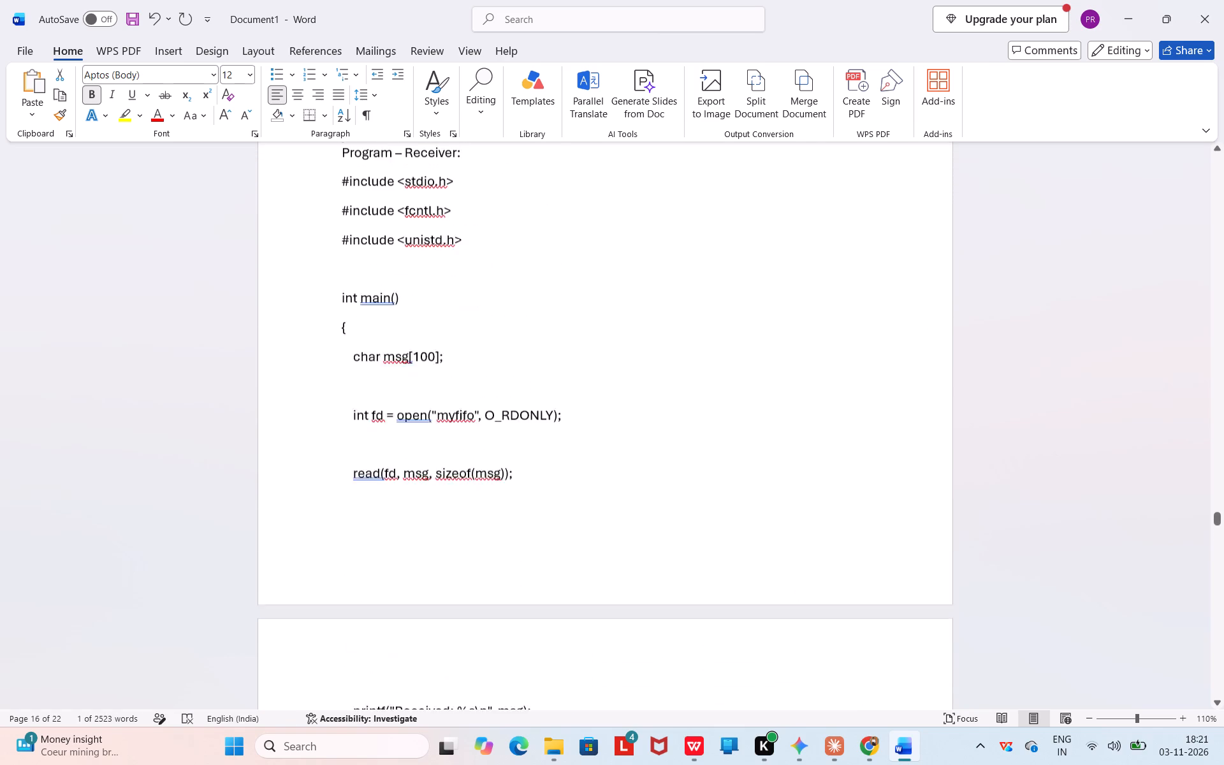
scroll(451, 178, "up", 4)
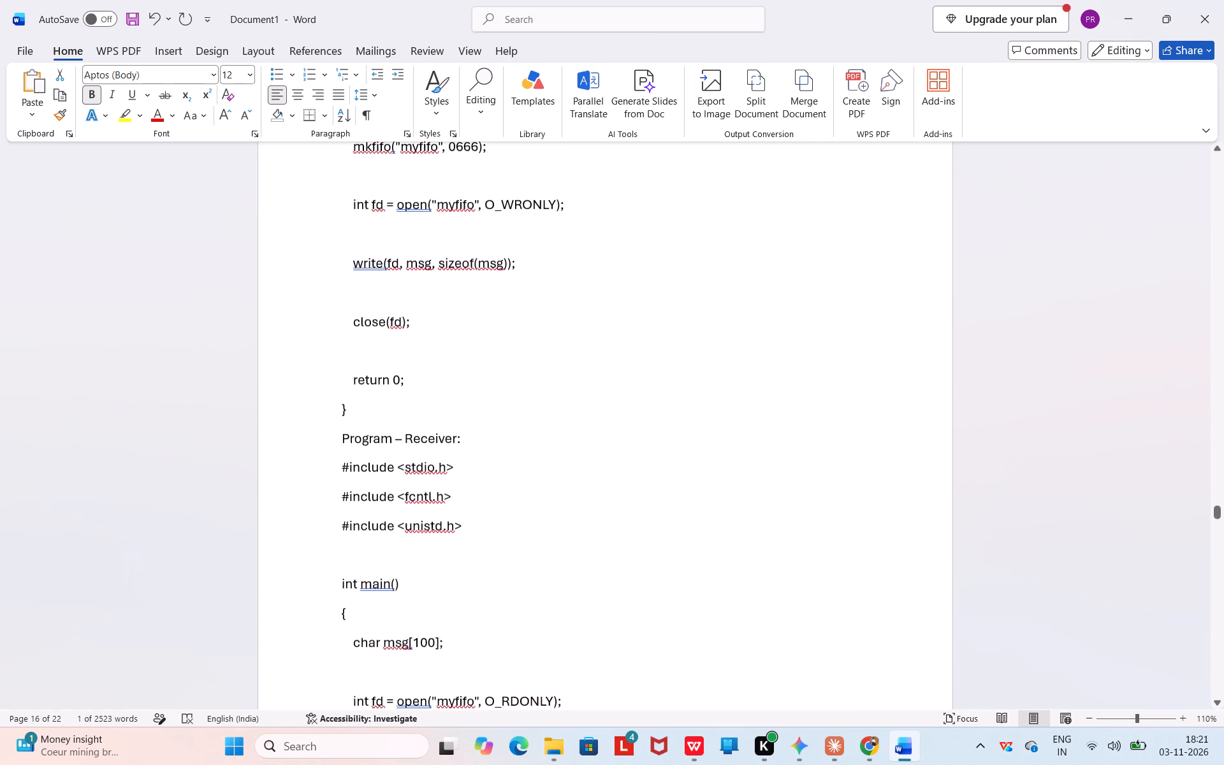
scroll(451, 178, "up", 3)
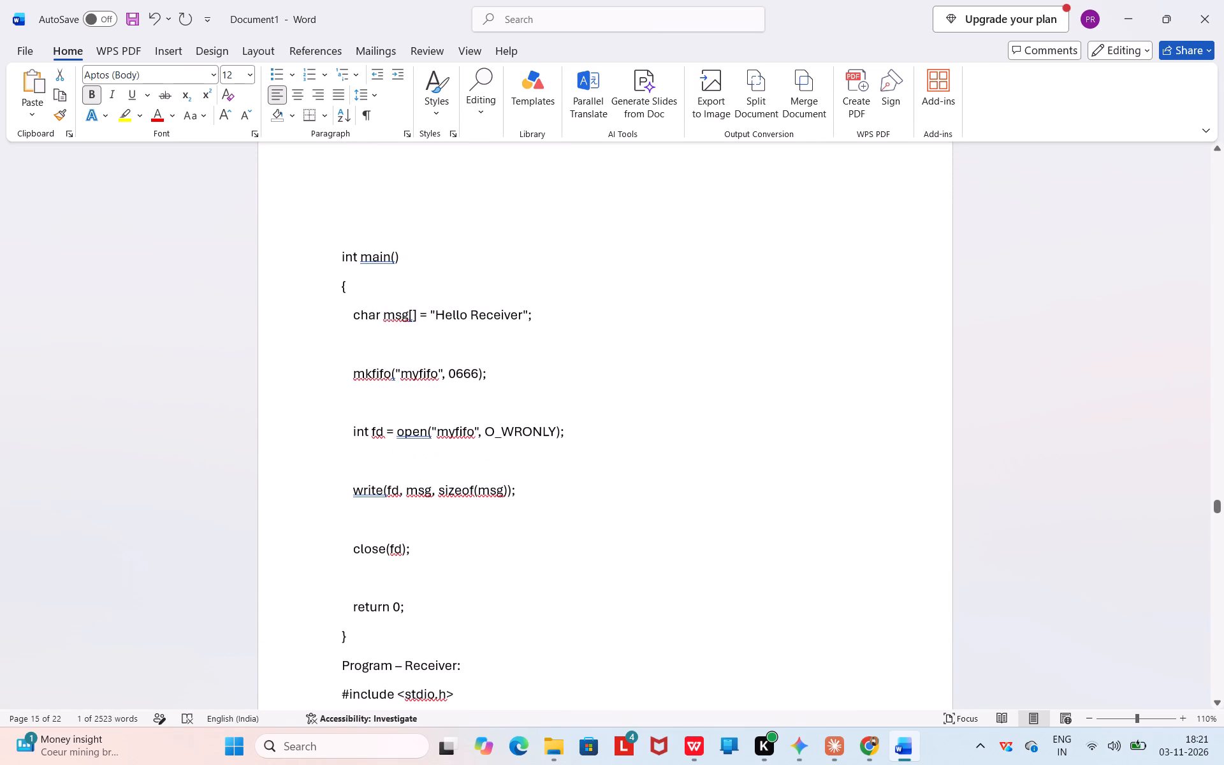
scroll(451, 178, "up", 2)
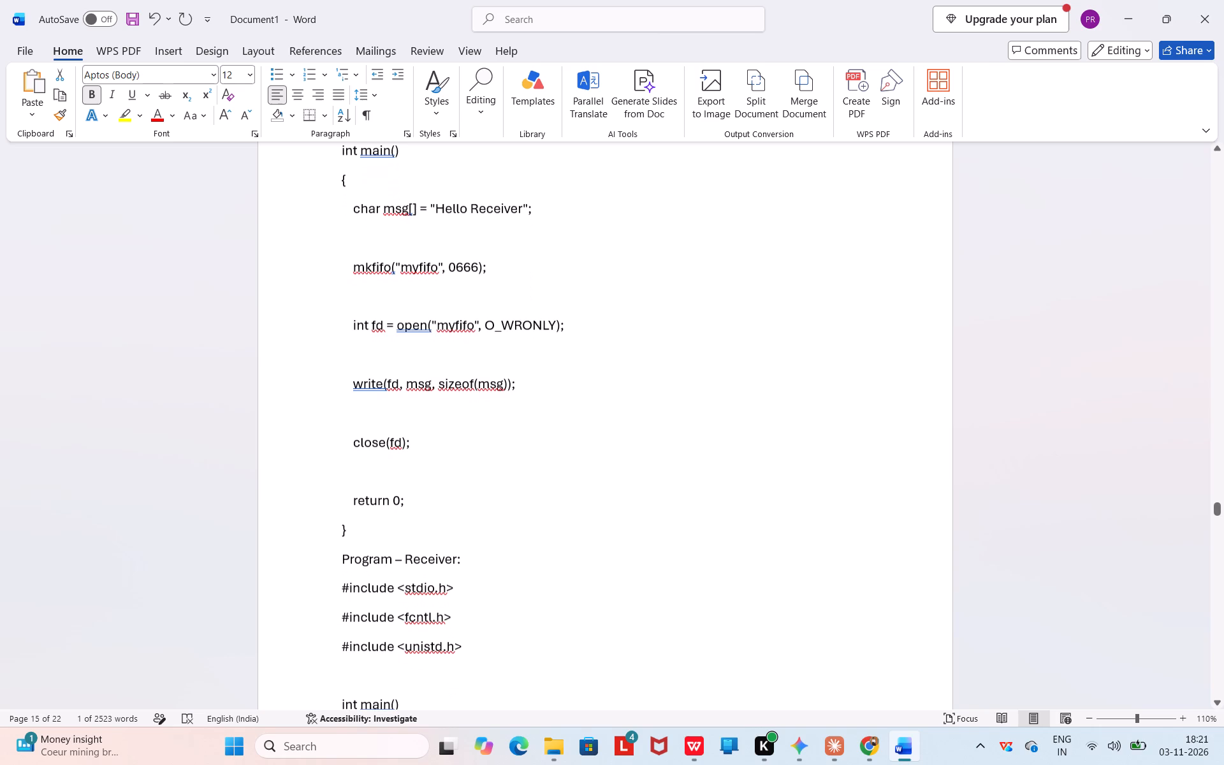
scroll(451, 178, "up", 3)
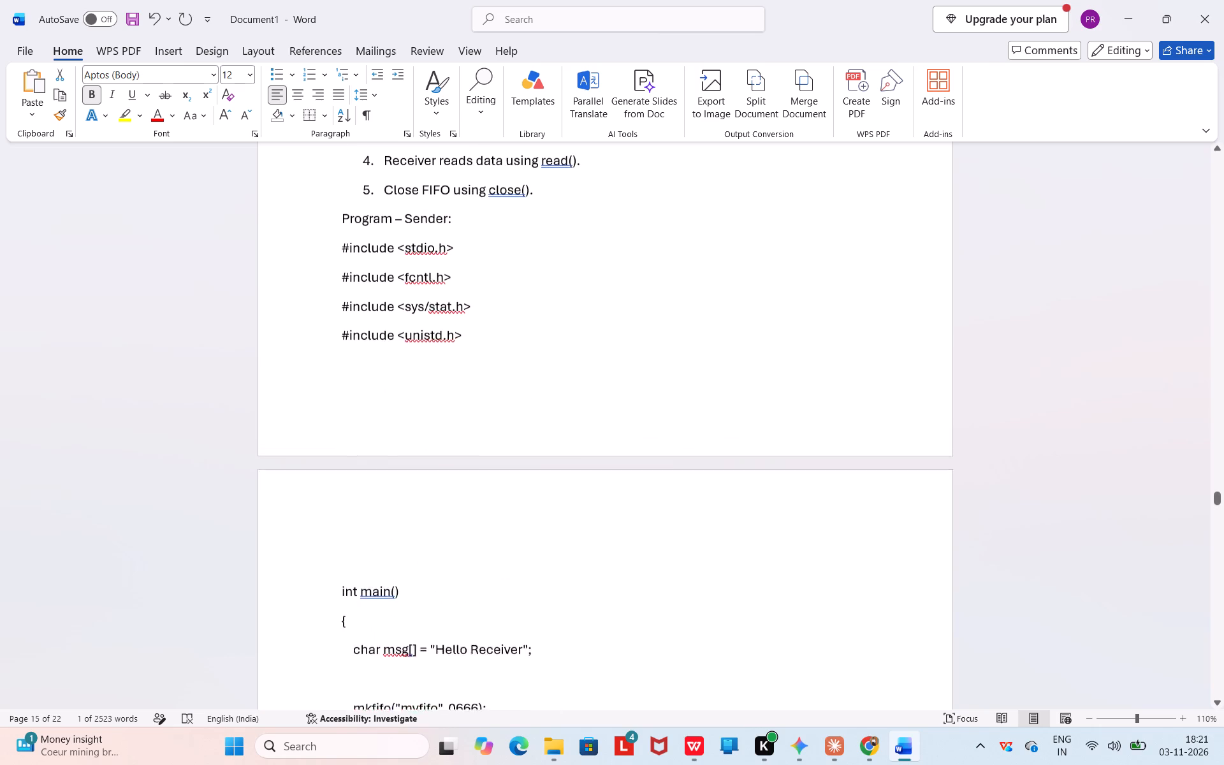
scroll(451, 178, "up", 3)
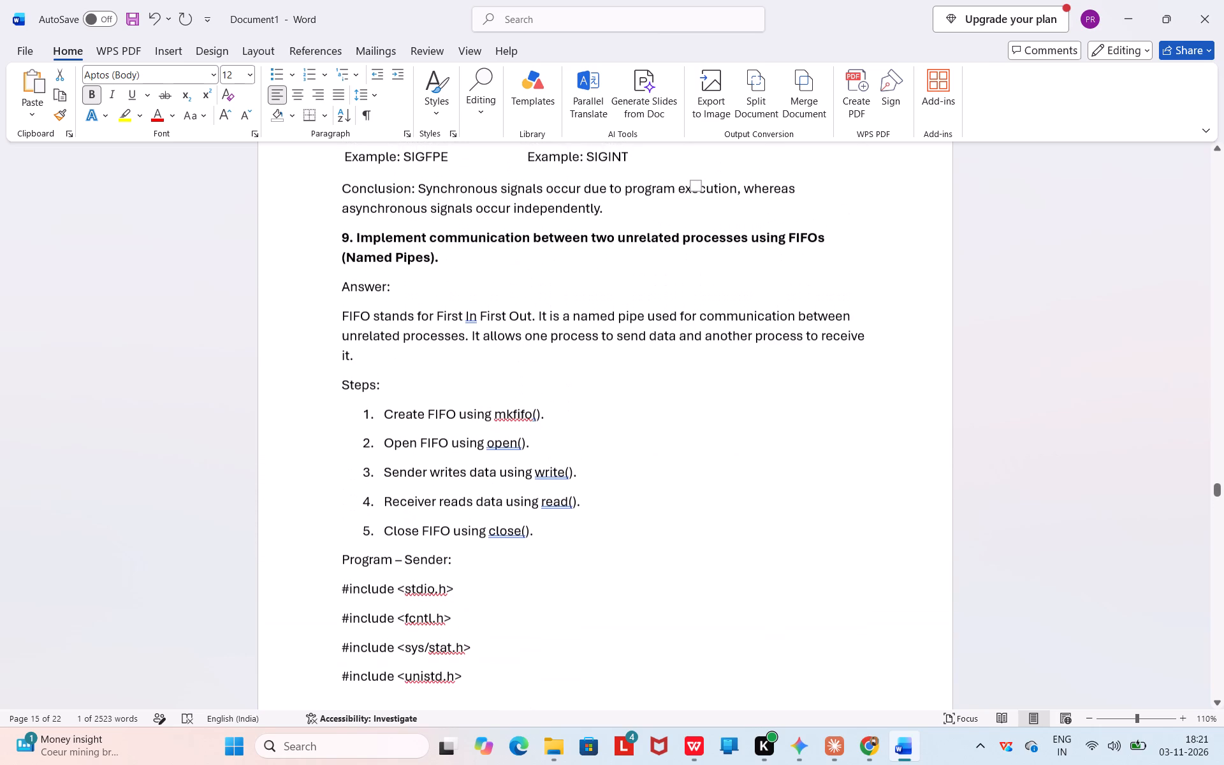
Delete the "Answer:" line under question 9 on FIFO communication between unrelated processes.
left_click_drag(400, 289, 303, 289)
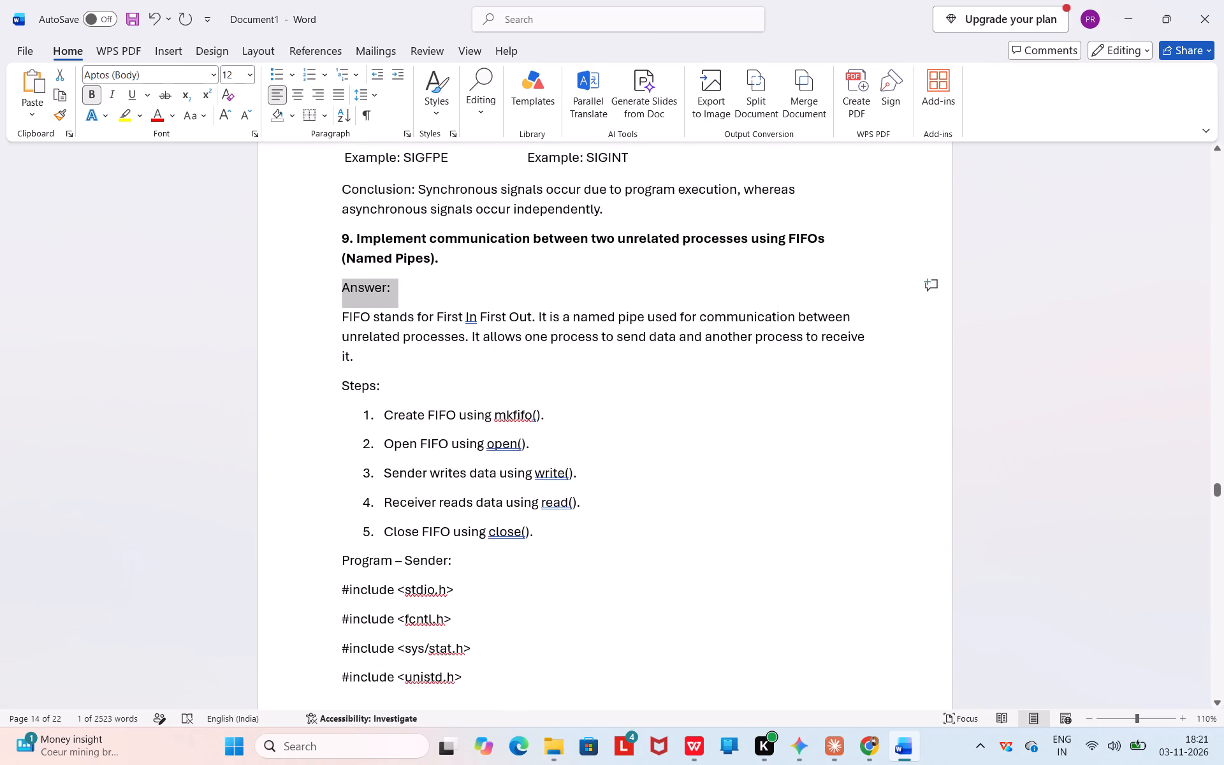
left_click_drag(303, 289, 303, 290)
key("BackSpace")
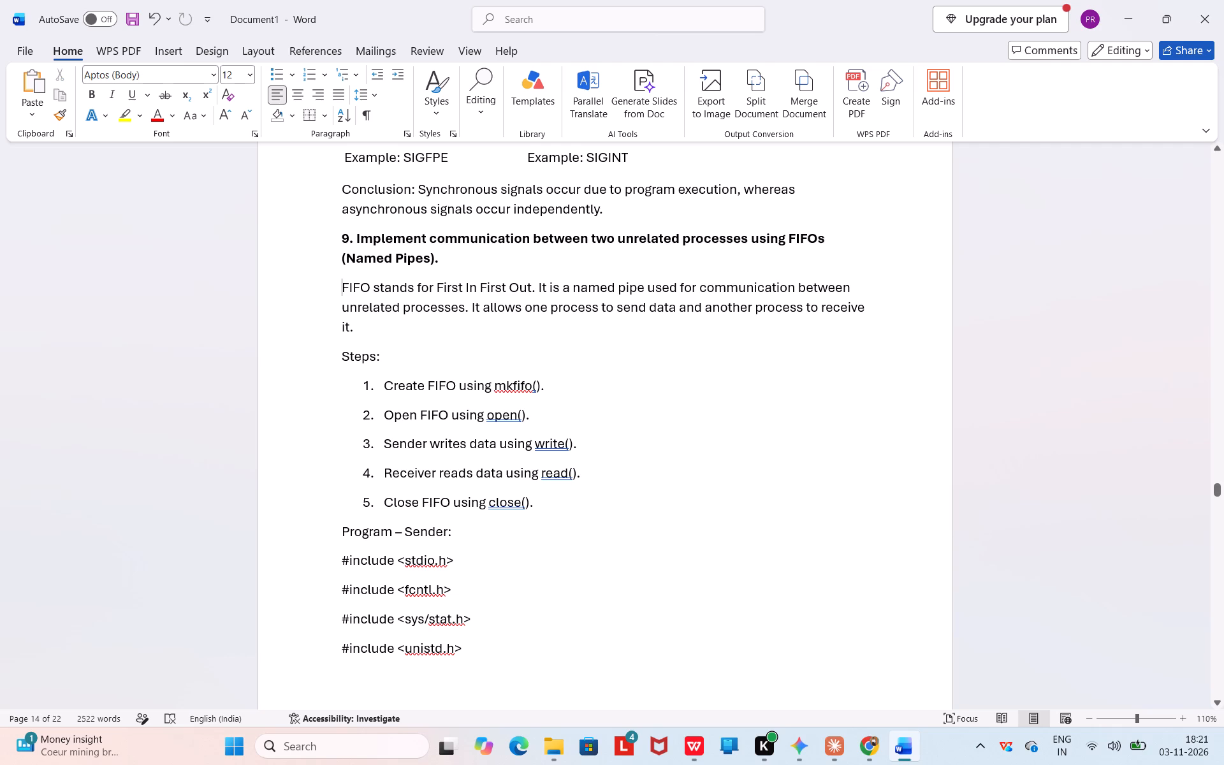
Highlight question 9's heading on FIFOs (Named Pipes) in yellow and renumber it as 3.
left_click_drag(455, 259, 319, 238)
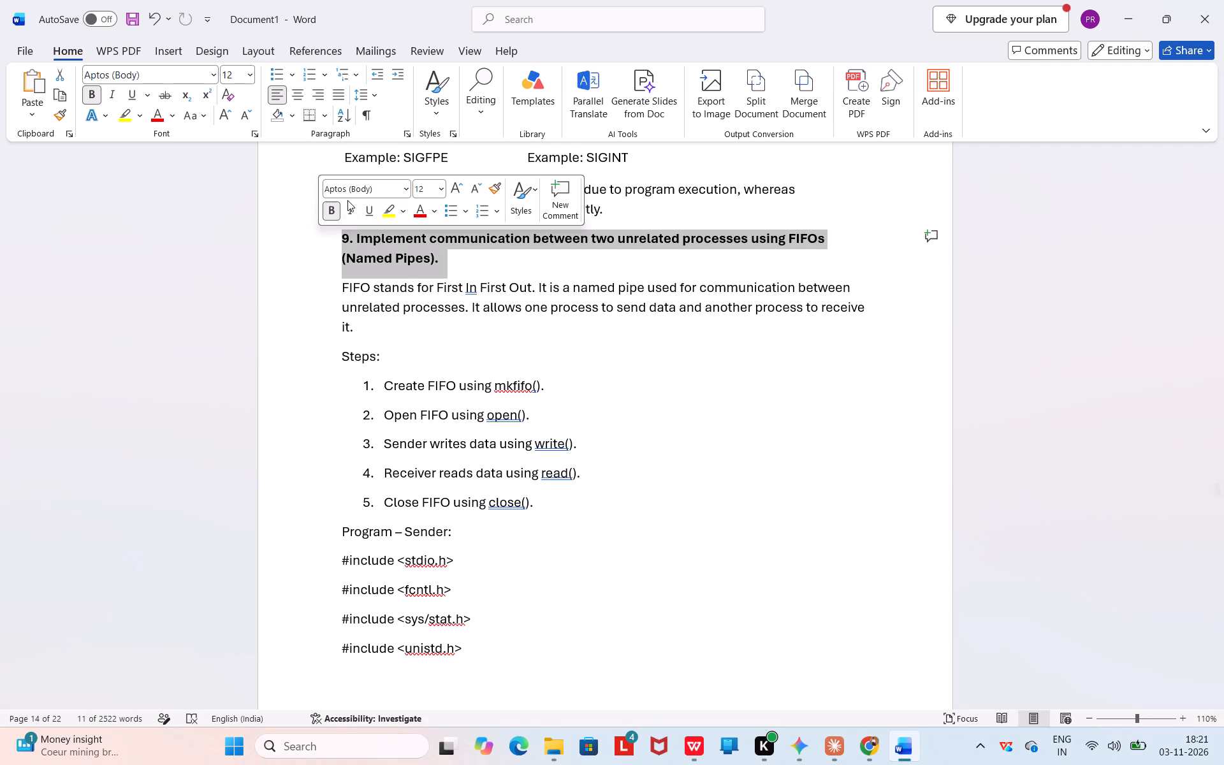
left_click(392, 209)
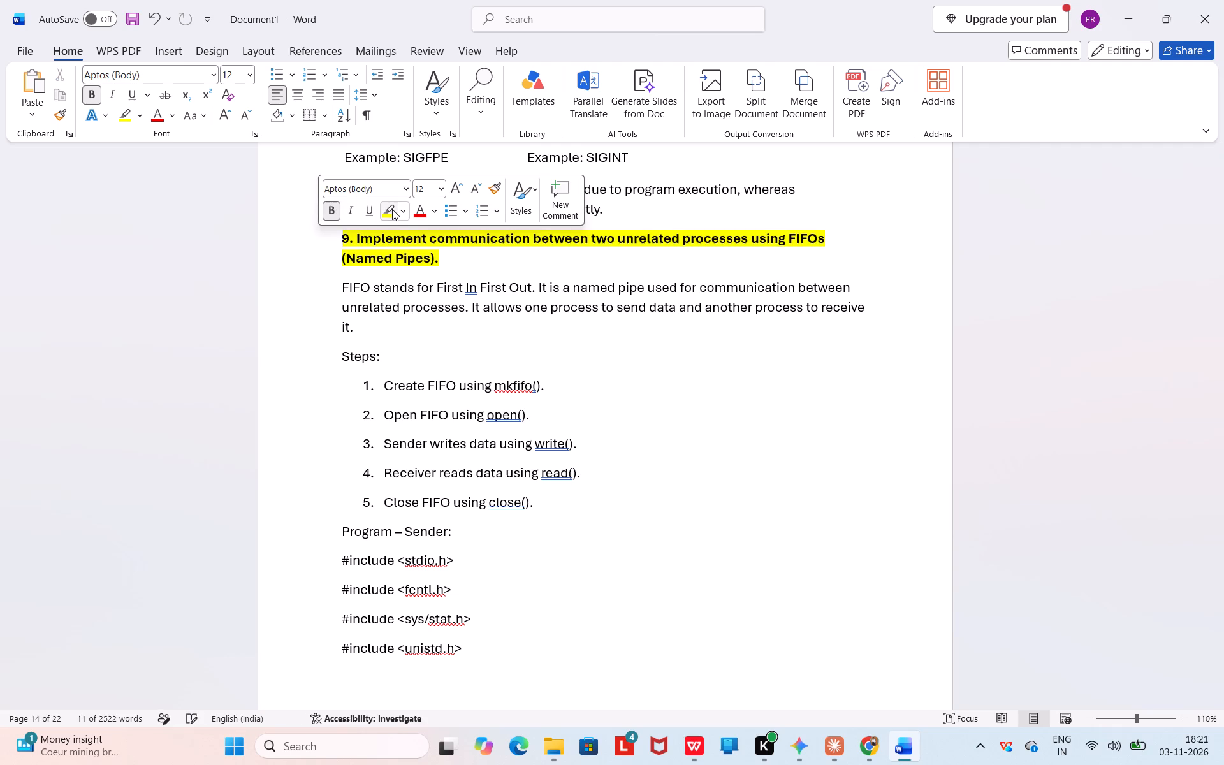
left_click(349, 238)
key("BackSpace")
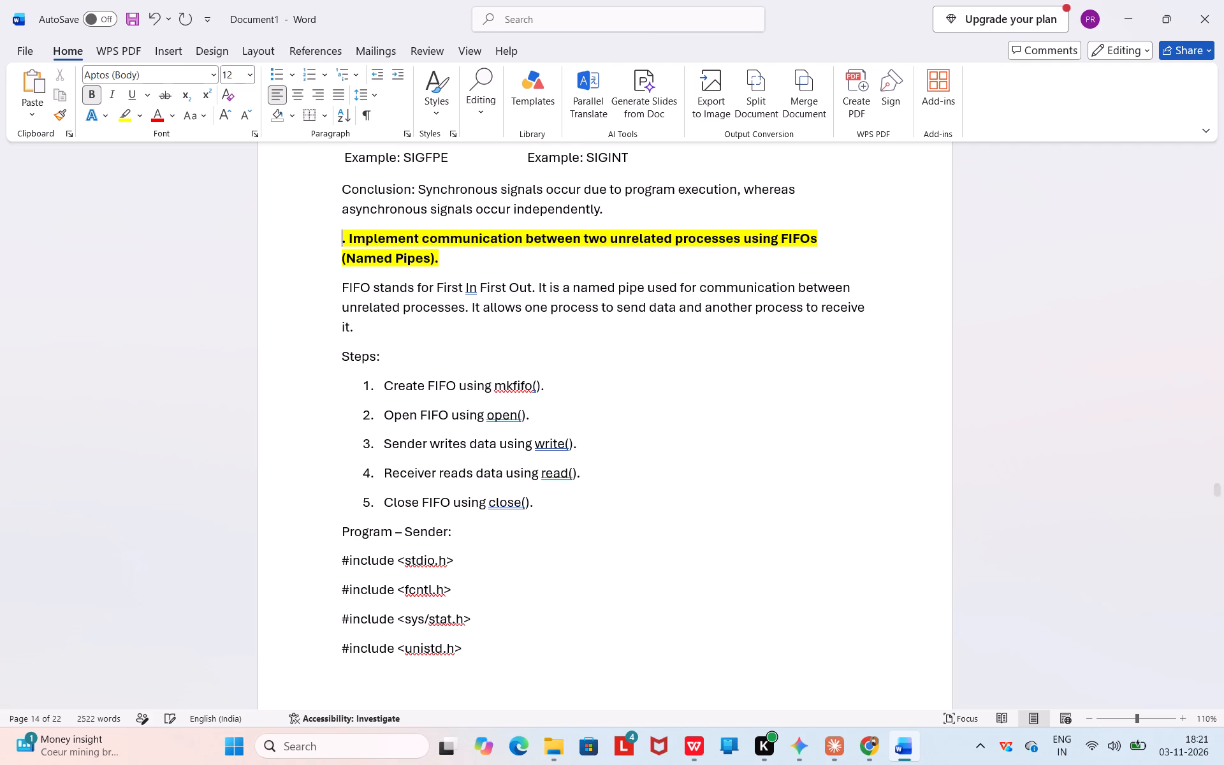
key("3")
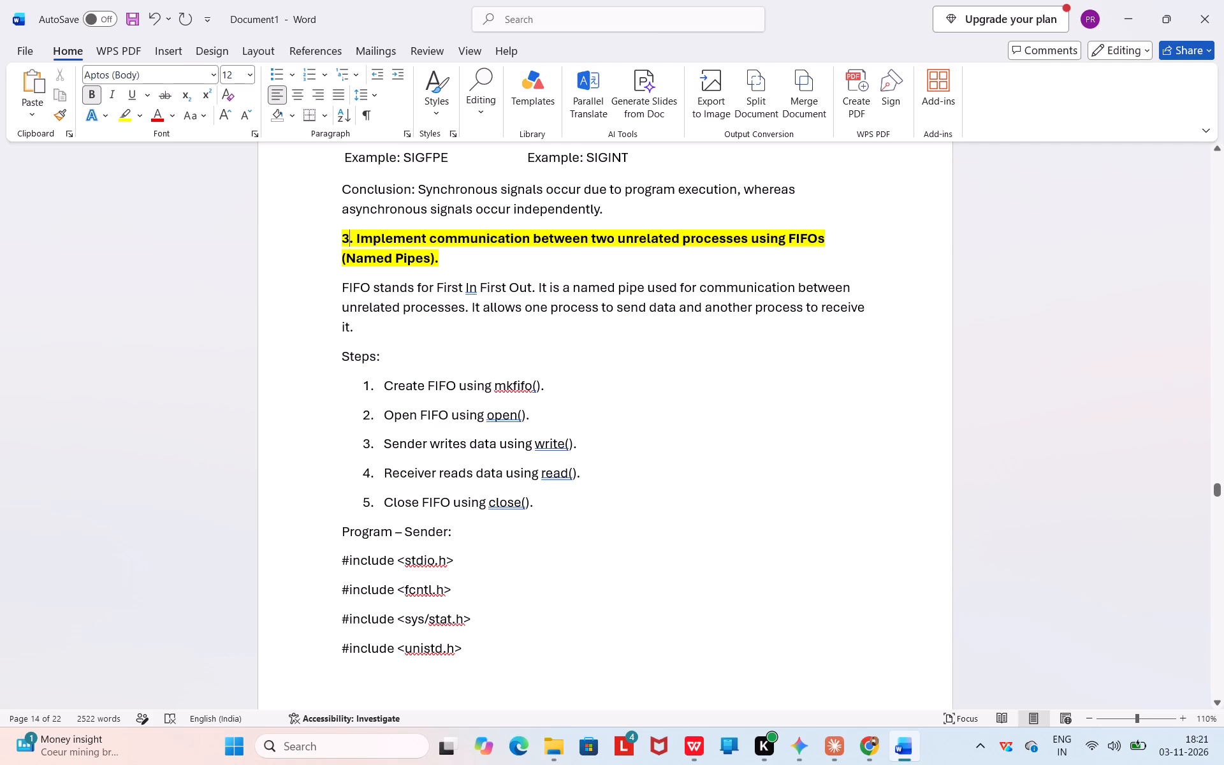
Delete the Conclusion paragraph about synchronous and asynchronous signals, just above the FIFO question.
scroll(562, 386, "down", 1)
scroll(562, 386, "up", 2)
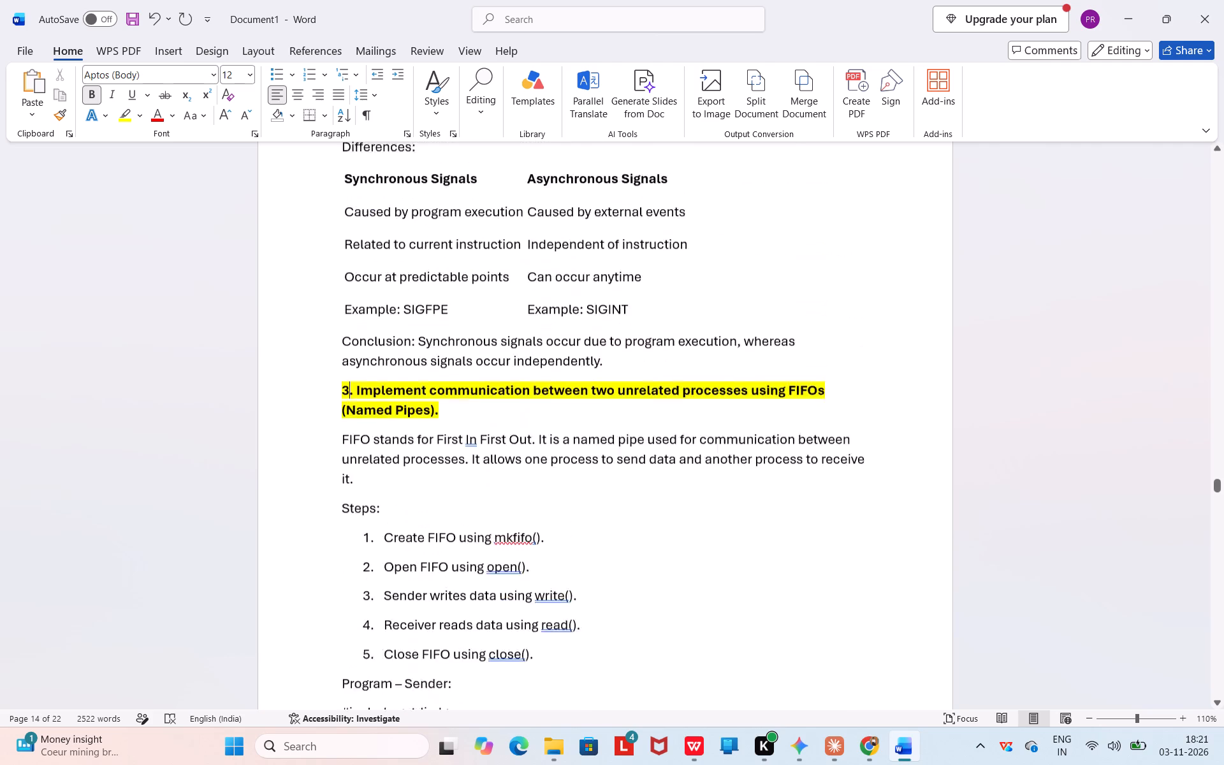
scroll(562, 386, "up", 3)
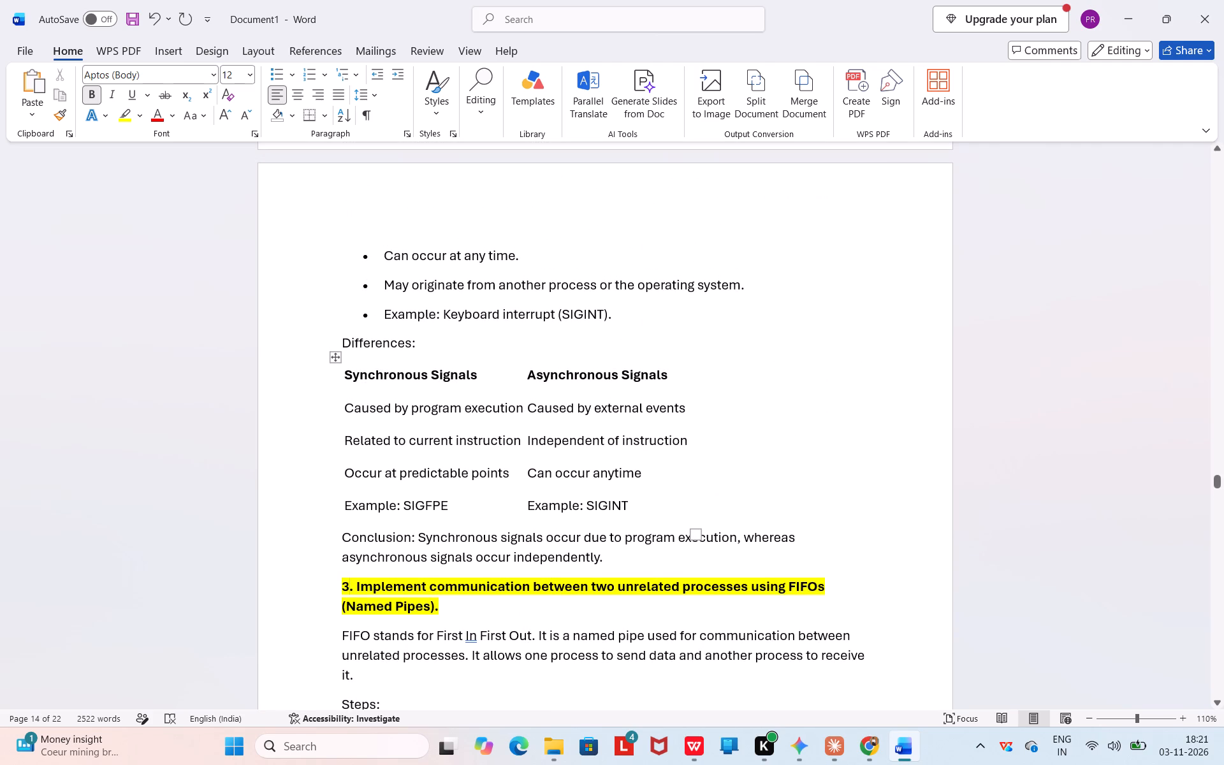
left_click_drag(608, 565, 335, 541)
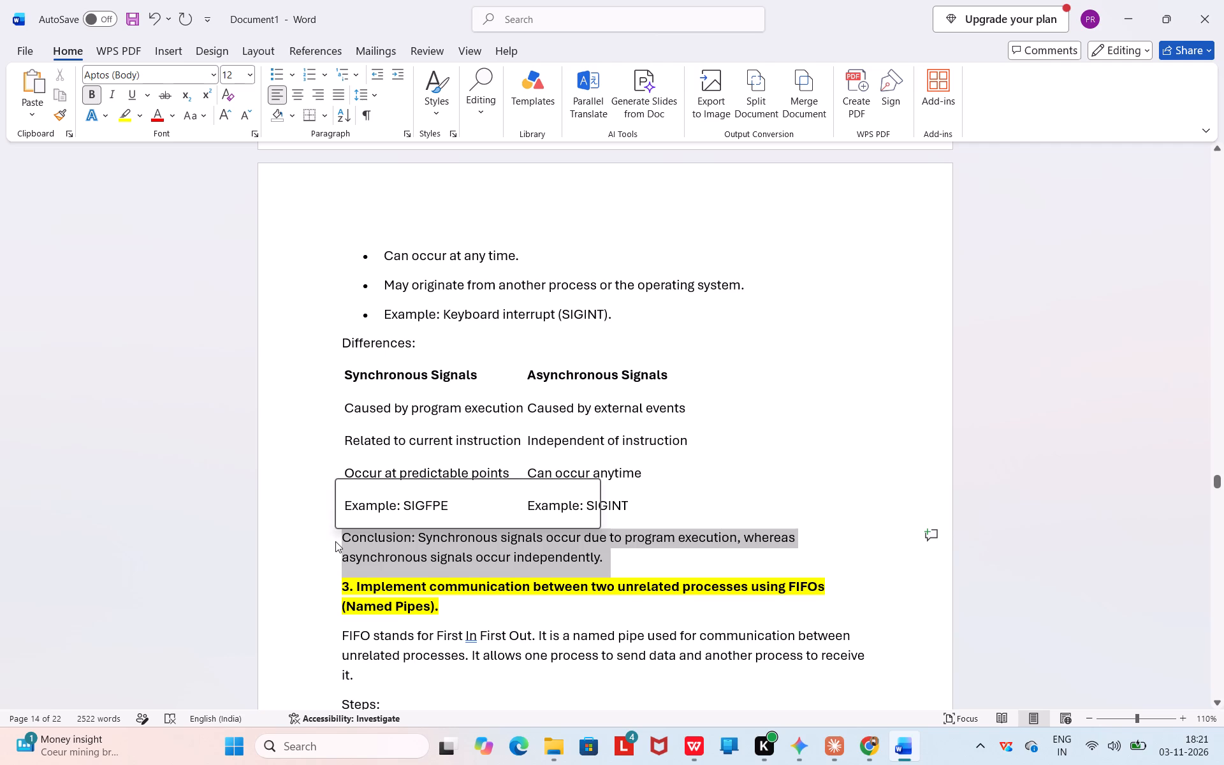
key("BackSpace")
Bold the "2. Asynchronous Signals:" and "1. Synchronous Signals:" subheadings in question 8's answer.
scroll(335, 541, "up", 1)
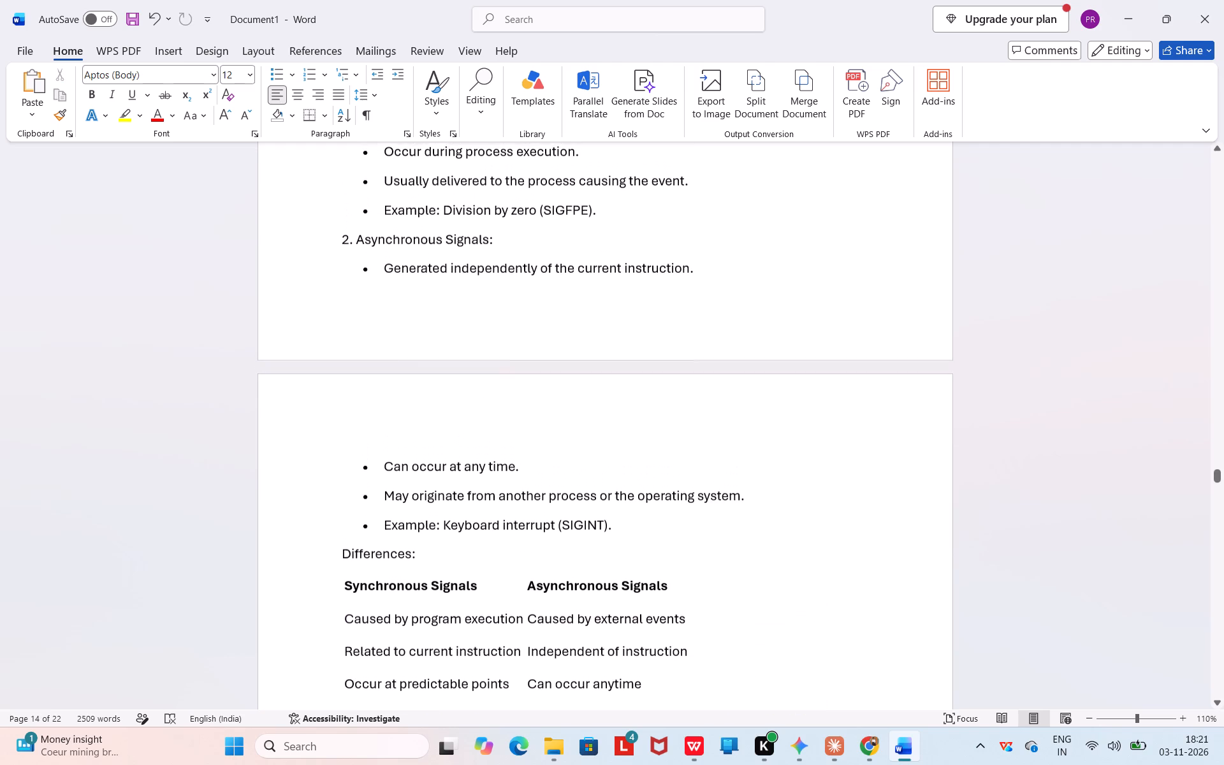
scroll(335, 541, "up", 1)
scroll(456, 476, "up", 1)
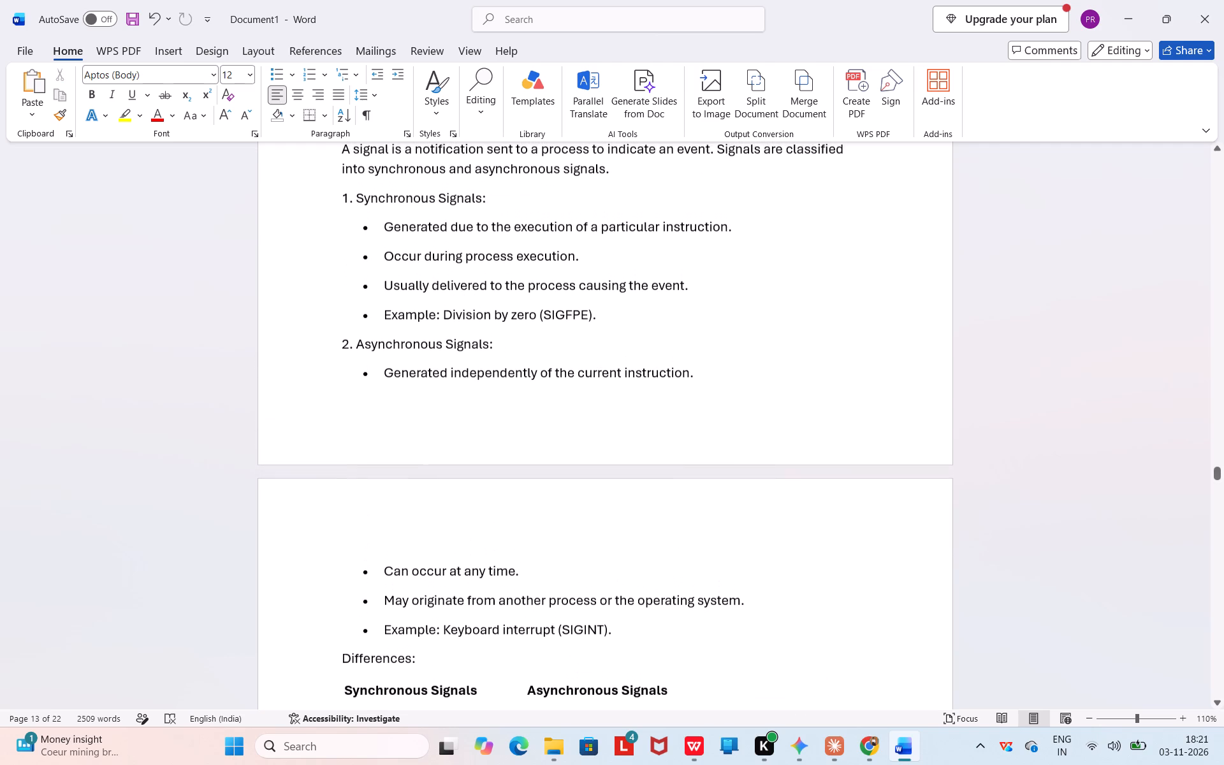
left_click_drag(506, 351, 341, 352)
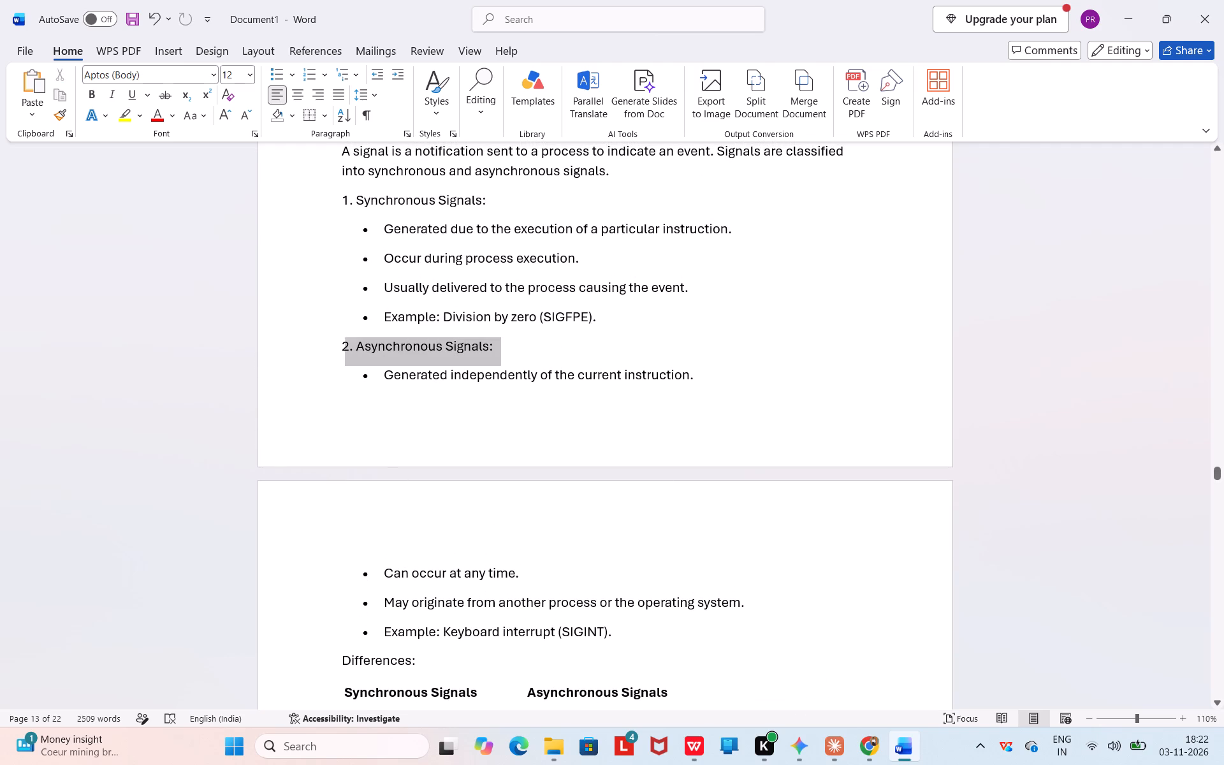
left_click_drag(341, 352, 331, 358)
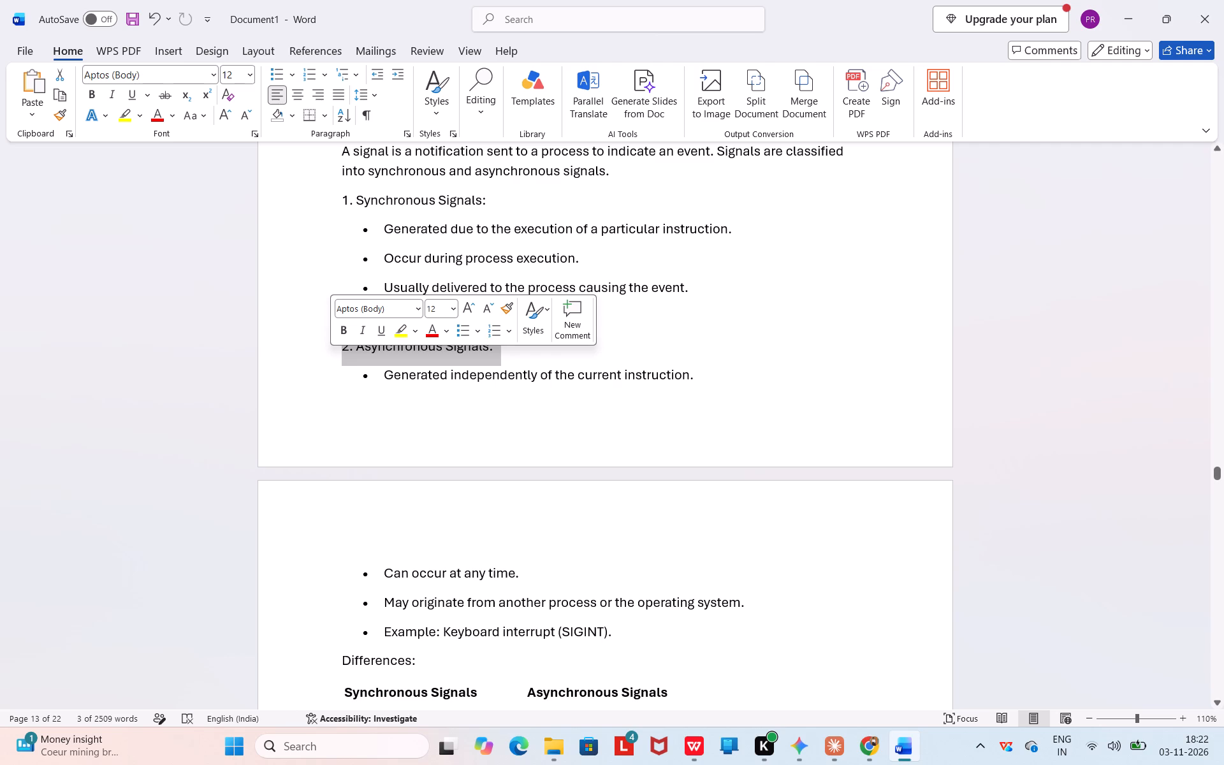
left_click(347, 334)
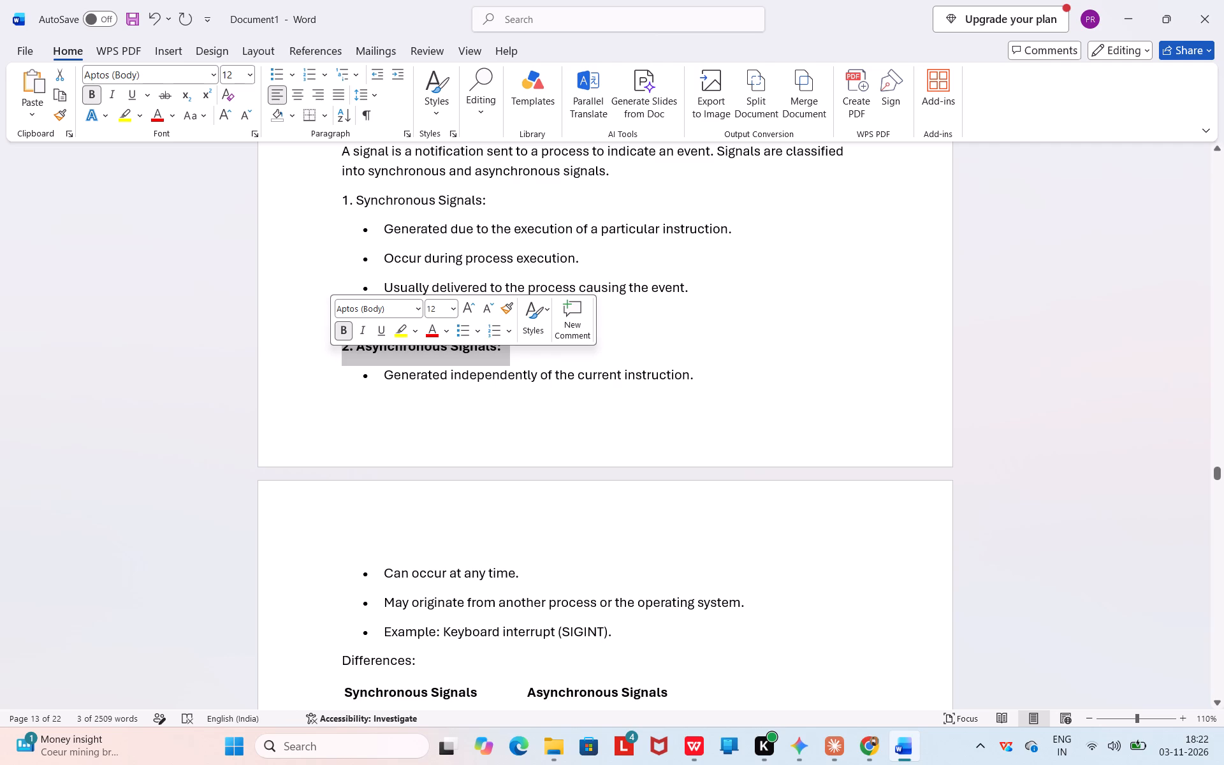
scroll(307, 527, "up", 1)
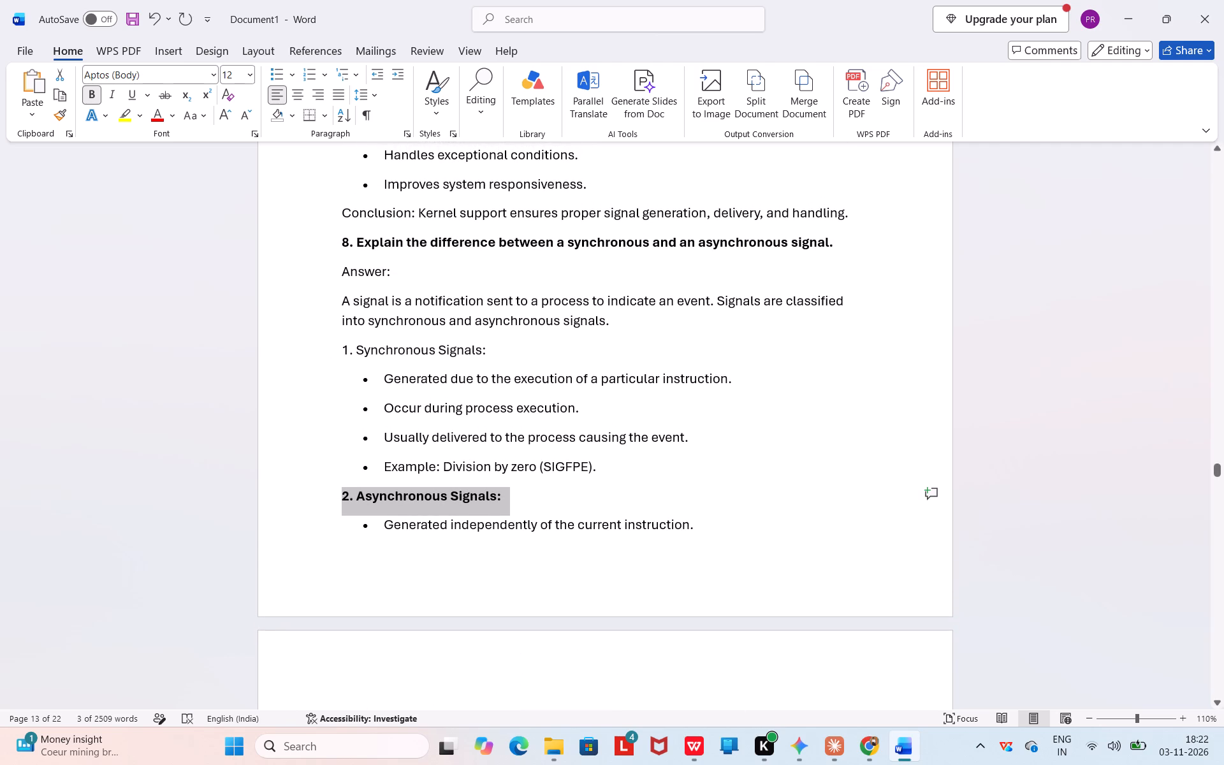
left_click_drag(494, 352, 333, 362)
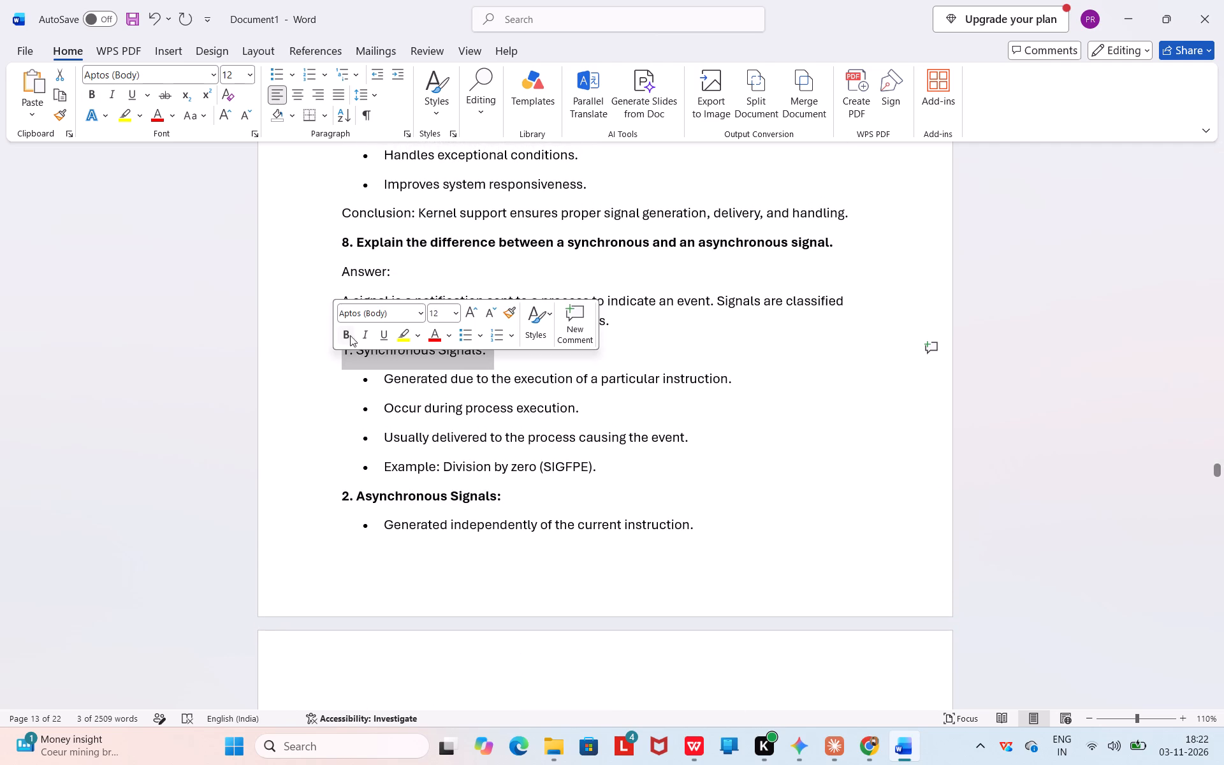
left_click(350, 327)
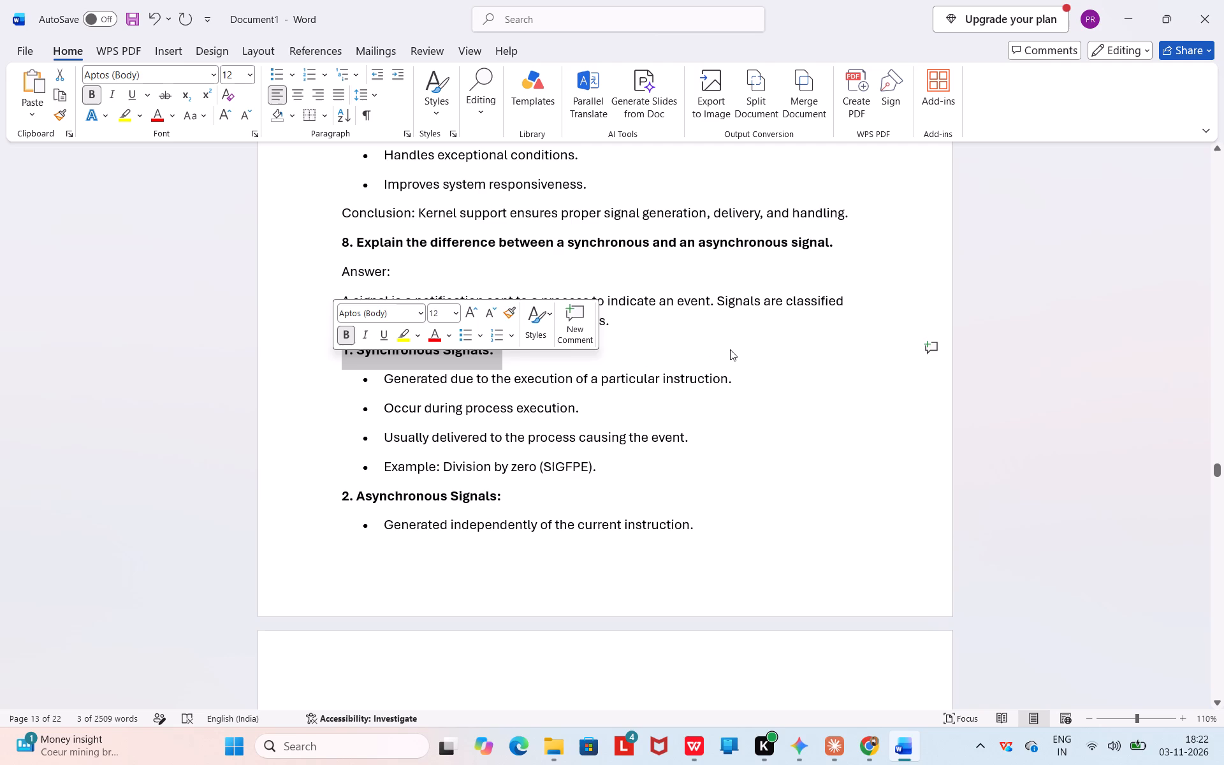
left_click(729, 351)
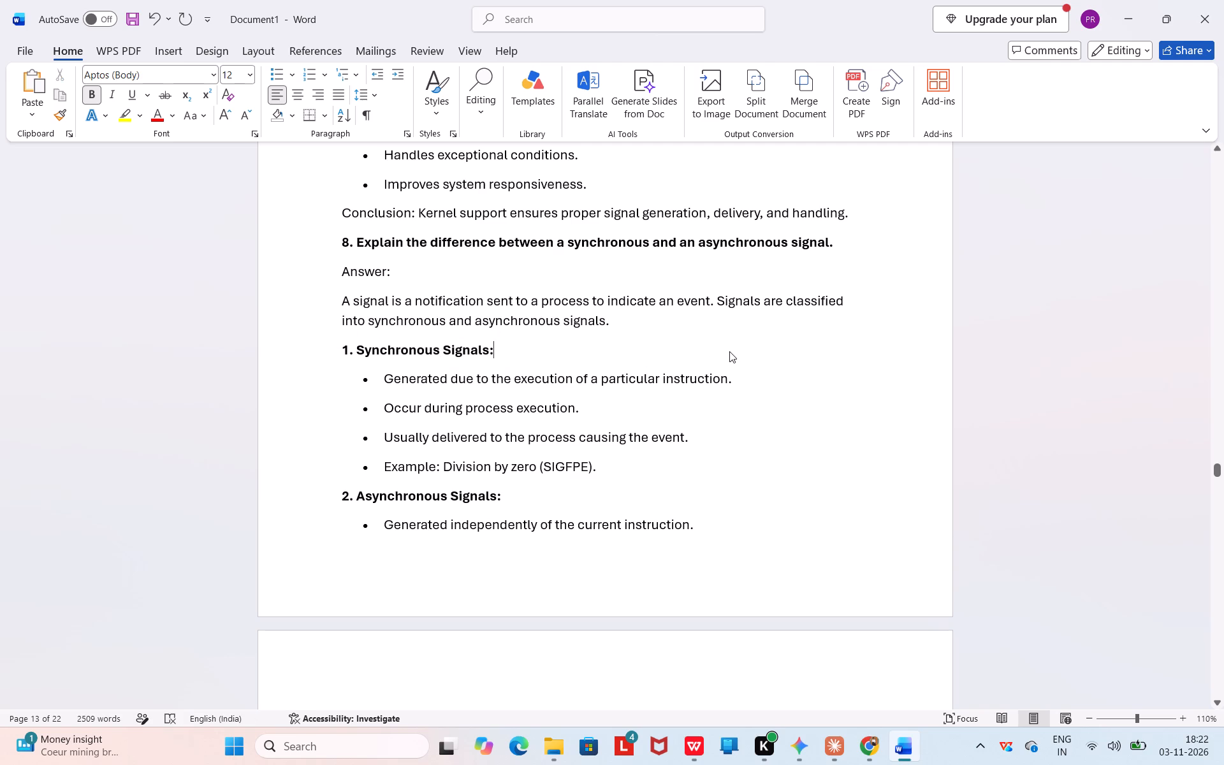
Delete the "Answer:" line under question 8 on synchronous and asynchronous signals.
left_click_drag(390, 275, 377, 274)
left_click_drag(377, 274, 312, 273)
key("BackSpace")
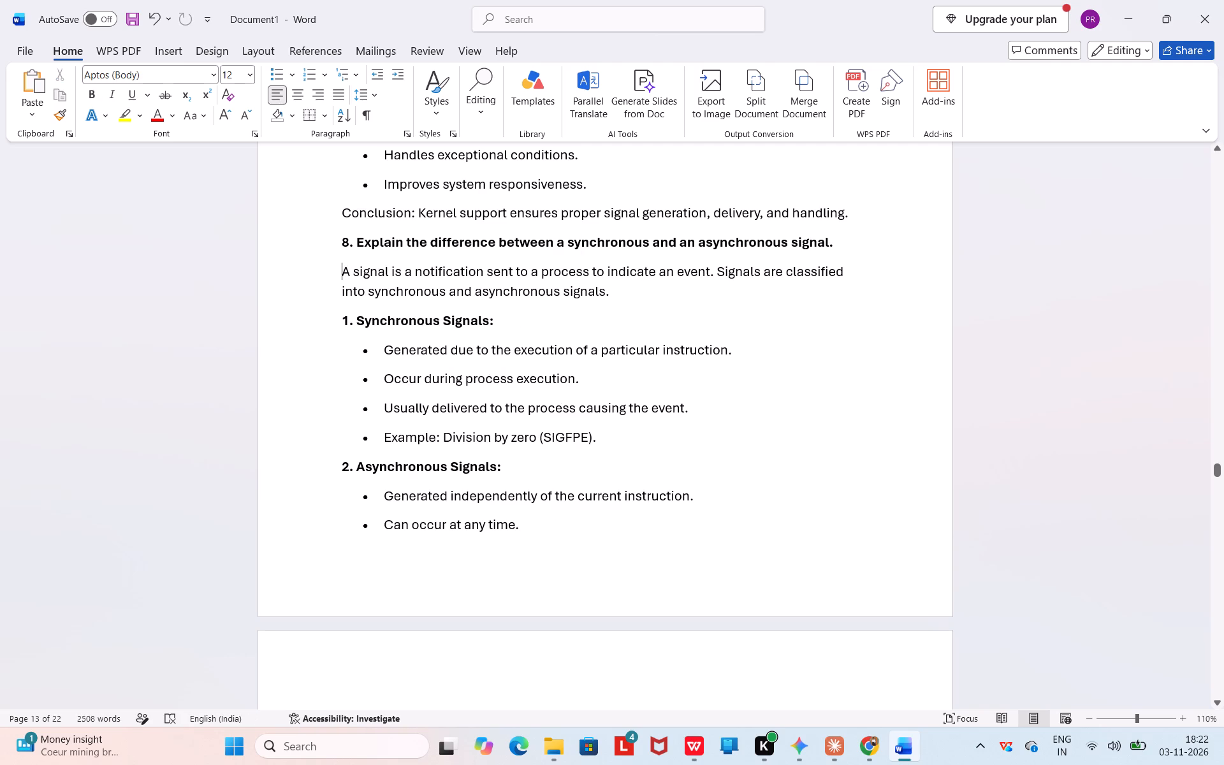
Highlight question 8's heading on synchronous versus asynchronous signals in yellow and renumber it as 2.
left_click_drag(849, 242, 344, 245)
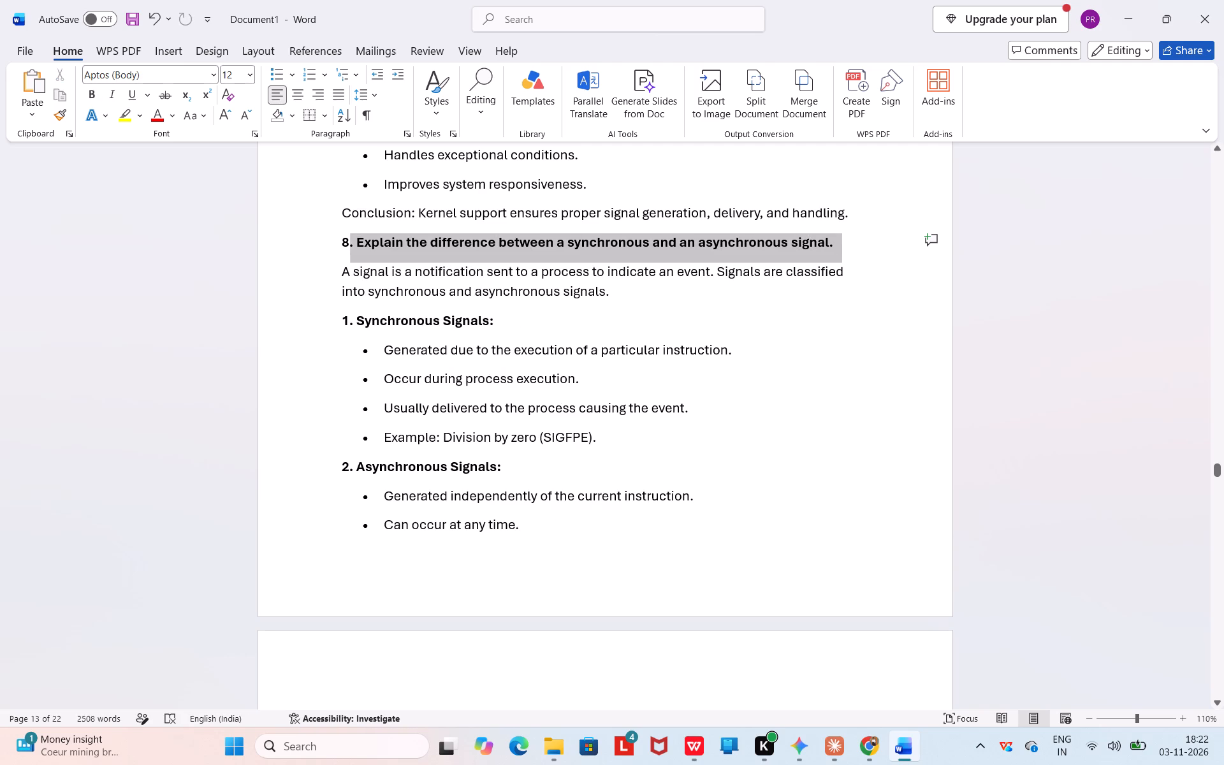
left_click_drag(344, 245, 330, 244)
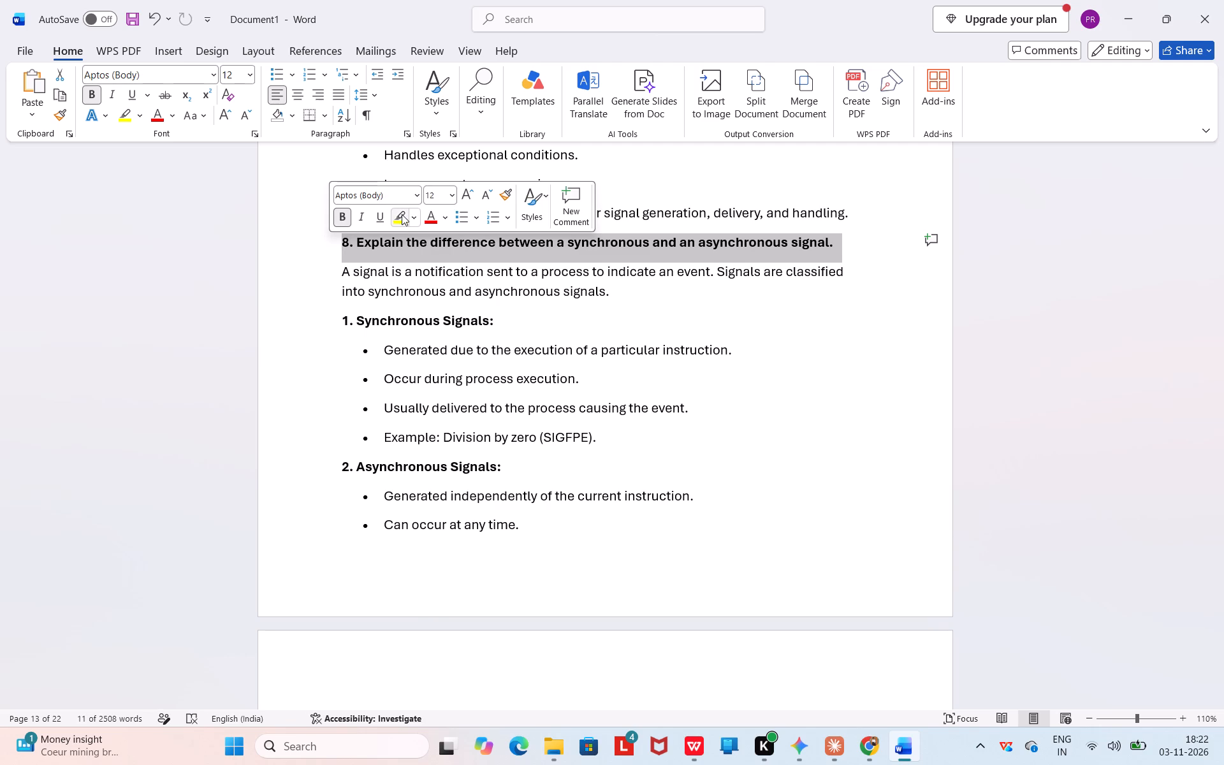
left_click(402, 214)
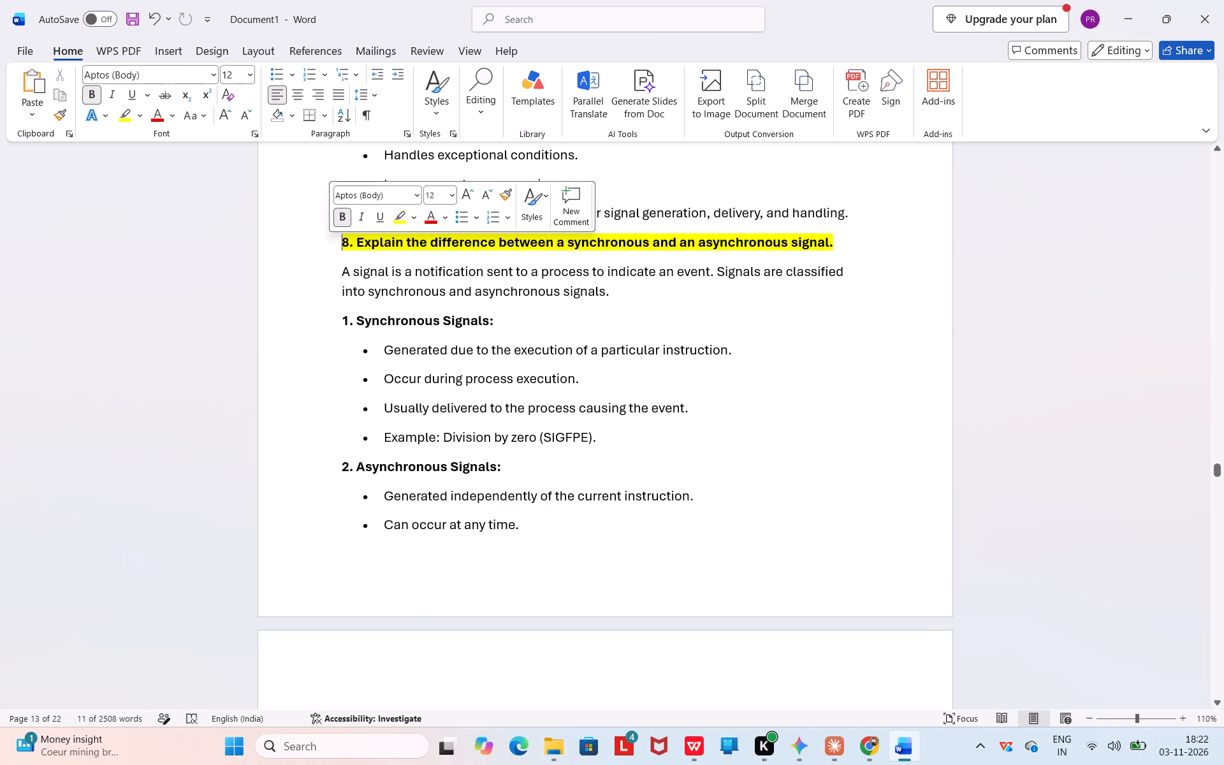
left_click(350, 244)
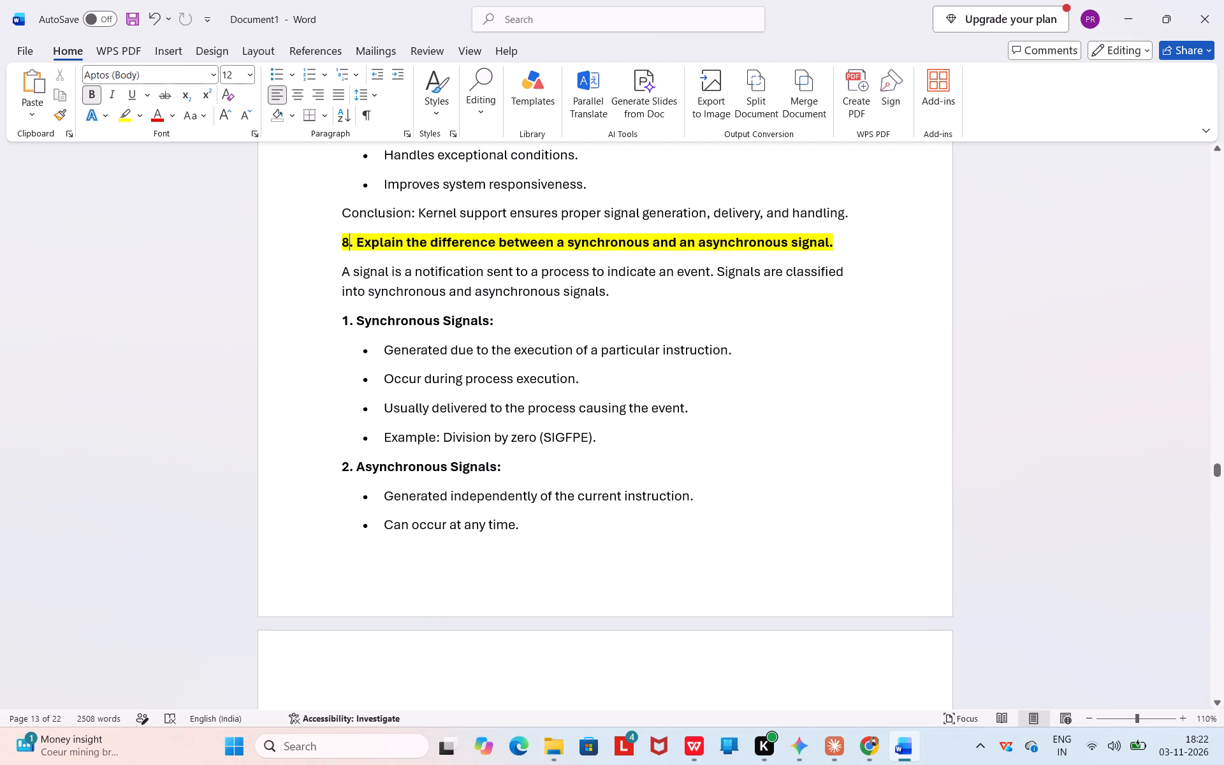
key("BackSpace")
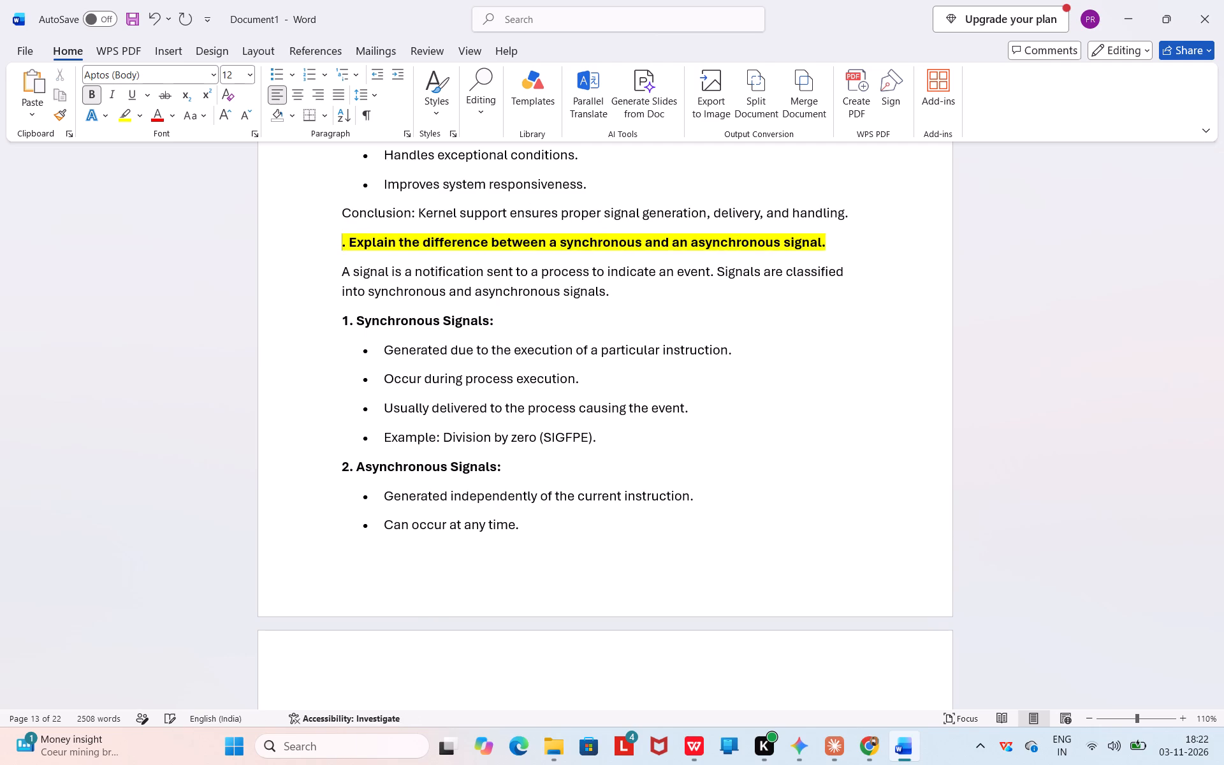
key("2")
Delete the Conclusion line about kernel support, just above the synchronous and asynchronous signal question.
scroll(350, 244, "up", 3)
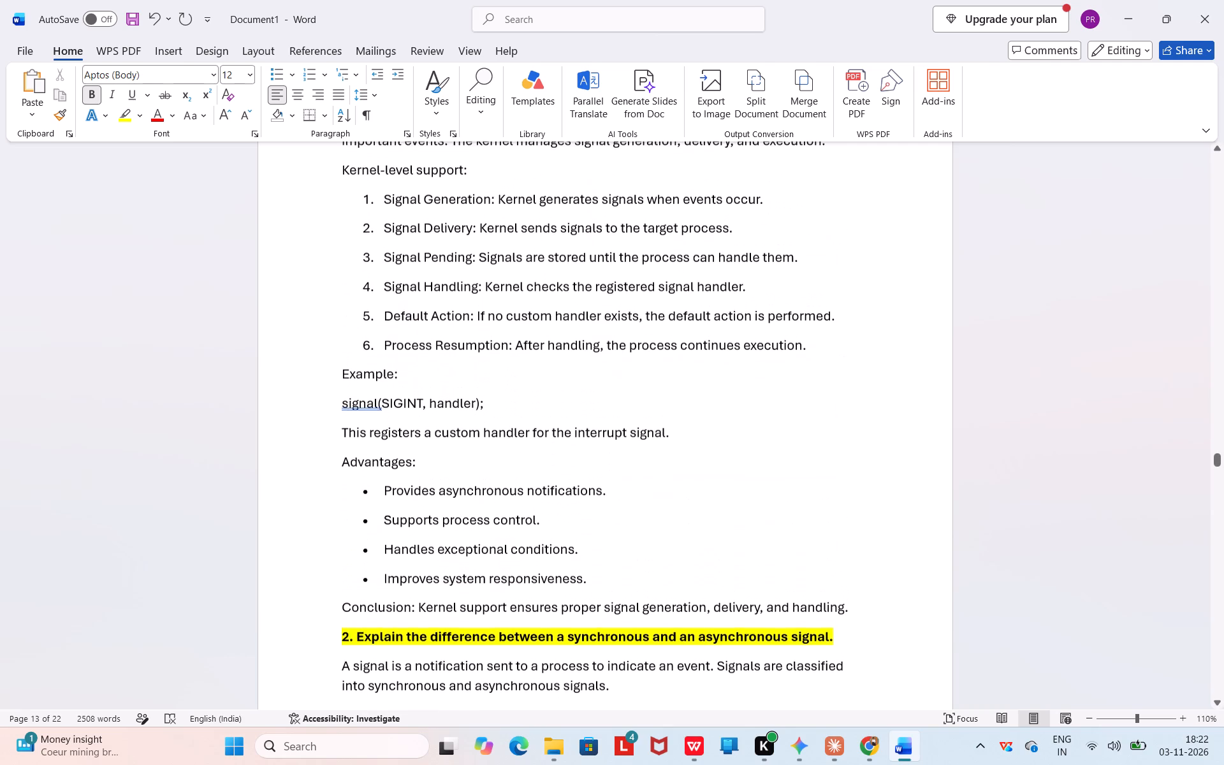
left_click_drag(858, 614, 335, 619)
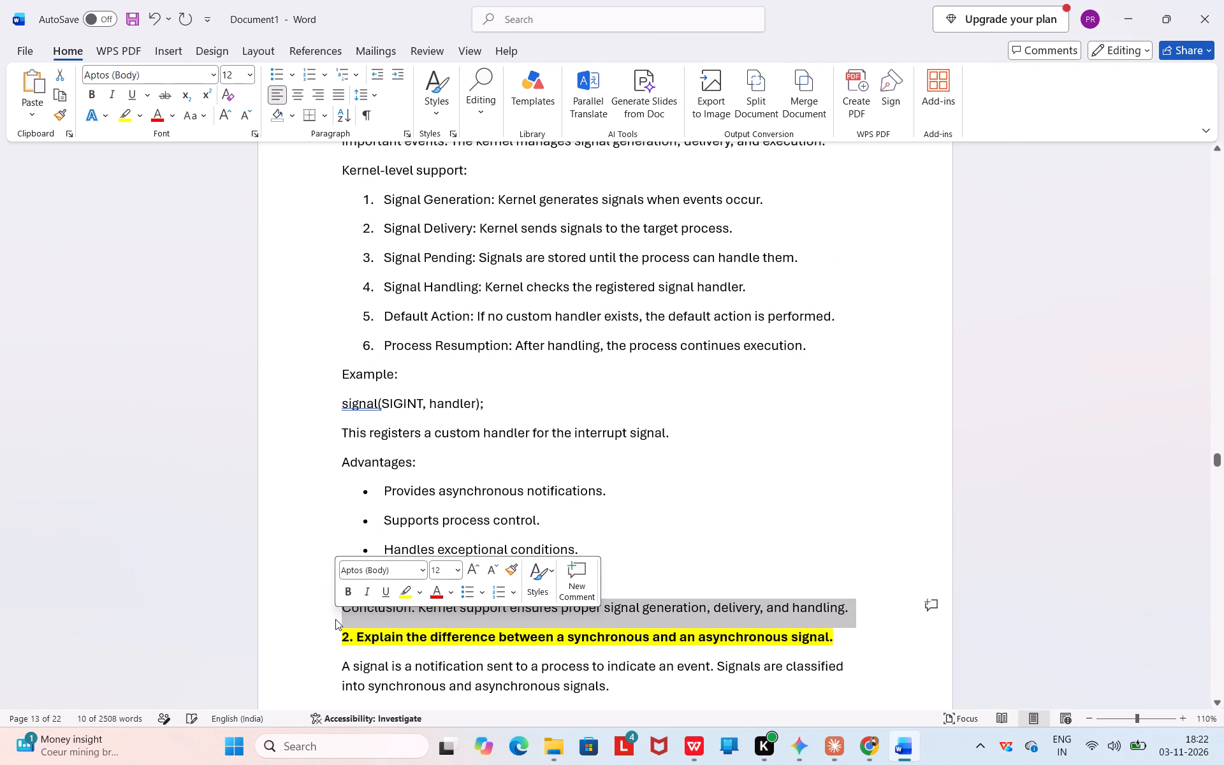
key("BackSpace")
Bold the "Advantages:", "Example:" and "Kernel-level support:" labels in question 7's signal handling answer.
scroll(335, 619, "up", 1)
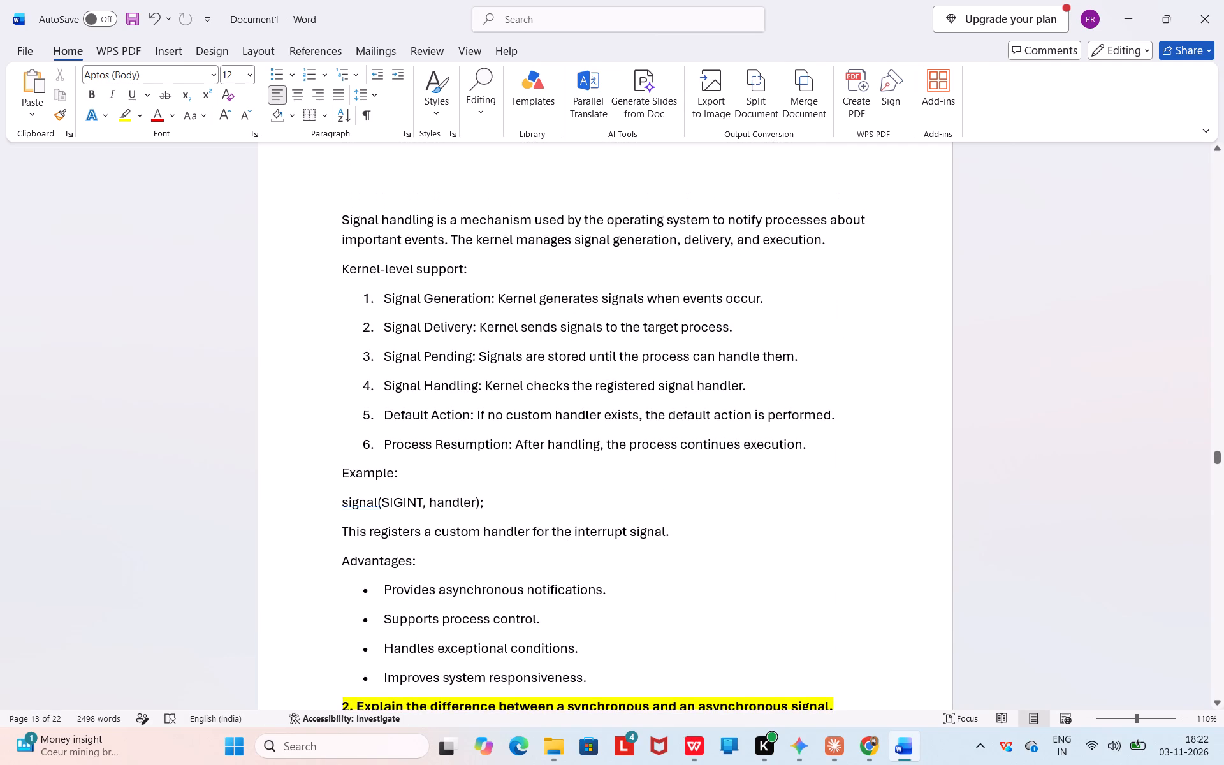
left_click_drag(425, 572, 303, 567)
left_click(315, 539)
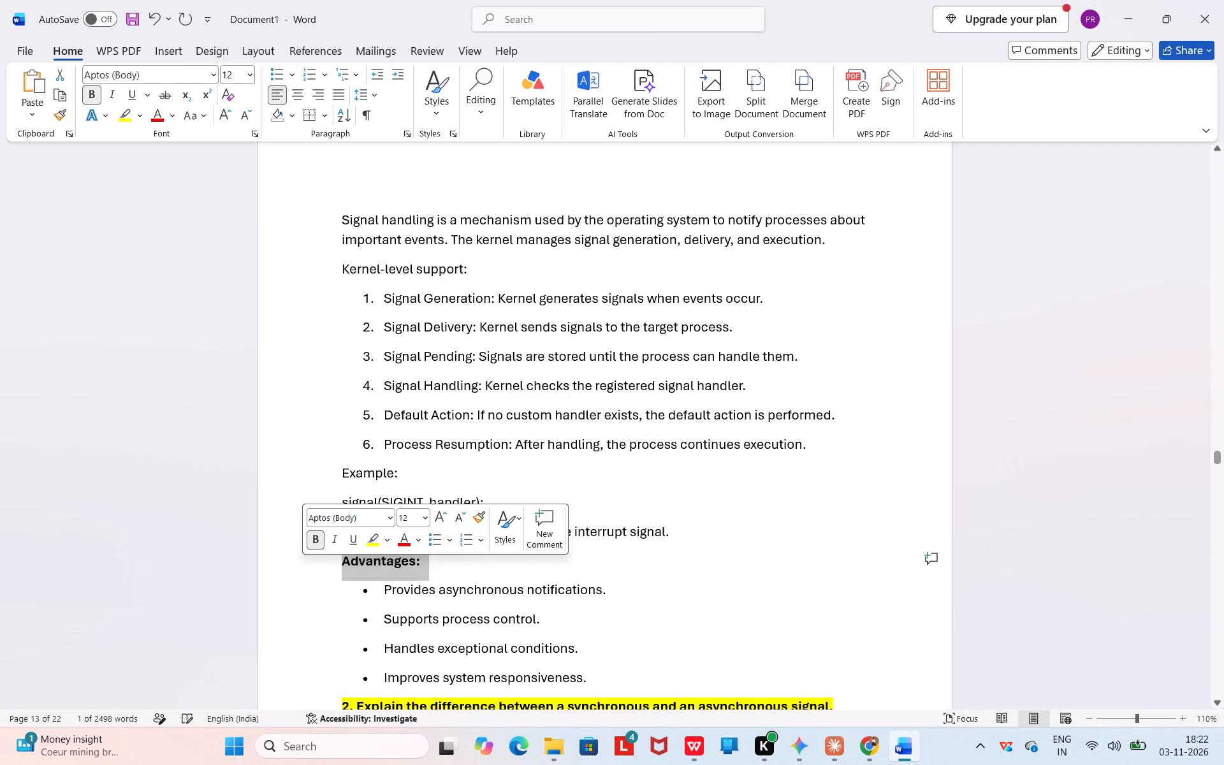
left_click_drag(428, 472, 316, 470)
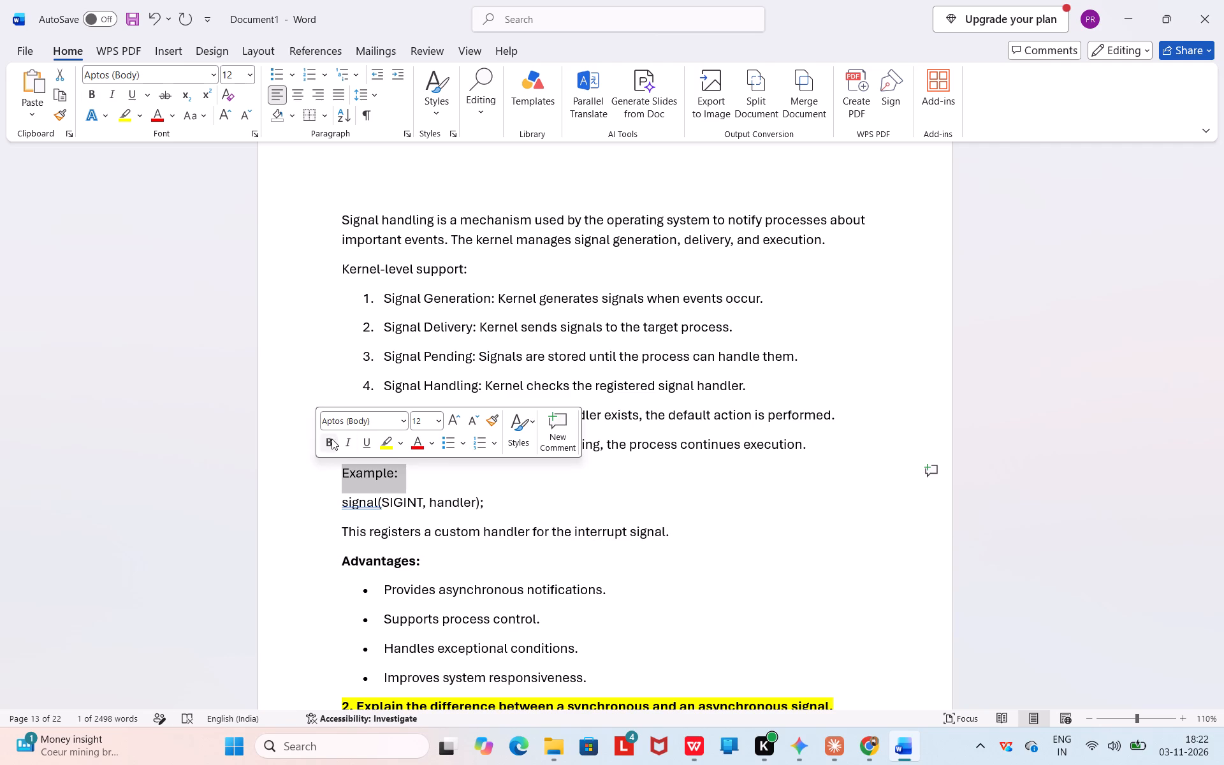
left_click(331, 440)
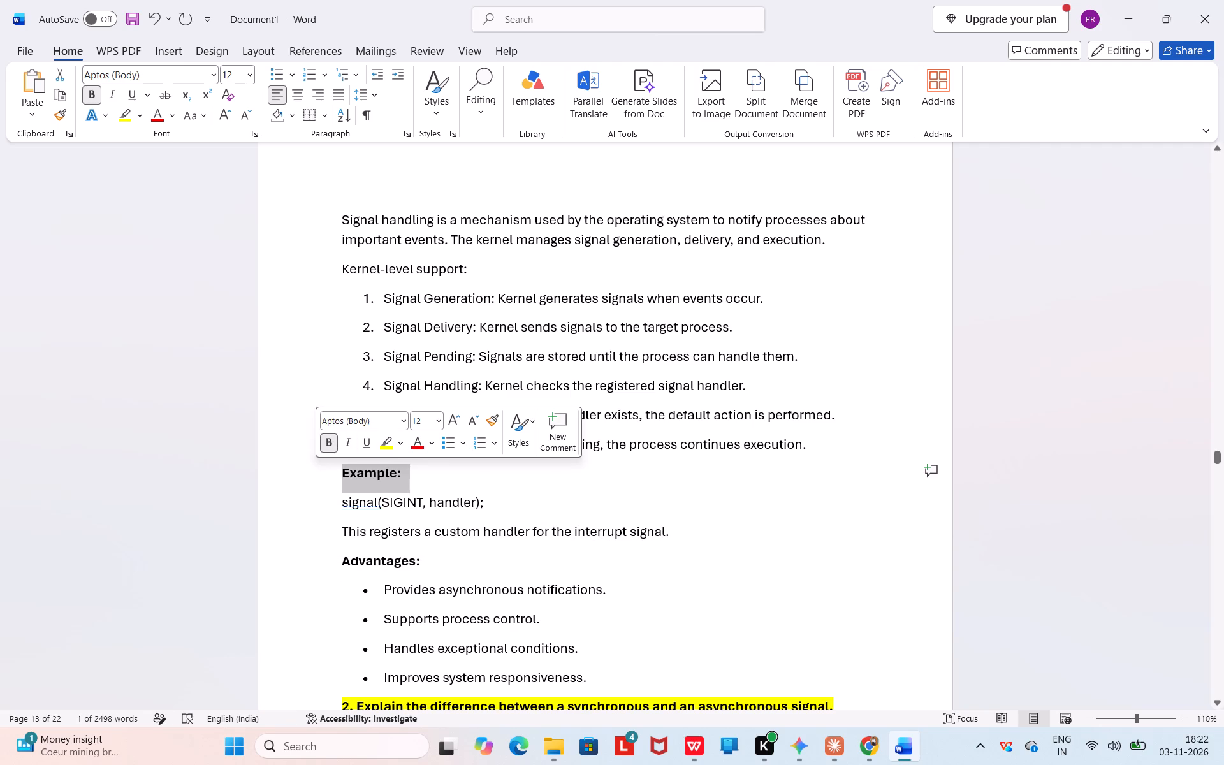
left_click_drag(480, 263, 308, 282)
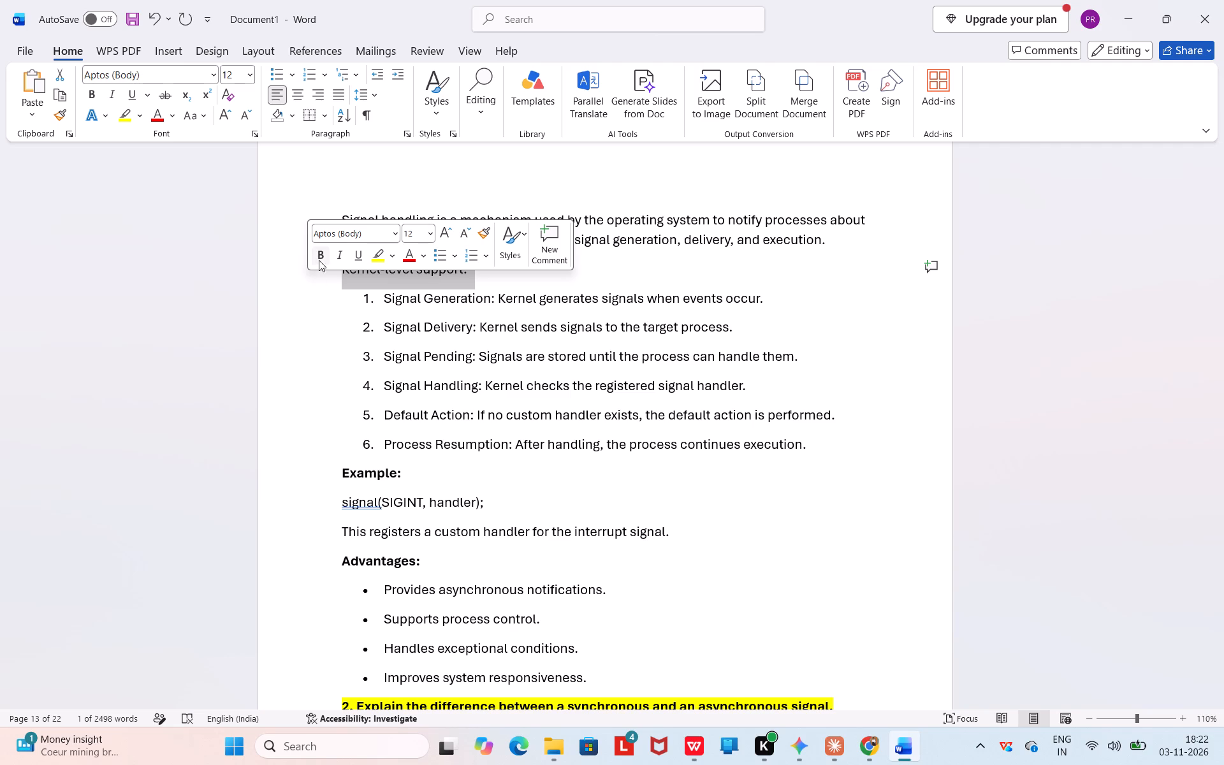
left_click(319, 260)
Delete the "Answer:" line under question 7 on kernel-level support for signal handling.
scroll(347, 331, "up", 2)
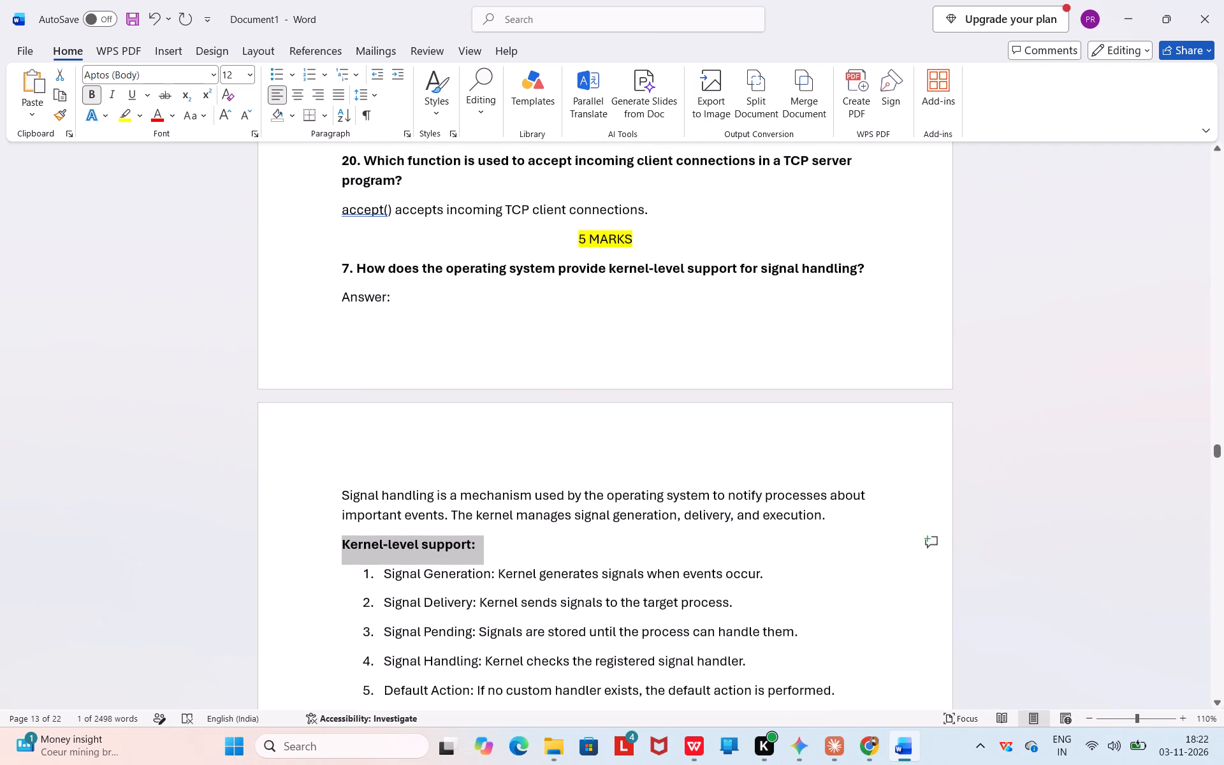
left_click_drag(405, 297, 308, 296)
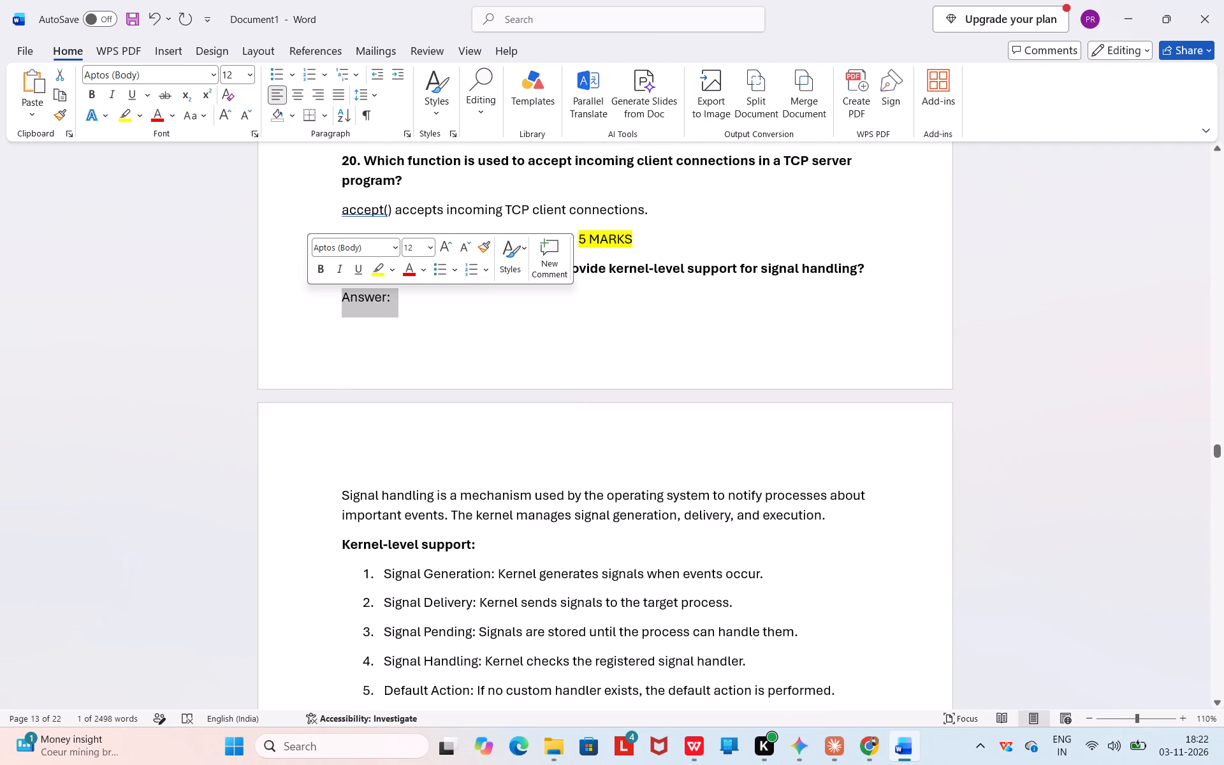
key("BackSpace")
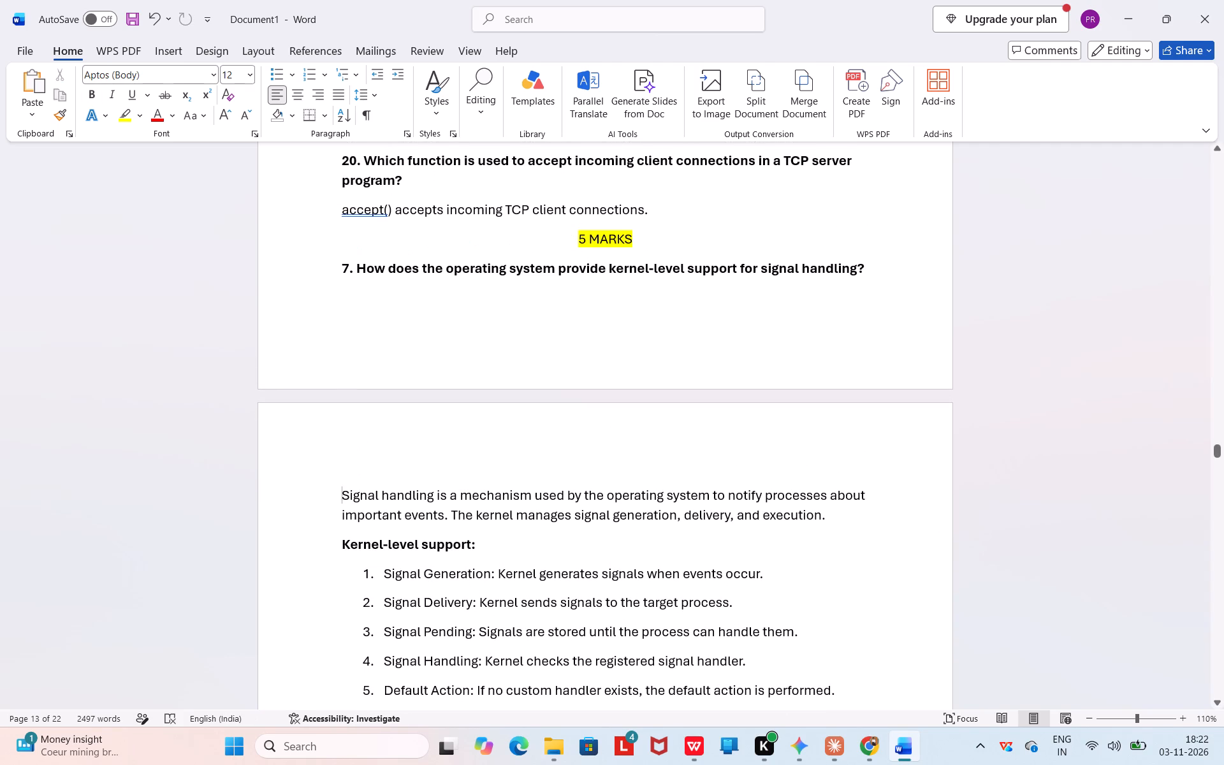
Highlight question 7's heading on kernel-level support for signal handling in yellow.
left_click_drag(881, 261, 372, 276)
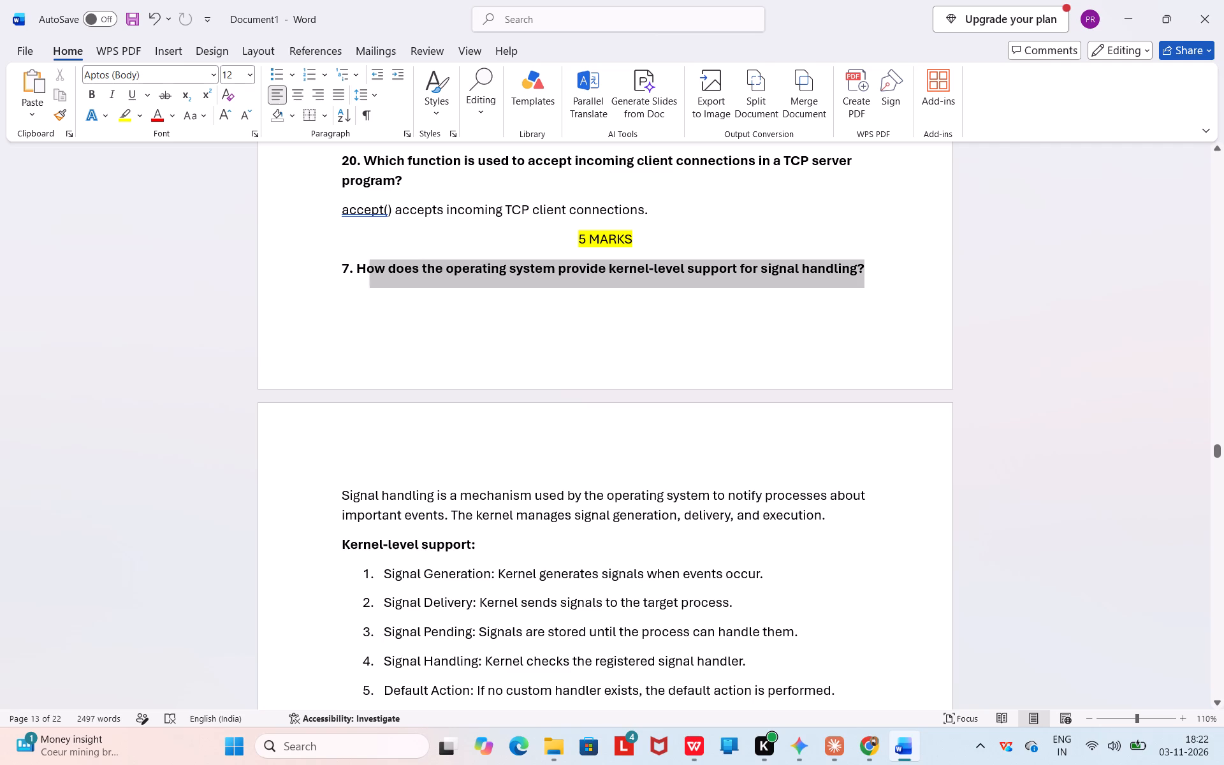
left_click_drag(372, 276, 338, 268)
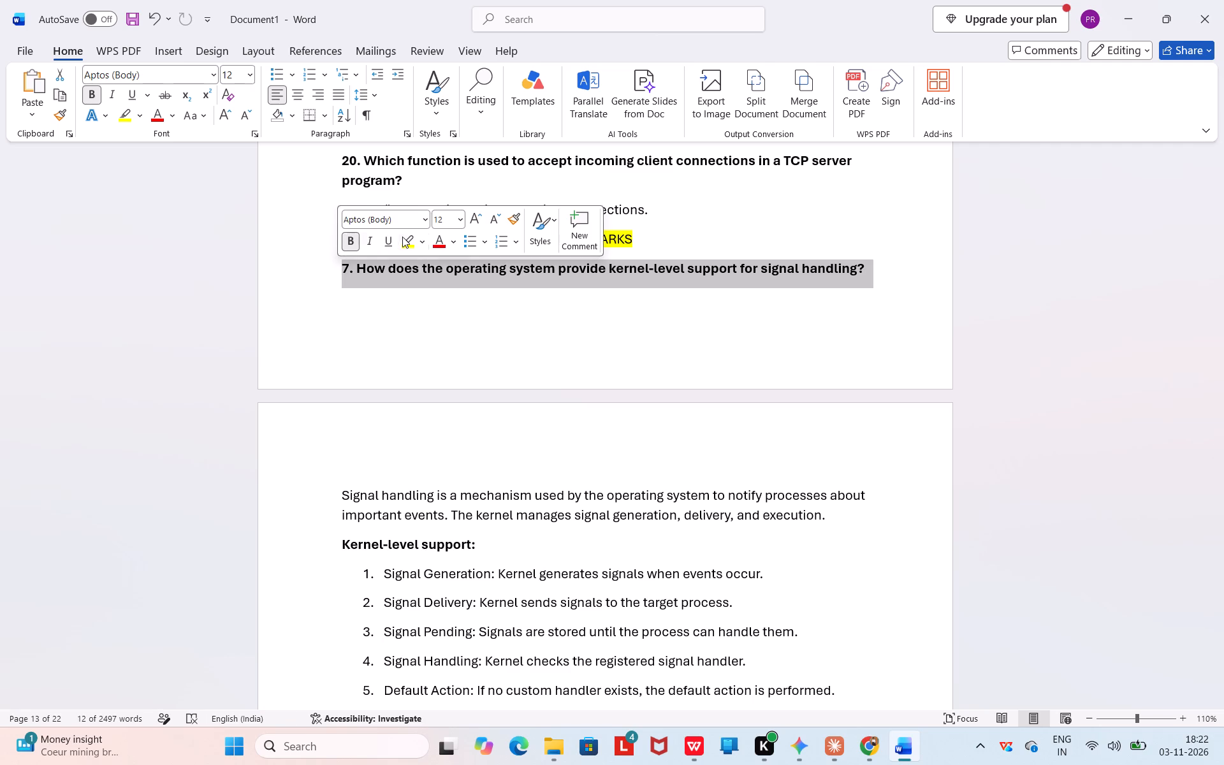
left_click(404, 237)
Insert three blank lines after question 20's accept() answer, pushing Set 2's "5 MARKS" heading onto the next page.
scroll(569, 364, "up", 5)
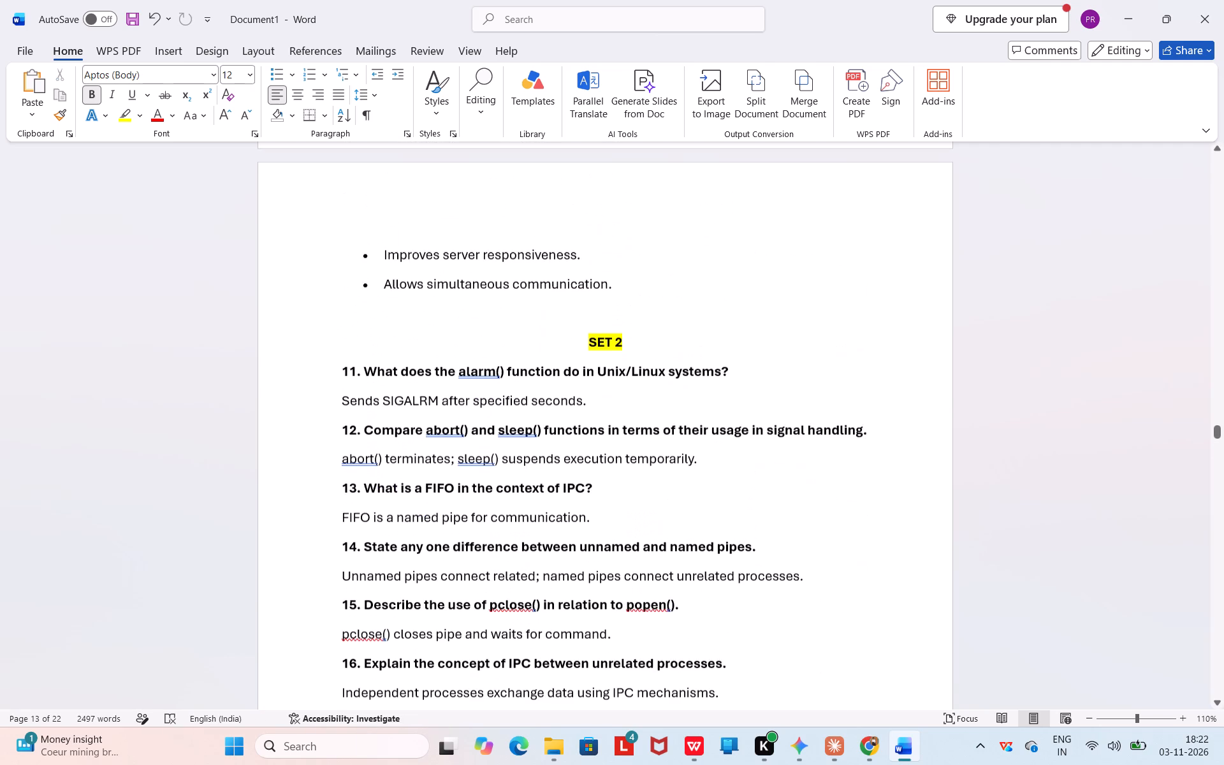
scroll(569, 364, "down", 6)
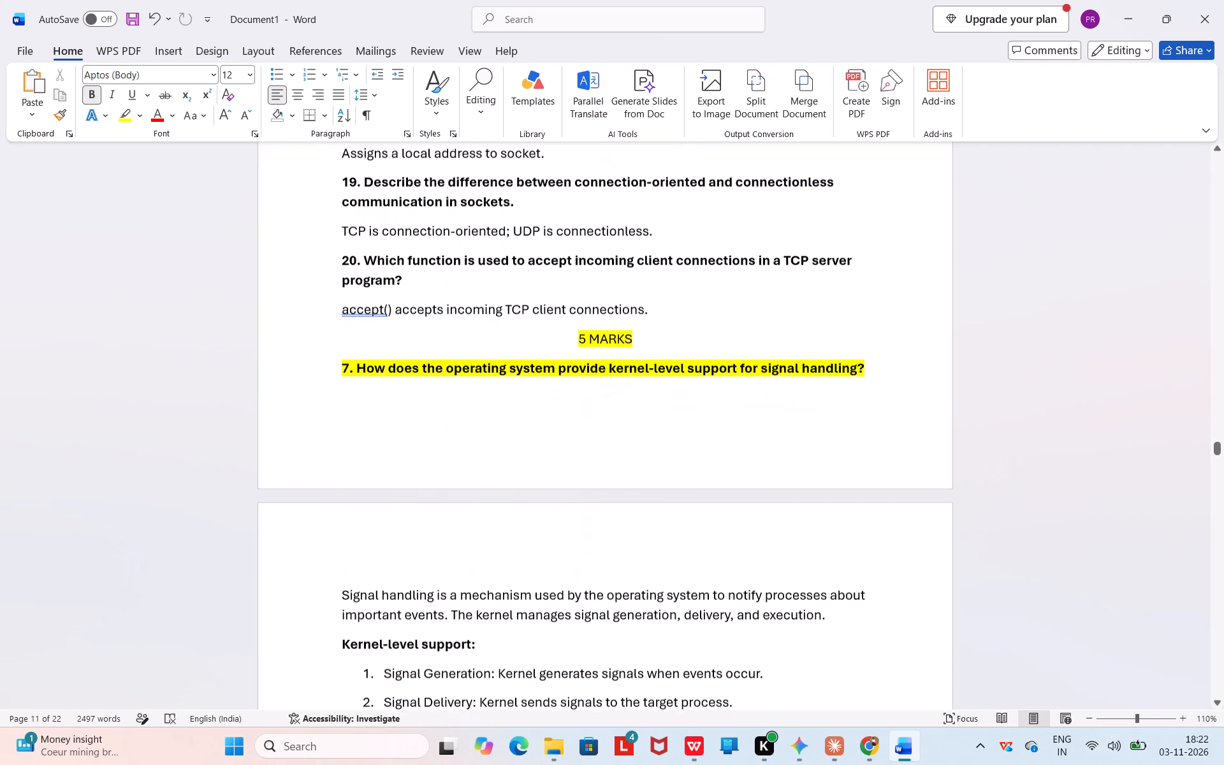
left_click(692, 300)
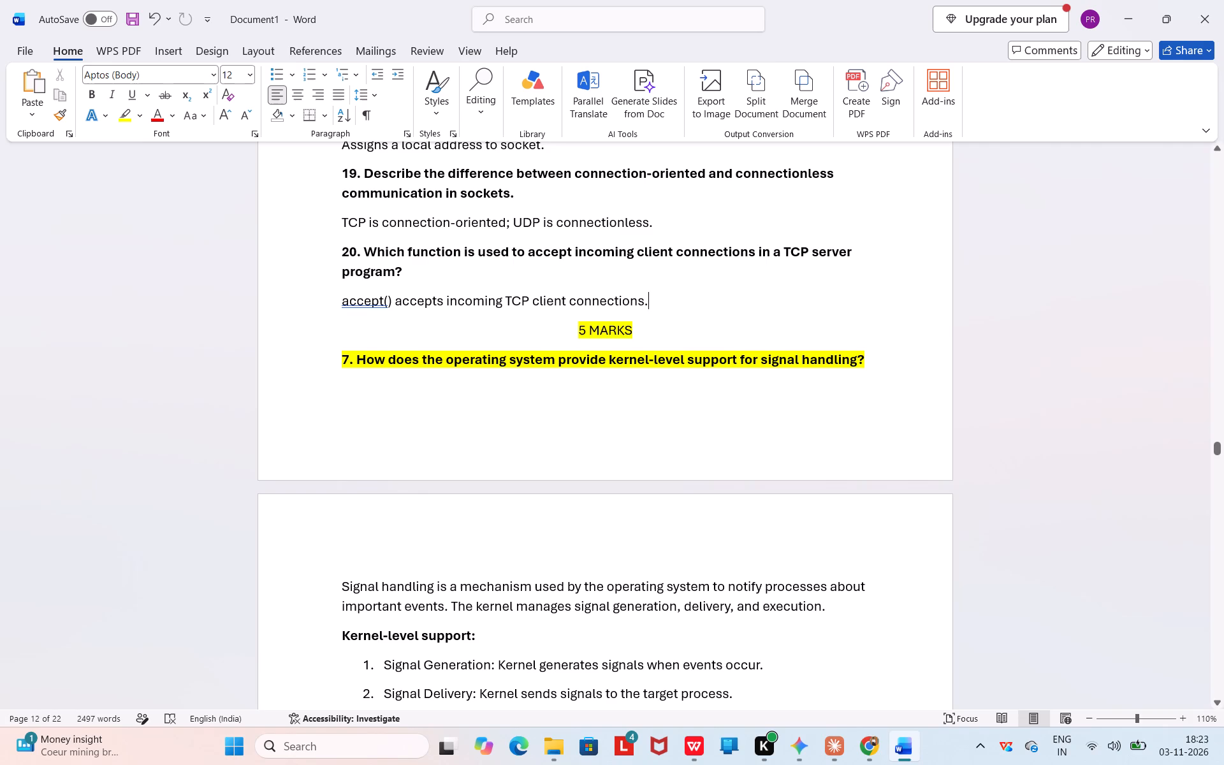
key("Return")
key("Return")
key("Return")
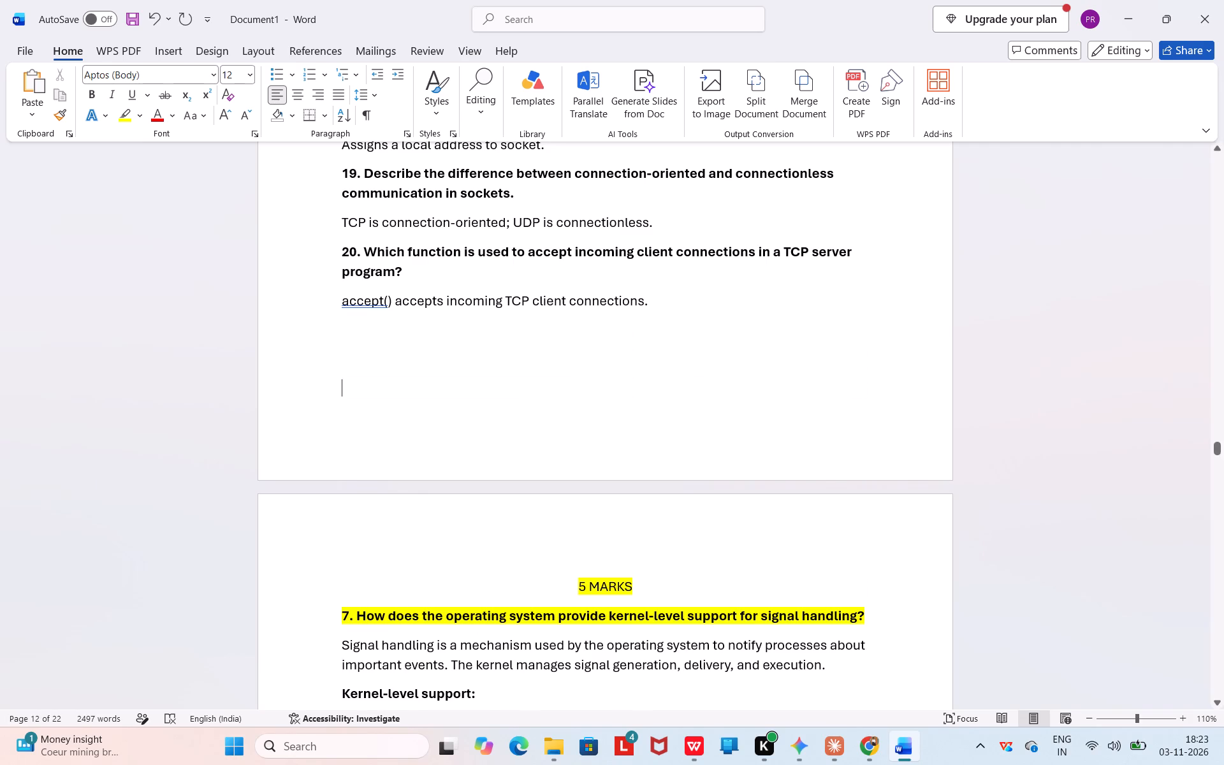
Add a "5 MARKS" line after question 30's answer, just above the SET - 4 heading.
scroll(669, 416, "down", 8)
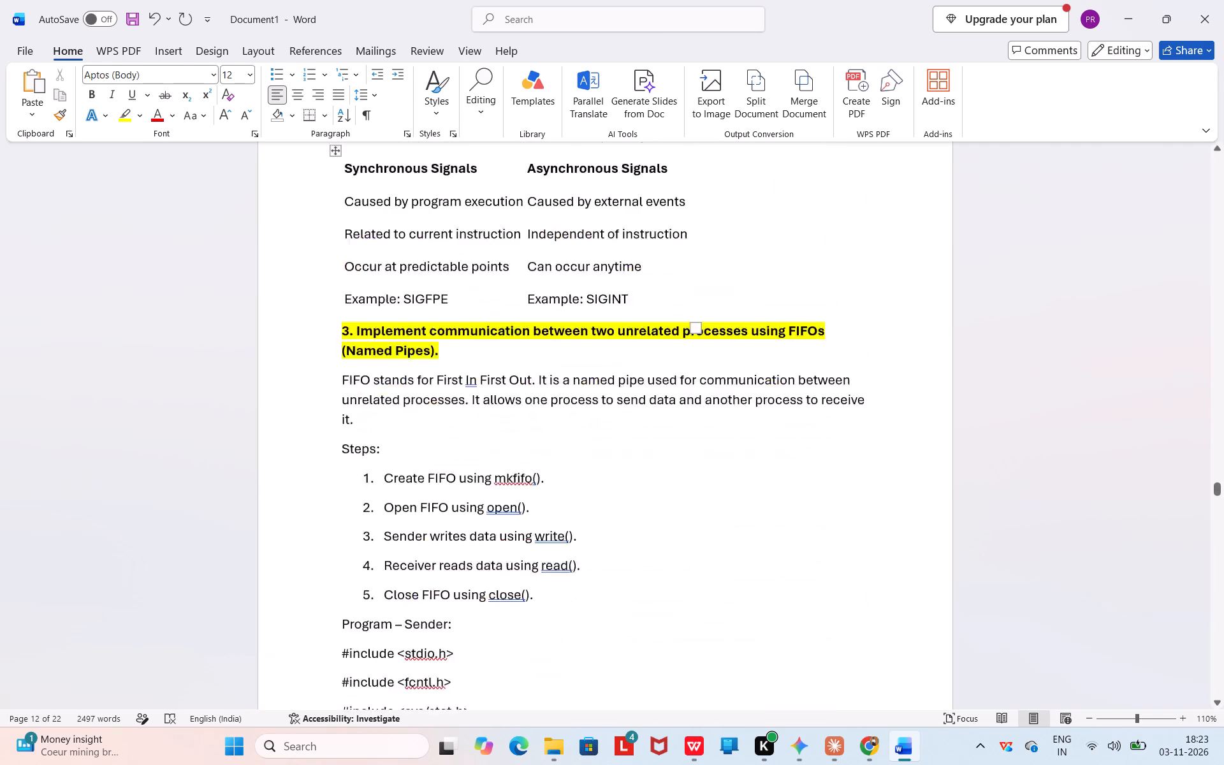
scroll(669, 416, "down", 13)
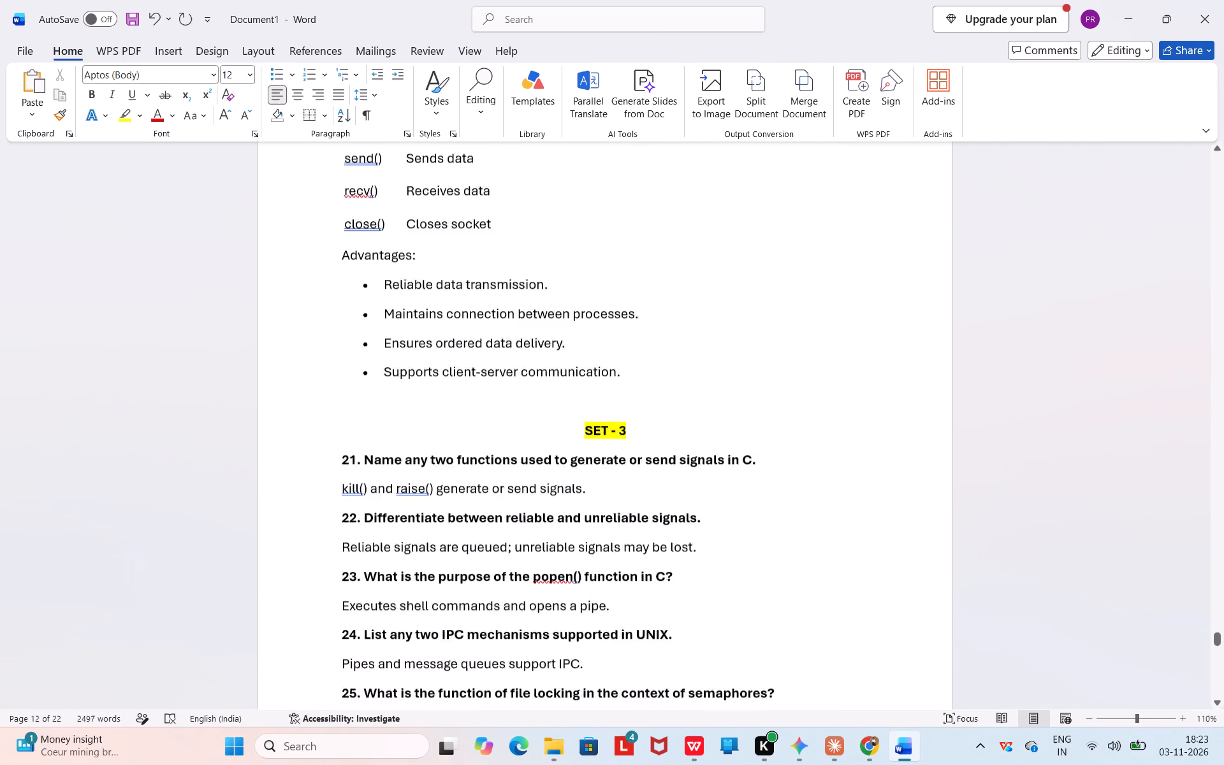
scroll(669, 416, "down", 2)
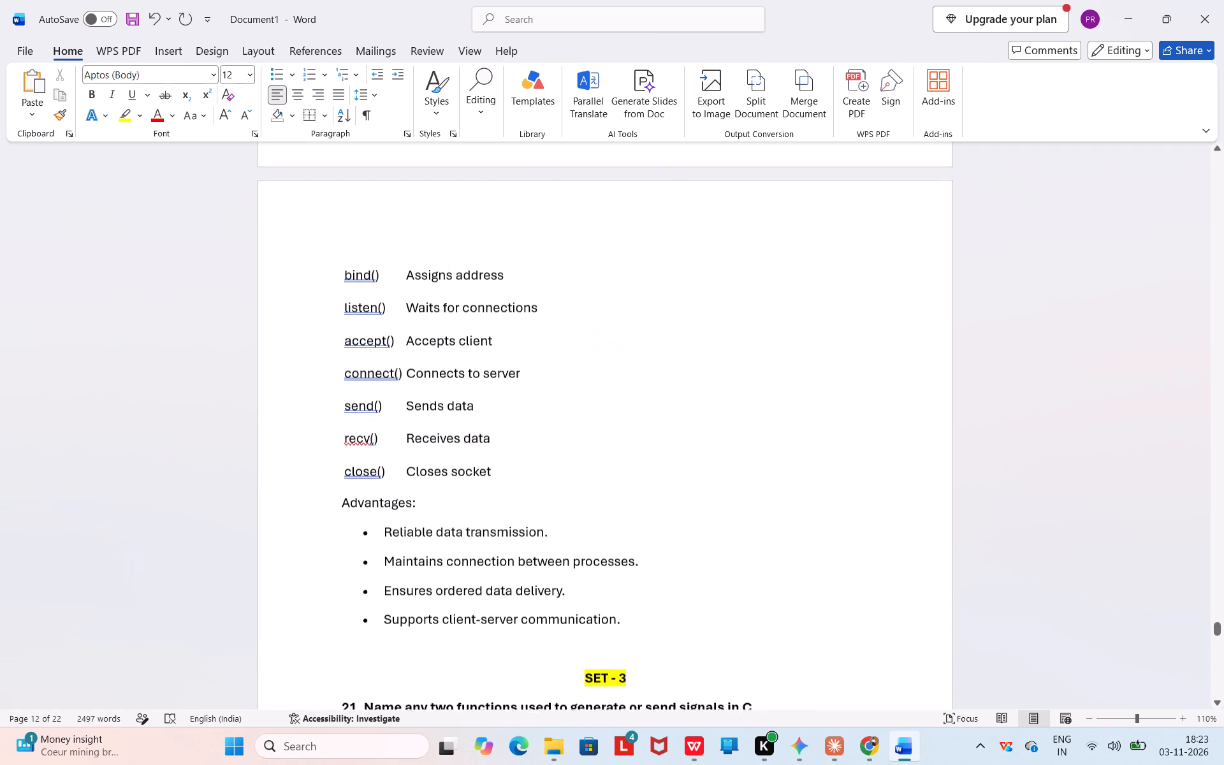
scroll(669, 416, "down", 1)
scroll(669, 416, "up", 1)
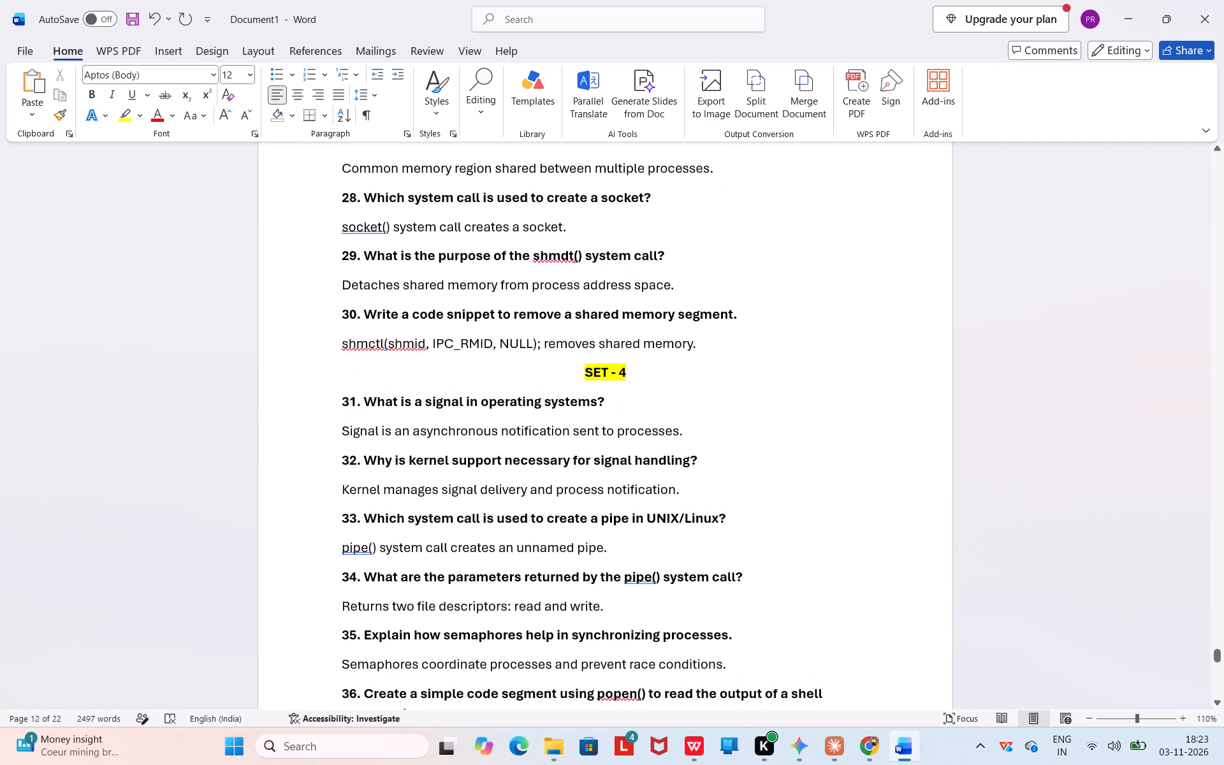
left_click(715, 344)
key("Return")
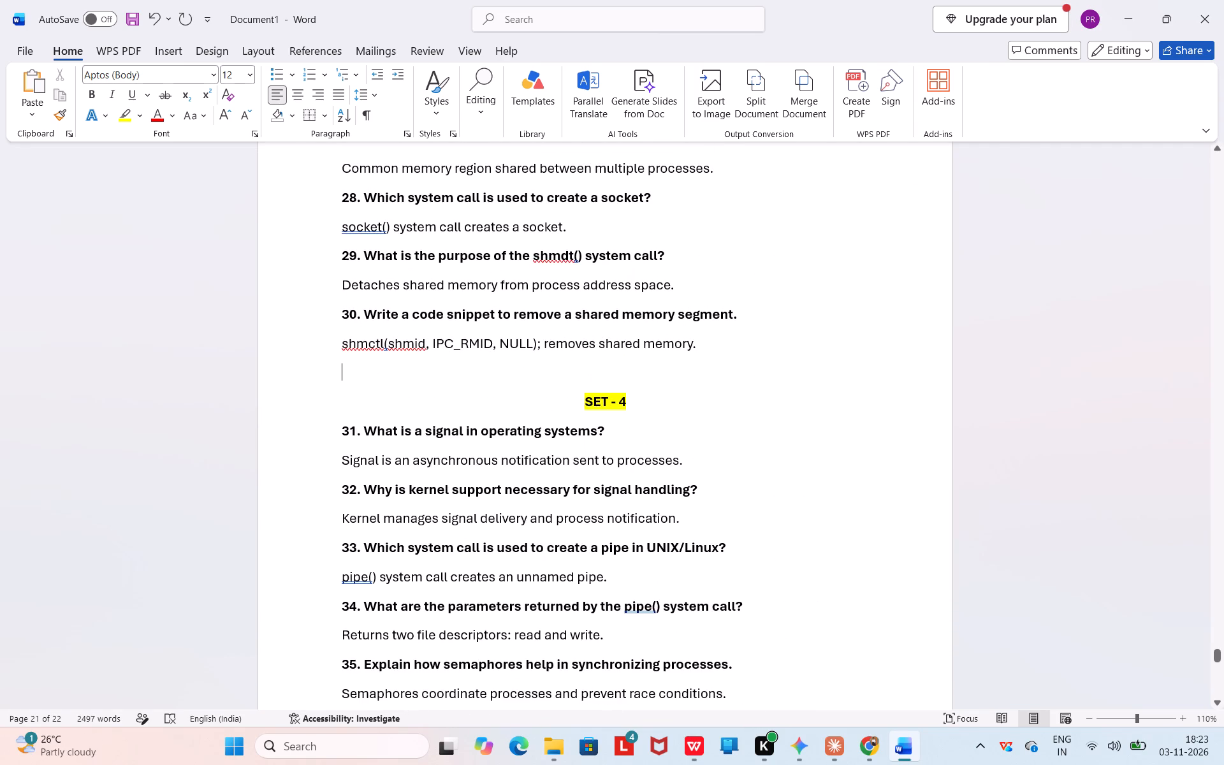
type("5")
key("space")
type("MARKS")
Make the new "5 MARKS" line above SET - 4 bold, yellow-highlighted and centred.
left_click_drag(404, 372, 314, 368)
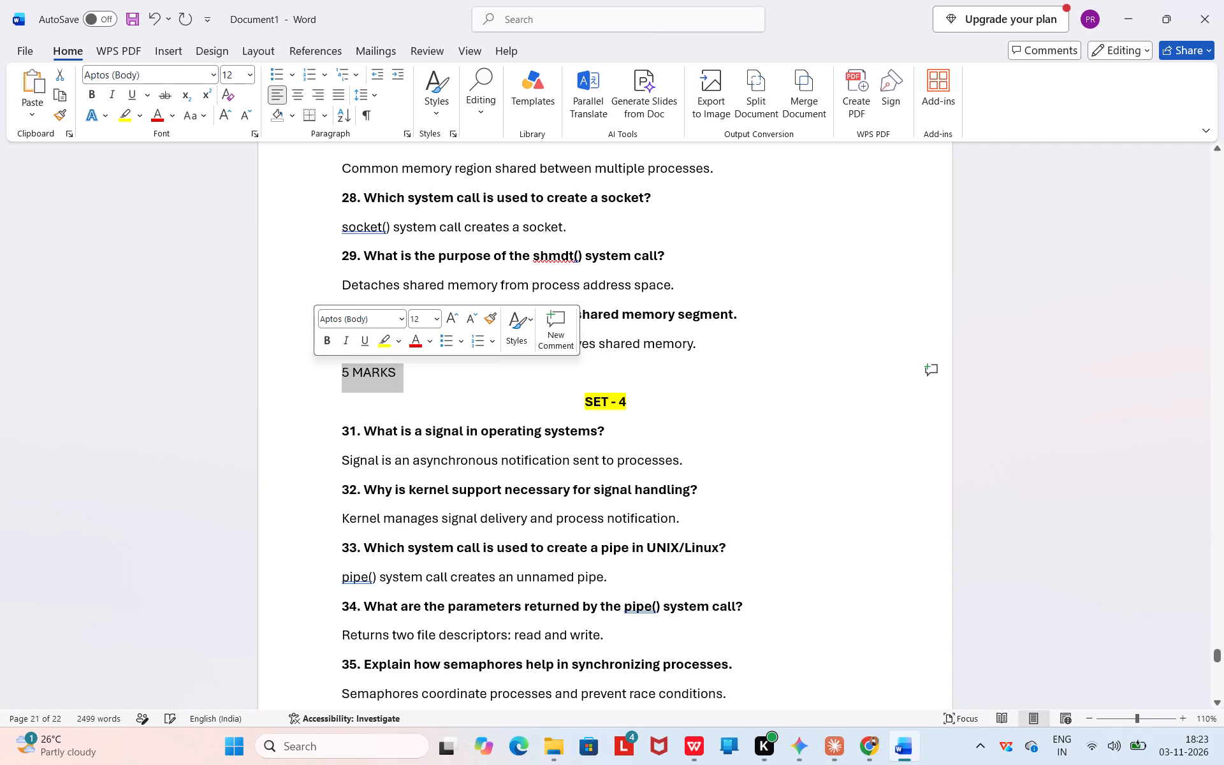
left_click(329, 340)
left_click(379, 337)
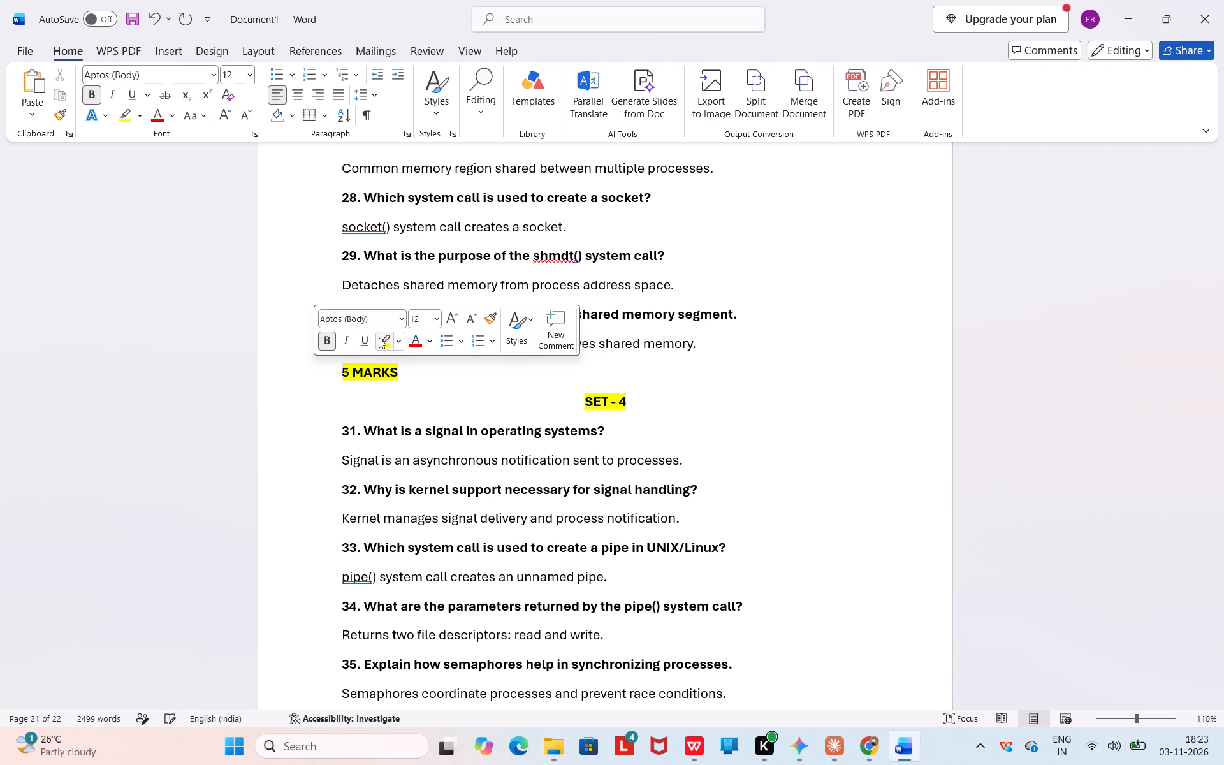
left_click(296, 94)
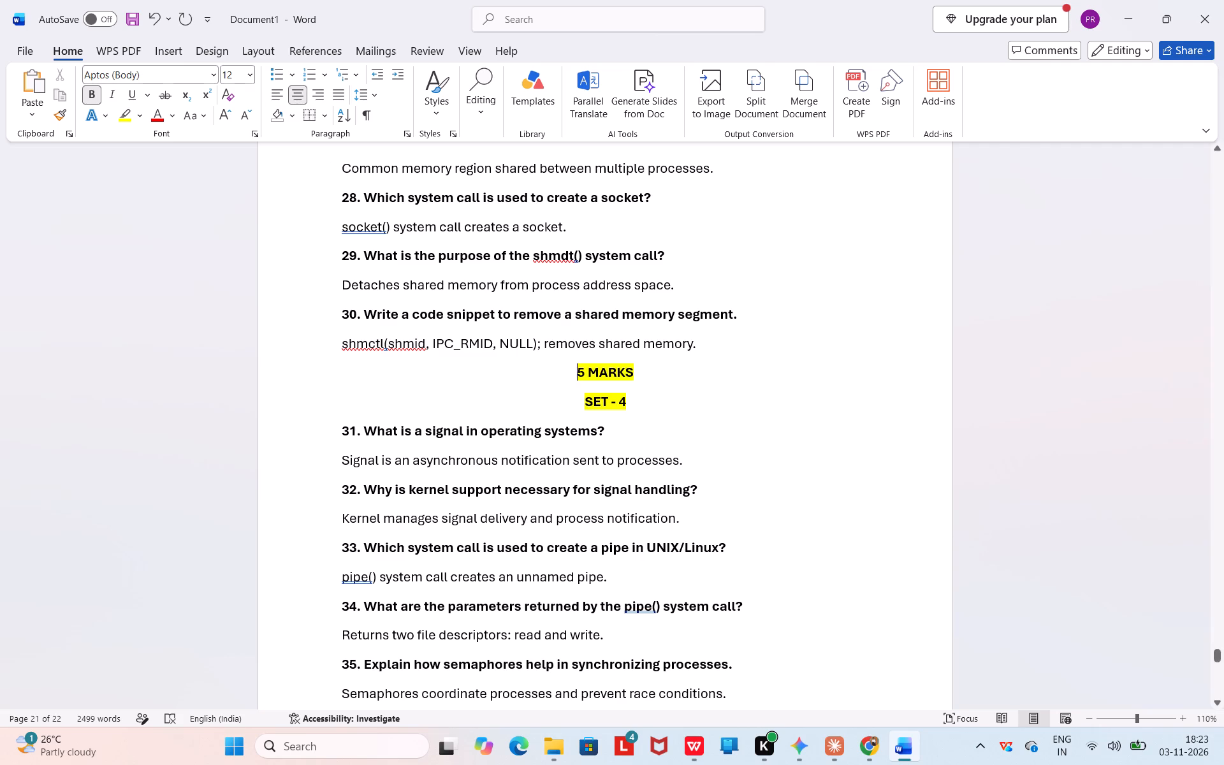
Insert two blank lines between "5 MARKS" and SET - 4, left-aligning the first and keeping "5 MARKS" centred.
left_click(656, 385)
key("Return")
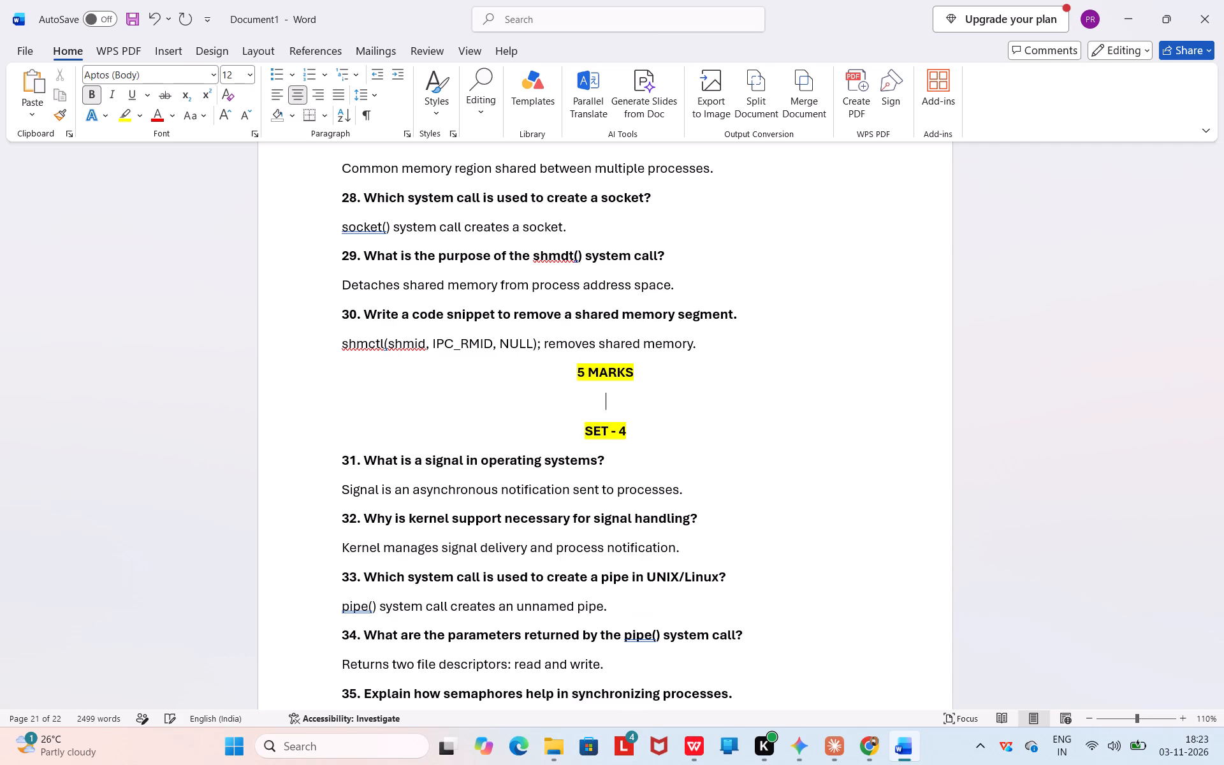
left_click(656, 385)
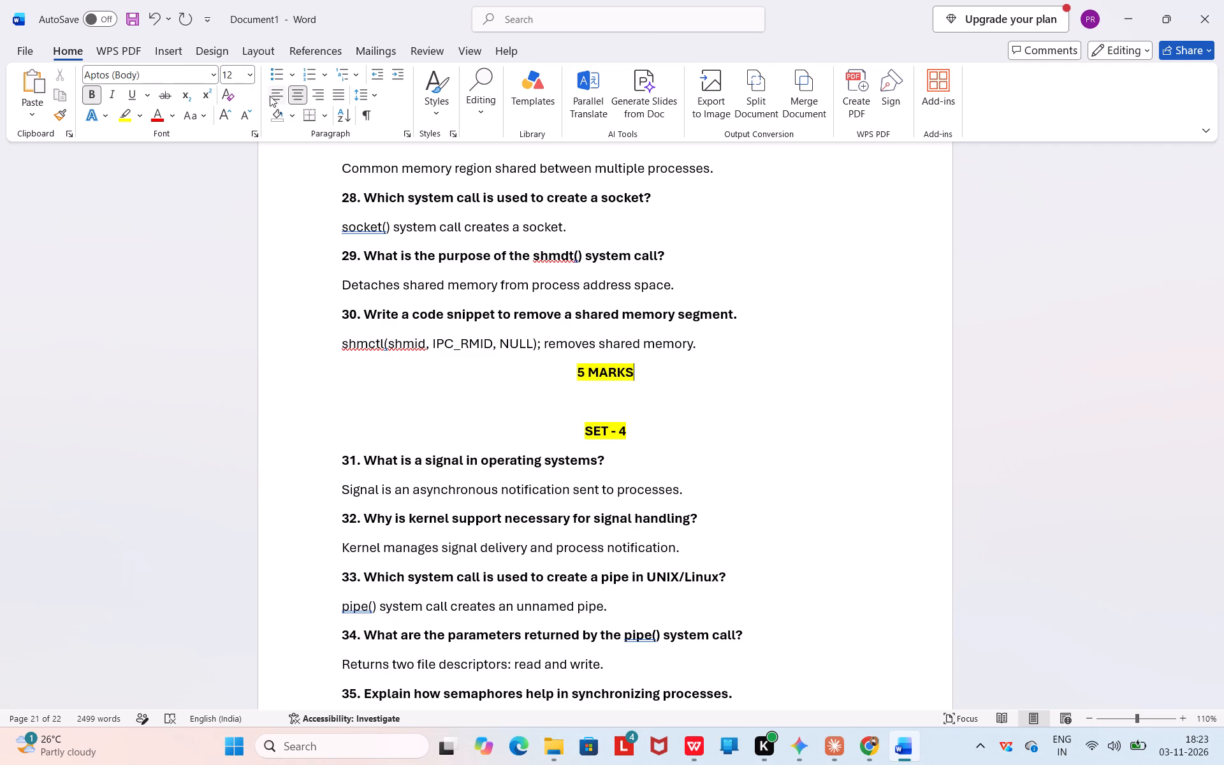
left_click(270, 96)
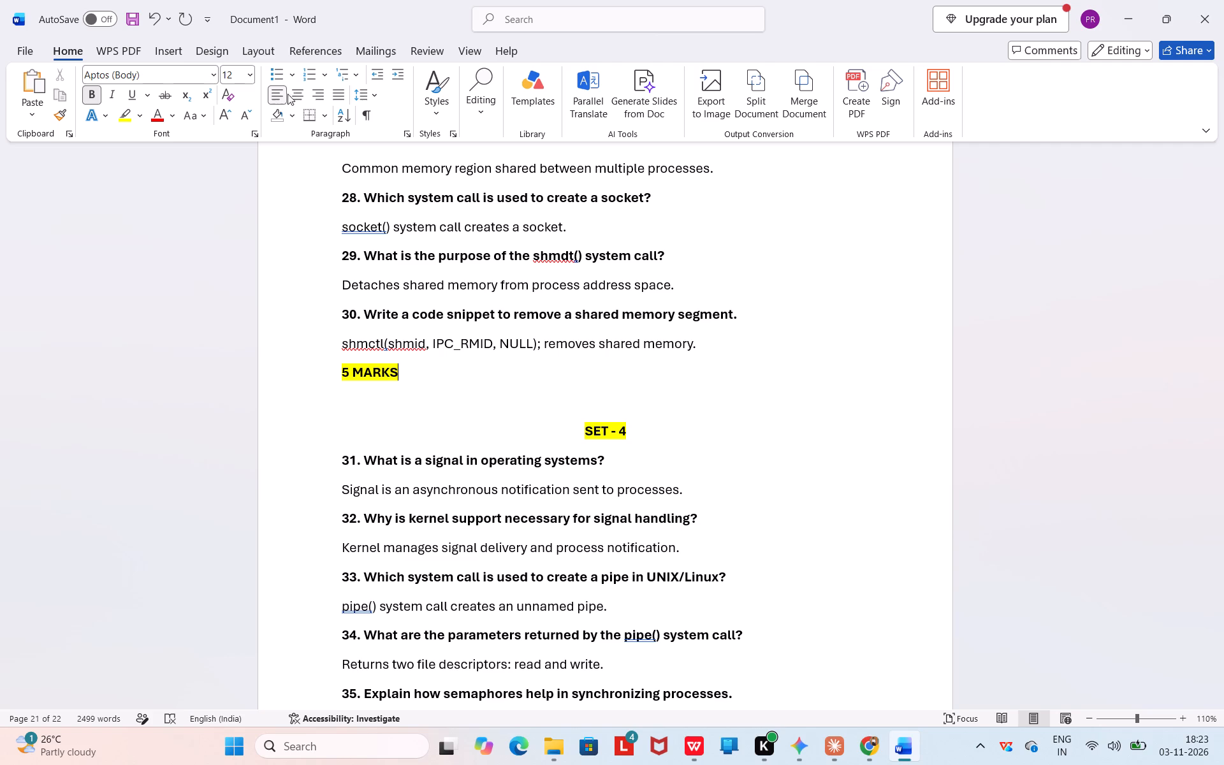
left_click(301, 95)
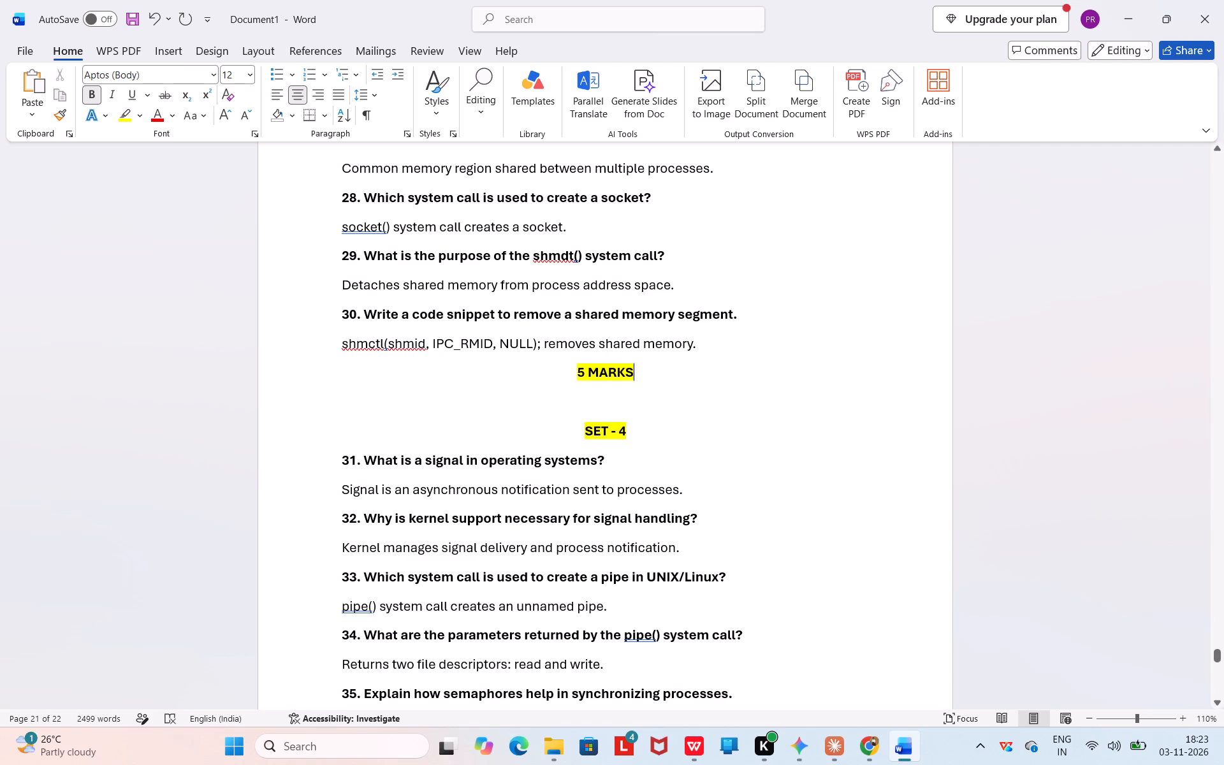
key("Return")
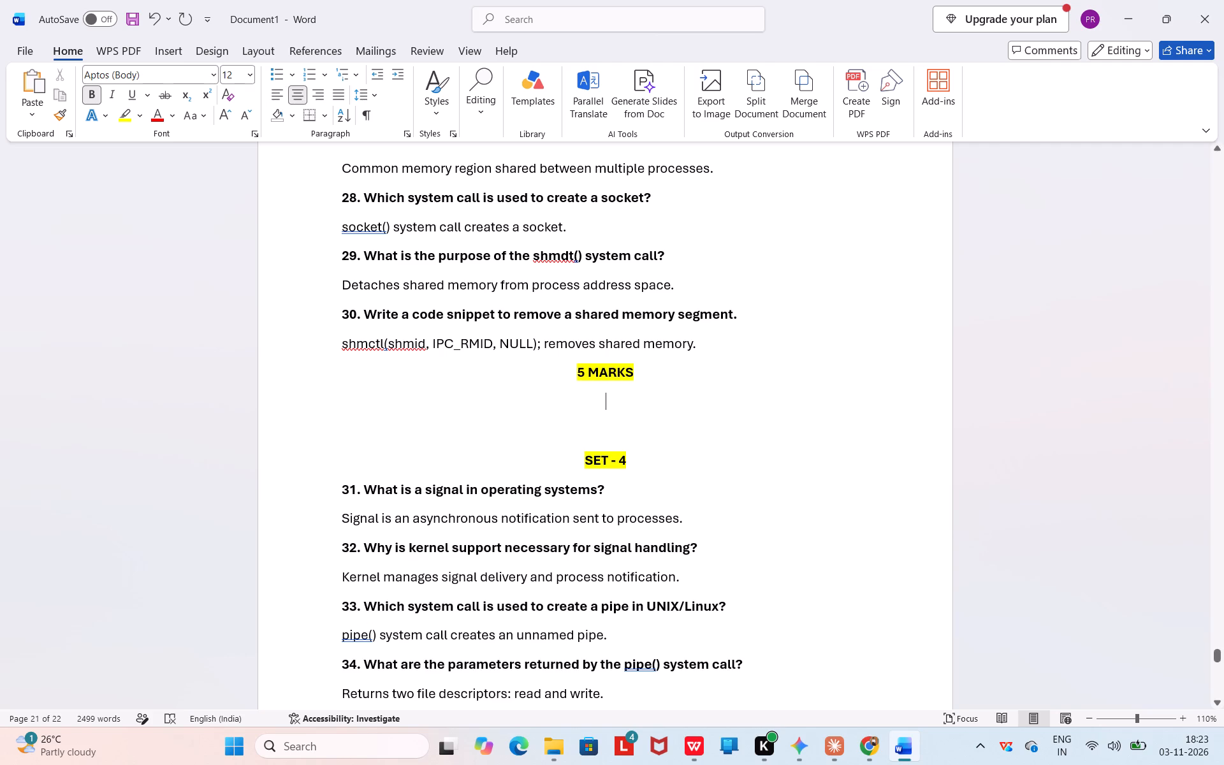
left_click(275, 96)
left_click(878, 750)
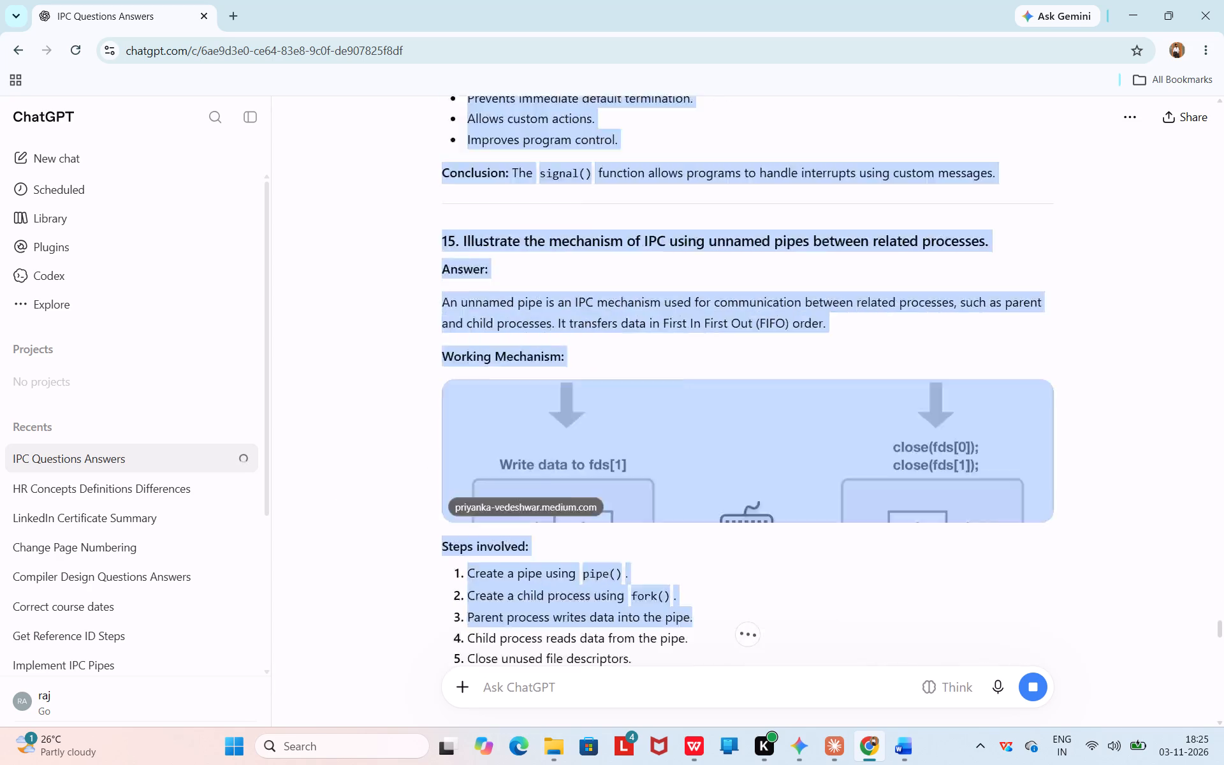
left_click_drag(599, 764, 655, 764)
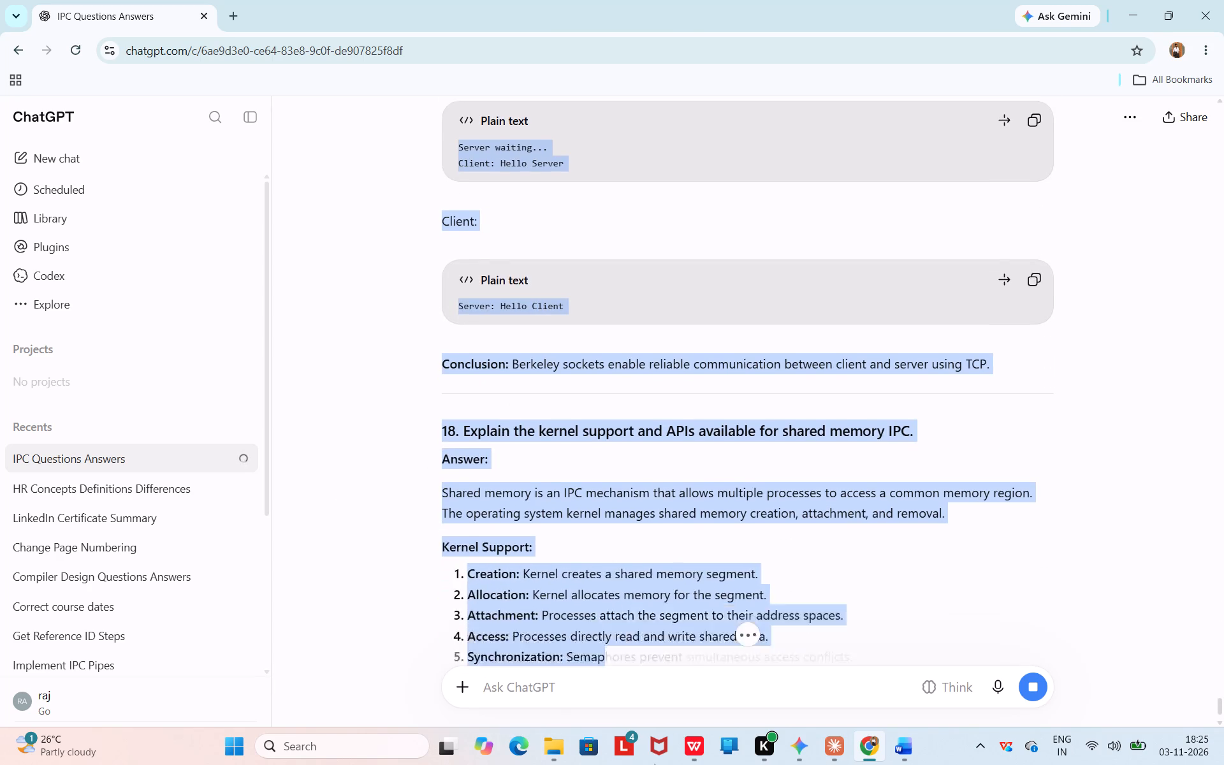
left_click_drag(655, 764, 653, 660)
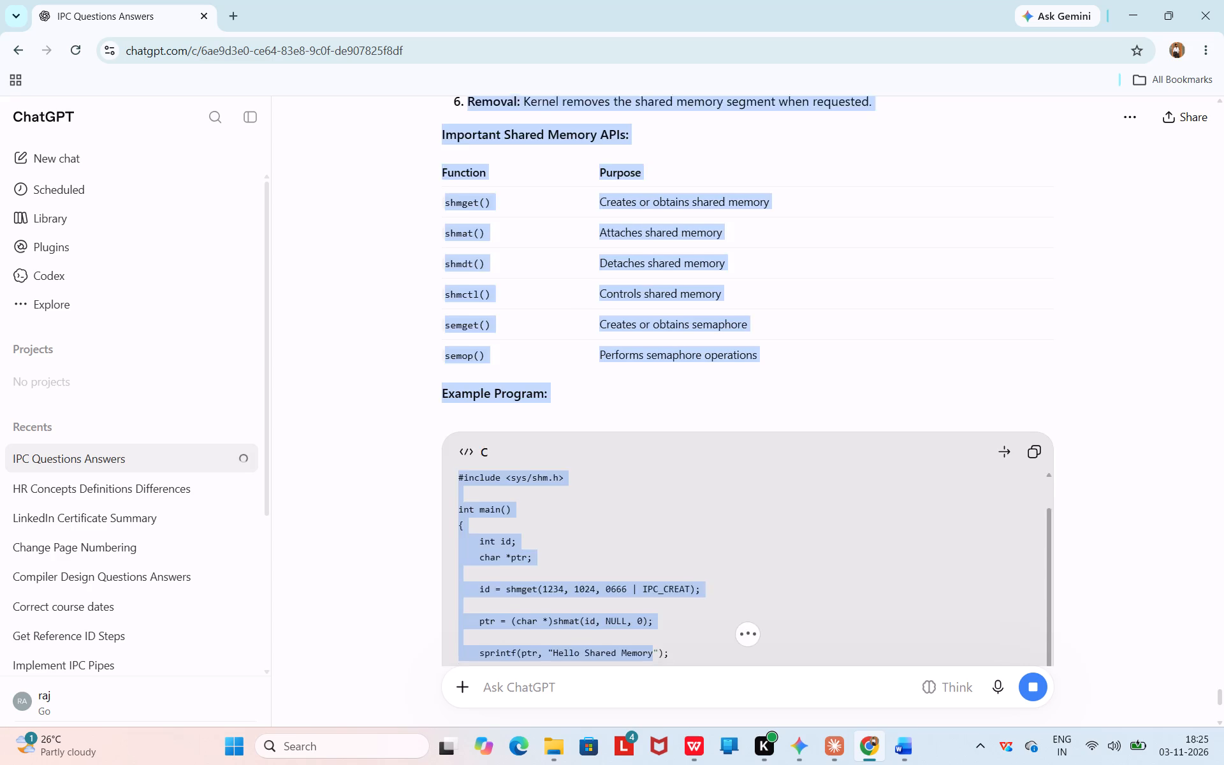
left_click_drag(653, 660, 730, 498)
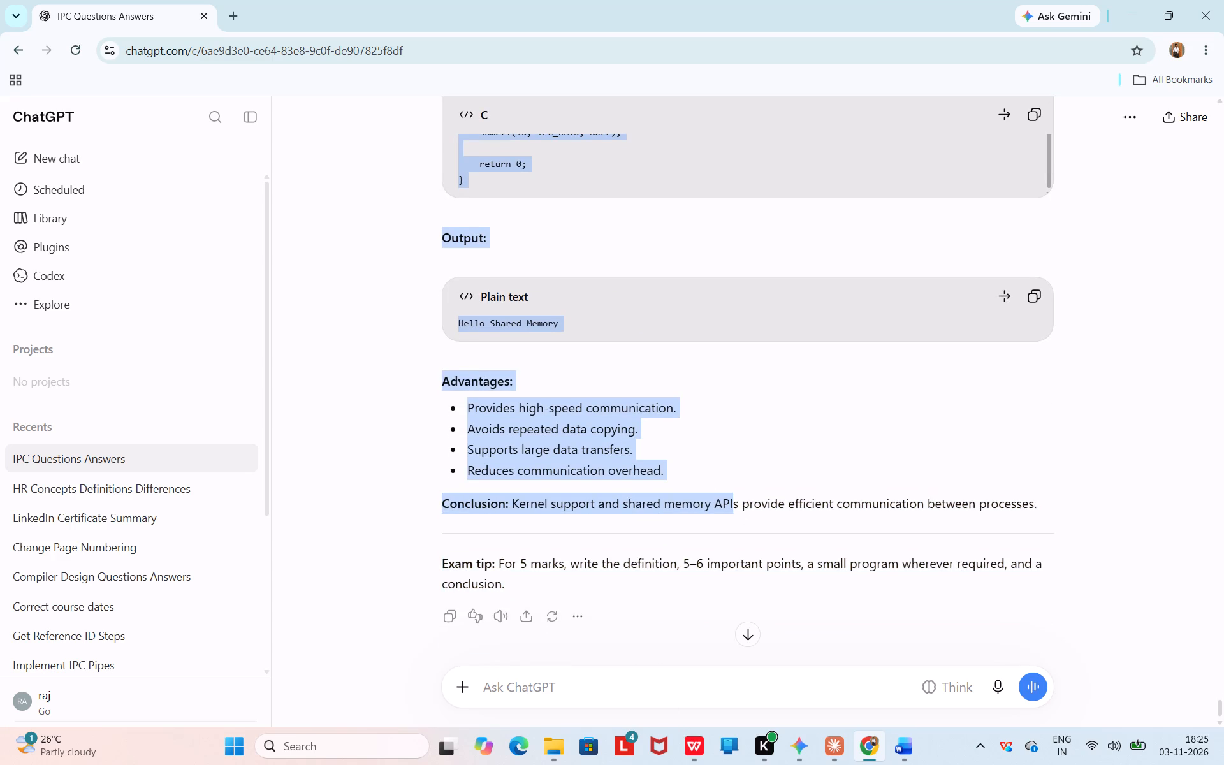
left_click_drag(730, 498, 690, 476)
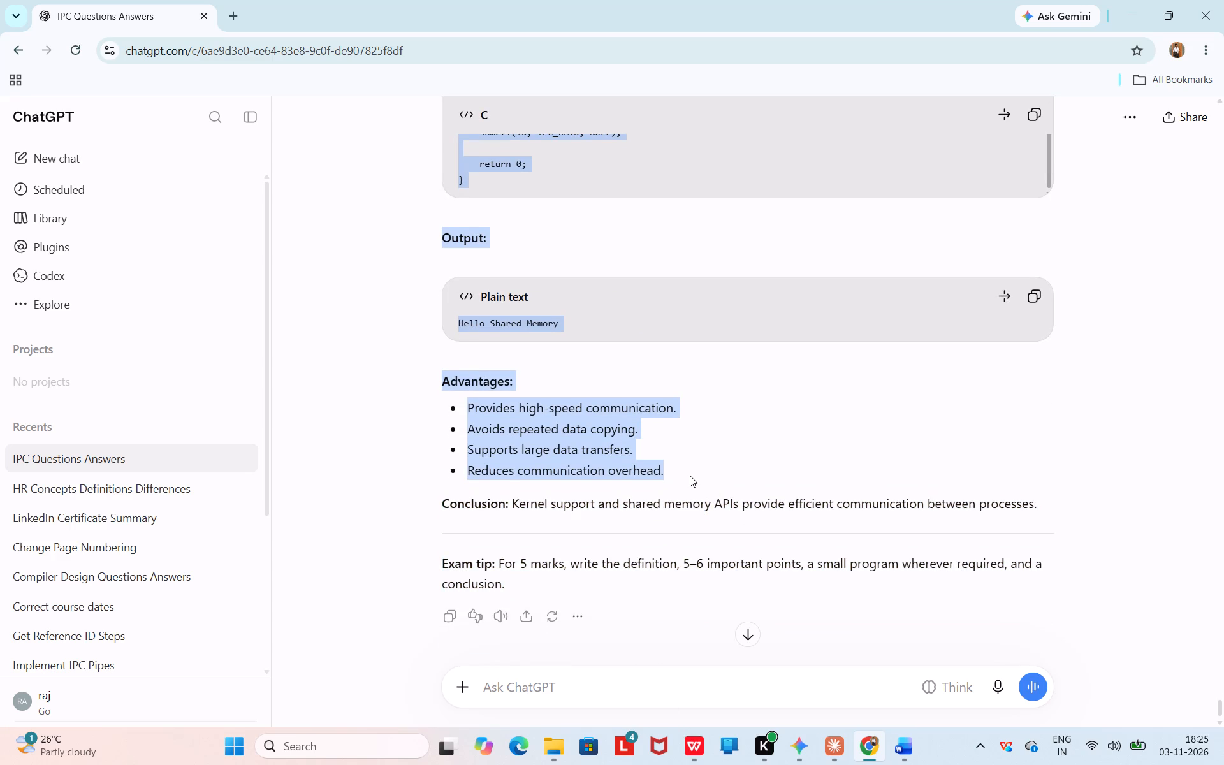
key("ctrl+c")
Switch to Word and paste the copied answers for questions 13 to 18 below "5 MARKS", above the SET - 4 heading.
left_click(894, 756)
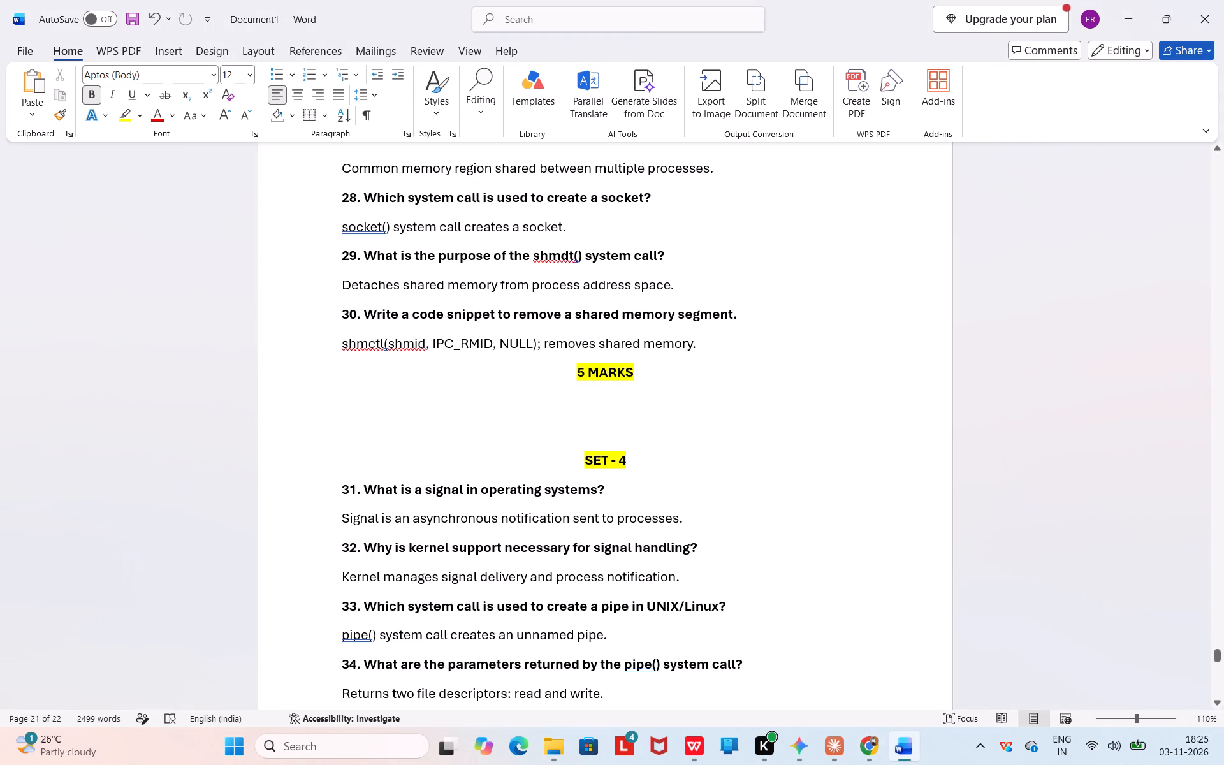
key("ctrl+v")
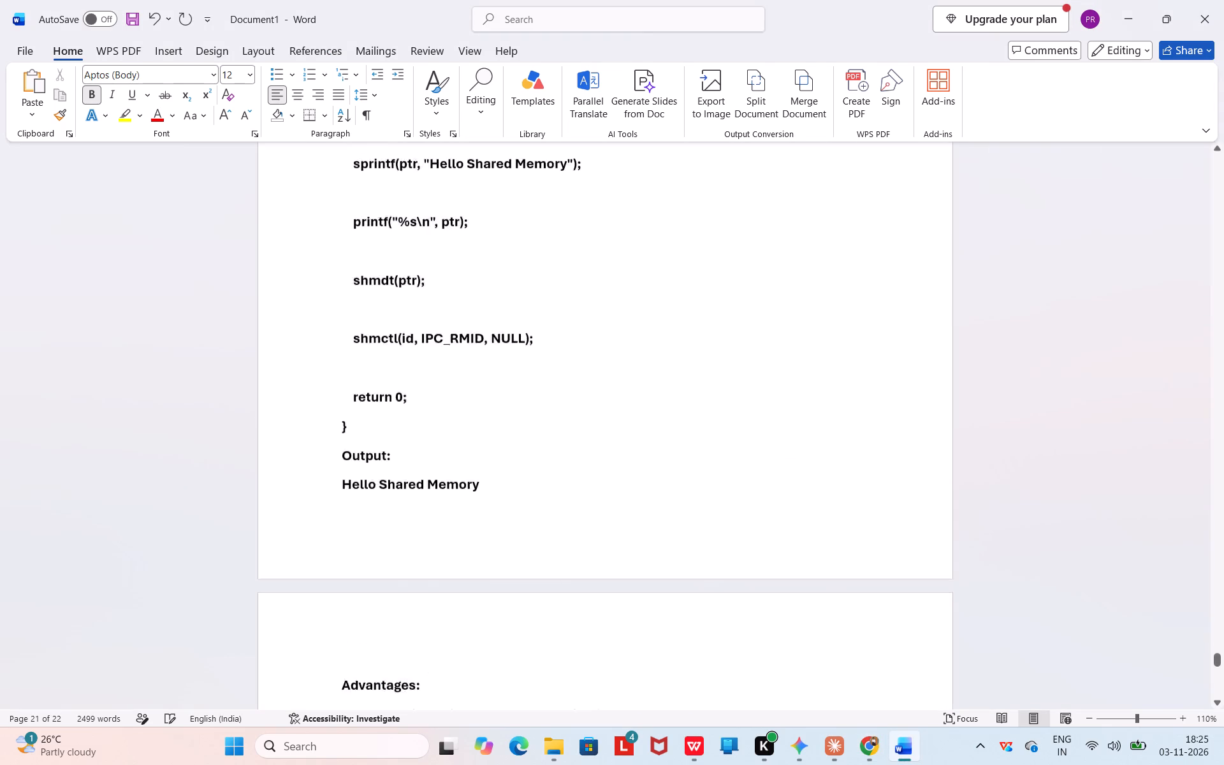
Delete the "Answer:" line under question 13, the first question below Set 3's "5 MARKS" heading.
scroll(361, 446, "up", 1)
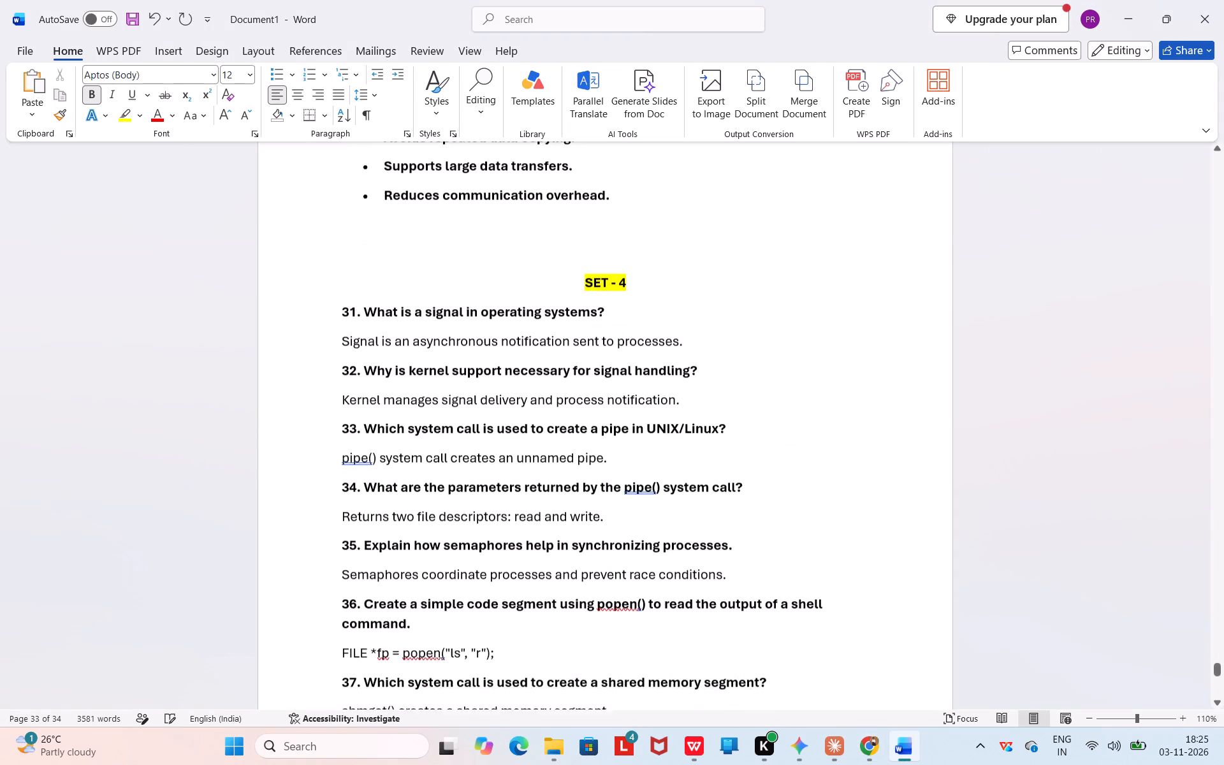
scroll(361, 446, "up", 2)
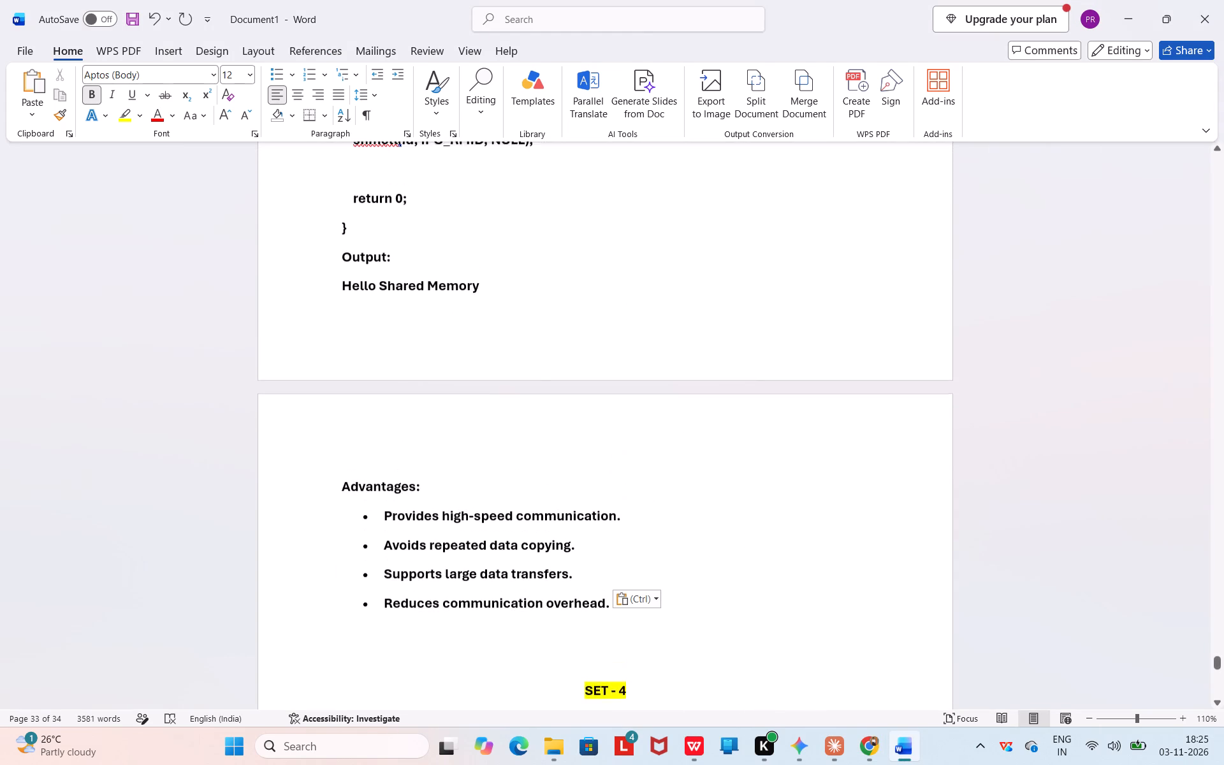
scroll(361, 446, "up", 7)
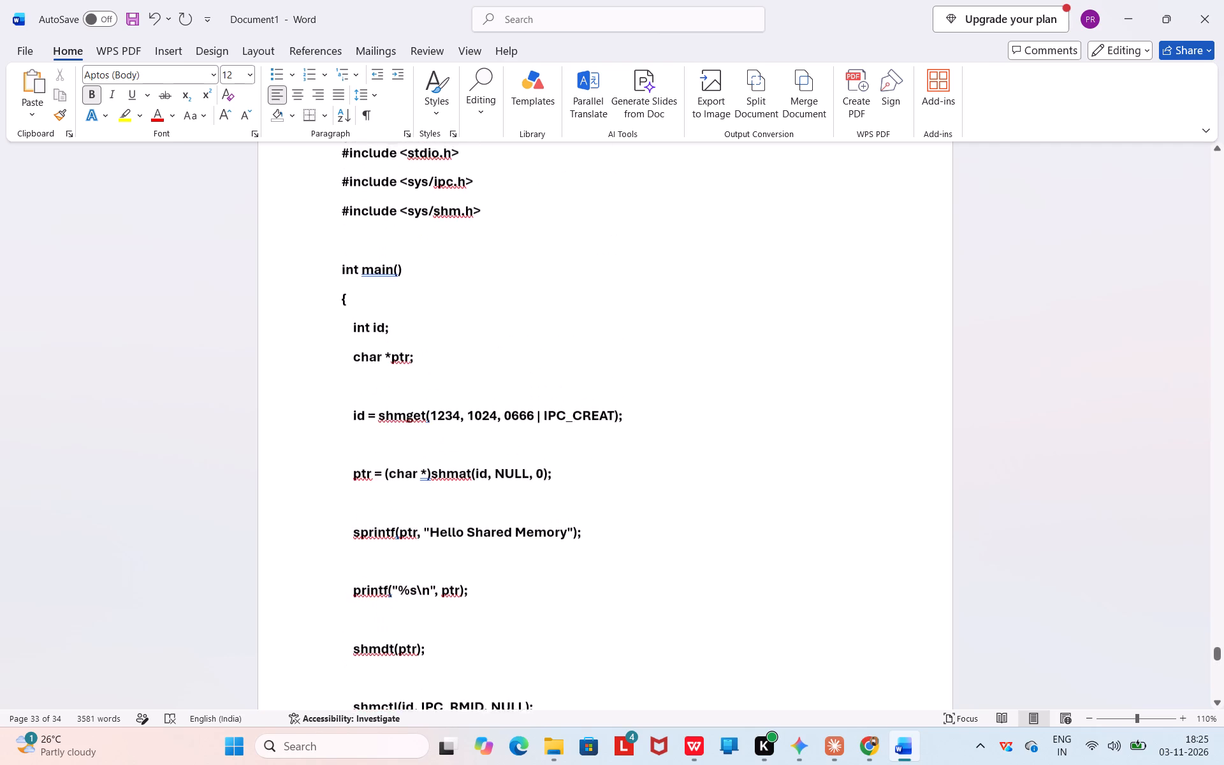
scroll(361, 446, "up", 12)
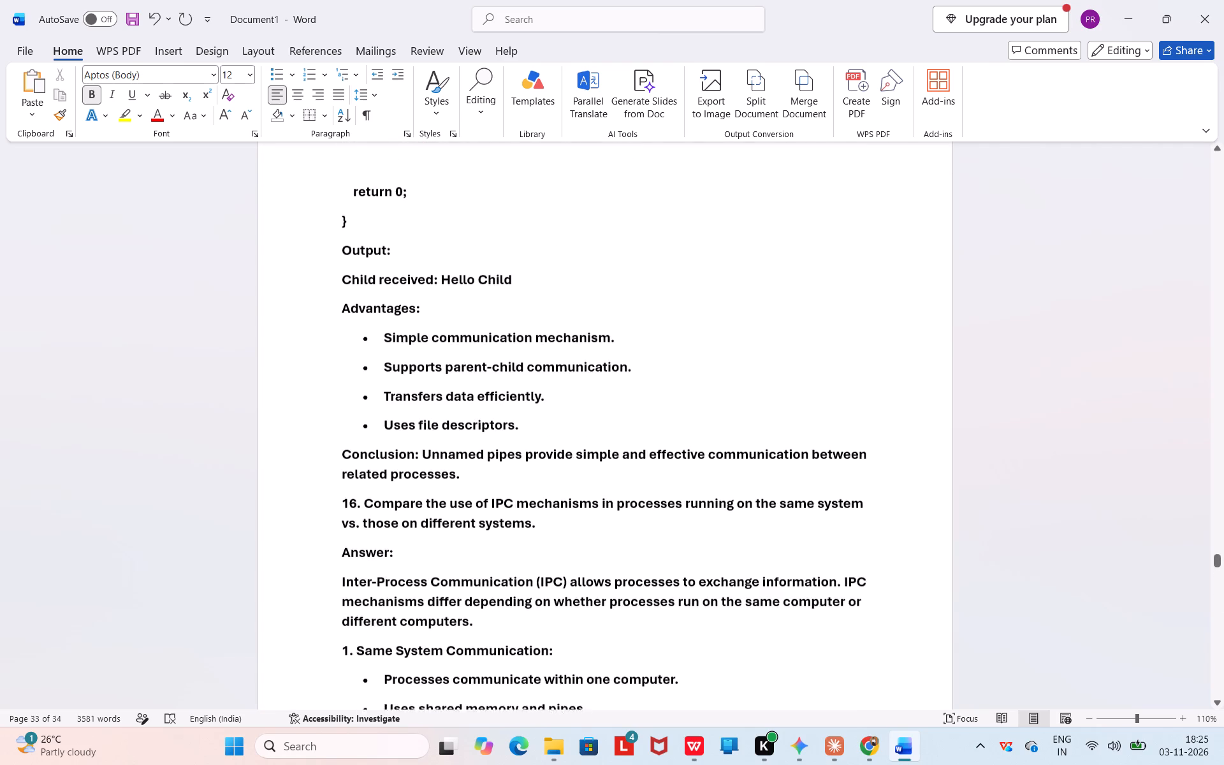
scroll(361, 446, "up", 3)
scroll(361, 446, "down", 1)
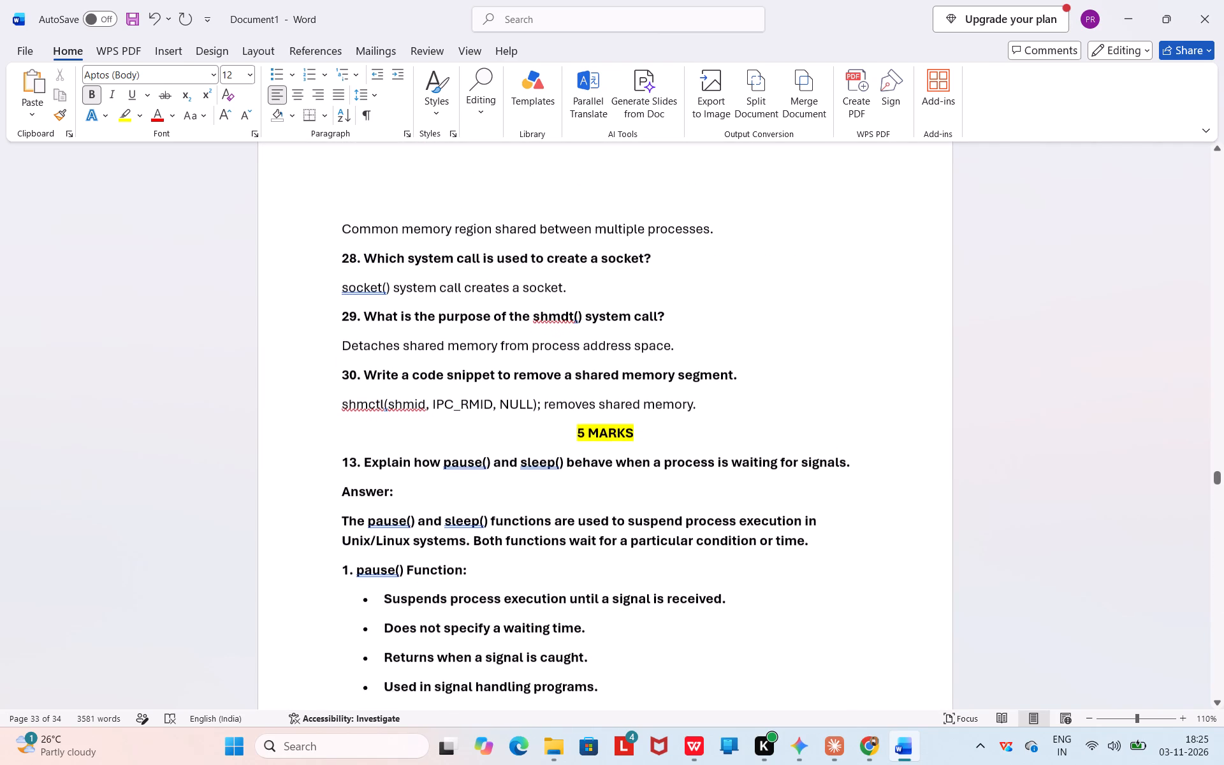
scroll(361, 446, "down", 1)
left_click_drag(408, 431, 346, 418)
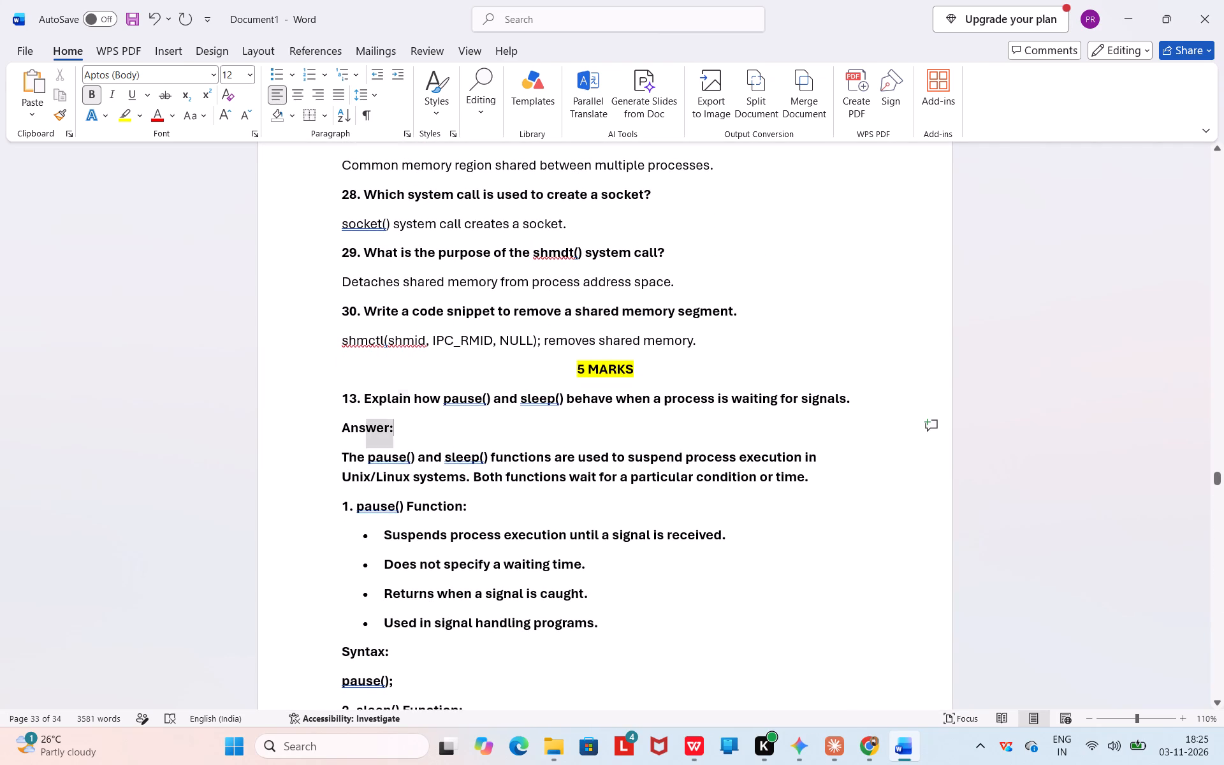
left_click_drag(346, 418, 302, 428)
key("BackSpace")
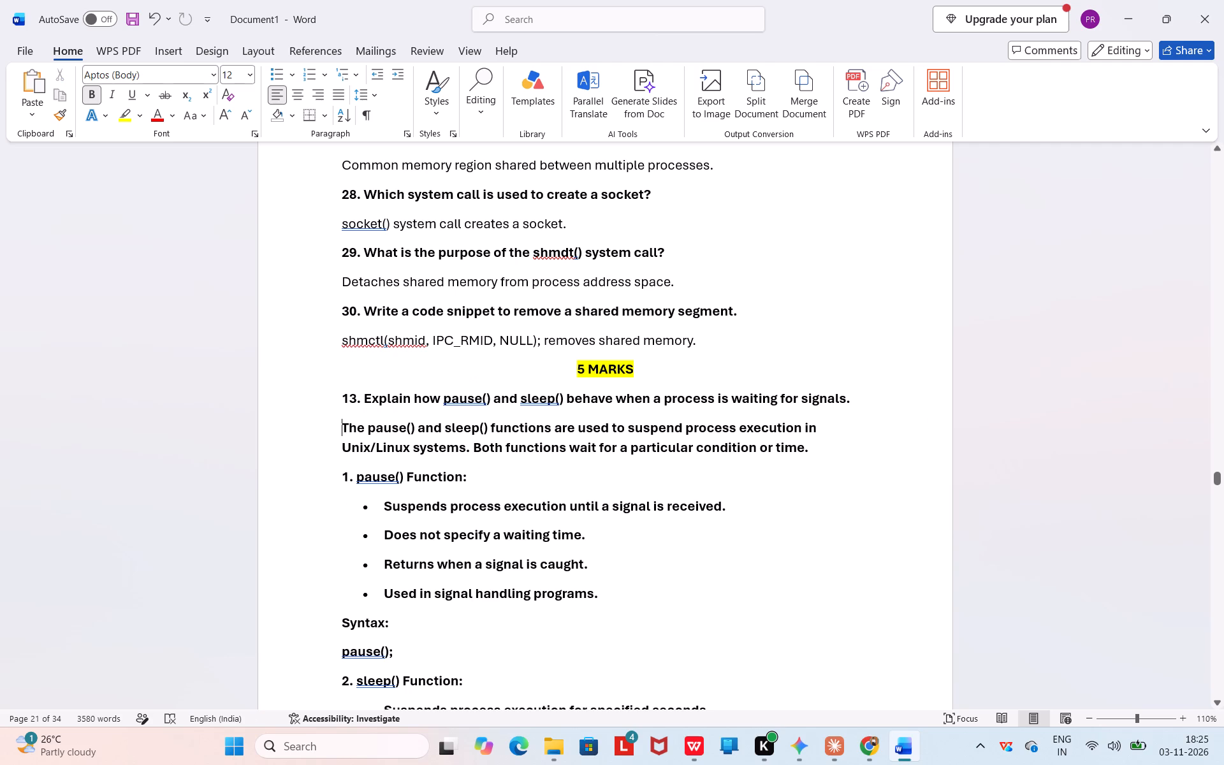
Renumber question 13, on how pause() and sleep() behave, as 1 and highlight the whole question in yellow.
left_click(356, 399)
key("BackSpace")
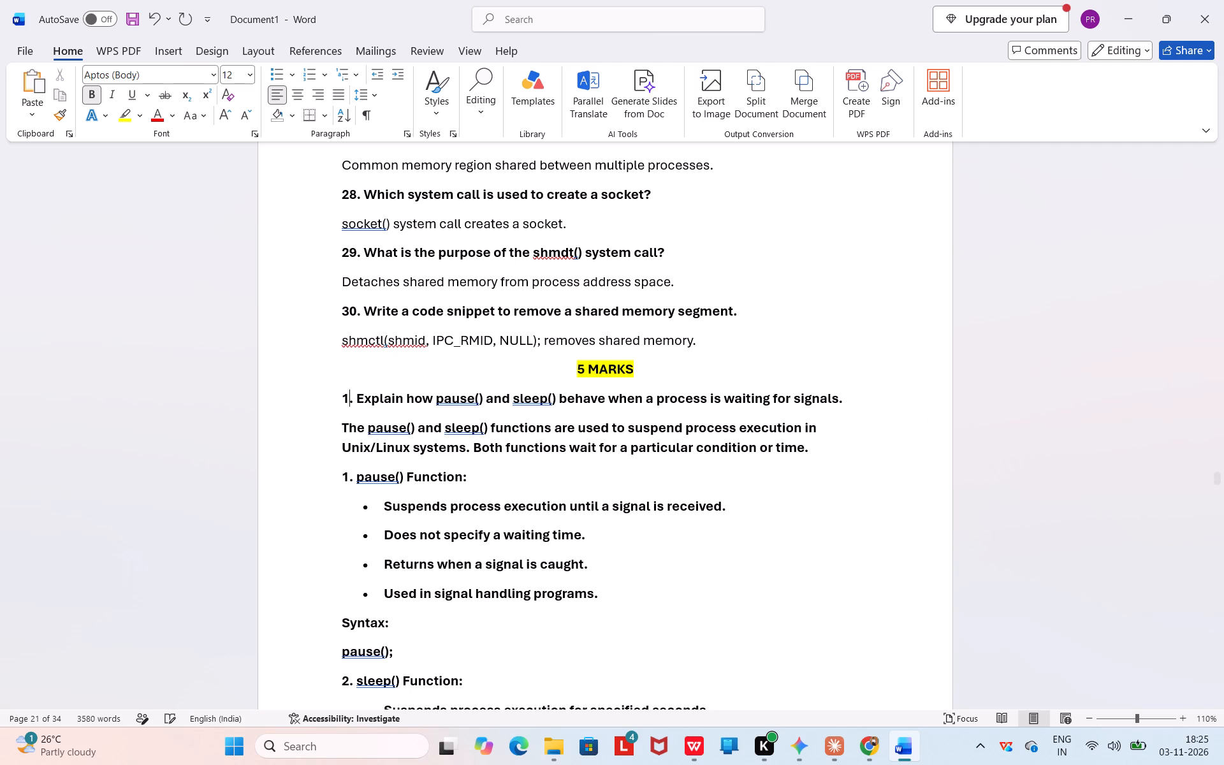
left_click_drag(333, 394, 388, 398)
left_click_drag(388, 398, 892, 405)
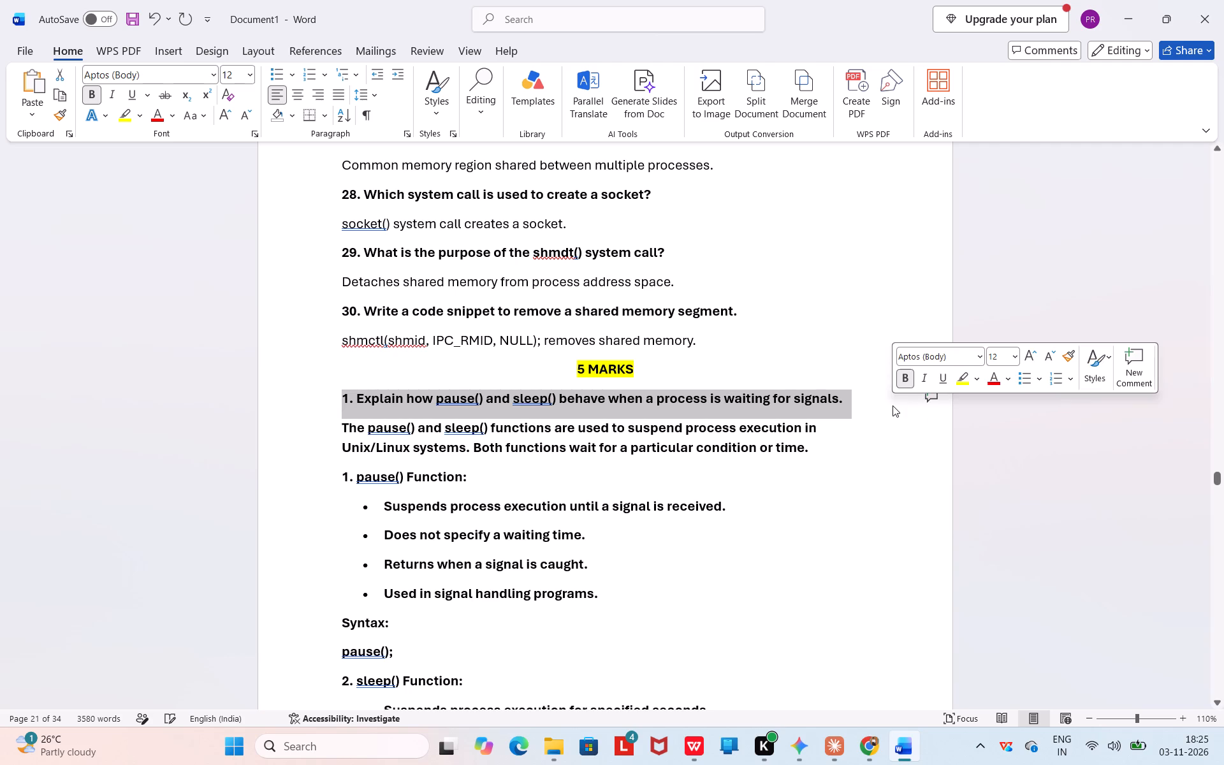
left_click(962, 378)
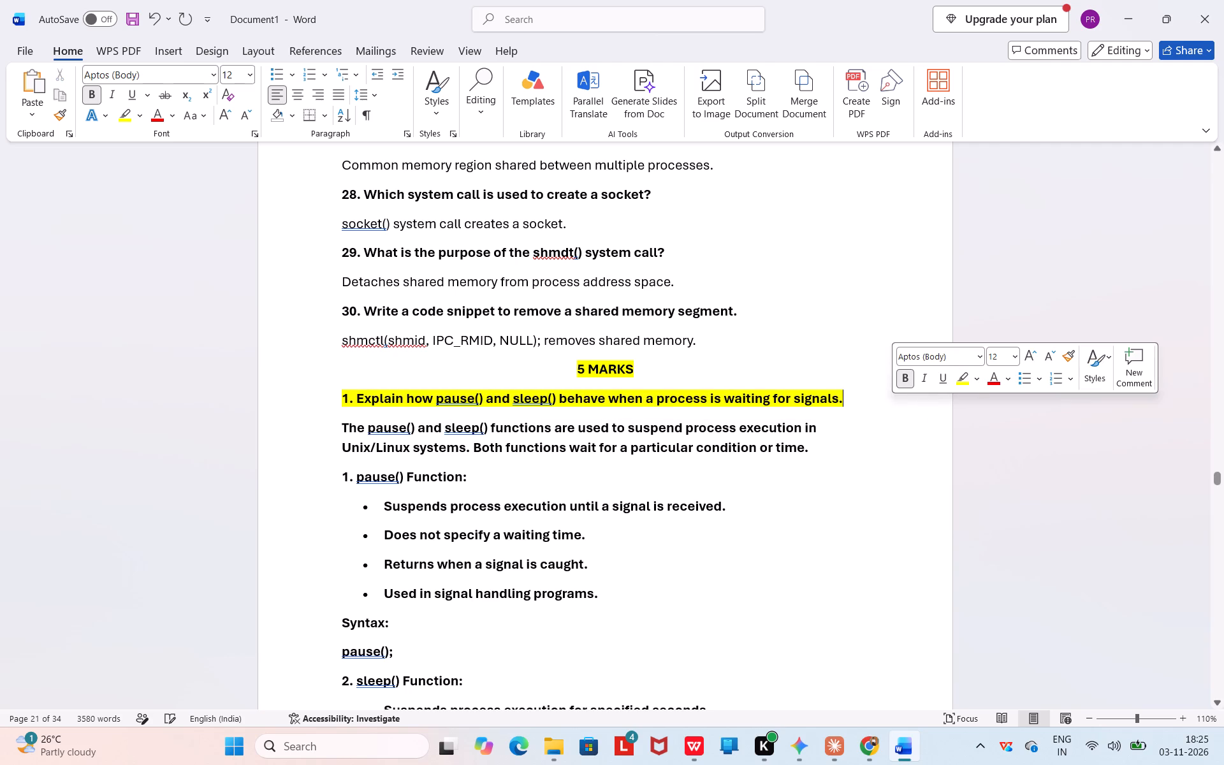
Remove bold from question 1's whole answer, from its introductory paragraph through the example code's final closing brace.
left_click_drag(337, 423, 500, 726)
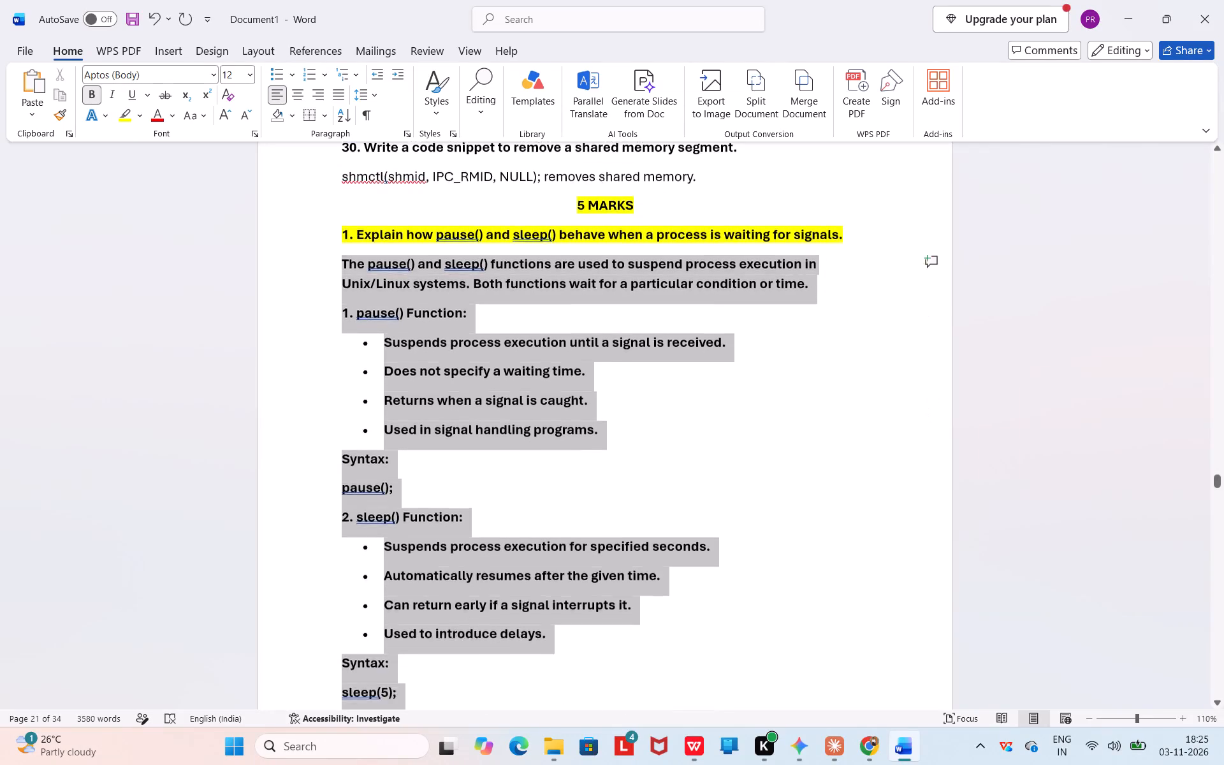
left_click_drag(500, 726, 500, 720)
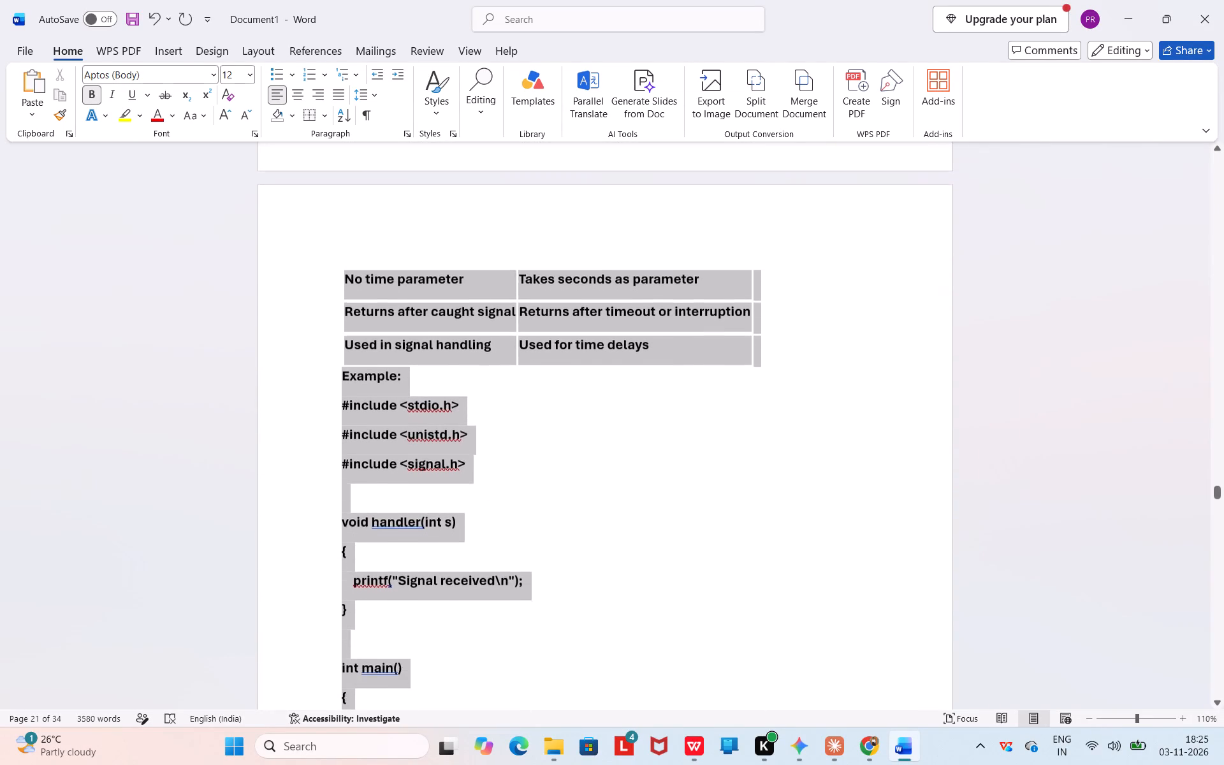
left_click_drag(500, 720, 474, 486)
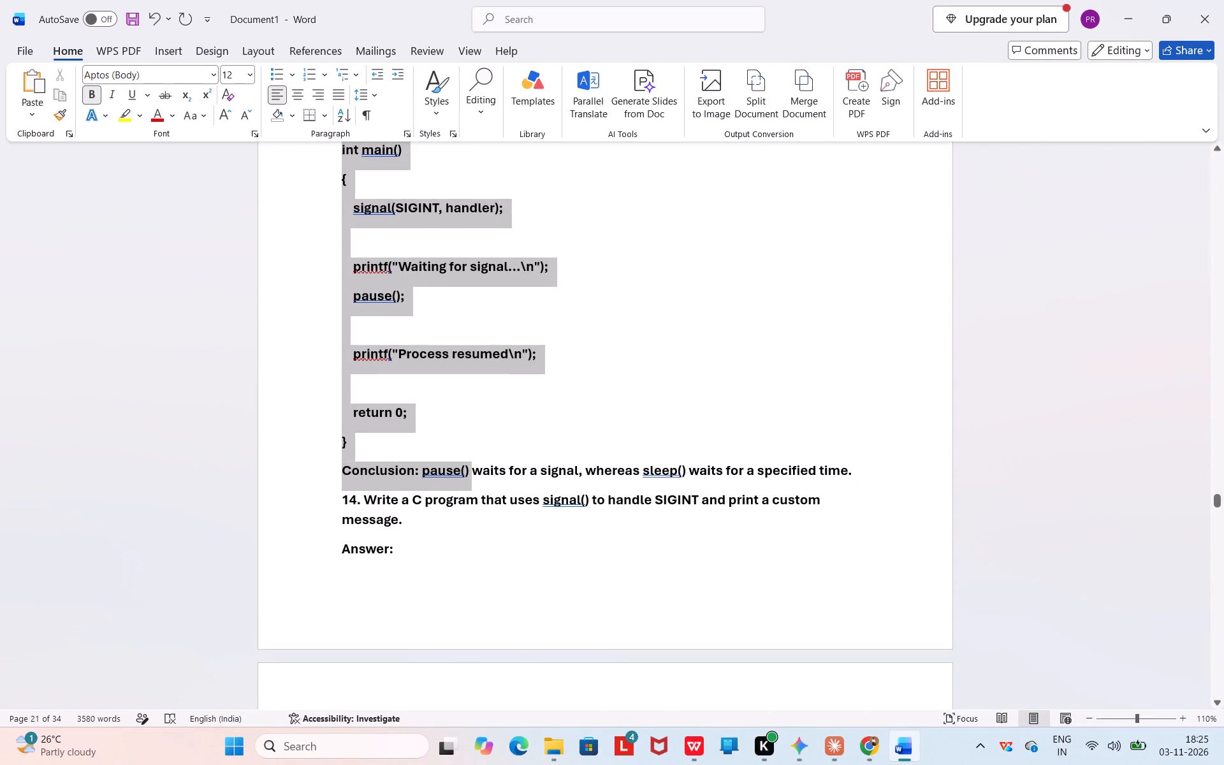
left_click_drag(474, 486, 452, 456)
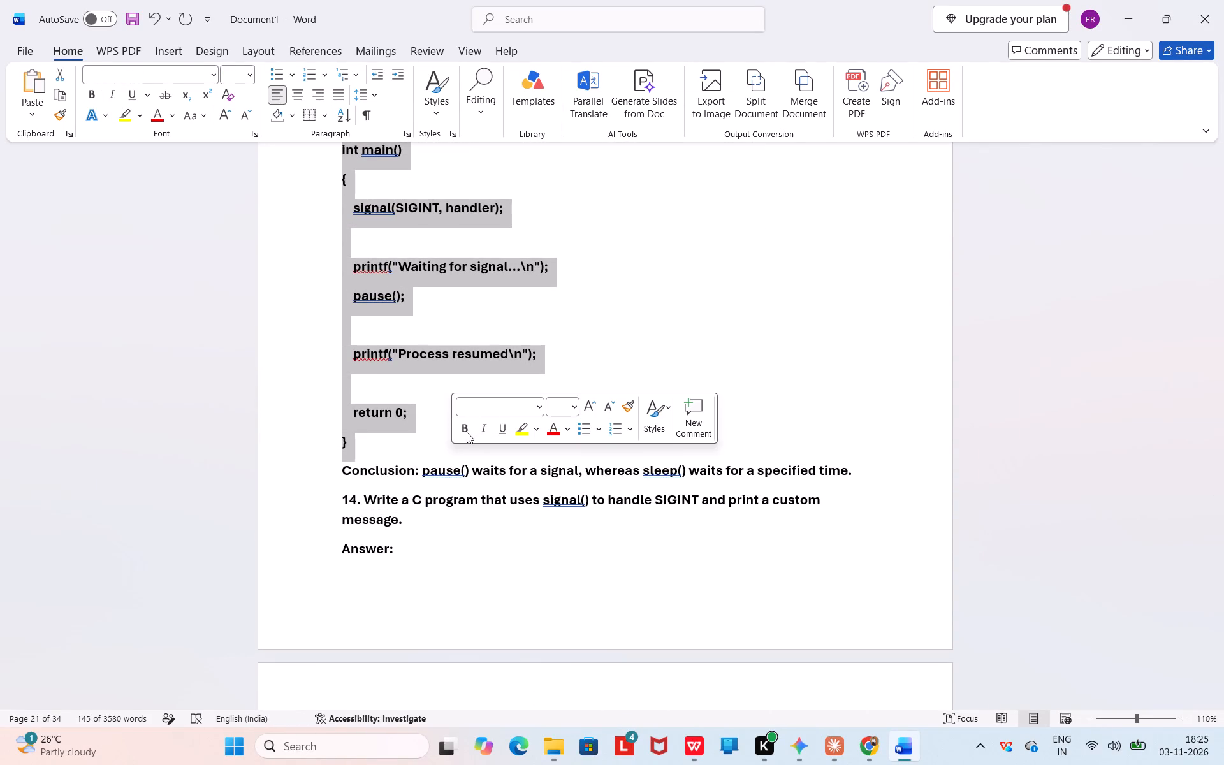
left_click(467, 432)
Delete the Conclusion line at the end of question 1's answer, including the empty line it leaves.
left_click_drag(852, 472, 264, 474)
key("BackSpace")
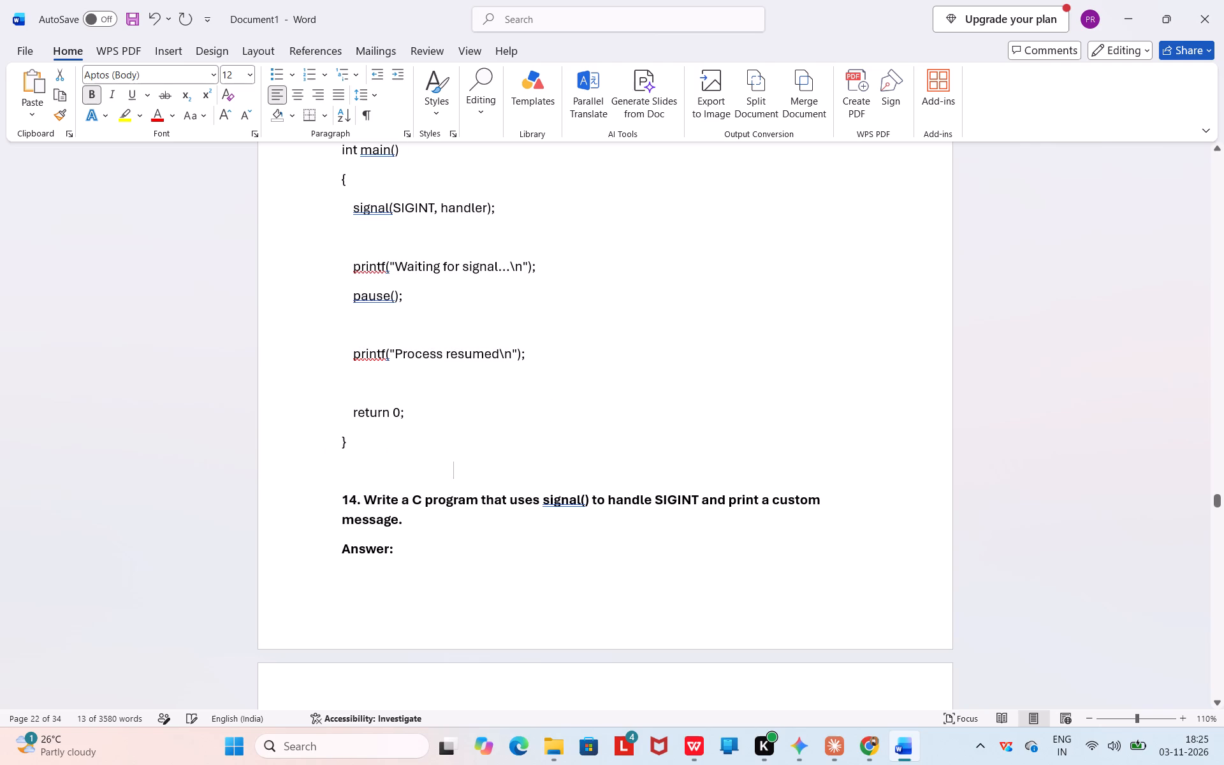
left_click(264, 474)
key("BackSpace")
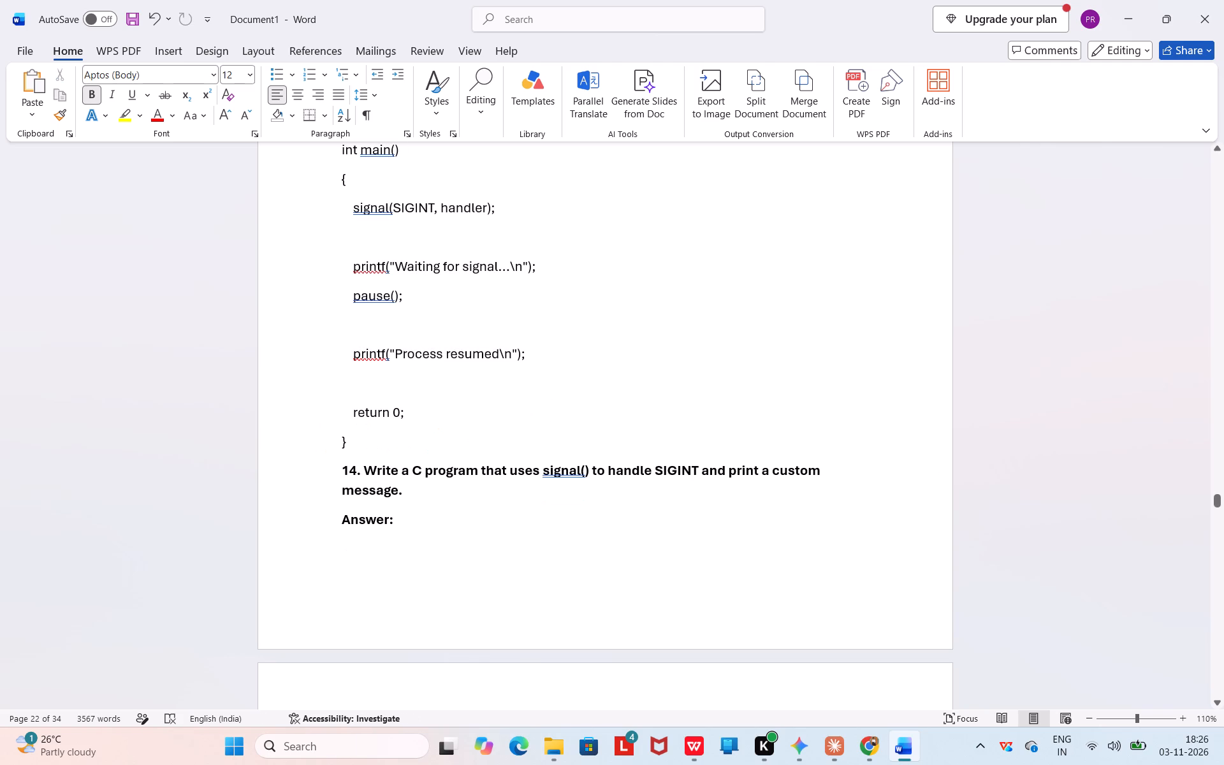
Renumber question 14, the C program handling SIGINT with signal(), as 2 and highlight the whole question in yellow.
left_click(358, 472)
key("BackSpace")
key("BackSpace")
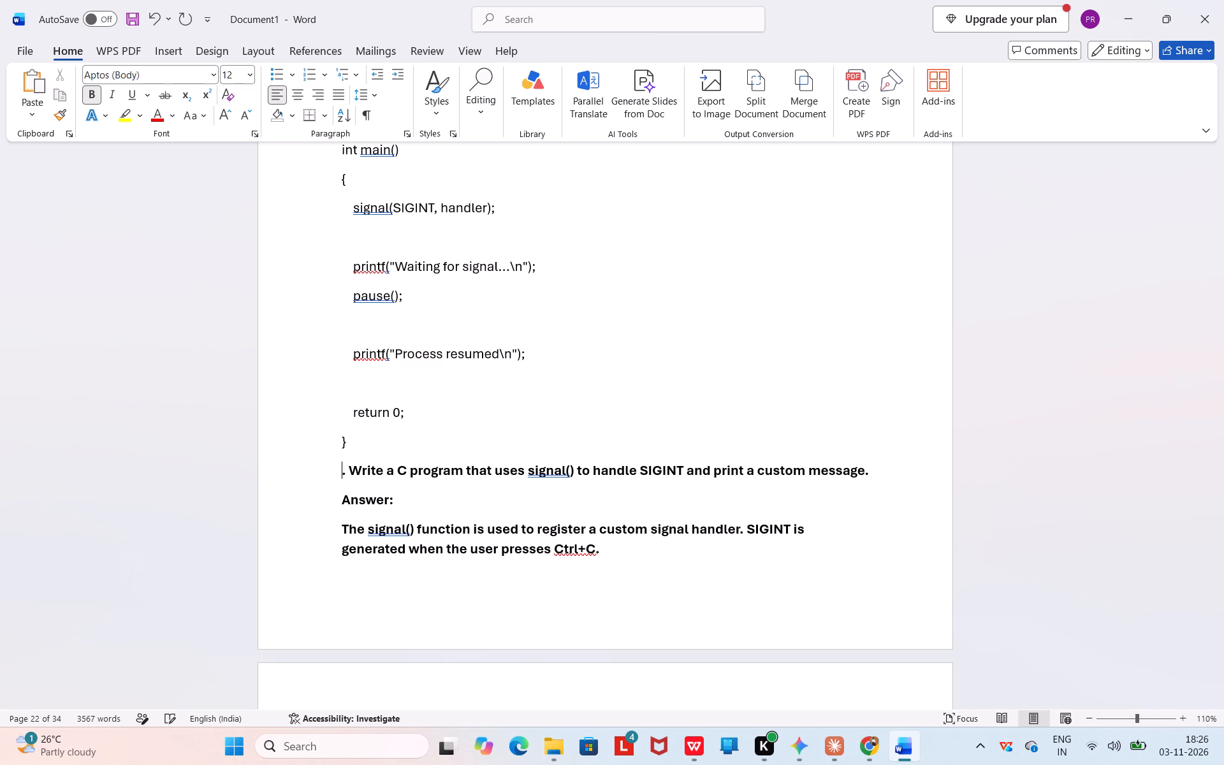
key("2")
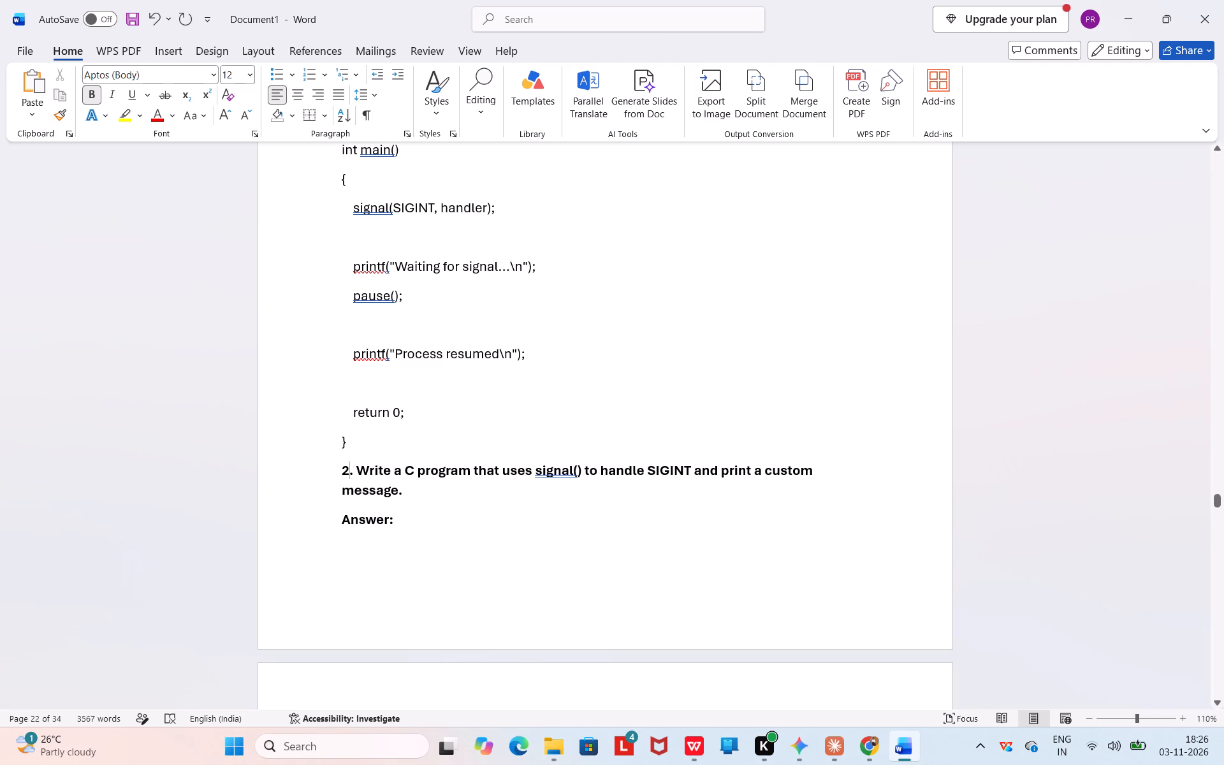
left_click_drag(340, 465, 421, 491)
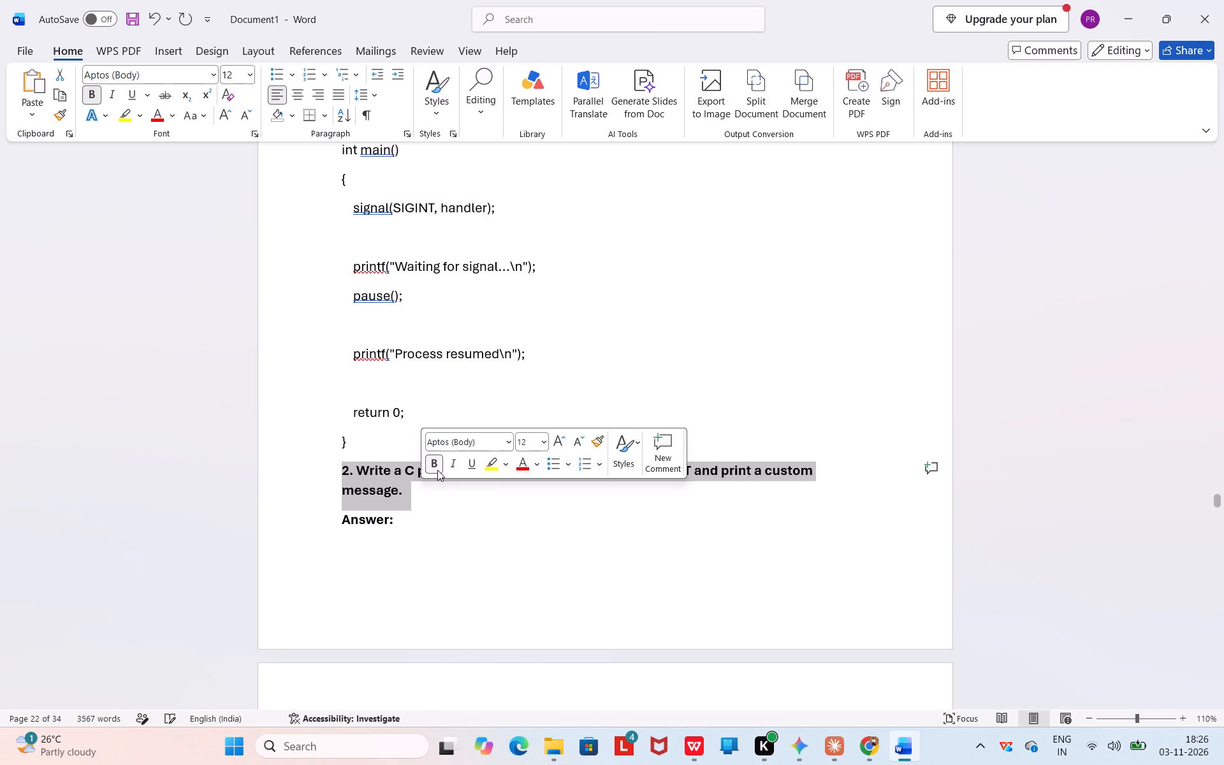
left_click(487, 466)
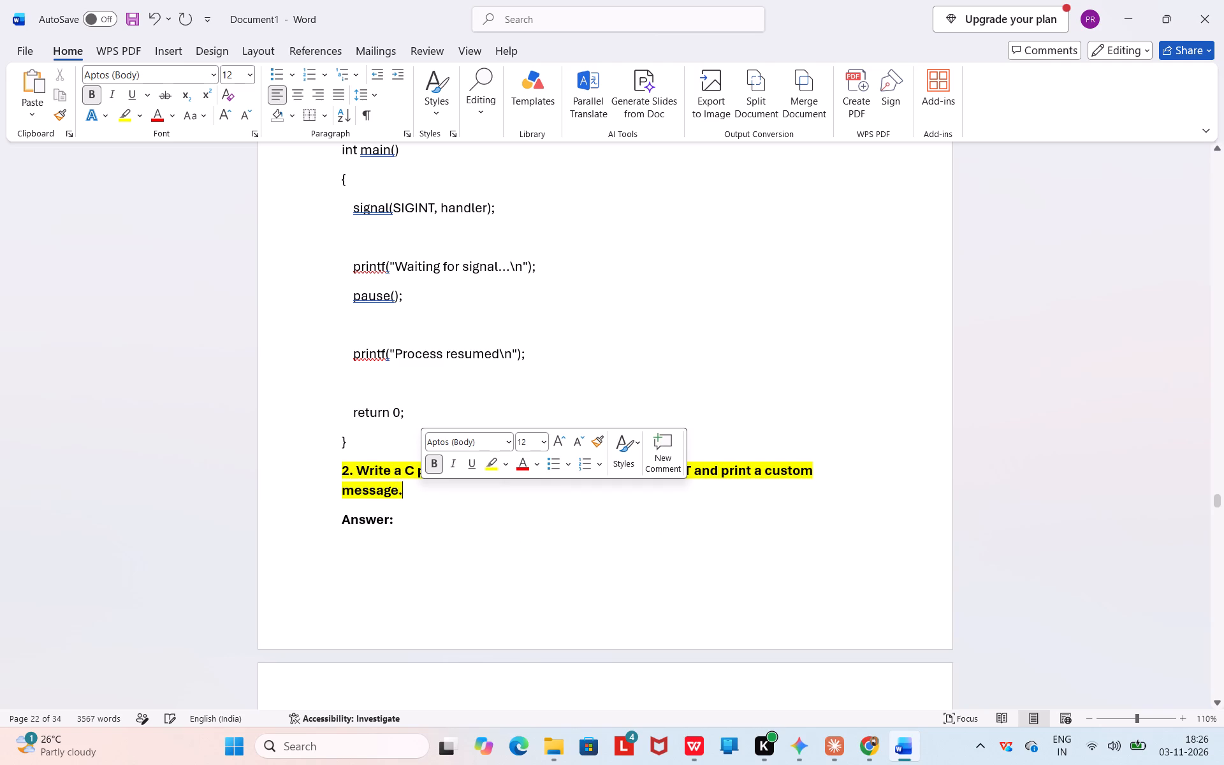
Delete the "Answer:" line under question 2.
left_click_drag(407, 525, 347, 523)
key("BackSpace")
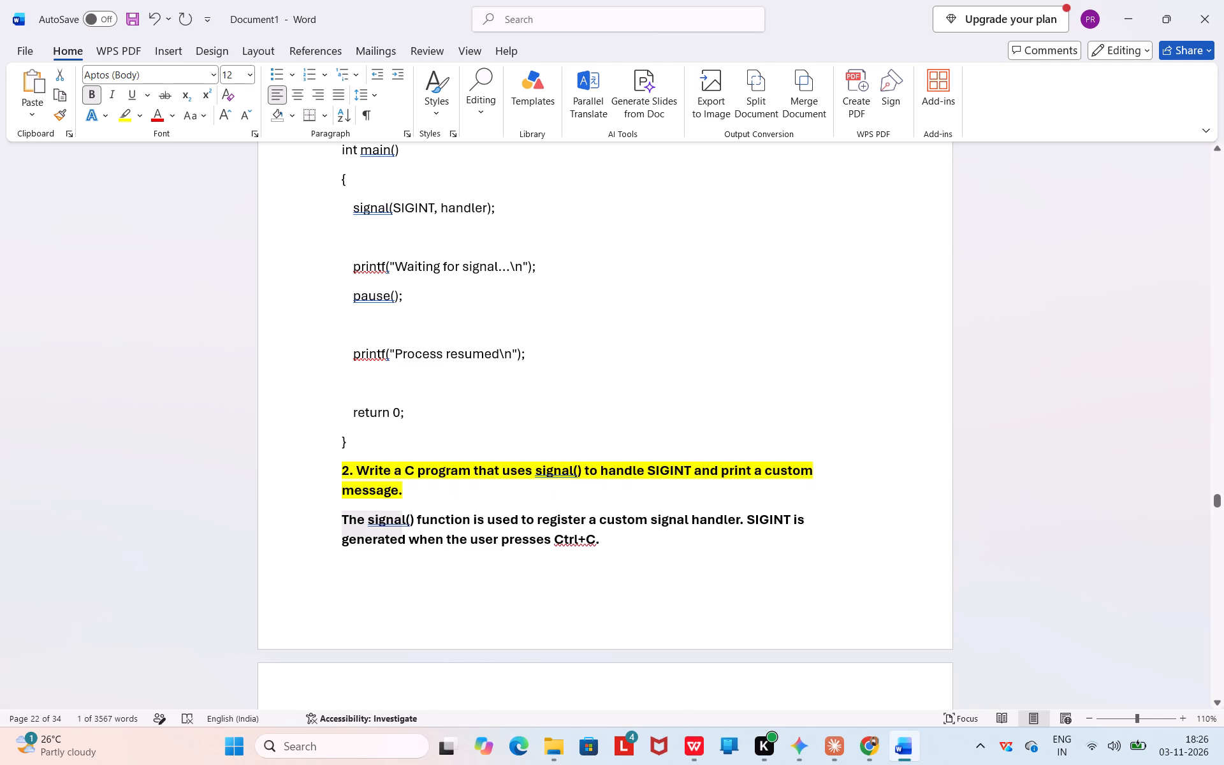
Make the subheadings "2. sleep() Function:" and "1. pause() Function:" in question 1's answer bold.
scroll(347, 523, "up", 3)
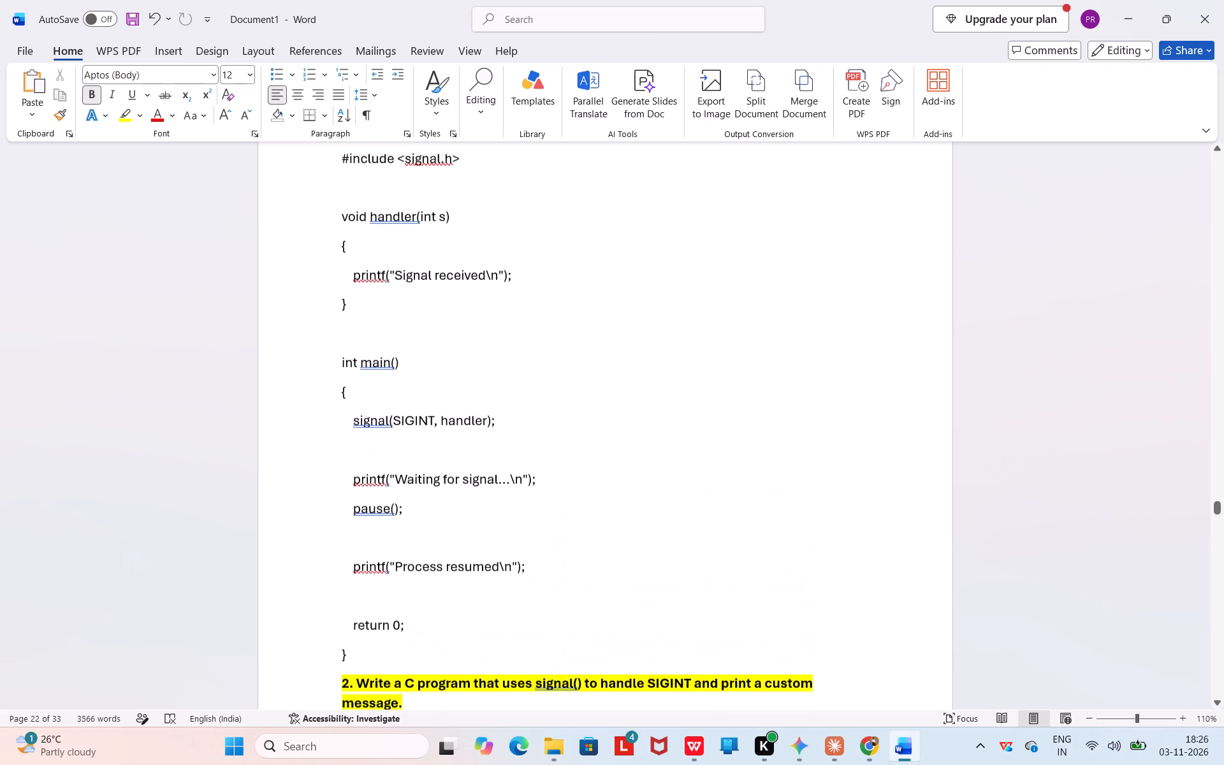
scroll(347, 523, "up", 5)
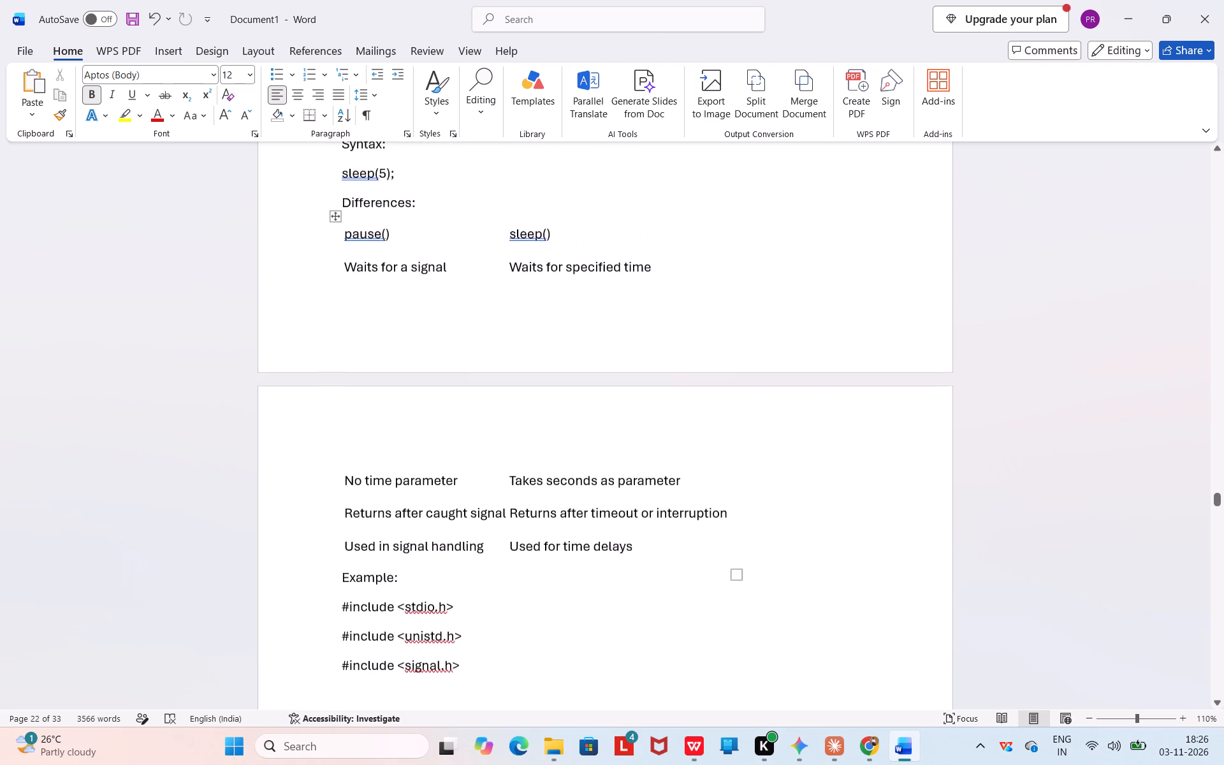
scroll(347, 523, "up", 3)
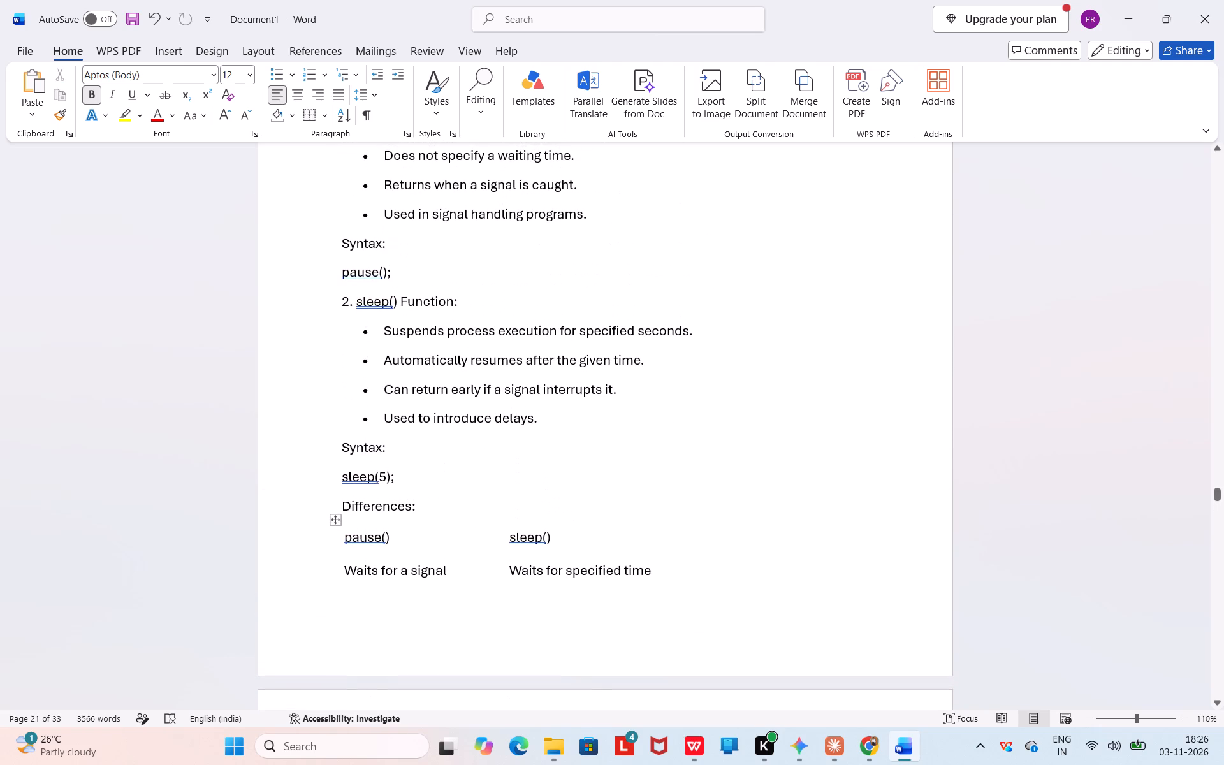
left_click_drag(333, 300, 465, 298)
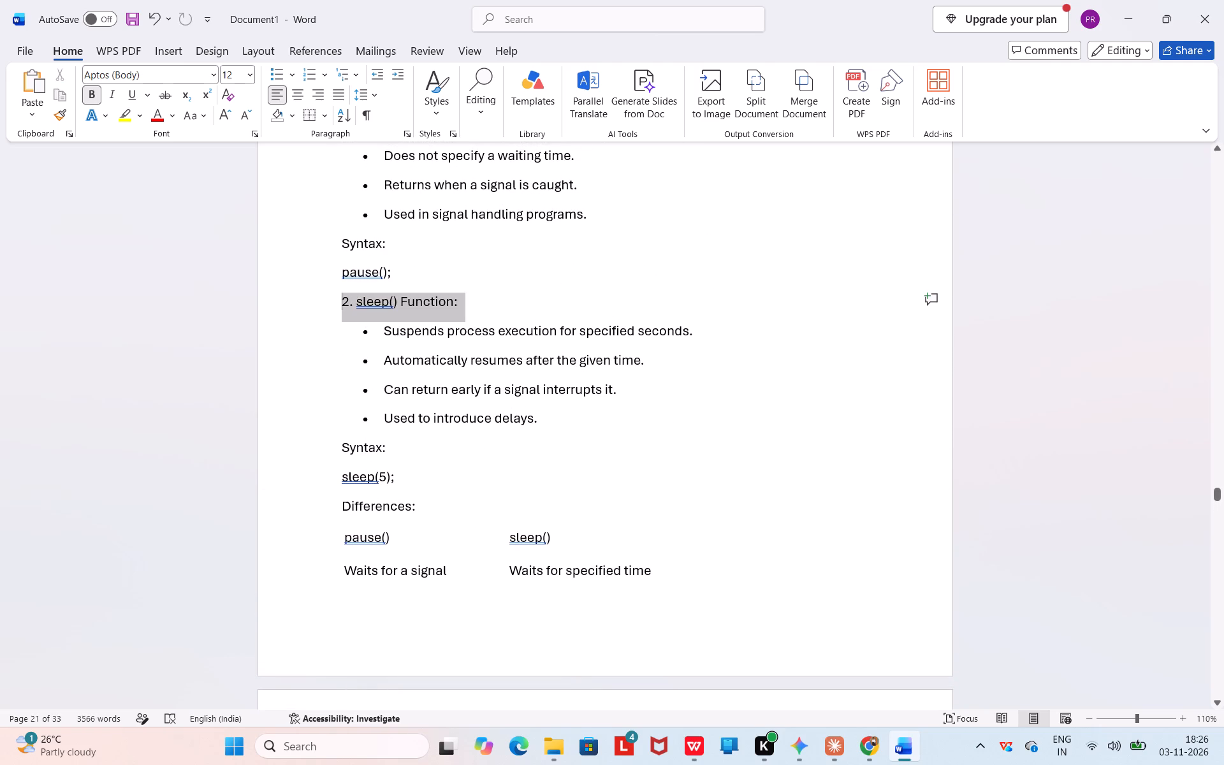
left_click_drag(465, 298, 465, 299)
left_click(483, 272)
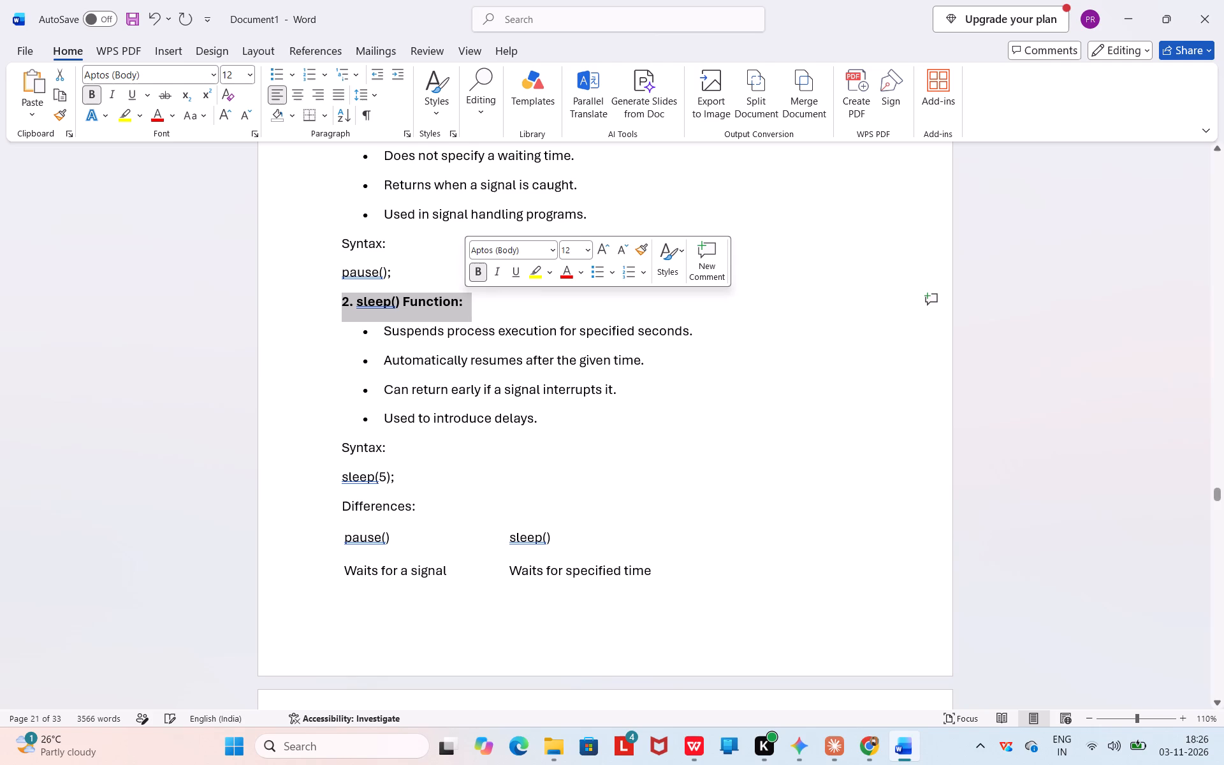
scroll(372, 251, "up", 2)
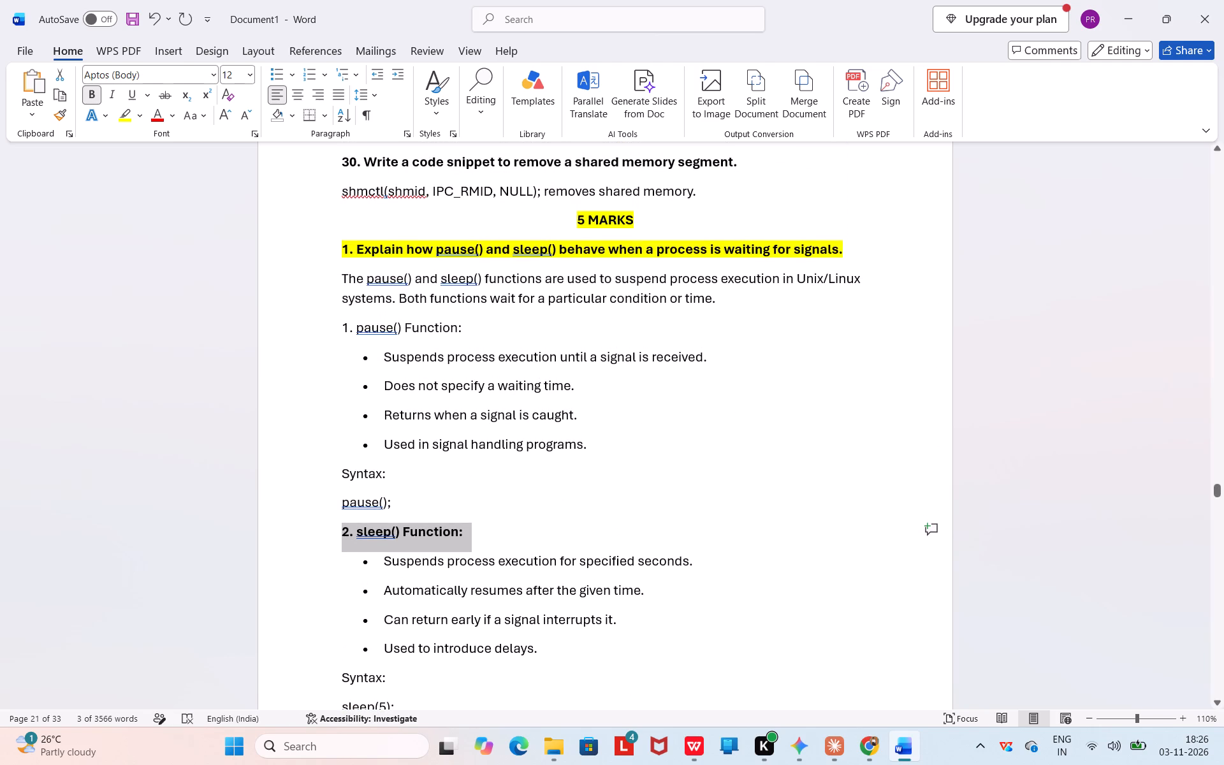
left_click_drag(341, 324, 475, 333)
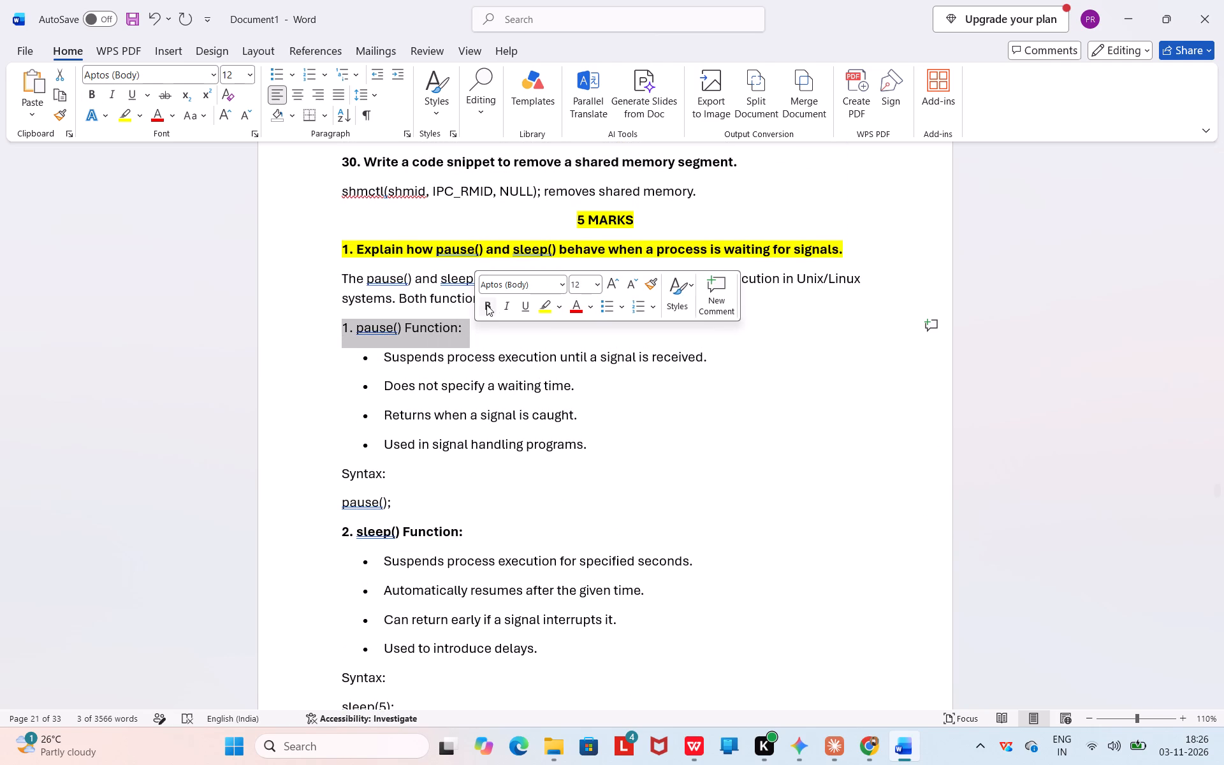
left_click(486, 305)
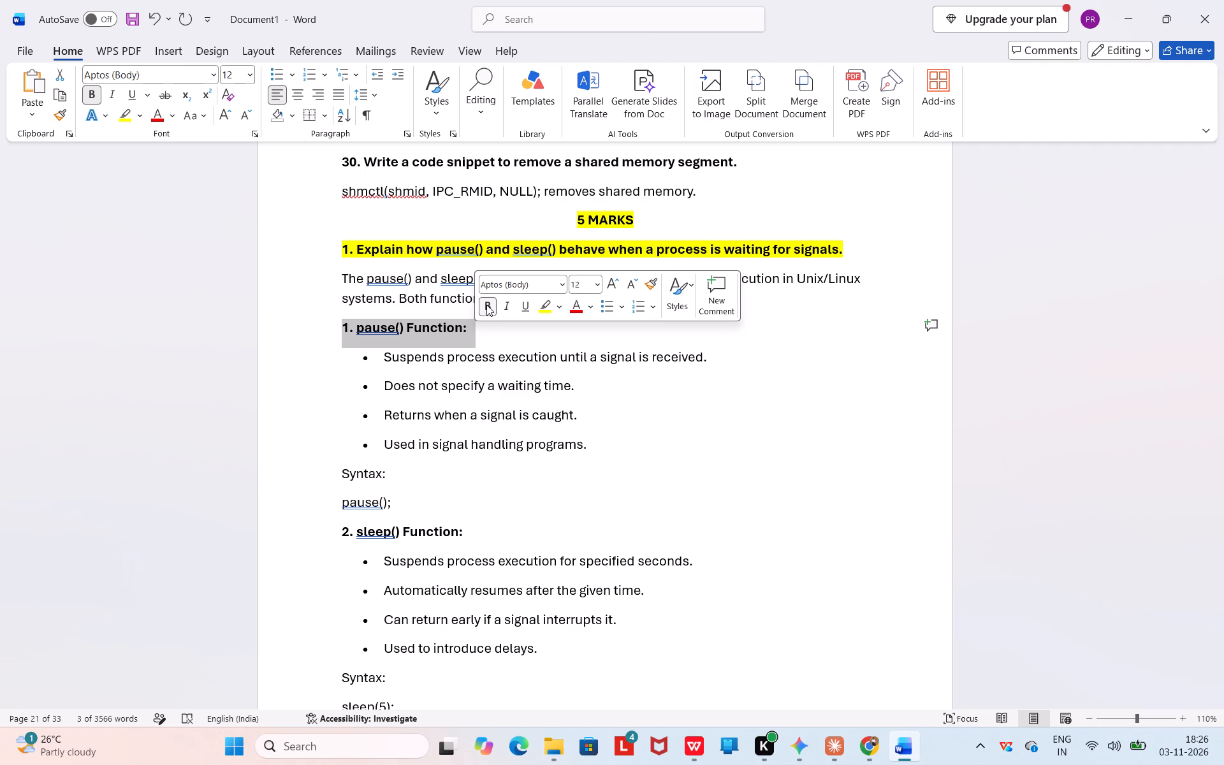
Make the "Example:" label below the differences table in question 1's answer bold.
scroll(486, 305, "down", 4)
scroll(377, 435, "down", 1)
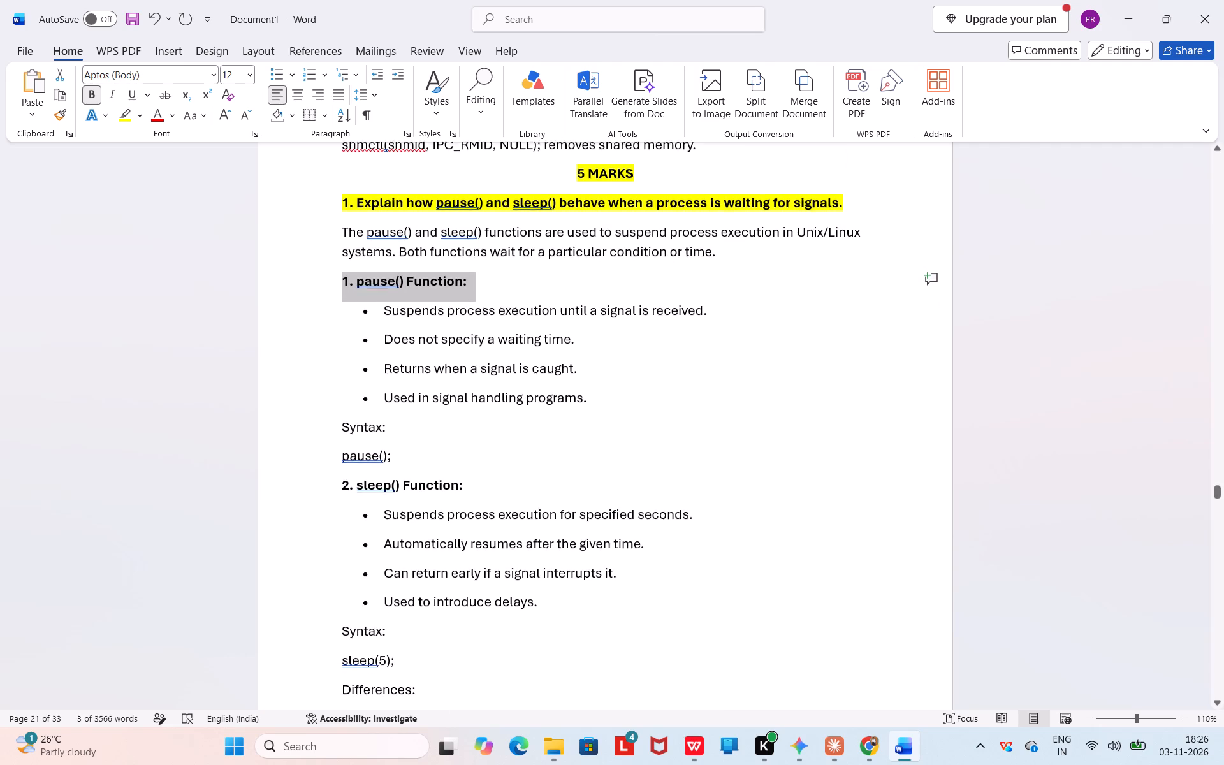
scroll(377, 435, "down", 6)
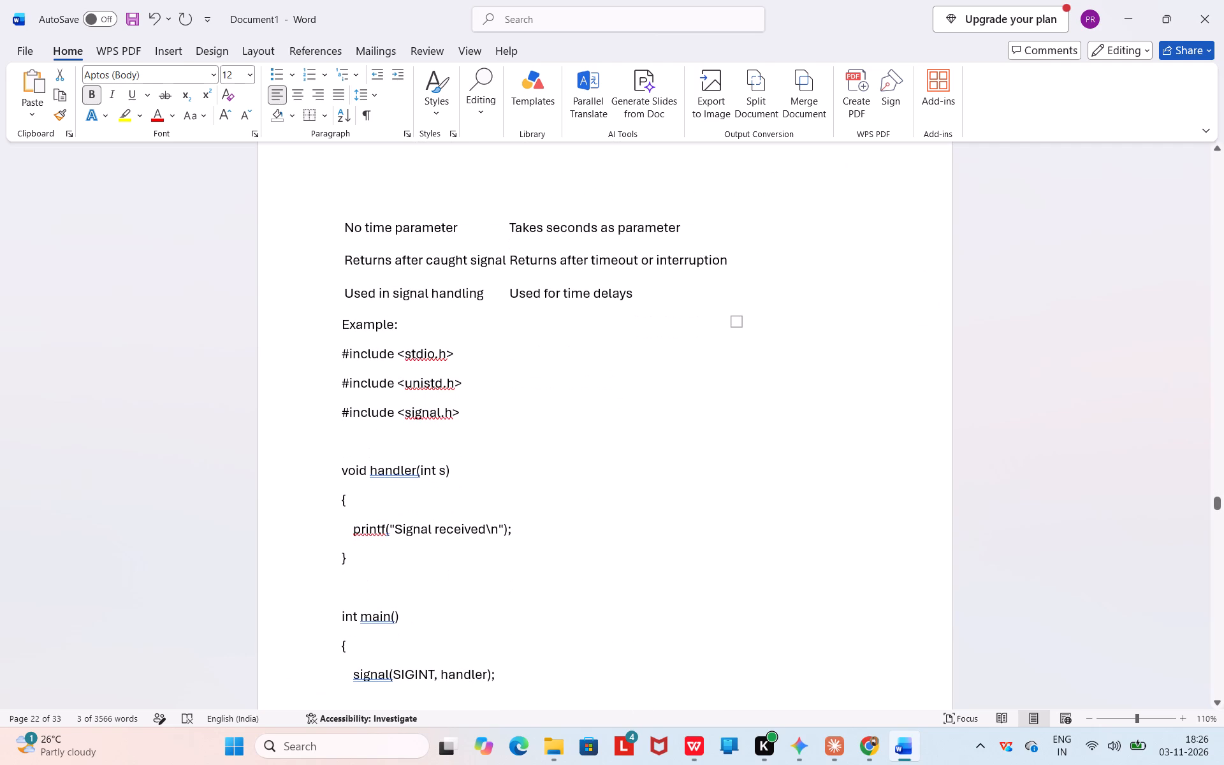
left_click_drag(406, 331, 336, 317)
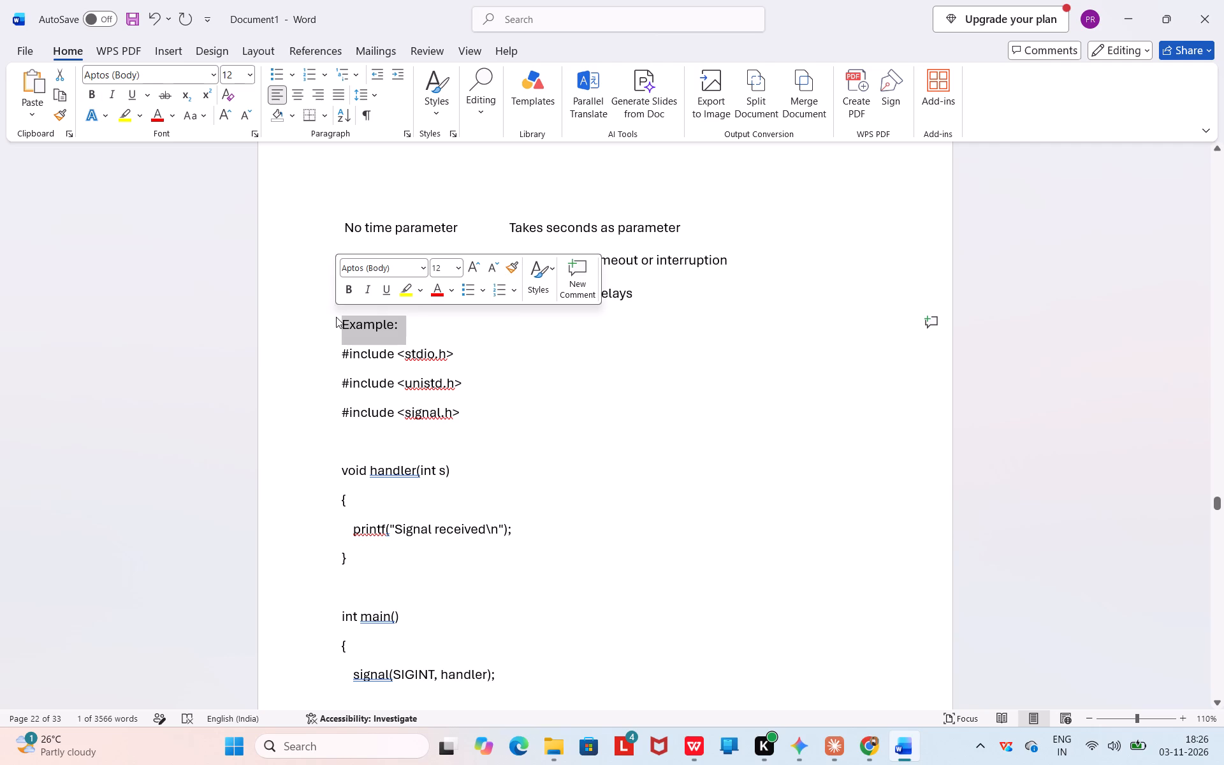
left_click(351, 288)
Remove the blank lines before "void handler(int s)" and "int main()" in question 1's example code.
scroll(523, 439, "down", 1)
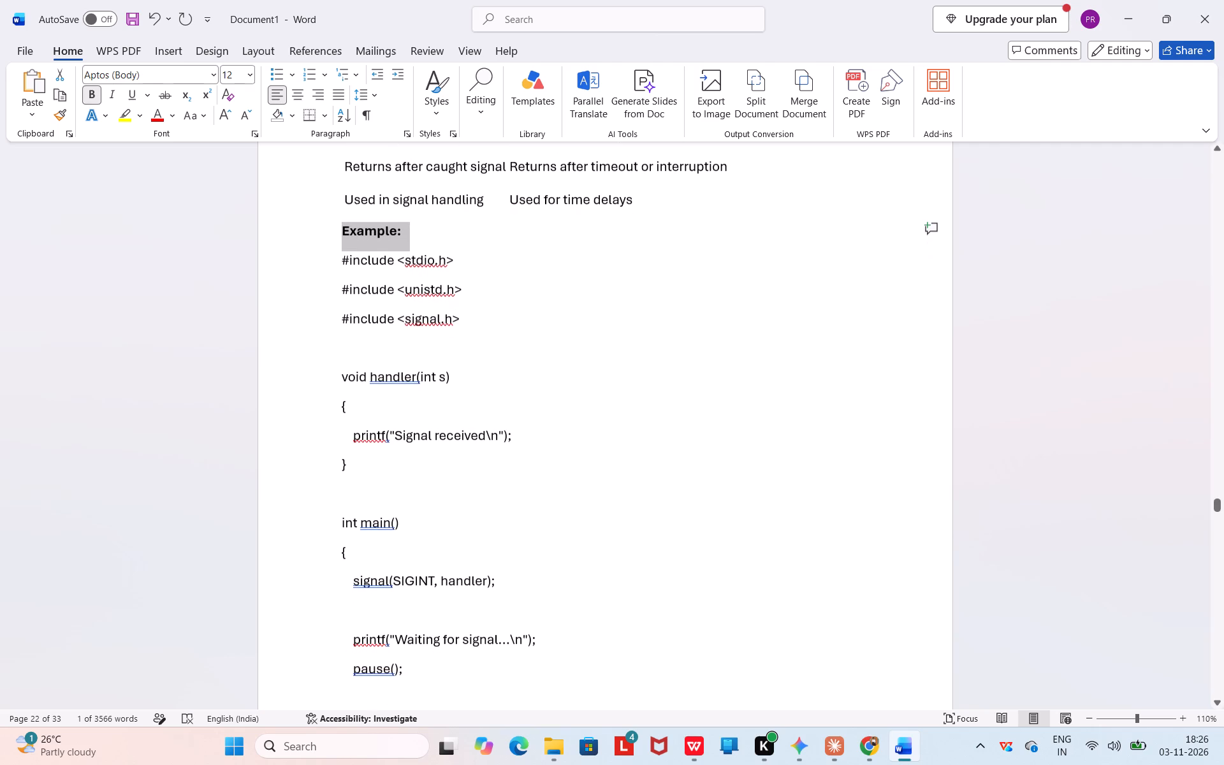
left_click(353, 354)
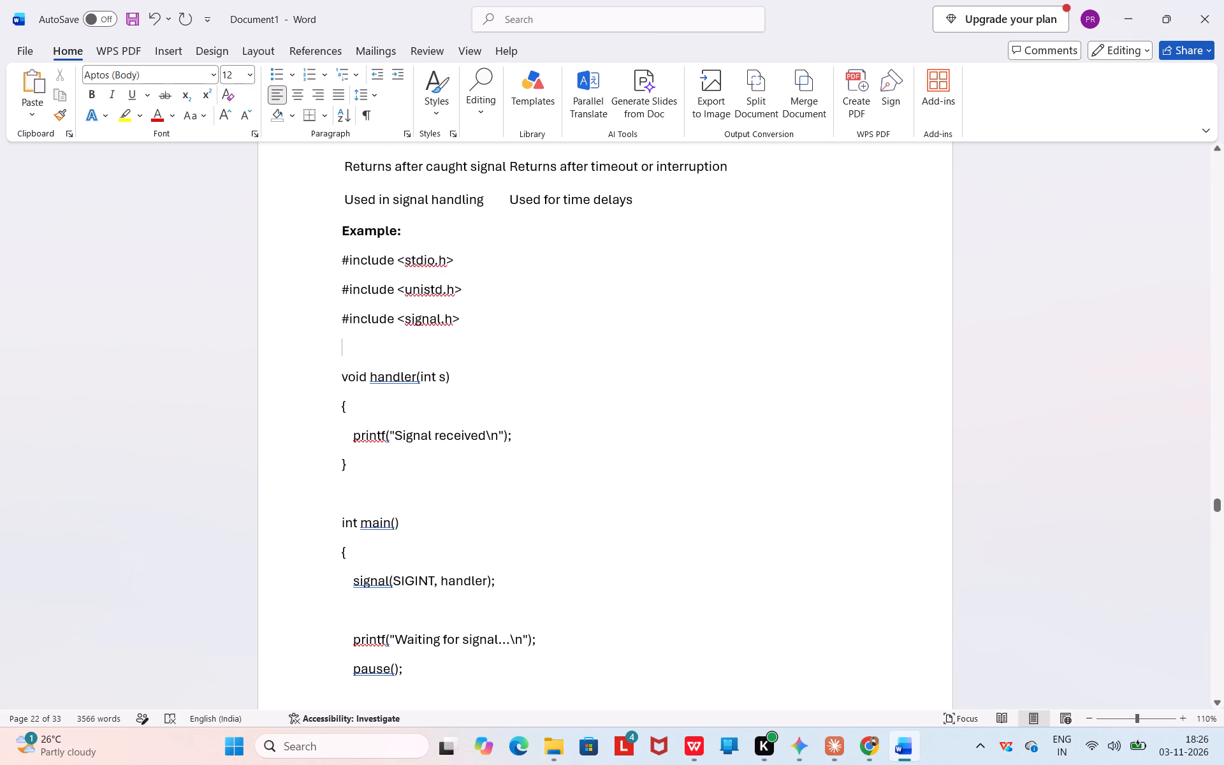
key("BackSpace")
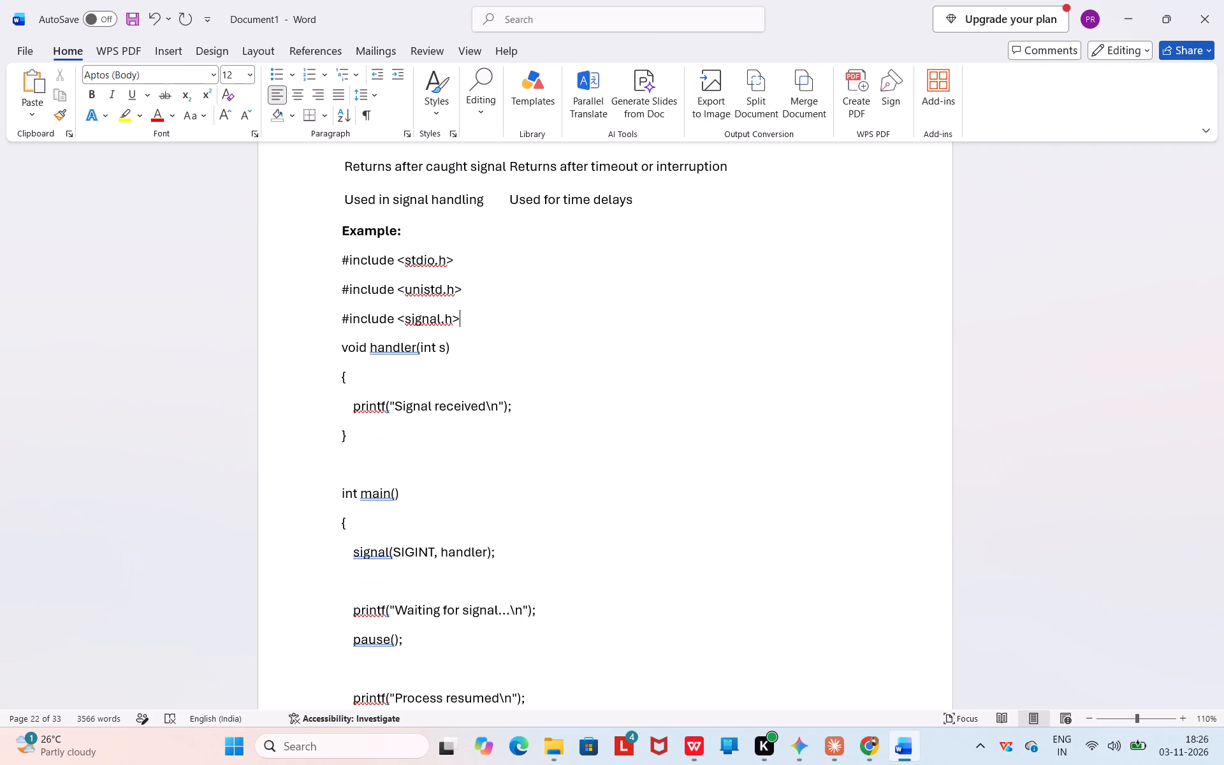
left_click(346, 460)
key("Down")
key("Down")
key("Up")
key("Up")
key("BackSpace")
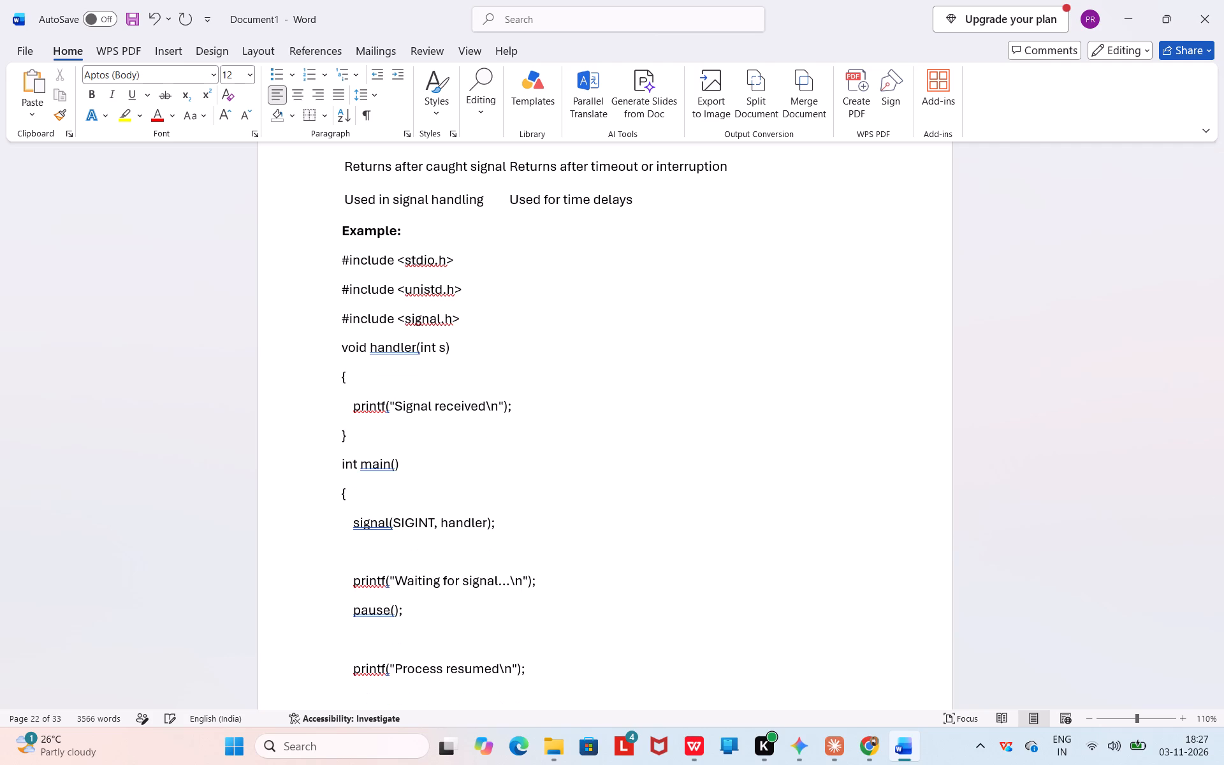
Remove bold from question 2's introductory paragraph and its C program code, leaving the "C Program:" label bold.
scroll(346, 460, "down", 4)
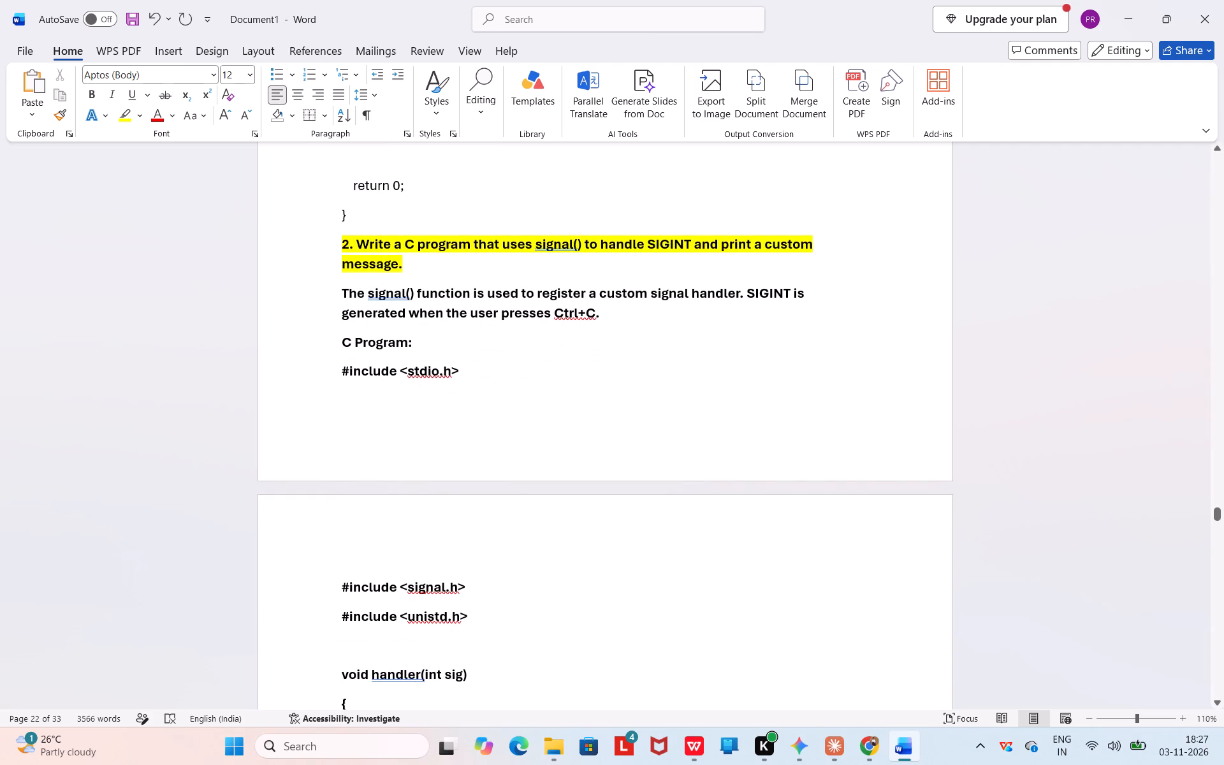
left_click_drag(335, 290, 619, 324)
left_click(632, 293)
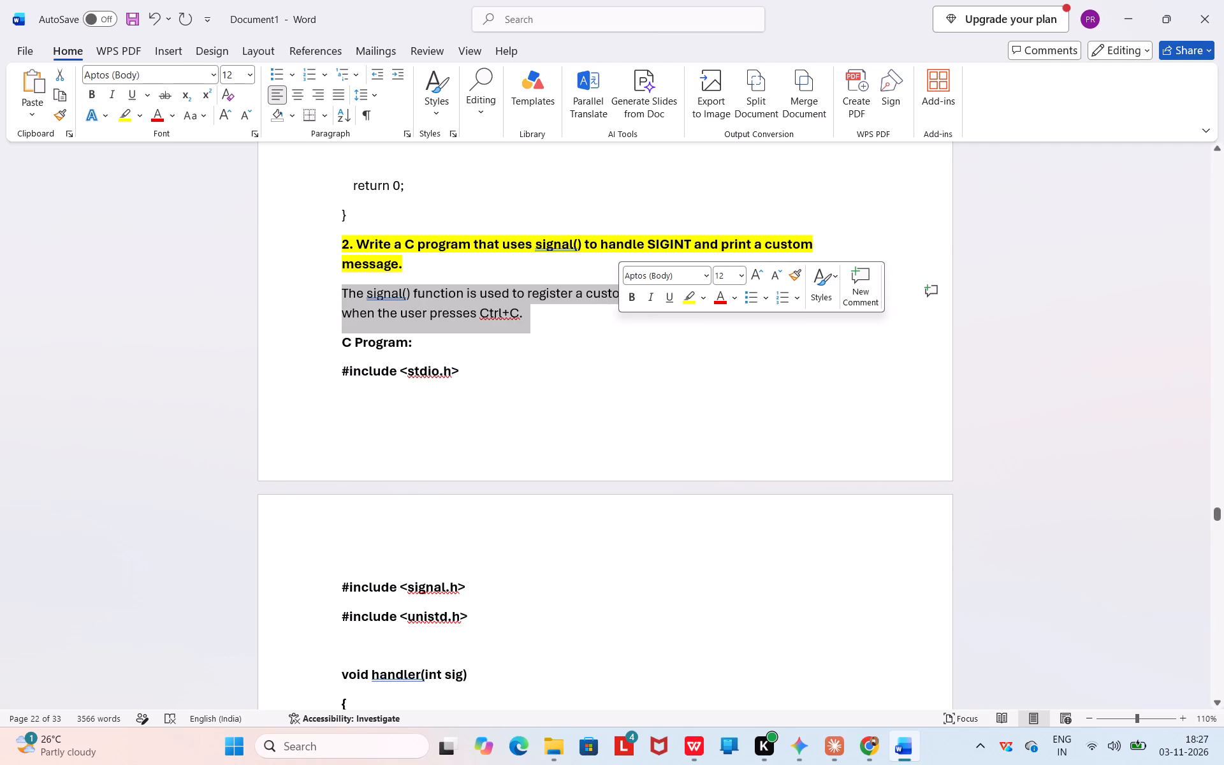
left_click_drag(341, 370, 496, 714)
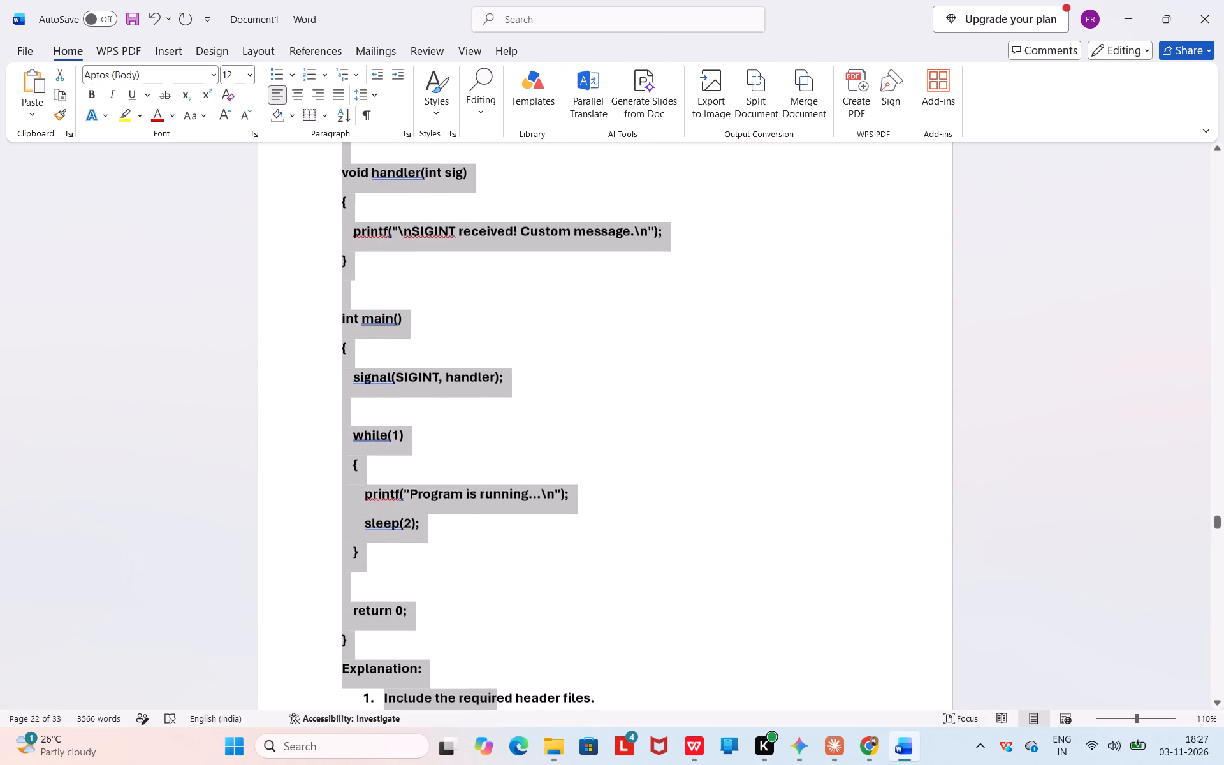
left_click_drag(496, 714, 398, 518)
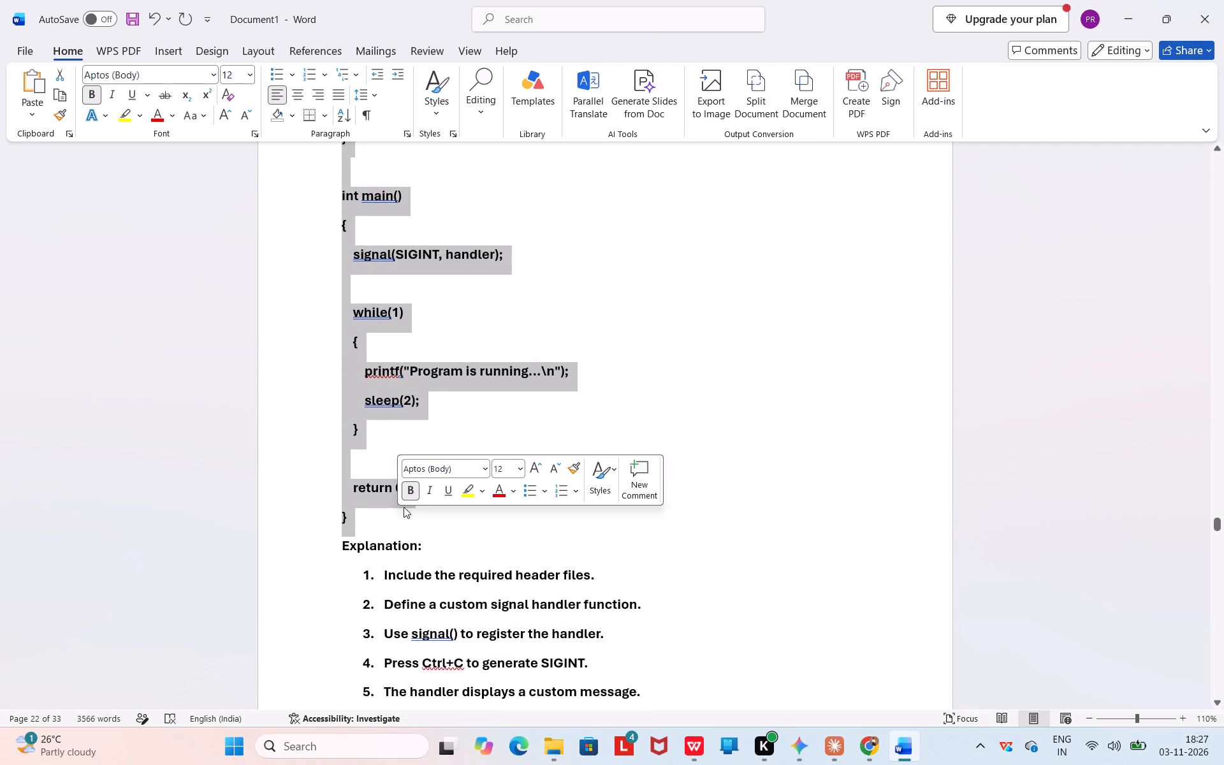
left_click(416, 483)
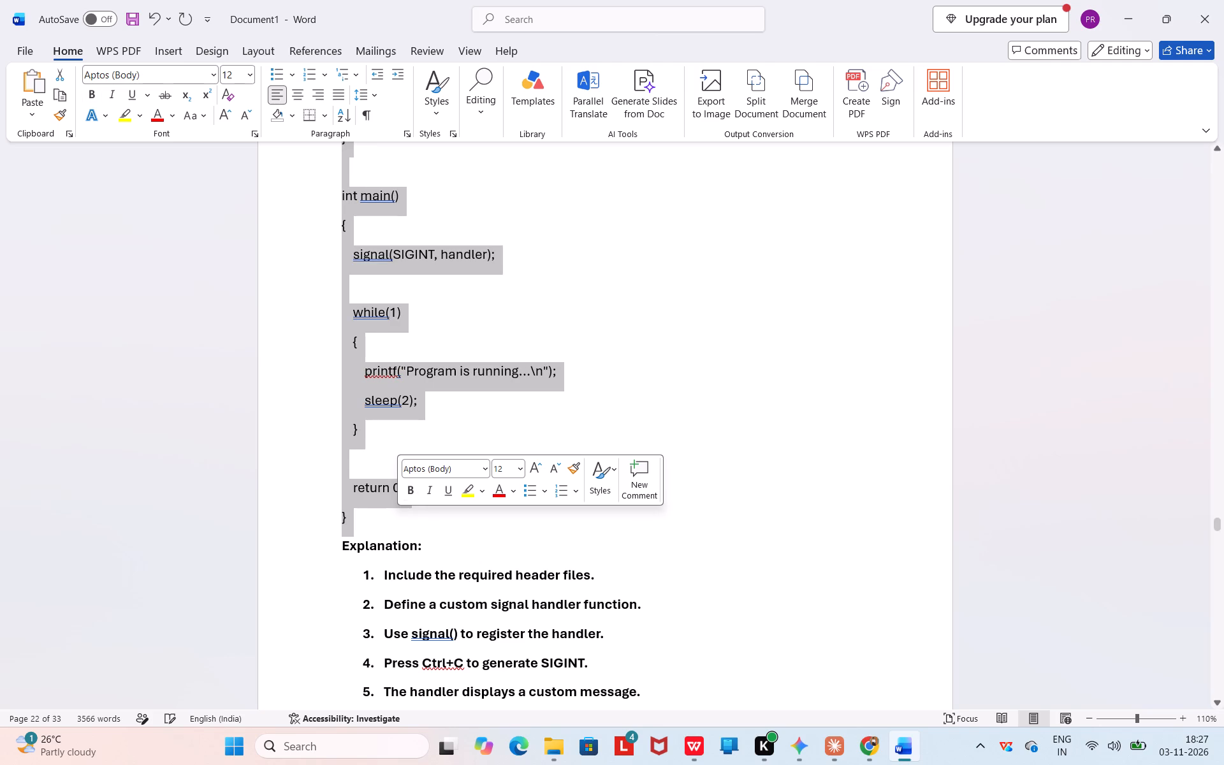
Remove bold from the six numbered points under "Explanation:" in question 2's answer.
scroll(395, 585, "down", 1)
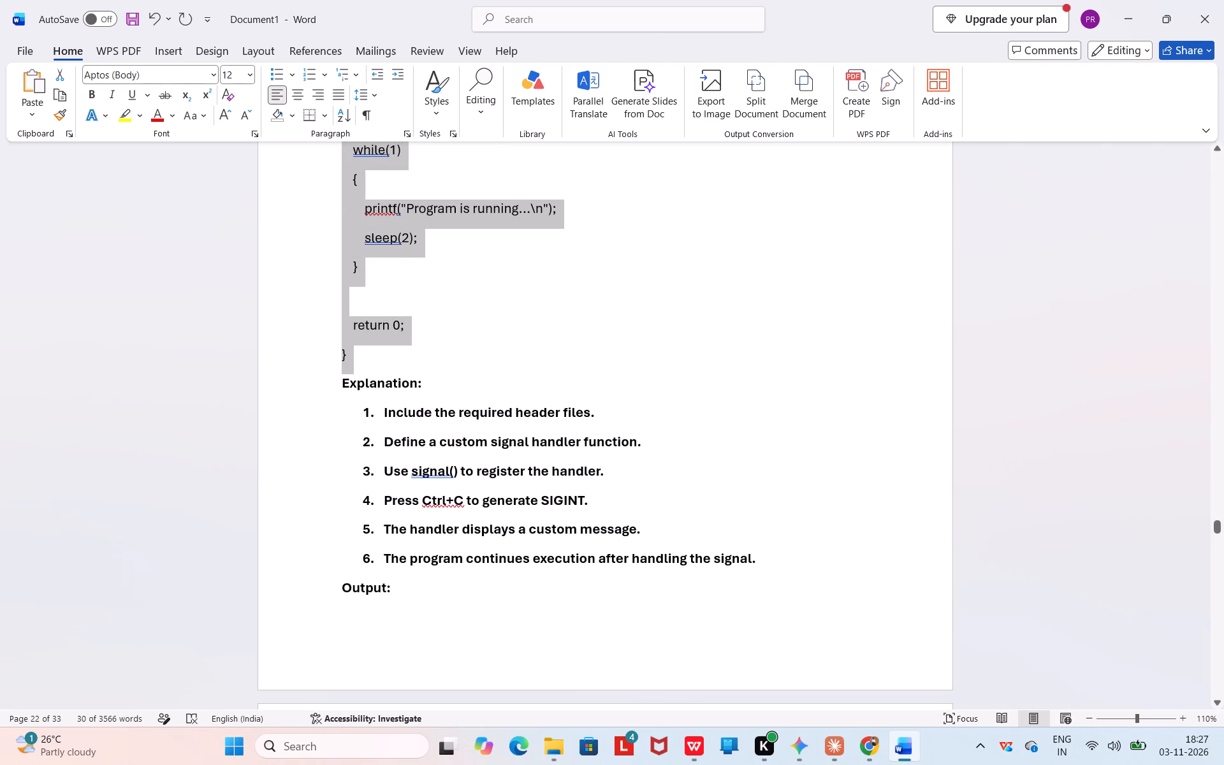
left_click_drag(360, 414, 731, 543)
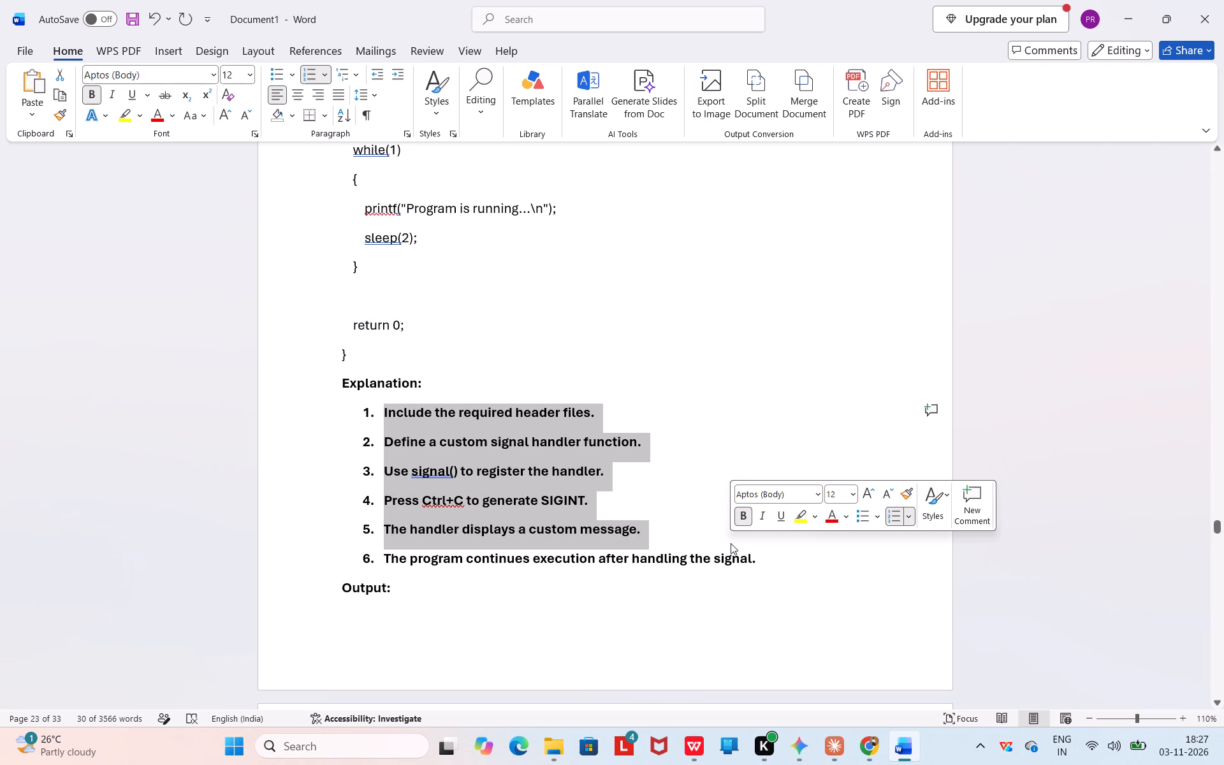
left_click_drag(769, 560, 398, 469)
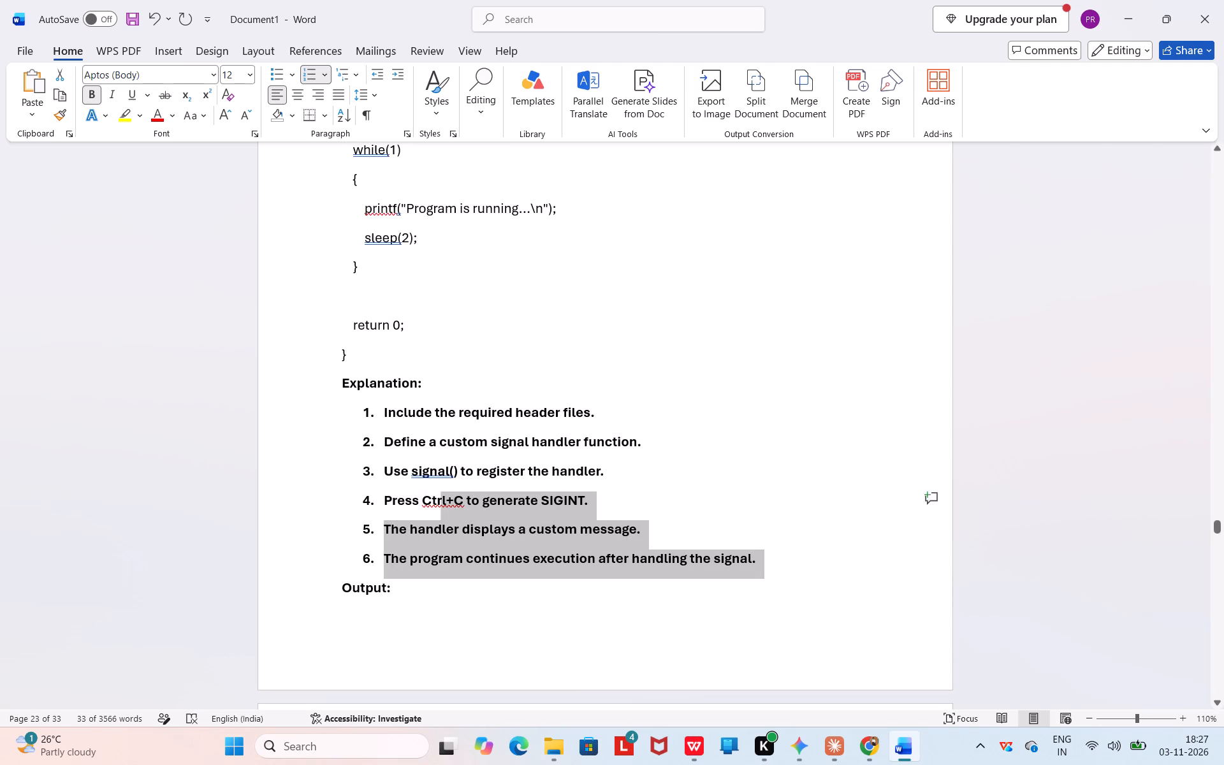
left_click_drag(398, 469, 323, 418)
left_click(337, 392)
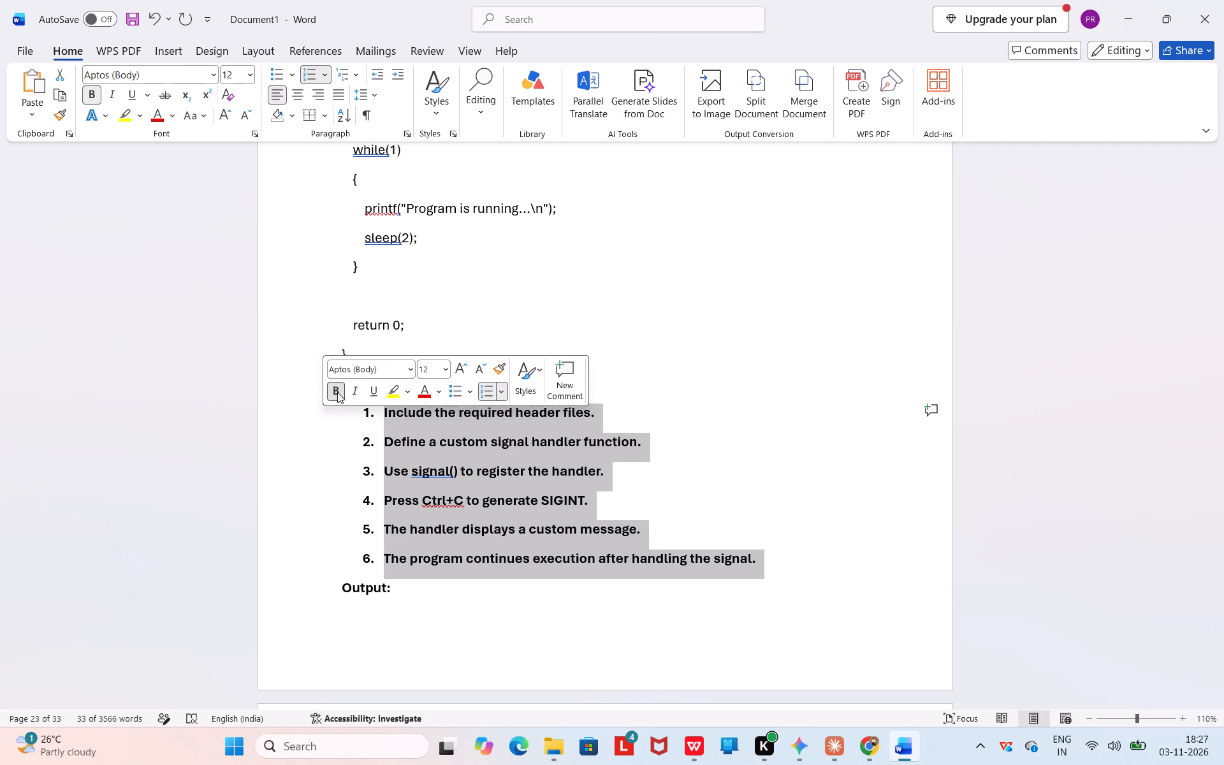
left_click(512, 592)
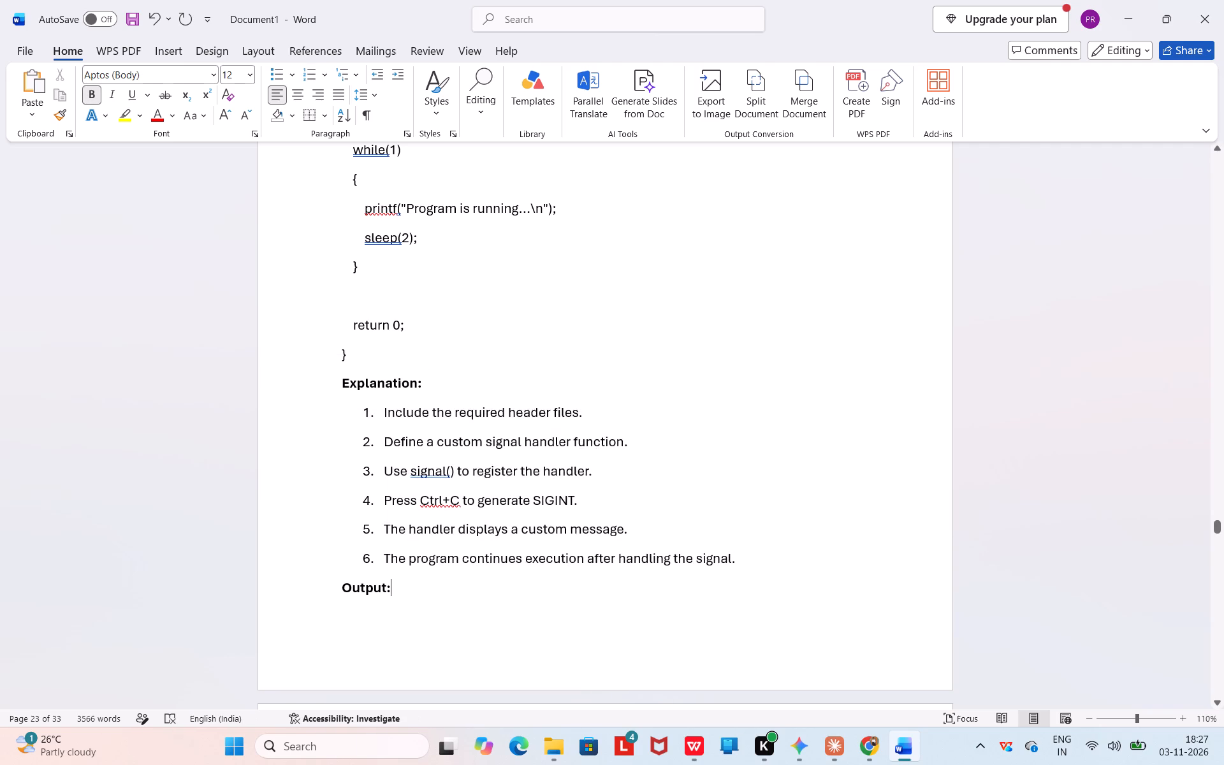
Remove bold from the four "Advantages:" bullets and the program output lines in question 2's answer, keeping the labels bold.
scroll(512, 592, "down", 3)
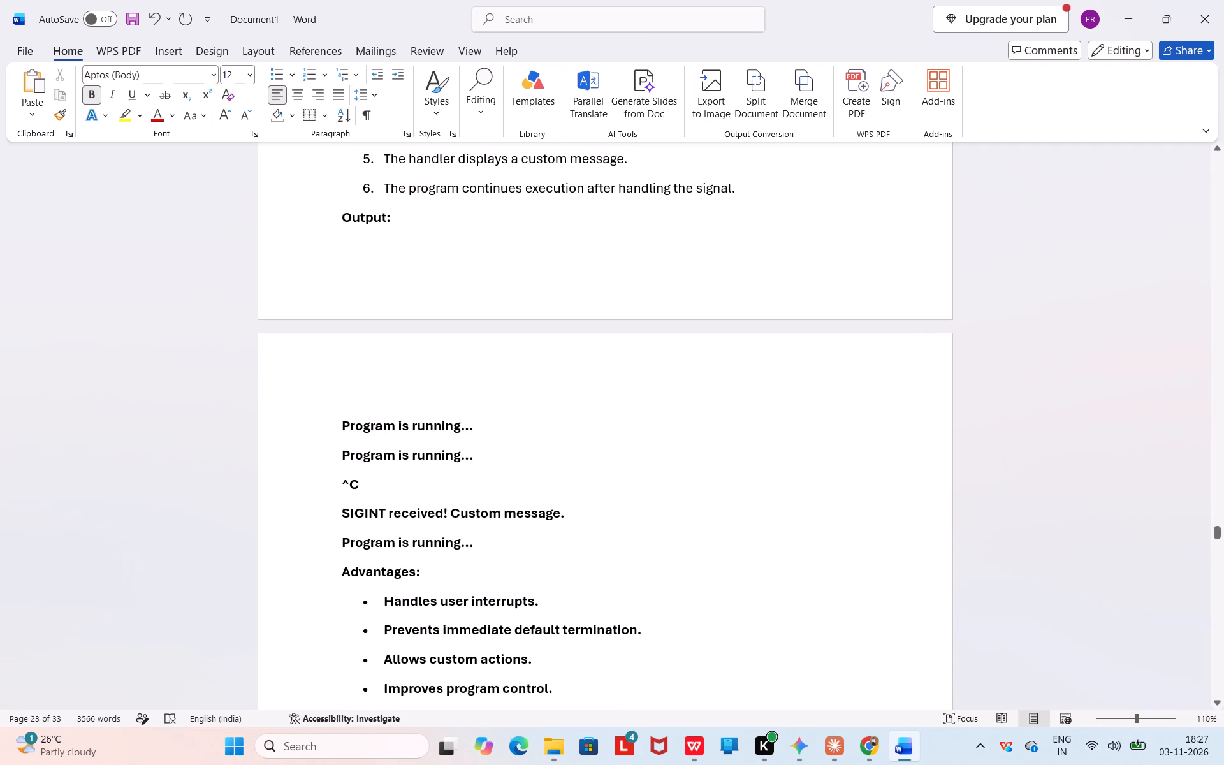
scroll(458, 547, "down", 1)
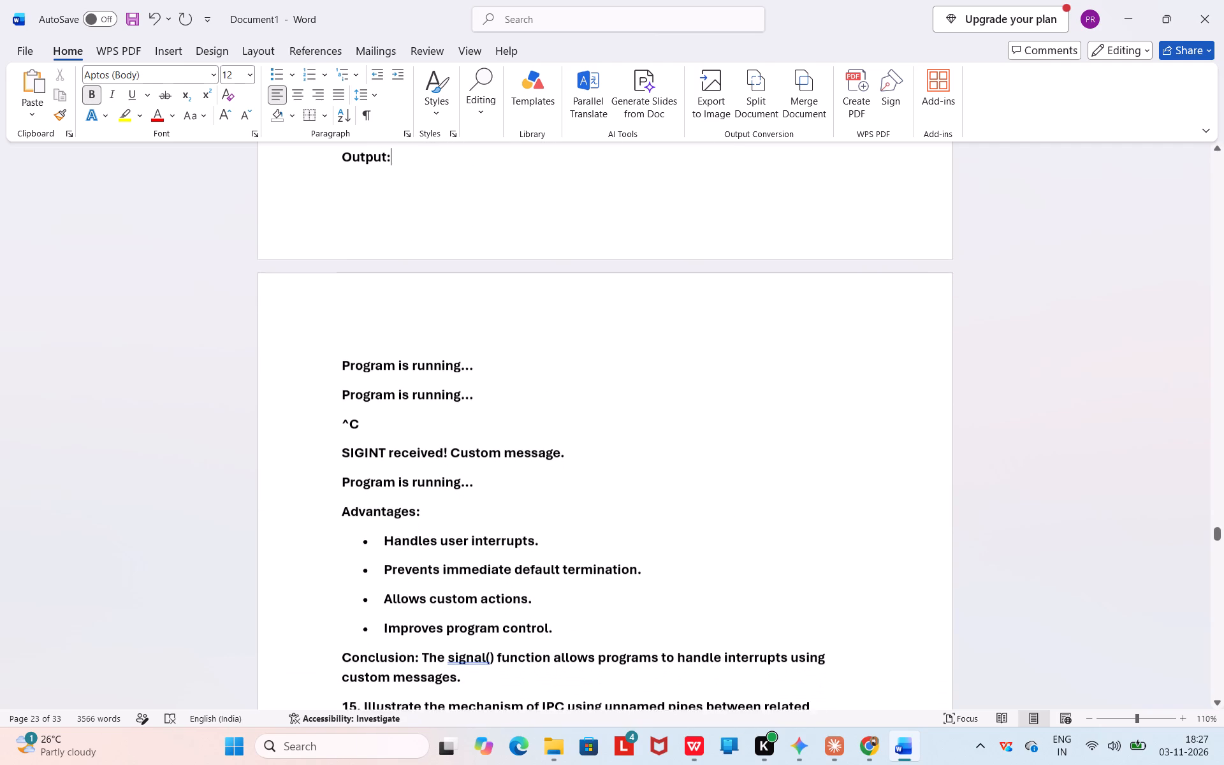
scroll(458, 547, "down", 1)
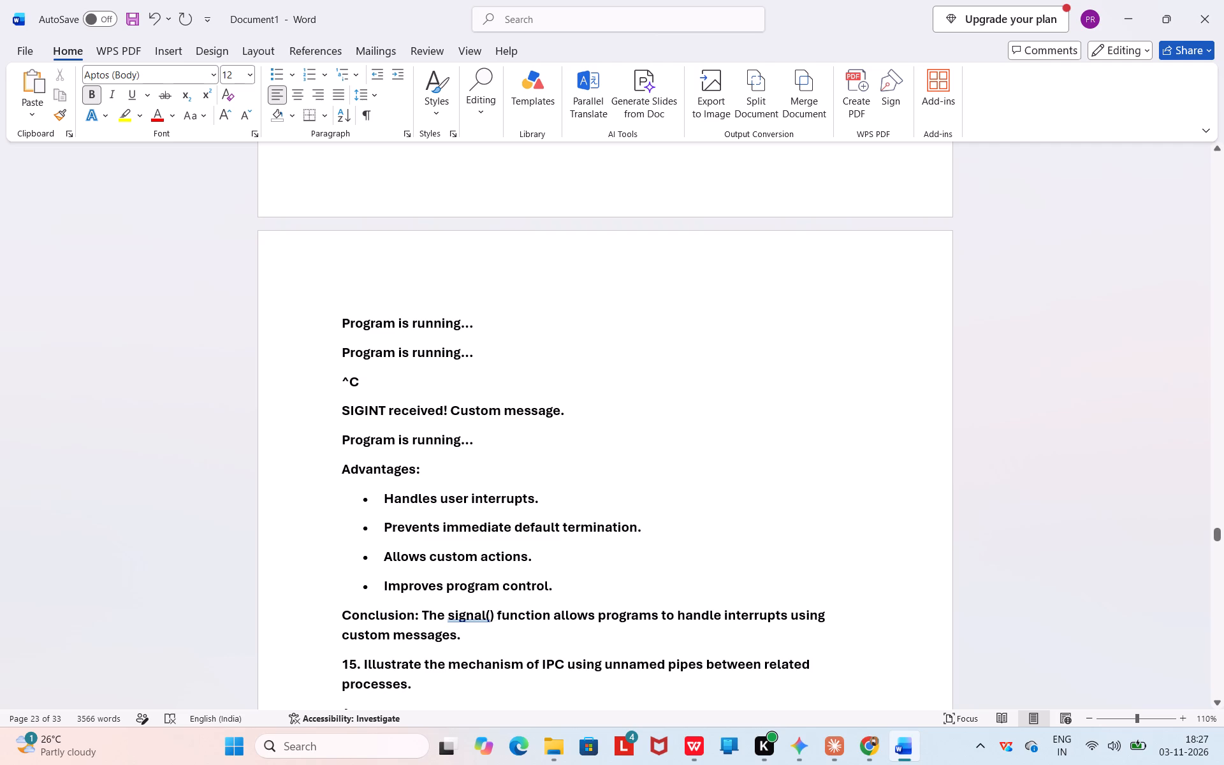
left_click_drag(383, 495, 610, 596)
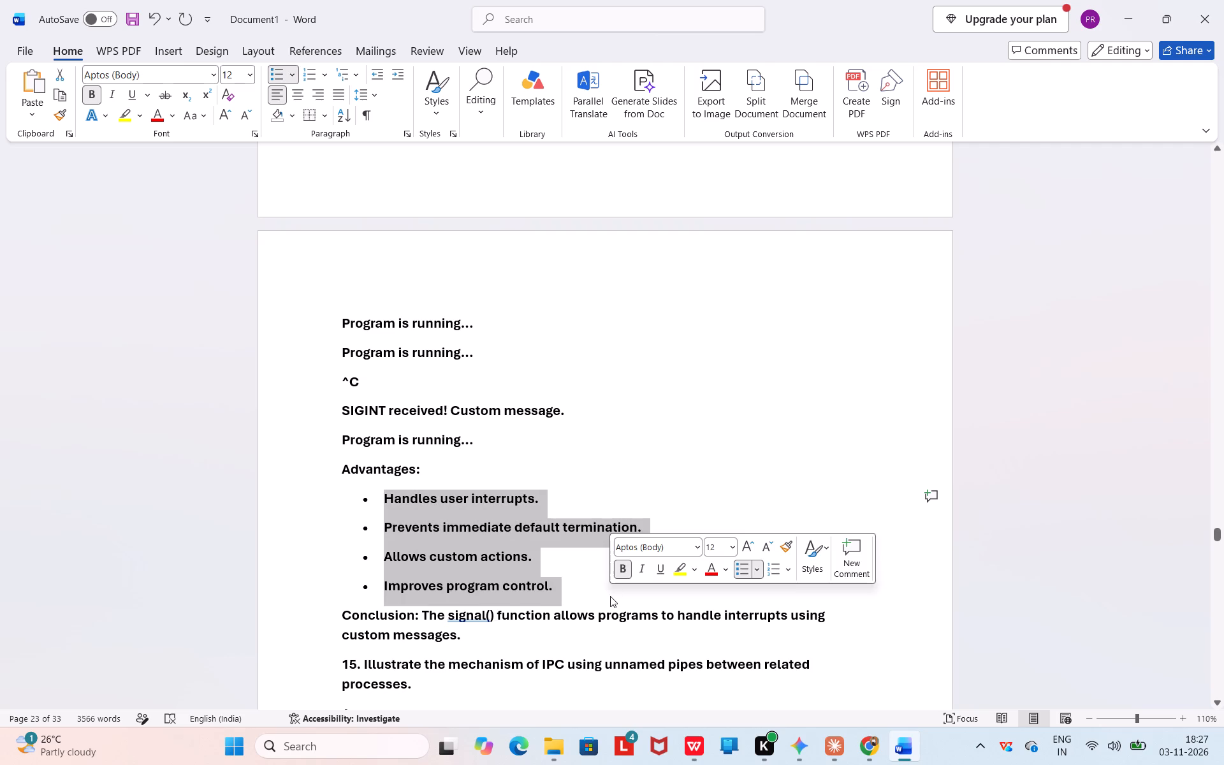
left_click(631, 569)
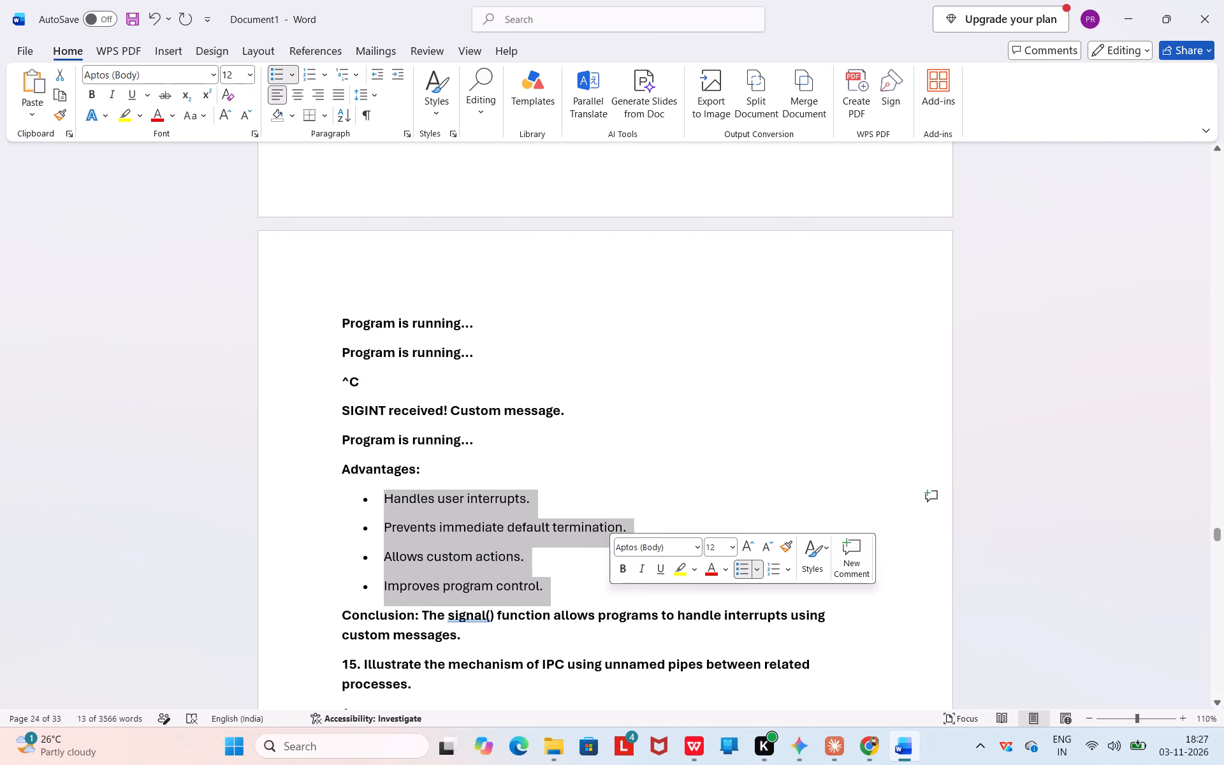
scroll(474, 448, "right", 1)
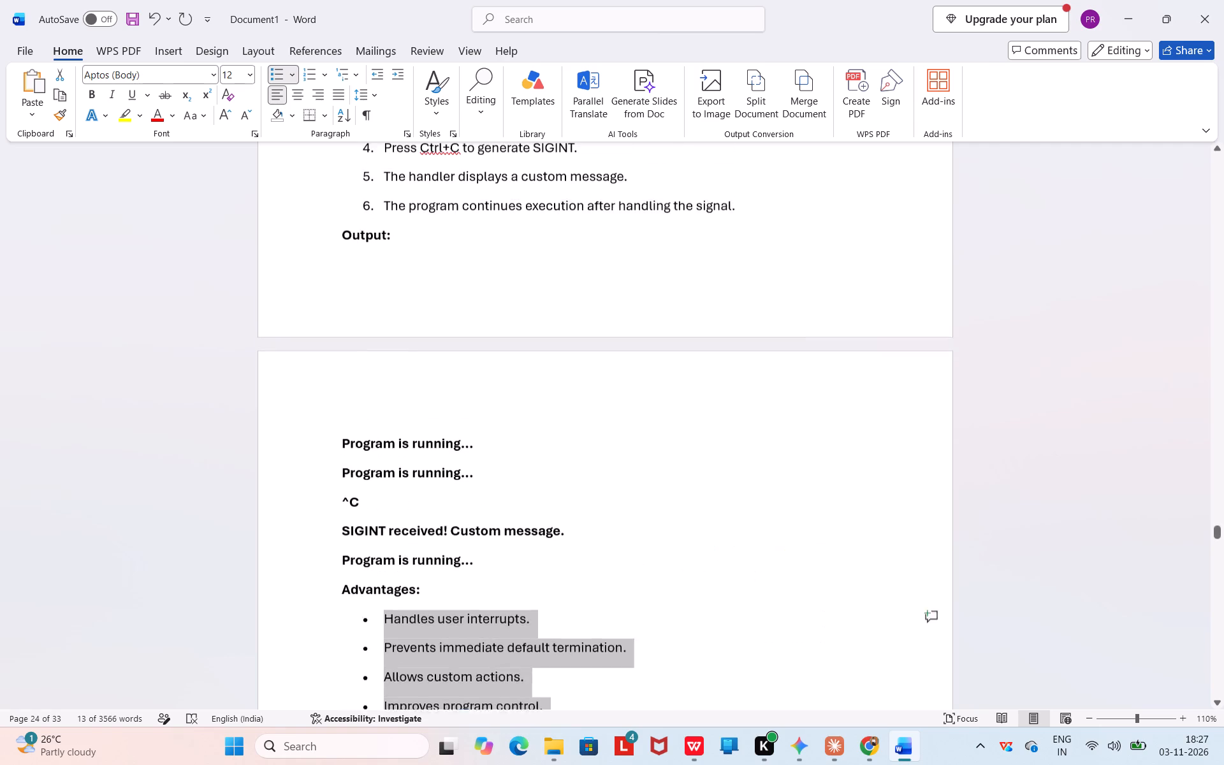
scroll(474, 448, "right", 1)
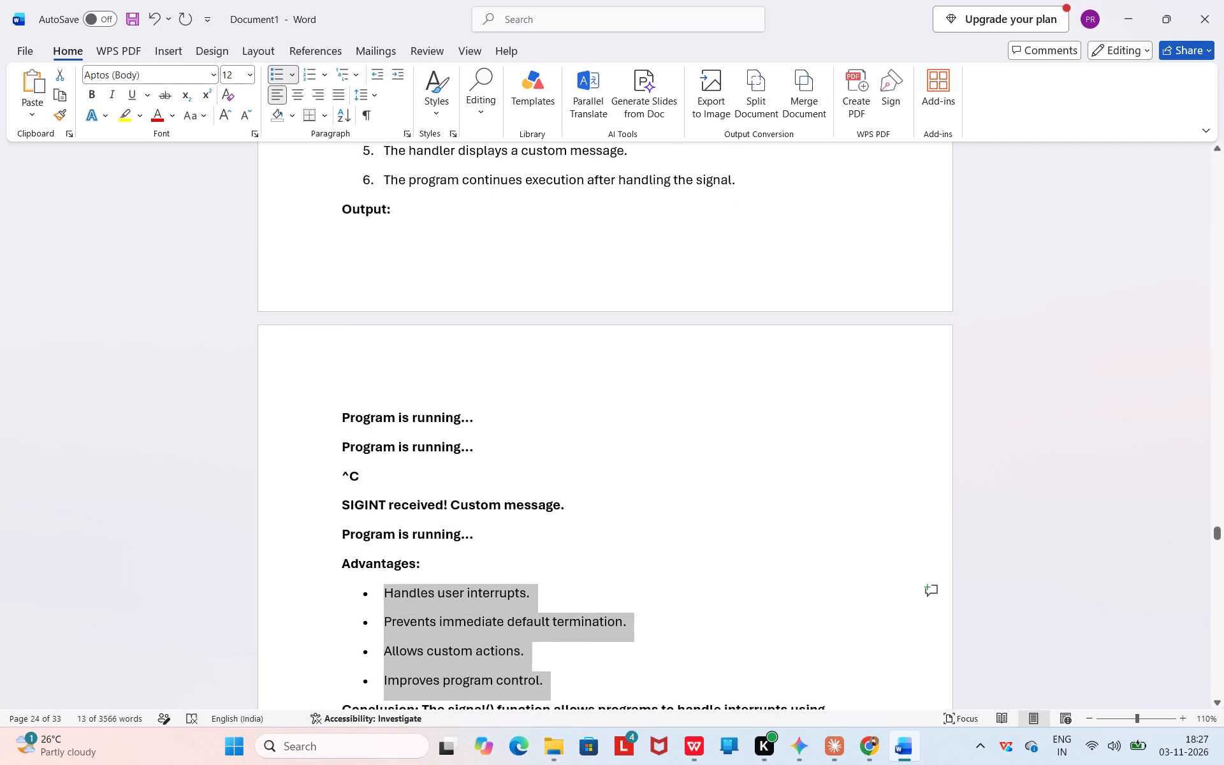
left_click_drag(495, 542, 350, 421)
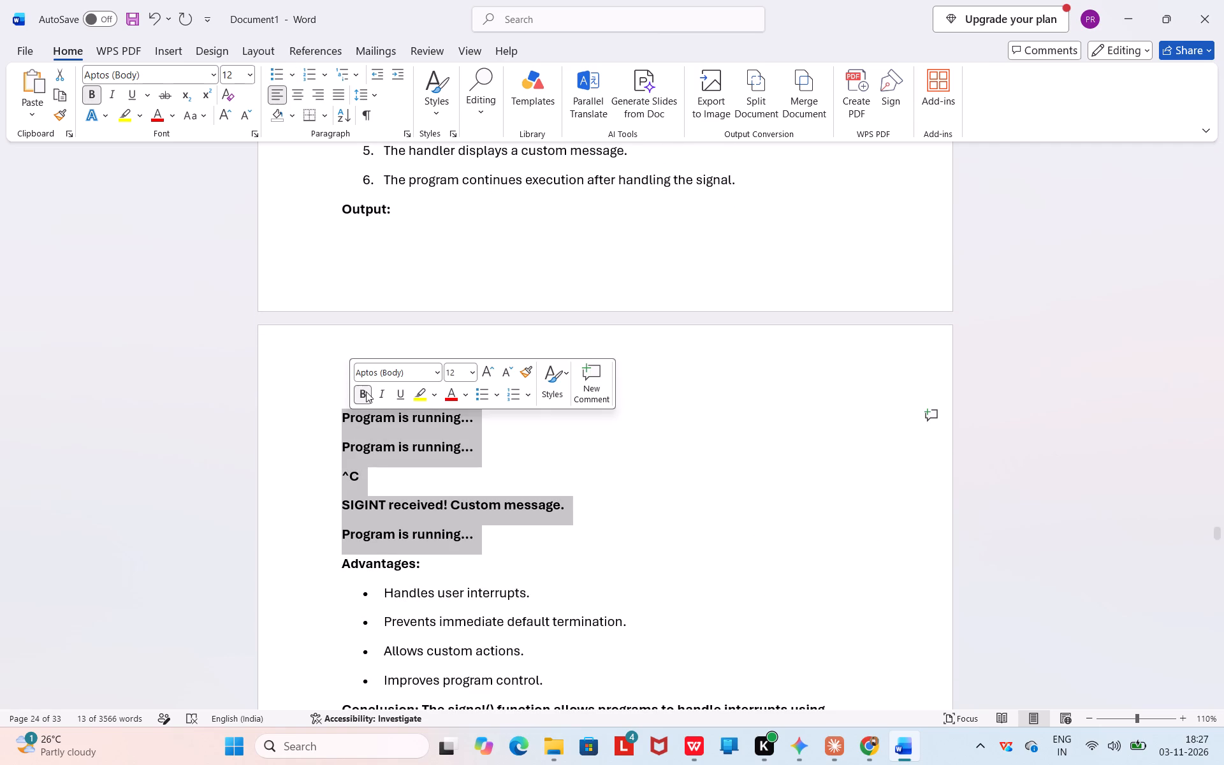
left_click(366, 393)
Delete the "Conclusion:" paragraph at the end of question 2's answer.
scroll(514, 574, "down", 2)
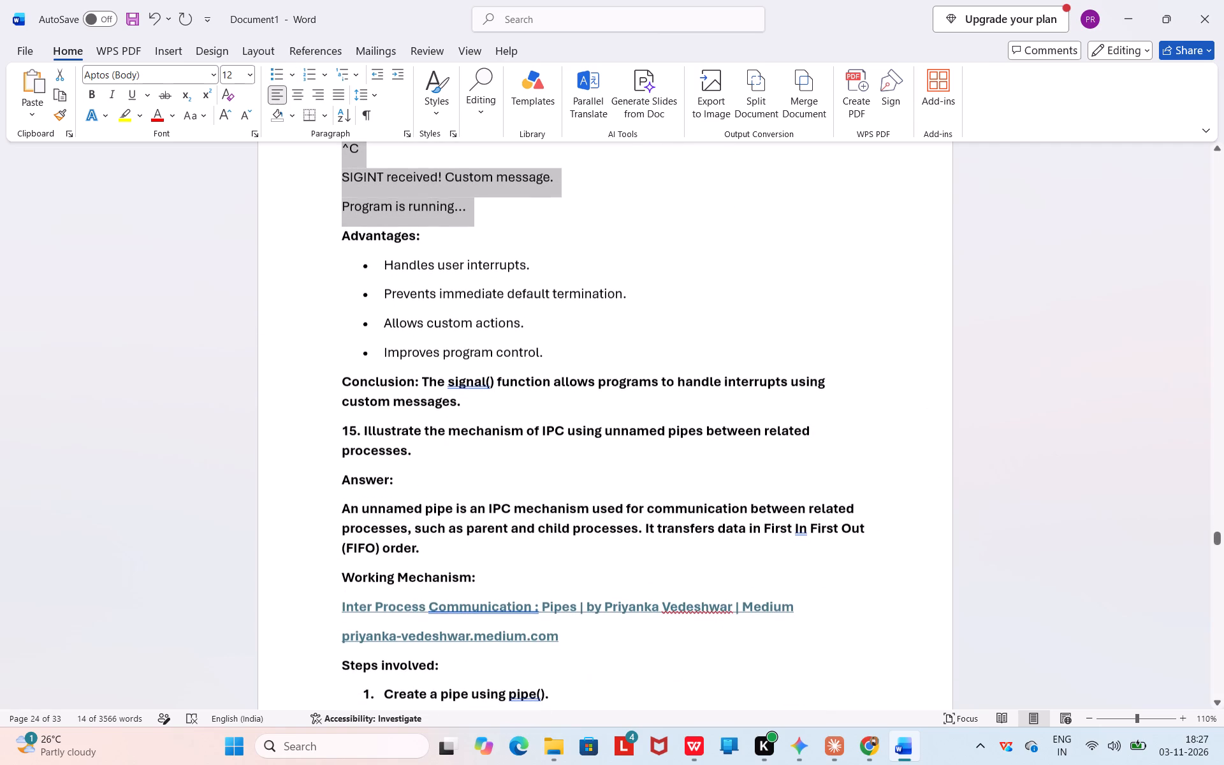
left_click_drag(469, 406, 331, 378)
key("BackSpace")
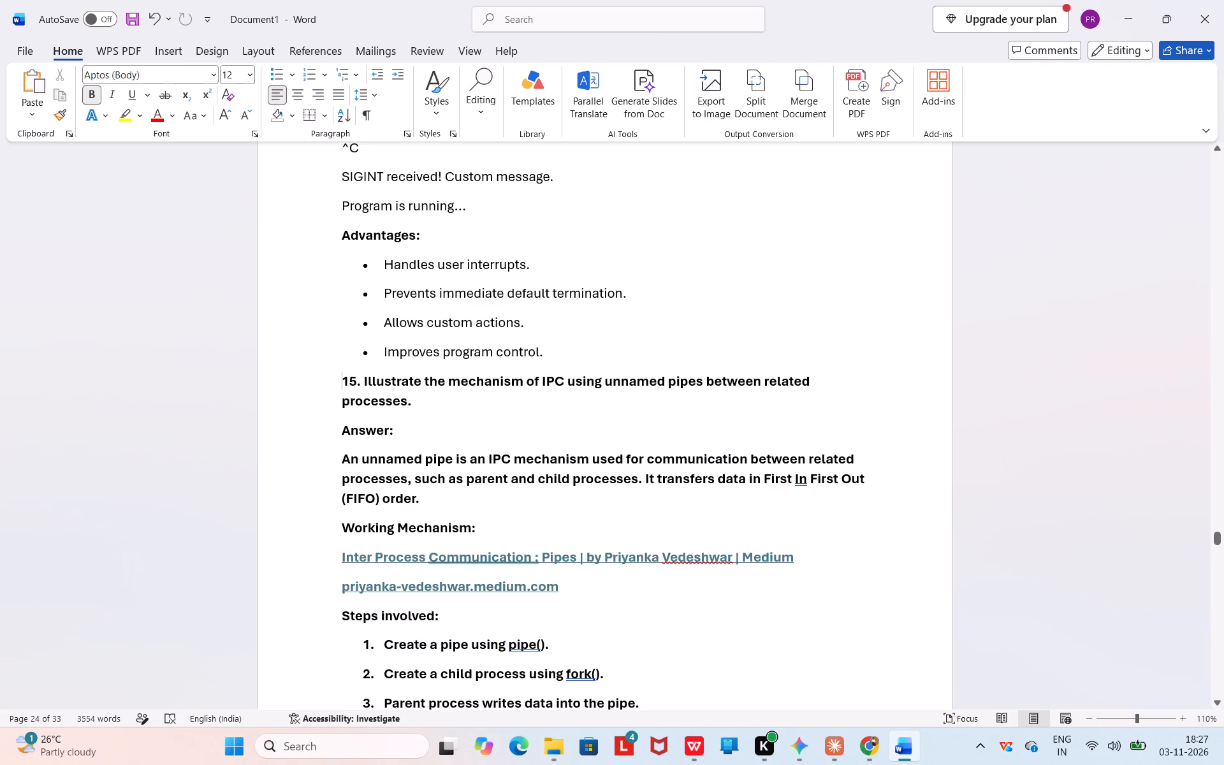
Delete the "Answer:" line under question 15 on IPC using unnamed pipes.
left_click_drag(406, 435, 302, 426)
key("BackSpace")
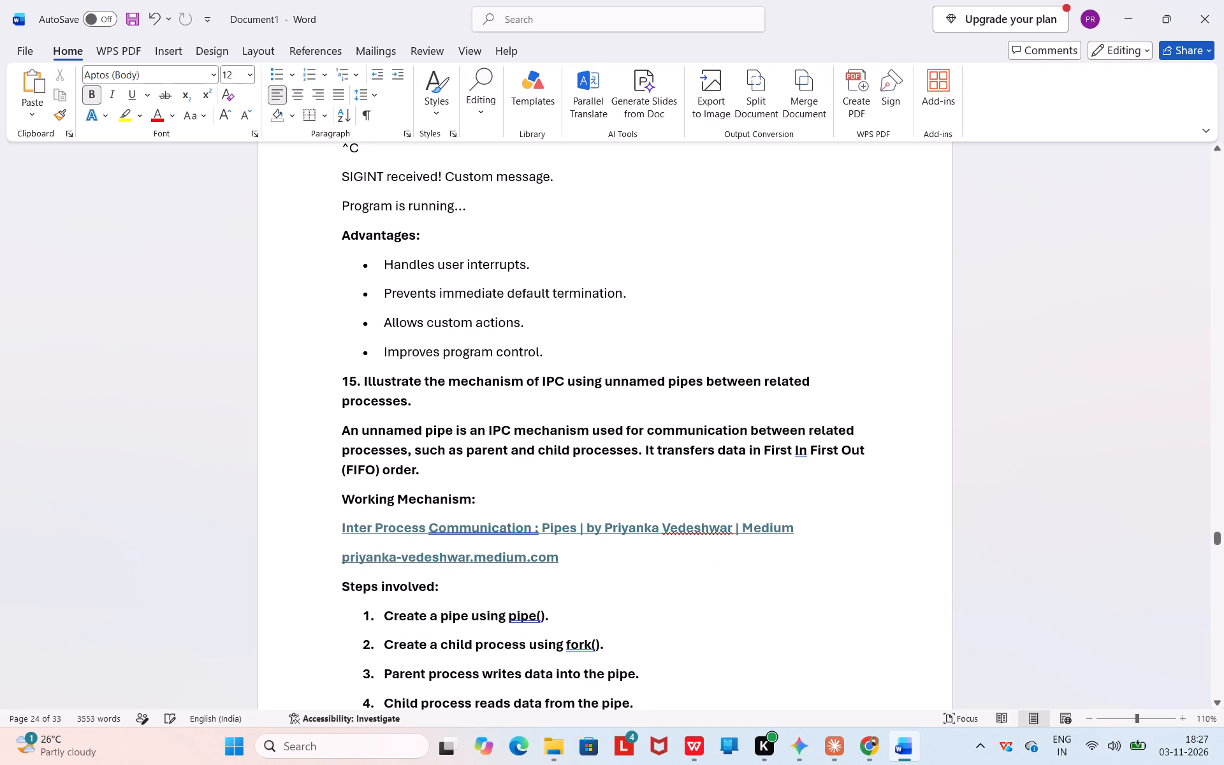
Highlight the whole of question 15, on IPC using unnamed pipes, in yellow and renumber it as 3.
left_click_drag(416, 404, 316, 366)
left_click_drag(430, 419, 426, 397)
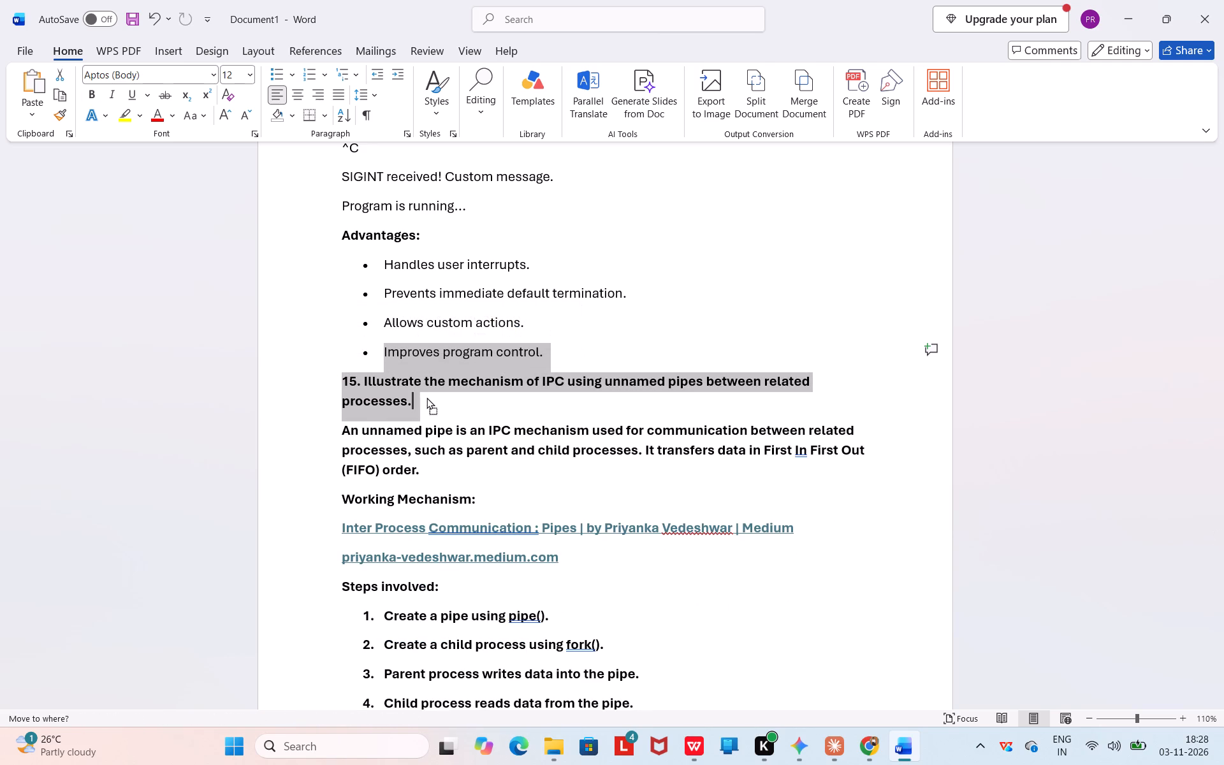
left_click_drag(426, 397, 426, 398)
left_click(426, 398)
left_click_drag(426, 398, 328, 379)
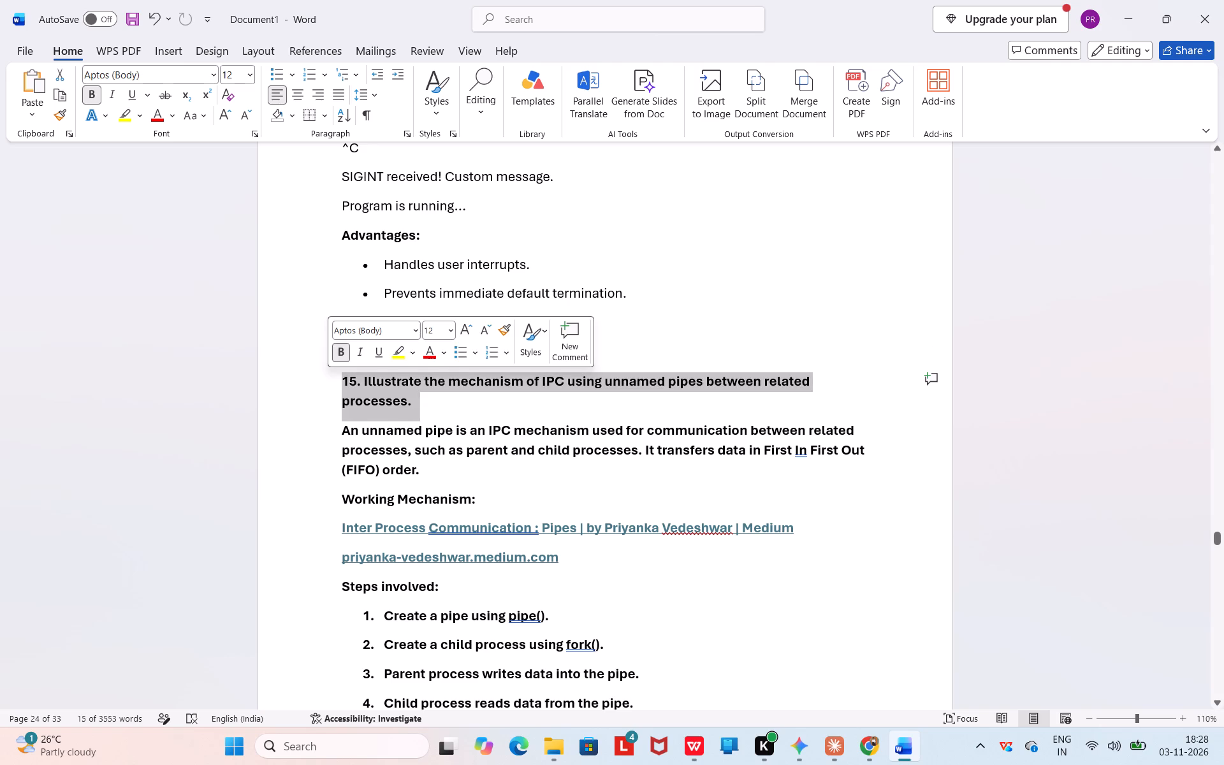
left_click(396, 353)
scroll(617, 244, "up", 5)
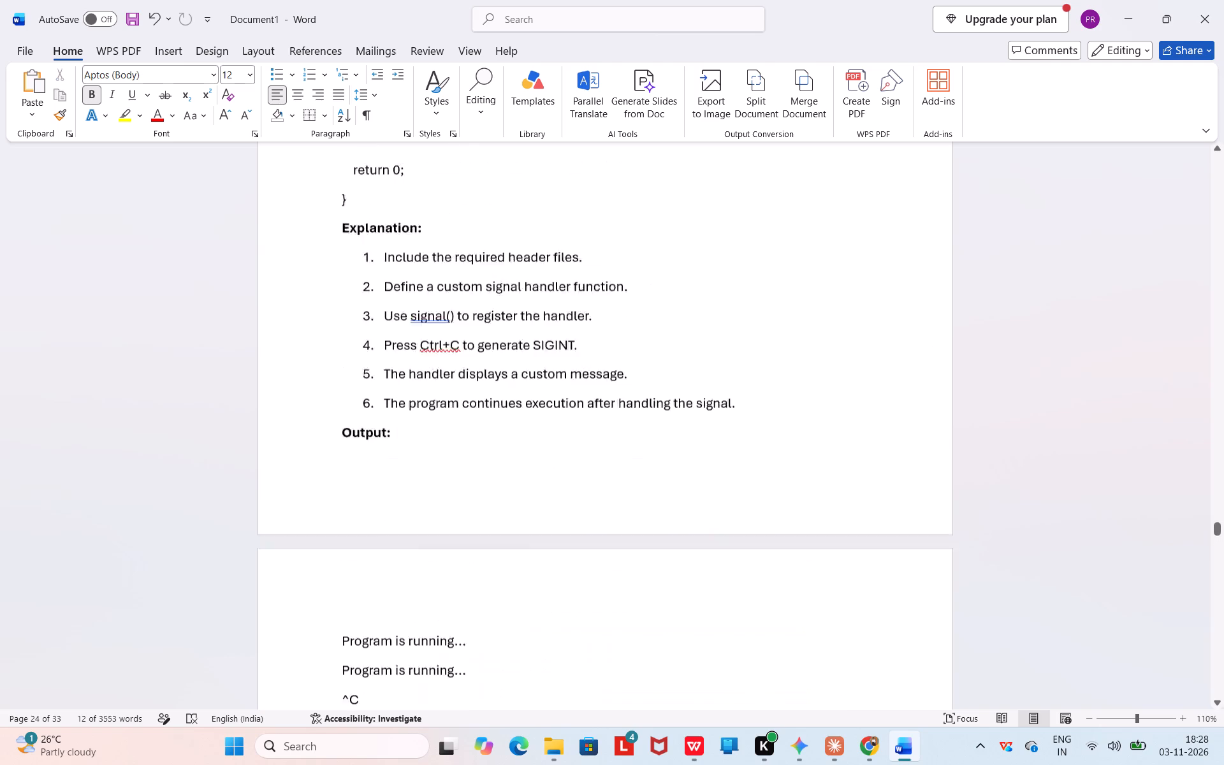
scroll(617, 244, "right", 1)
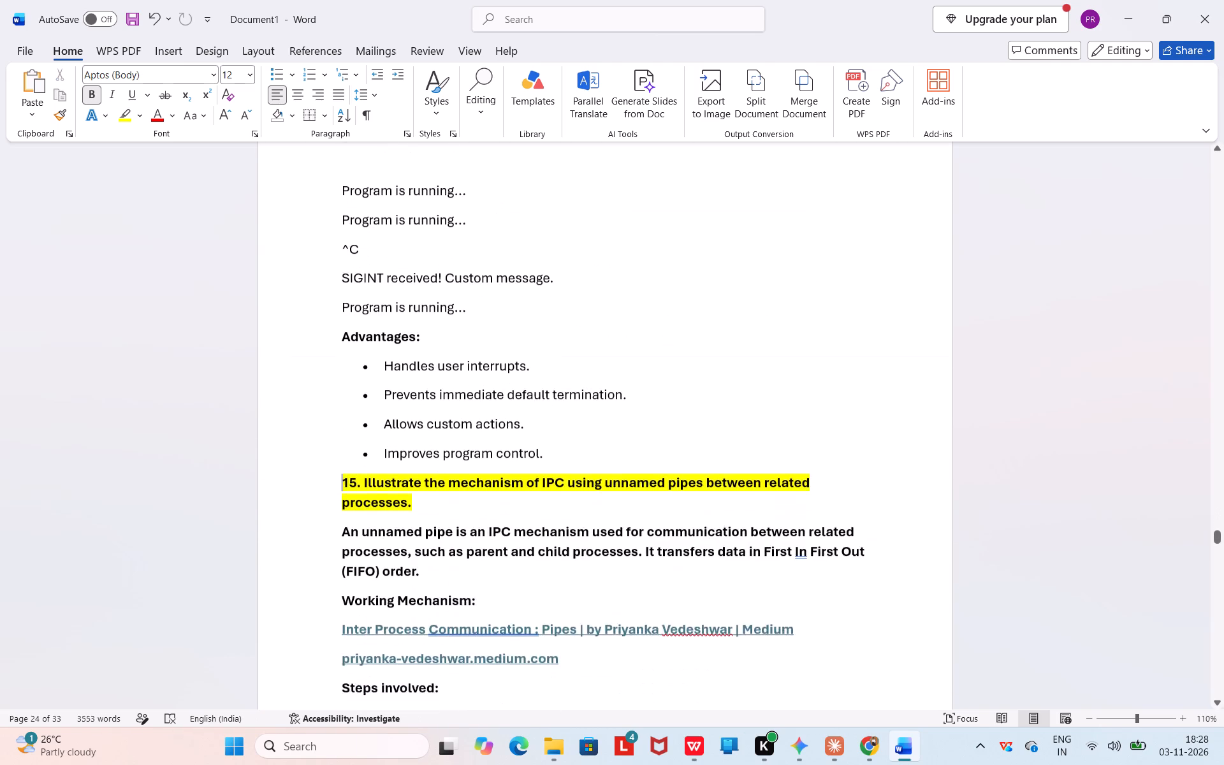
scroll(617, 244, "down", 1)
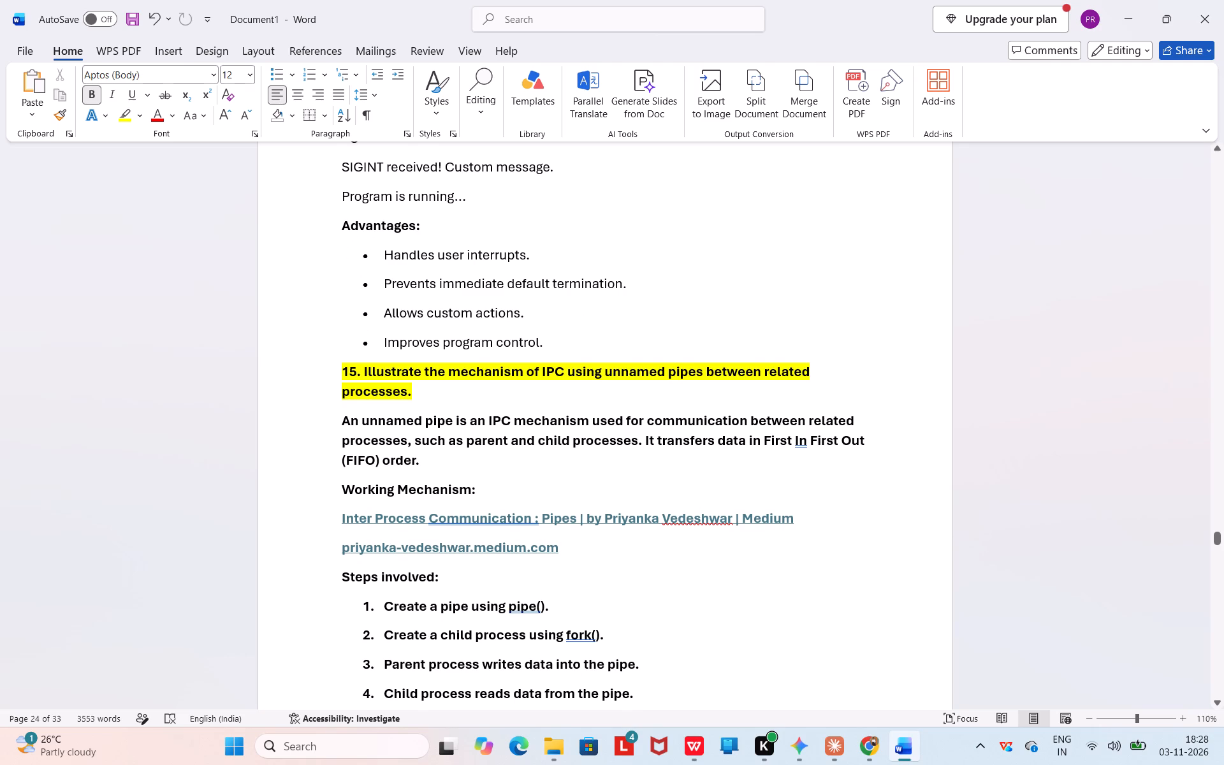
left_click(356, 372)
key("BackSpace")
key("BackSpace")
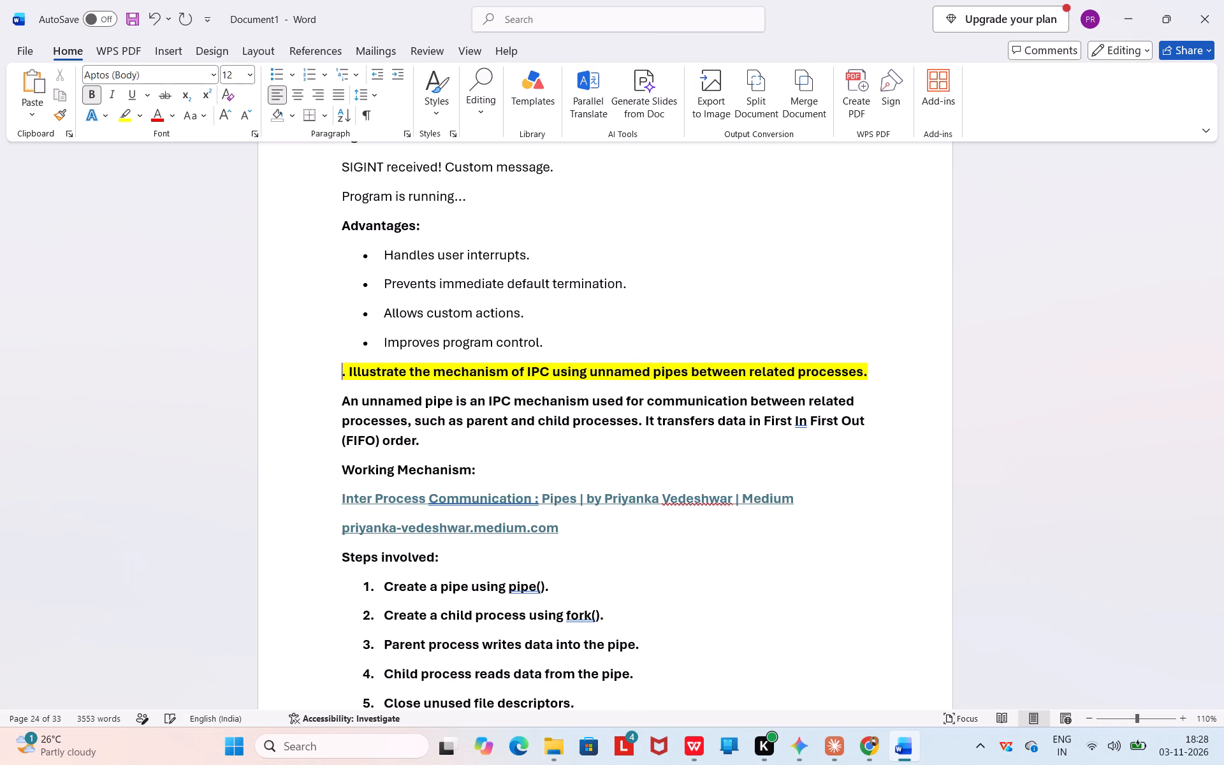
key("3")
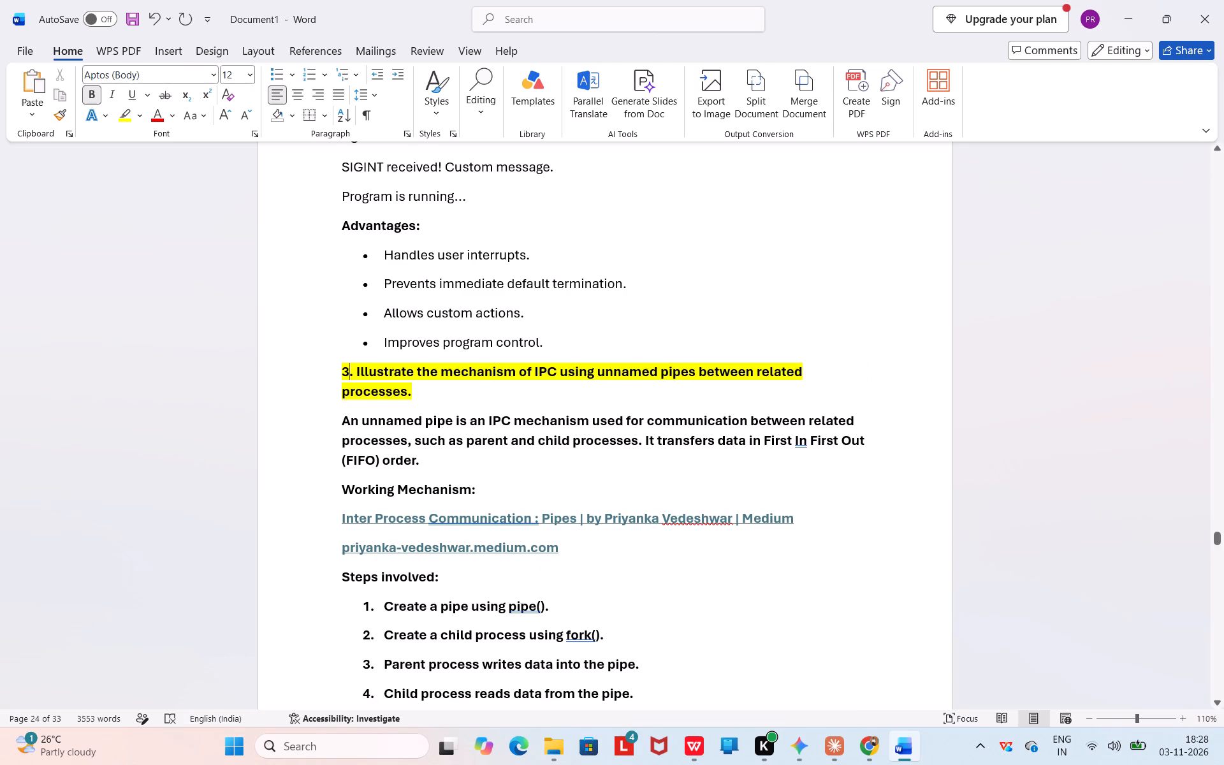
Remove bold from question 3's introductory paragraph and the six numbered items under "Steps involved:".
left_click_drag(435, 465, 328, 428)
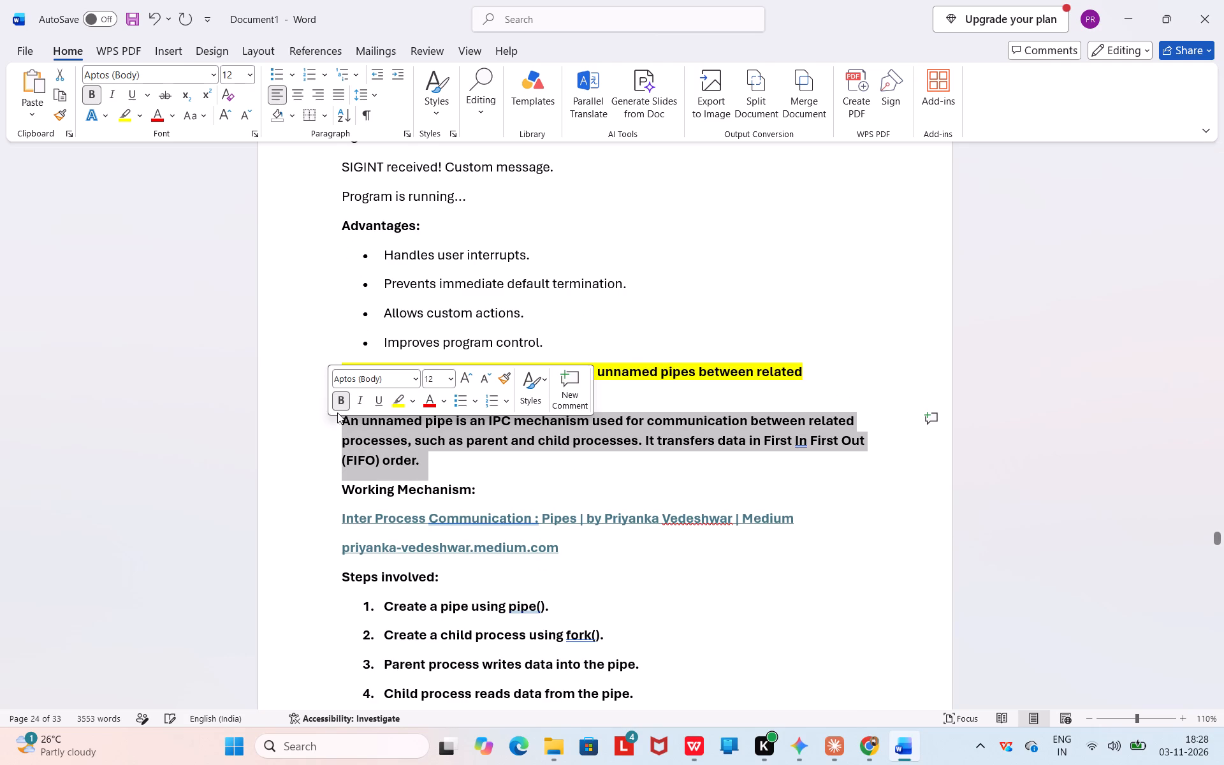
left_click(339, 404)
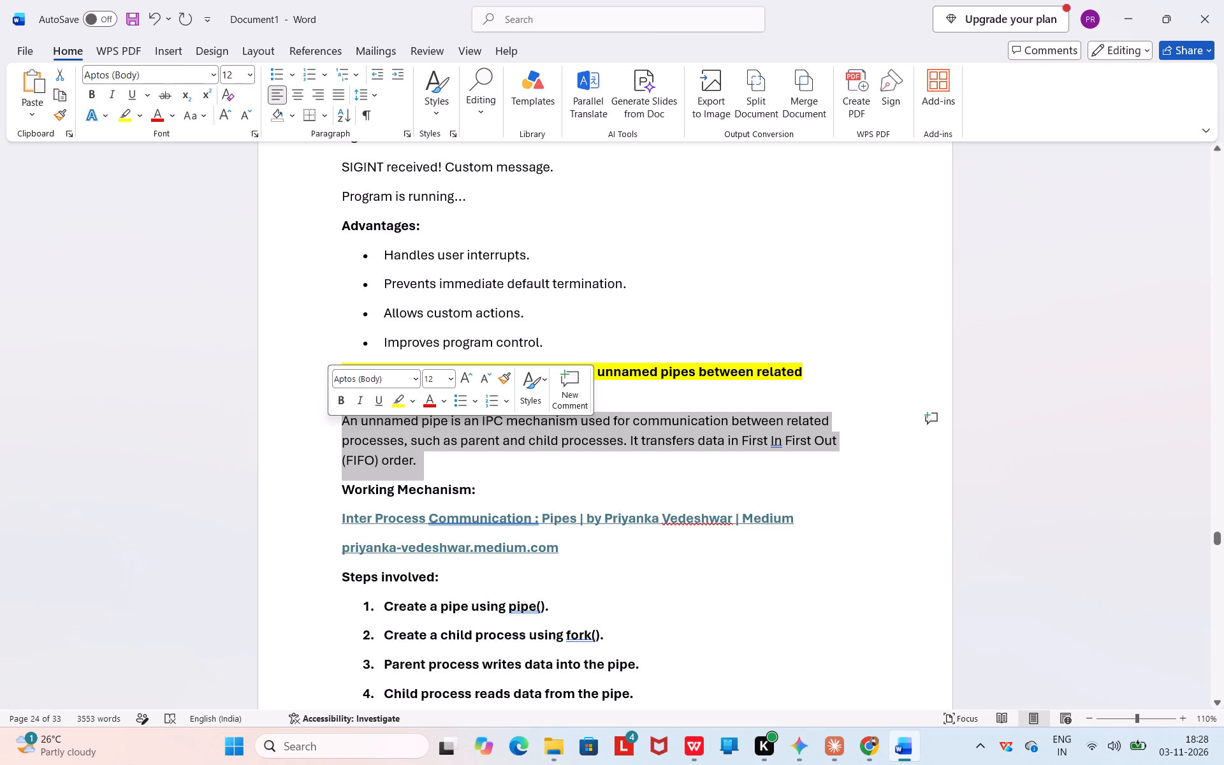
scroll(443, 630, "down", 2)
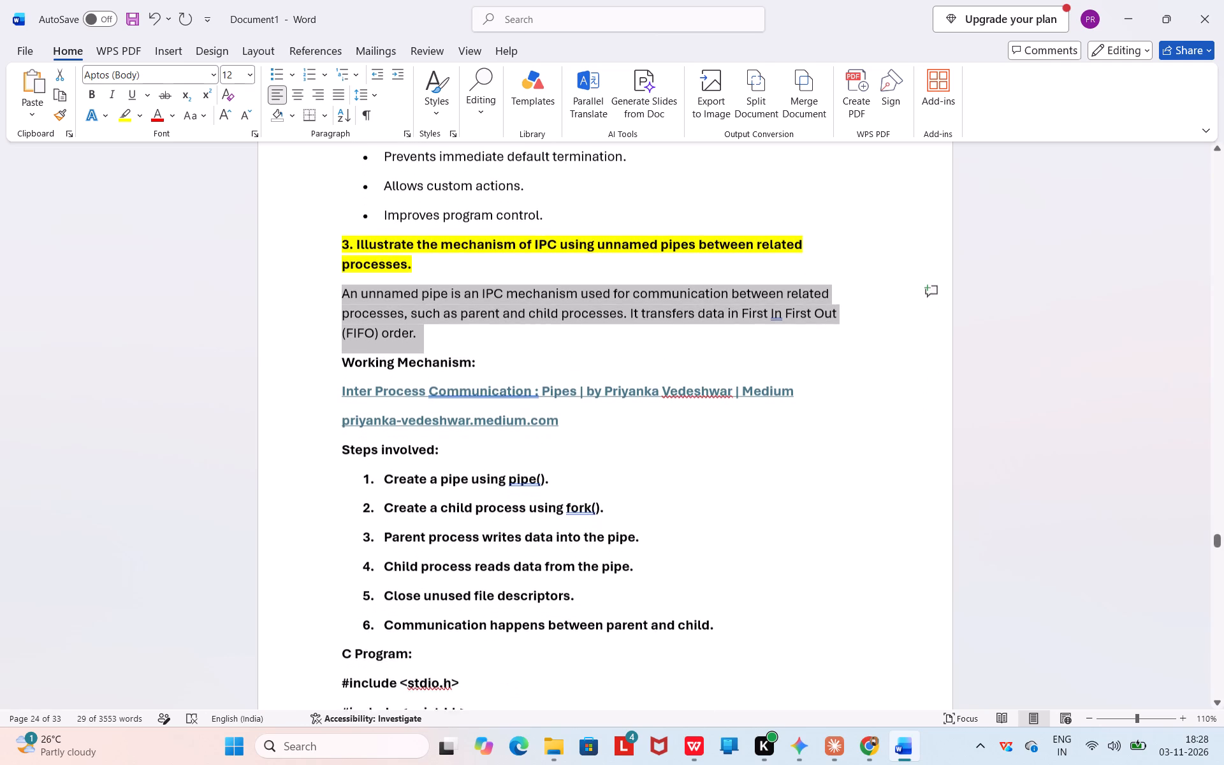
scroll(443, 630, "down", 1)
left_click_drag(743, 602, 411, 522)
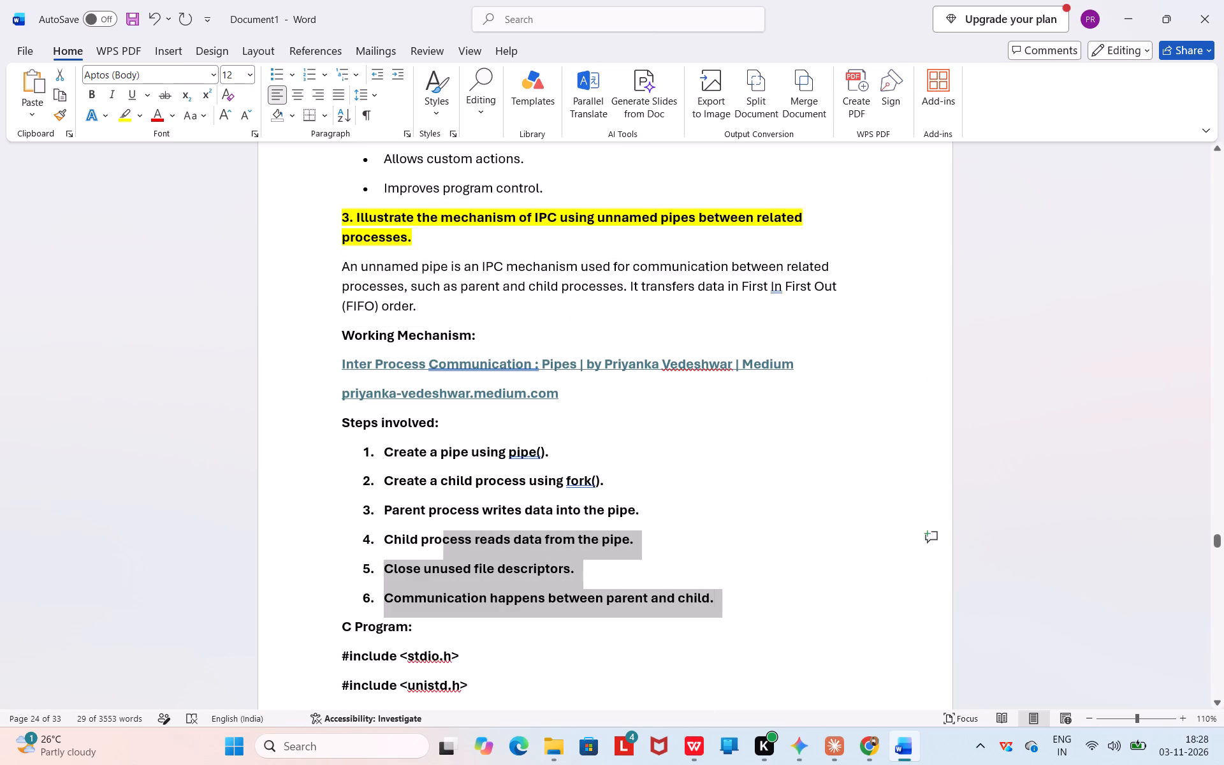
left_click_drag(411, 522, 328, 467)
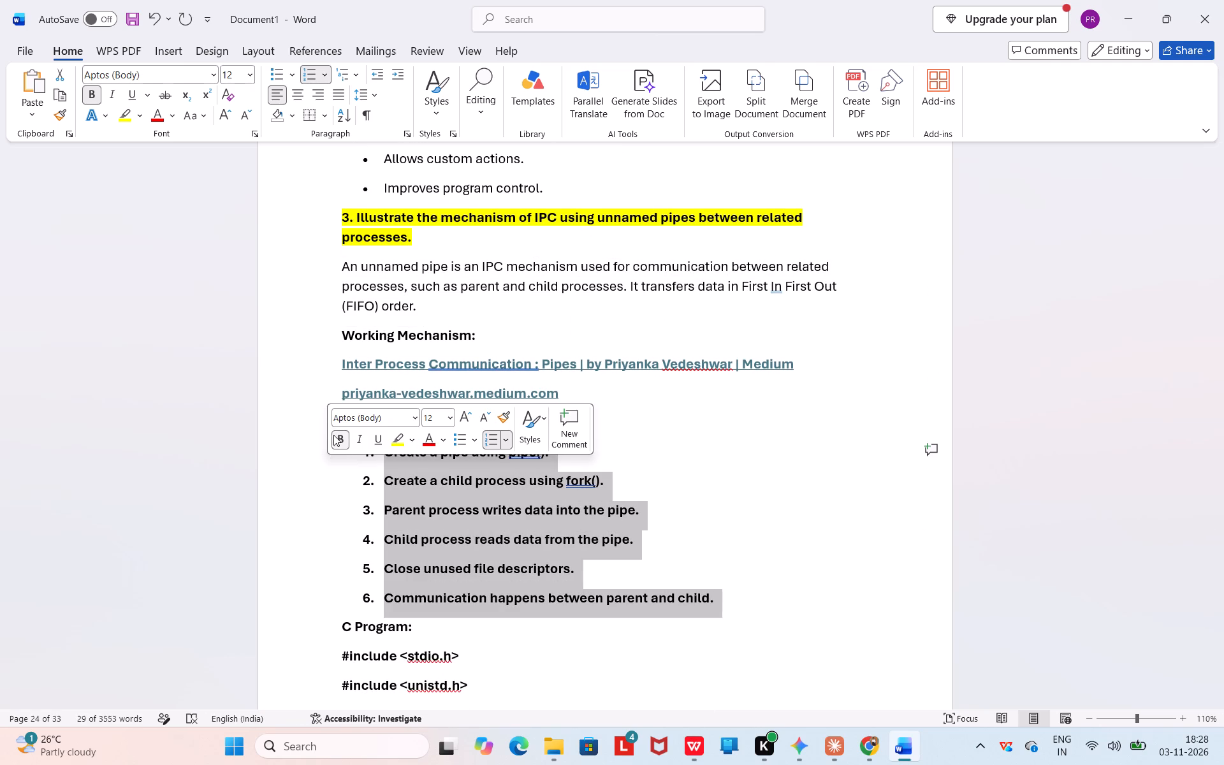
left_click(335, 435)
Remove bold from the whole C program in question 3's answer, from the first #include line to the closing brace.
scroll(528, 655, "down", 1)
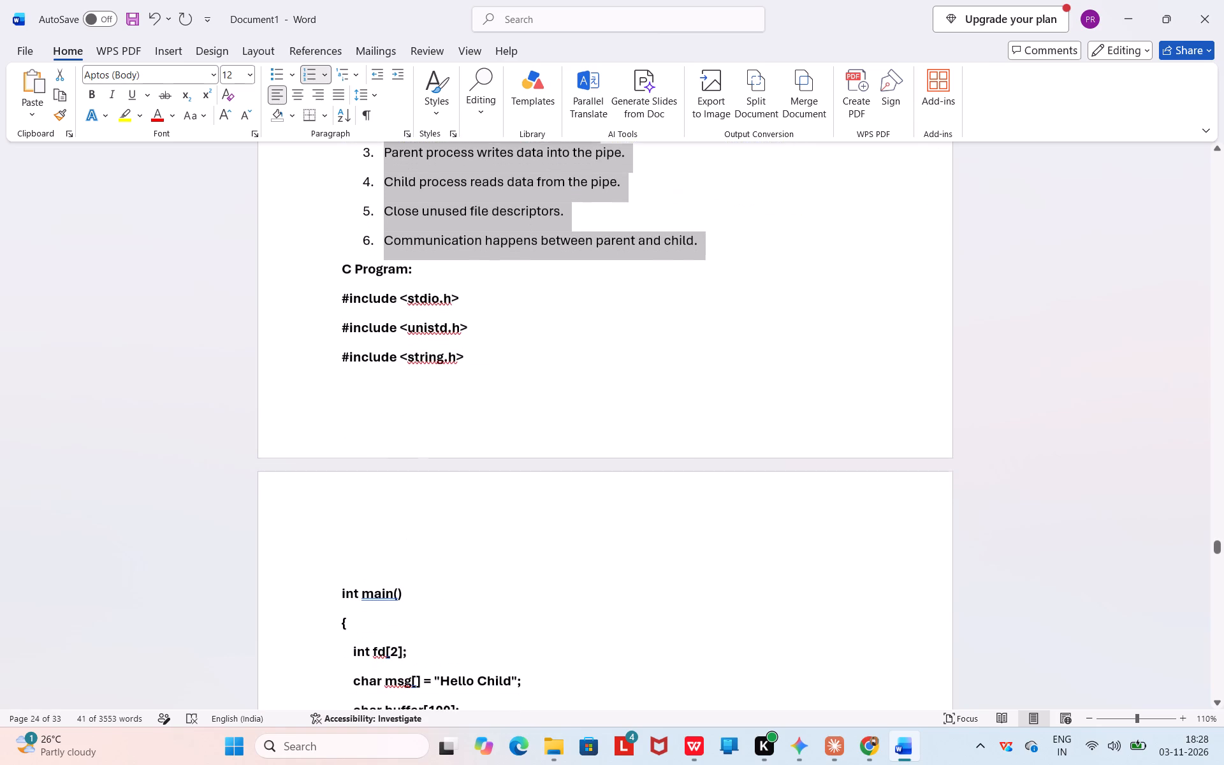
scroll(528, 655, "down", 1)
left_click_drag(335, 285, 412, 399)
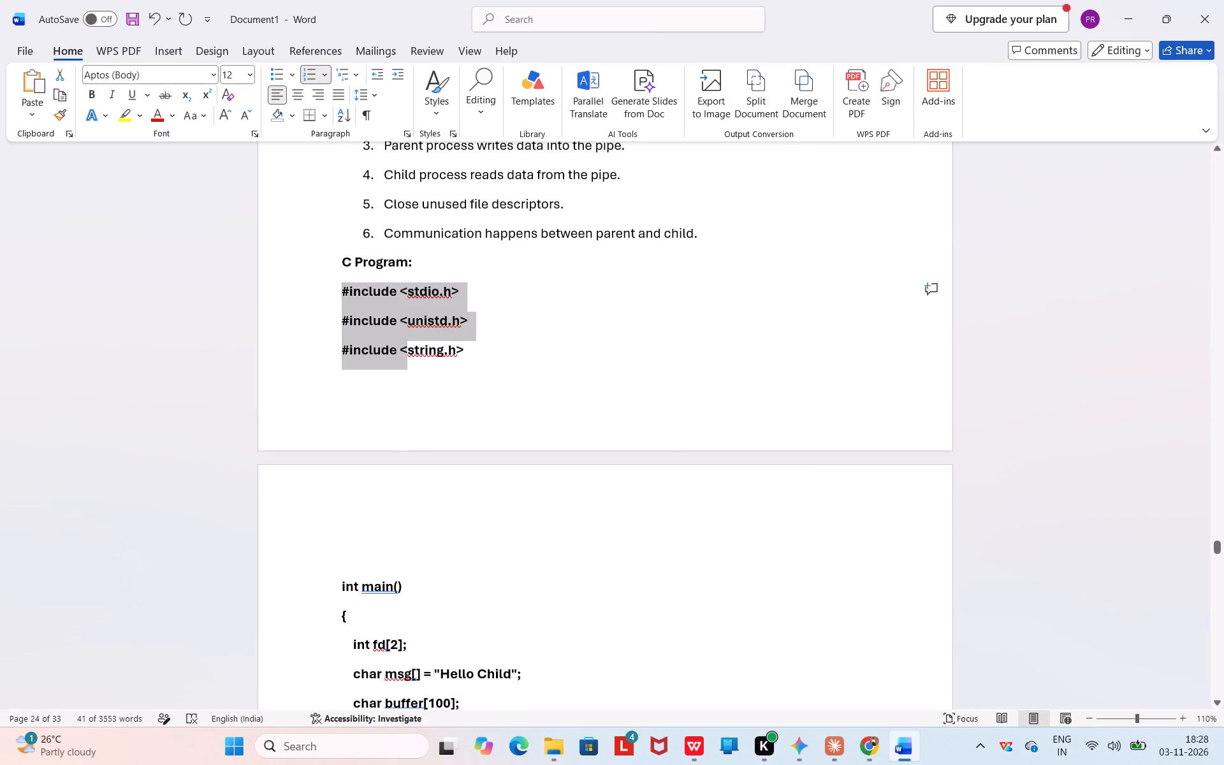
left_click_drag(412, 399, 516, 711)
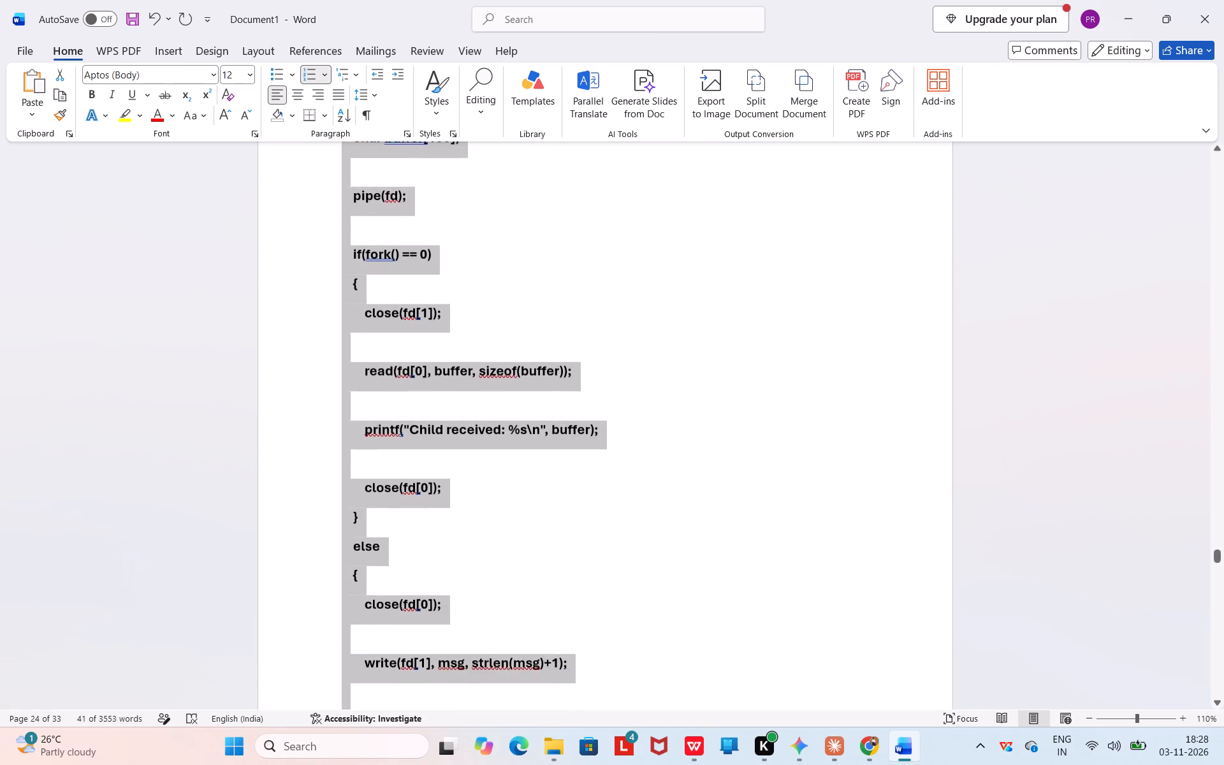
left_click_drag(516, 711, 516, 706)
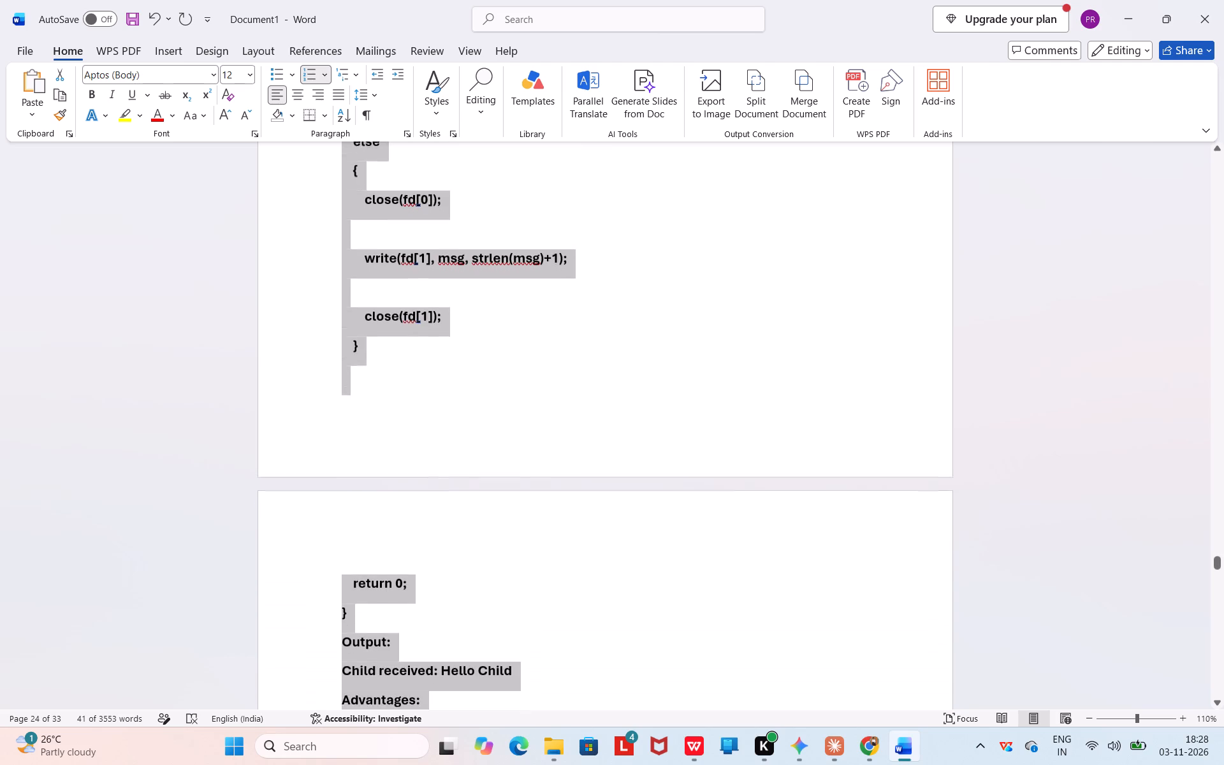
left_click_drag(516, 706, 387, 511)
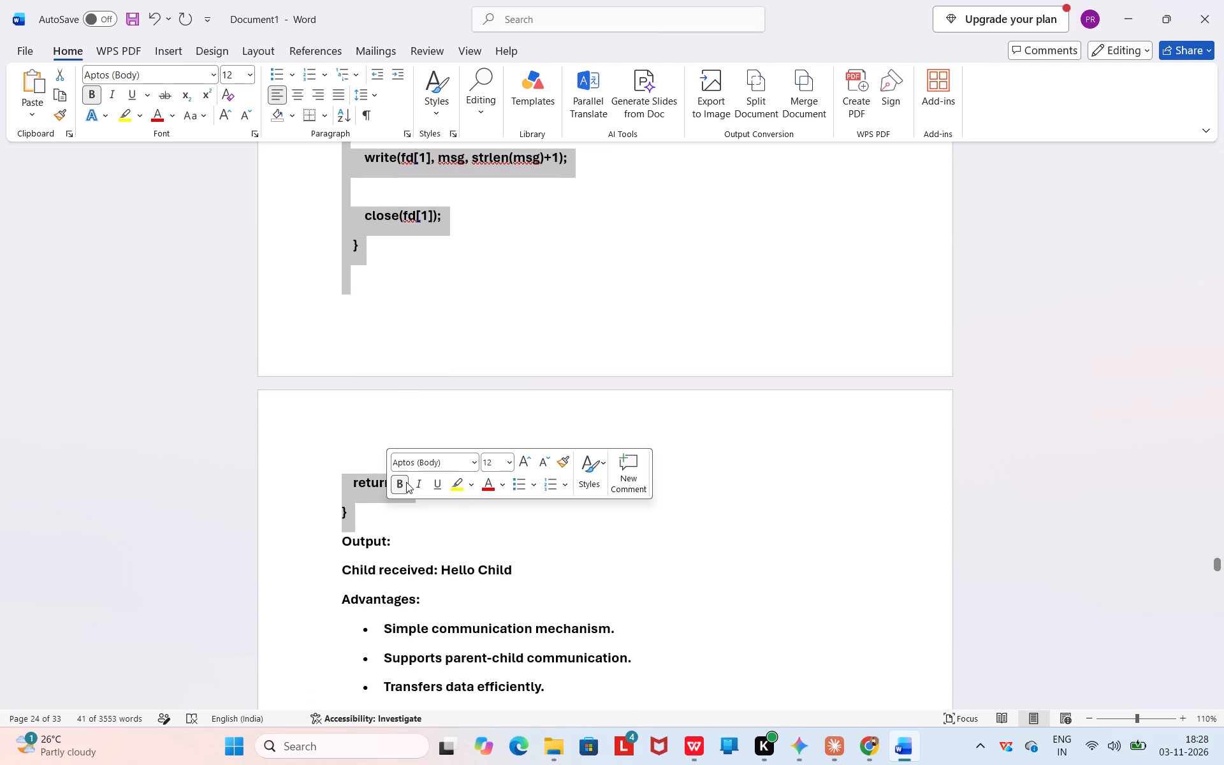
left_click(401, 486)
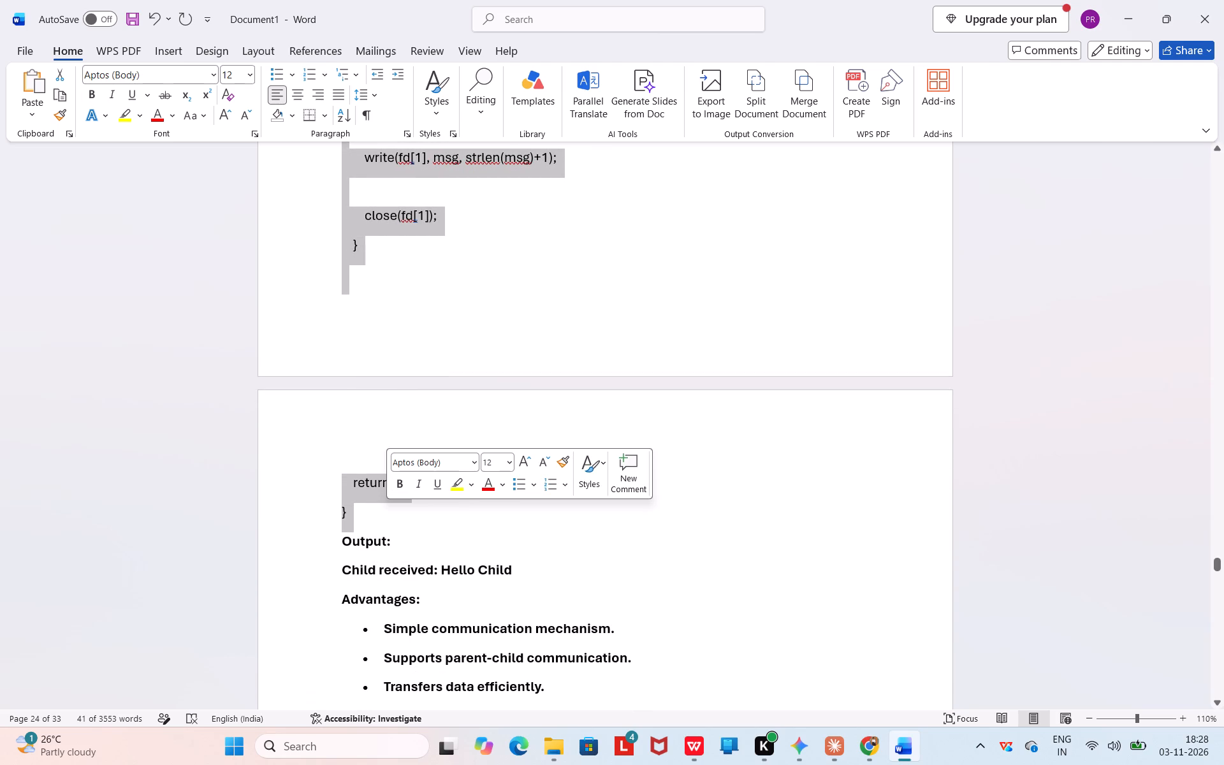
Remove bold from the "Child received: Hello Child" output line and the four "Advantages:" bullets in question 3's answer, keeping the labels bold.
left_click_drag(339, 567, 463, 584)
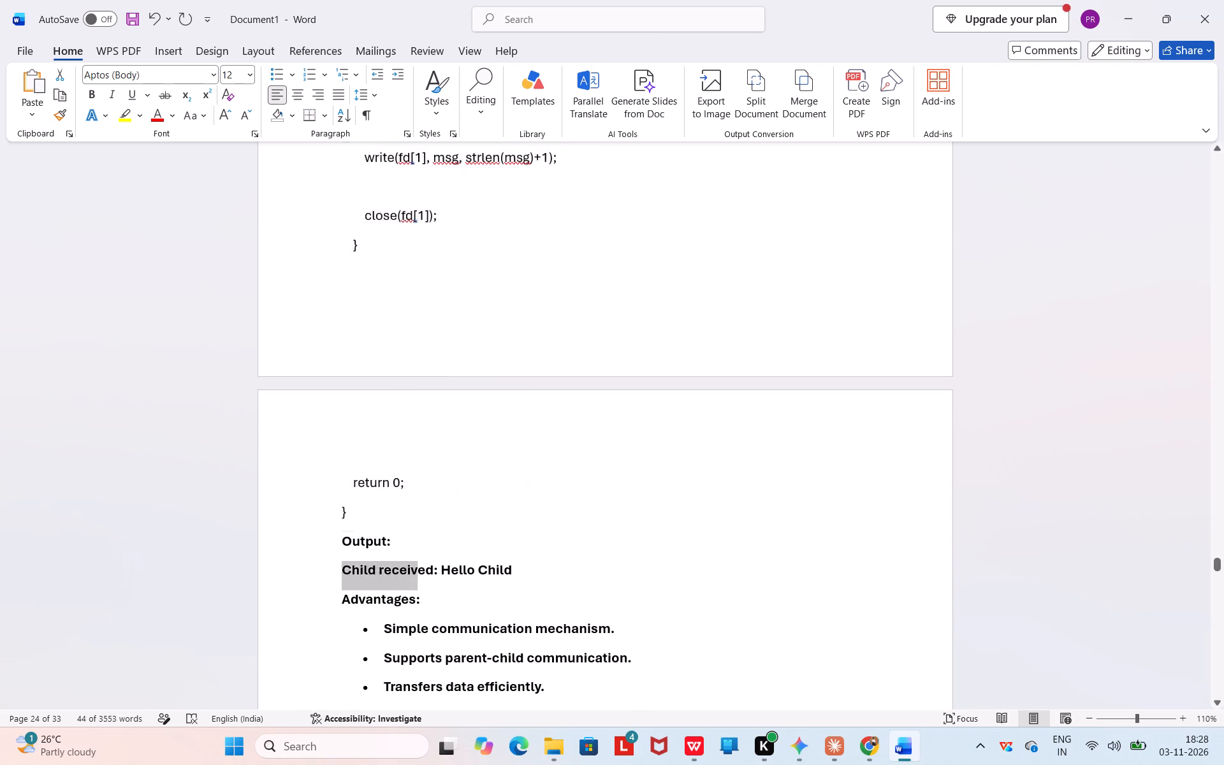
left_click_drag(463, 584, 541, 581)
left_click(553, 557)
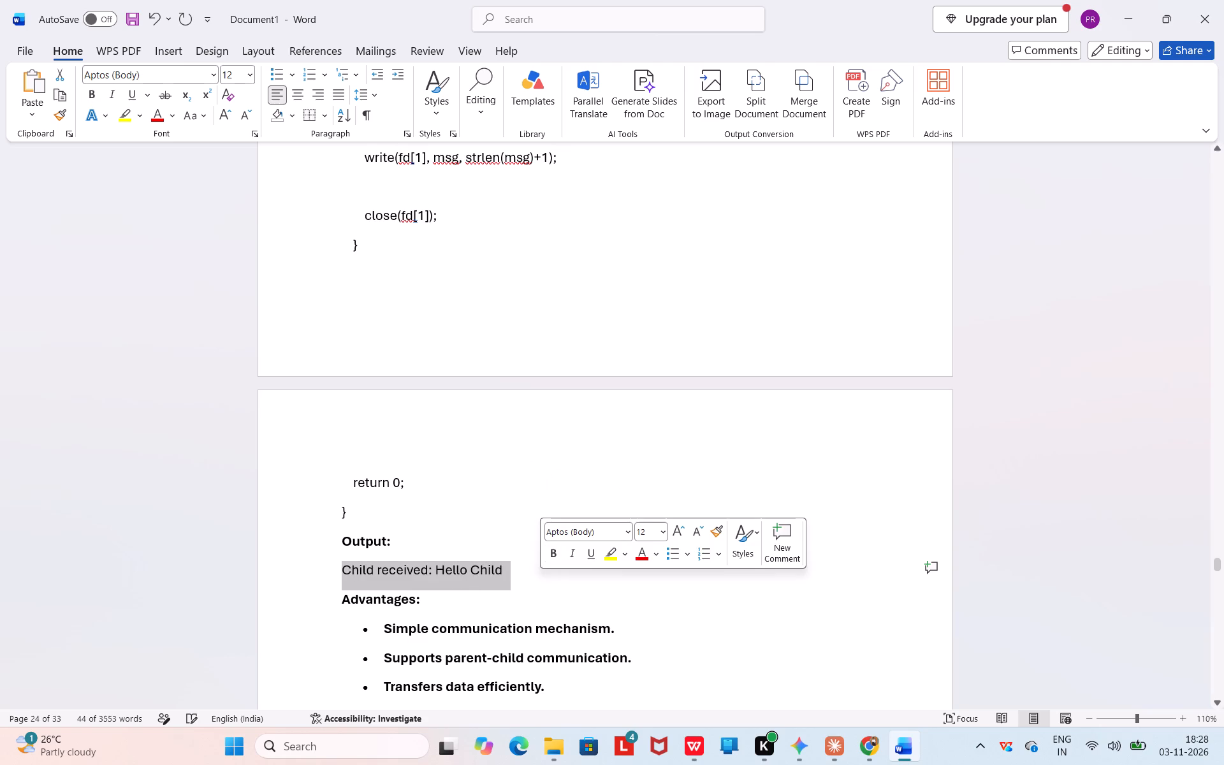
scroll(416, 619, "down", 1)
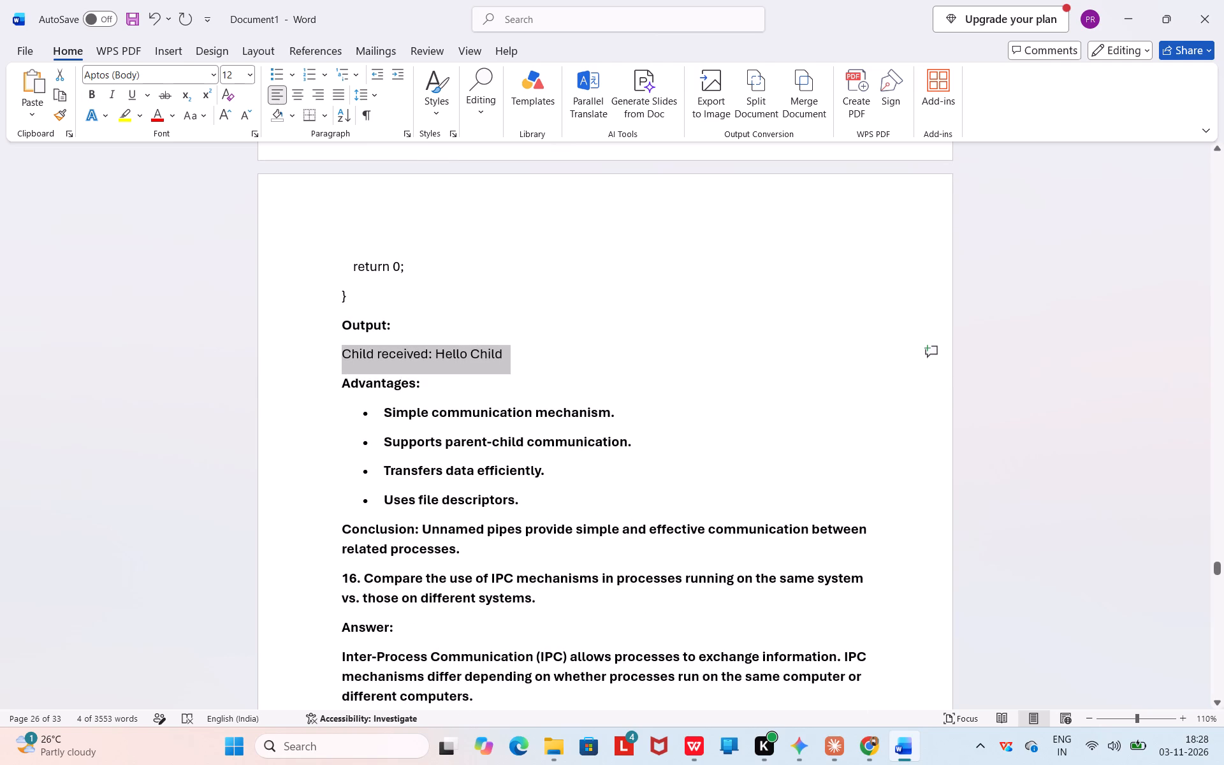
left_click_drag(541, 511, 375, 425)
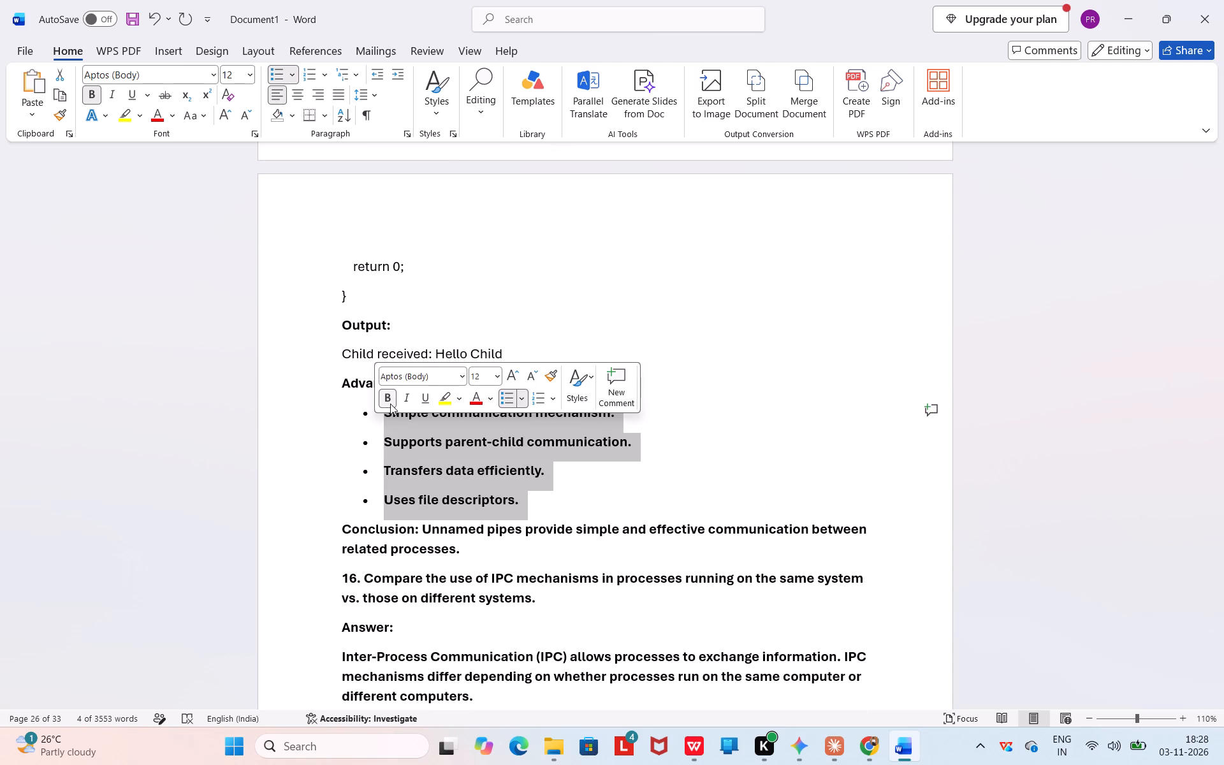
left_click(390, 401)
Delete the "Conclusion:" paragraph at the end of question 3's answer.
left_click_drag(467, 557, 440, 550)
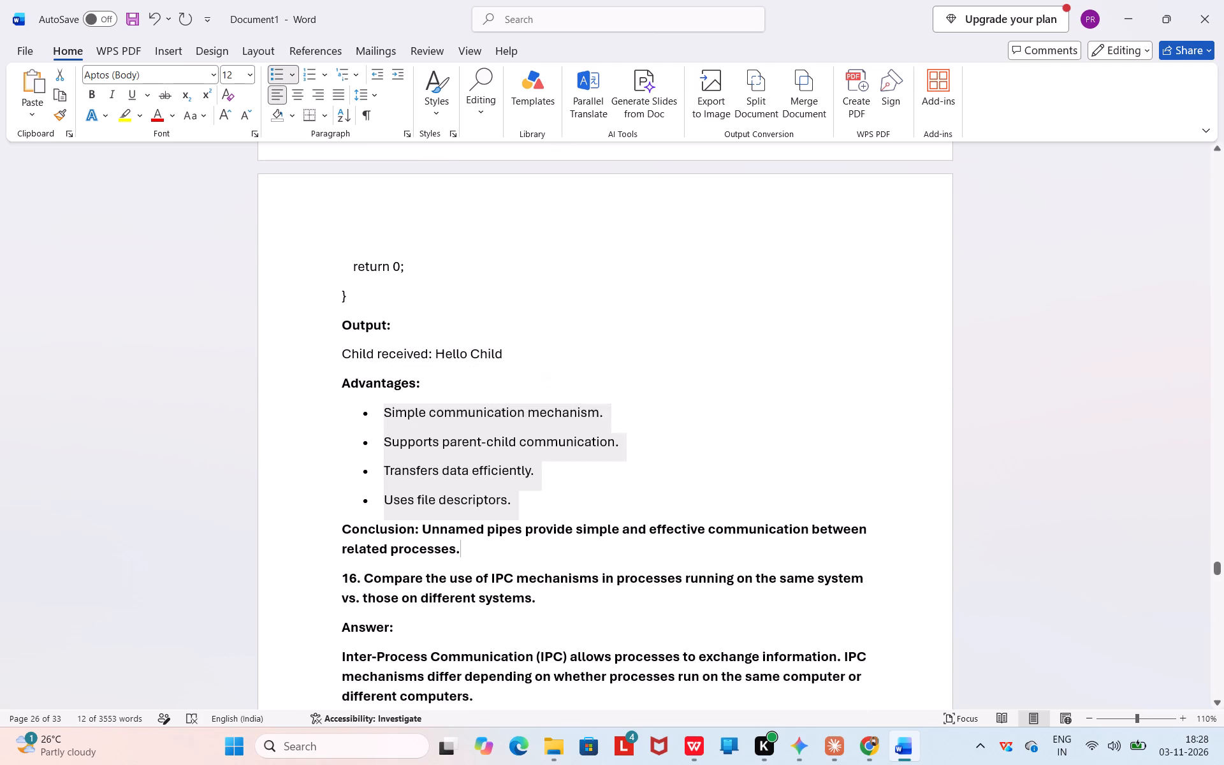
left_click_drag(440, 550, 341, 530)
key("BackSpace")
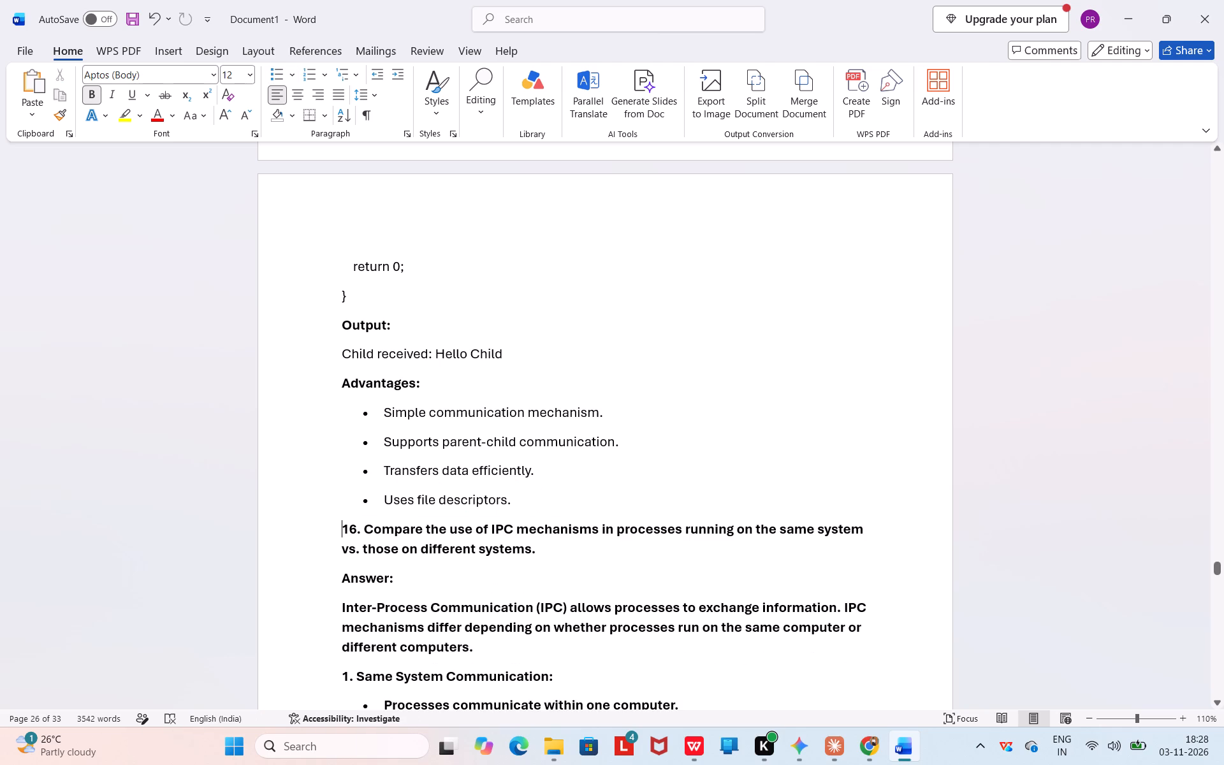
Renumber question 16, comparing IPC mechanisms on the same and different systems, as 4 and highlight it in yellow.
left_click(353, 530)
key("BackSpace")
key("BackSpace")
key("4")
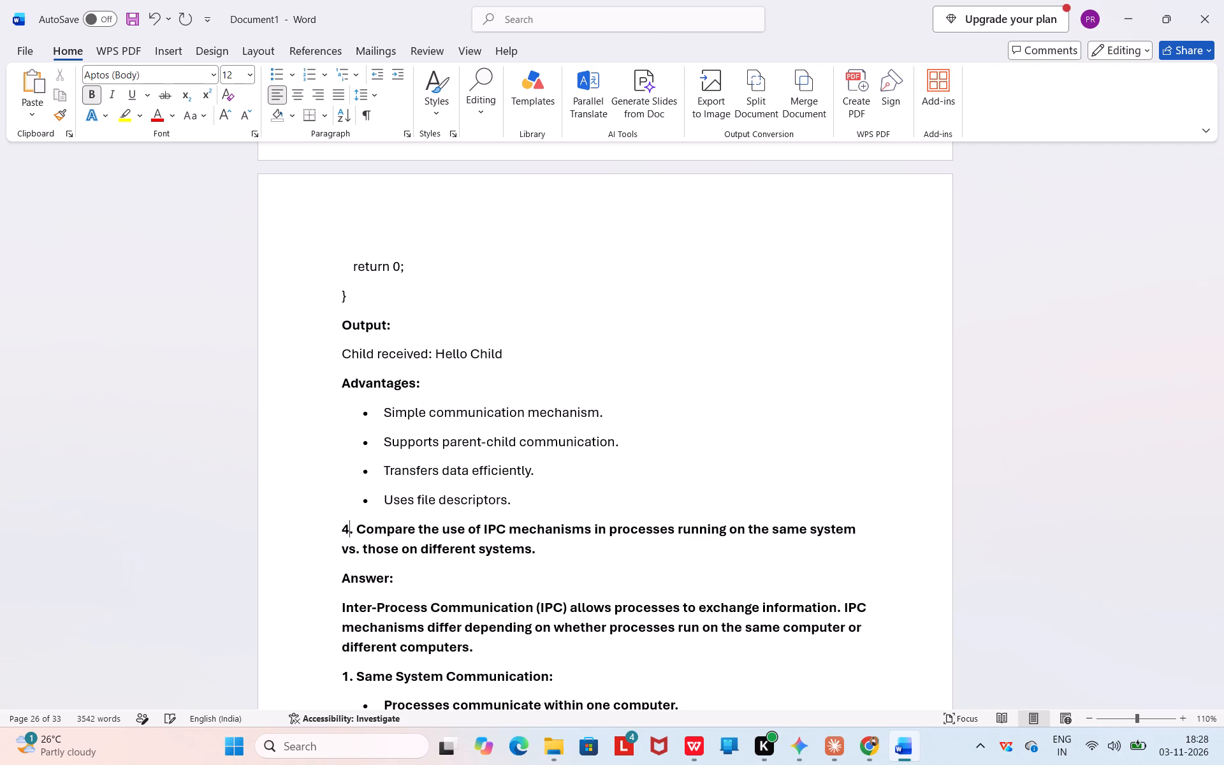
left_click_drag(548, 561, 337, 533)
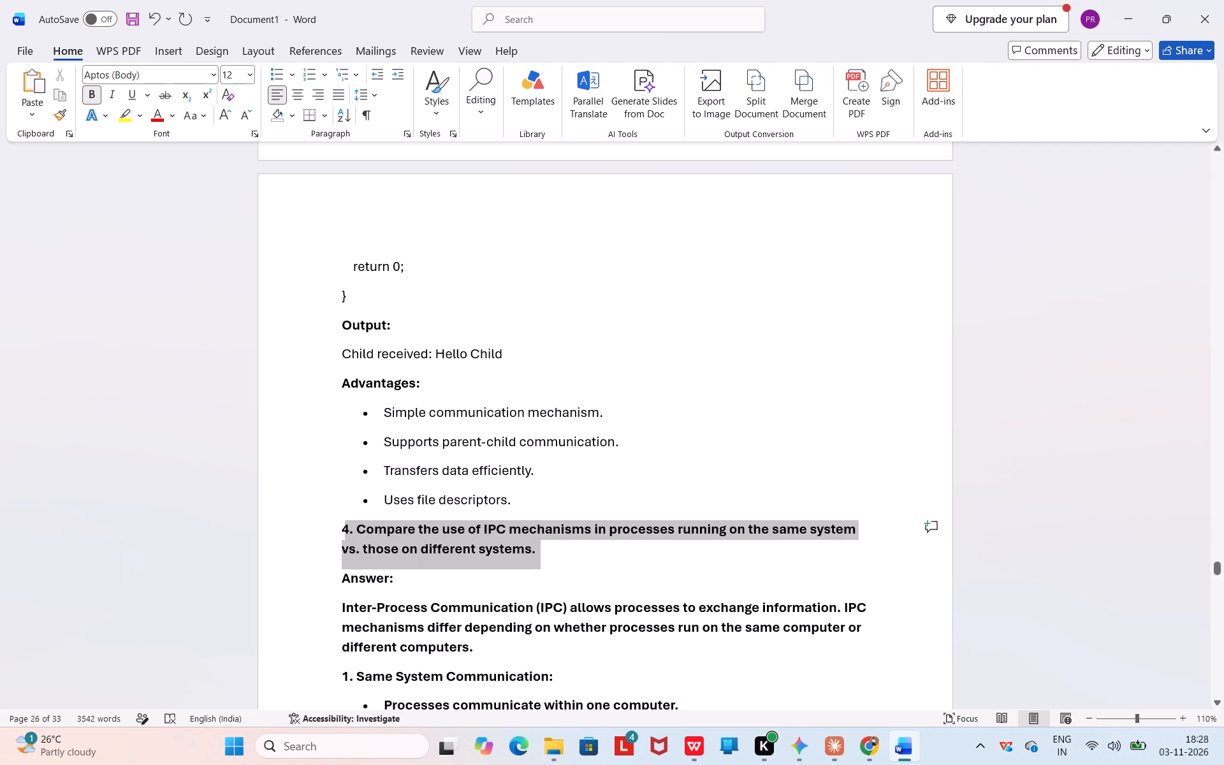
left_click_drag(337, 533, 330, 530)
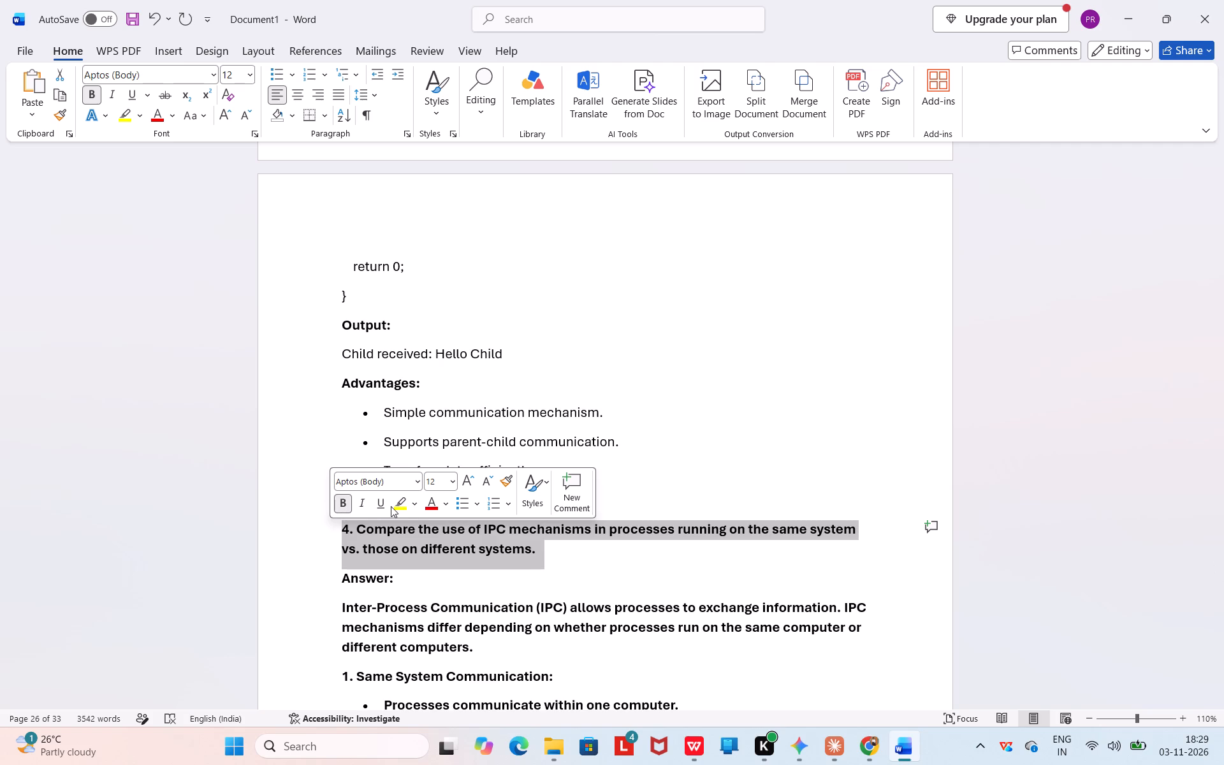
left_click(396, 506)
Delete the "Answer:" line under question 4 on comparing IPC mechanisms.
left_click_drag(409, 580, 324, 579)
key("BackSpace")
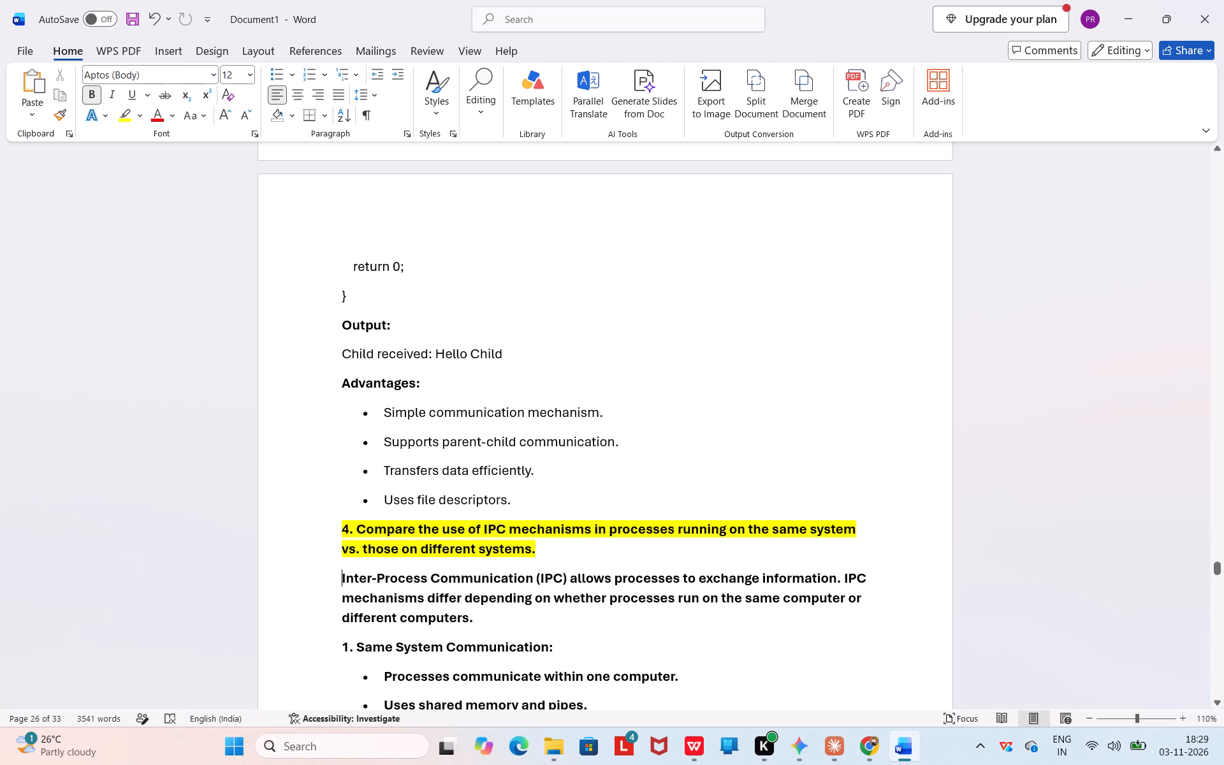
Remove bold from the introductory Inter-Process Communication (IPC) paragraph of question 4's answer.
left_click_drag(476, 623, 351, 587)
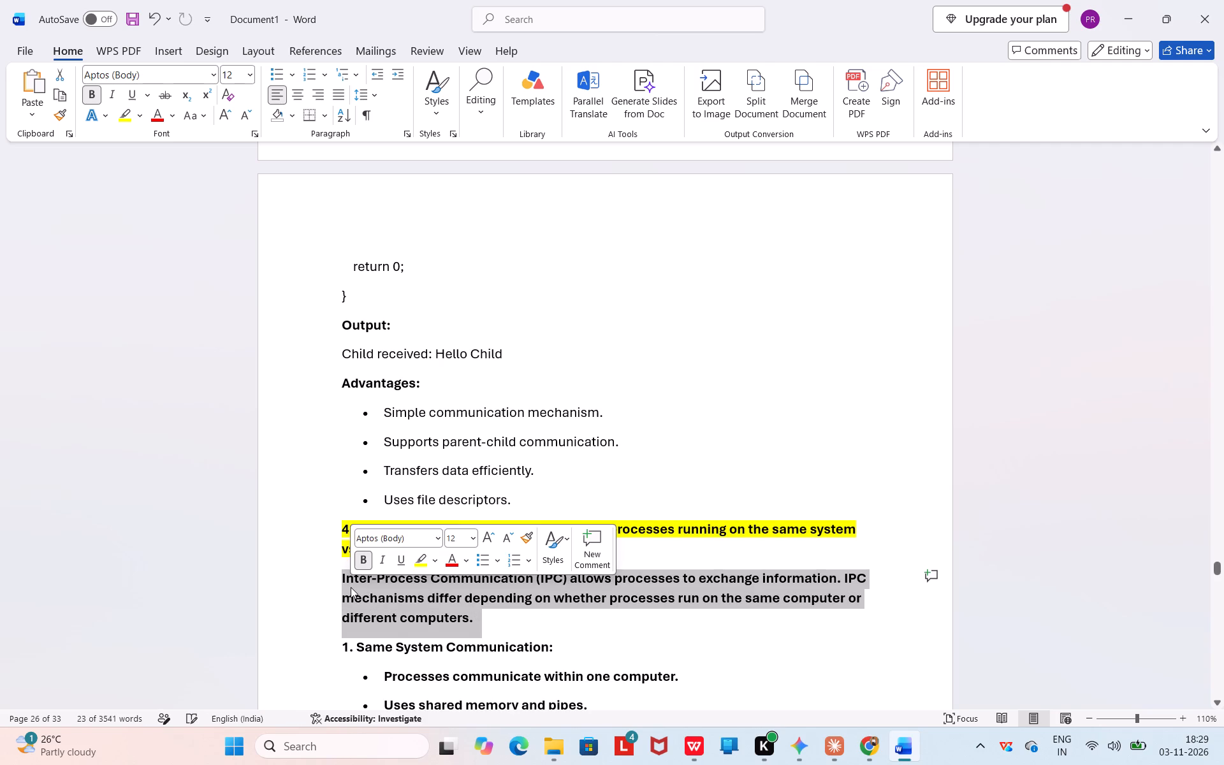
left_click(369, 558)
Remove bold from the "Same System Communication:" heading text and its five bullets, and from the five bullets under "Different System Communication:".
scroll(369, 558, "down", 1)
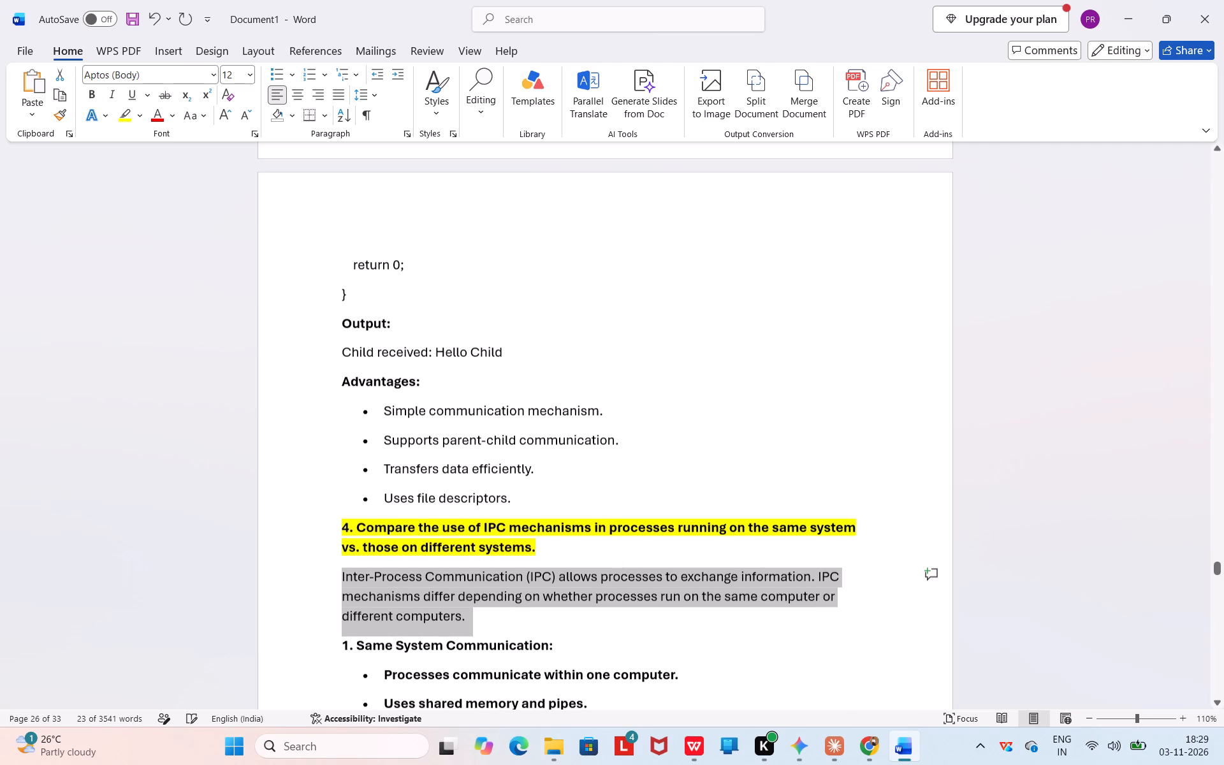
scroll(369, 558, "down", 1)
scroll(303, 467, "down", 2)
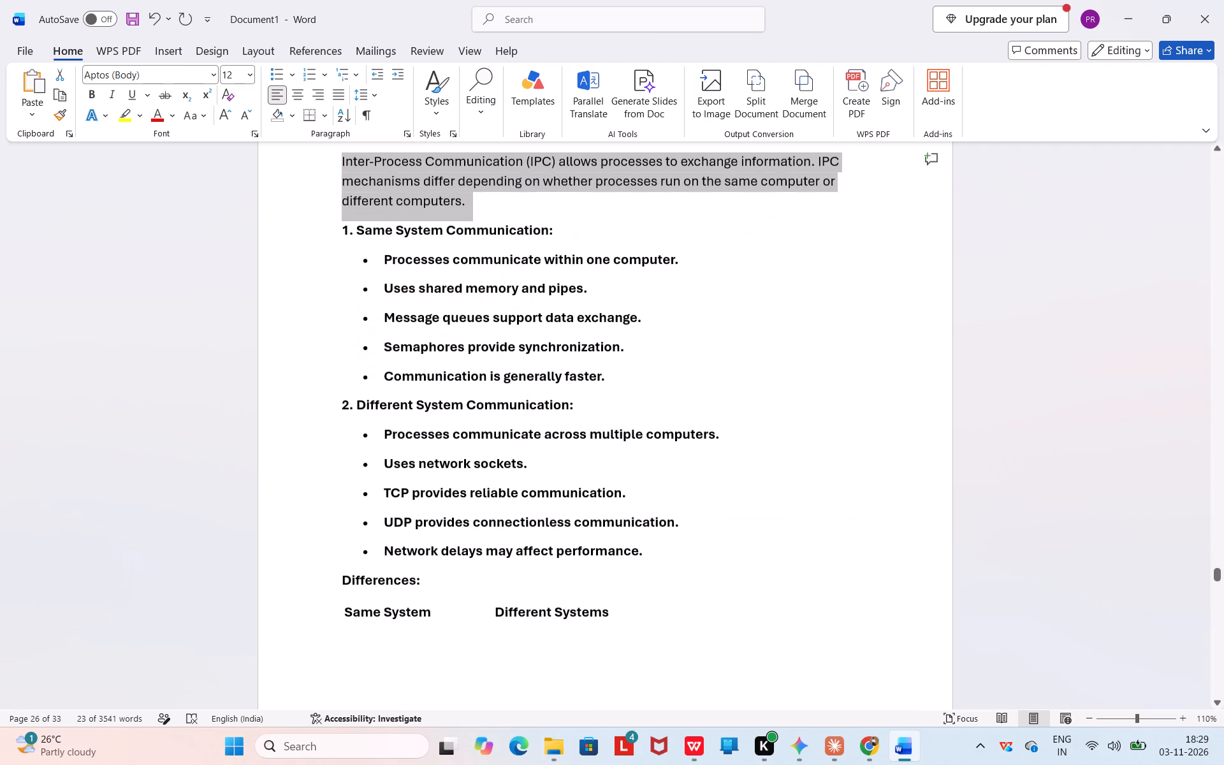
left_click_drag(380, 249, 620, 361)
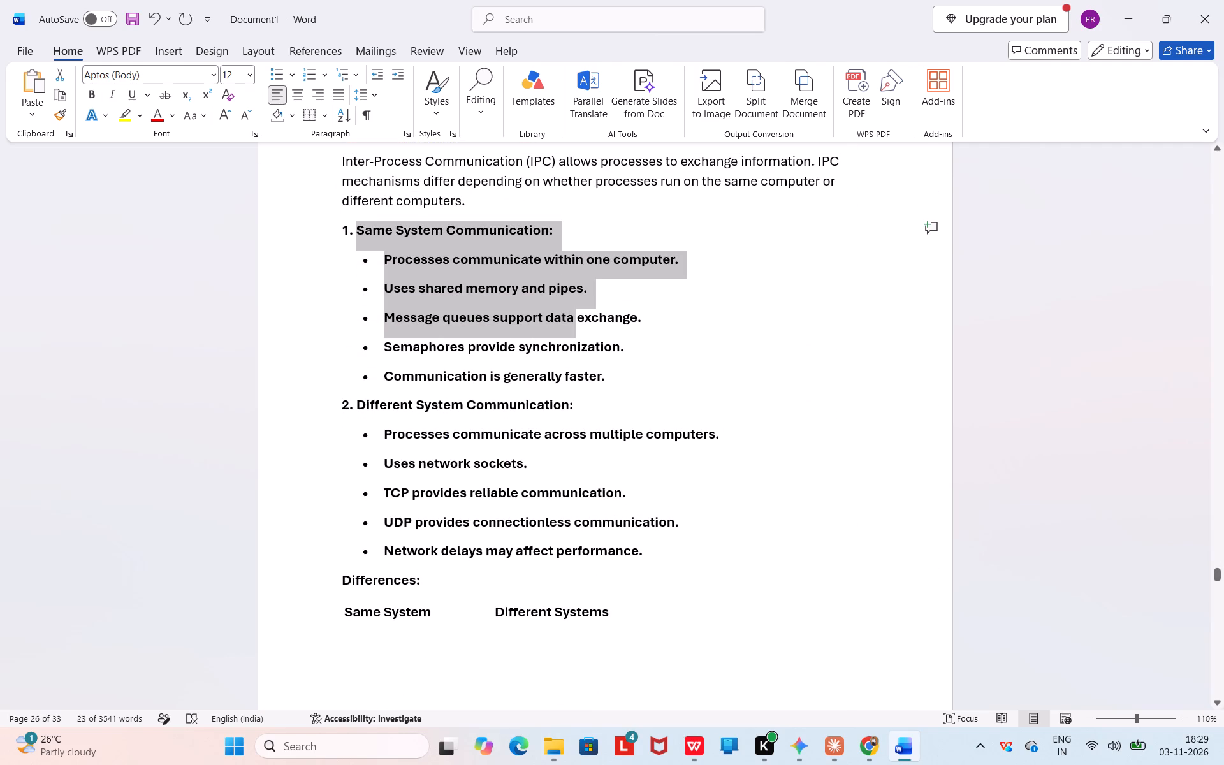
left_click_drag(620, 361, 624, 376)
left_click(645, 348)
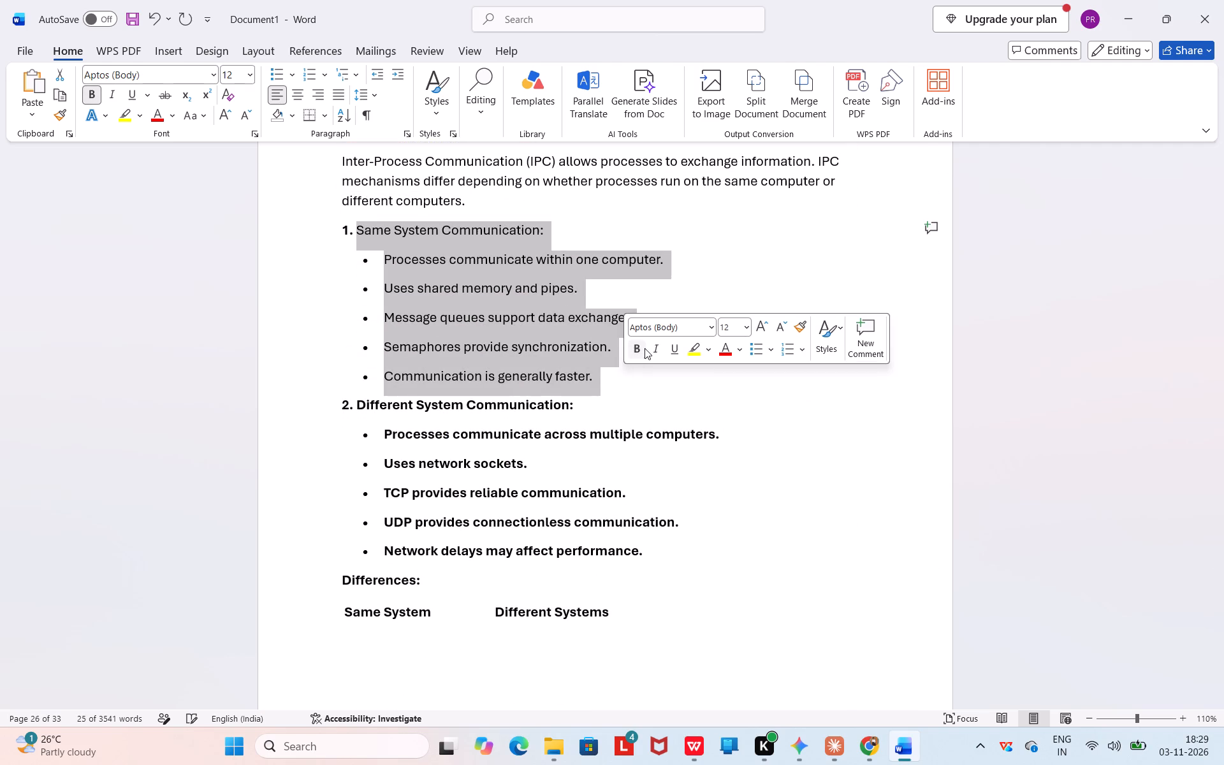
left_click_drag(379, 435, 614, 536)
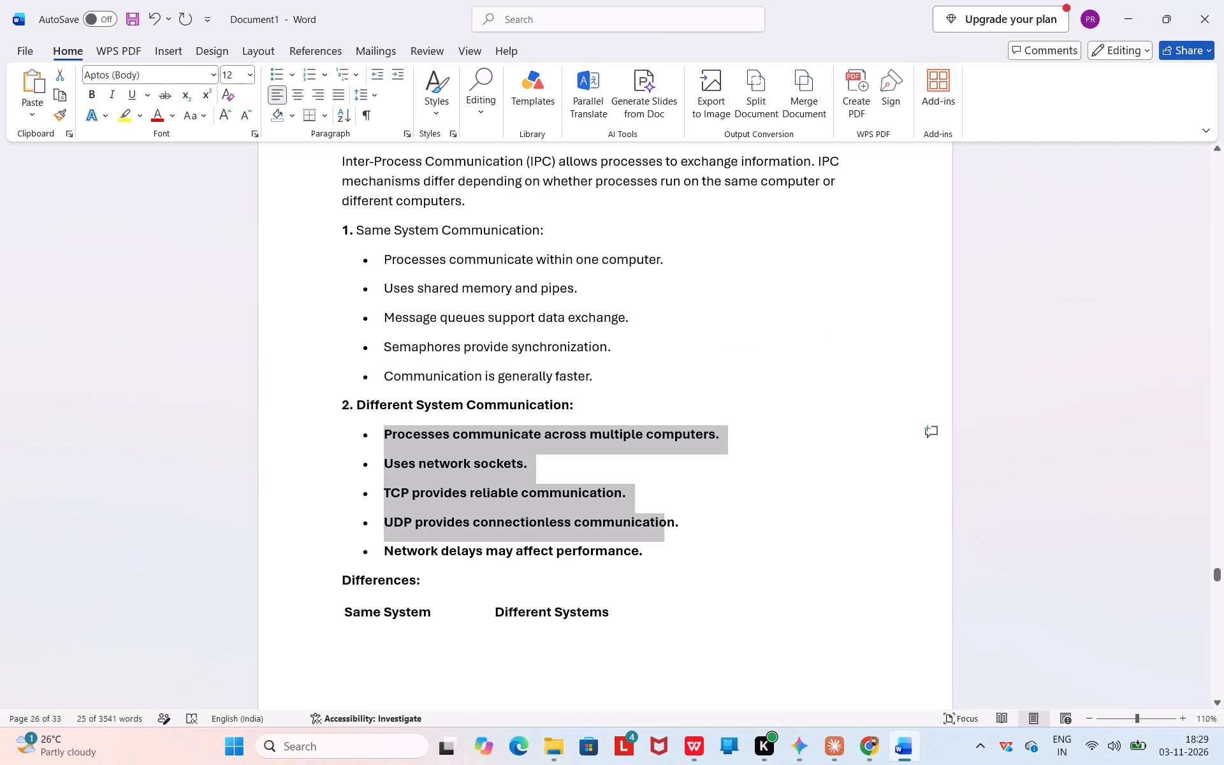
left_click_drag(614, 536, 637, 556)
left_click(648, 532)
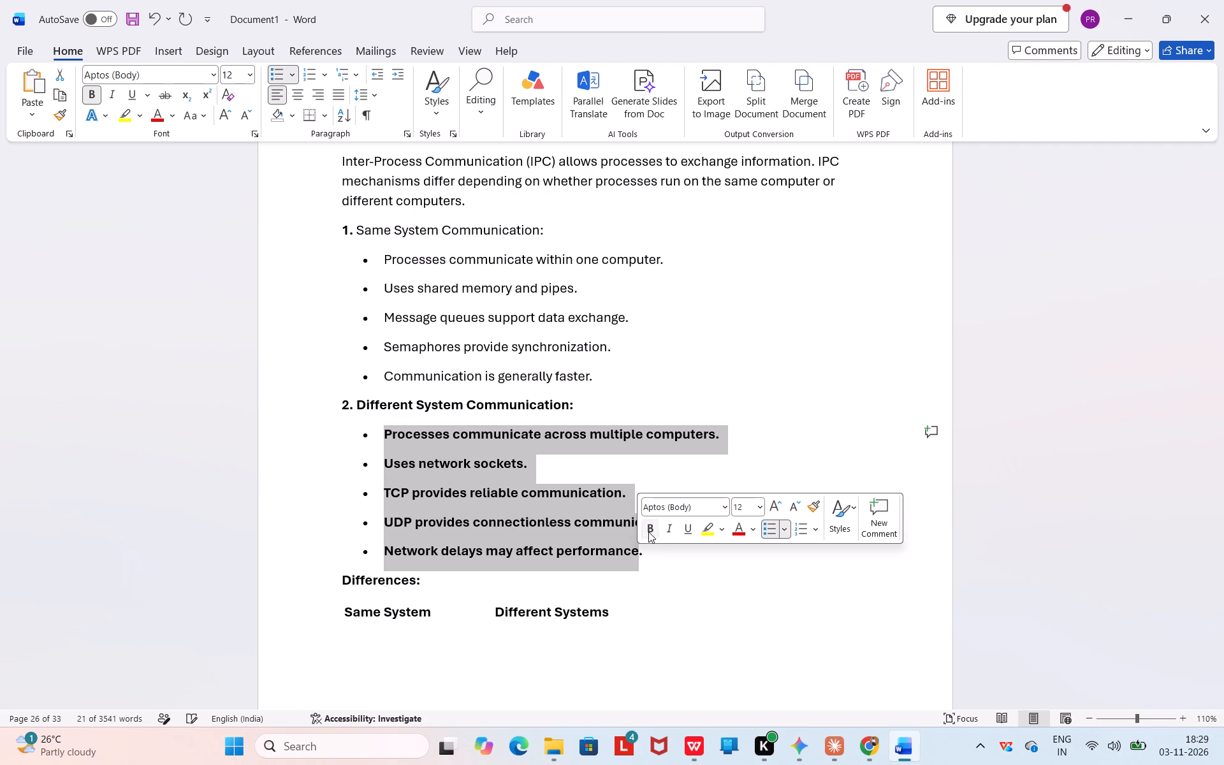
Delete the "Conclusion:" paragraph at the end of question 4's answer.
scroll(445, 602, "down", 3)
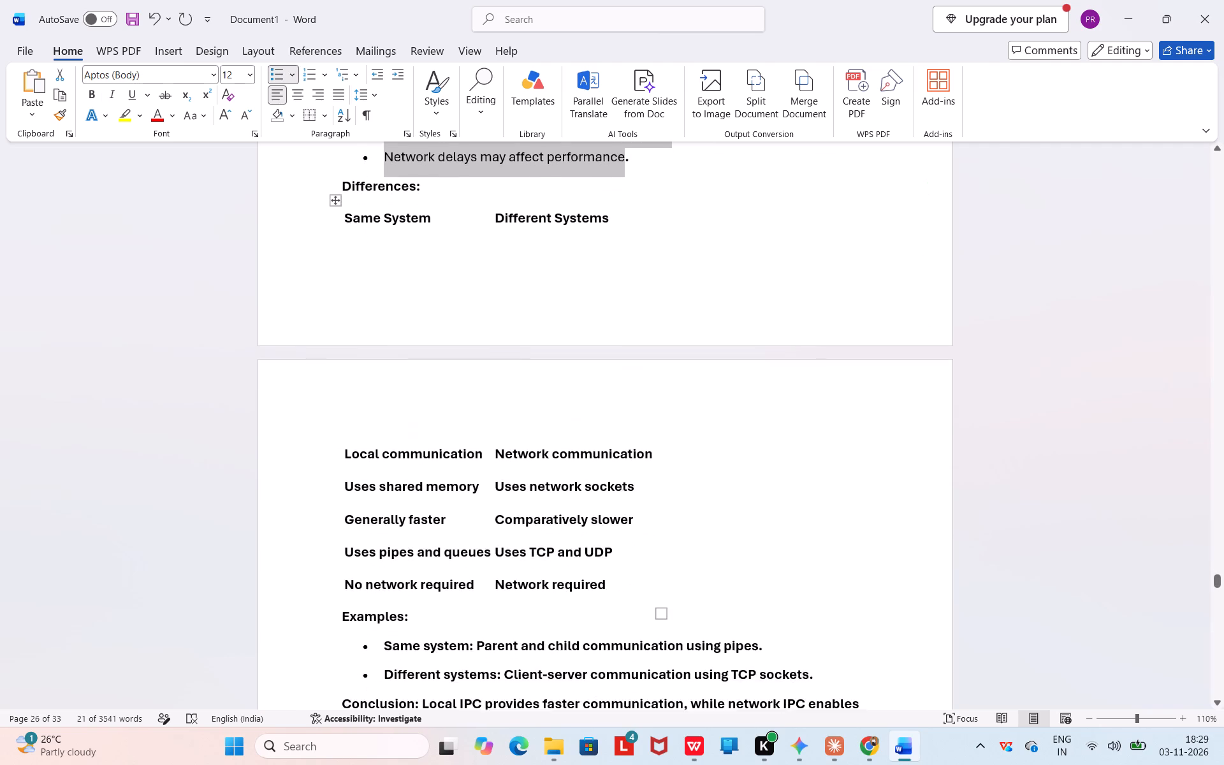
scroll(445, 602, "down", 1)
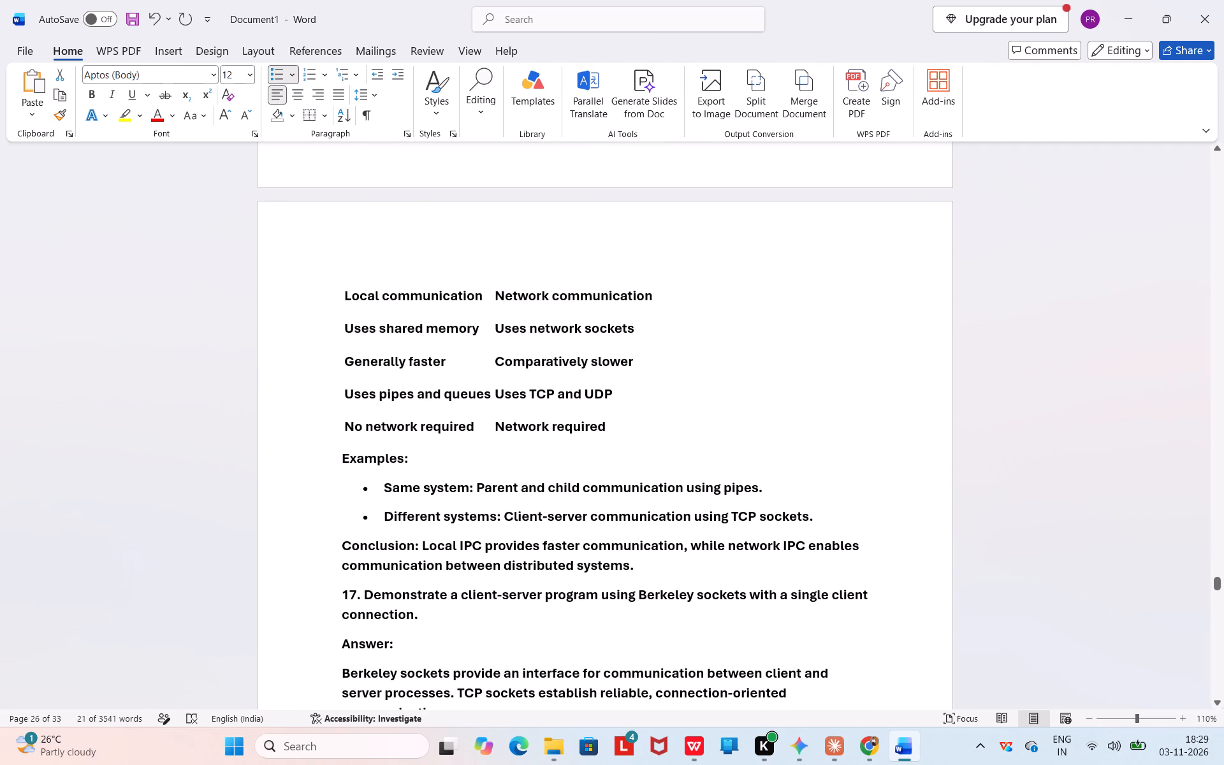
left_click_drag(646, 573, 377, 554)
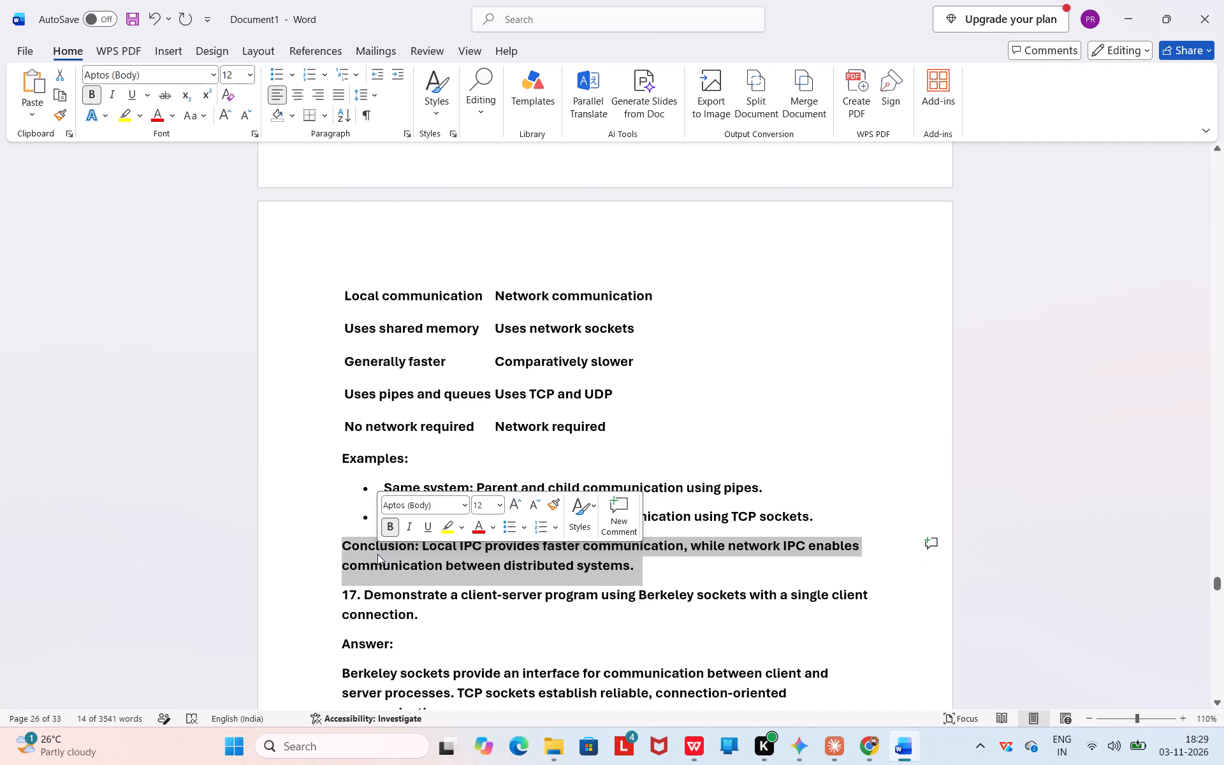
key("BackSpace")
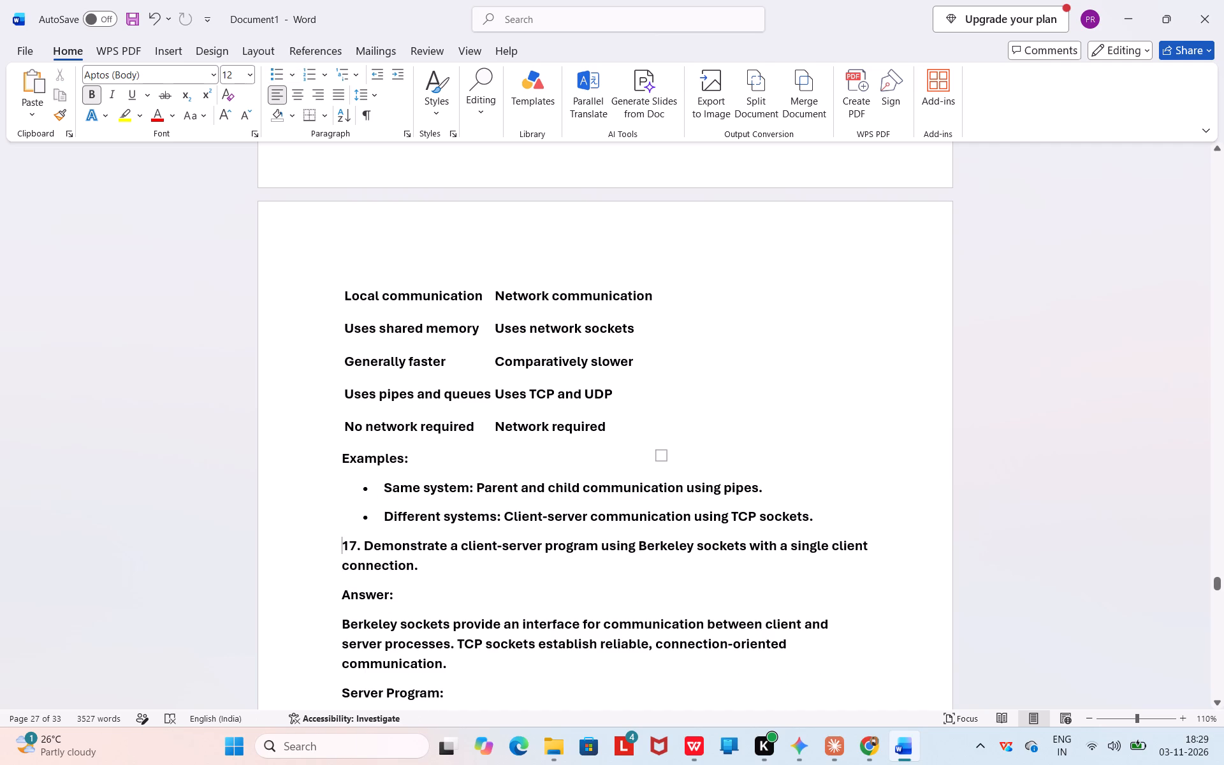
Remove bold from the two bullets under "Examples:" in question 4's answer.
left_click_drag(375, 481, 749, 492)
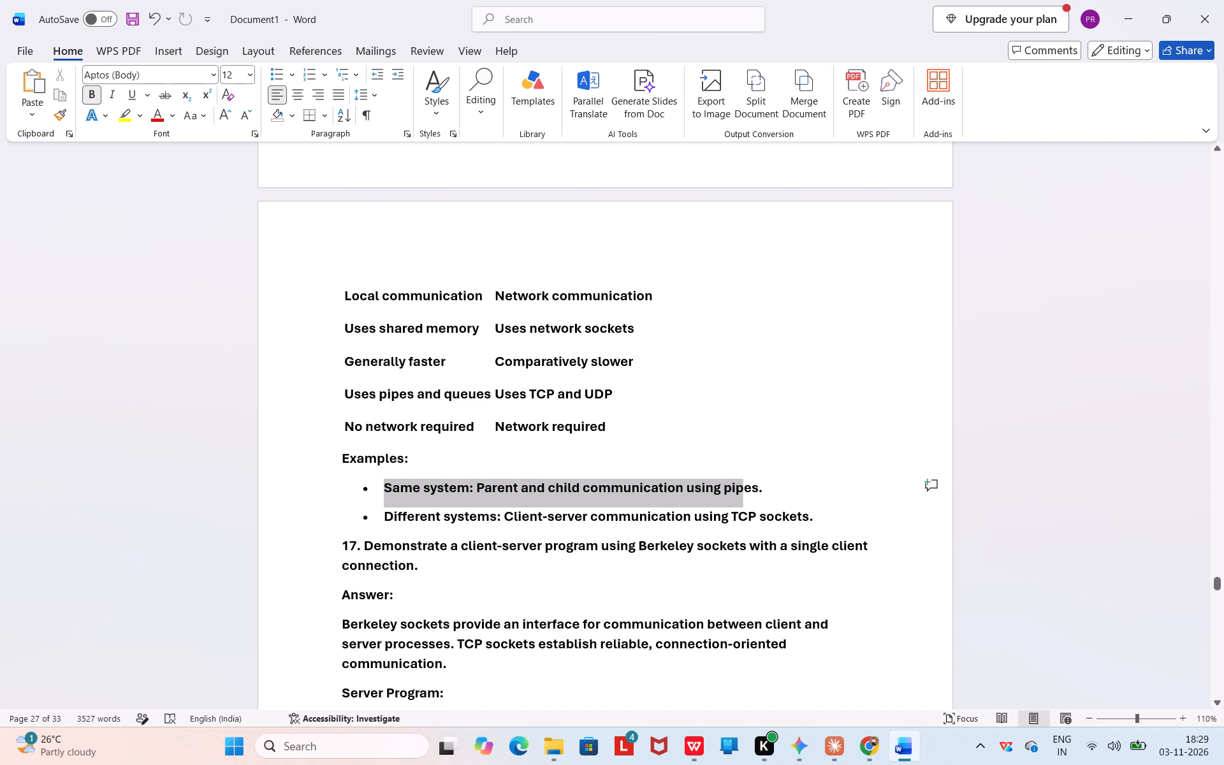
left_click_drag(749, 492, 813, 519)
left_click_drag(827, 494, 642, 419)
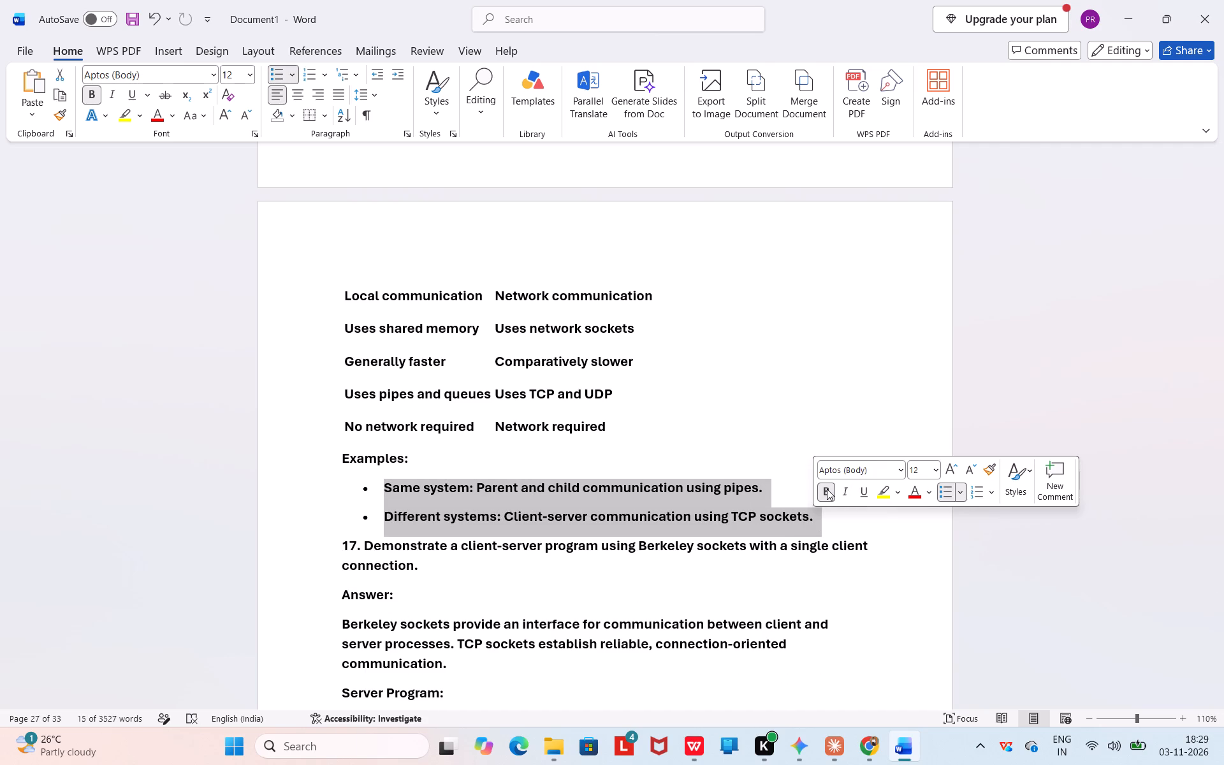
left_click(827, 489)
Highlight question 17, on the client-server program using Berkeley sockets, in yellow.
left_click_drag(454, 576, 338, 537)
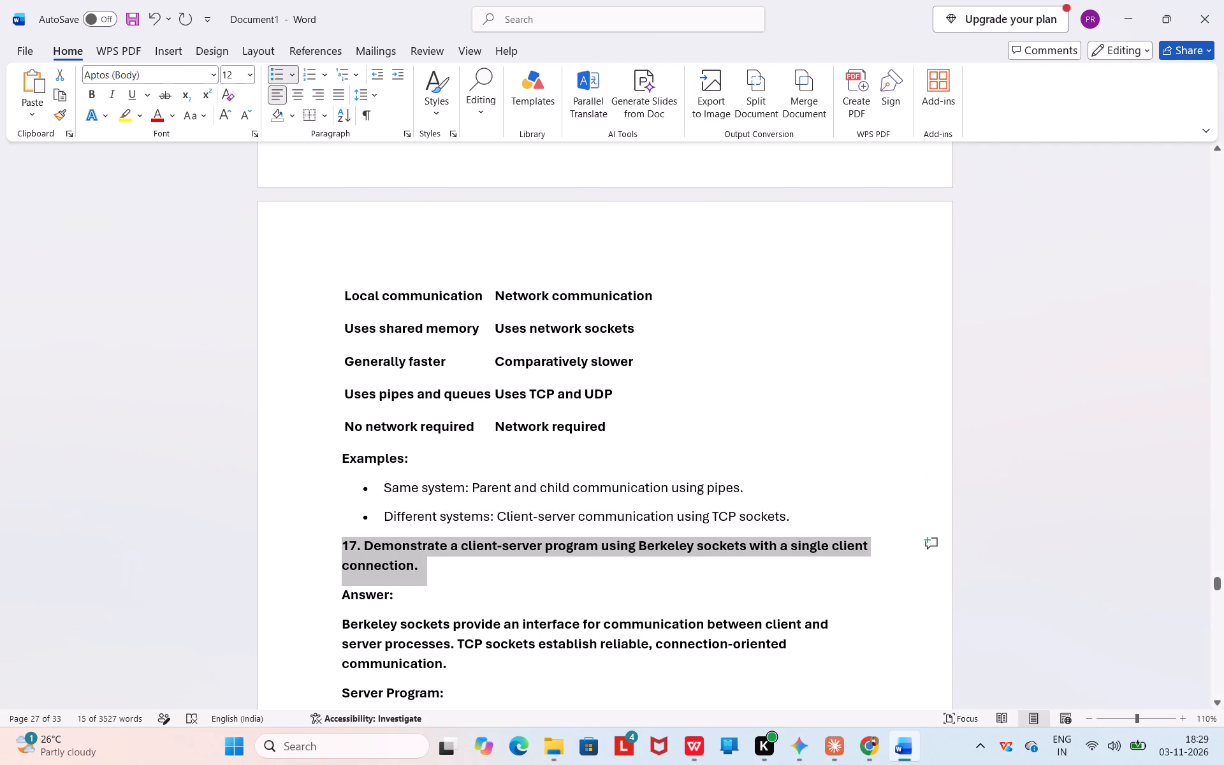
left_click_drag(338, 537, 338, 536)
left_click(425, 567)
left_click_drag(425, 567, 420, 566)
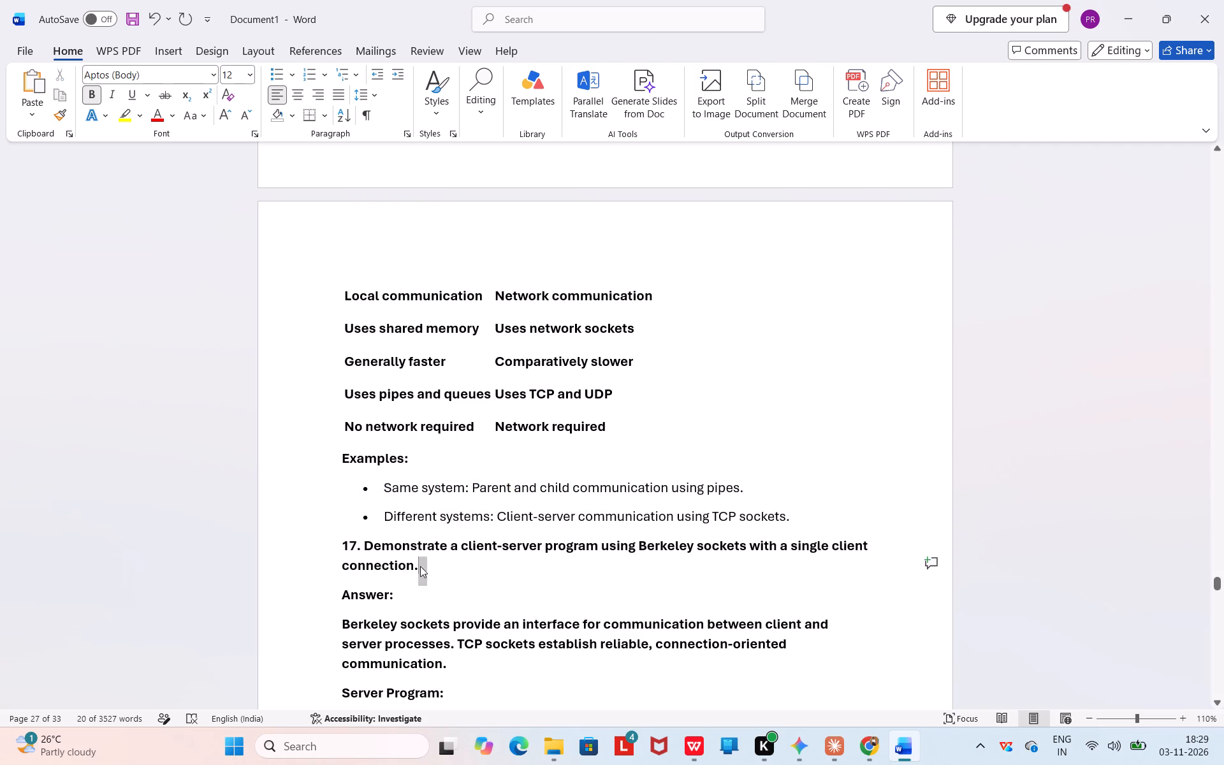
left_click_drag(420, 566, 340, 544)
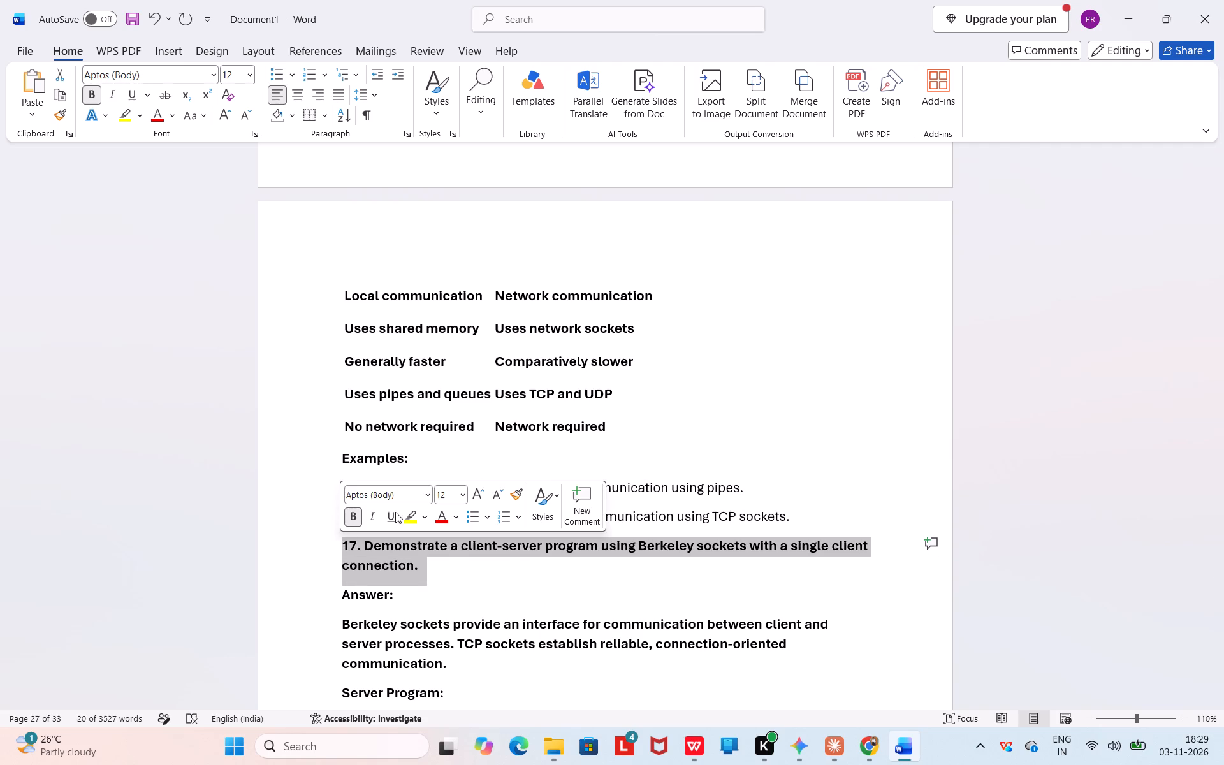
left_click(409, 514)
Delete the "Answer:" line under the Berkeley sockets question.
left_click_drag(416, 606, 415, 606)
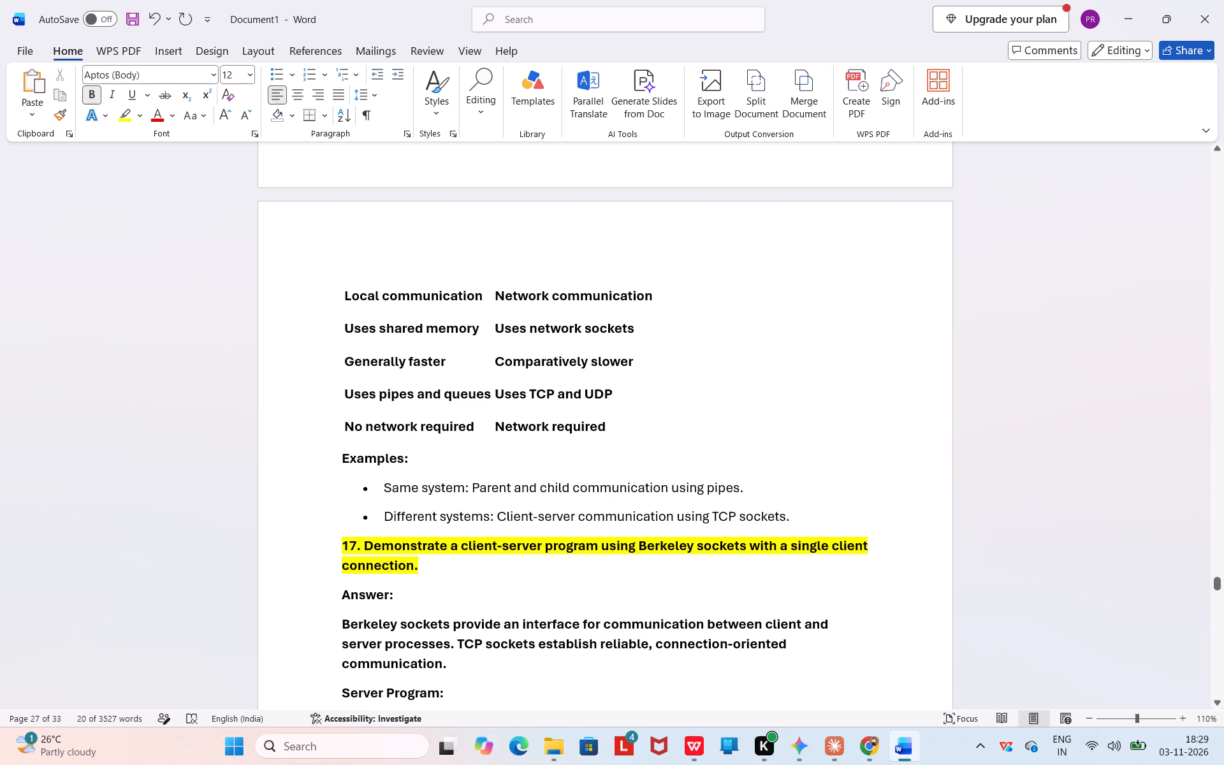
left_click_drag(415, 606, 340, 601)
key("BackSpace")
Remove bold from the Differences table rows from "Local communication" to "No network required", both columns, in question 4's answer.
scroll(340, 601, "up", 1)
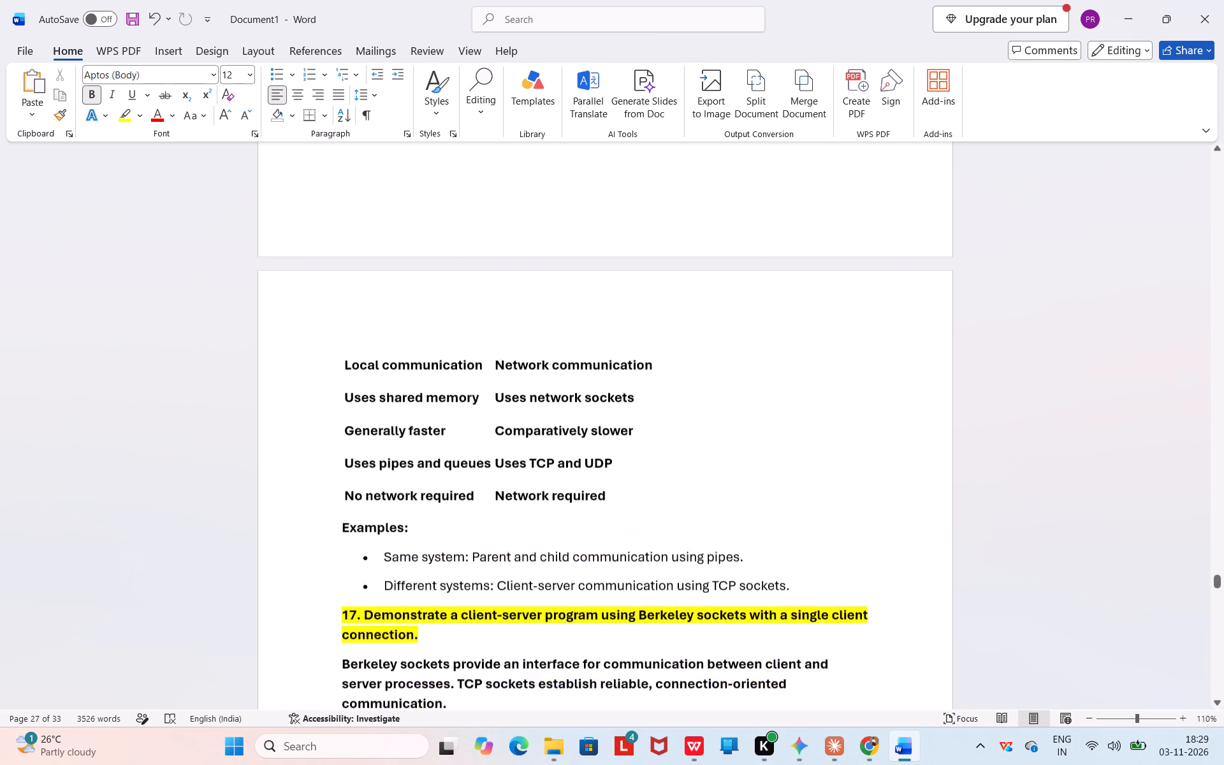
scroll(340, 601, "up", 1)
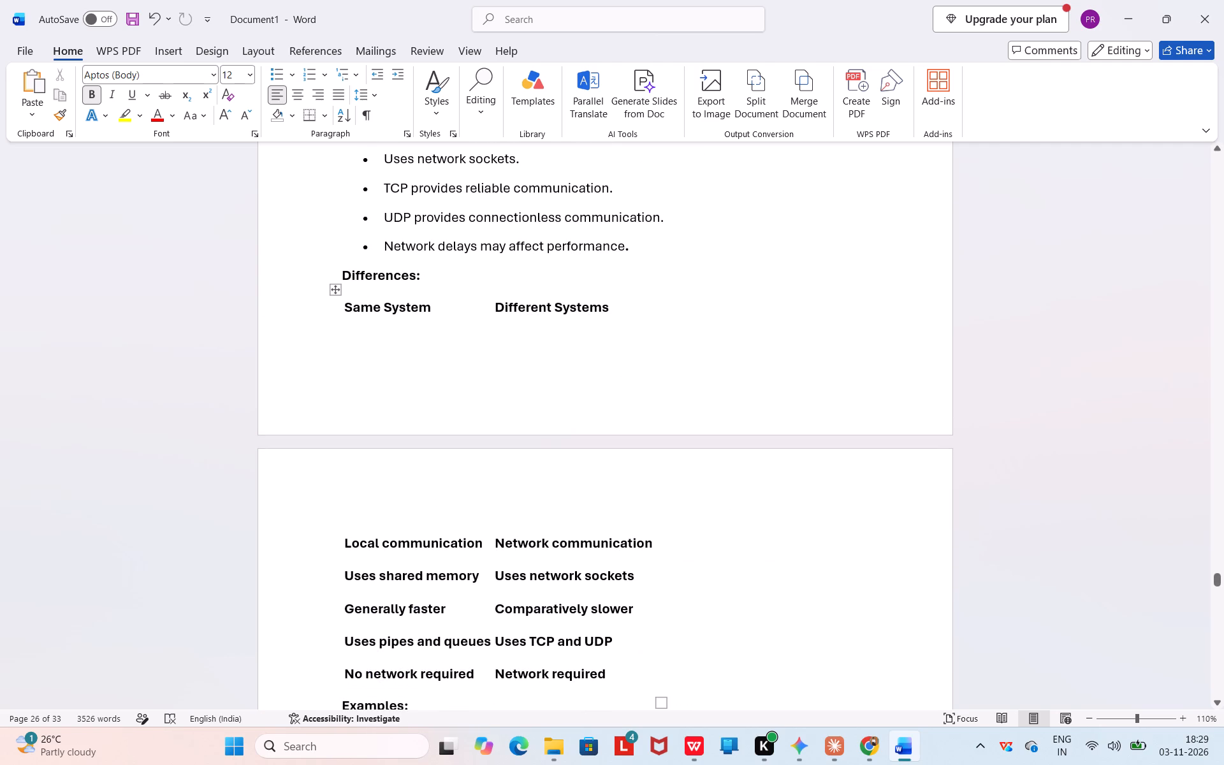
left_click_drag(636, 687, 375, 553)
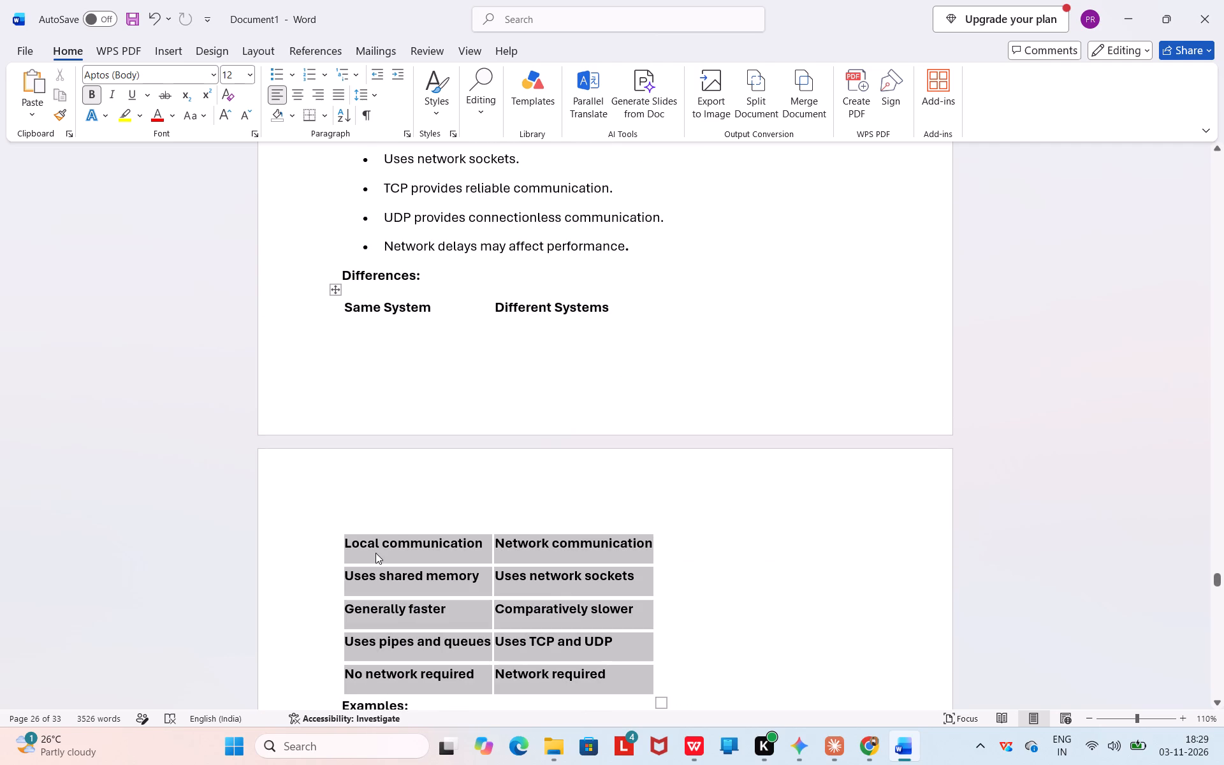
left_click(390, 530)
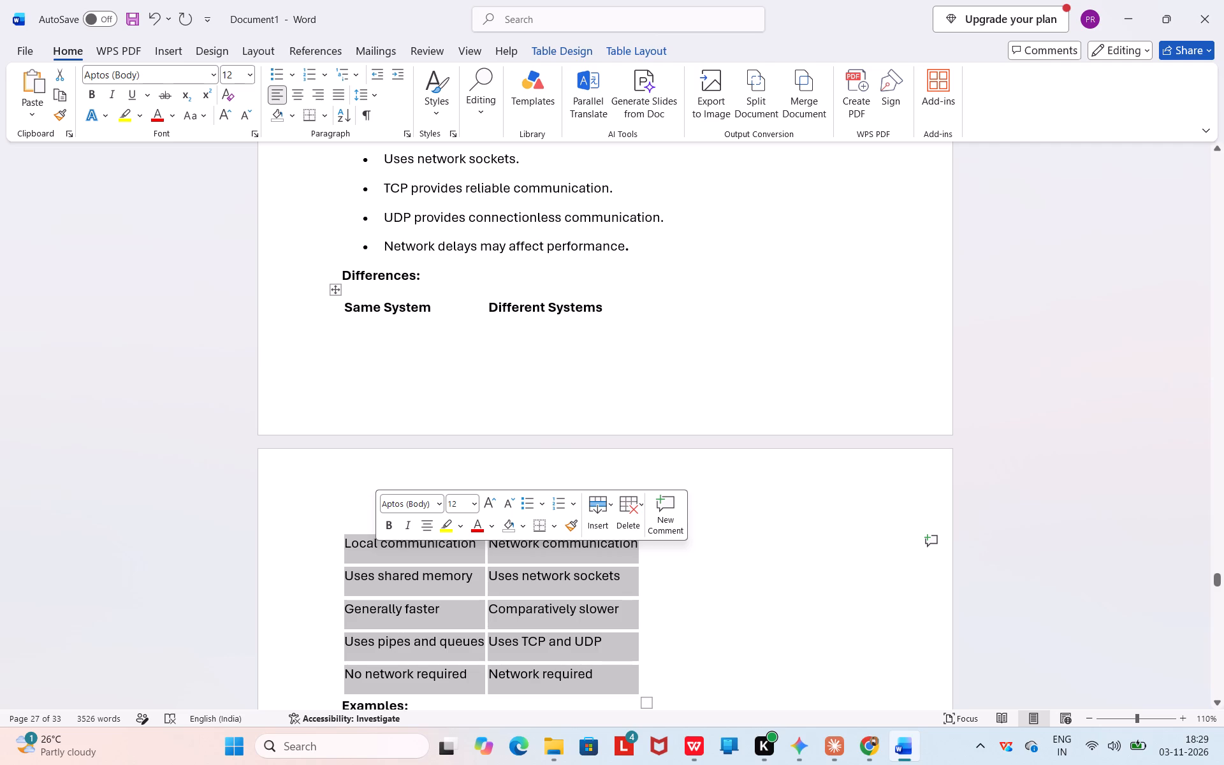
Renumber the highlighted Berkeley sockets client-server question as 5.
scroll(428, 412, "down", 4)
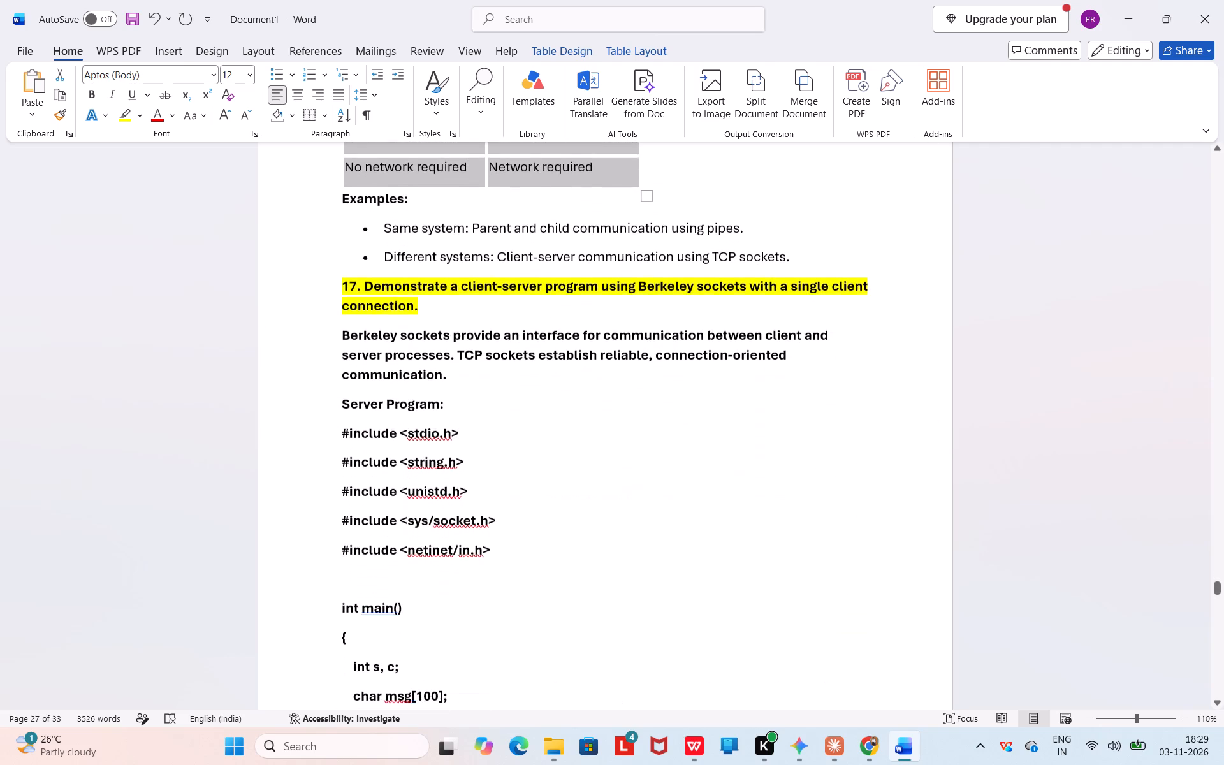
scroll(428, 412, "down", 1)
left_click(451, 368)
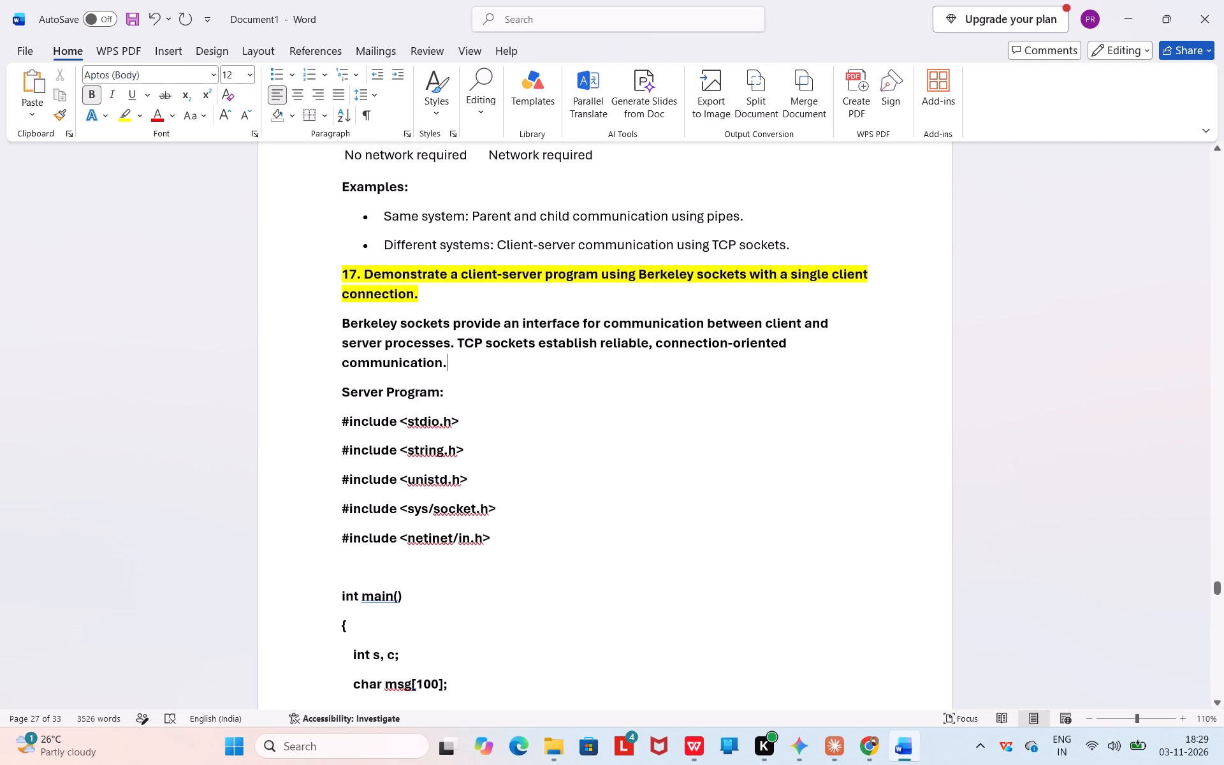
left_click(356, 273)
key("BackSpace")
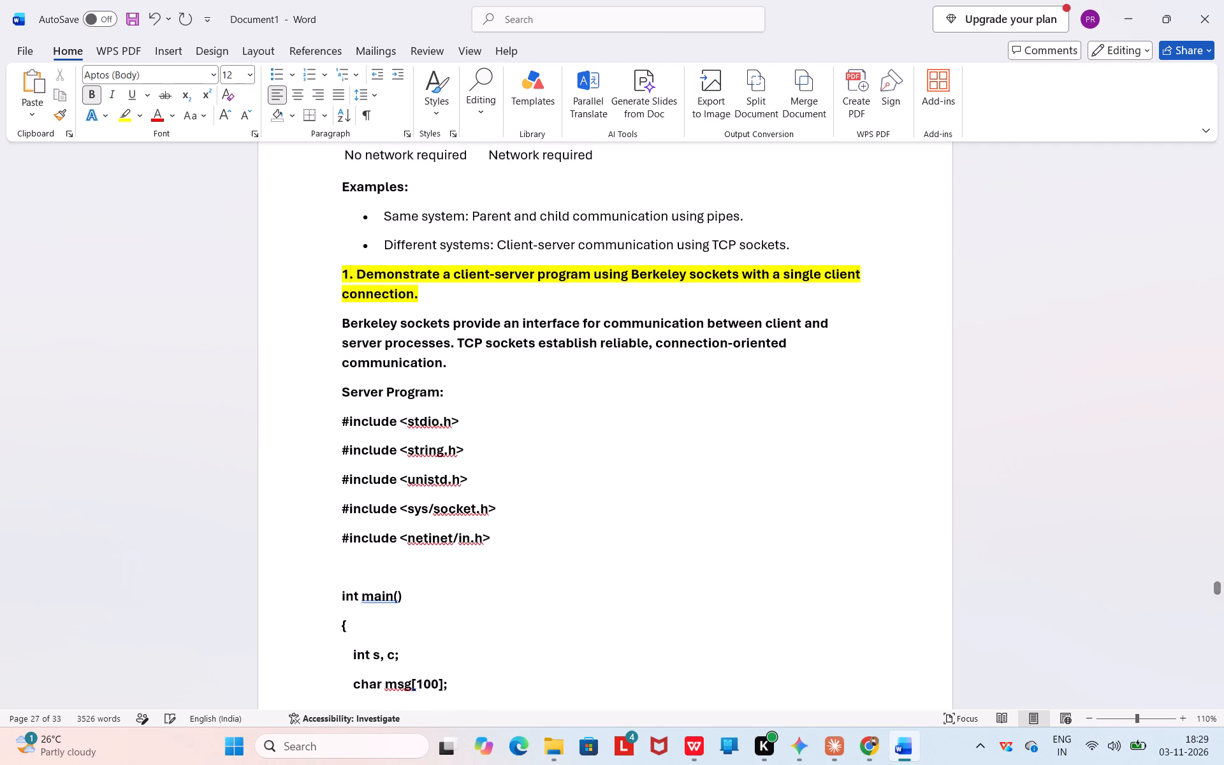
key("BackSpace")
key("5")
Remove bold from the introductory Berkeley sockets paragraph of question 5's answer.
left_click_drag(466, 359, 306, 325)
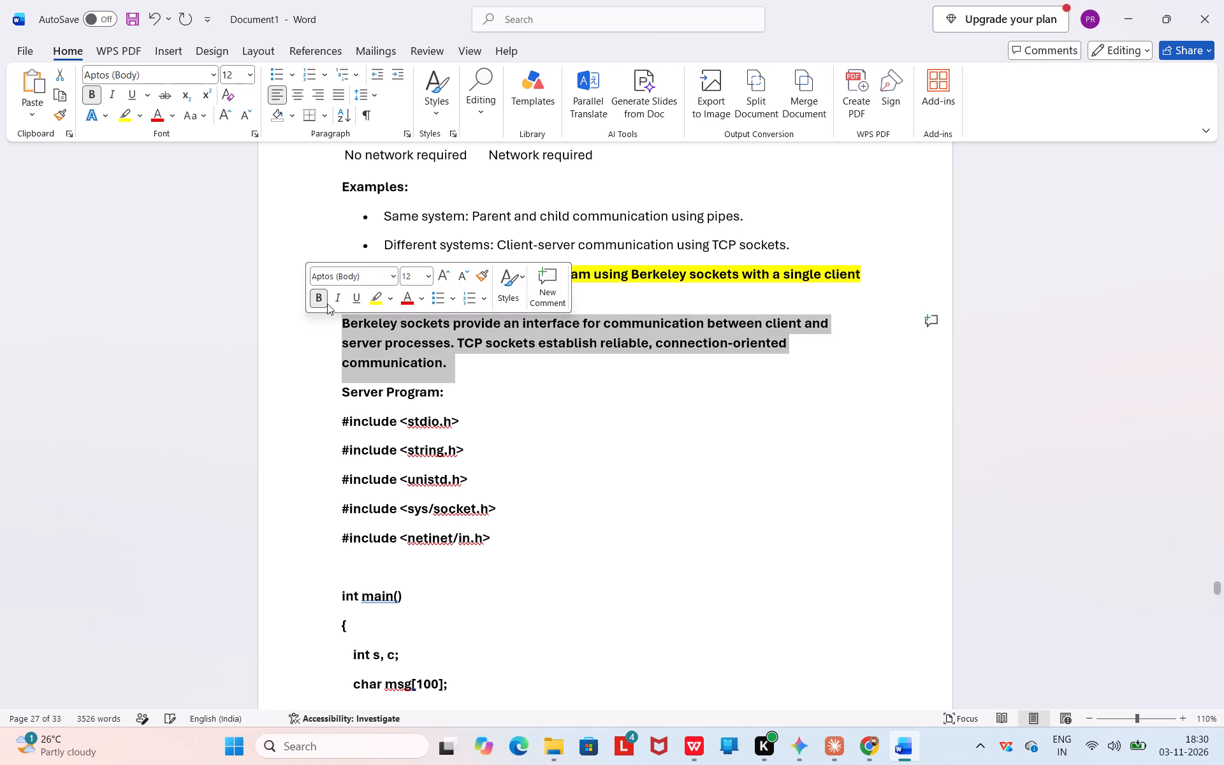
left_click(321, 299)
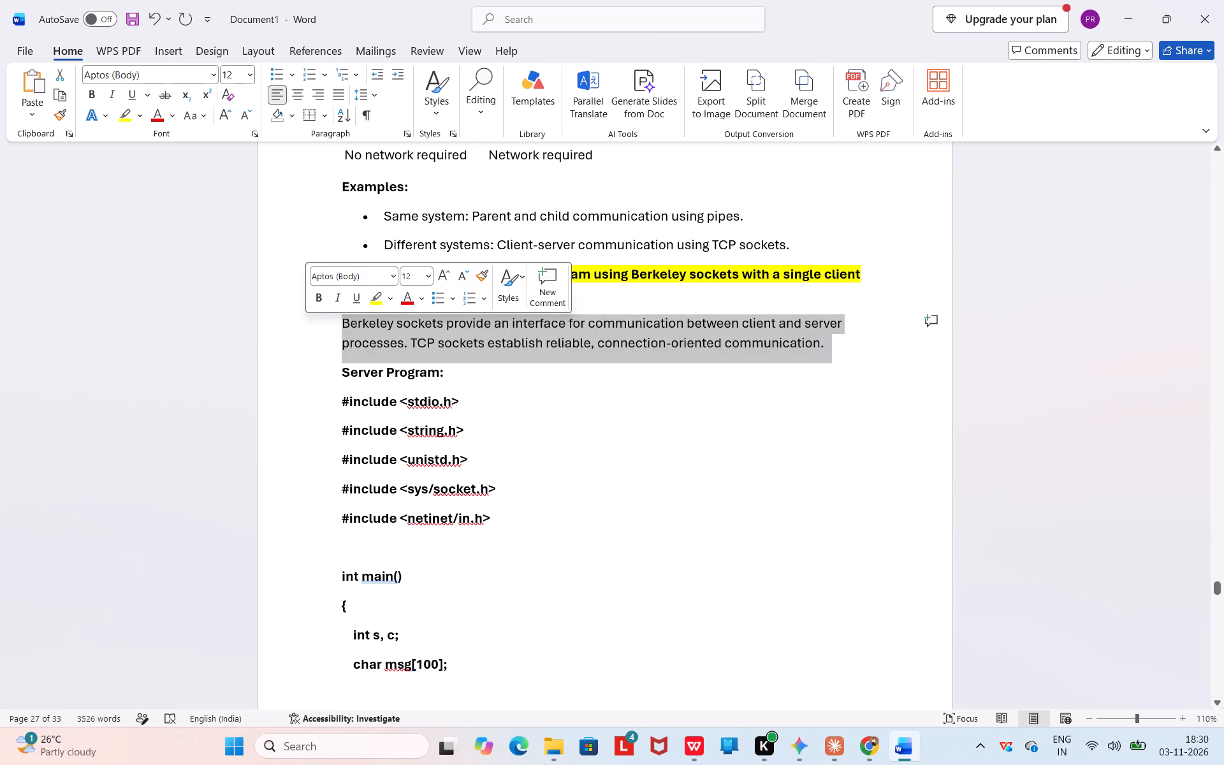
Remove bold from all the code under "Server Program:", from the first #include line to the closing brace.
left_click_drag(337, 402, 499, 694)
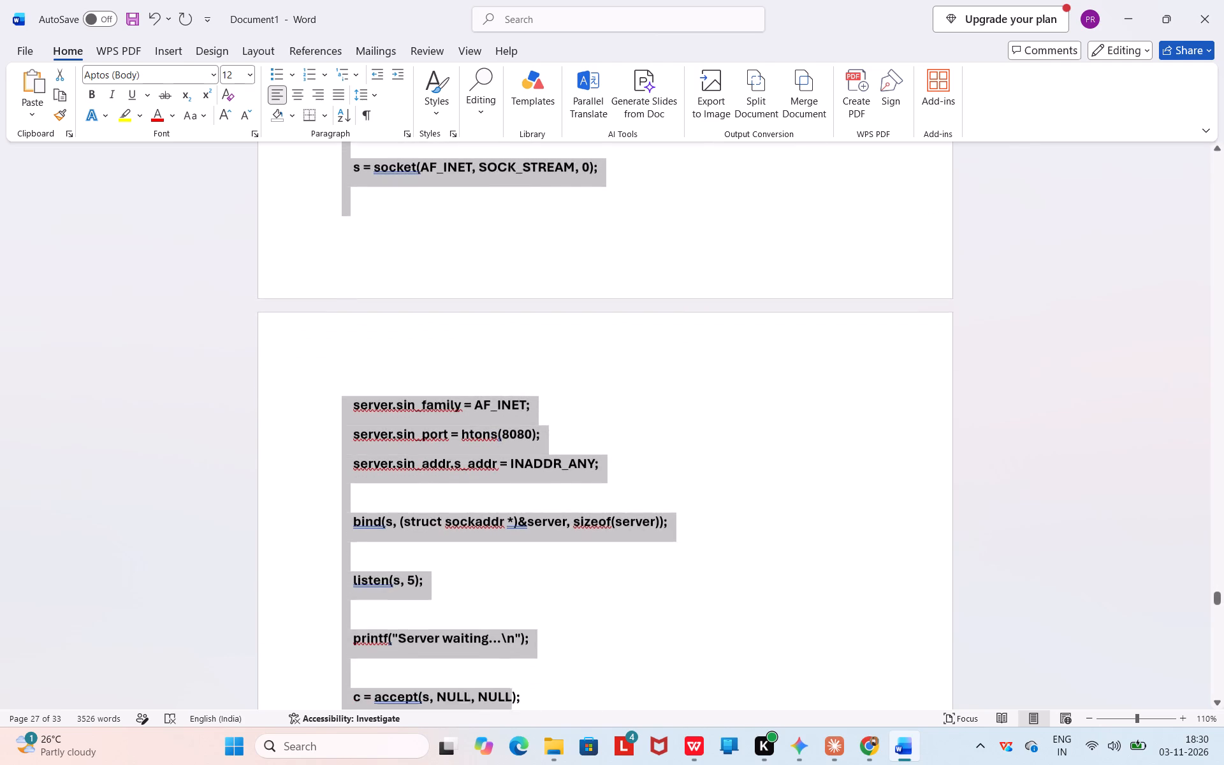
left_click_drag(499, 694, 513, 713)
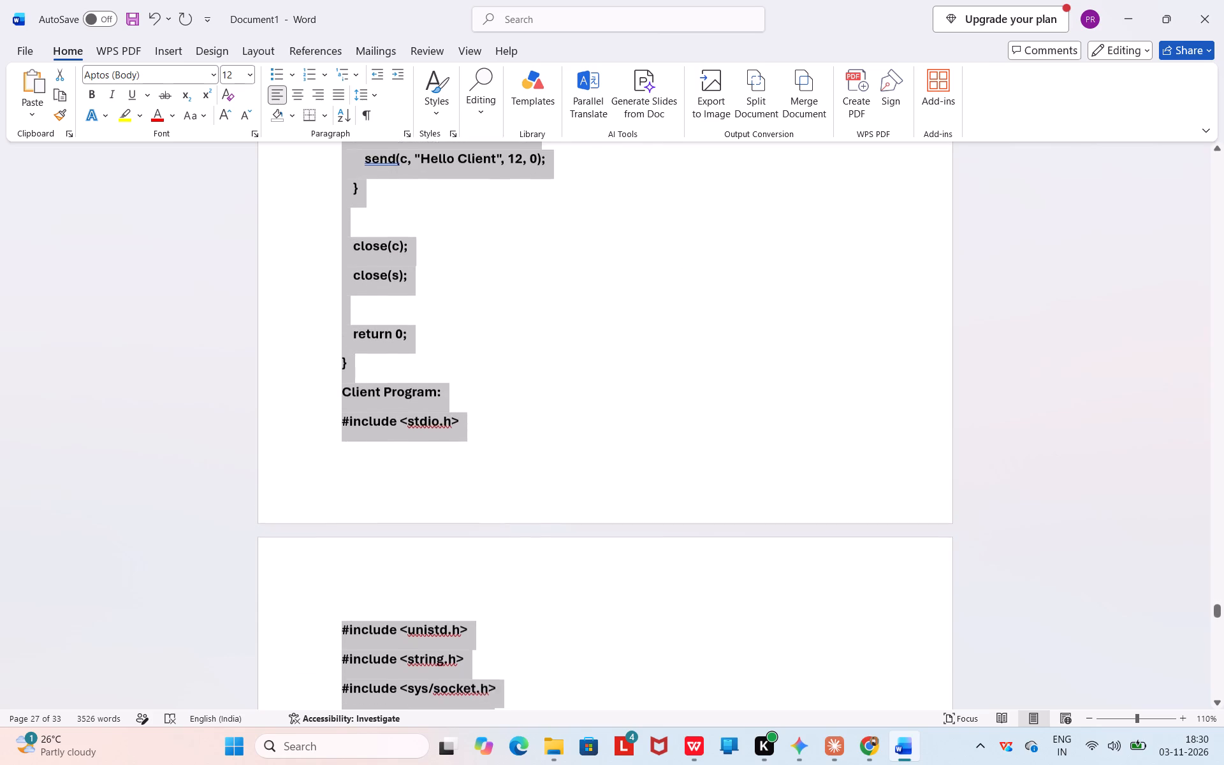
left_click_drag(513, 713, 539, 713)
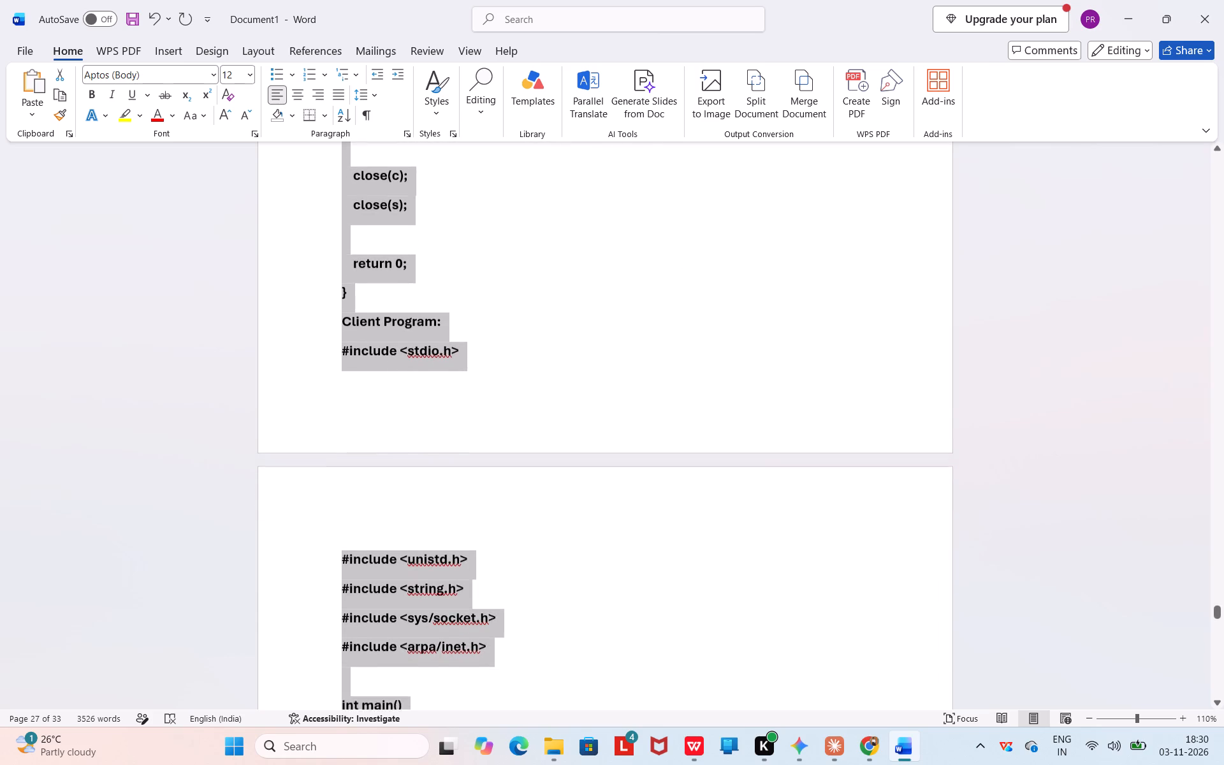
left_click_drag(539, 713, 397, 161)
left_click(410, 131)
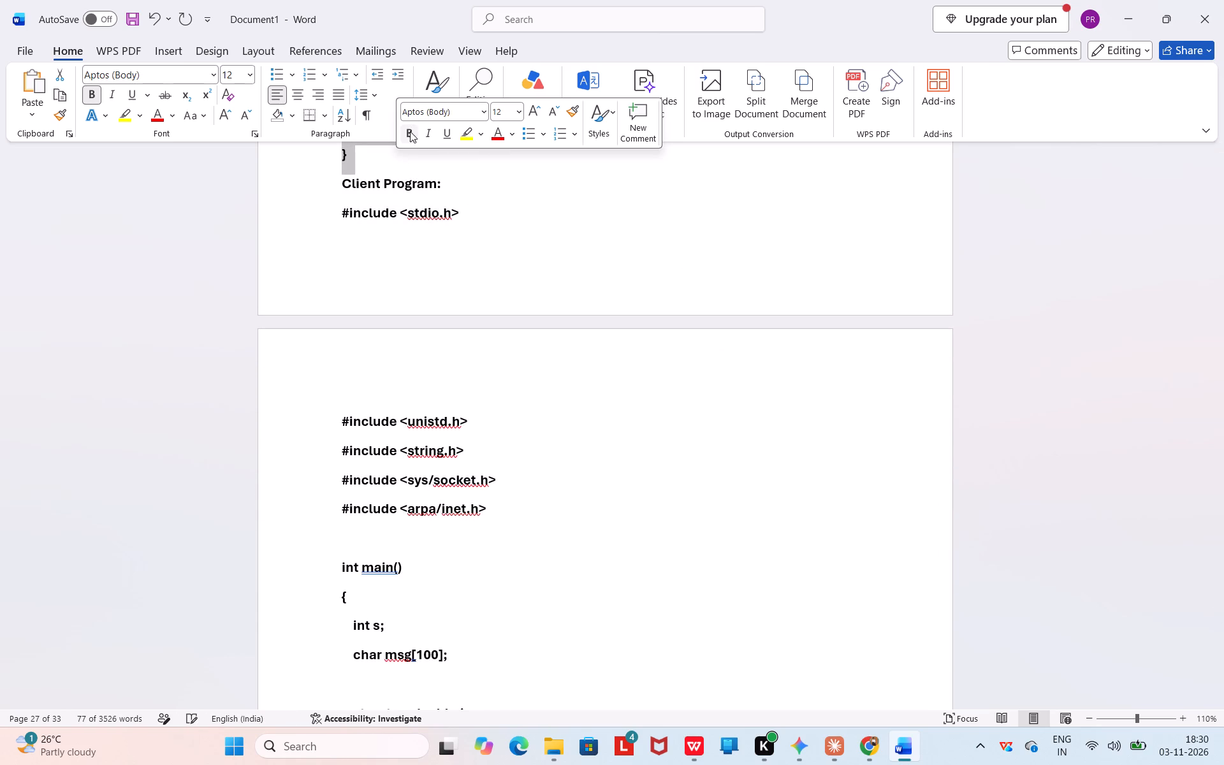
Remove bold from all the code under "Client Program:", from the first #include line to the closing brace.
left_click_drag(334, 210, 547, 670)
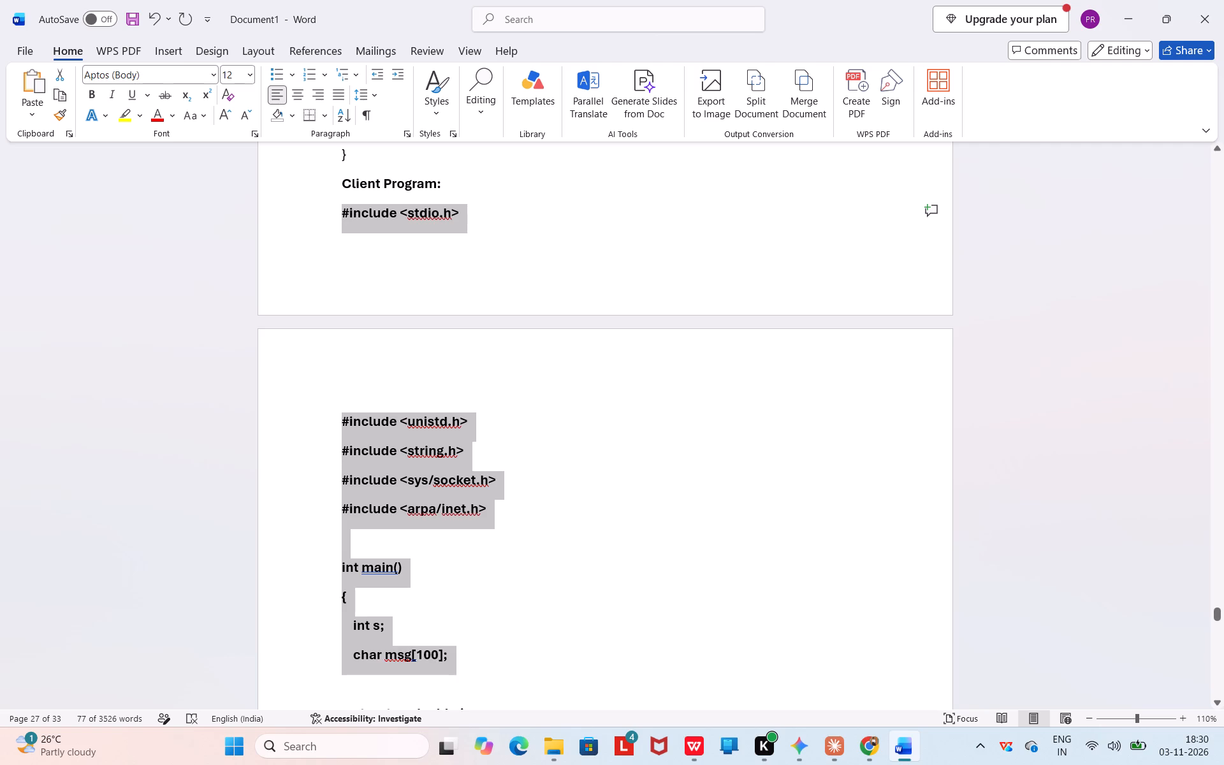
left_click_drag(547, 670, 555, 703)
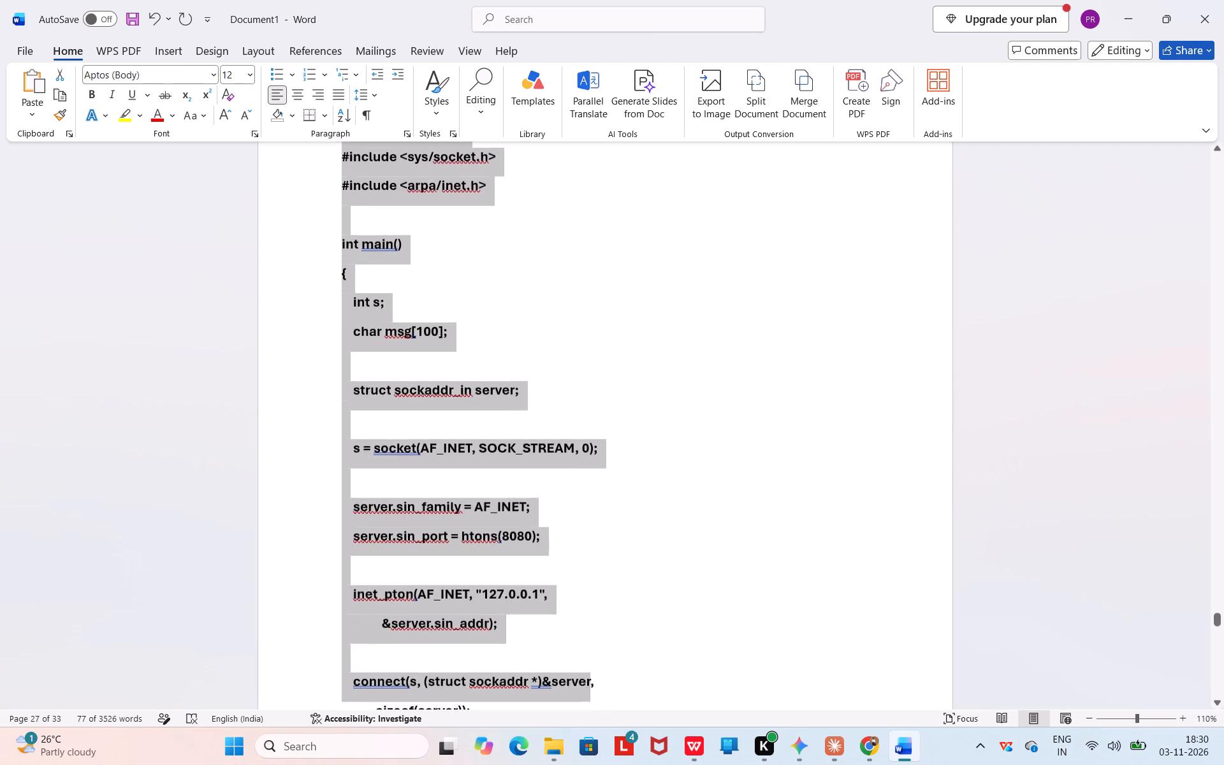
left_click_drag(555, 703, 564, 720)
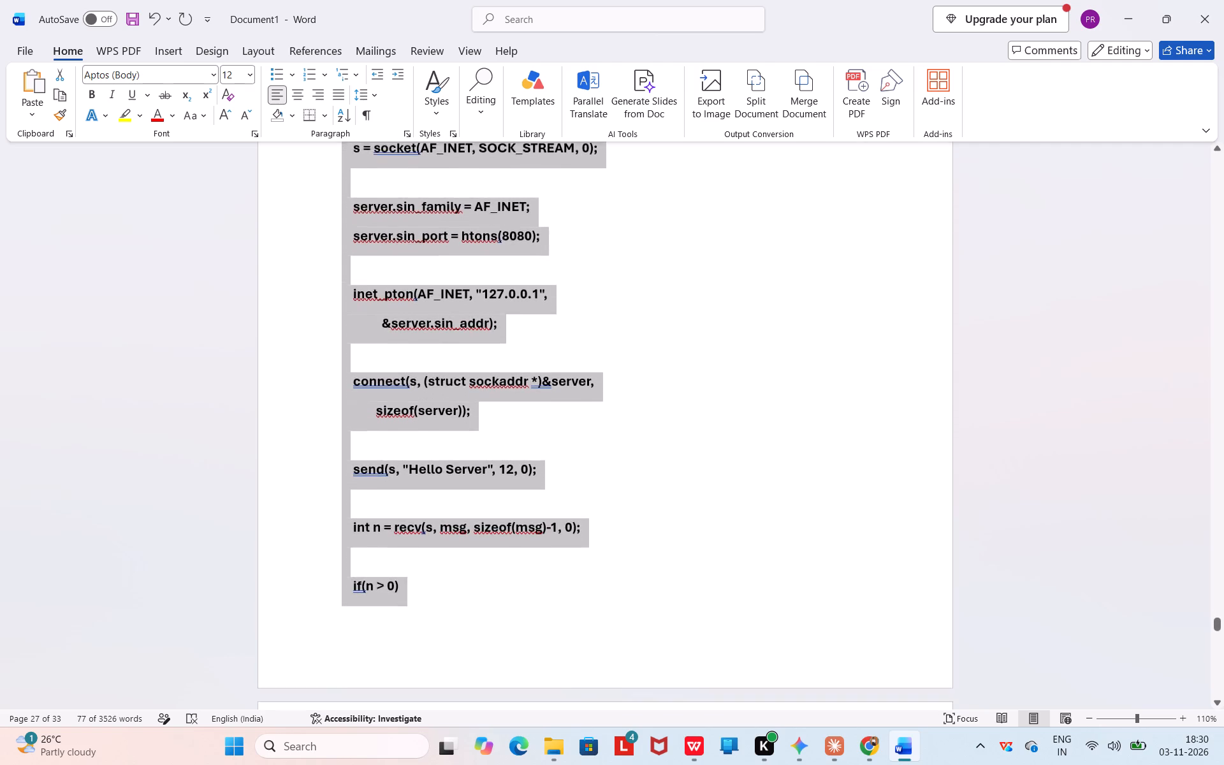
left_click_drag(564, 720, 561, 711)
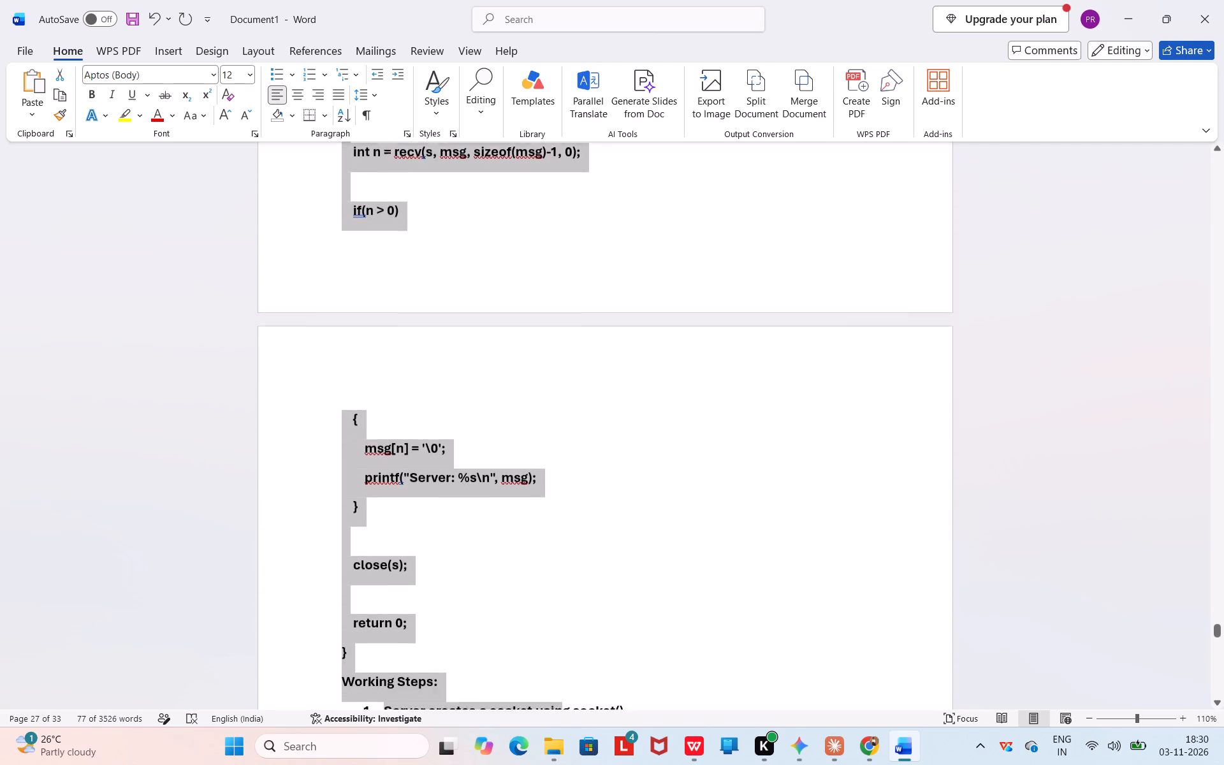
left_click_drag(561, 711, 425, 537)
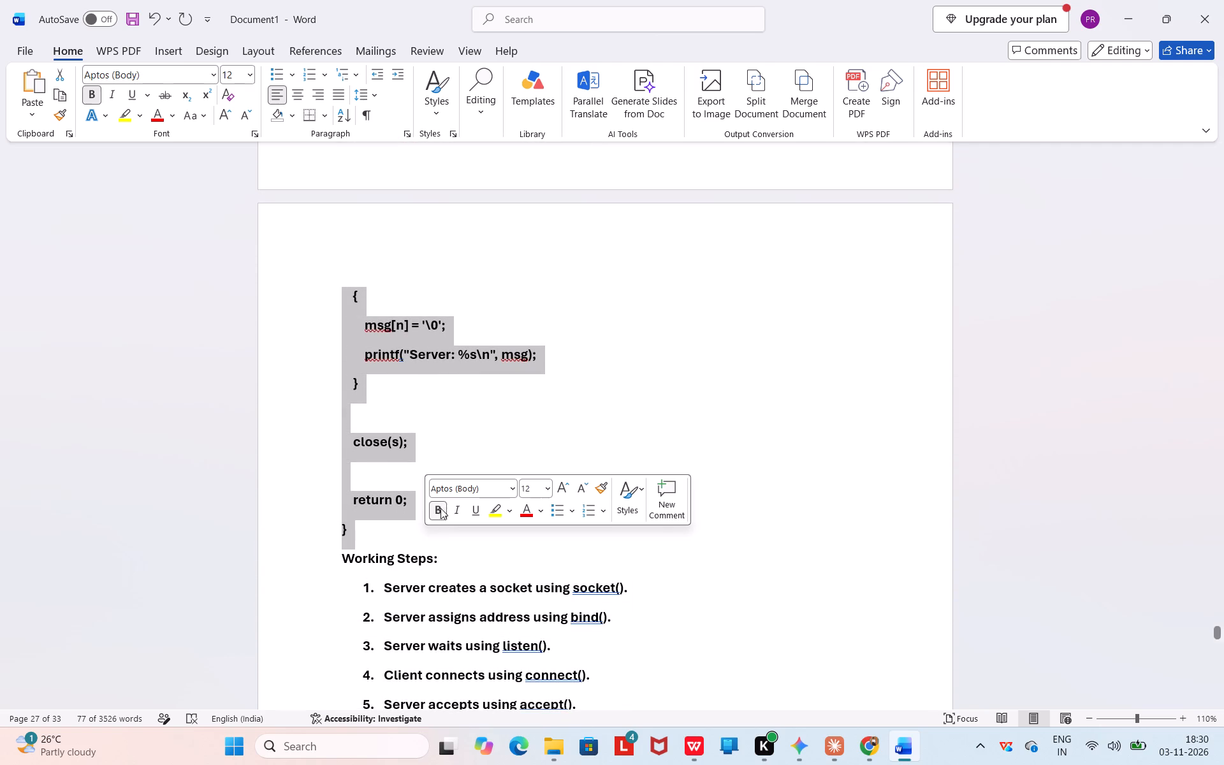
left_click(439, 513)
Remove bold from the six numbered items under "Working Steps:" in question 5's answer.
scroll(395, 586, "down", 1)
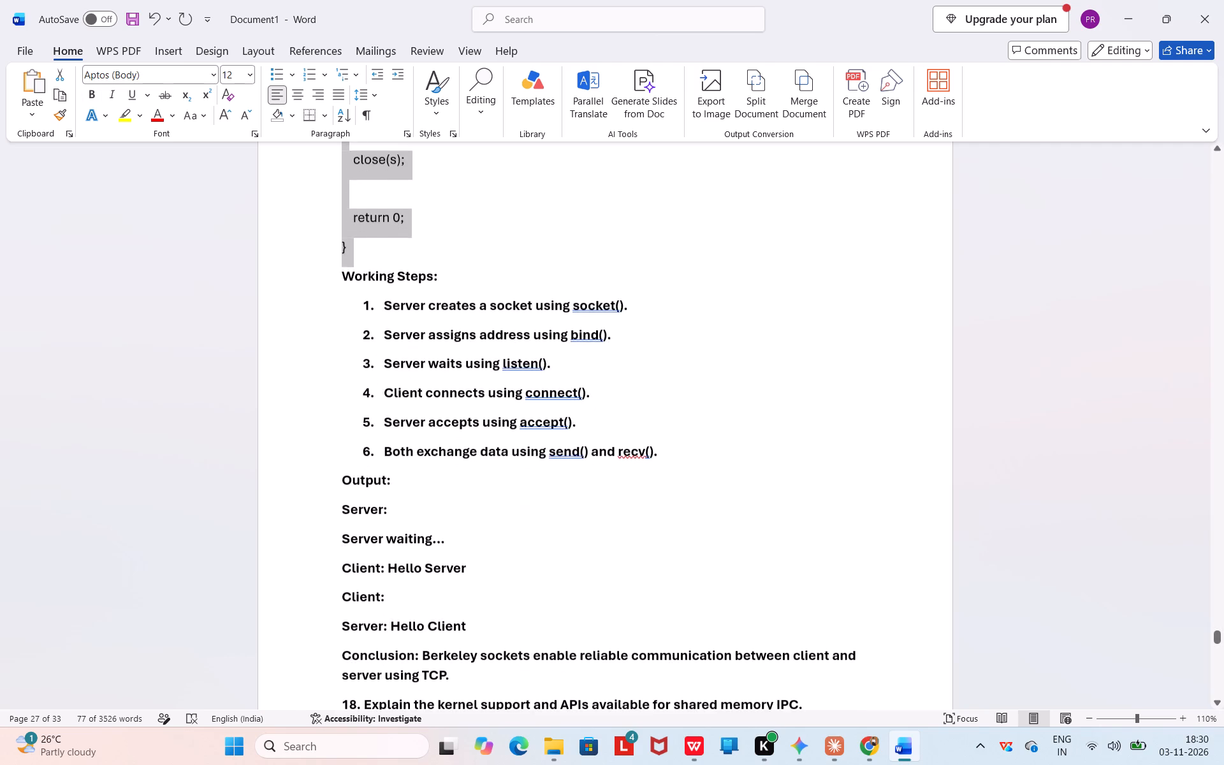
left_click_drag(673, 449, 365, 303)
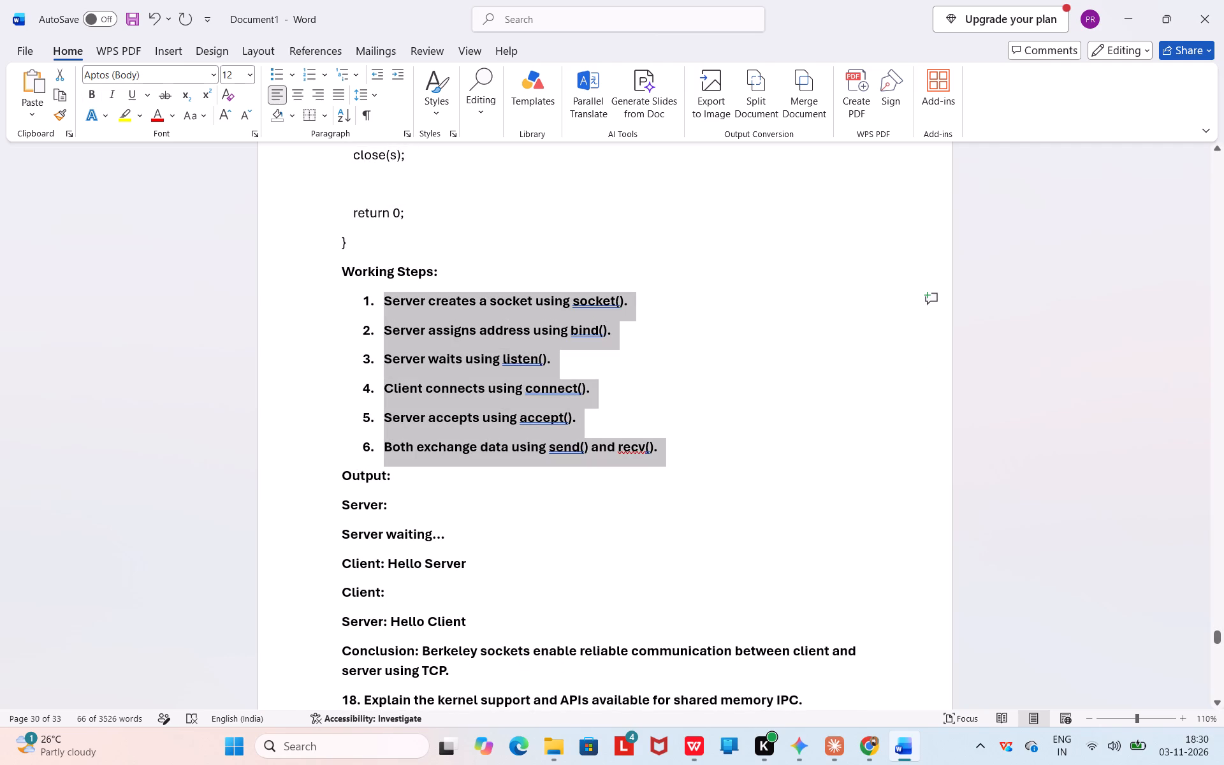
left_click_drag(365, 303, 365, 307)
left_click(378, 282)
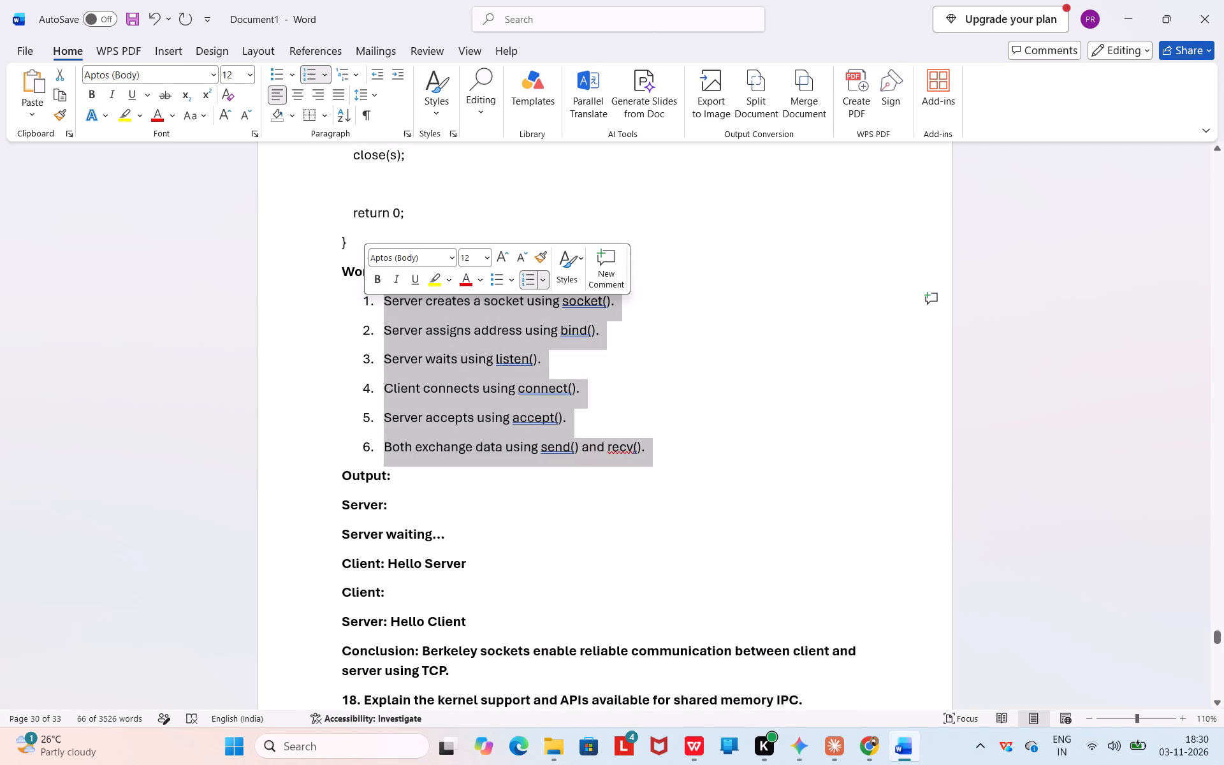
Delete the "Conclusion:" paragraph at the end of question 5's answer.
left_click_drag(467, 678, 341, 649)
key("BackSpace")
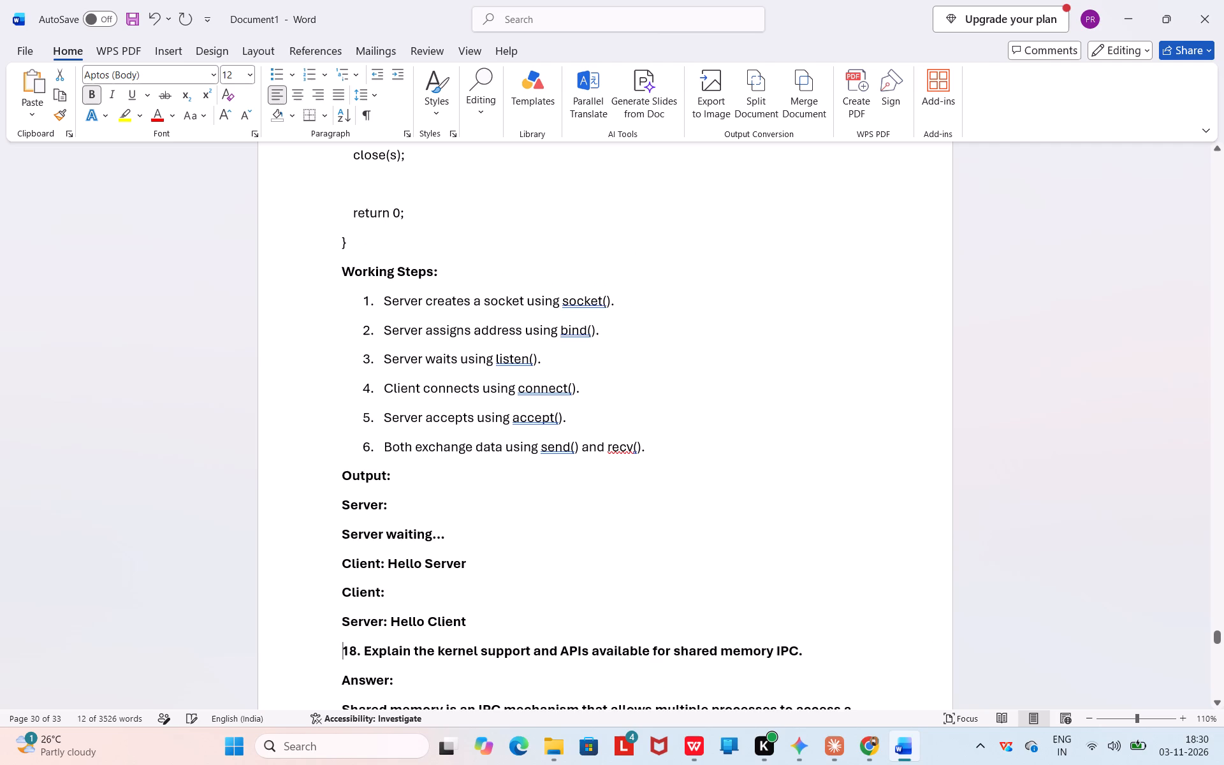
Remove bold from the server and client lines under "Output:", from "Server:" to "Server: Hello Client".
left_click_drag(482, 623, 345, 530)
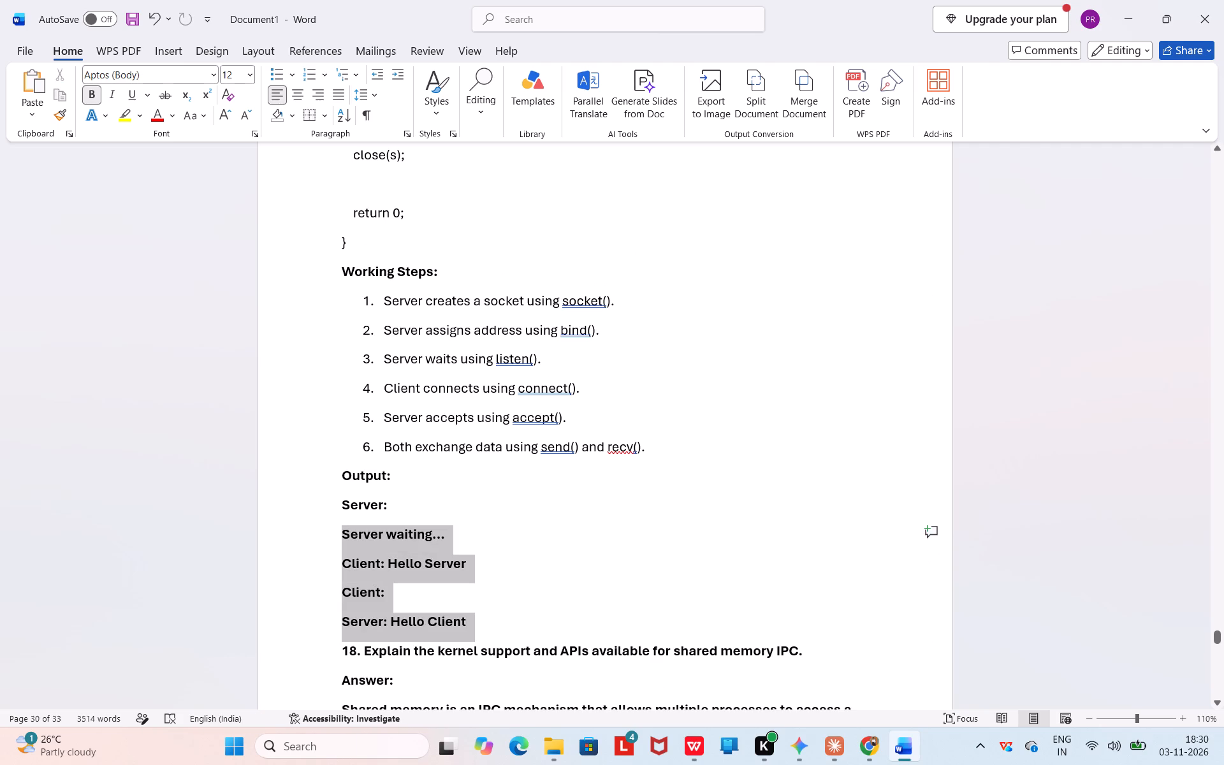
left_click_drag(345, 530, 338, 518)
left_click(353, 486)
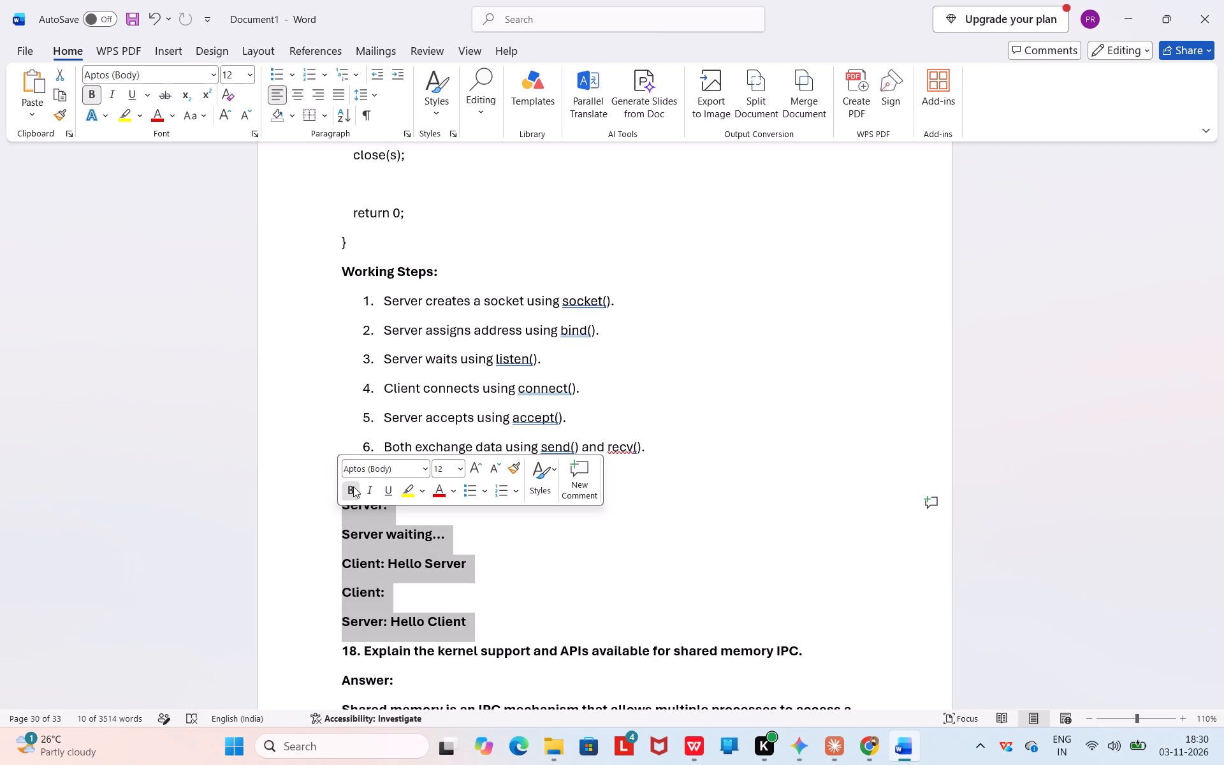
Delete the "Answer:" line under question 18 on kernel support and APIs for shared memory IPC.
scroll(547, 599, "down", 2)
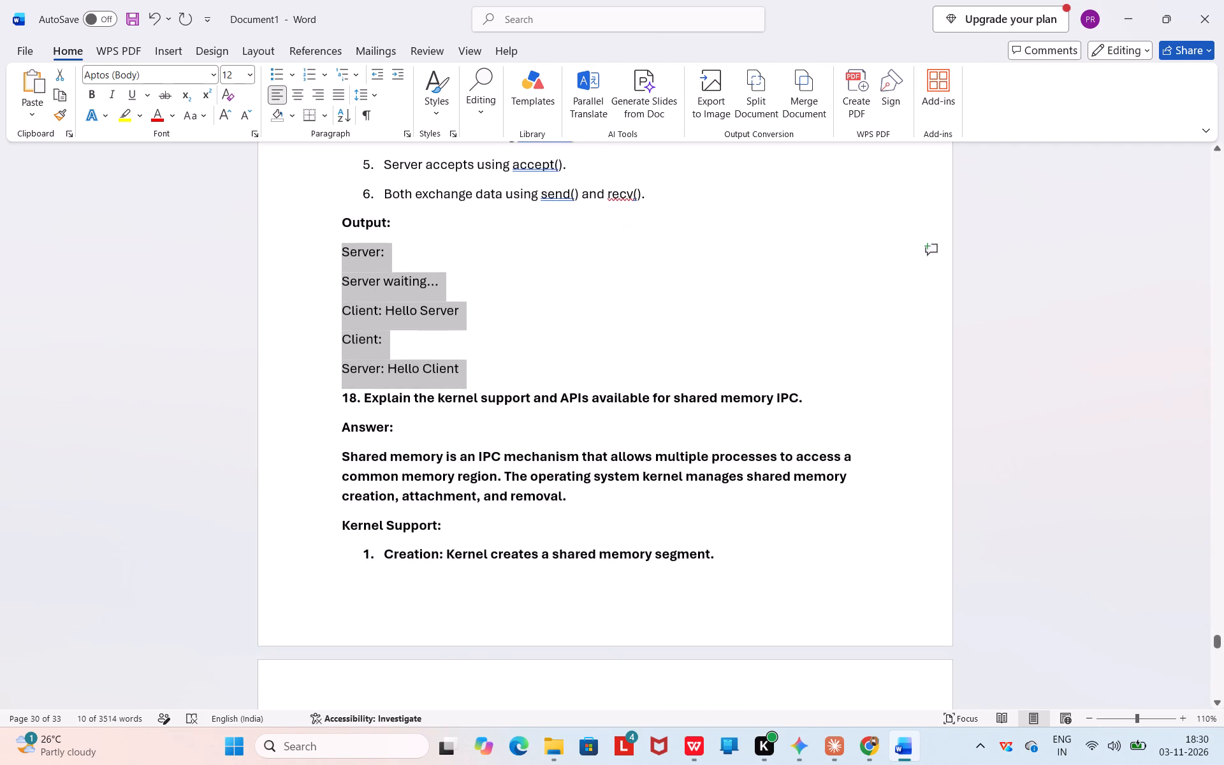
left_click_drag(395, 432, 328, 421)
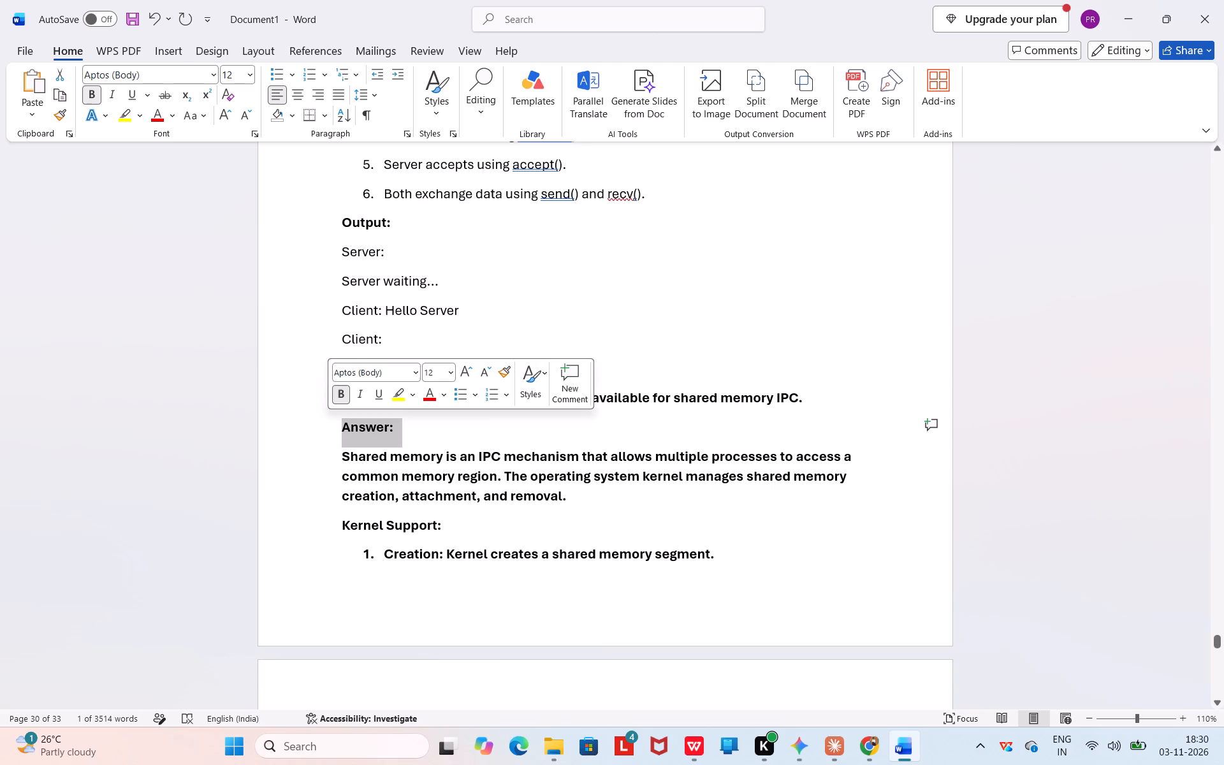
key("BackSpace")
Renumber question 18 on kernel support and APIs for shared memory IPC as 6 and highlight the question in yellow.
left_click(358, 399)
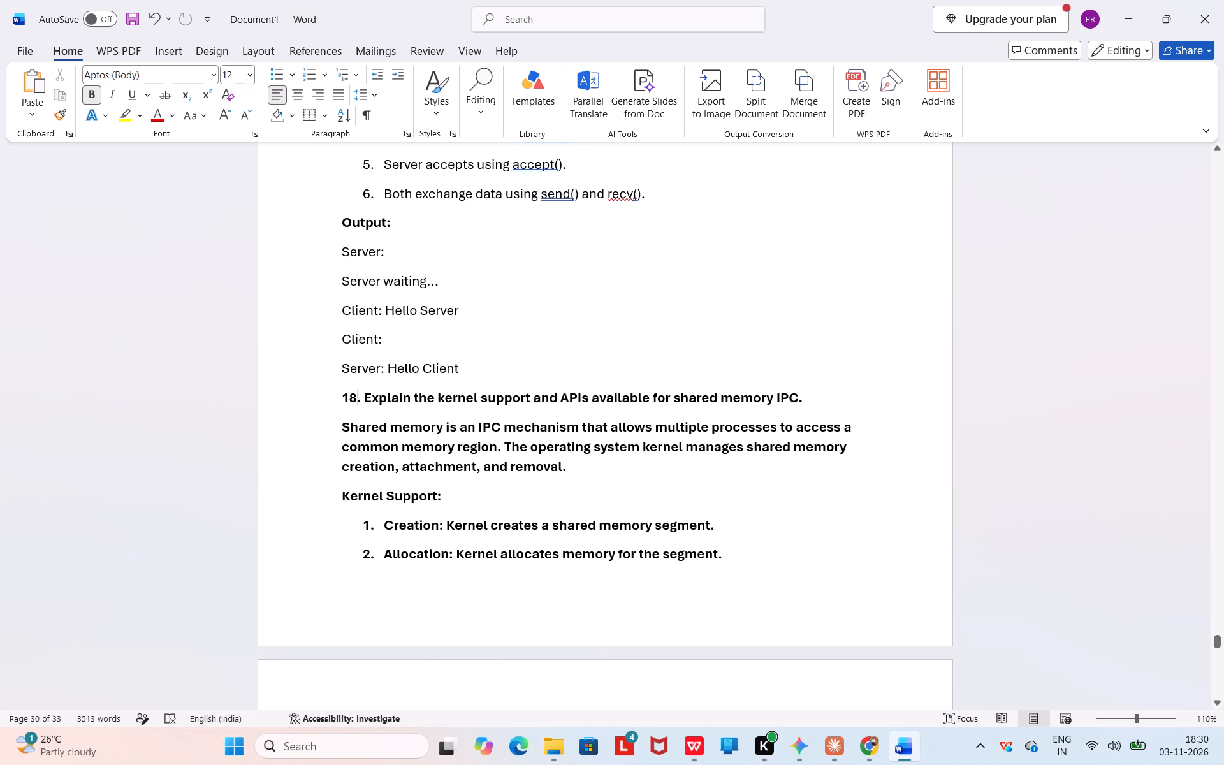
key("BackSpace")
key("BackSpace")
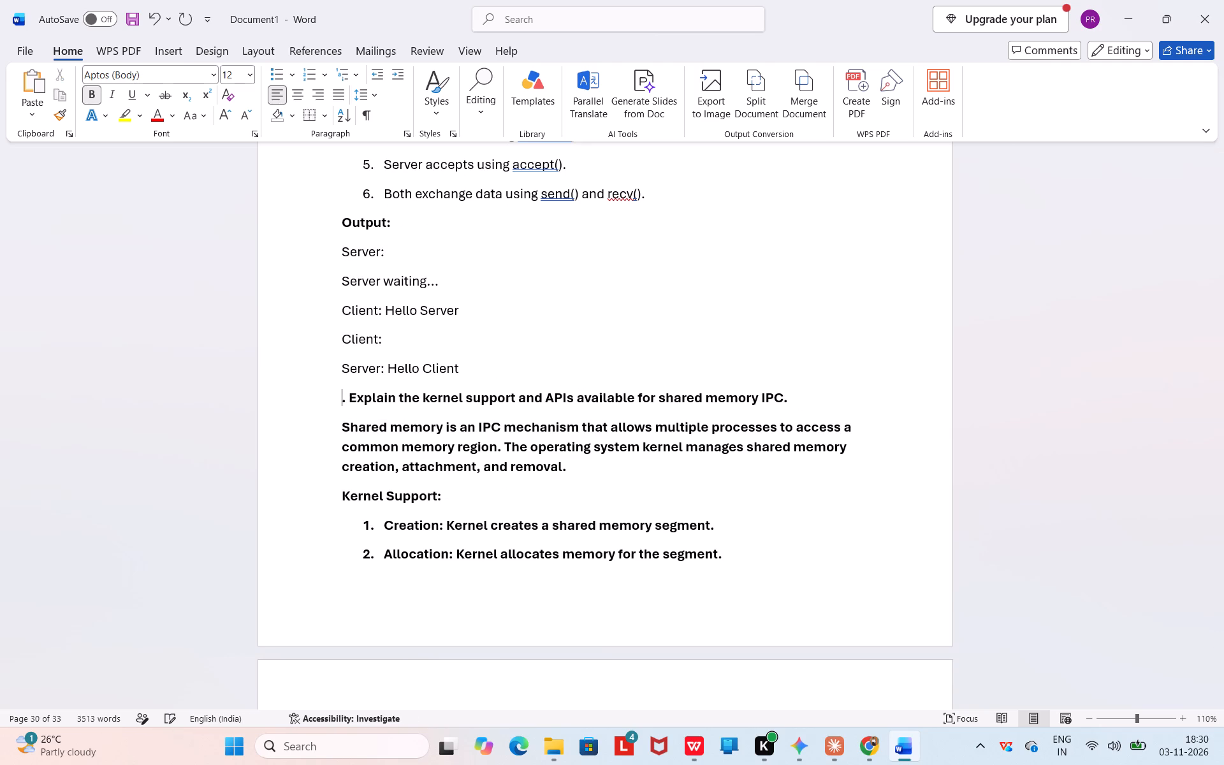
key("6")
left_click_drag(806, 396, 317, 412)
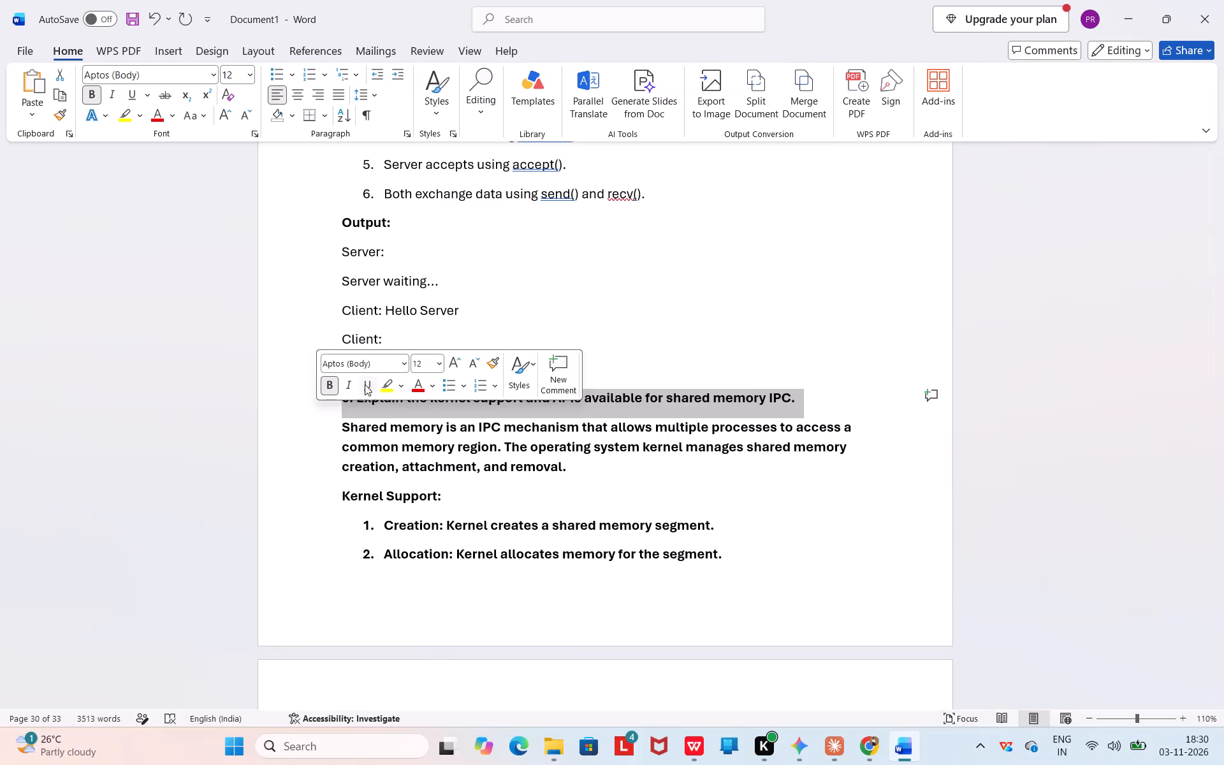
left_click(386, 384)
Remove bold from question 6's introductory paragraph and the six numbered items under "Kernel Support:".
left_click_drag(591, 467, 342, 434)
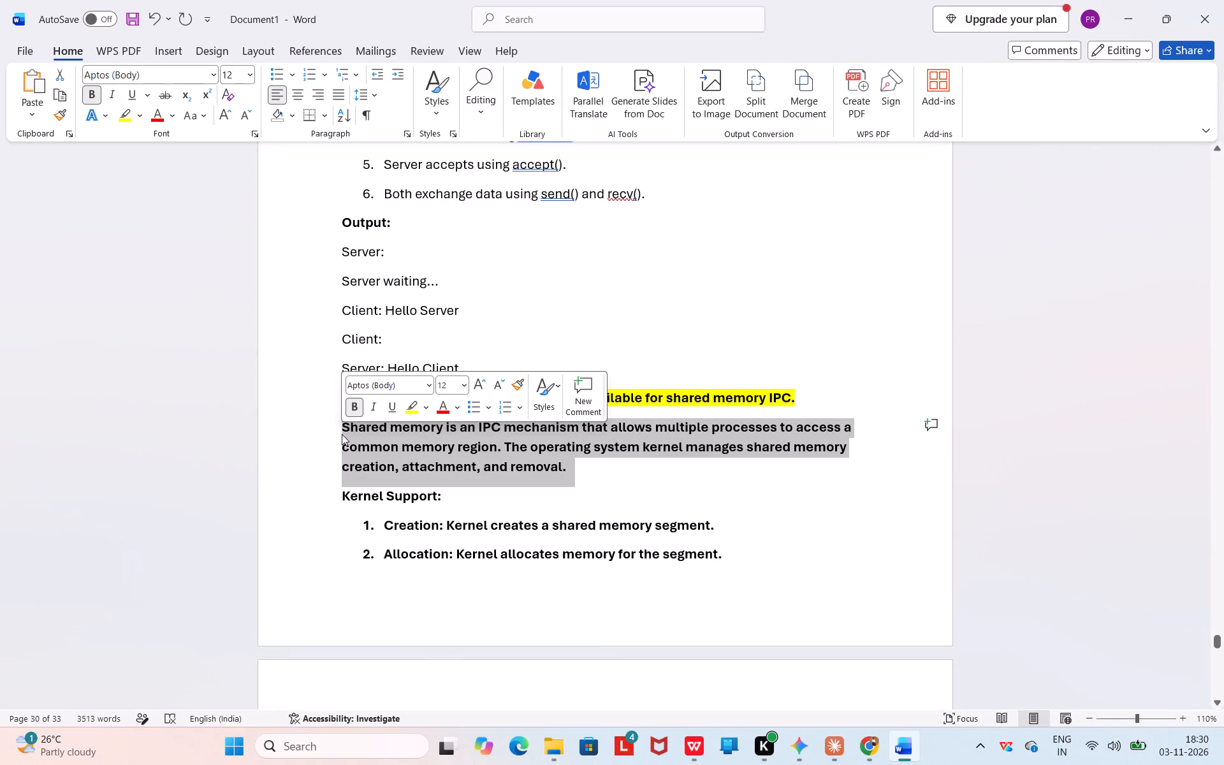
left_click(358, 409)
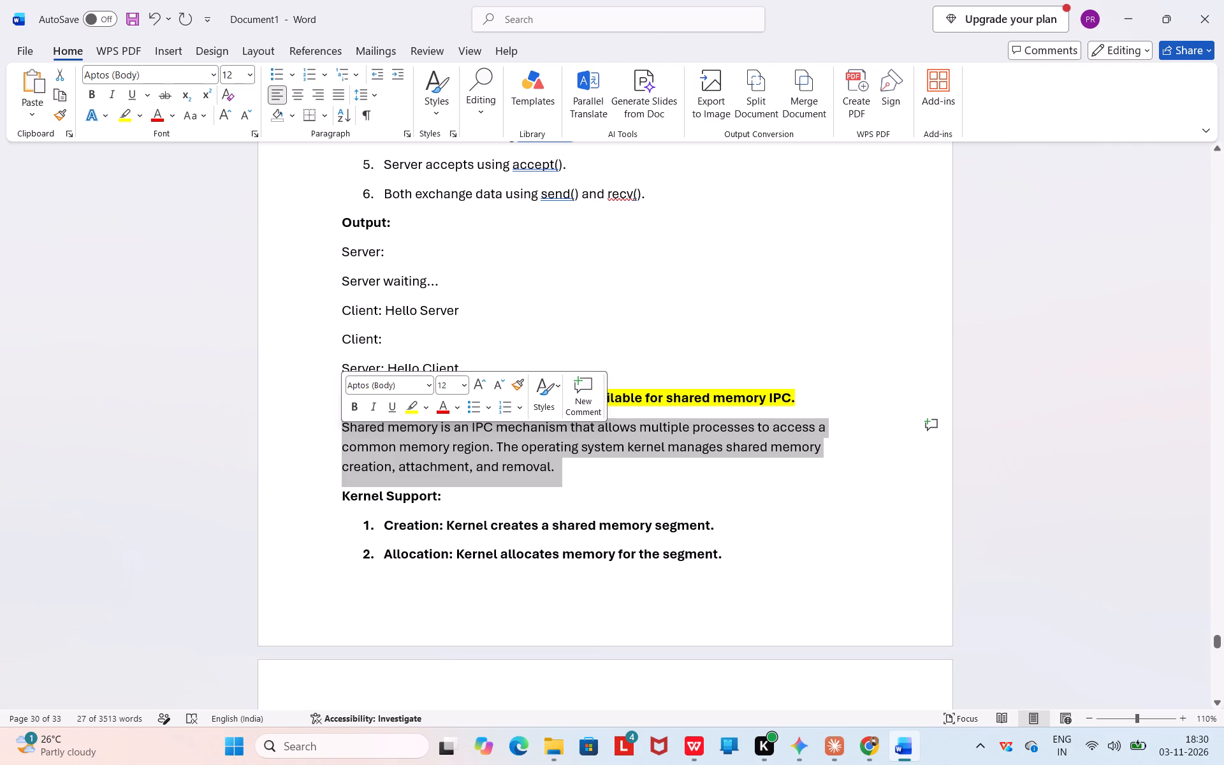
left_click_drag(362, 523, 514, 736)
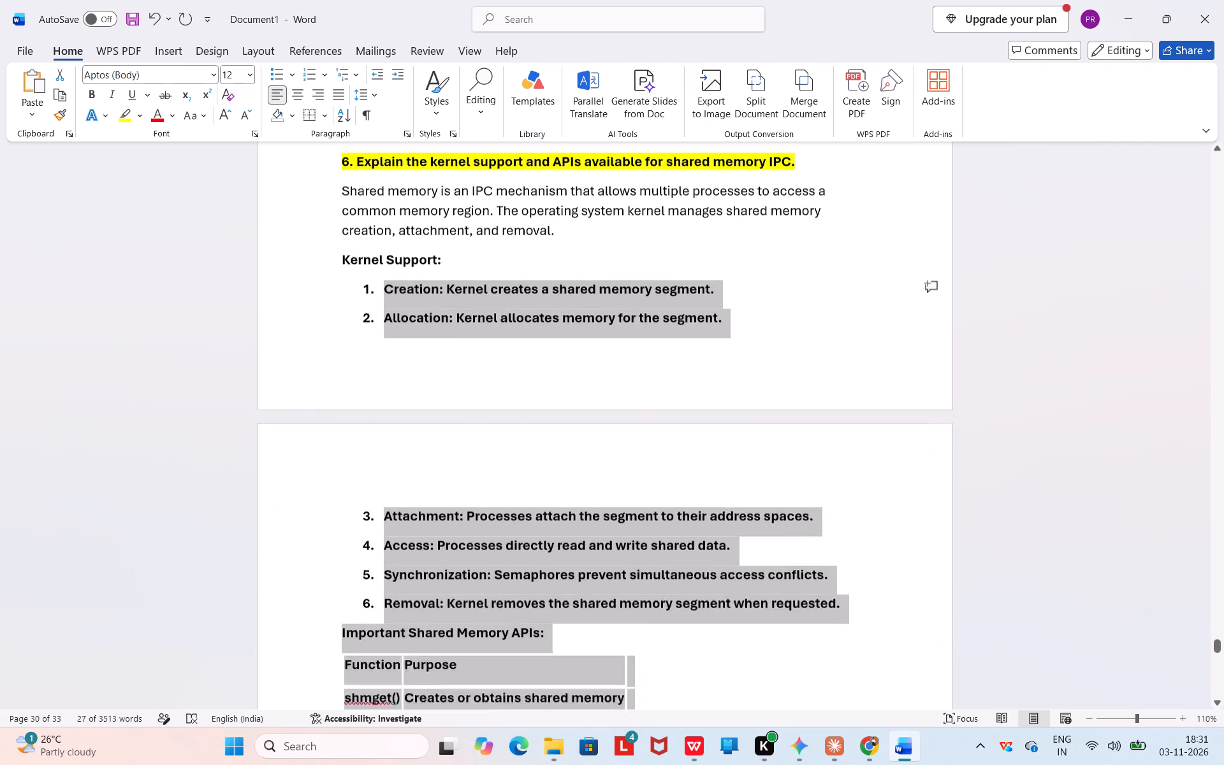
left_click_drag(514, 736, 843, 469)
left_click(852, 444)
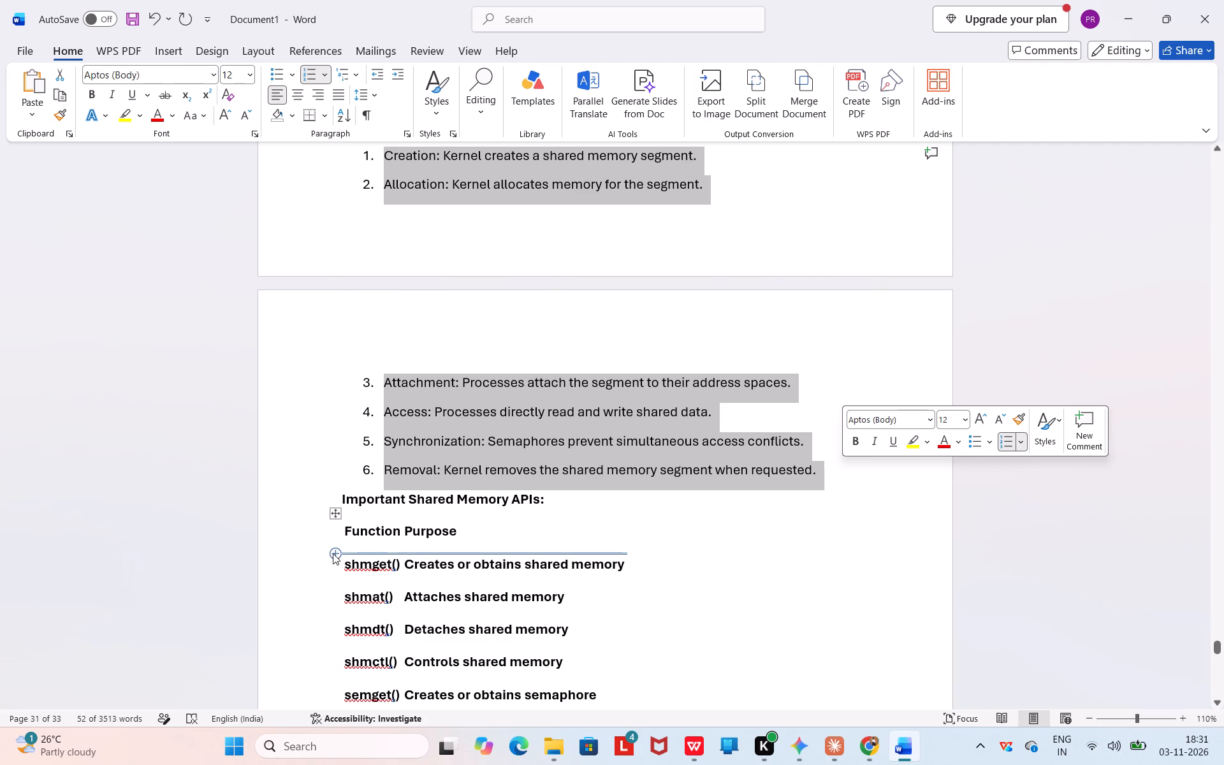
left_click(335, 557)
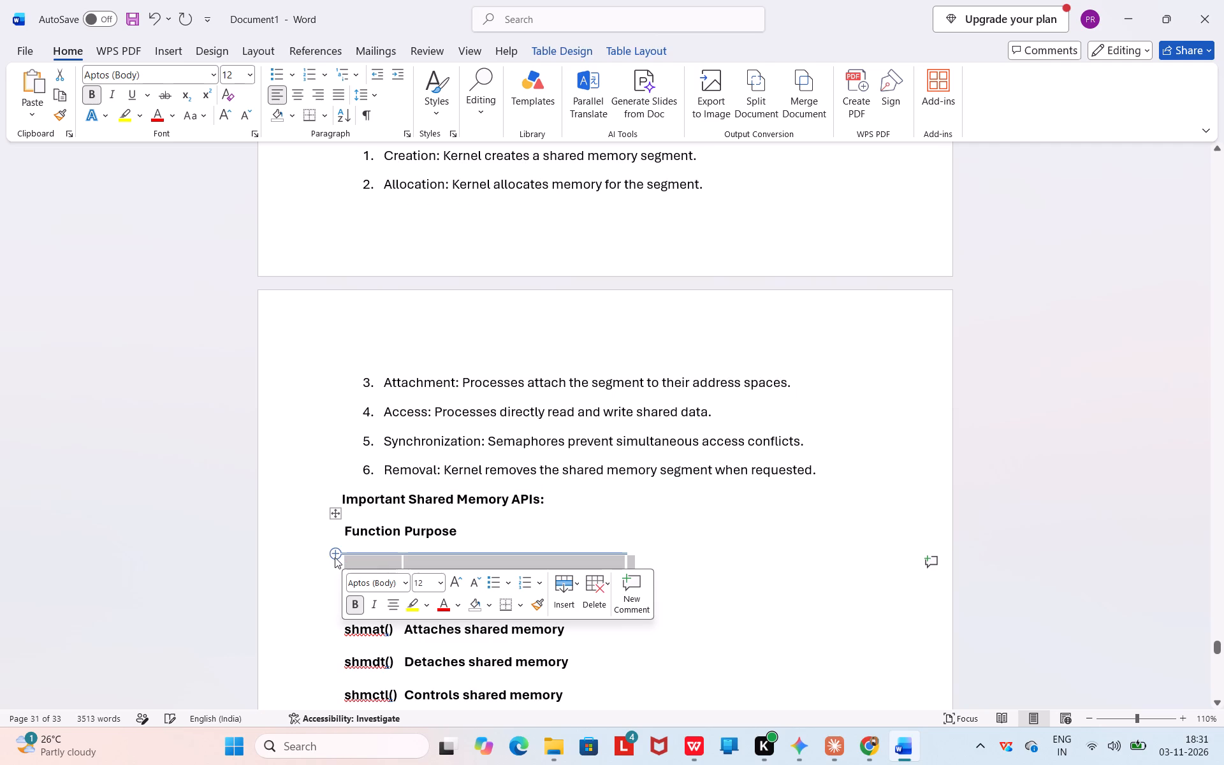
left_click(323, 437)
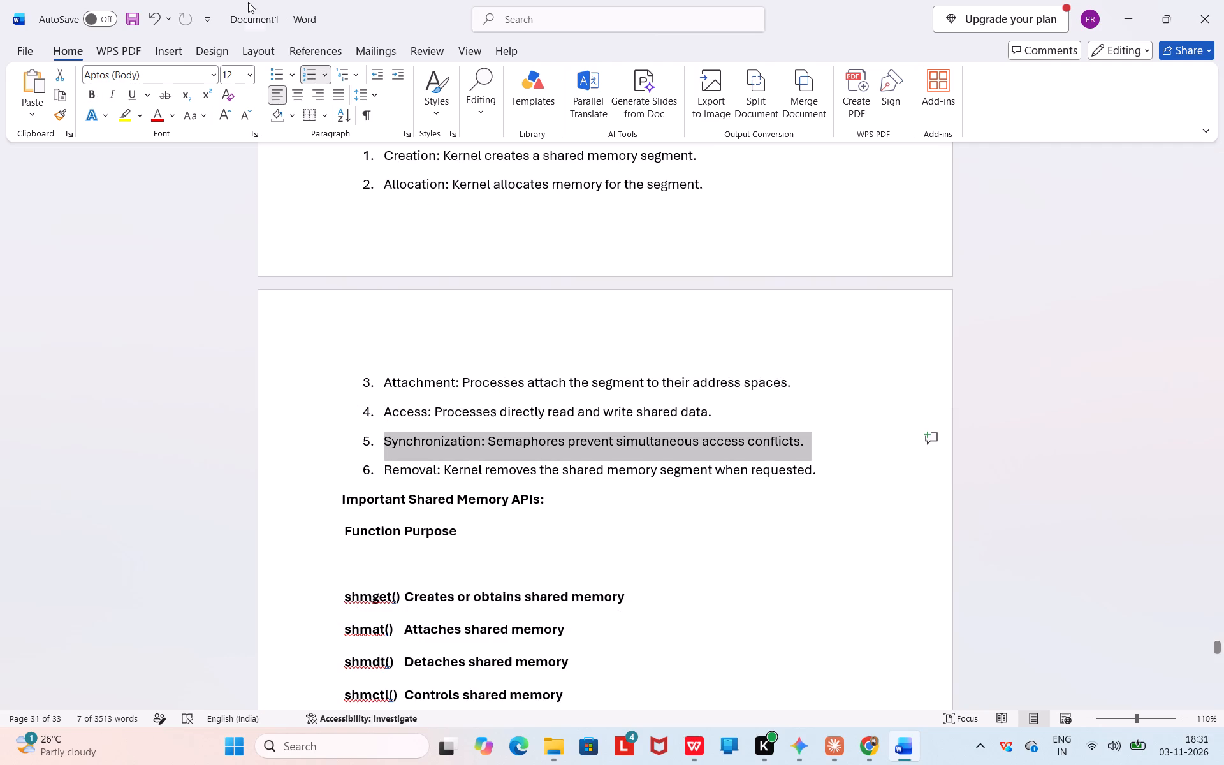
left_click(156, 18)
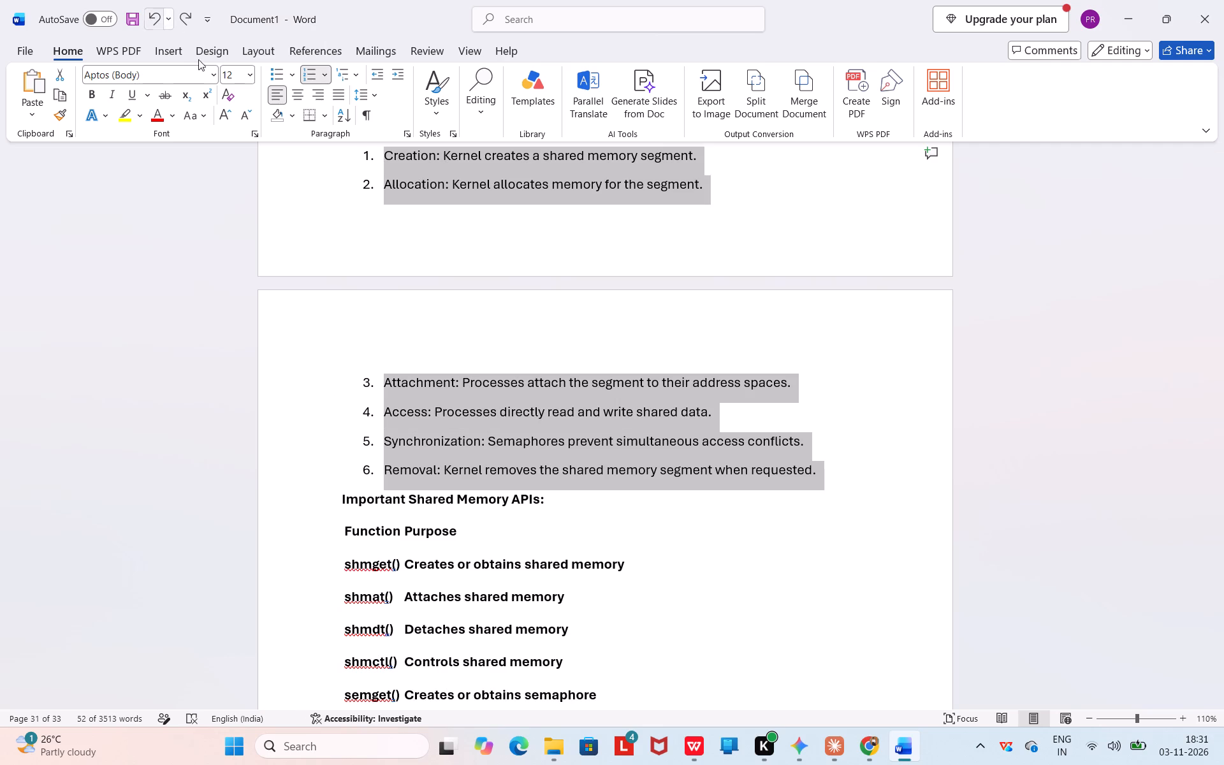
Remove bold from the shared memory API table rows from shmget() to semop(), leaving out the header row.
left_click(660, 565)
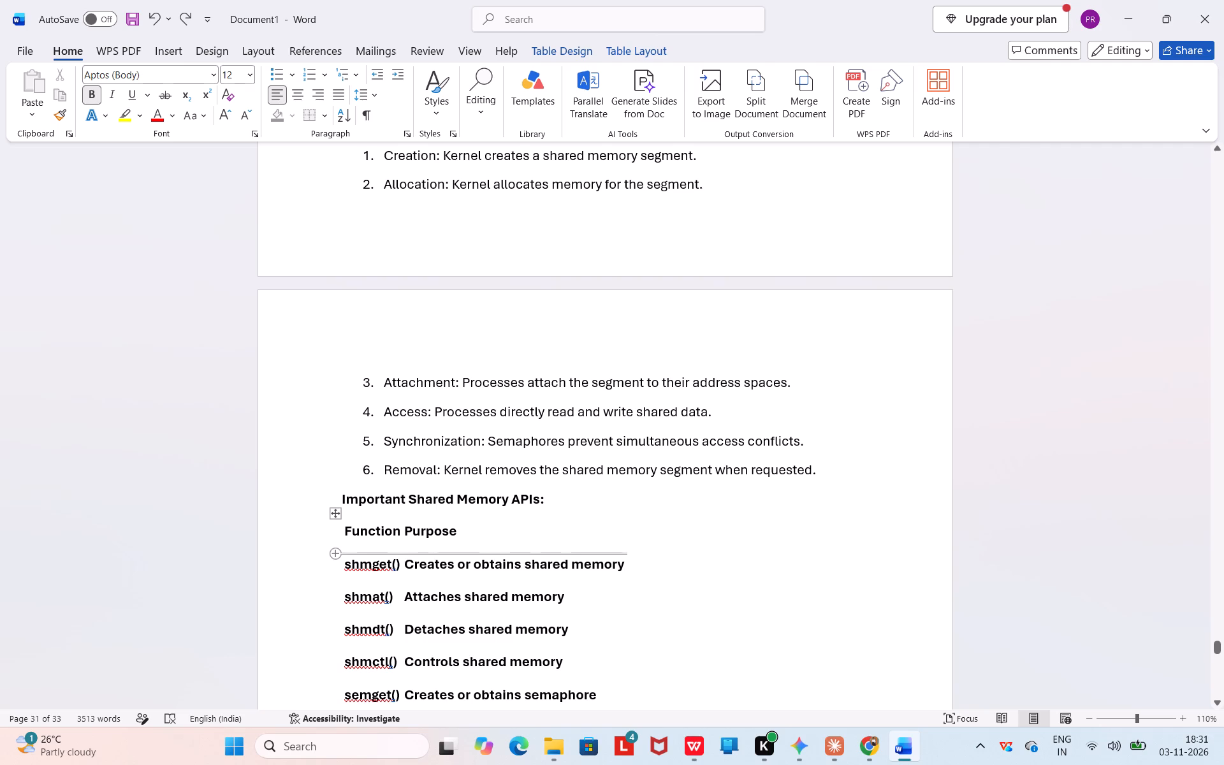
scroll(703, 592, "down", 1)
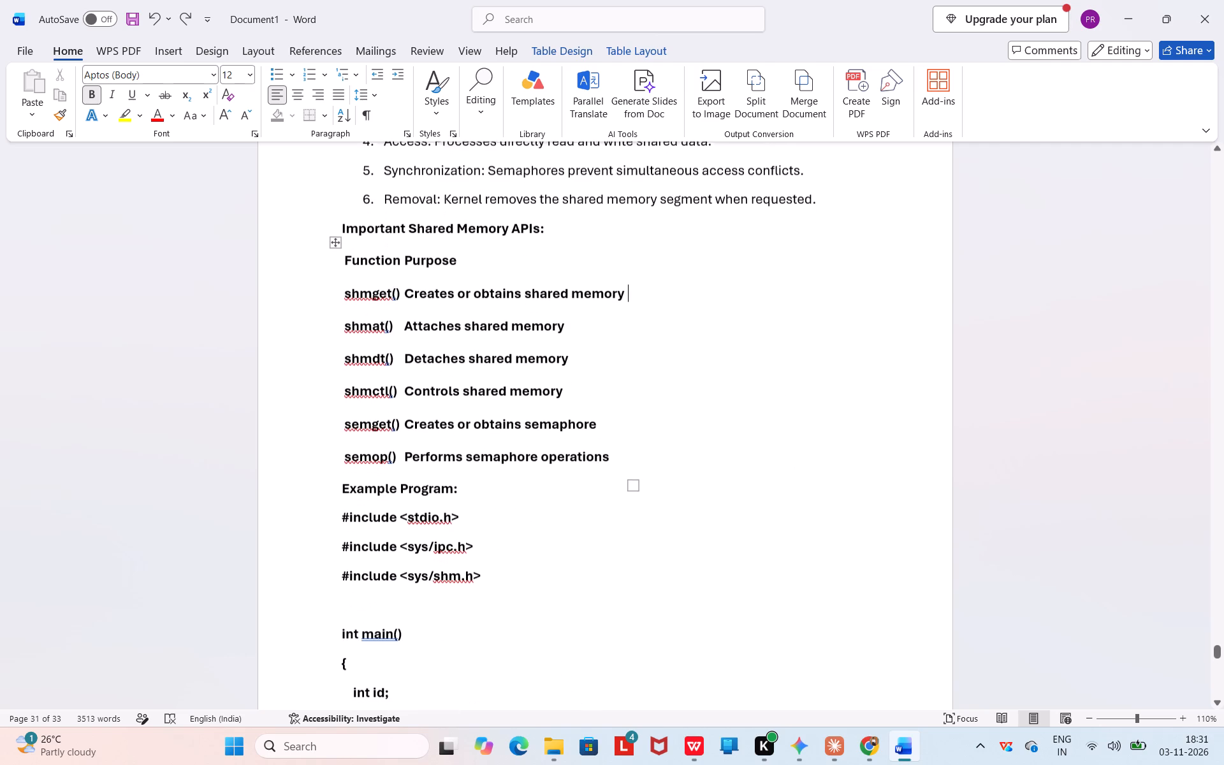
left_click_drag(671, 469, 381, 300)
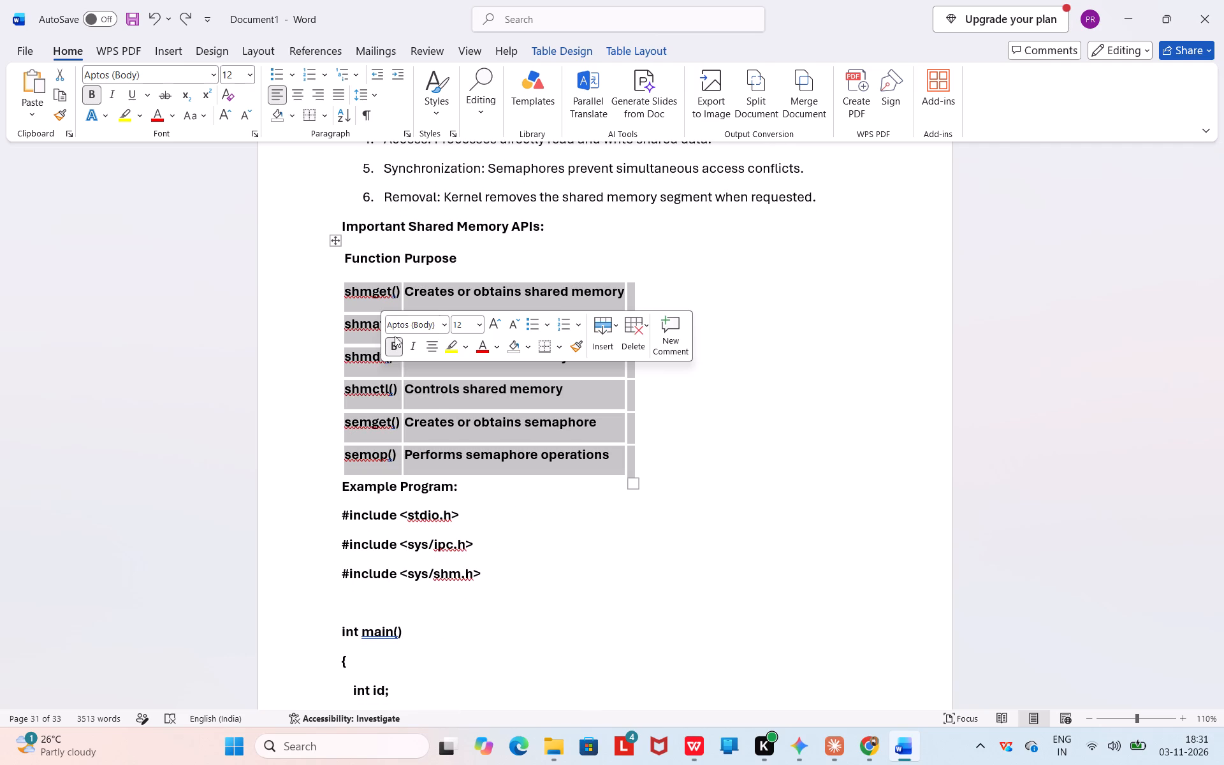
left_click(394, 340)
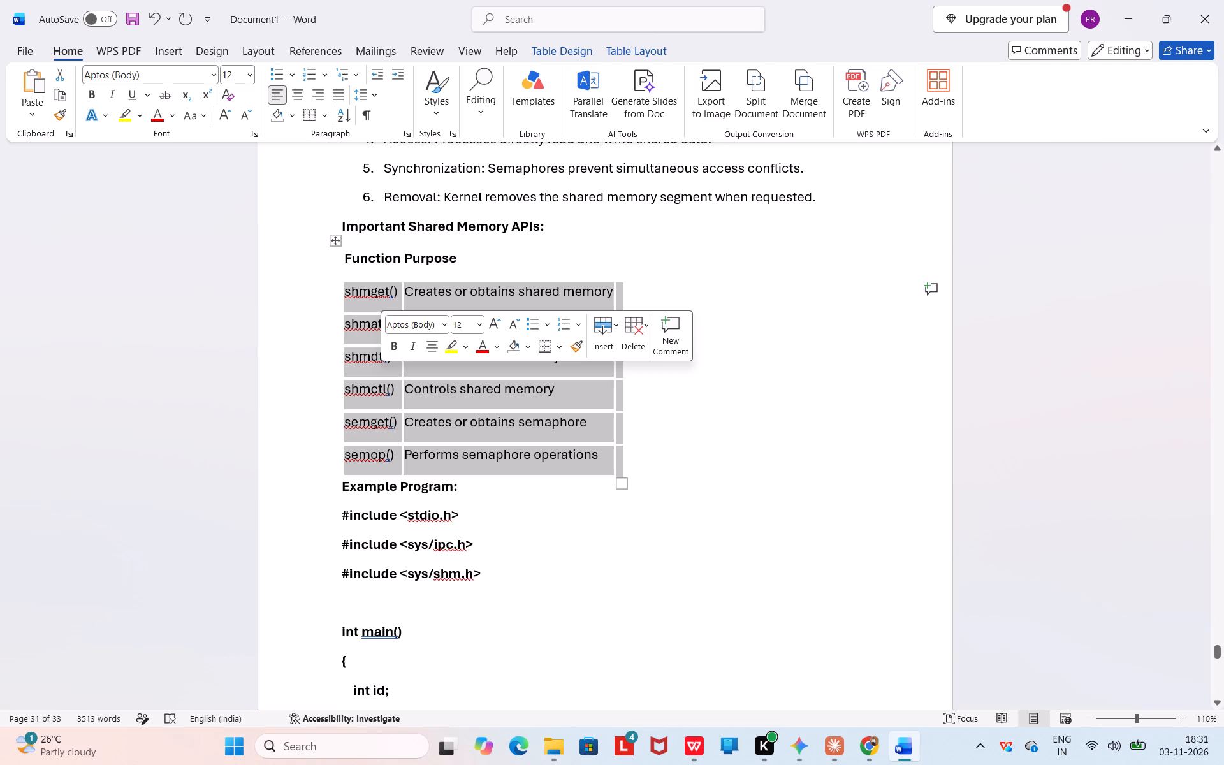
Remove bold from the code under "Example Program:", from #include <stdio.h> to the closing brace.
left_click_drag(339, 518, 465, 731)
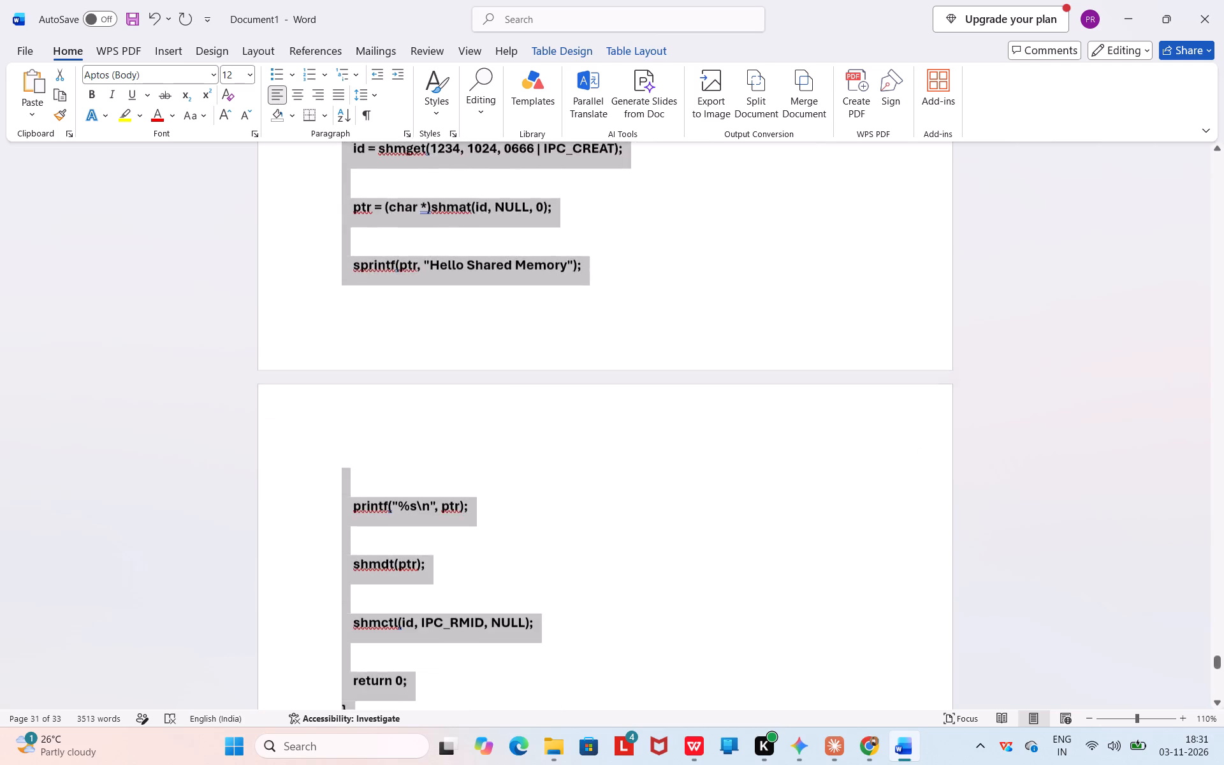
left_click_drag(465, 731, 423, 581)
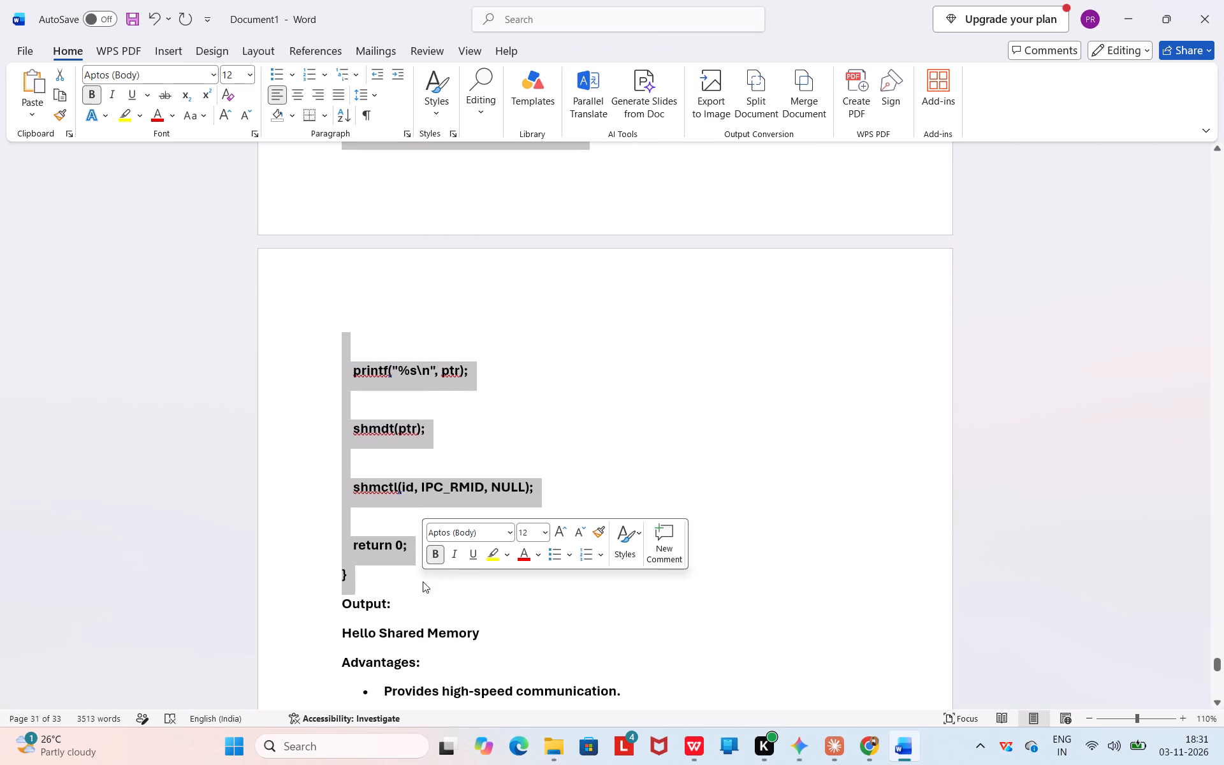
left_click(433, 556)
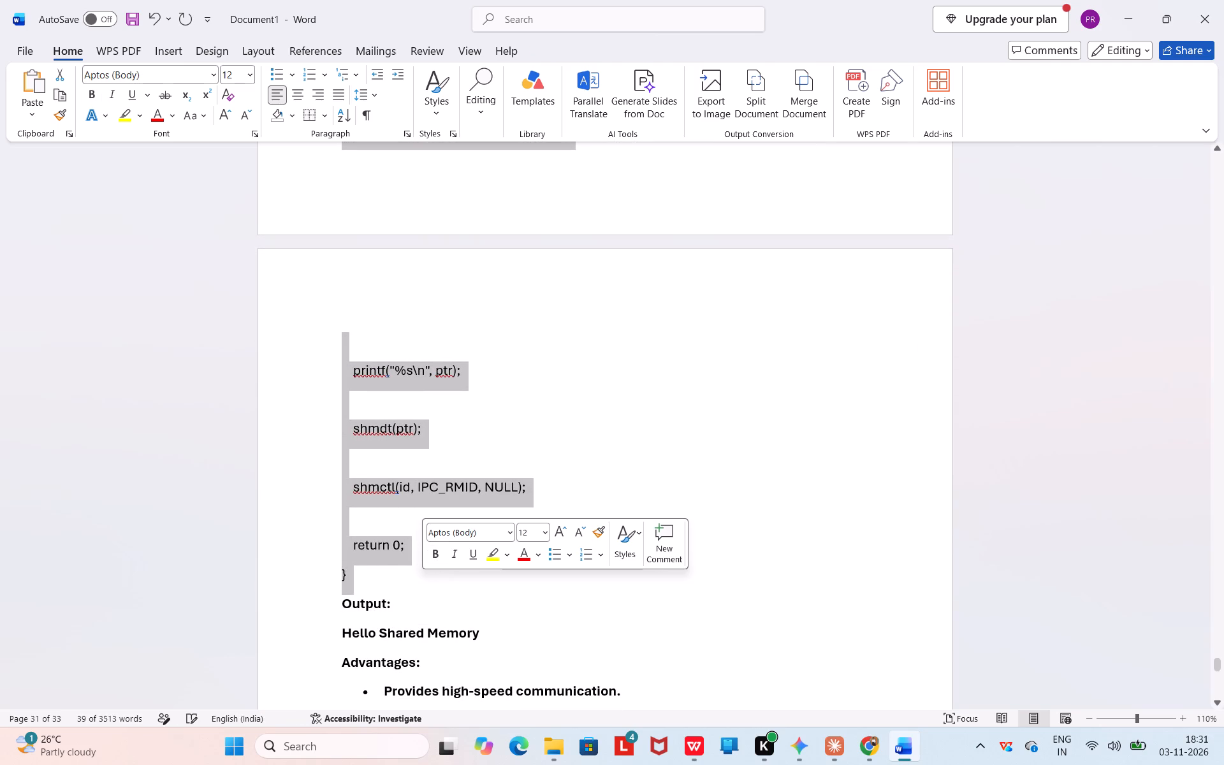
Remove bold from the "Hello Shared Memory" output line and the four bullets under "Advantages:" in question 6's answer.
left_click_drag(338, 631, 354, 631)
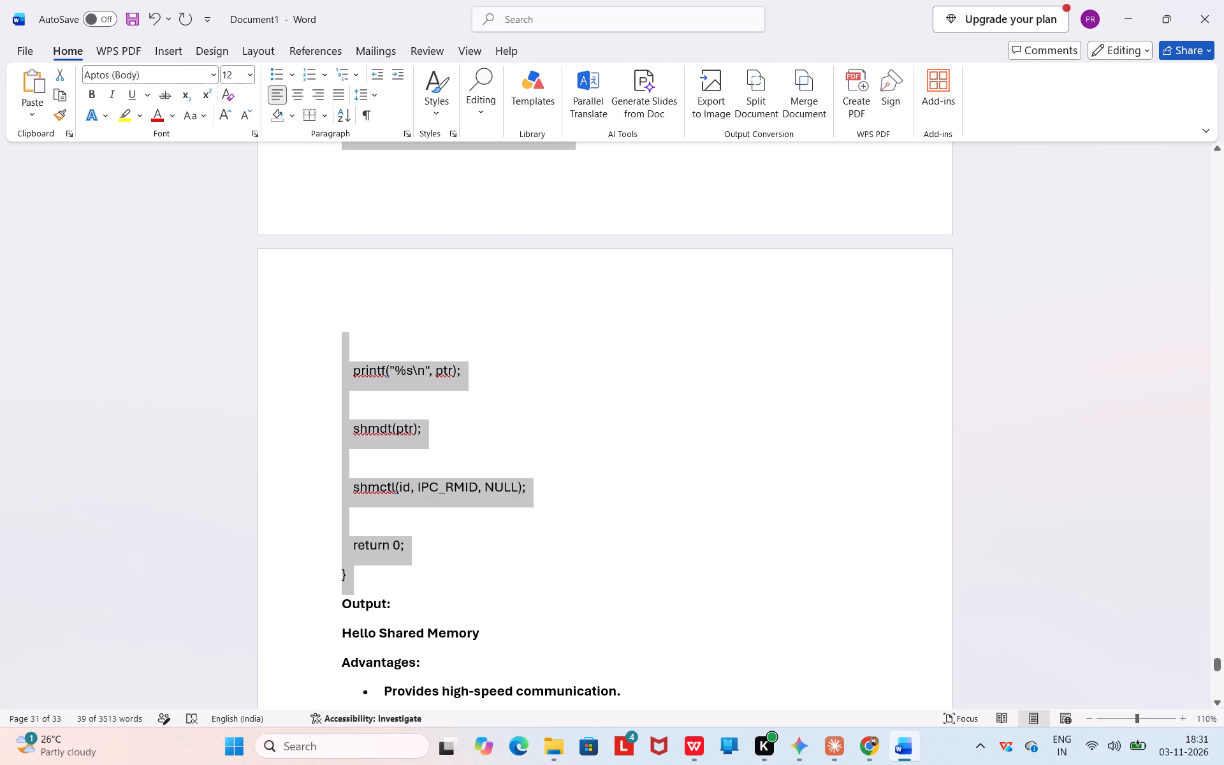
left_click_drag(354, 631, 495, 645)
left_click(504, 620)
scroll(504, 620, "down", 1)
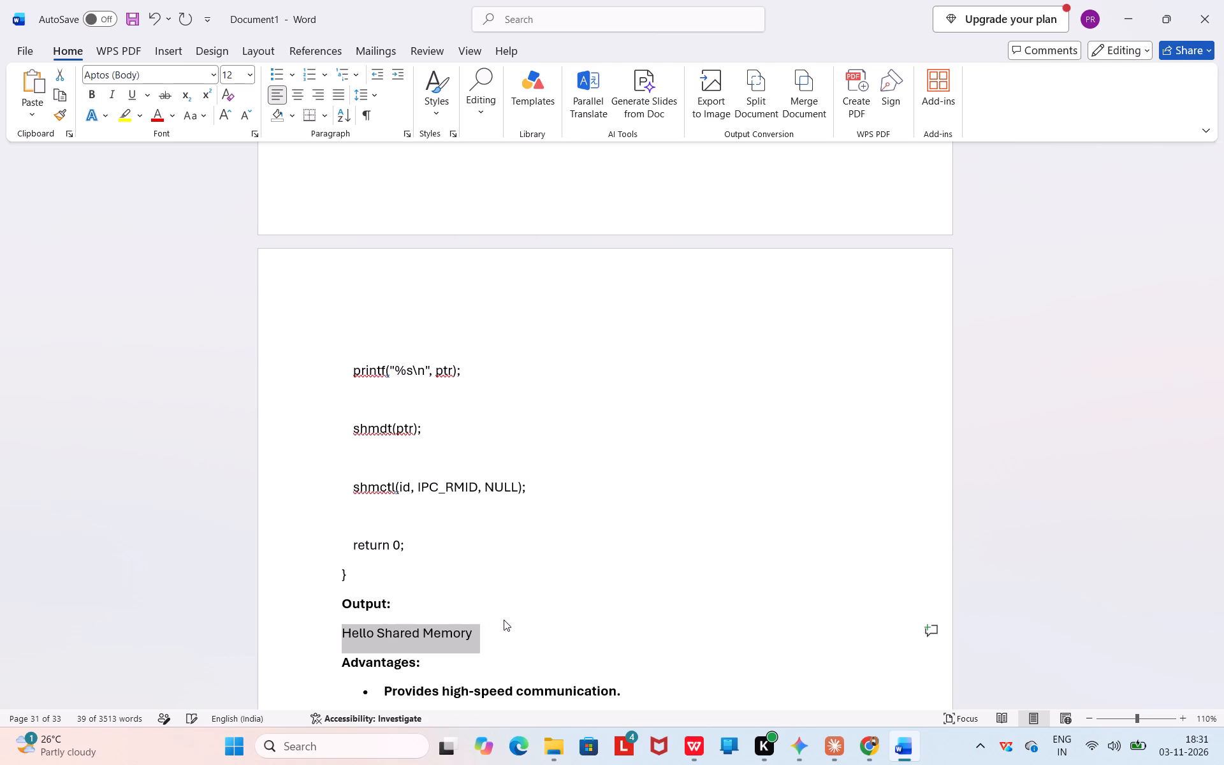
scroll(504, 620, "down", 4)
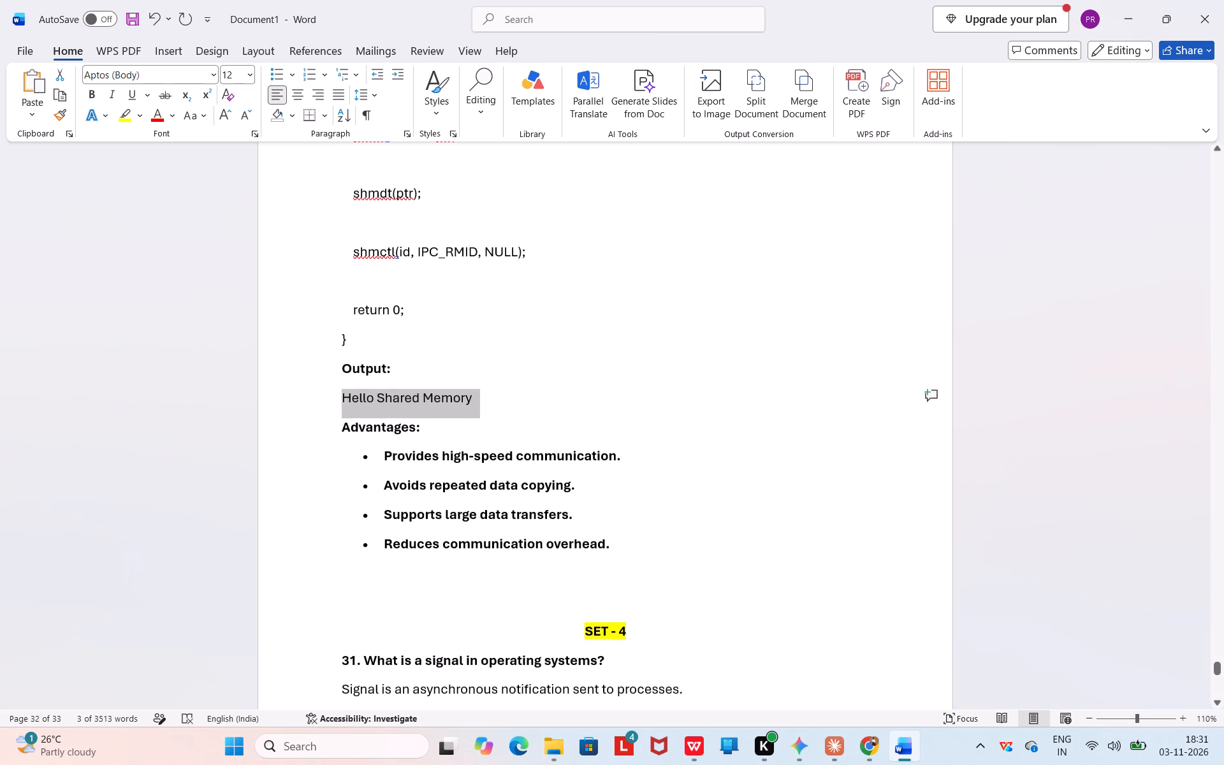
left_click_drag(624, 541, 368, 451)
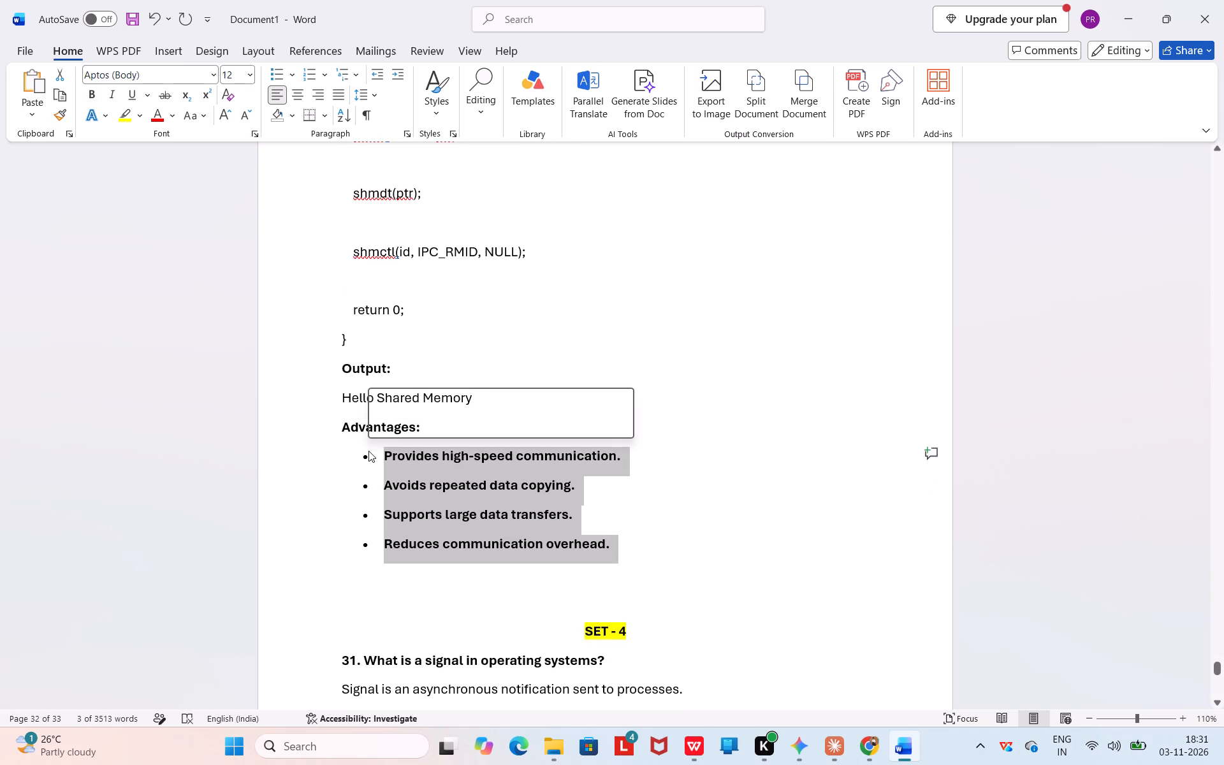
left_click(382, 427)
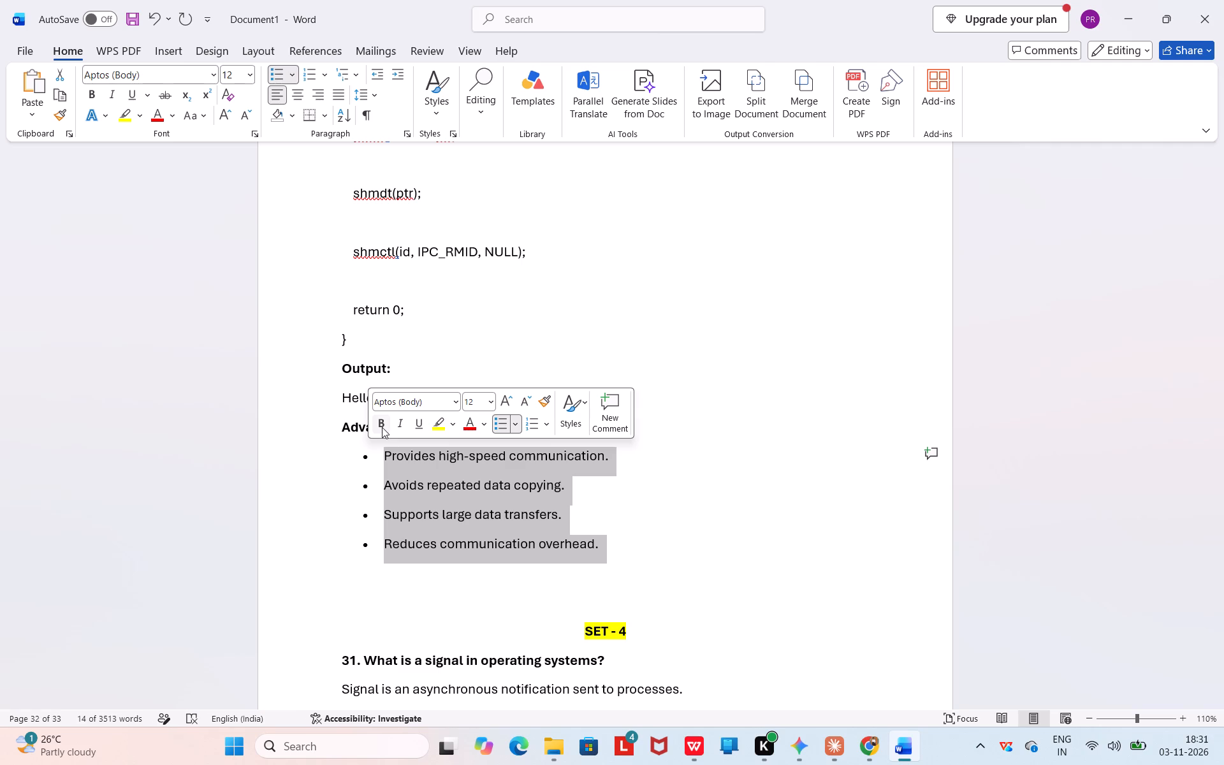
Add a new blank line at the end of the document, after question 40's answer.
scroll(521, 311, "down", 5)
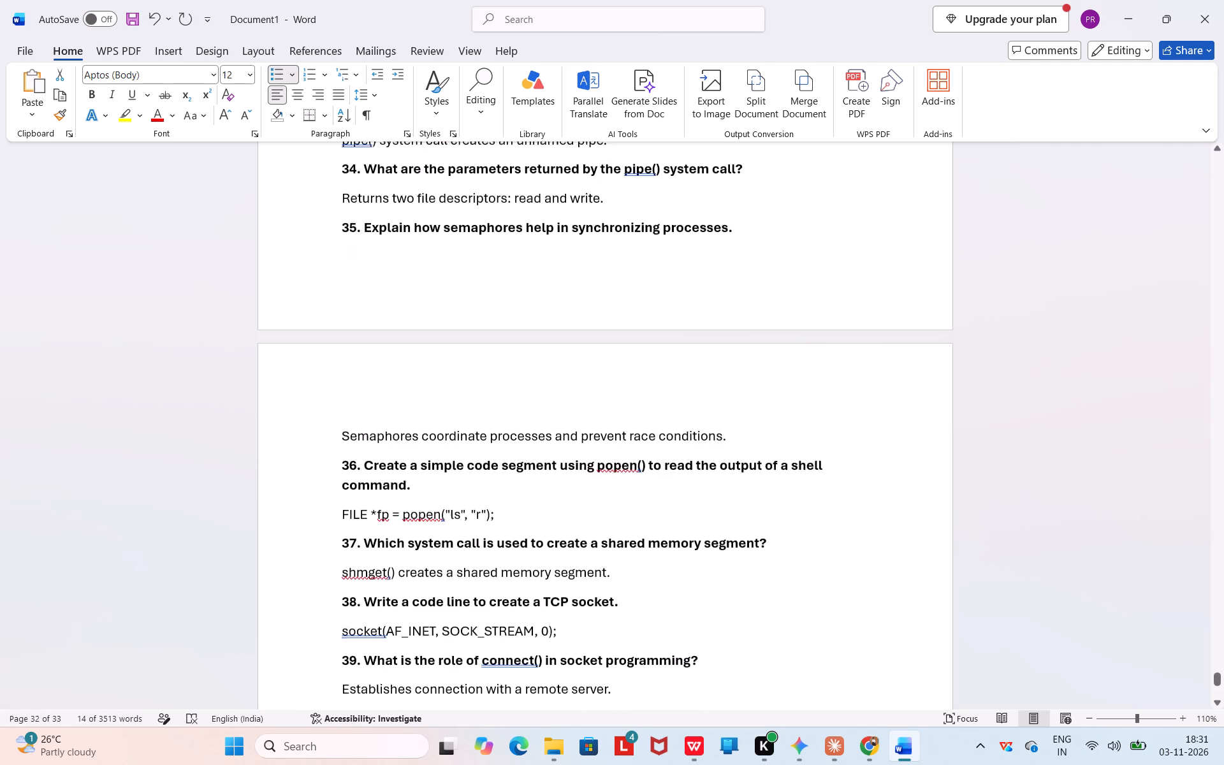
scroll(521, 311, "down", 1)
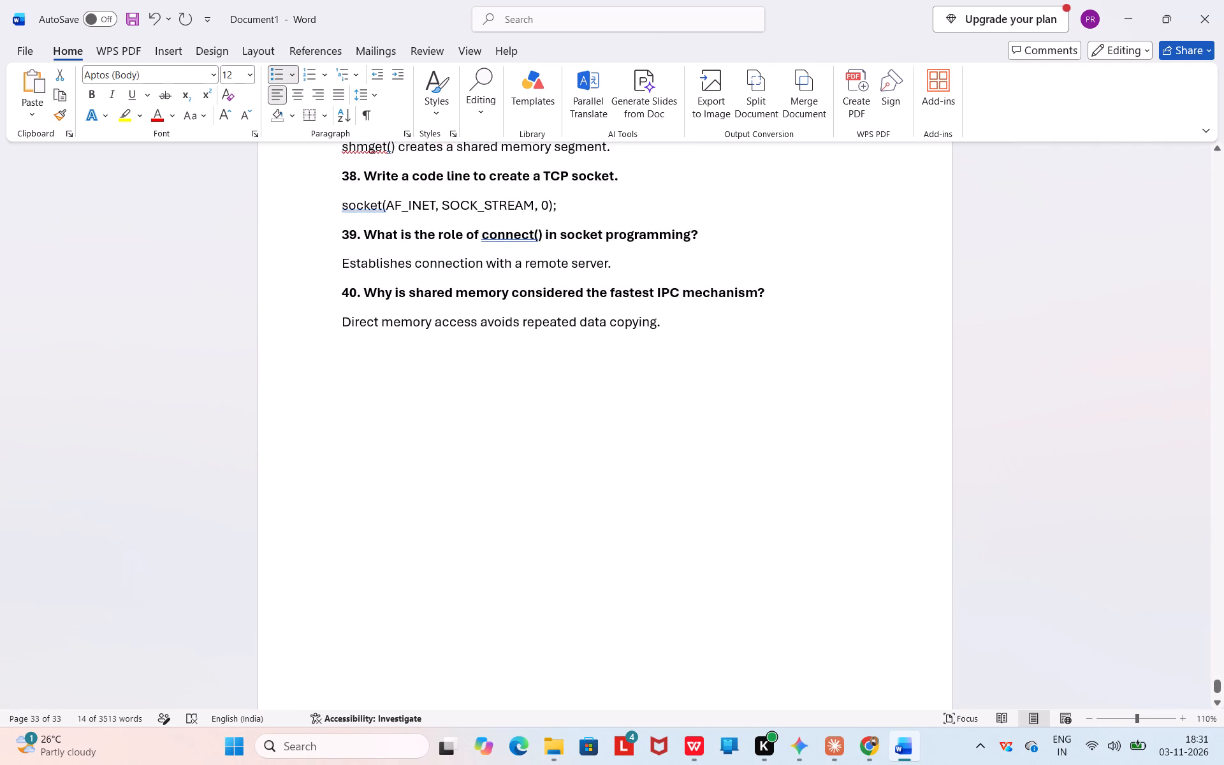
left_click(687, 323)
key("Return")
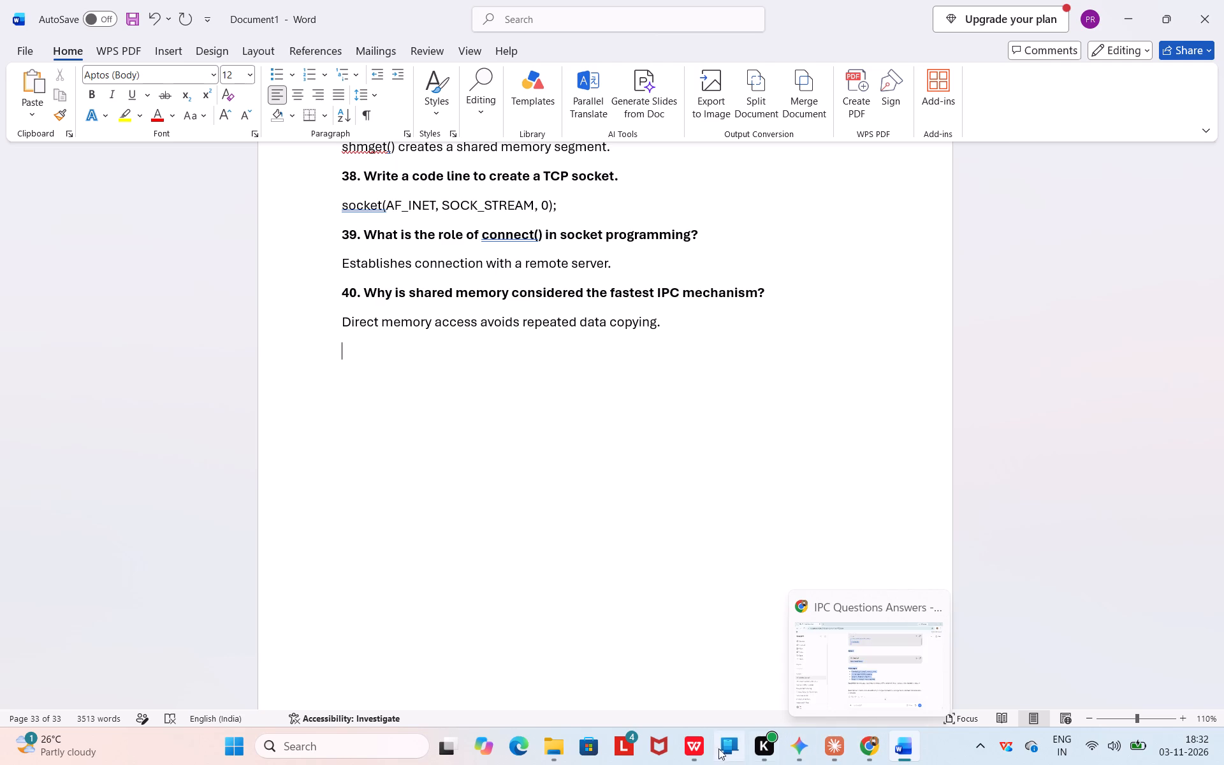
Switch to linux programming.pdf in WPS Office and capture a screenshot of questions 19 to 24.
left_click(697, 748)
scroll(544, 623, "down", 1)
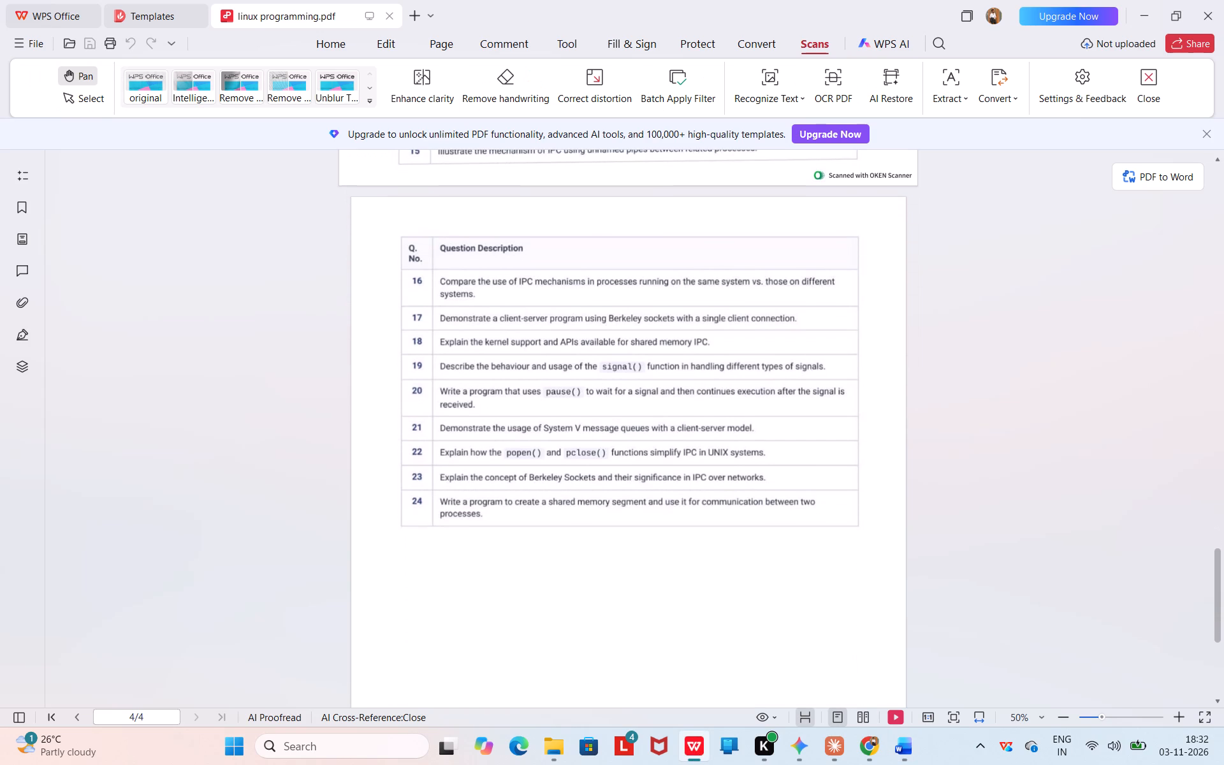
scroll(544, 623, "down", 1)
key("Print")
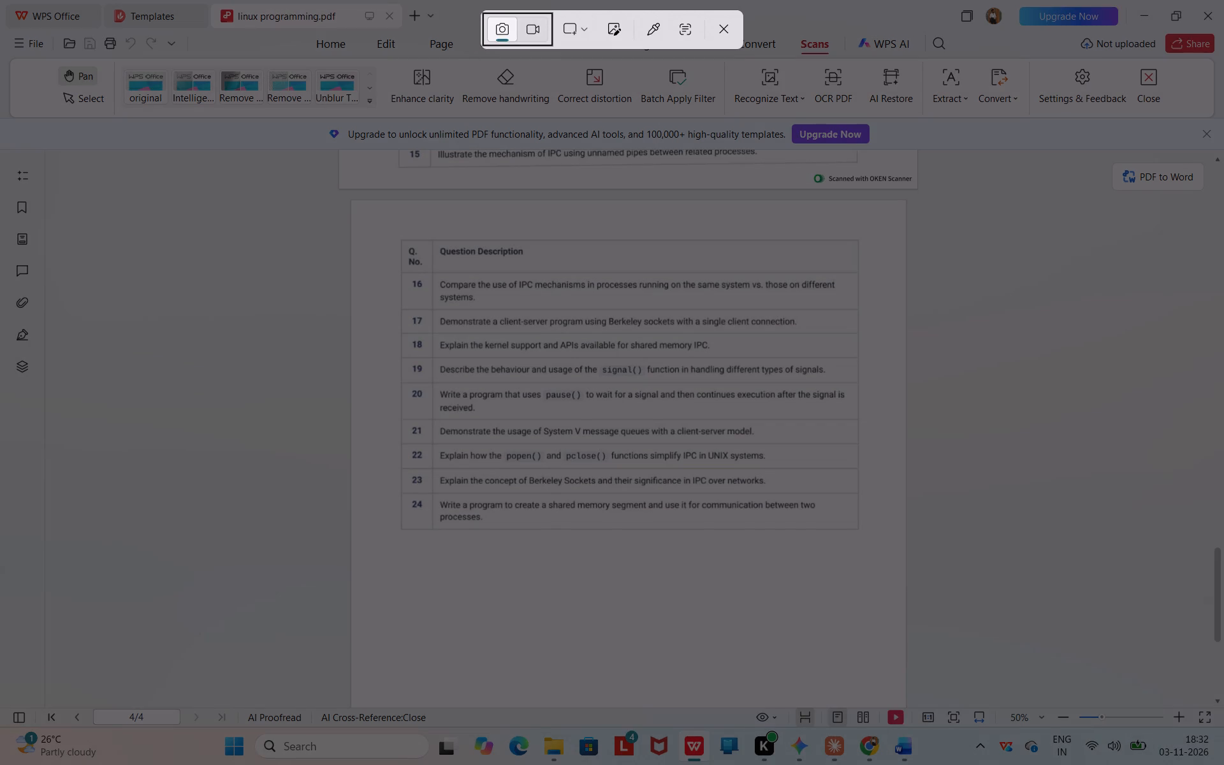
left_click_drag(404, 360, 859, 521)
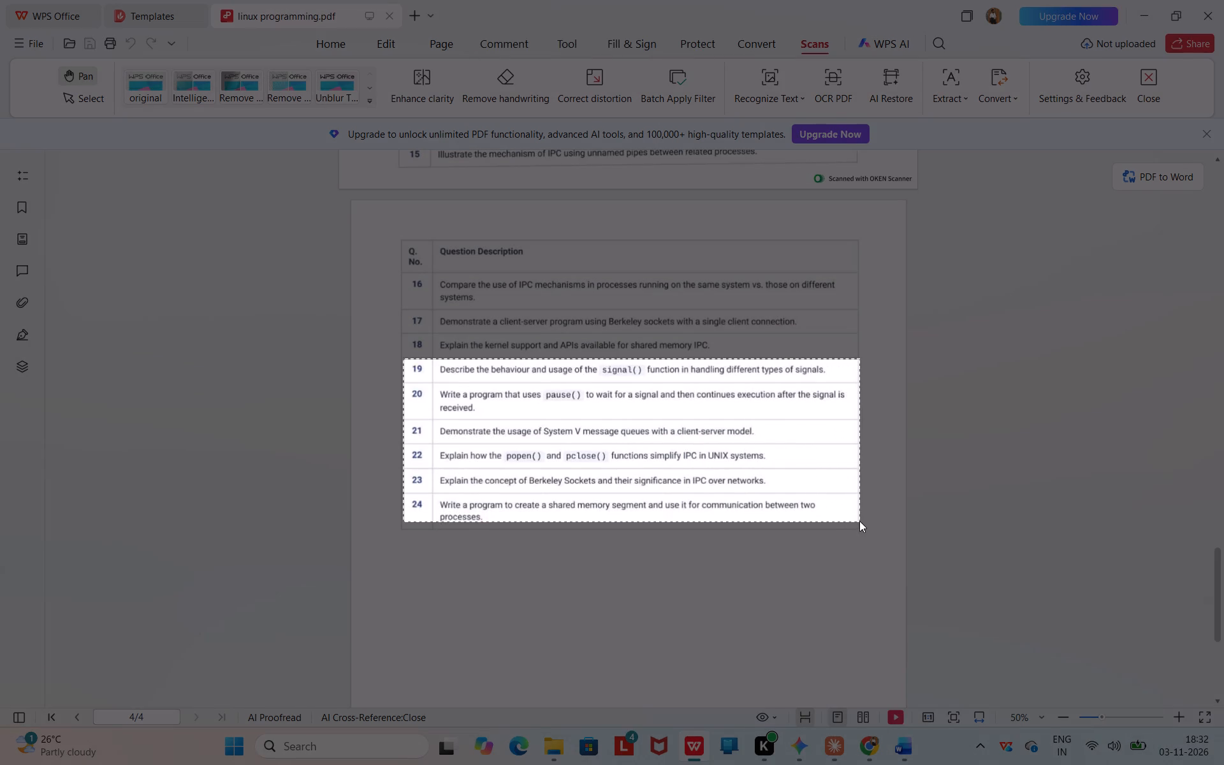
left_click_drag(859, 521, 857, 528)
left_click(871, 752)
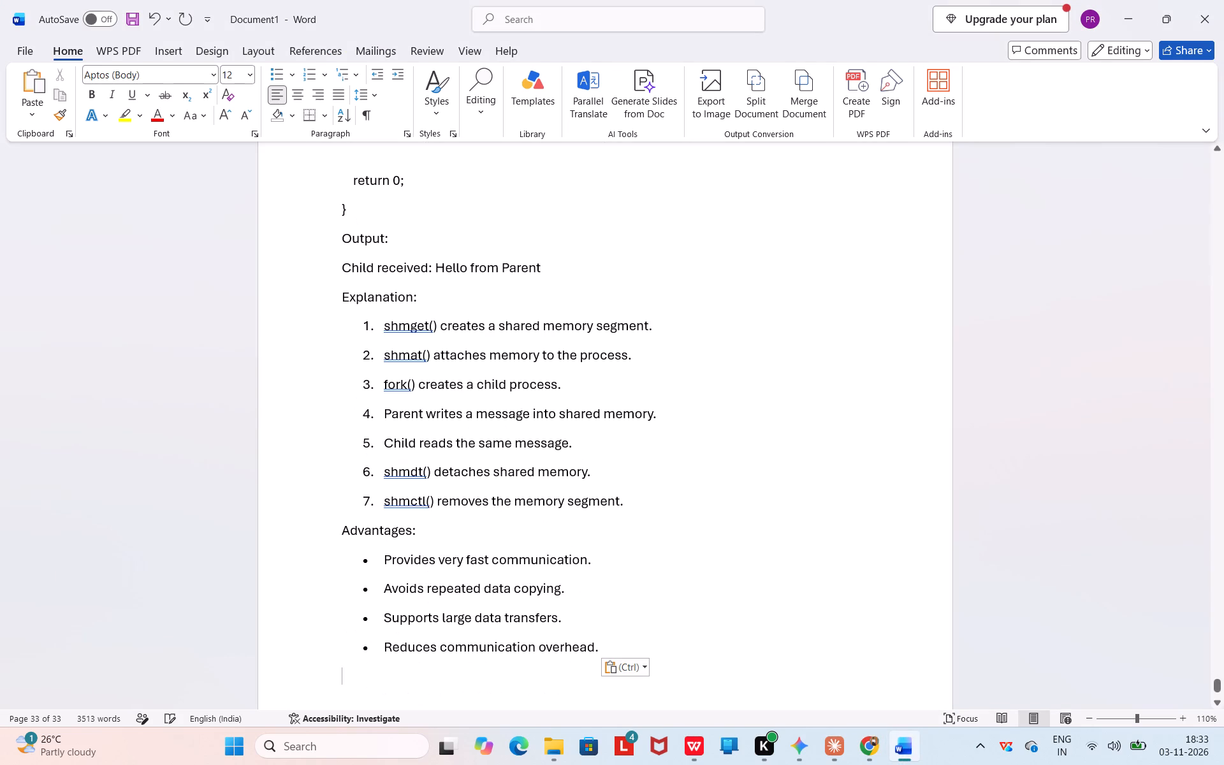
Insert a "5 MARKS" heading between question 40's answer and question 19, in bold, highlighted yellow and centred.
scroll(368, 386, "up", 17)
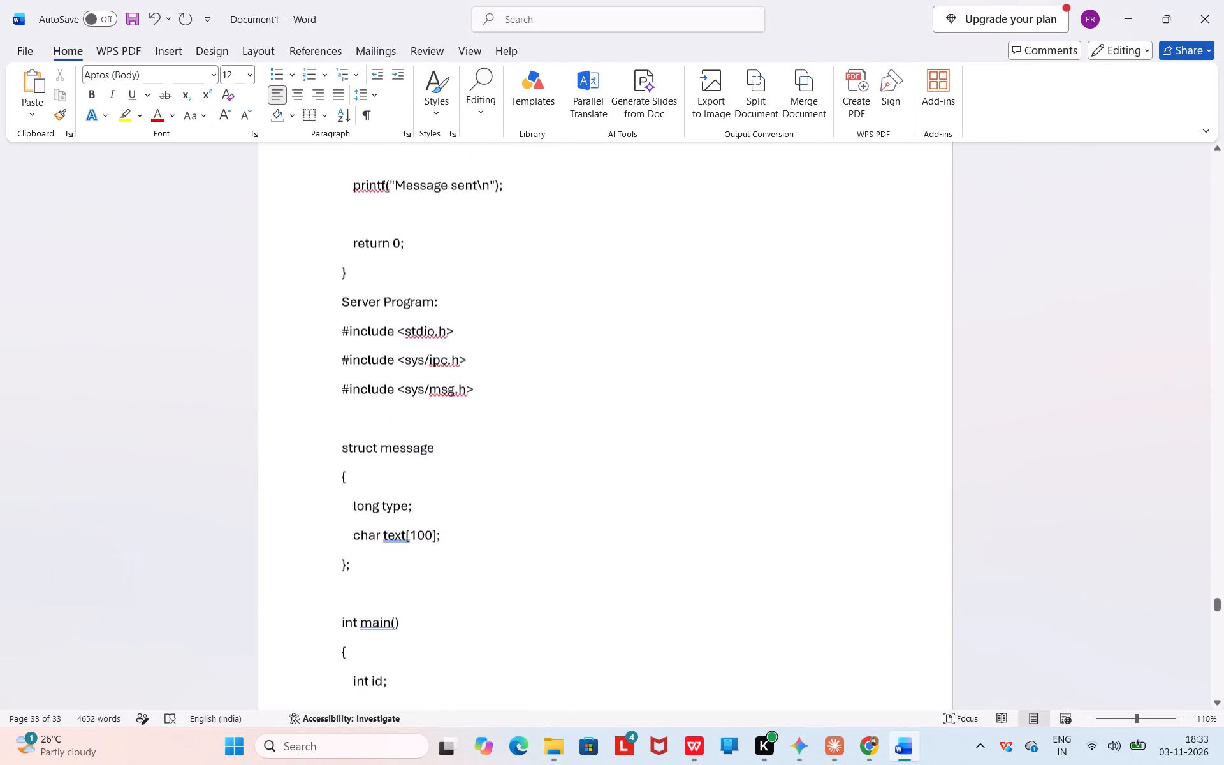
scroll(368, 386, "up", 5)
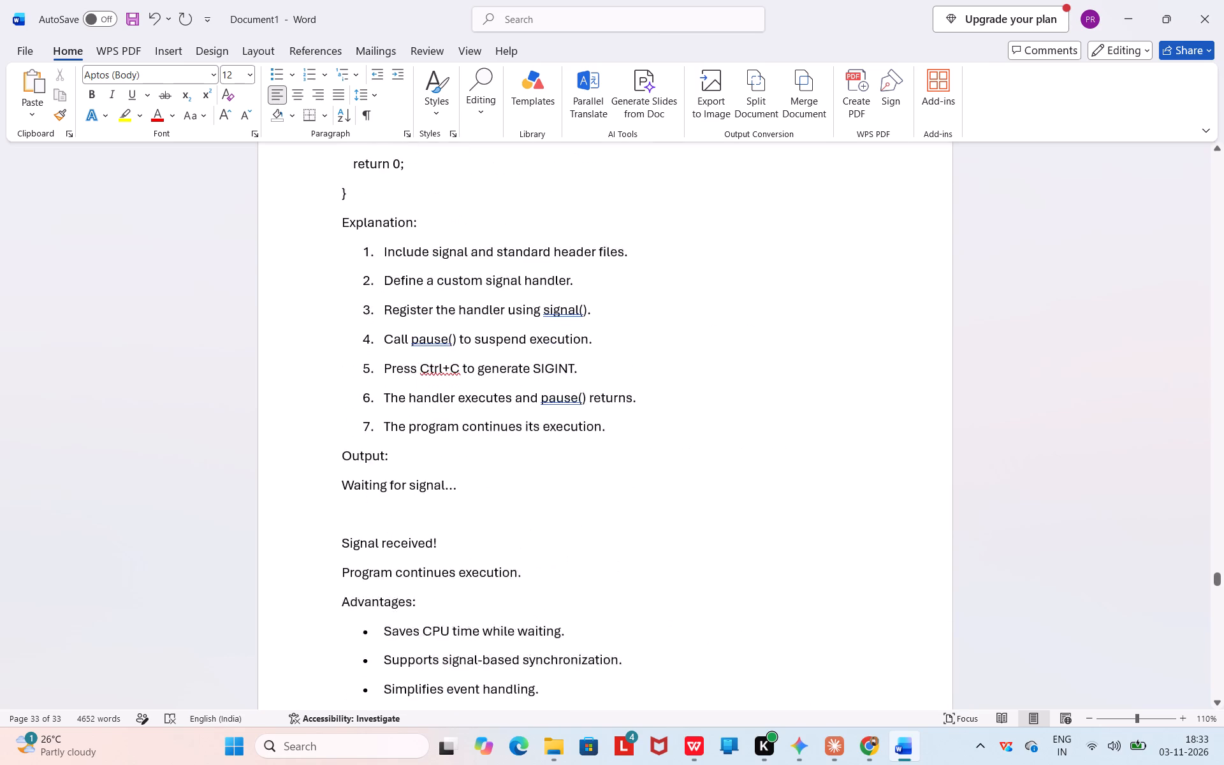
scroll(368, 386, "up", 3)
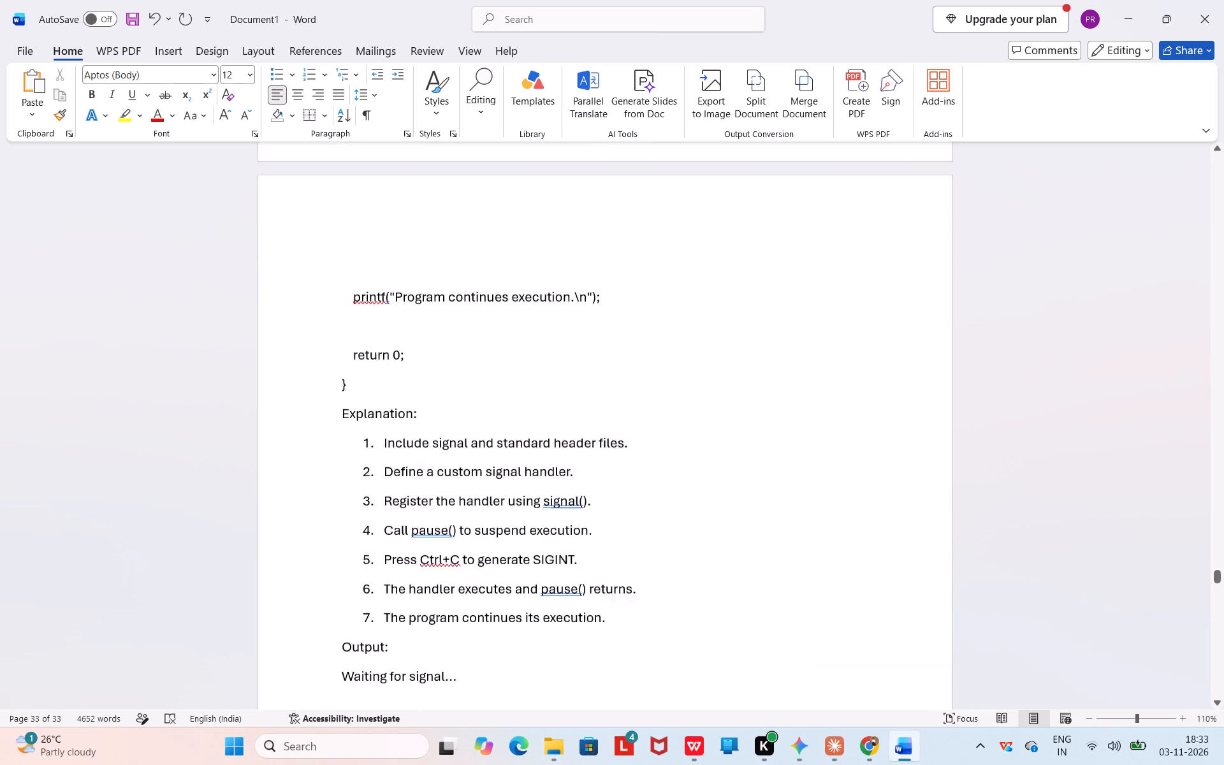
scroll(368, 386, "up", 4)
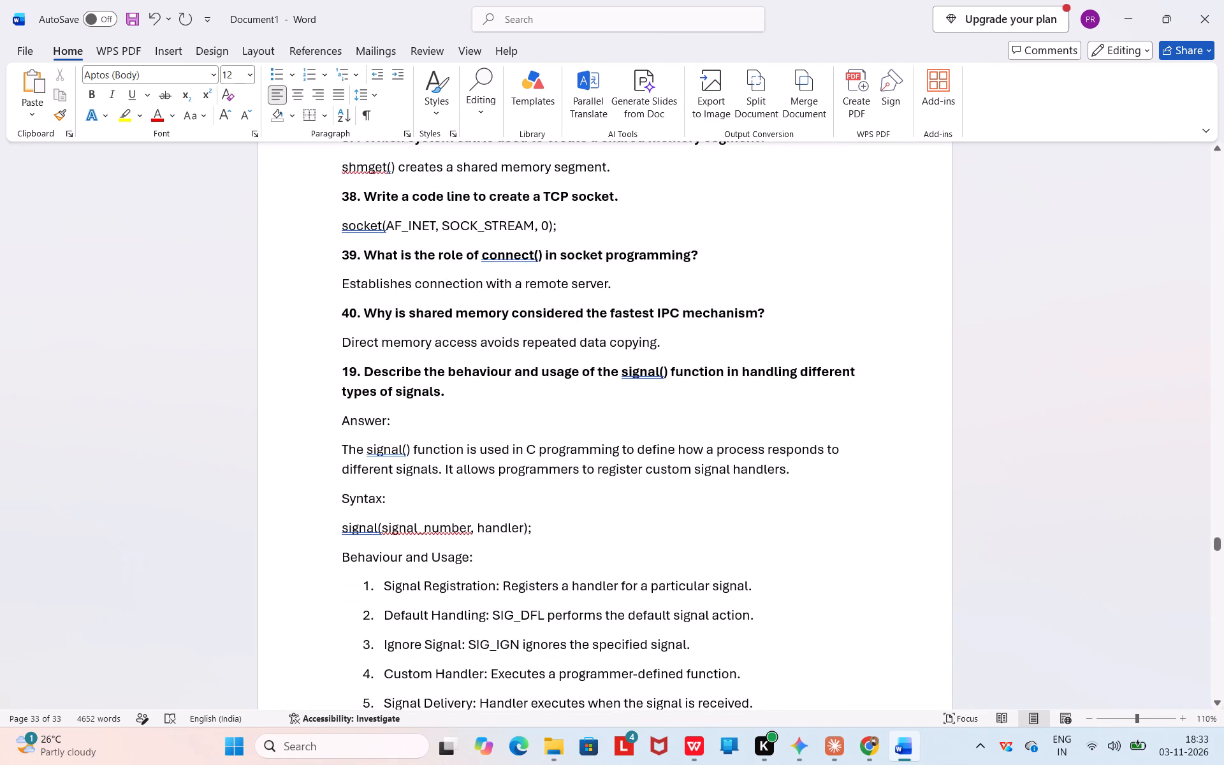
left_click(690, 349)
key("Return")
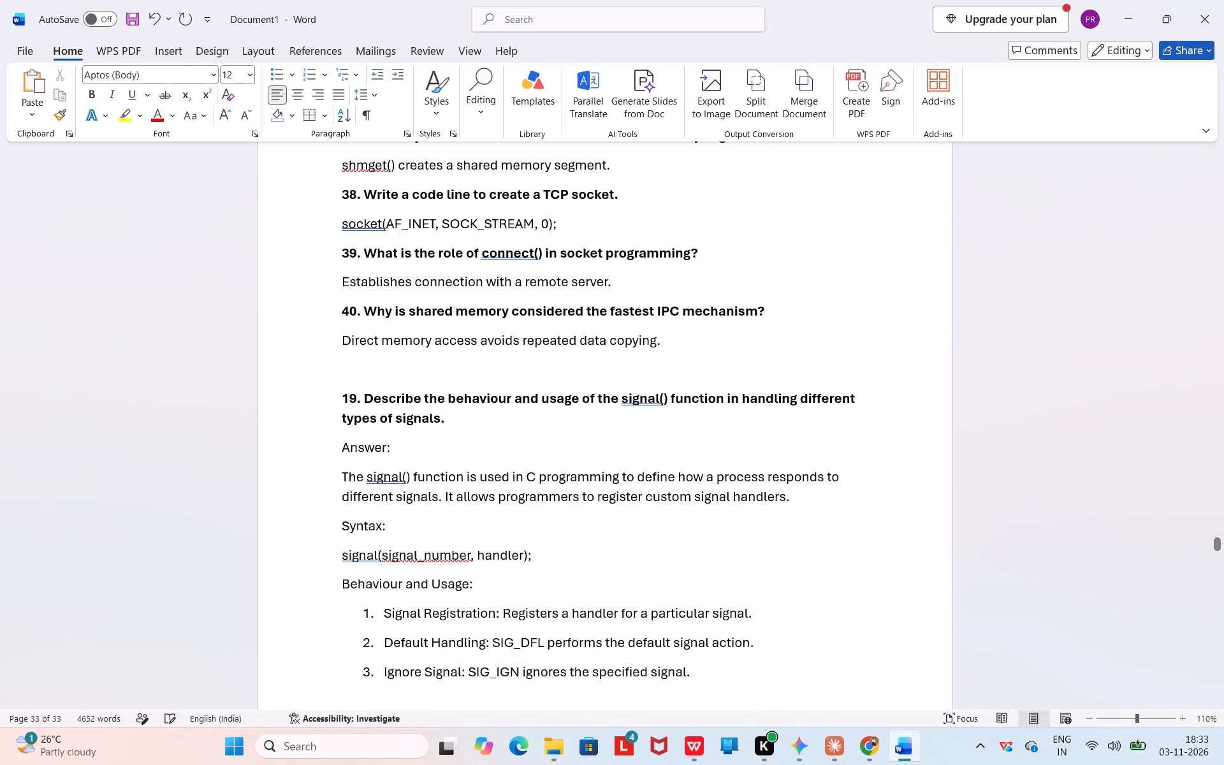
type("5 MARKS")
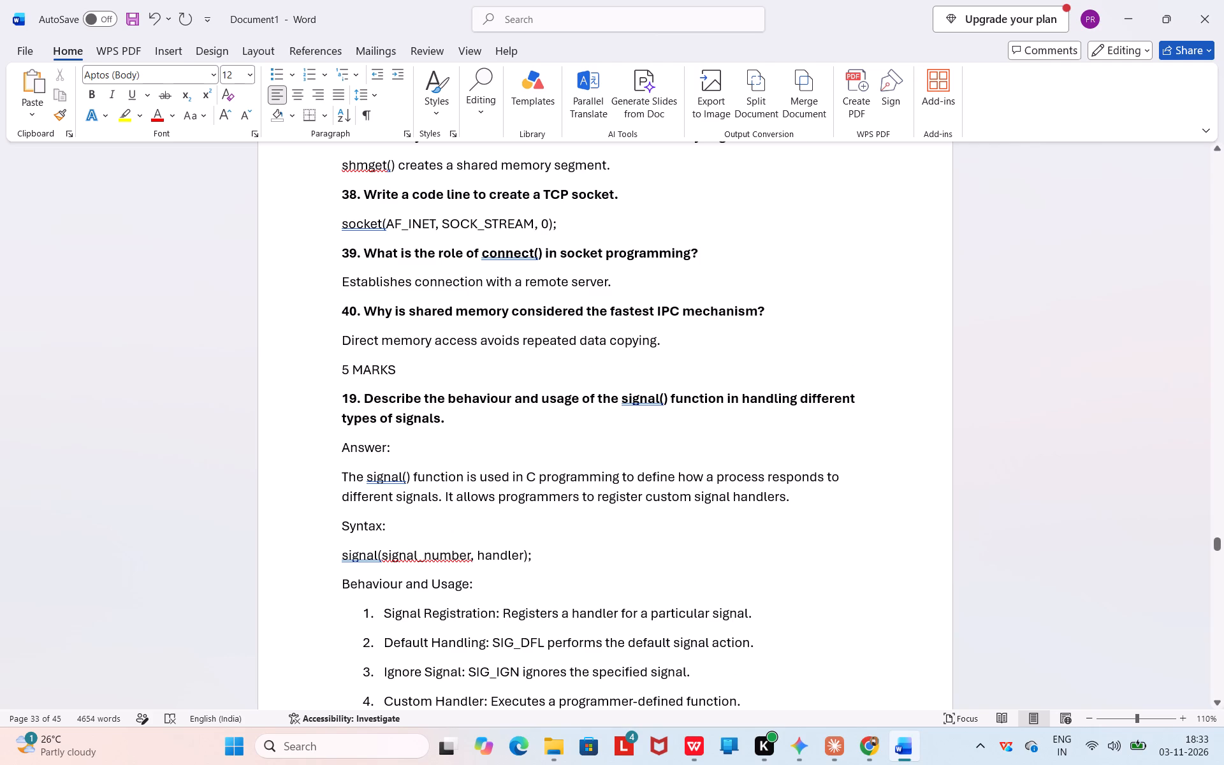
left_click_drag(412, 370, 290, 370)
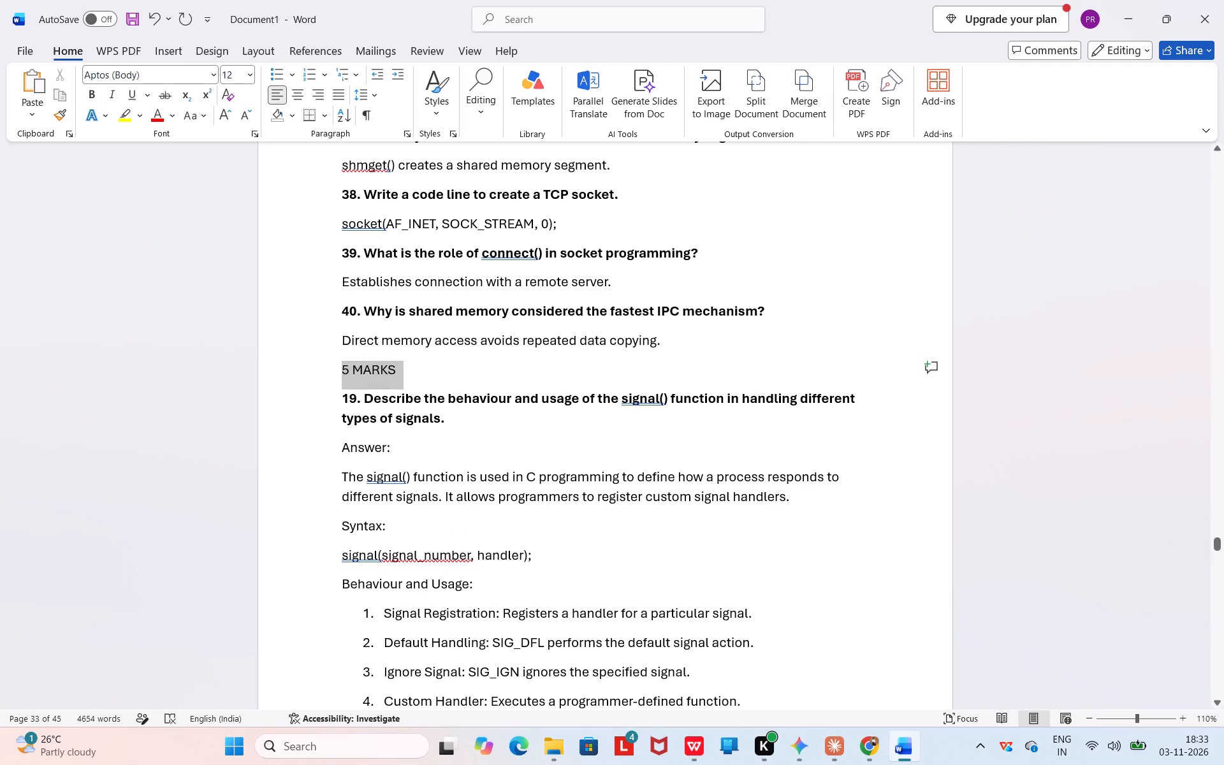
left_click_drag(290, 370, 291, 371)
left_click(302, 340)
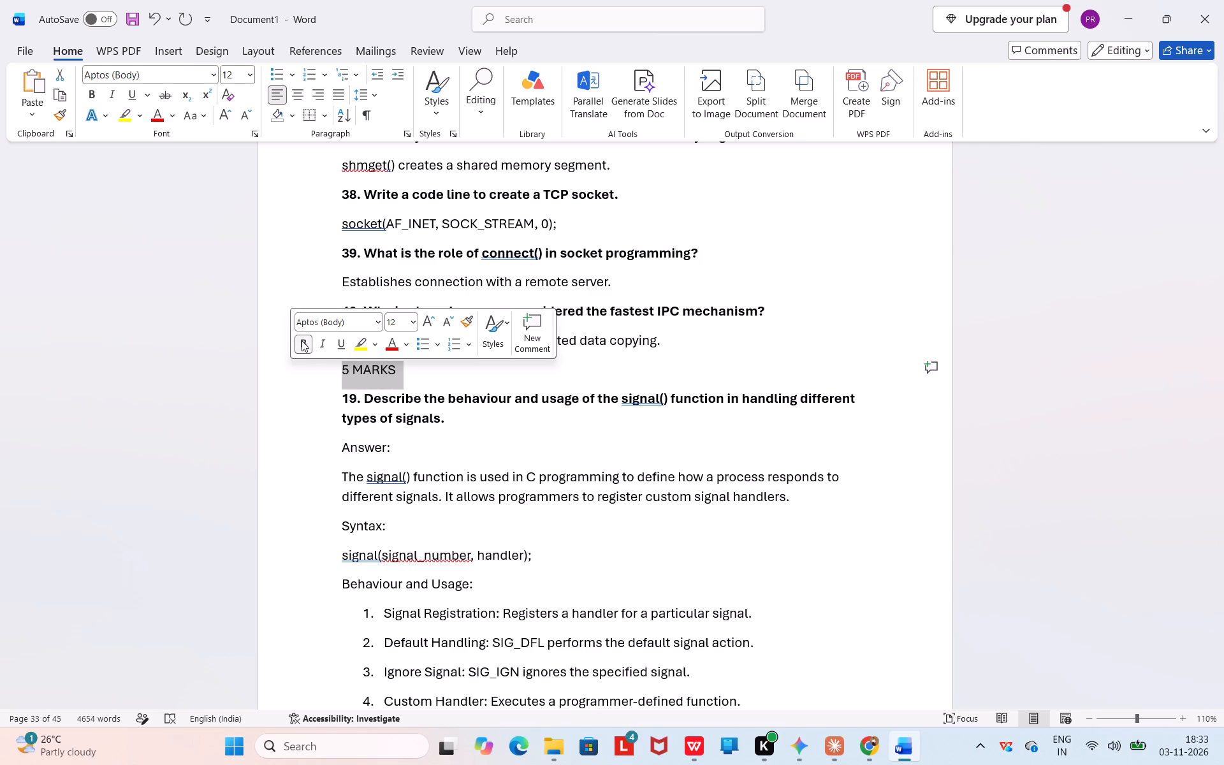
left_click(363, 347)
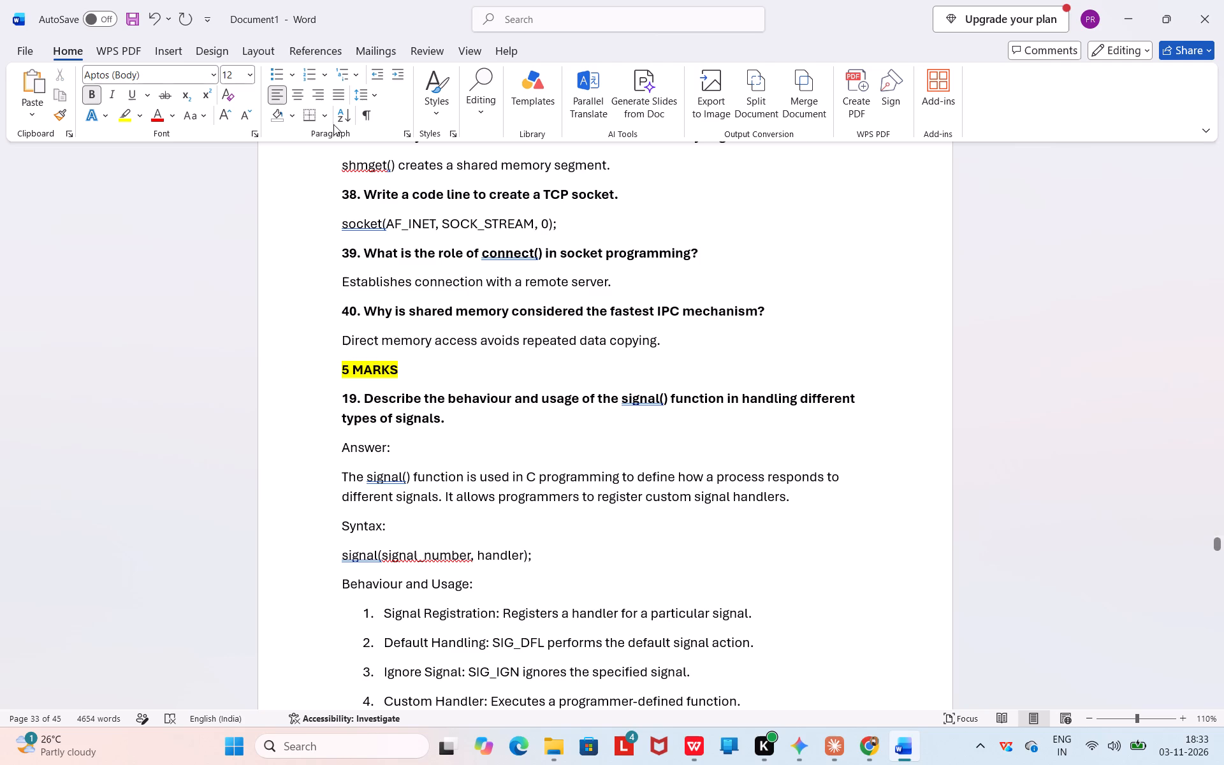
left_click(292, 95)
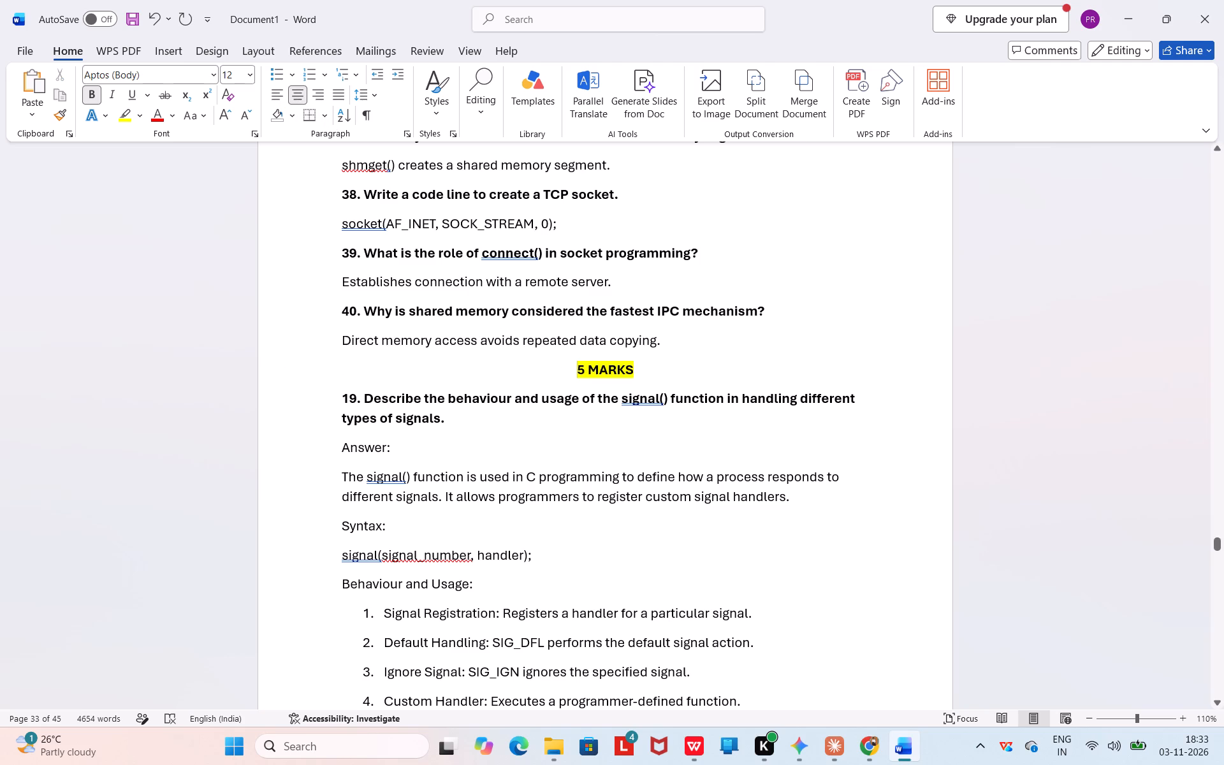
Highlight question 19's text in yellow and delete the "Answer:" line below it.
left_click_drag(454, 426, 346, 403)
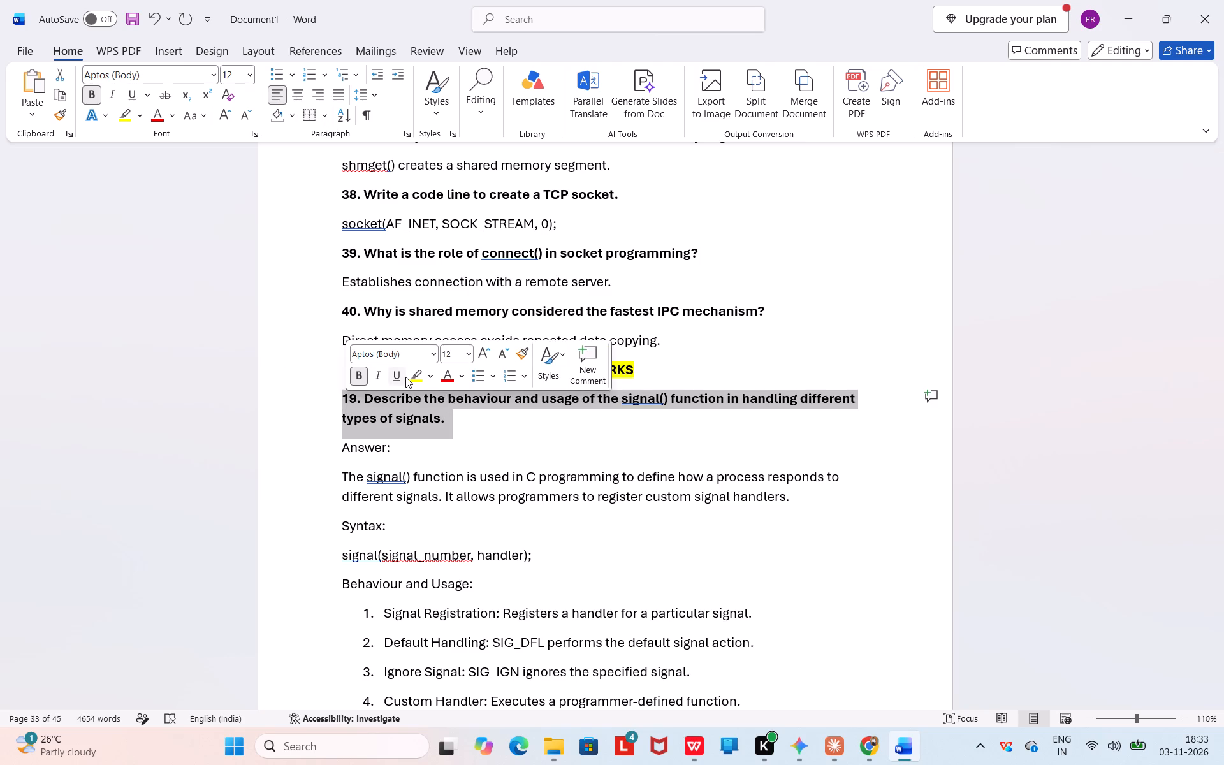
left_click(412, 377)
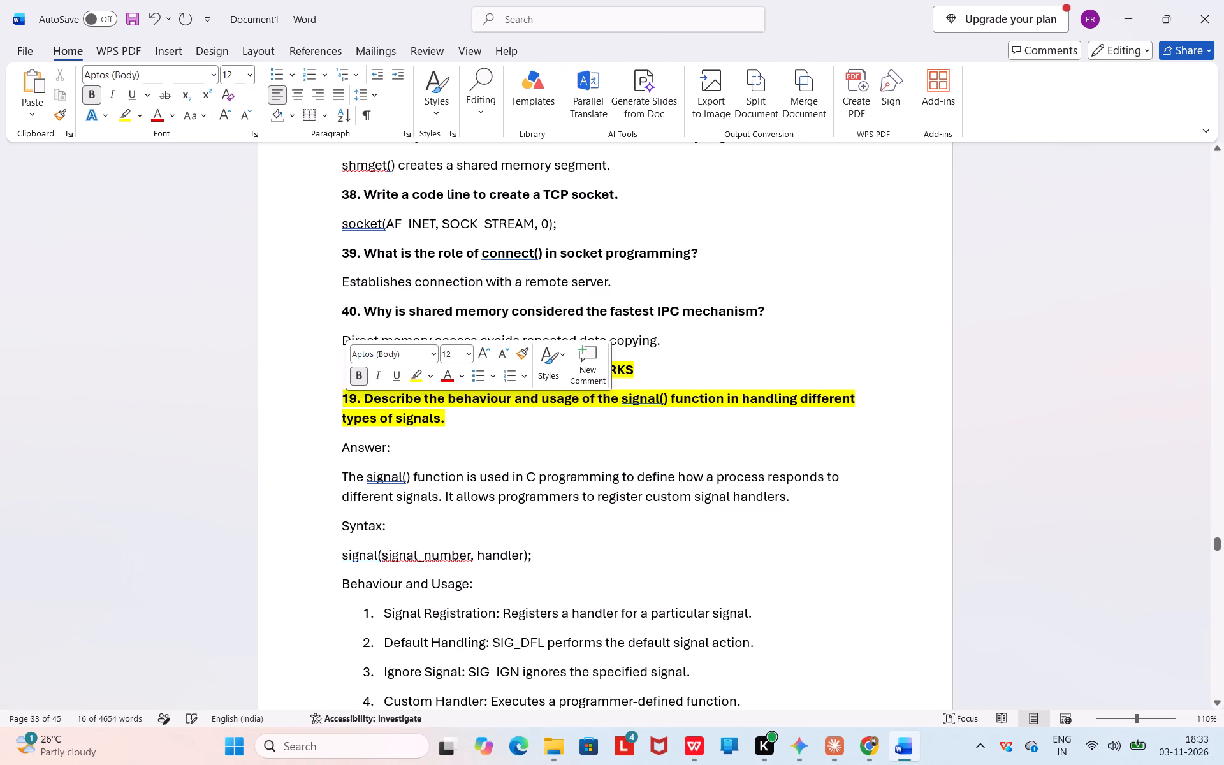
left_click_drag(396, 451, 343, 450)
key("BackSpace")
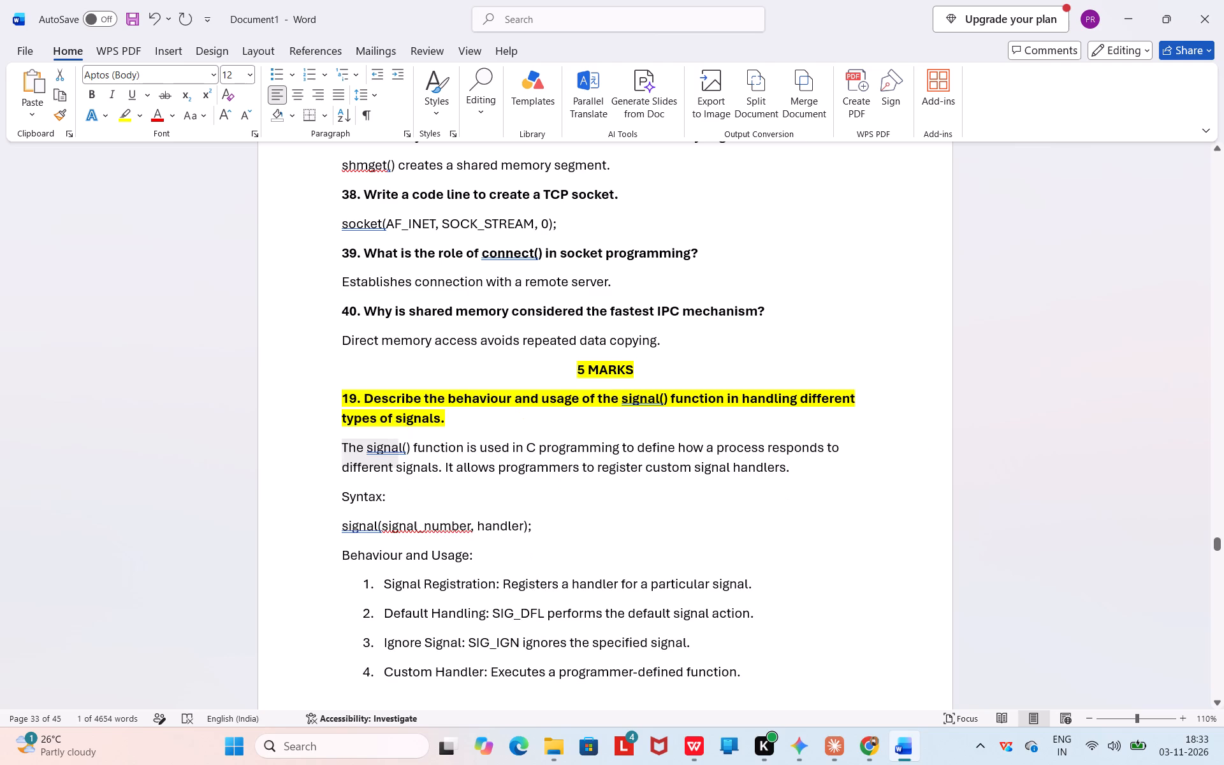
Make the "Syntax:", "Behaviour and Usage:" and "Example Program:" labels in question 19's answer bold.
left_click_drag(398, 503, 329, 500)
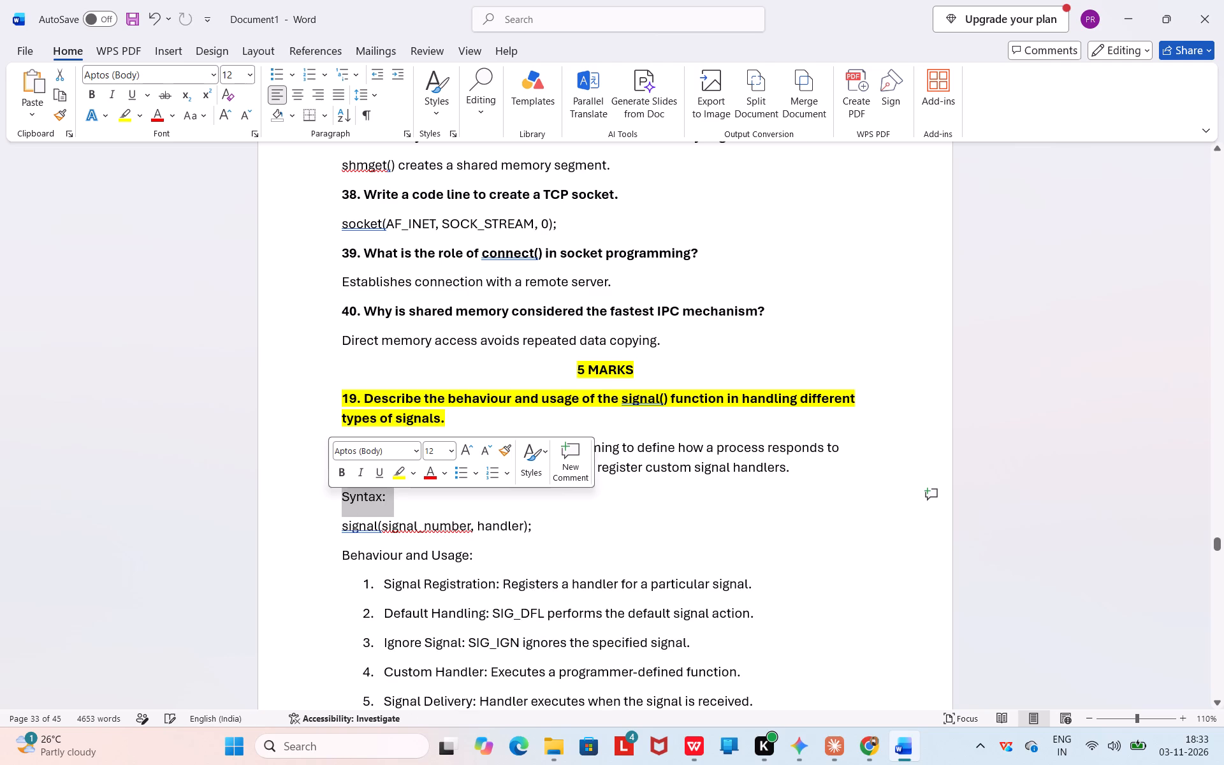
left_click(342, 475)
left_click_drag(497, 556, 340, 558)
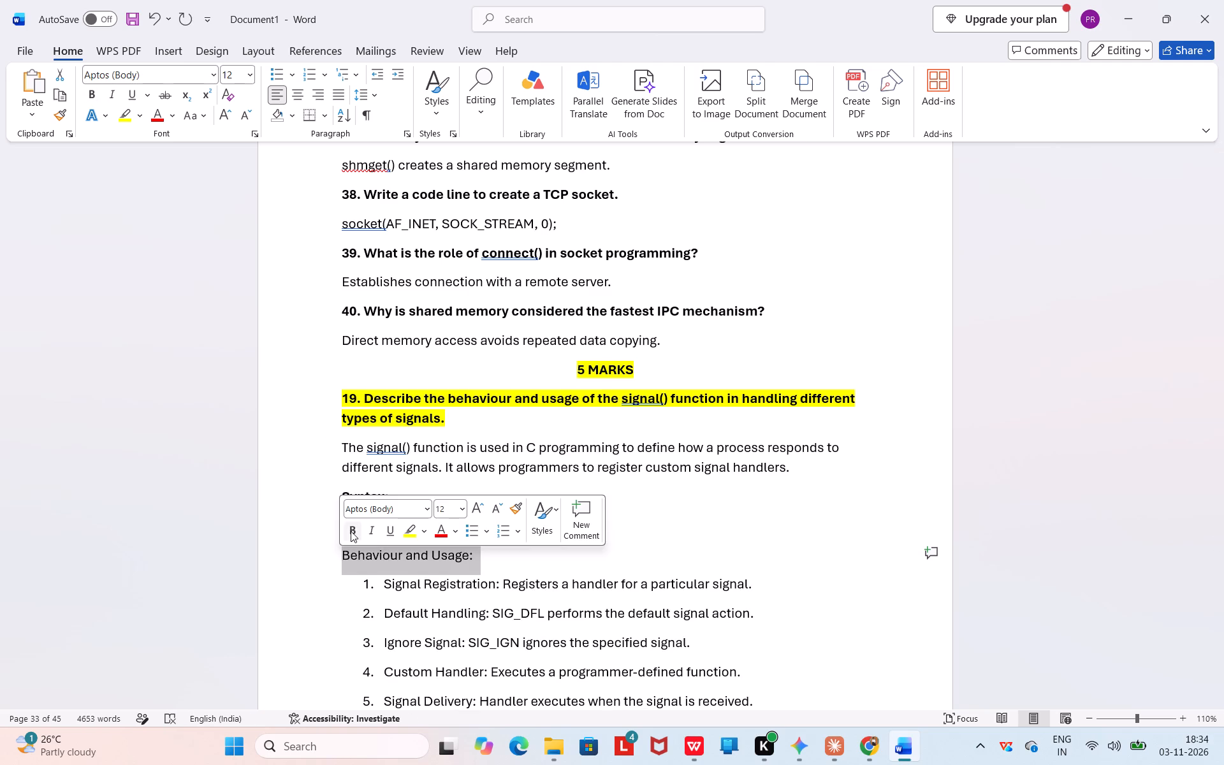
left_click_drag(351, 531, 553, 600)
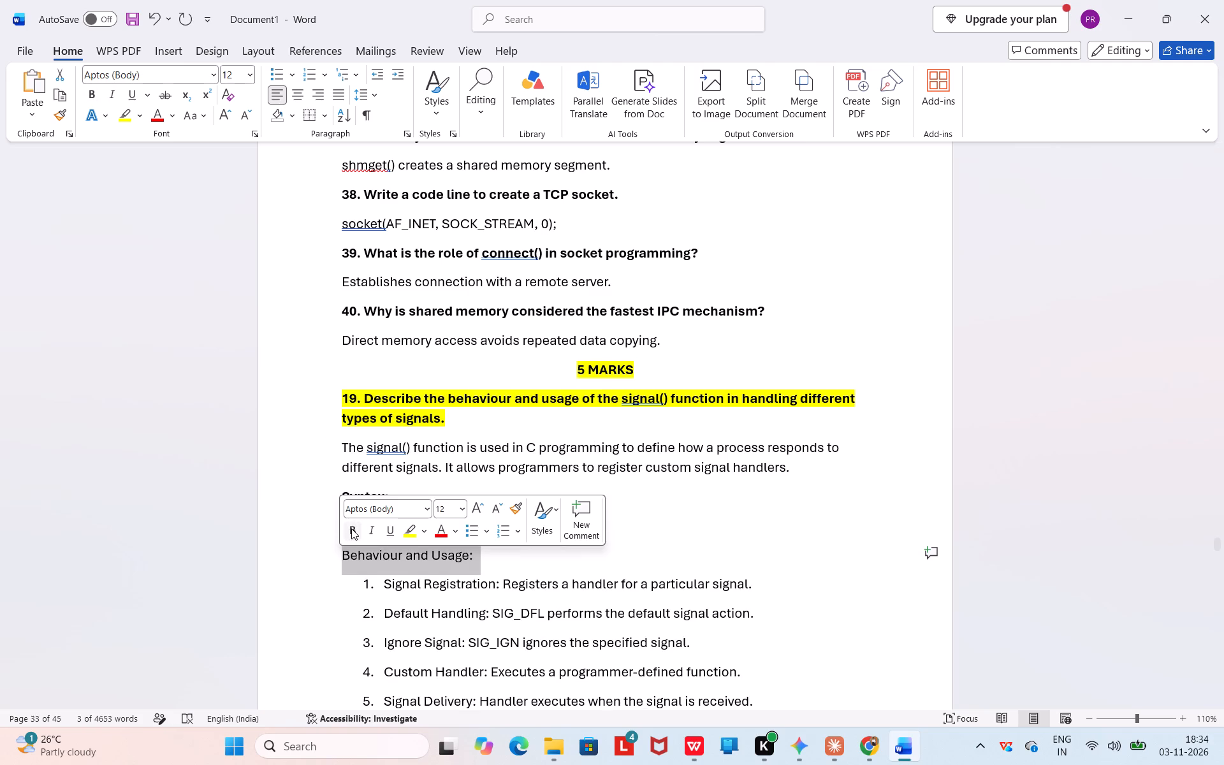
left_click(351, 528)
scroll(535, 553, "down", 2)
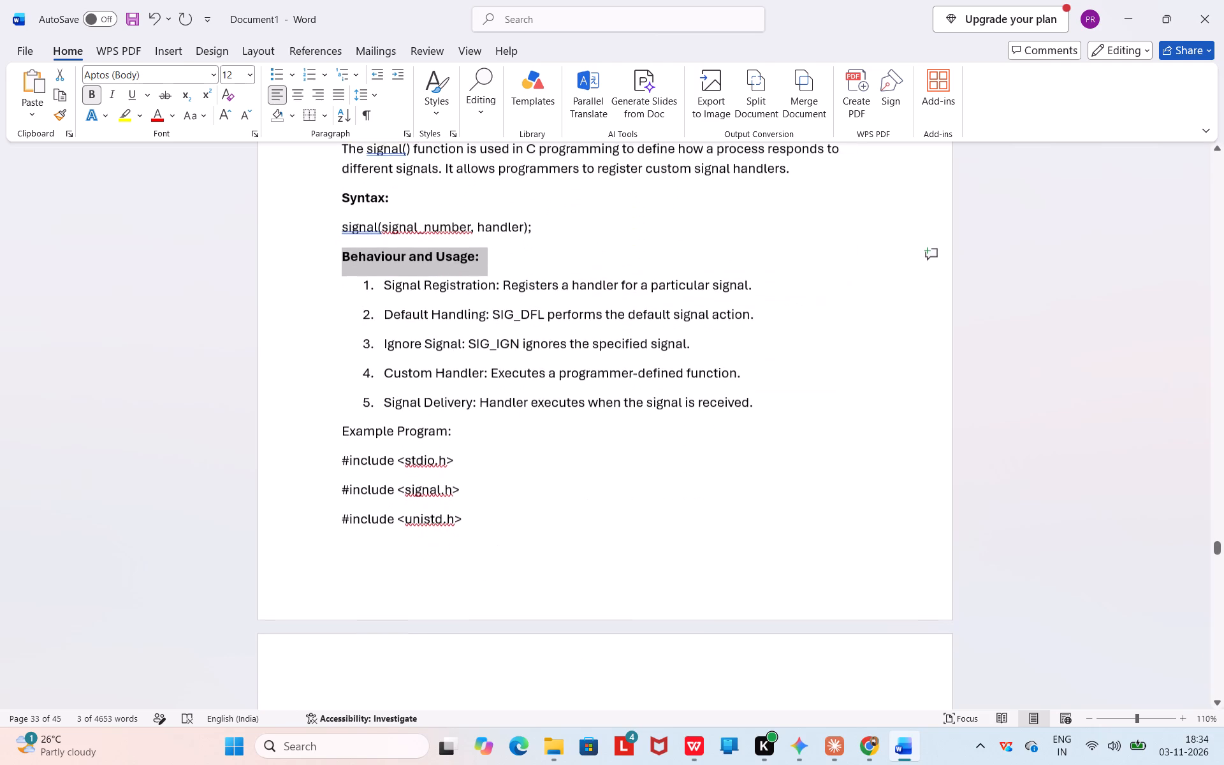
scroll(535, 553, "down", 1)
left_click_drag(464, 322, 347, 318)
left_click(361, 287)
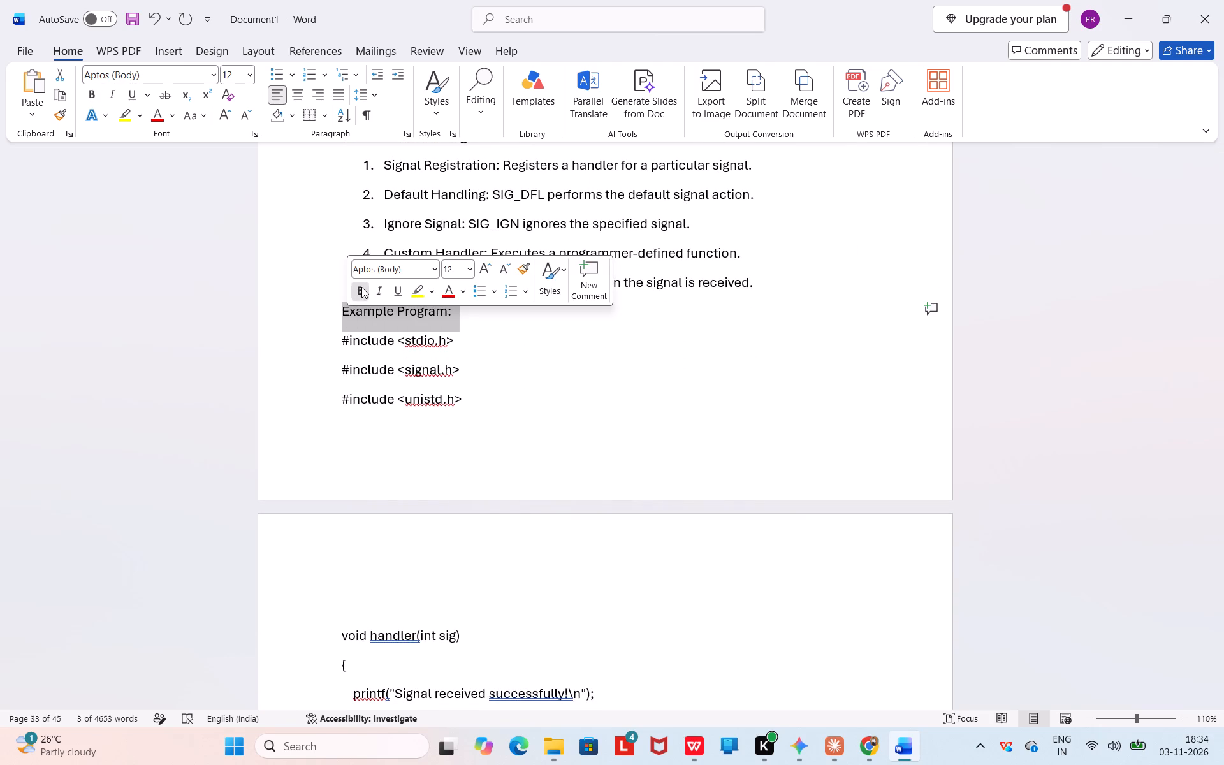
Delete the "Conclusion:" line about the signal() function at the end of question 19's answer.
scroll(540, 581, "down", 4)
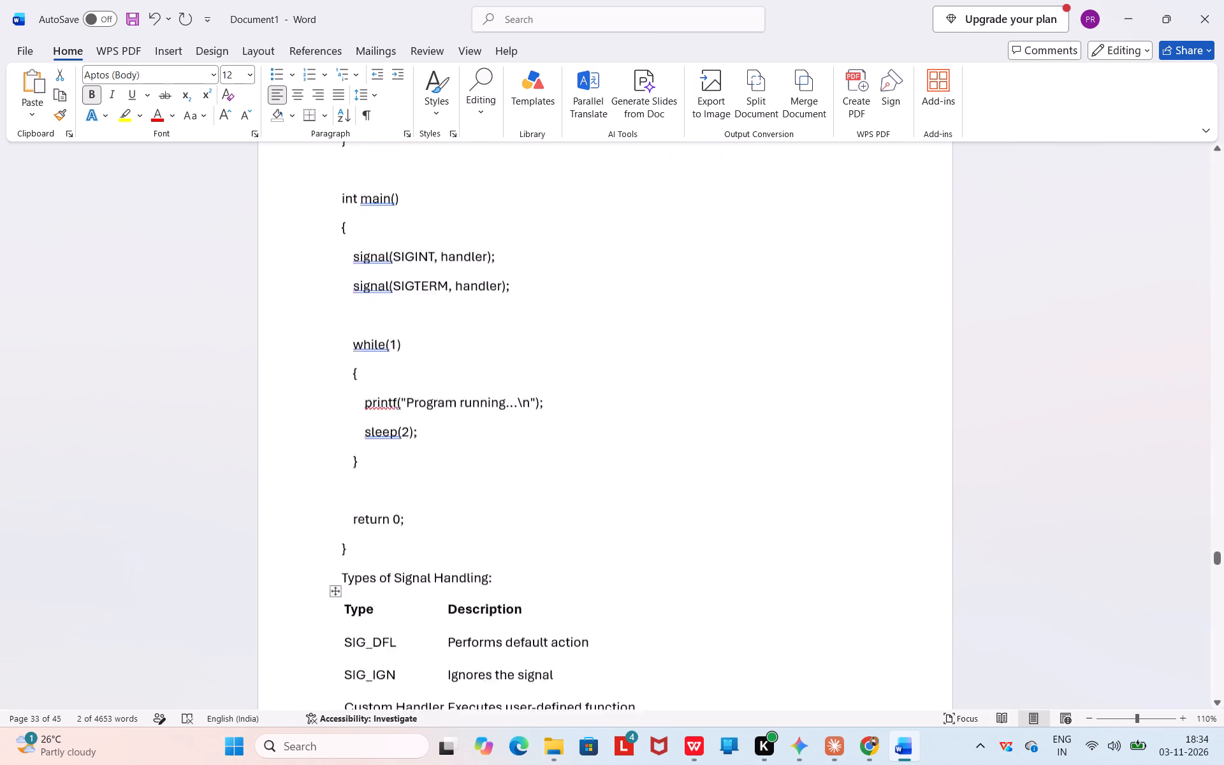
scroll(540, 581, "down", 4)
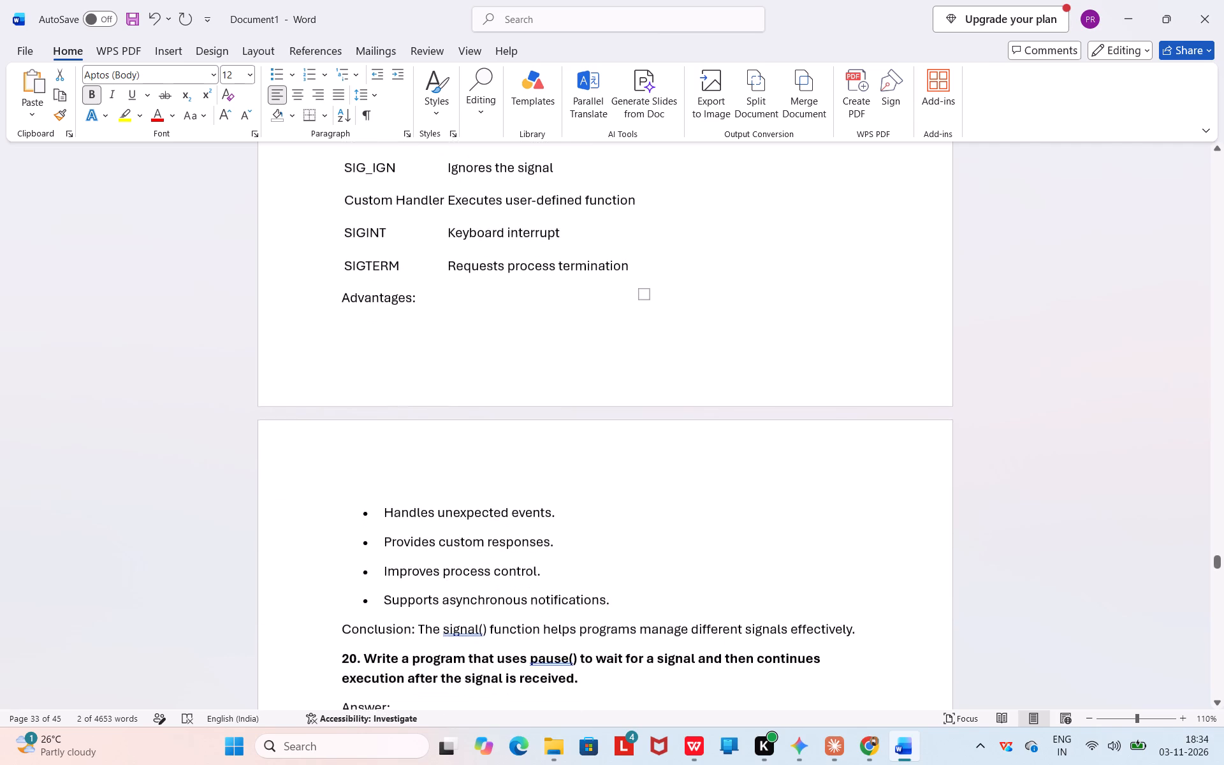
scroll(540, 581, "down", 1)
left_click_drag(871, 511, 329, 521)
key("BackSpace")
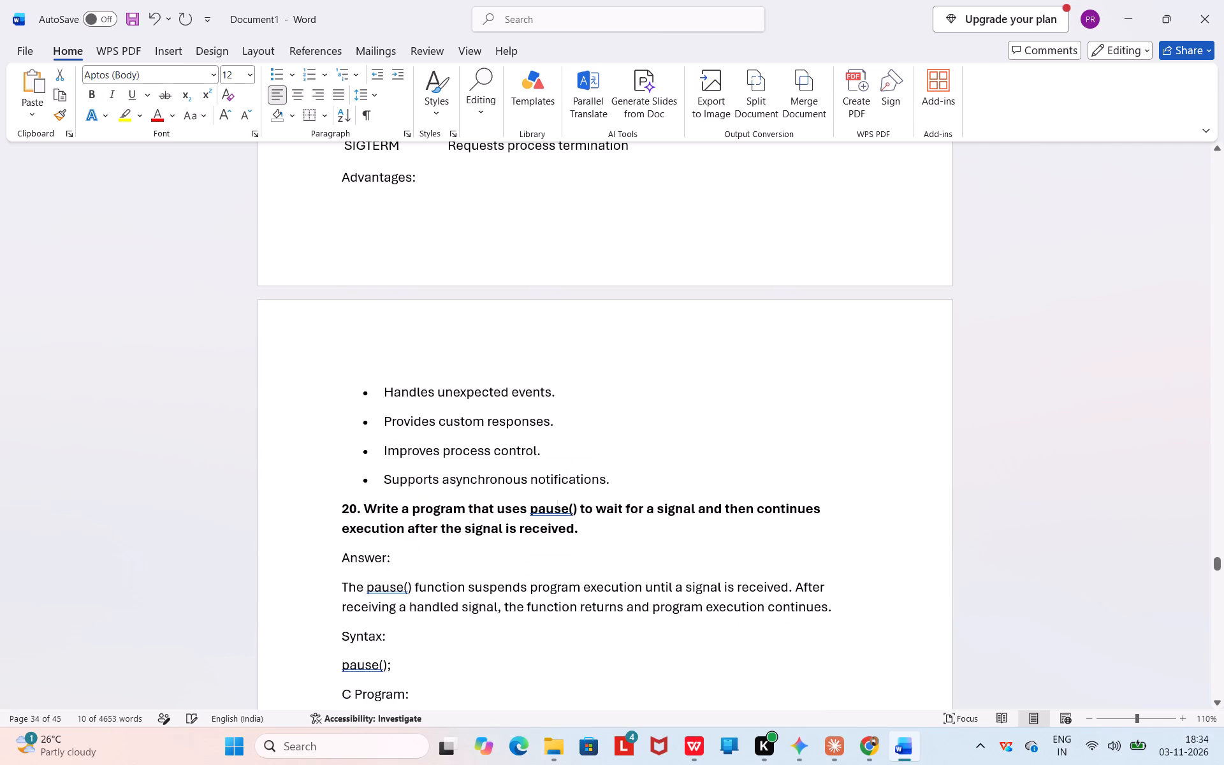
Highlight question 20's text in yellow and delete the "Answer:" line below it.
left_click_drag(599, 533, 391, 513)
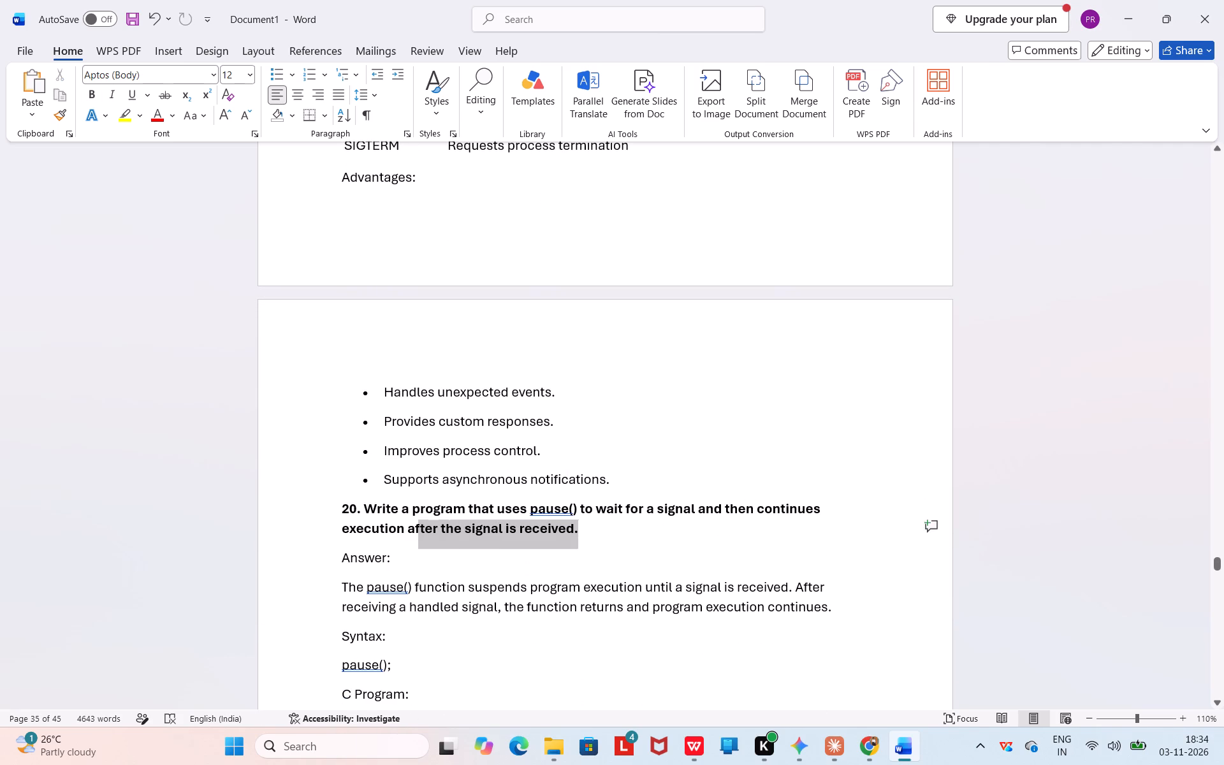
left_click_drag(391, 513, 333, 513)
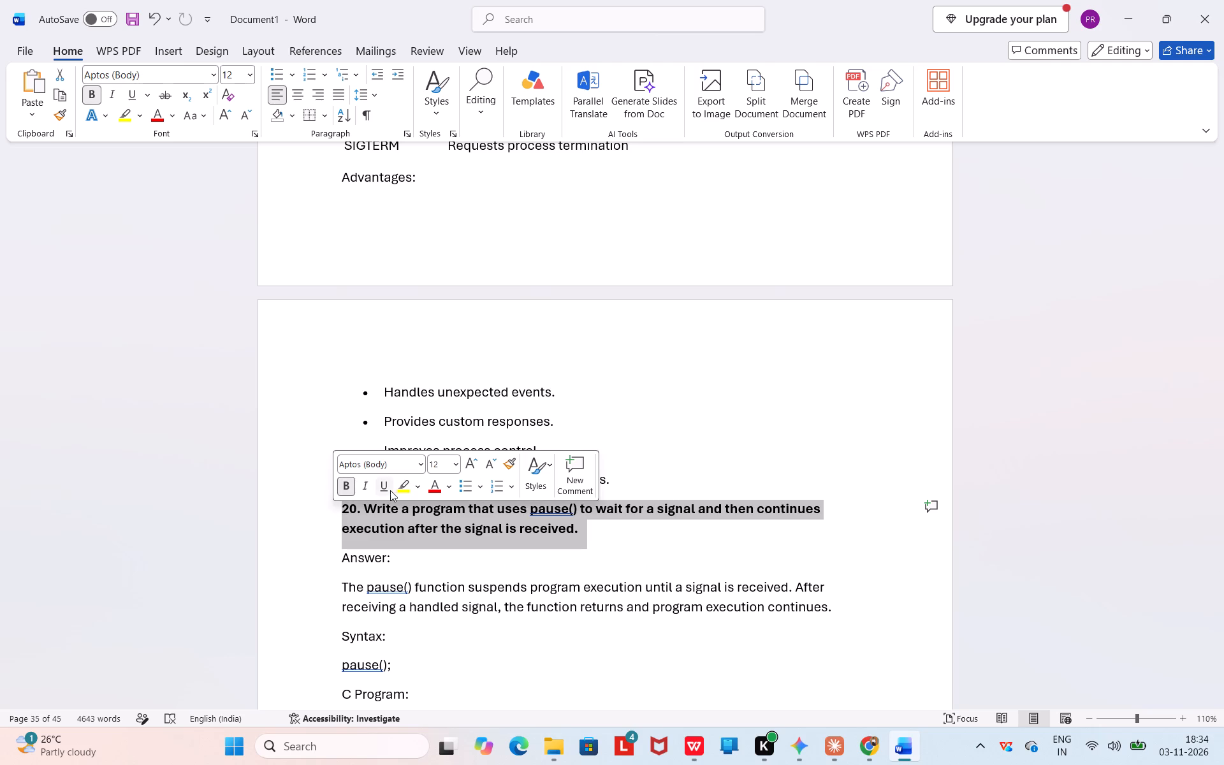
left_click(404, 490)
left_click_drag(402, 563, 315, 563)
key("BackSpace")
Make the "Syntax:" and "C Program:" labels in question 20's answer bold.
scroll(315, 563, "down", 1)
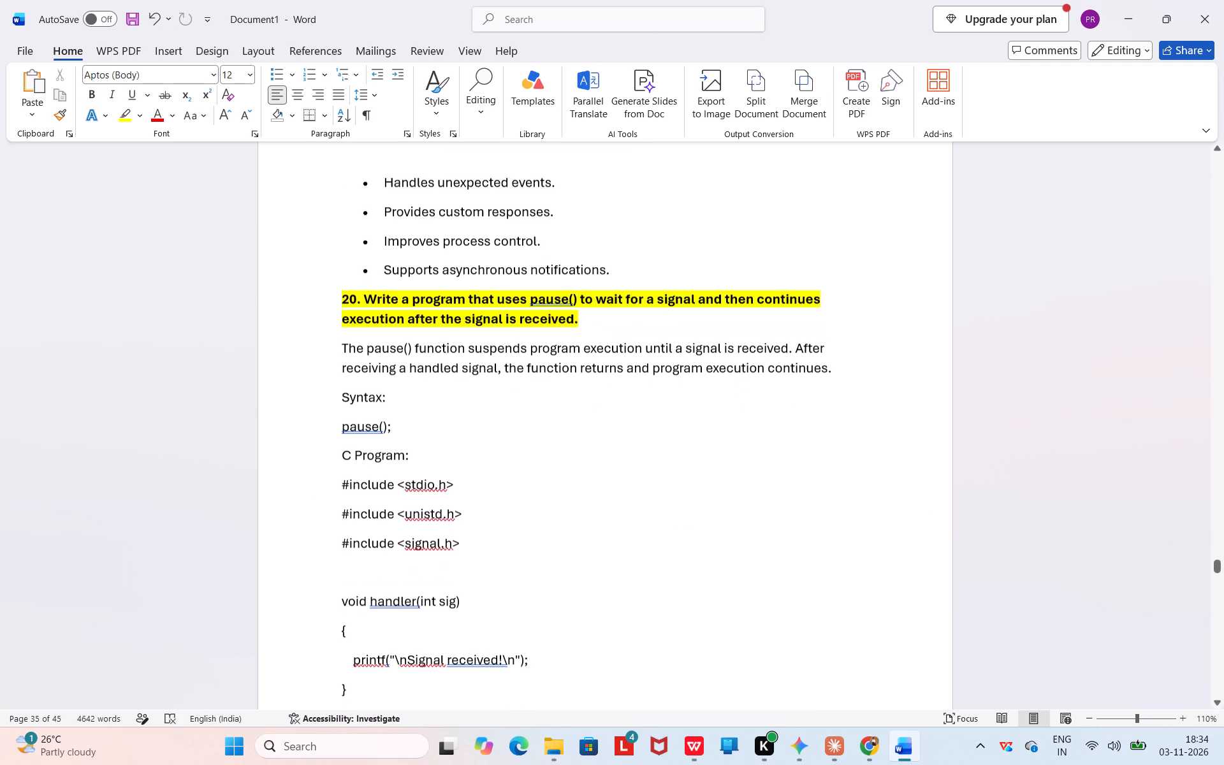
scroll(315, 563, "down", 1)
left_click_drag(405, 393, 311, 393)
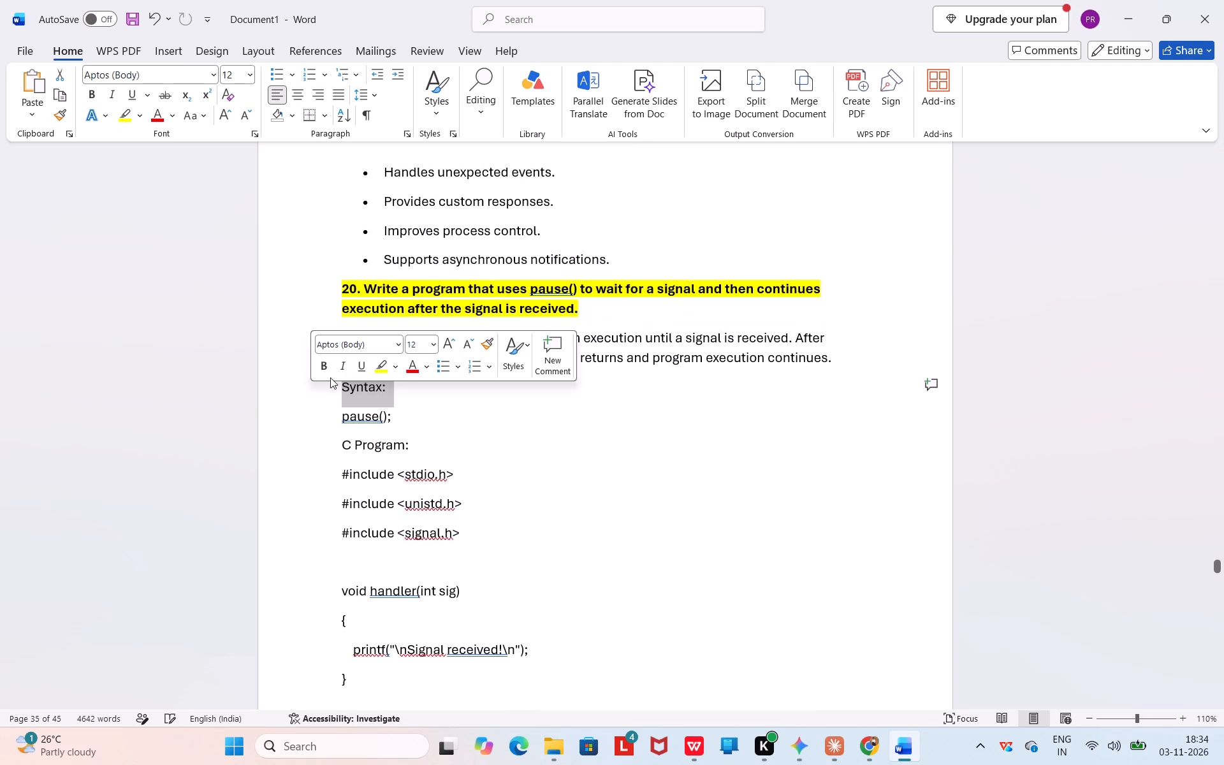
left_click(318, 358)
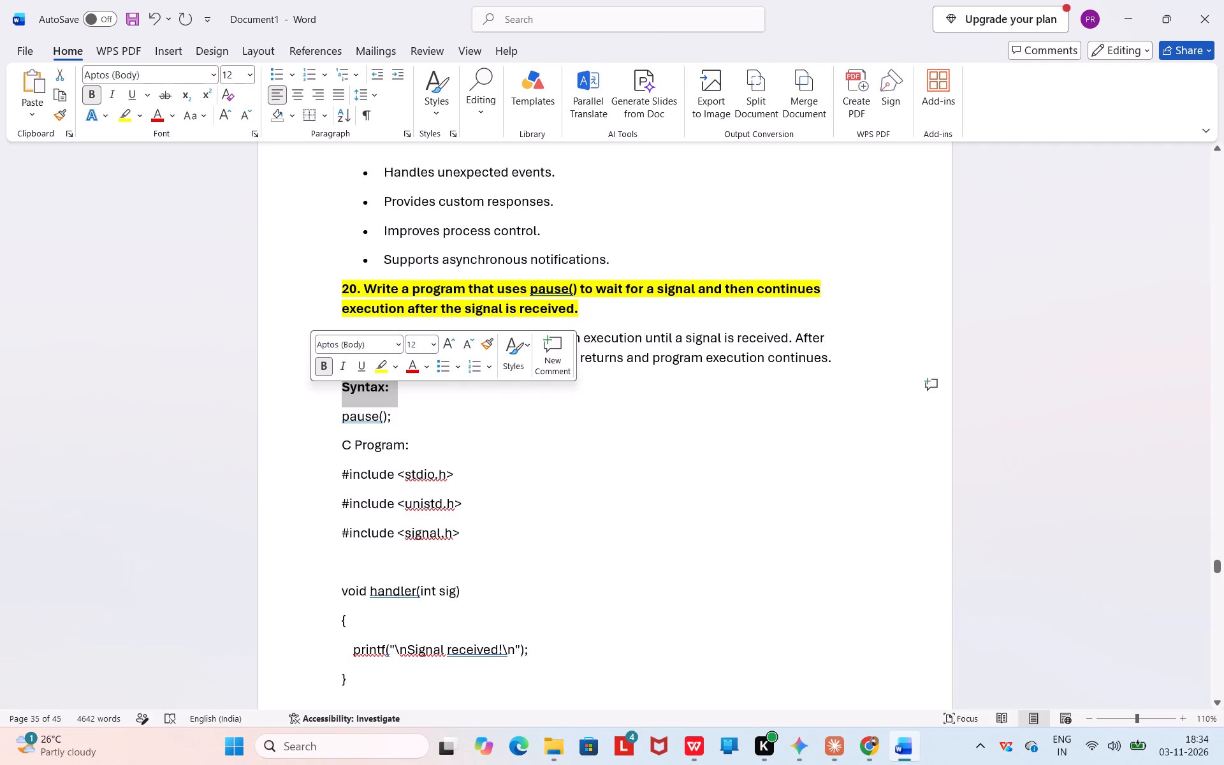
left_click_drag(423, 446, 311, 442)
left_click(323, 418)
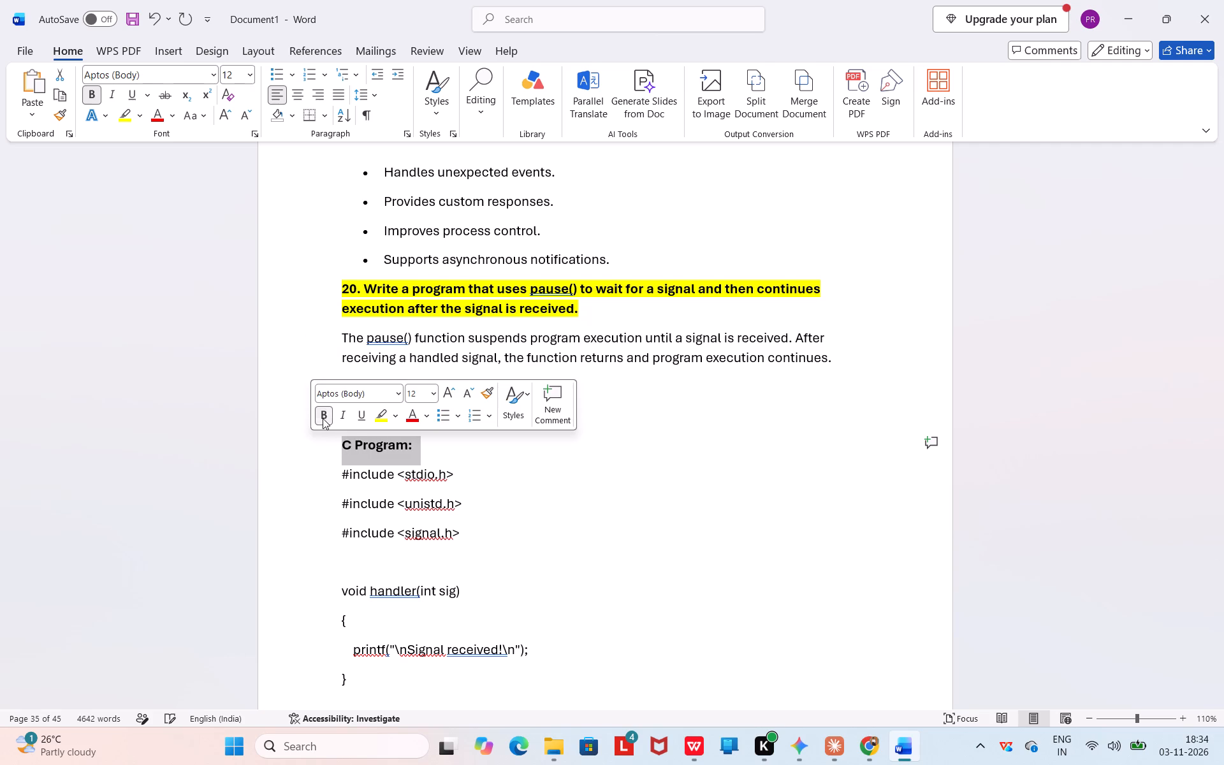
Remove the blank line above "void handler(int sig)" in question 20's C program.
left_click(368, 576)
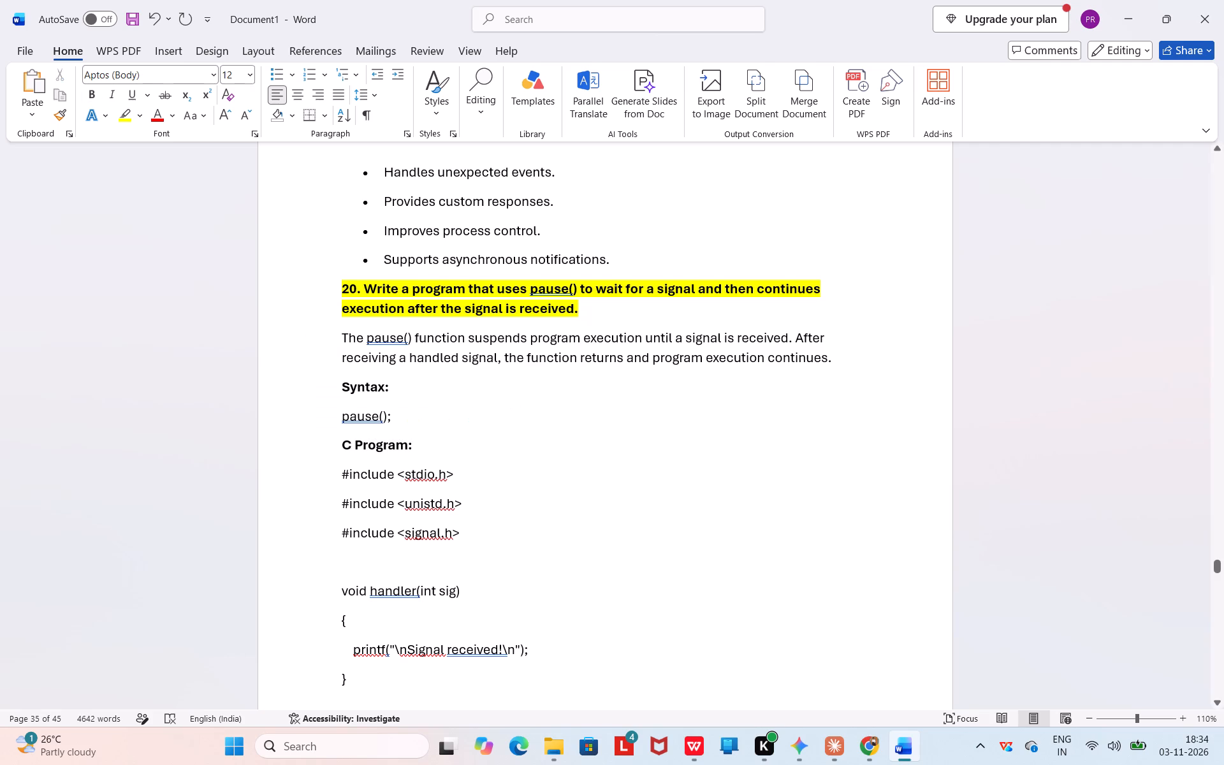
key("BackSpace")
Make the "Explanation:", "Output:" and "Advantages:" labels in question 20's answer bold.
scroll(368, 576, "down", 5)
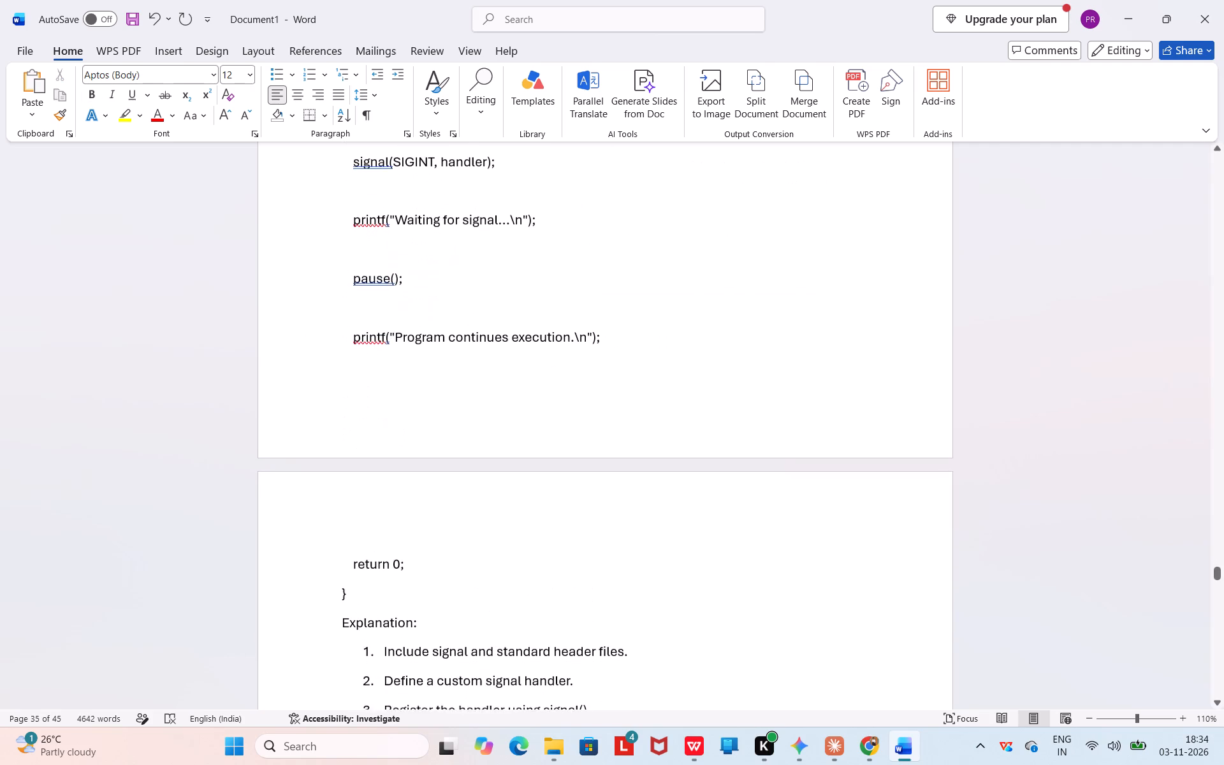
scroll(368, 576, "down", 1)
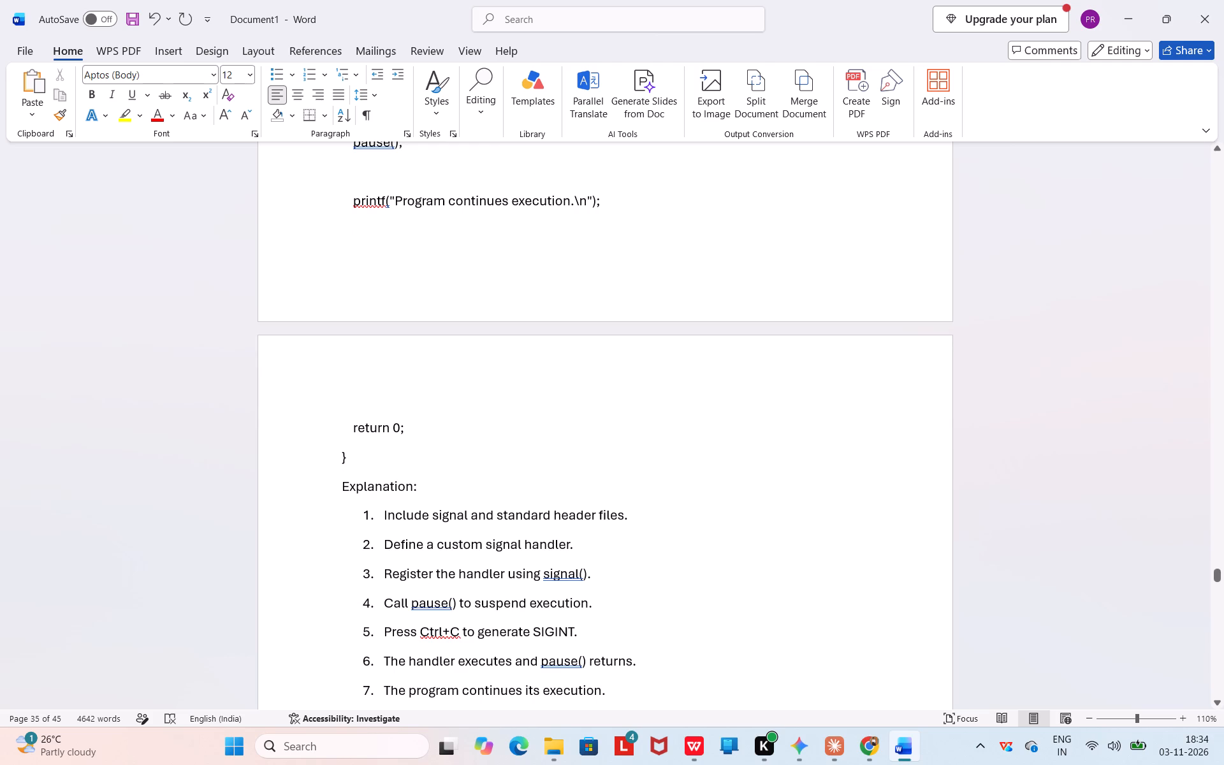
left_click_drag(432, 484, 305, 490)
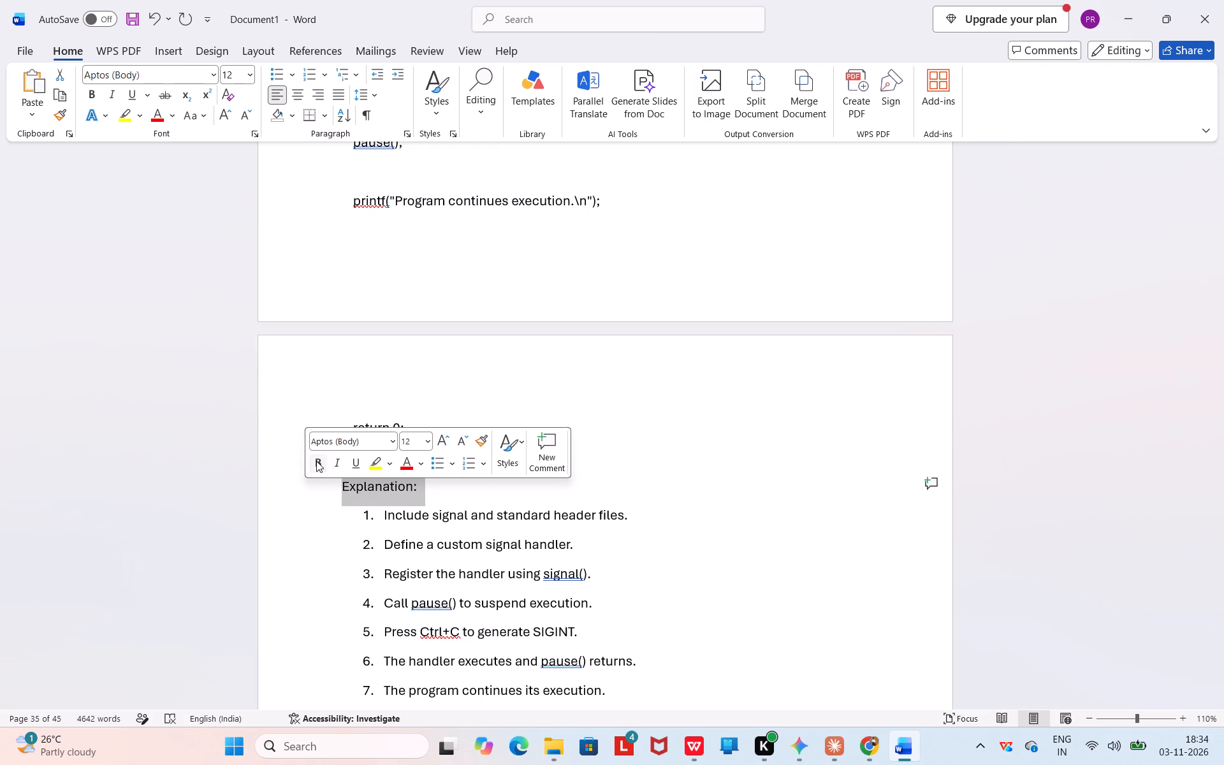
left_click(316, 461)
scroll(340, 558, "down", 2)
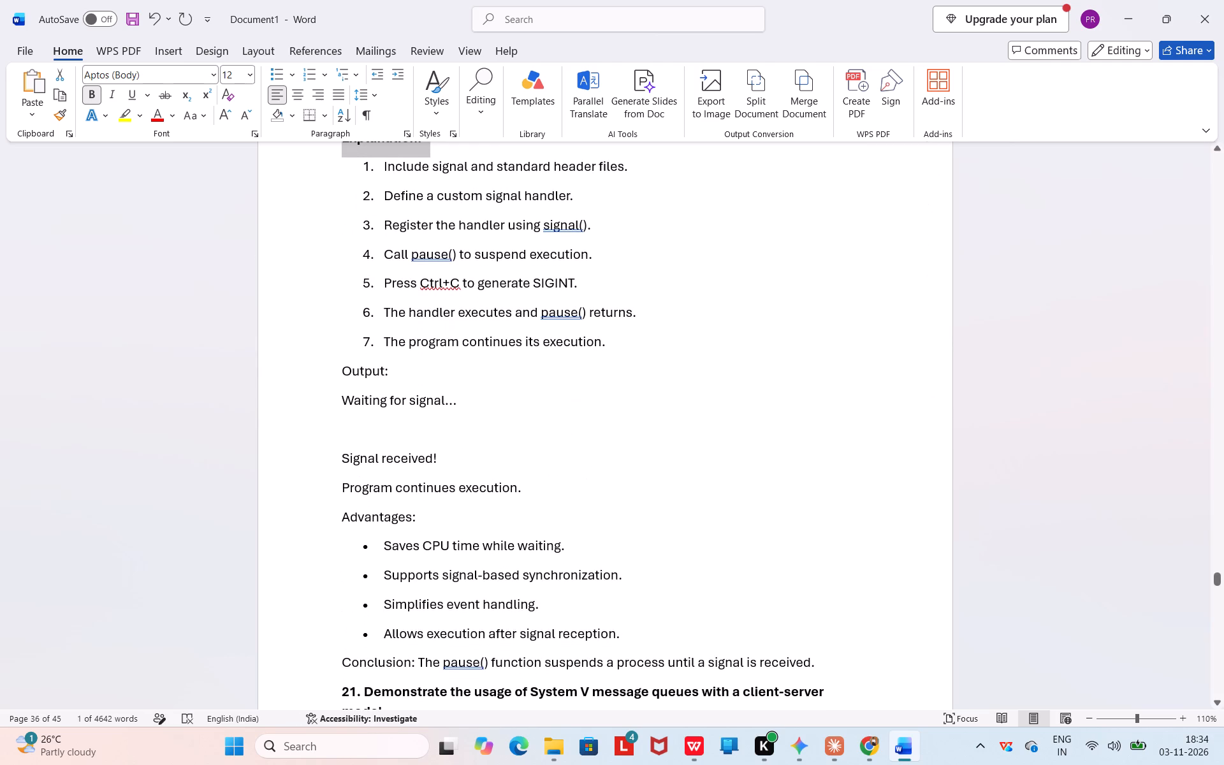
left_click_drag(398, 376, 319, 377)
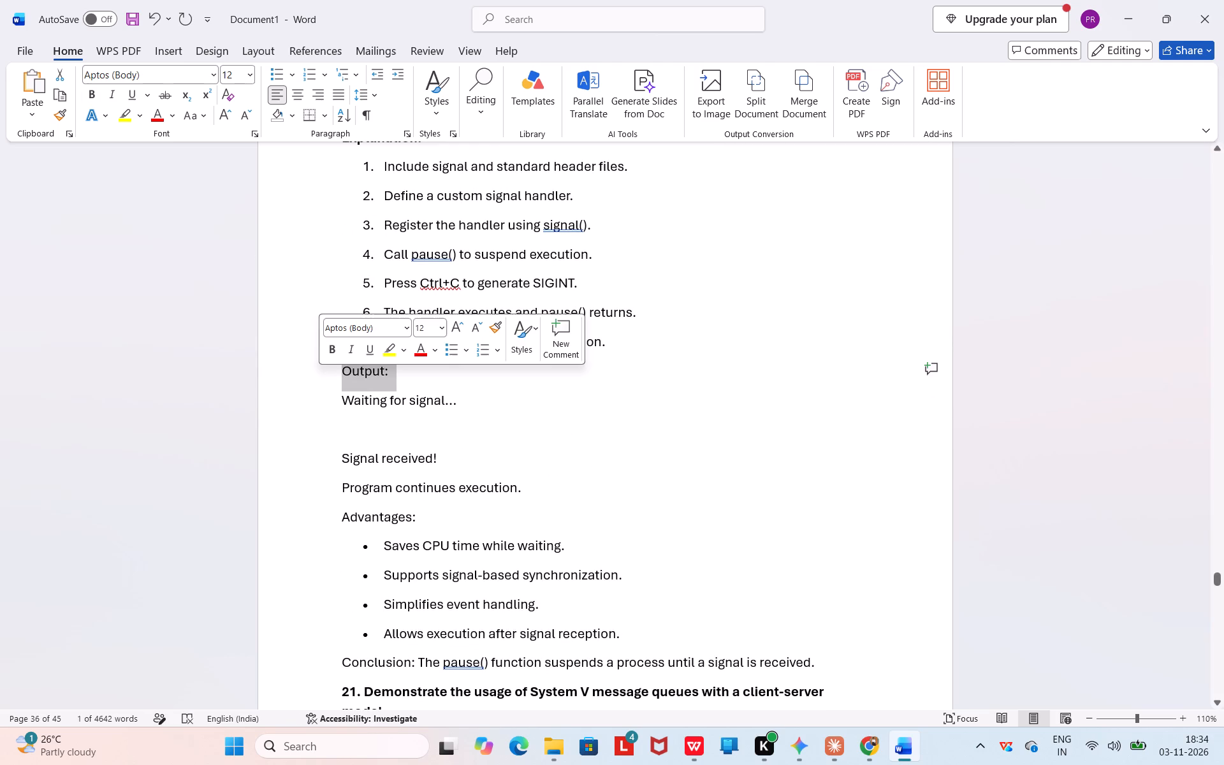
left_click(334, 349)
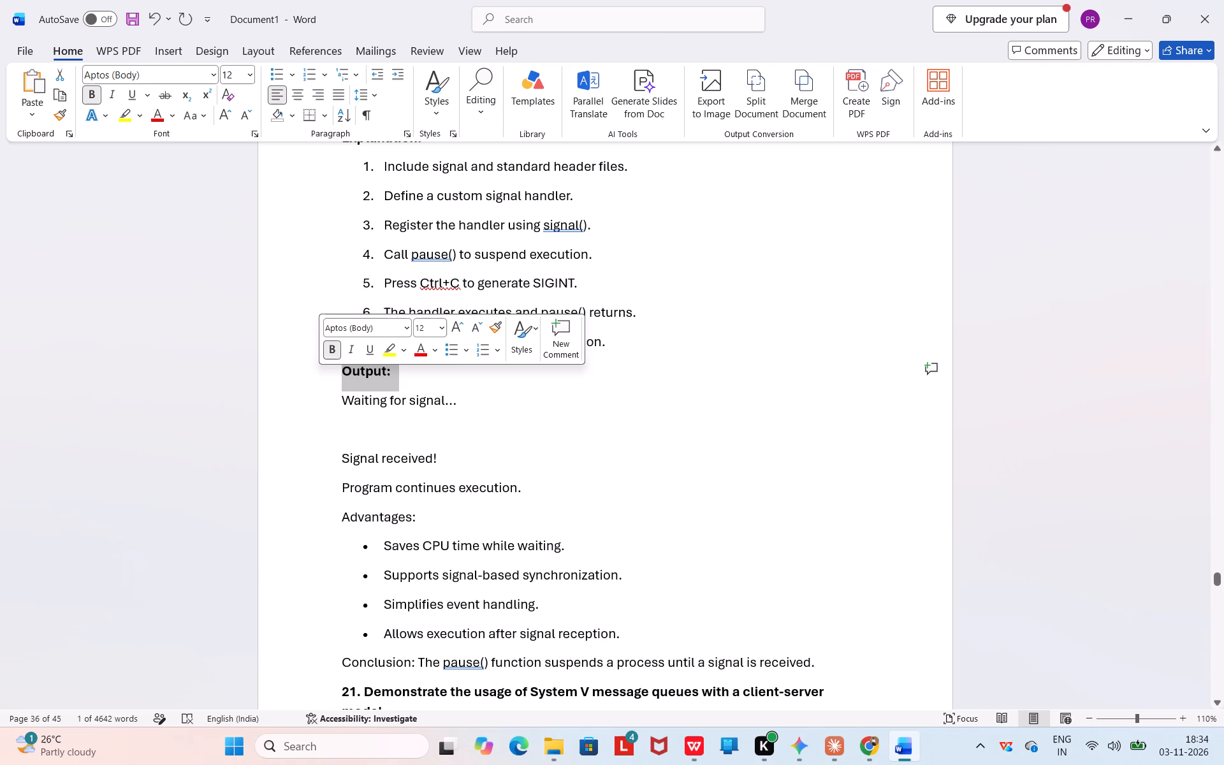
left_click_drag(429, 516, 318, 524)
left_click(327, 499)
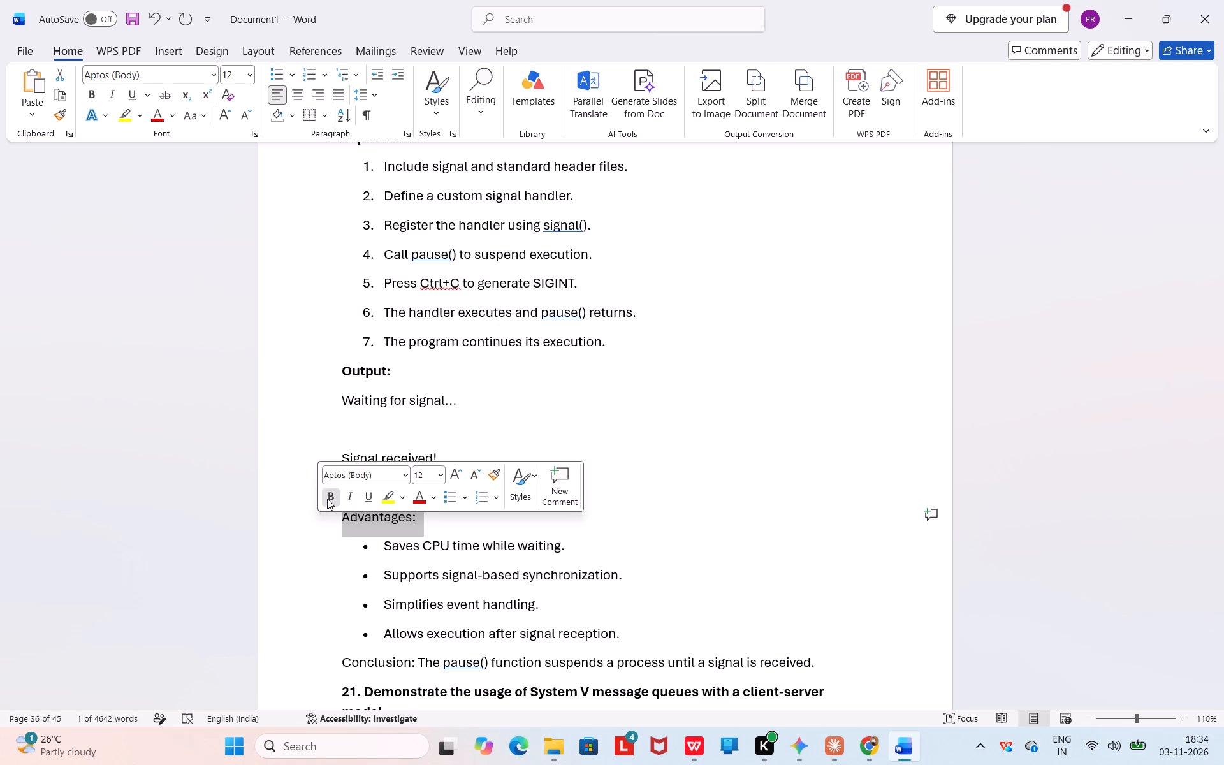
Delete the "Conclusion:" line about the pause() function at the end of question 20's answer.
scroll(431, 604, "down", 1)
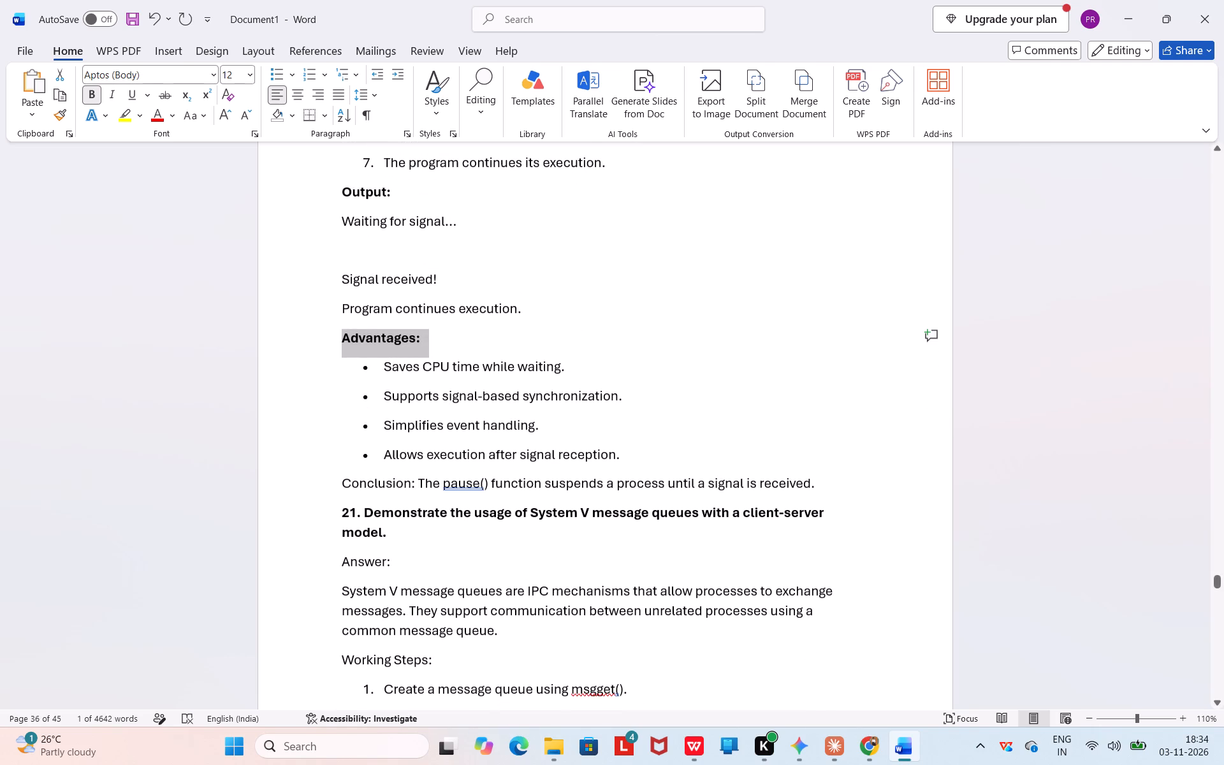
left_click_drag(834, 481, 315, 495)
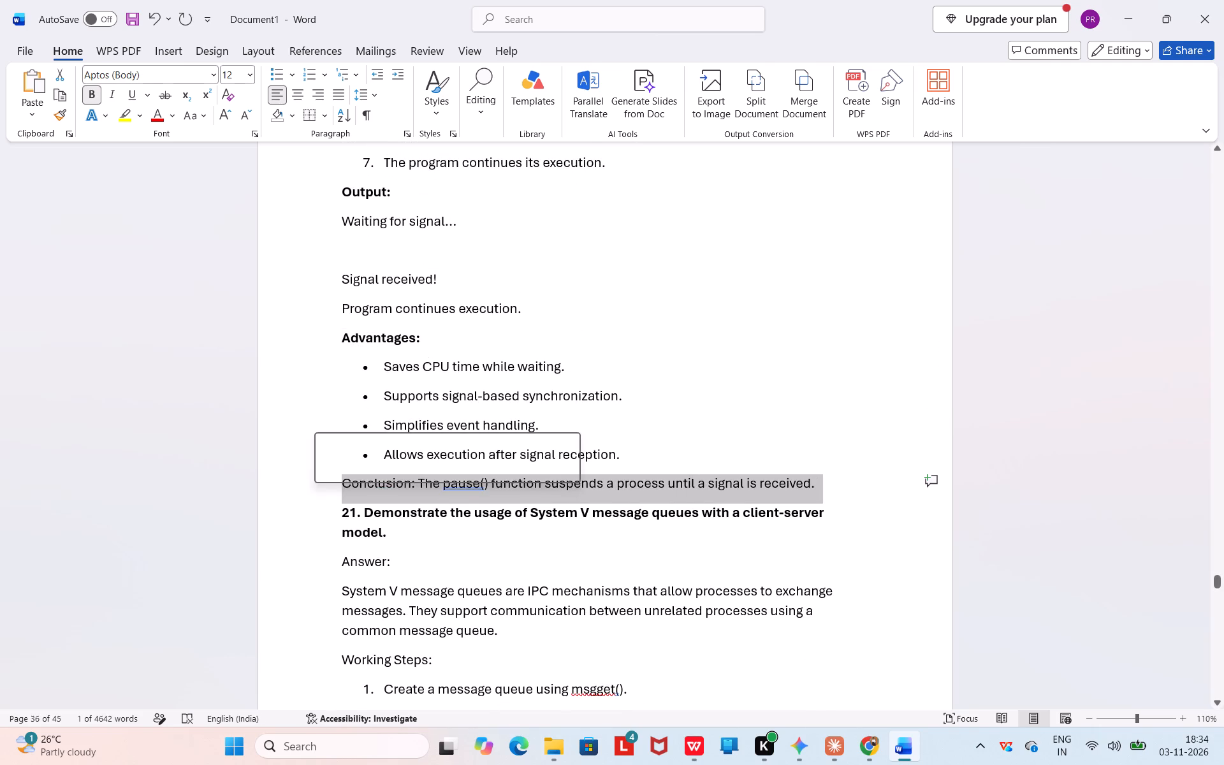
key("BackSpace")
Renumber questions 19 and 20 under the "5 MARKS" heading as 1 and 2.
scroll(514, 367, "up", 5)
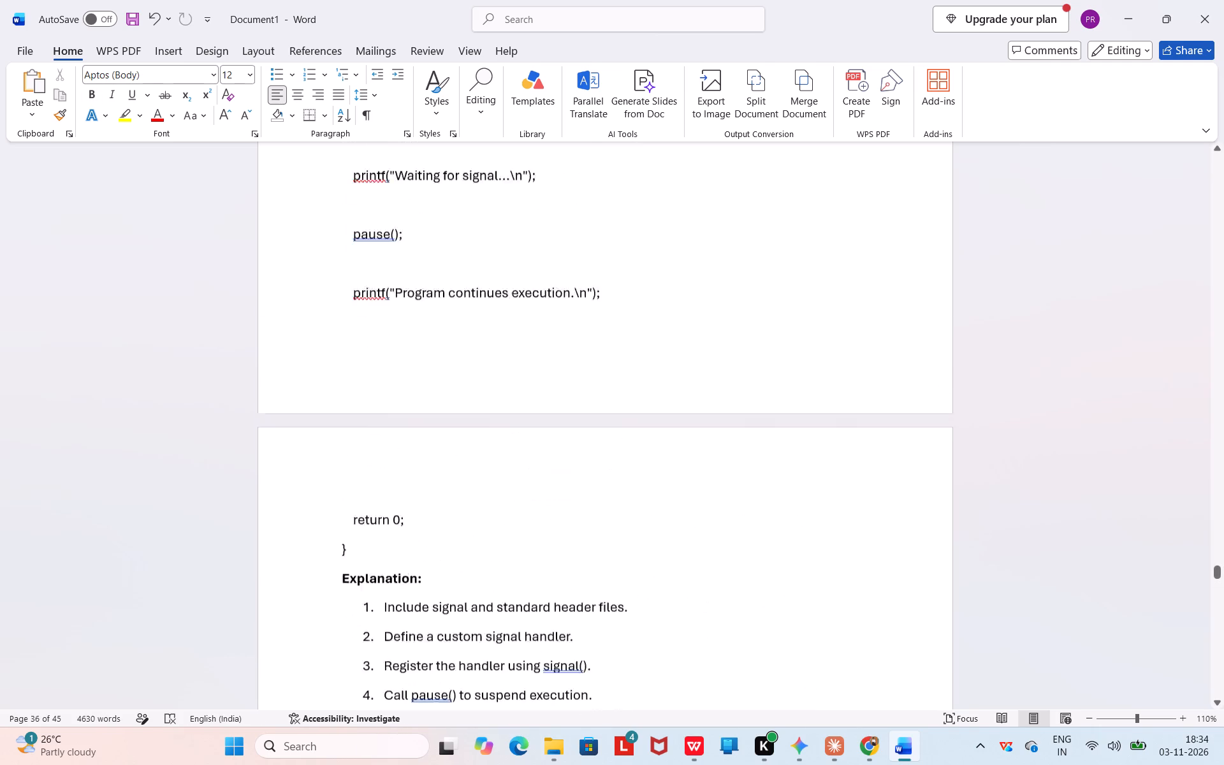
scroll(514, 367, "up", 8)
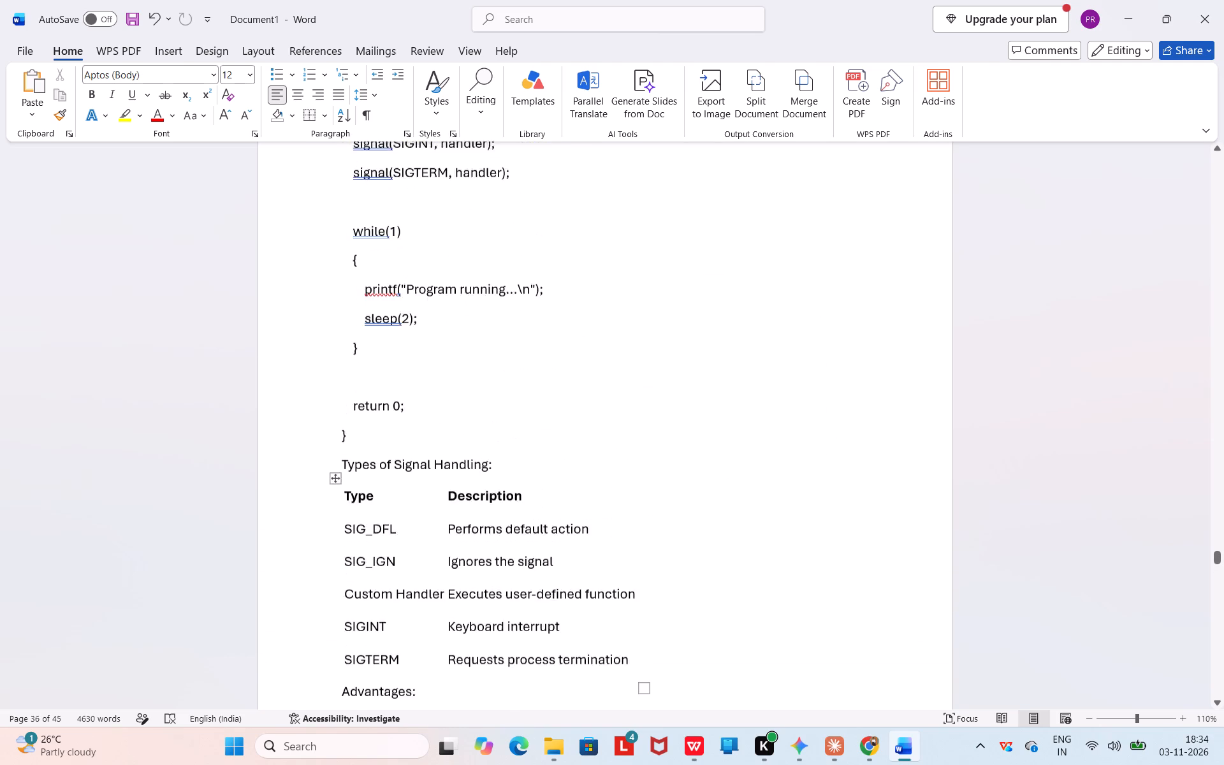
scroll(514, 367, "up", 5)
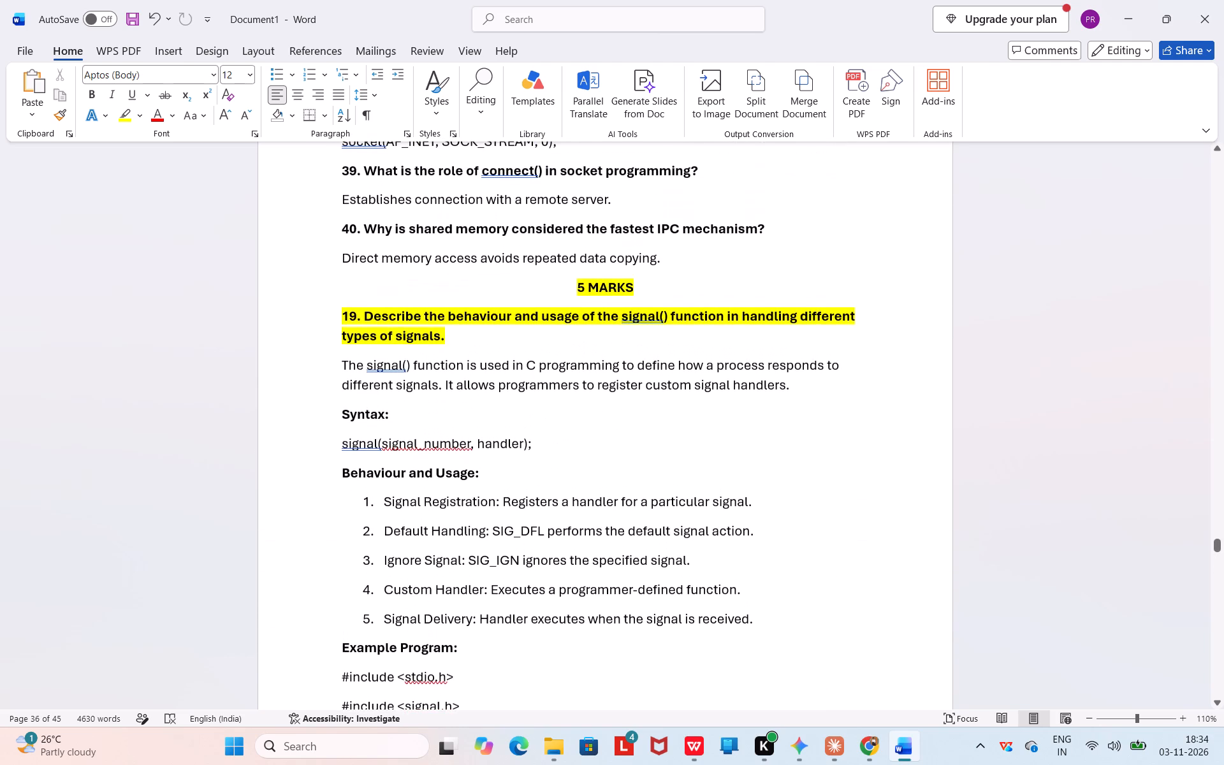
left_click(356, 318)
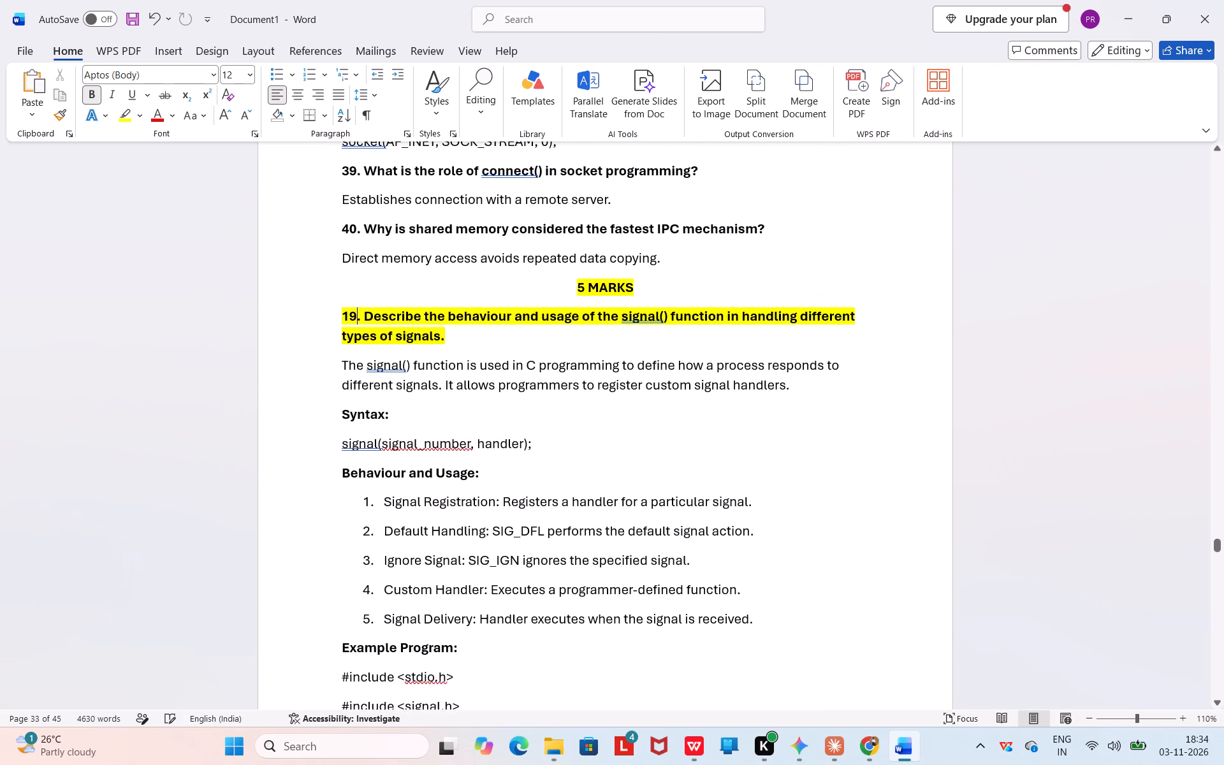
key("BackSpace")
scroll(356, 318, "down", 6)
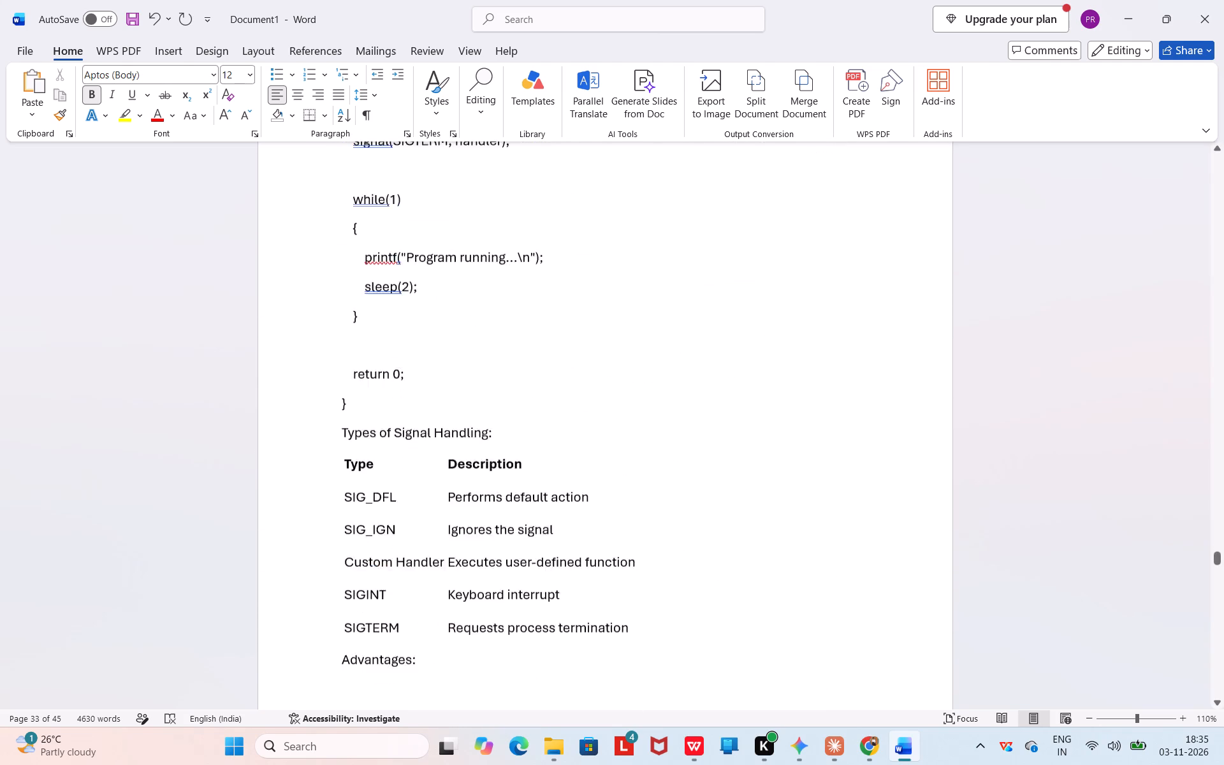
scroll(356, 318, "down", 5)
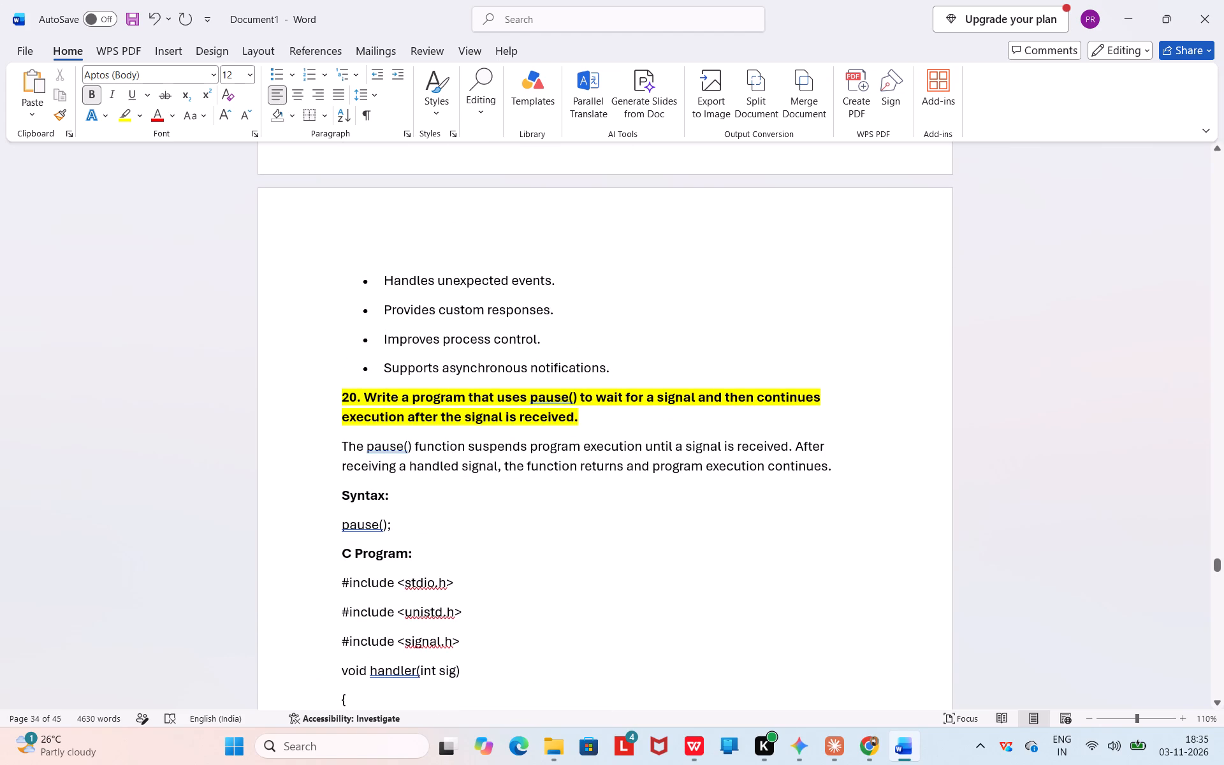
left_click(355, 395)
key("BackSpace")
Renumber question 21, on System V message queues, as 3.
scroll(355, 395, "down", 2)
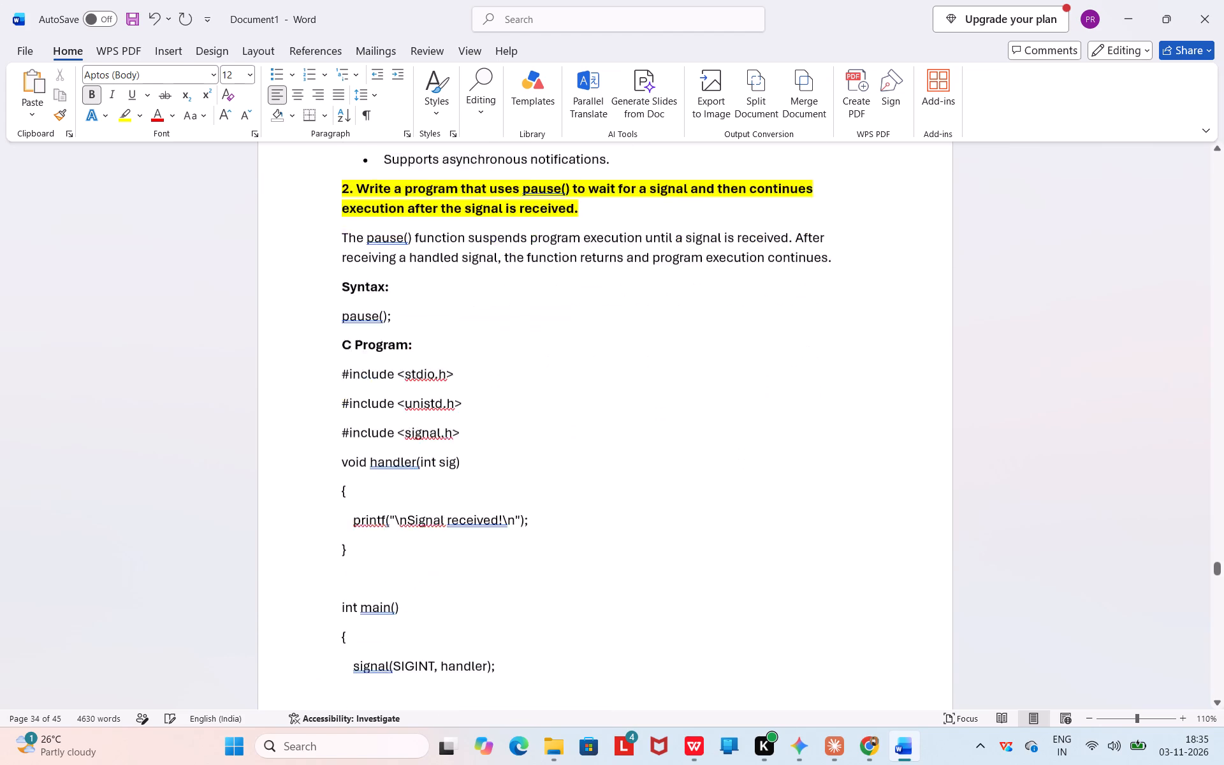
scroll(355, 395, "down", 6)
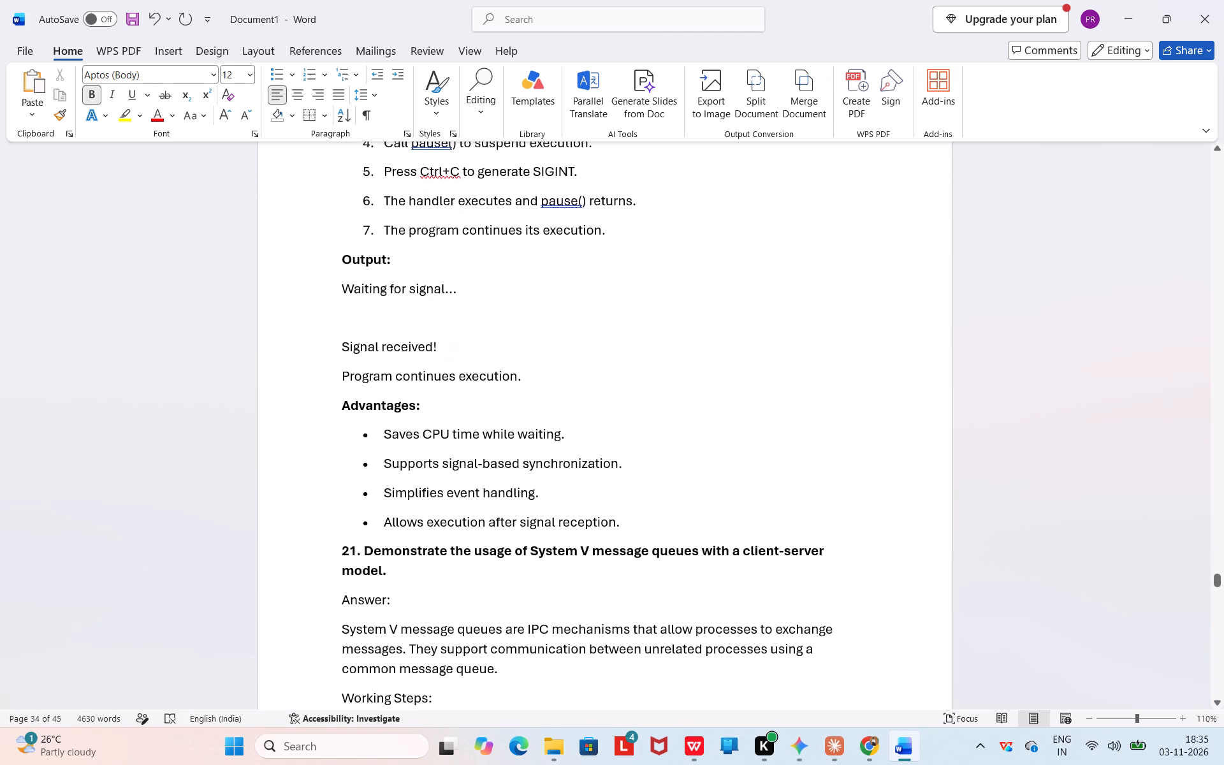
left_click(358, 553)
key("BackSpace")
key("BackSpace")
key("3")
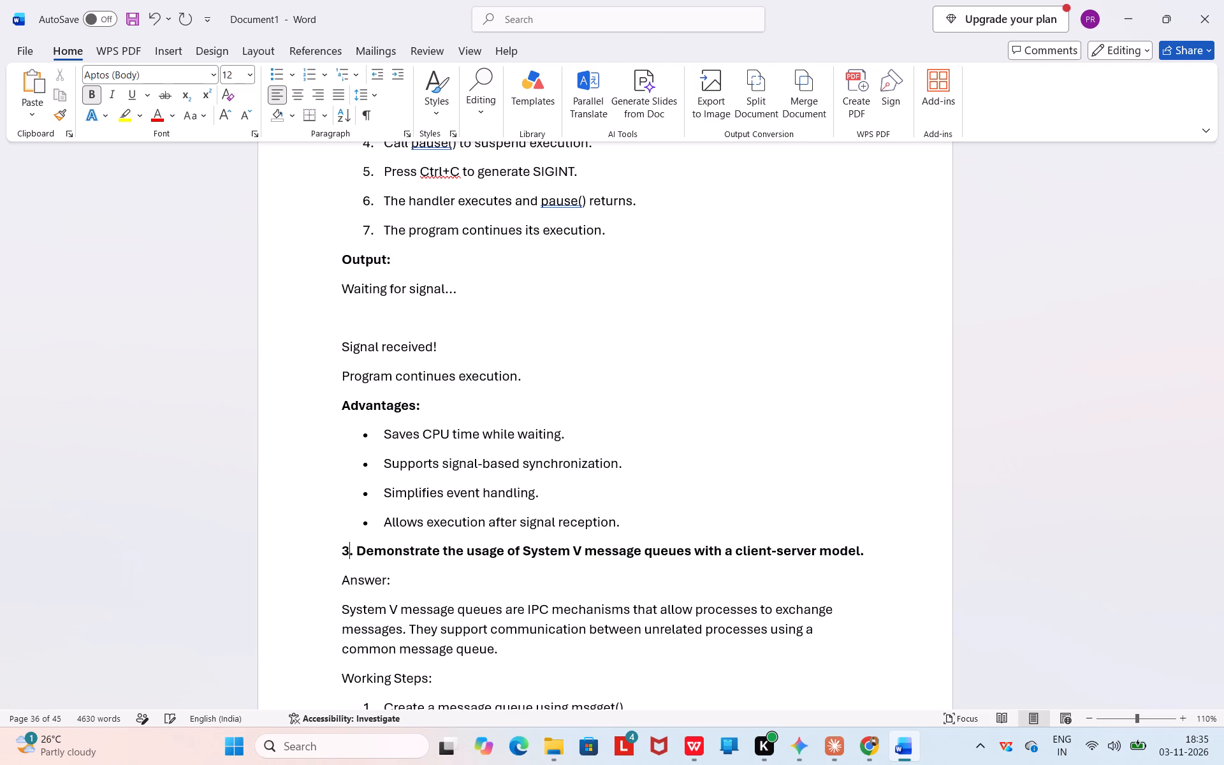
Delete the "Answer:" label below question 3 on System V message queues.
left_click_drag(407, 585, 313, 592)
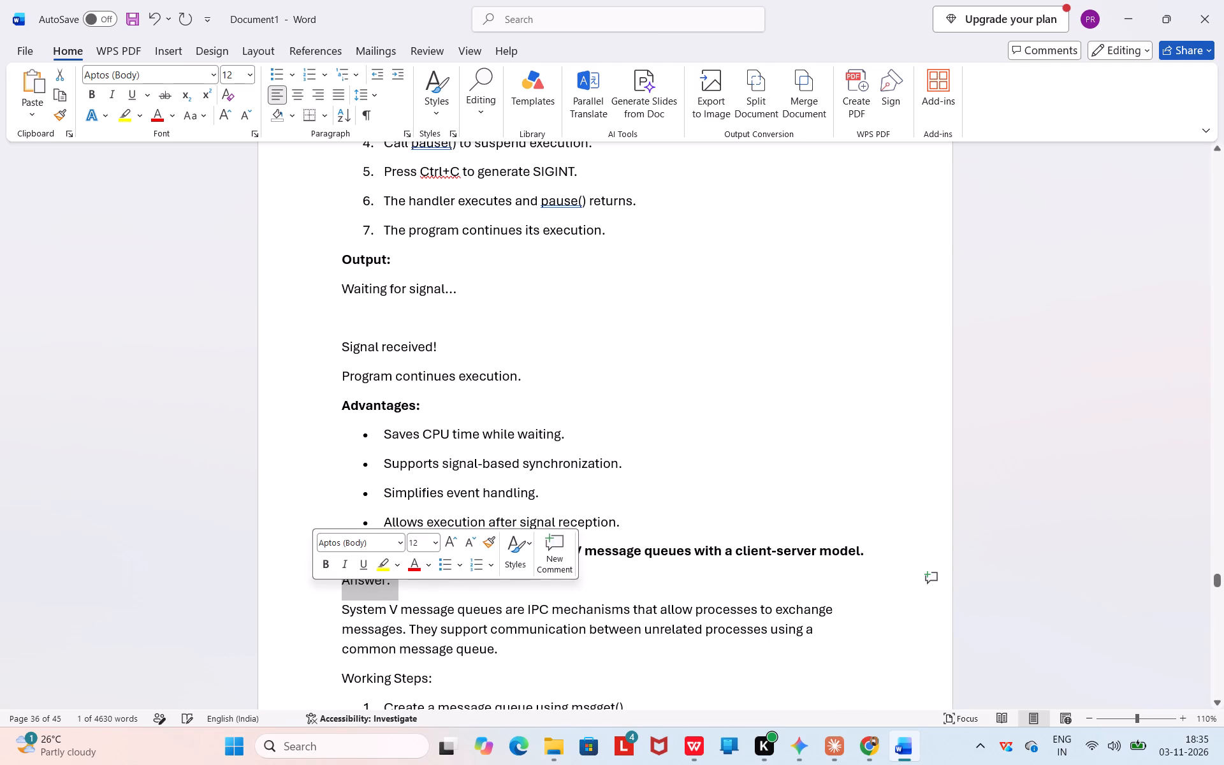
key("BackSpace")
Highlight the question 3 heading on System V message queues in yellow.
left_click_drag(871, 552, 324, 555)
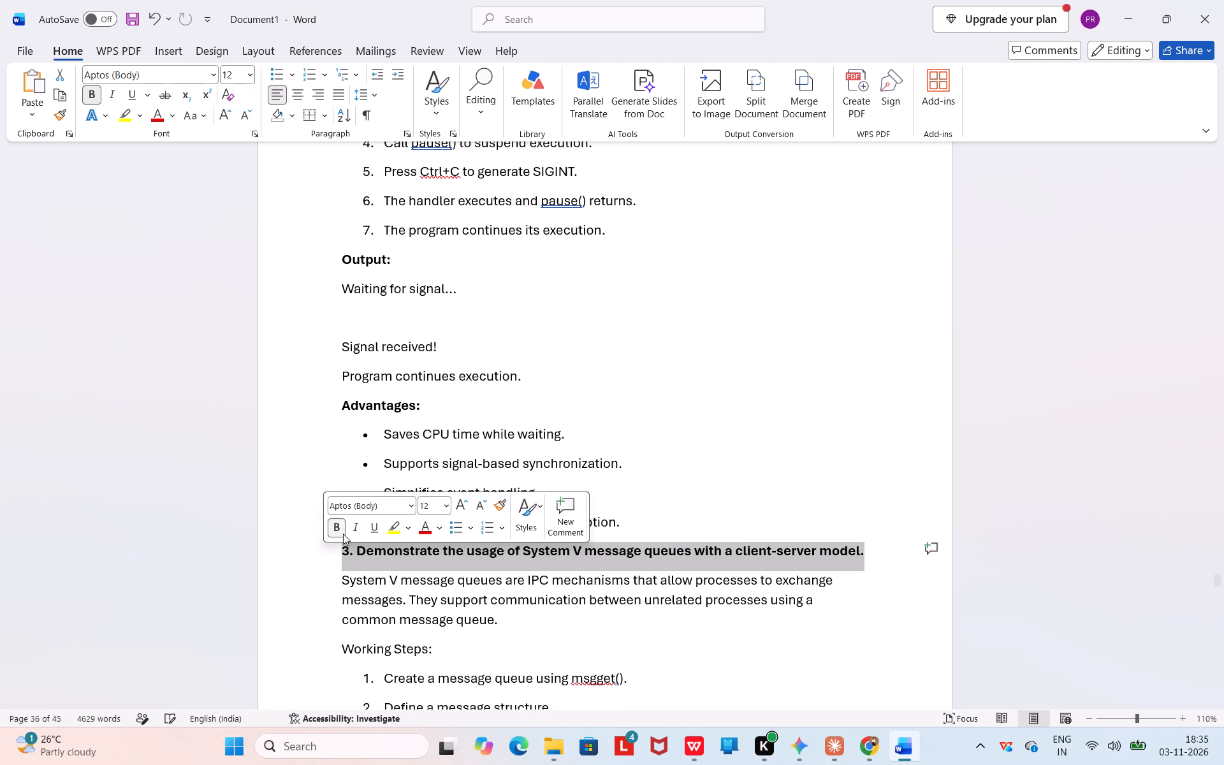
left_click(390, 522)
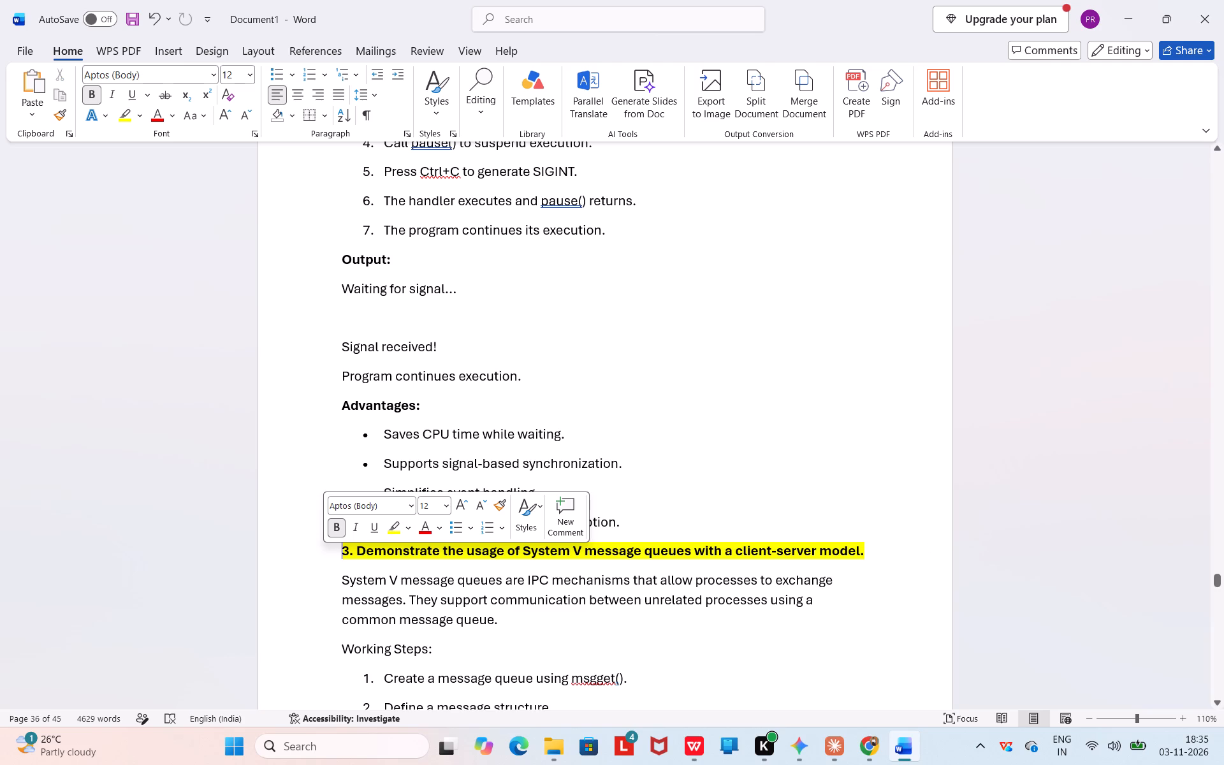
Make the "Working Steps:" and "Message Structure:" labels in question 3's answer bold.
left_click_drag(455, 654, 314, 660)
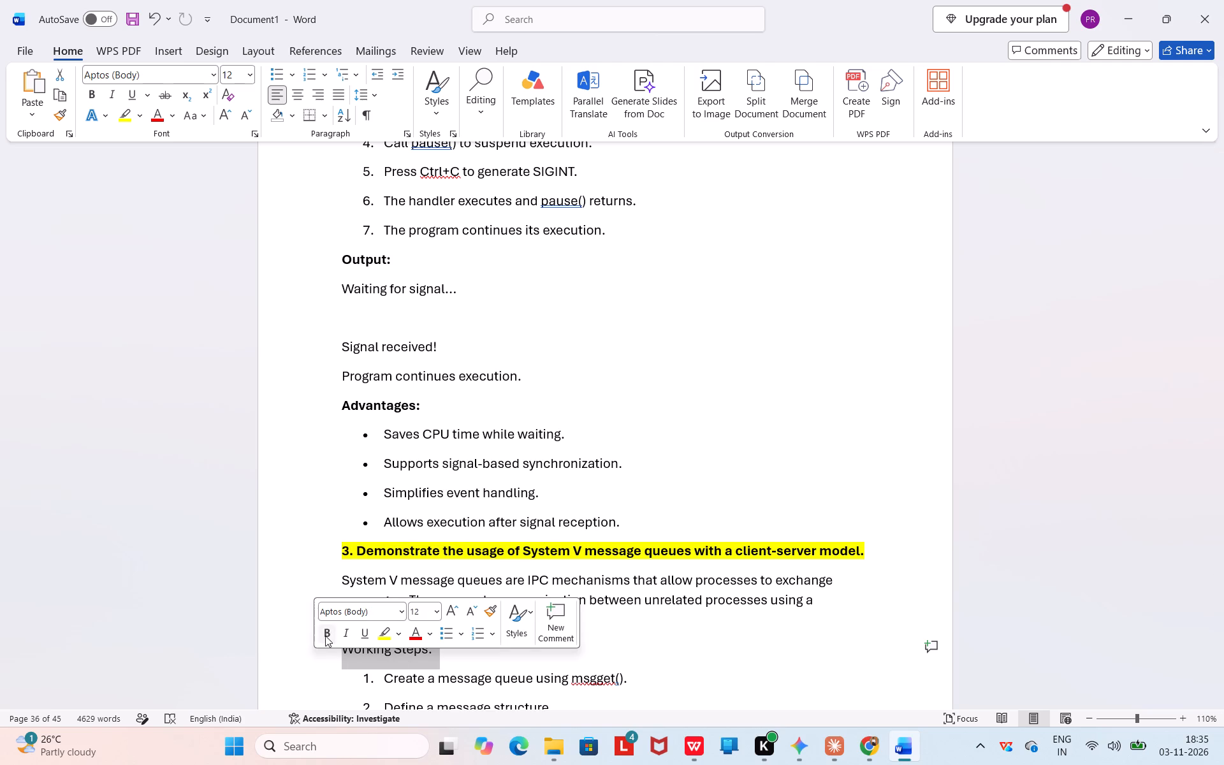
left_click(325, 636)
scroll(678, 618, "down", 3)
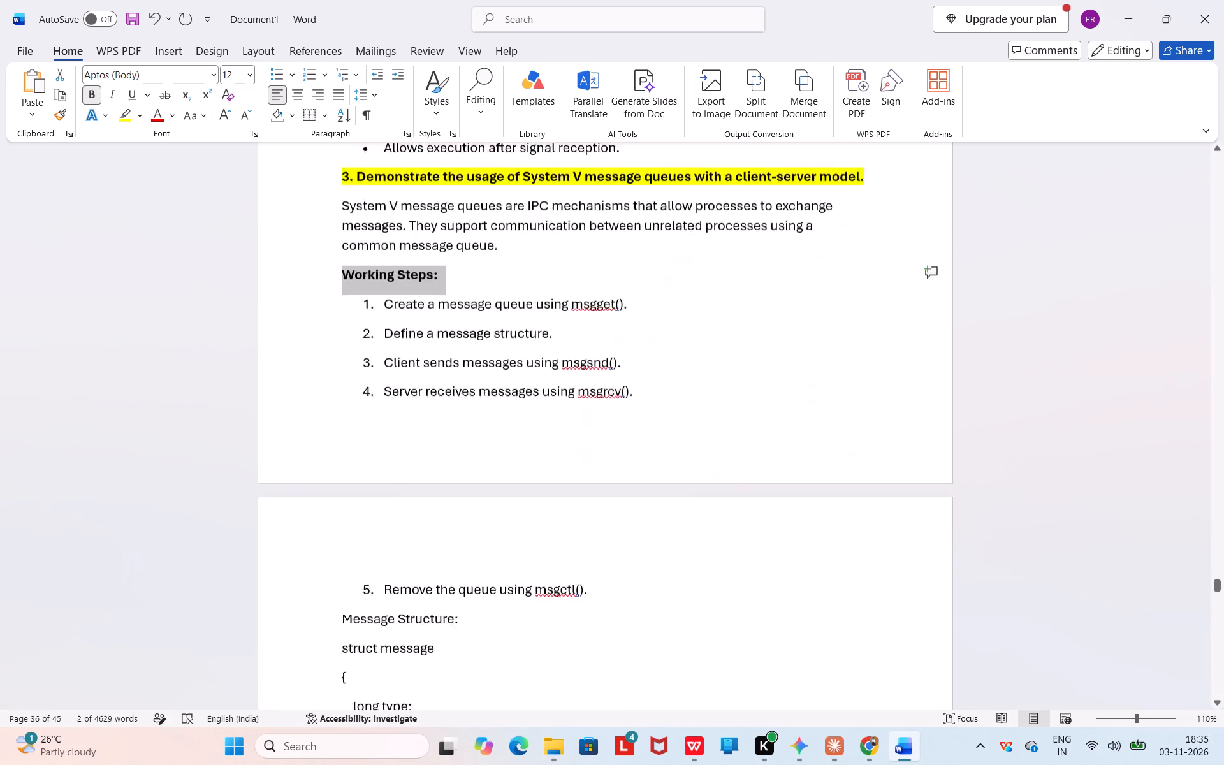
scroll(678, 618, "down", 1)
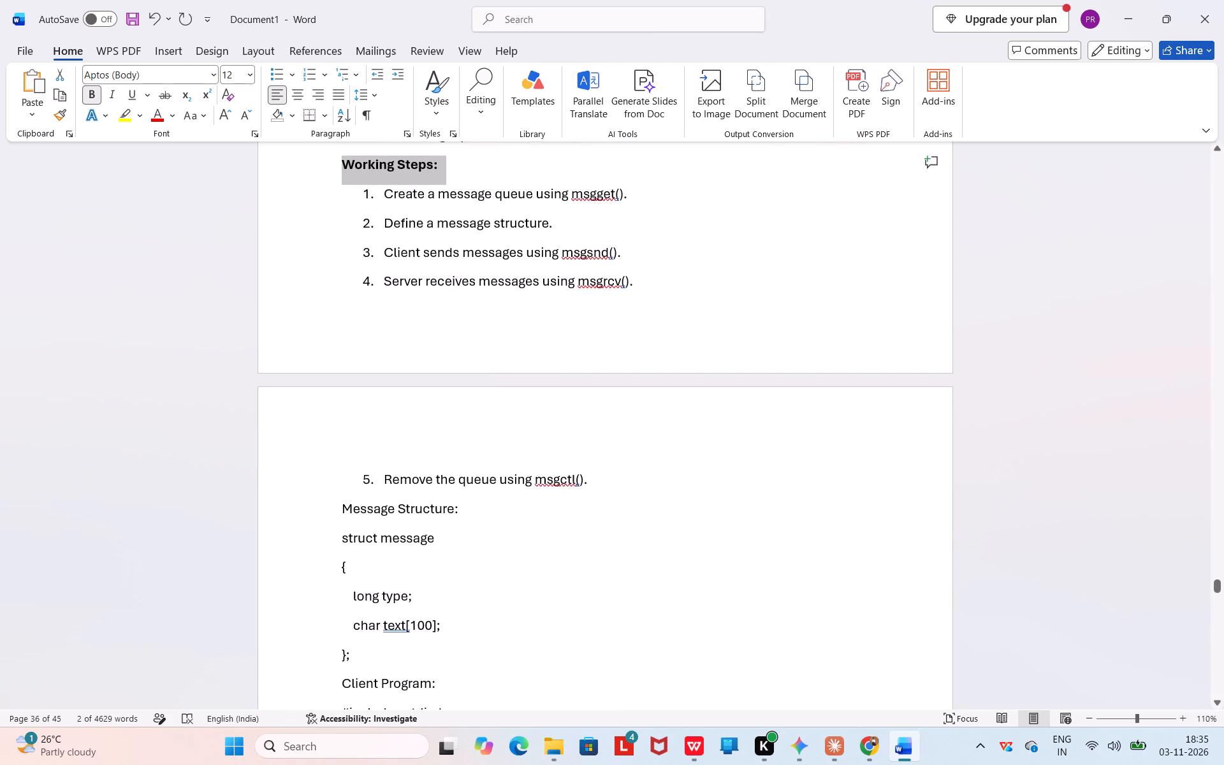
left_click_drag(470, 503, 329, 499)
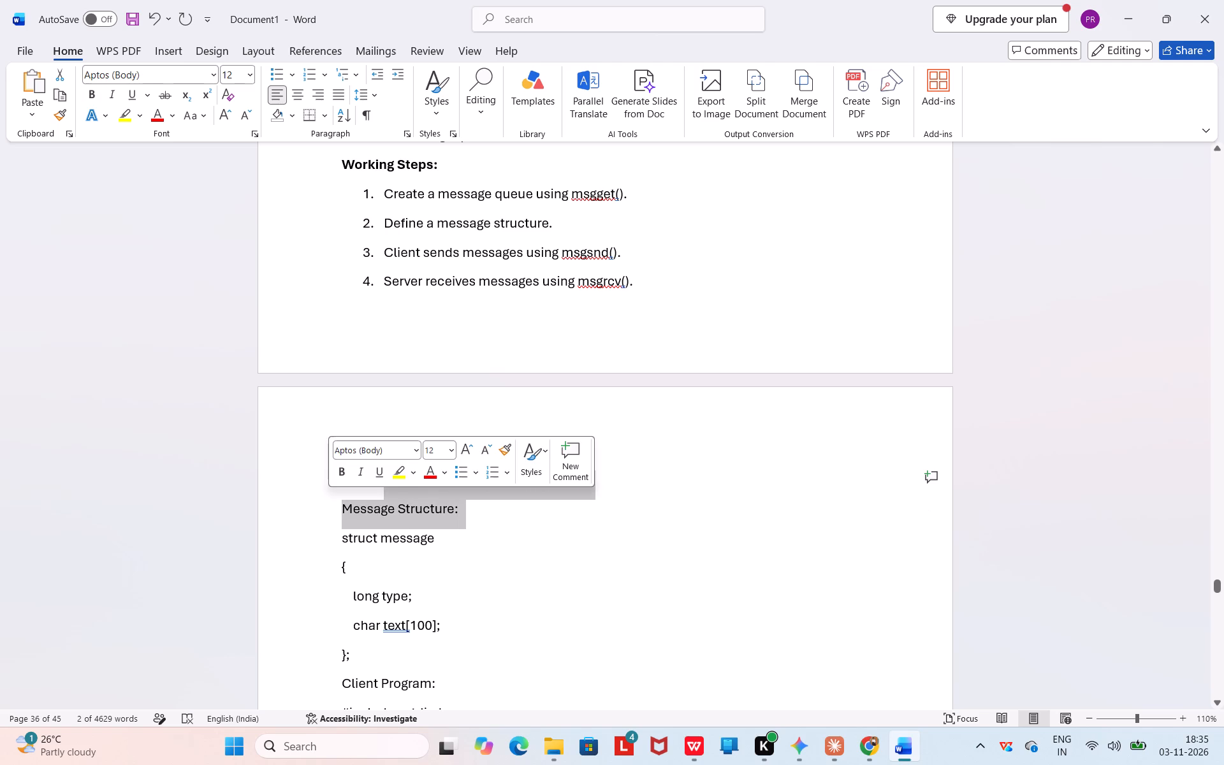
left_click(495, 525)
left_click_drag(467, 515, 426, 516)
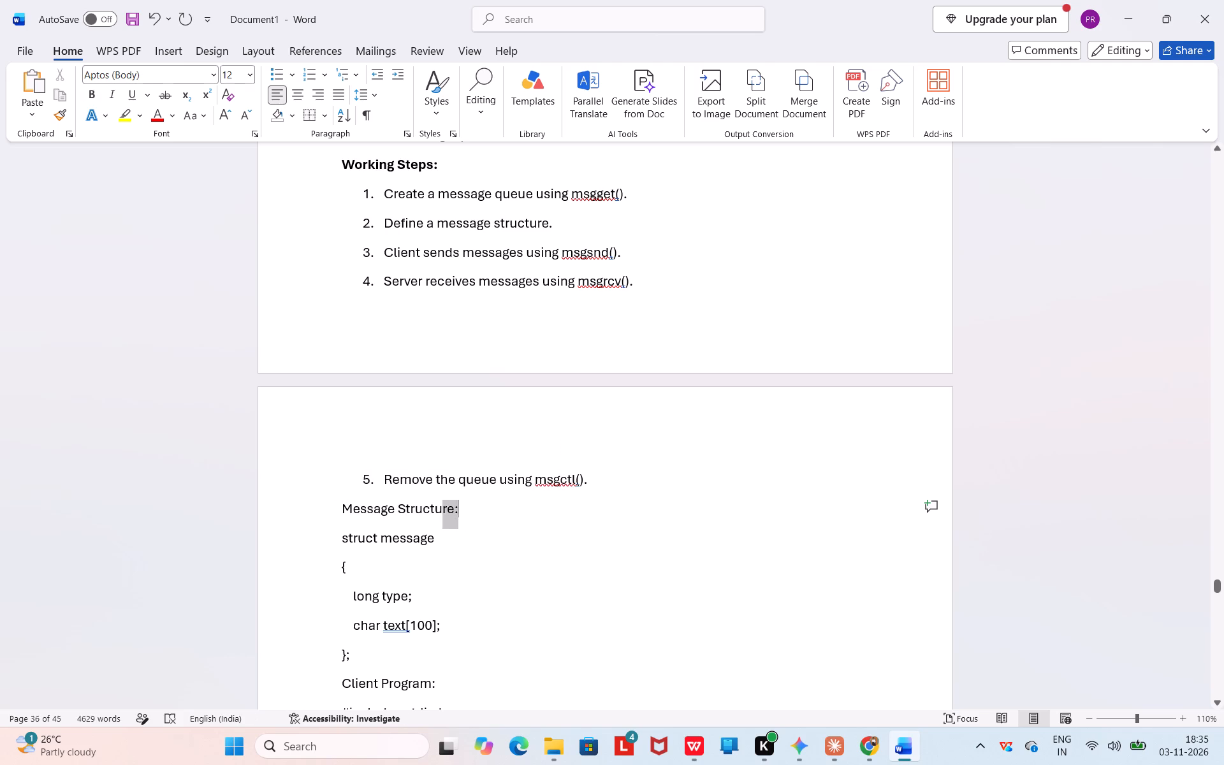
left_click_drag(426, 516, 339, 516)
left_click(351, 491)
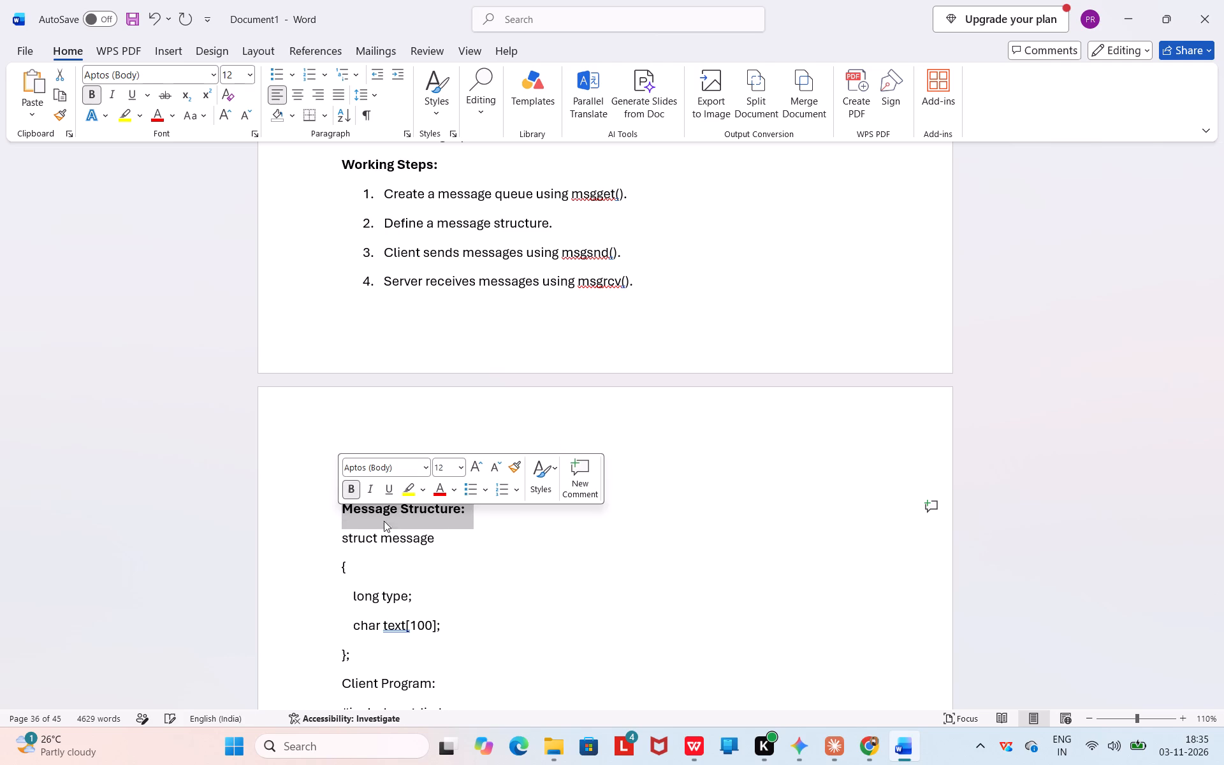
Make the "Client Program:" and "Server Program:" labels in question 3's answer bold.
scroll(426, 576, "down", 3)
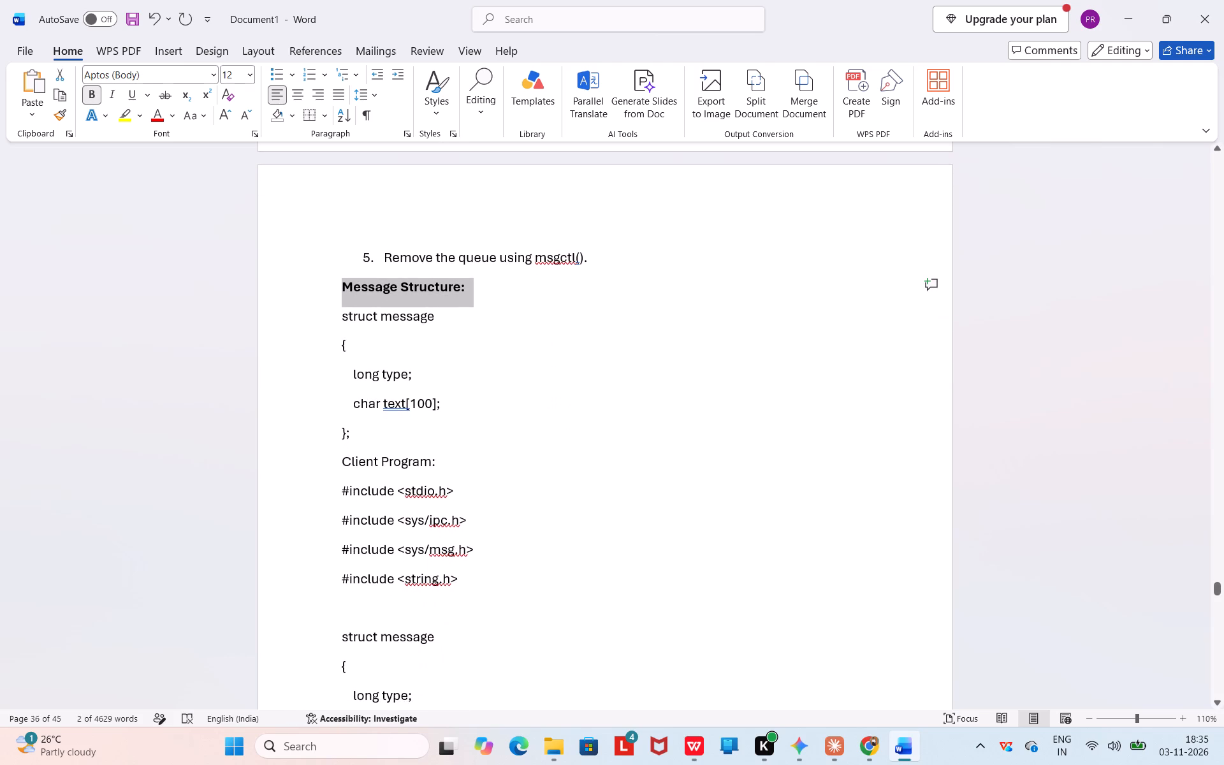
left_click_drag(448, 457, 335, 455)
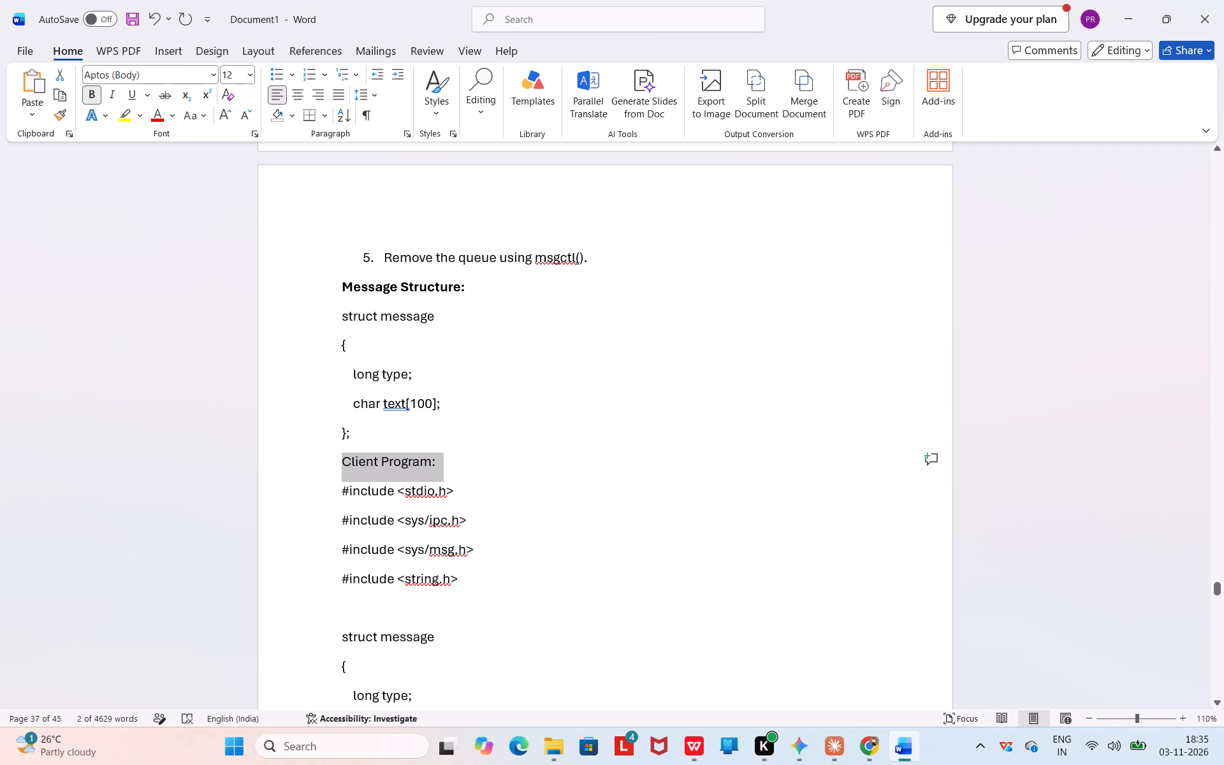
left_click_drag(335, 455, 335, 456)
left_click(341, 435)
scroll(477, 552, "down", 1)
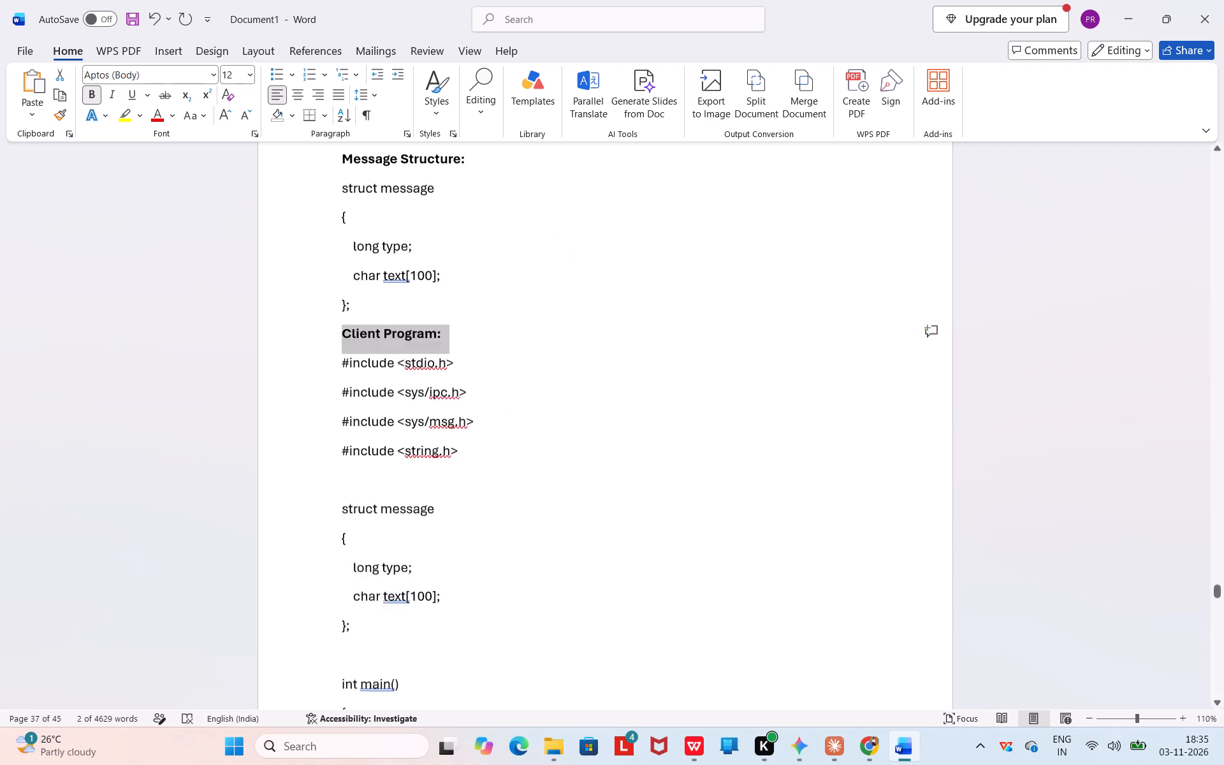
scroll(477, 552, "down", 5)
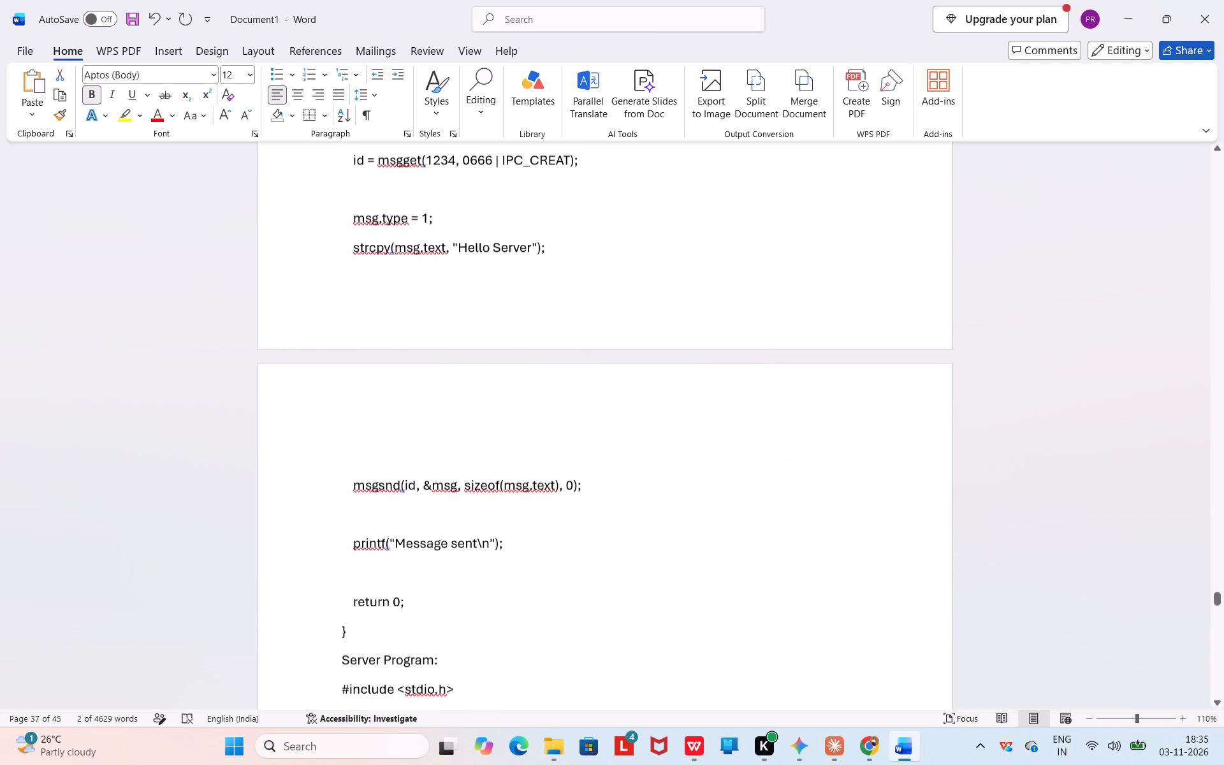
scroll(477, 552, "down", 3)
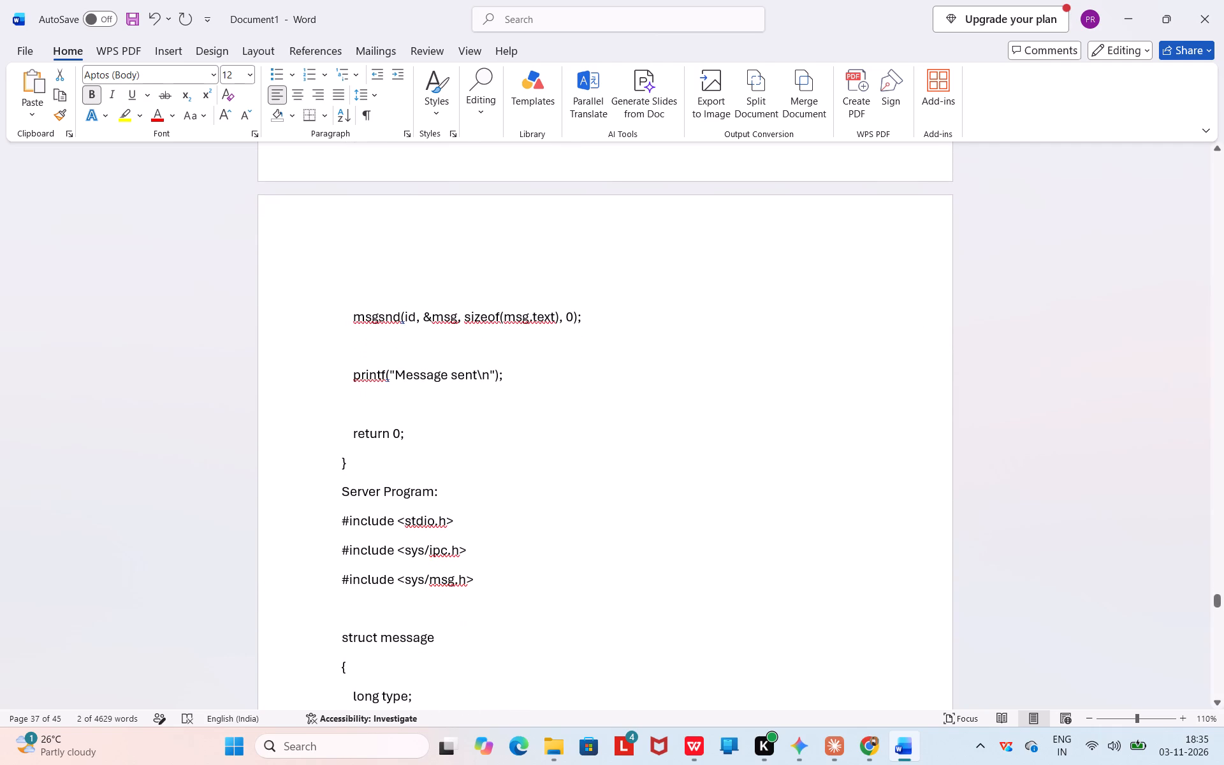
left_click_drag(448, 497, 319, 505)
left_click(335, 482)
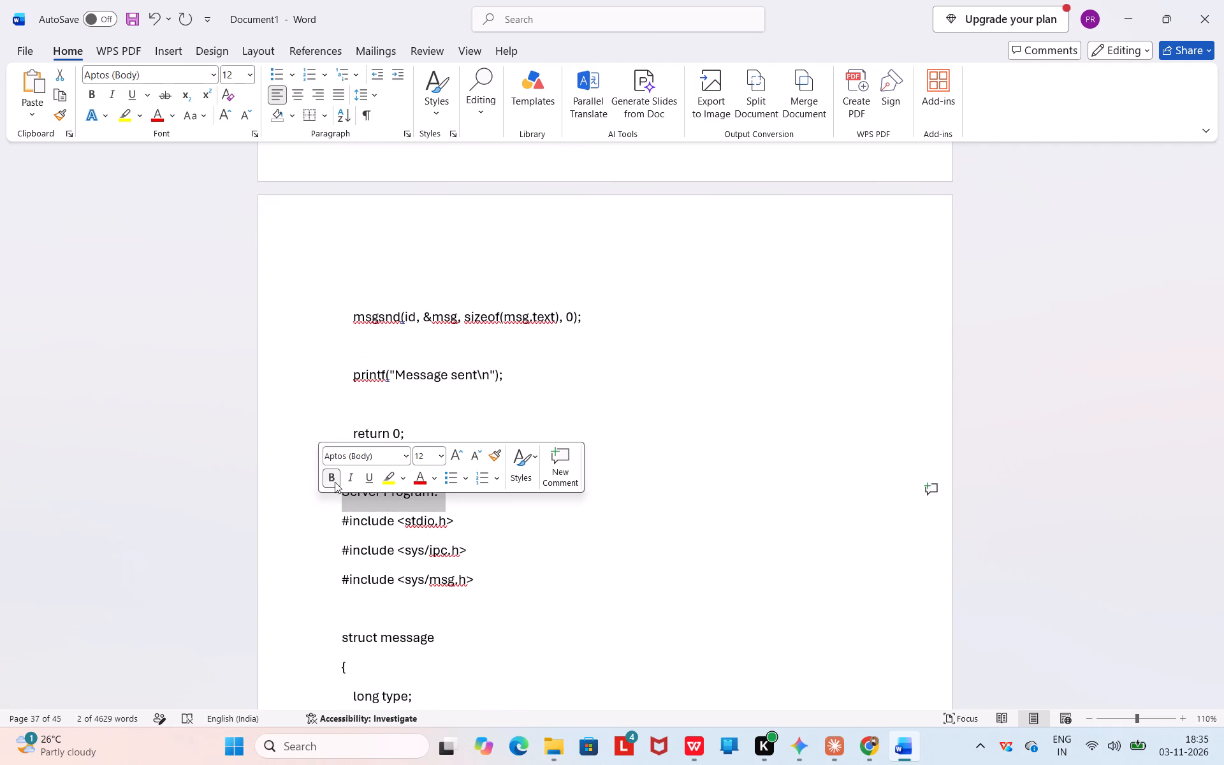
Make the "Output:" and "Advantages:" labels in question 3's answer bold.
scroll(505, 613, "down", 5)
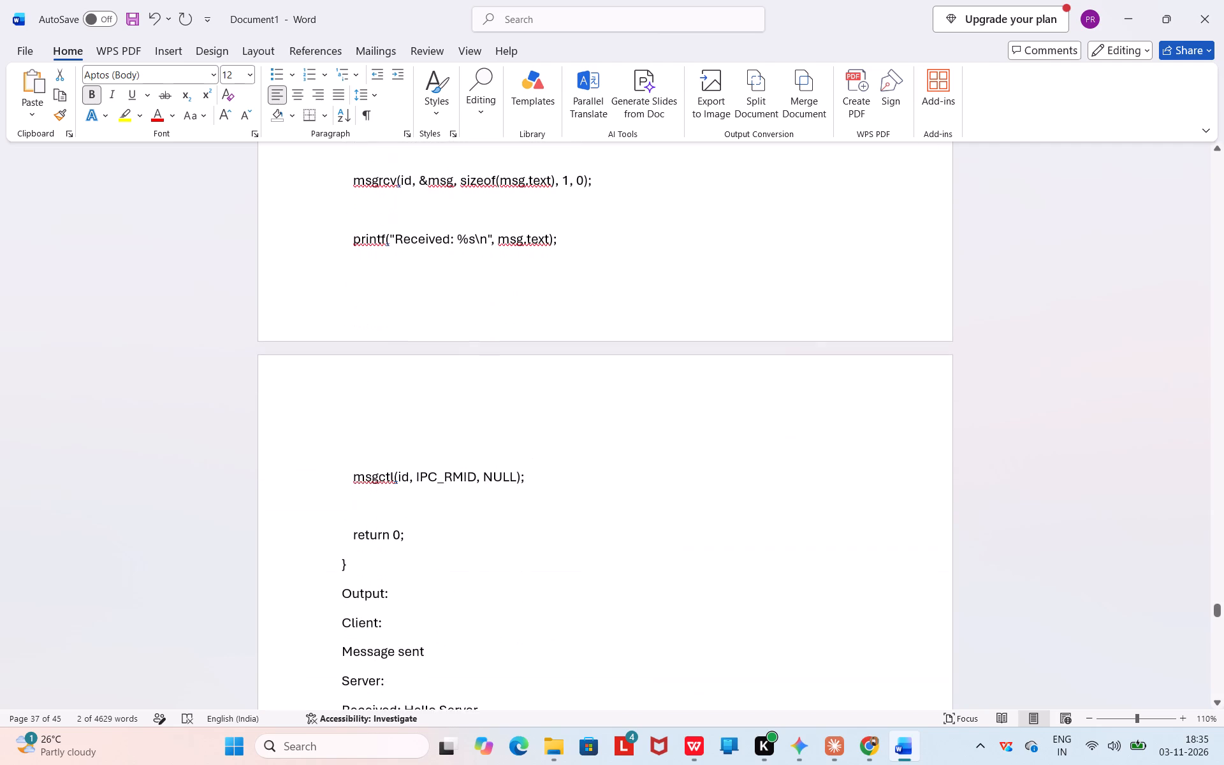
scroll(505, 613, "down", 1)
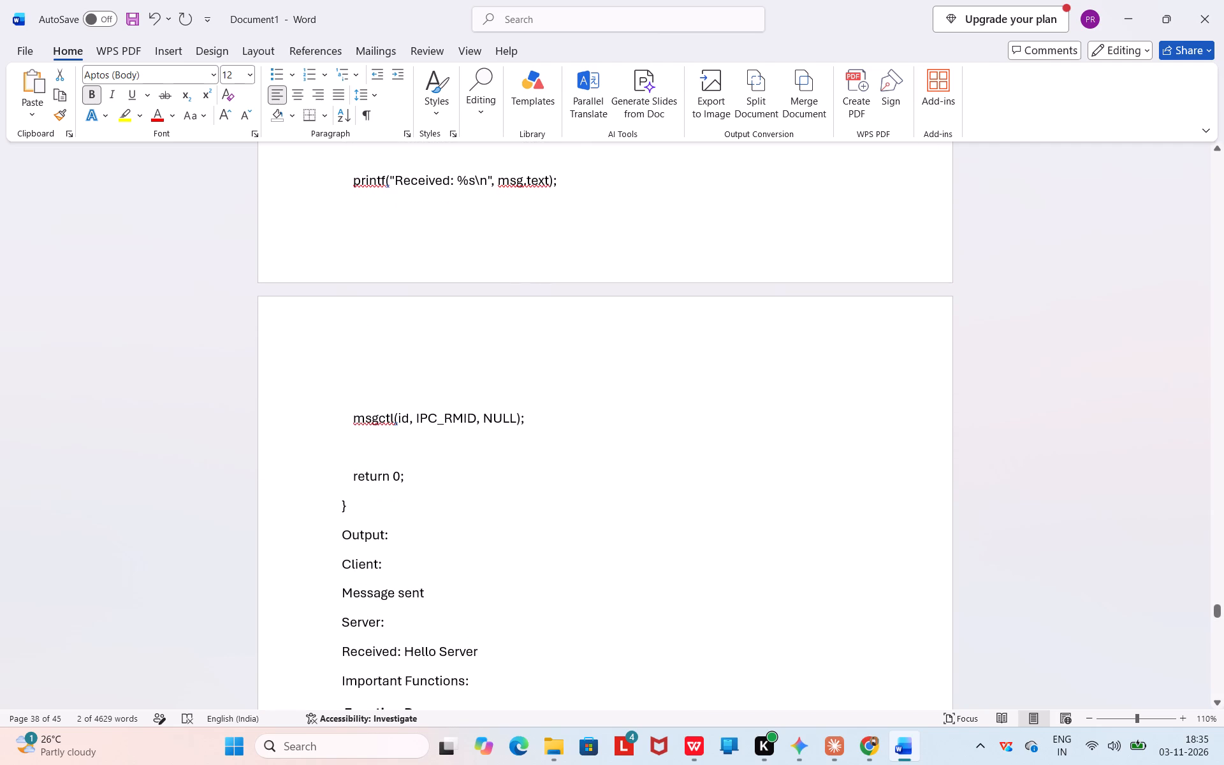
left_click_drag(405, 536, 343, 536)
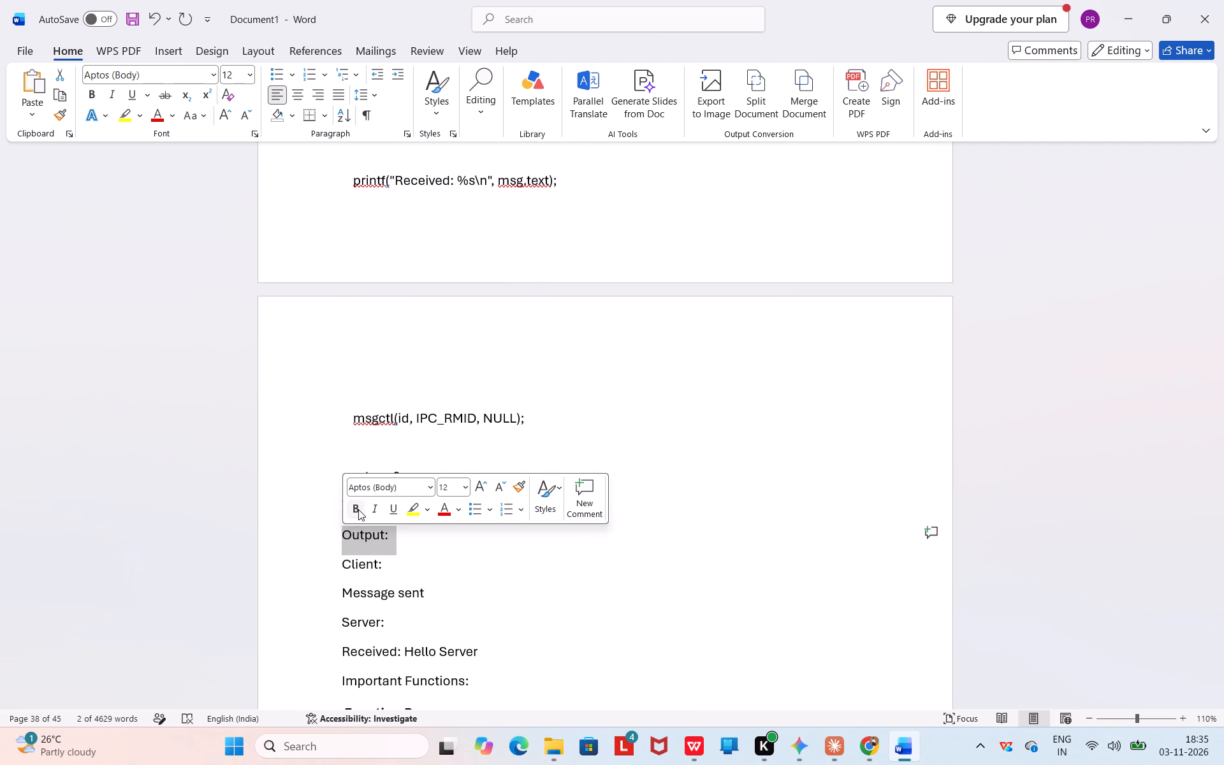
left_click(358, 509)
scroll(493, 614, "down", 1)
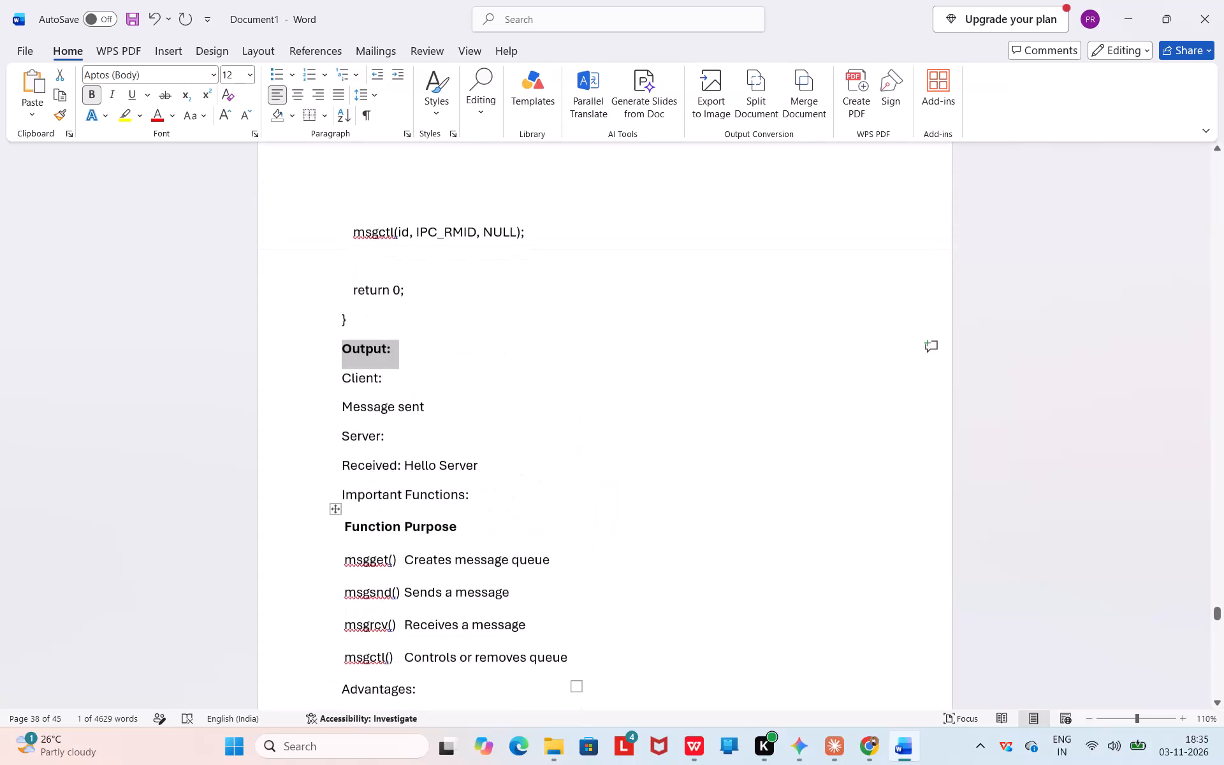
scroll(493, 614, "down", 1)
scroll(469, 550, "down", 2)
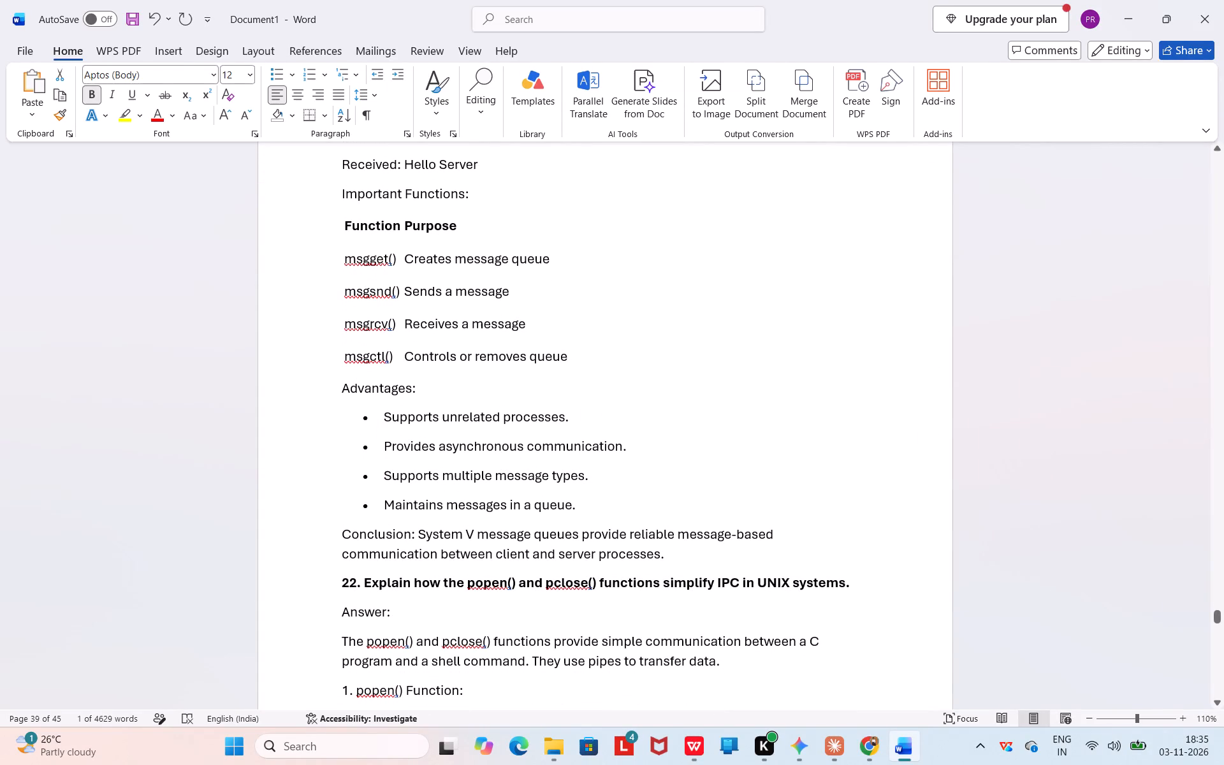
left_click_drag(430, 395, 330, 402)
left_click(341, 381)
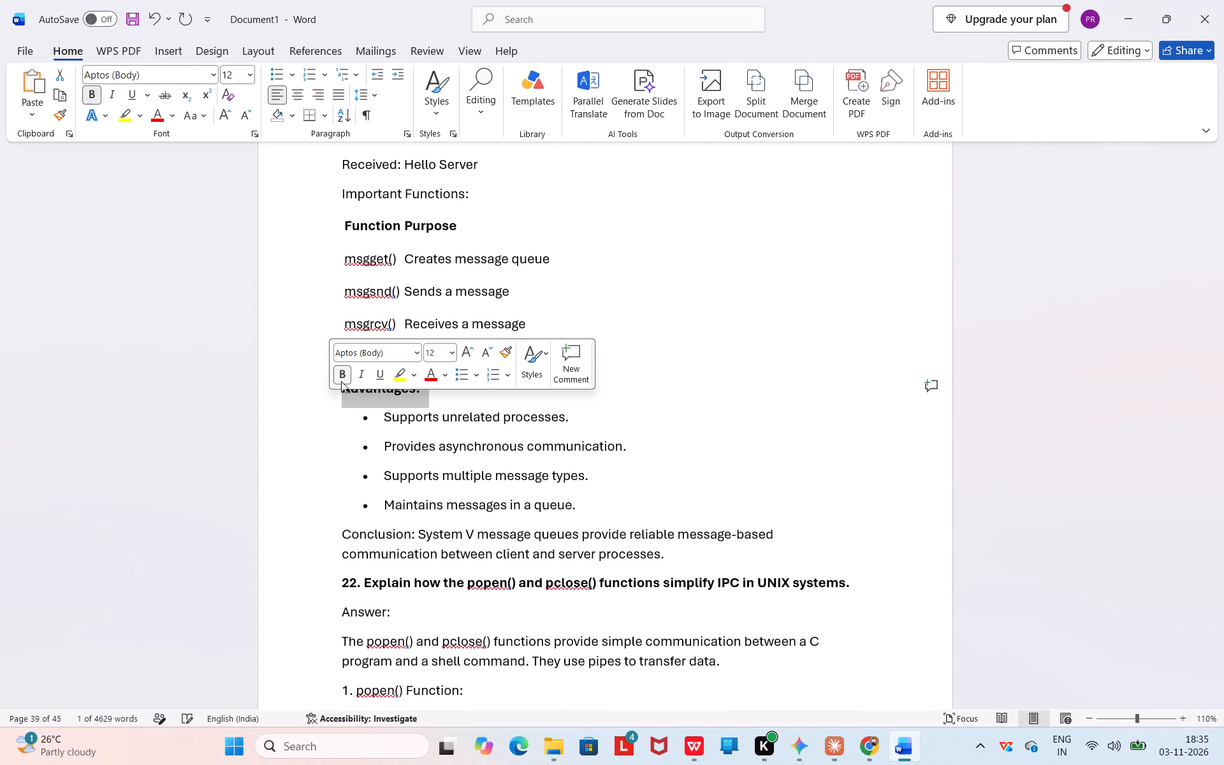
Renumber question 22, on the popen() and pclose() functions, as 4.
left_click(359, 585)
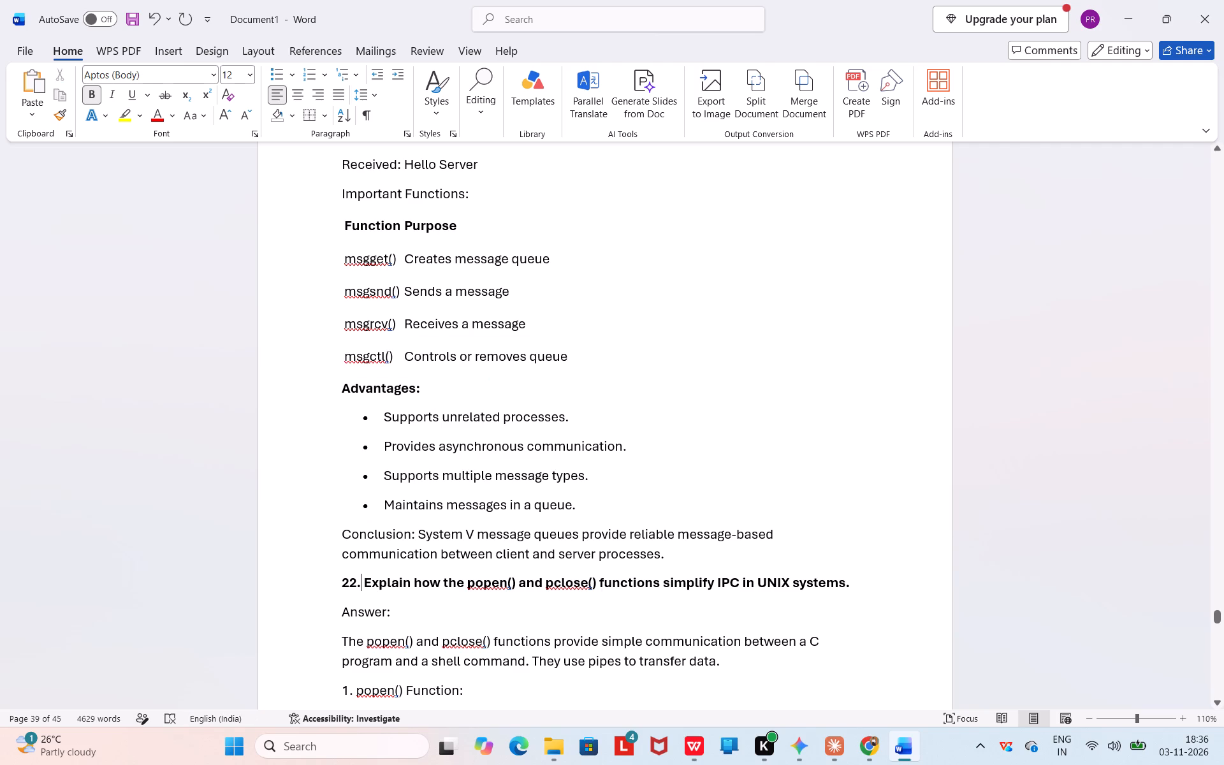
key("Left")
key("BackSpace")
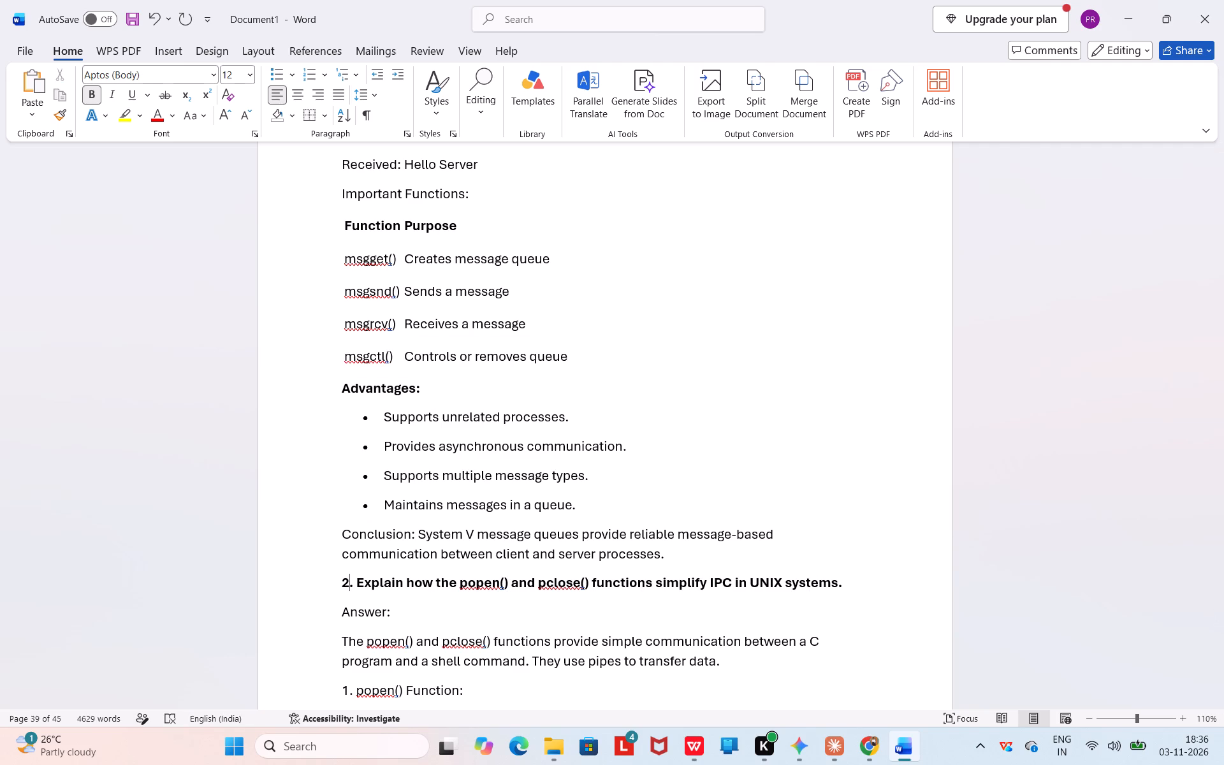
key("BackSpace")
key("4")
Highlight the question 4 heading on popen() and pclose() in yellow.
left_click_drag(853, 590, 800, 580)
left_click_drag(800, 580, 337, 597)
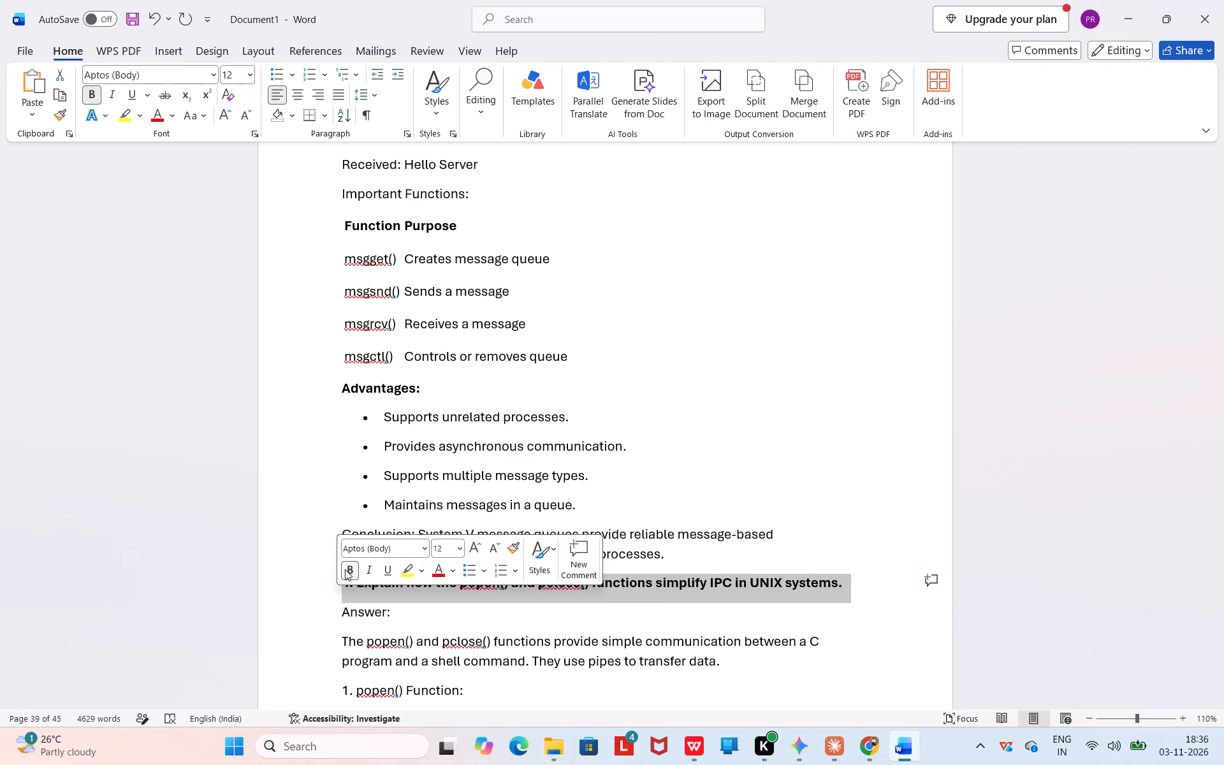
left_click(409, 574)
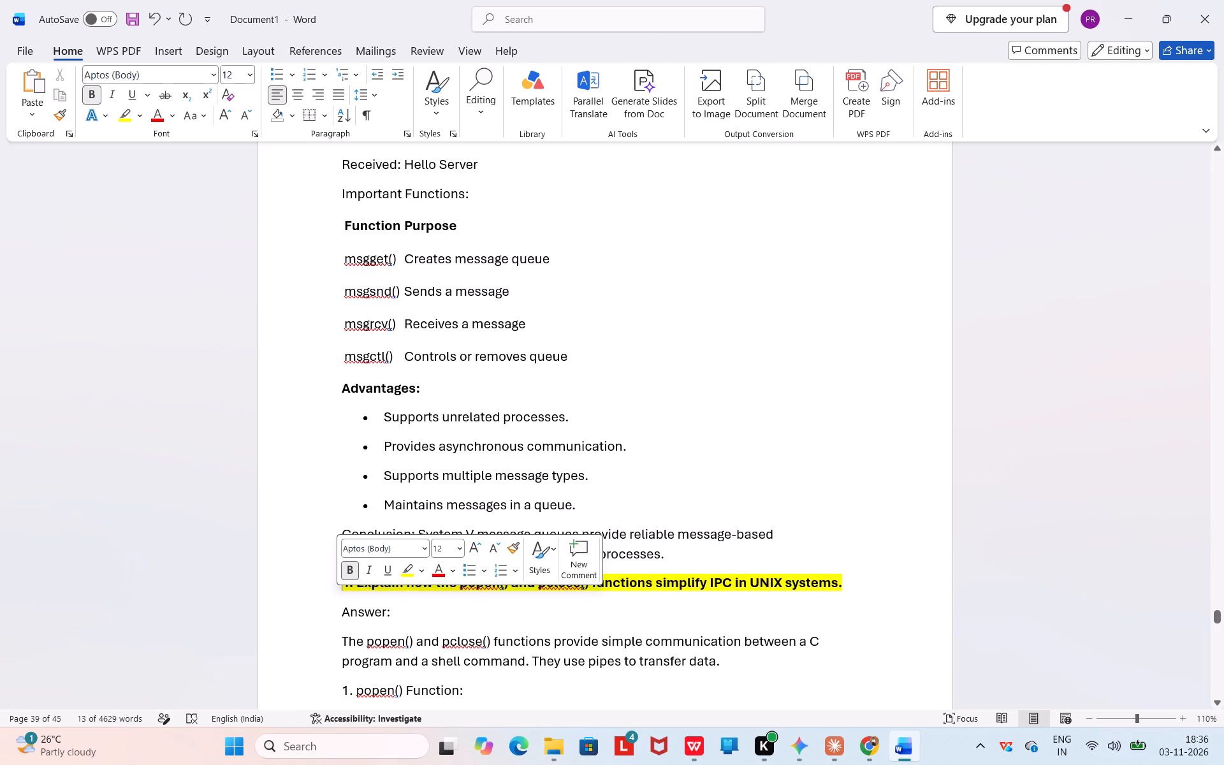
Delete the "Answer:" label below question 4.
left_click_drag(395, 616, 297, 611)
key("BackSpace")
Make the "1. popen() Function:" subheading and its "Syntax:" label in question 4's answer bold.
scroll(297, 611, "down", 1)
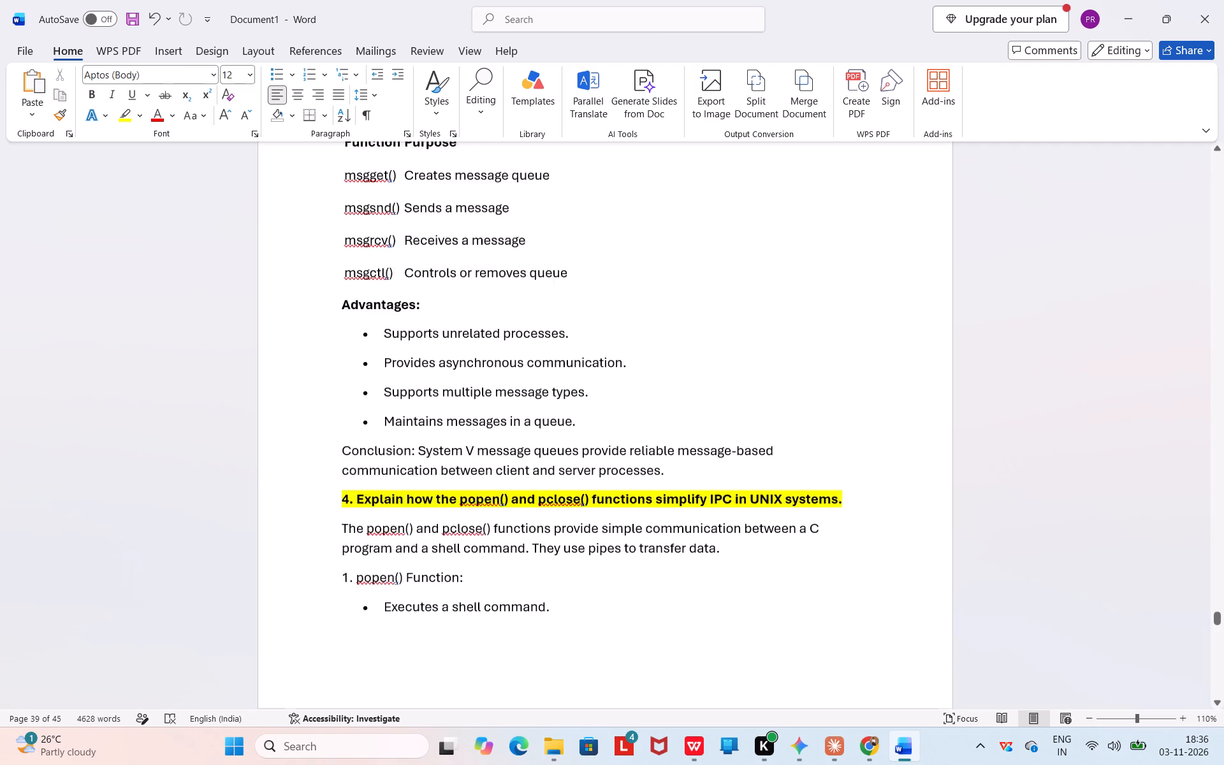
scroll(297, 611, "down", 1)
left_click_drag(471, 428, 383, 456)
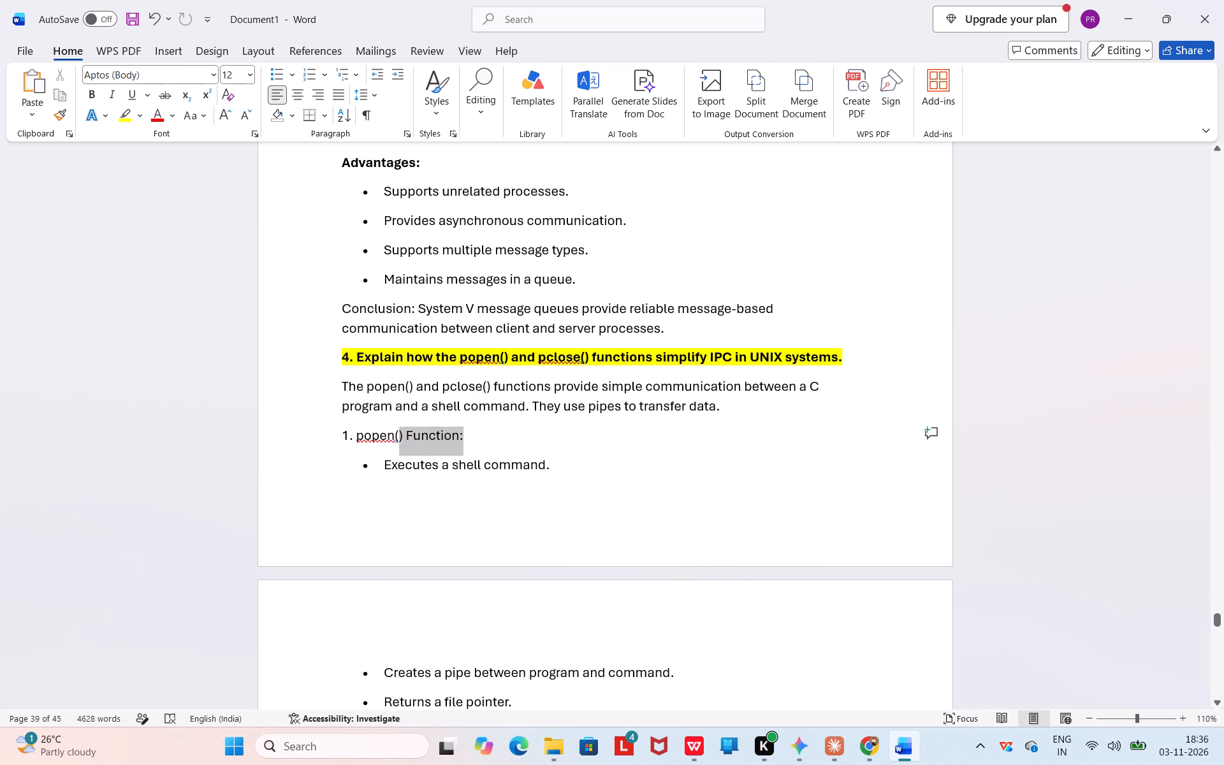
left_click_drag(383, 456, 307, 452)
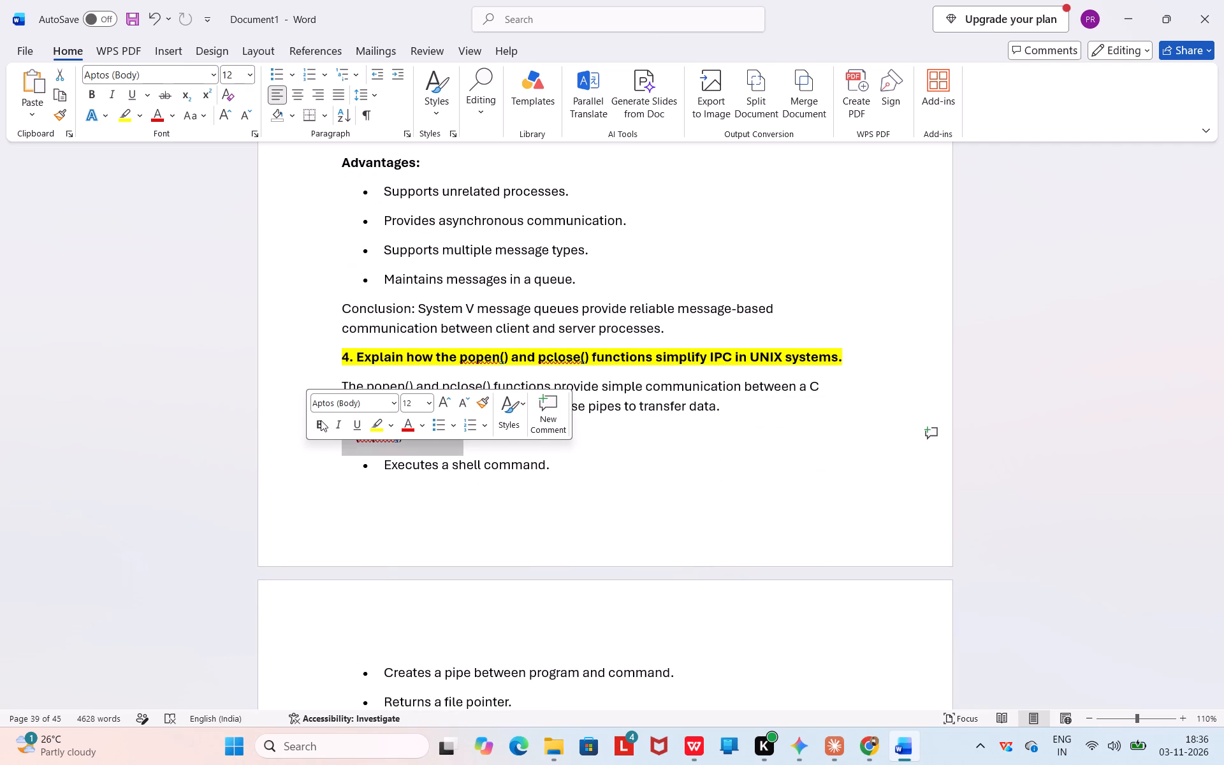
left_click(321, 420)
scroll(476, 586, "down", 4)
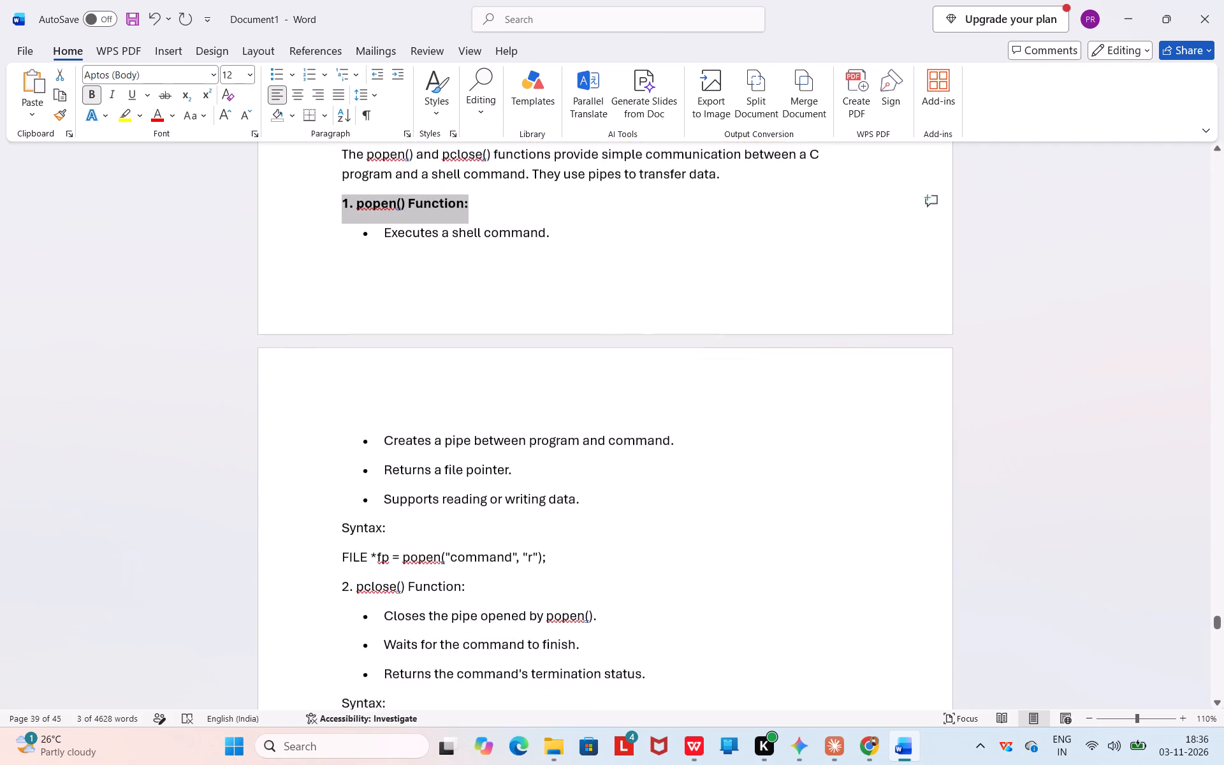
scroll(476, 586, "down", 1)
left_click_drag(409, 474, 328, 481)
left_click(341, 456)
Make the "2. pclose() Function:" subheading and its "Syntax:" label in question 4's answer bold.
scroll(426, 588, "down", 1)
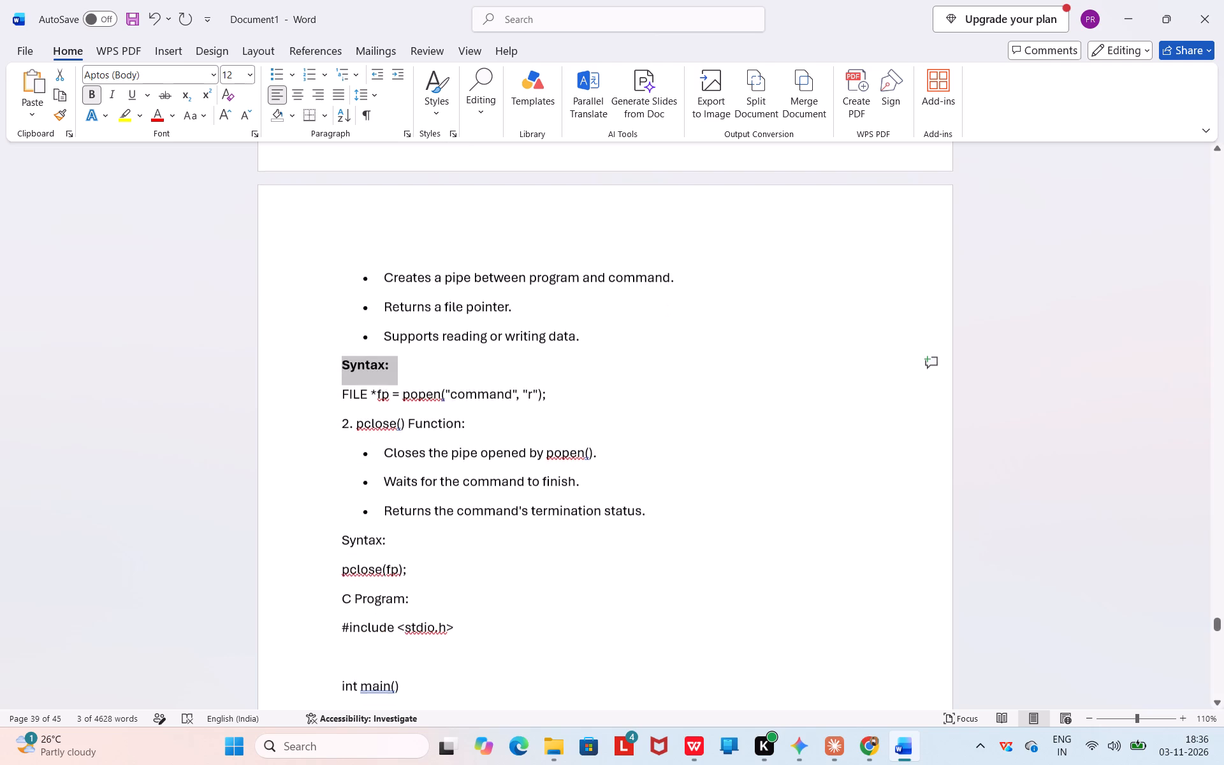
scroll(426, 588, "down", 1)
left_click_drag(469, 405, 344, 408)
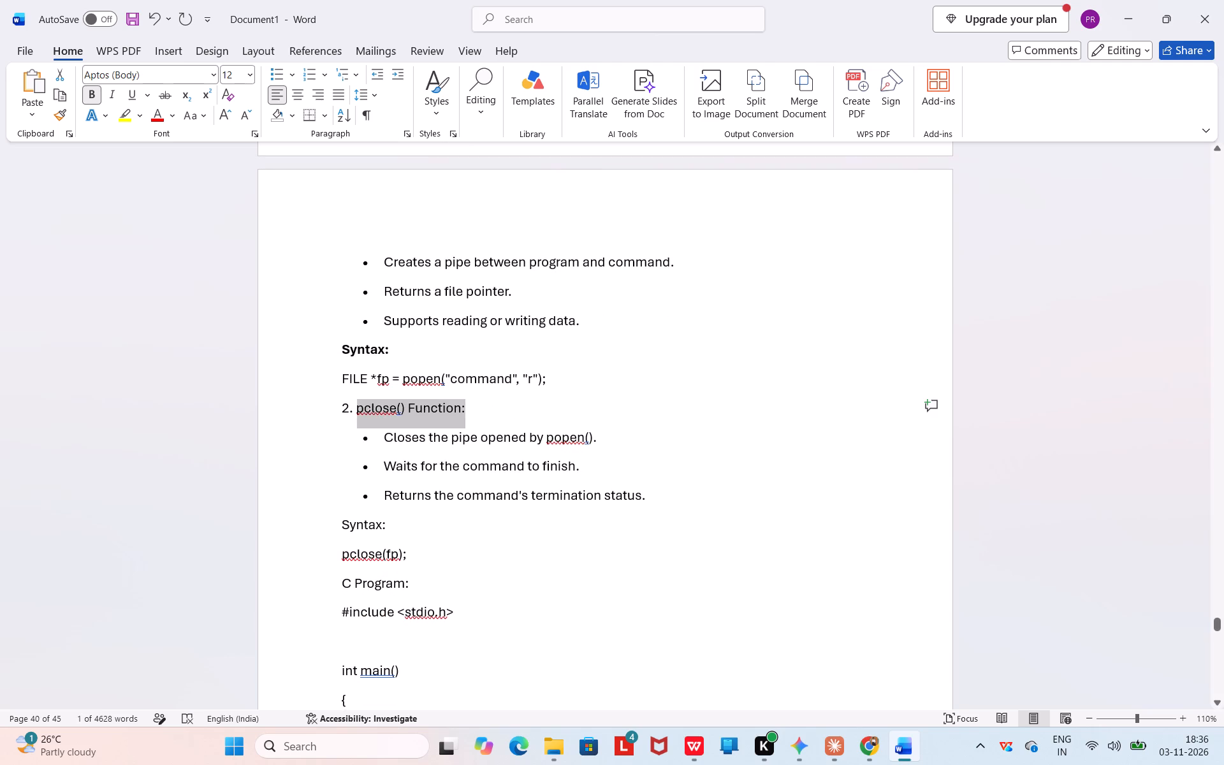
left_click_drag(344, 408, 324, 413)
left_click(332, 390)
scroll(321, 331, "down", 1)
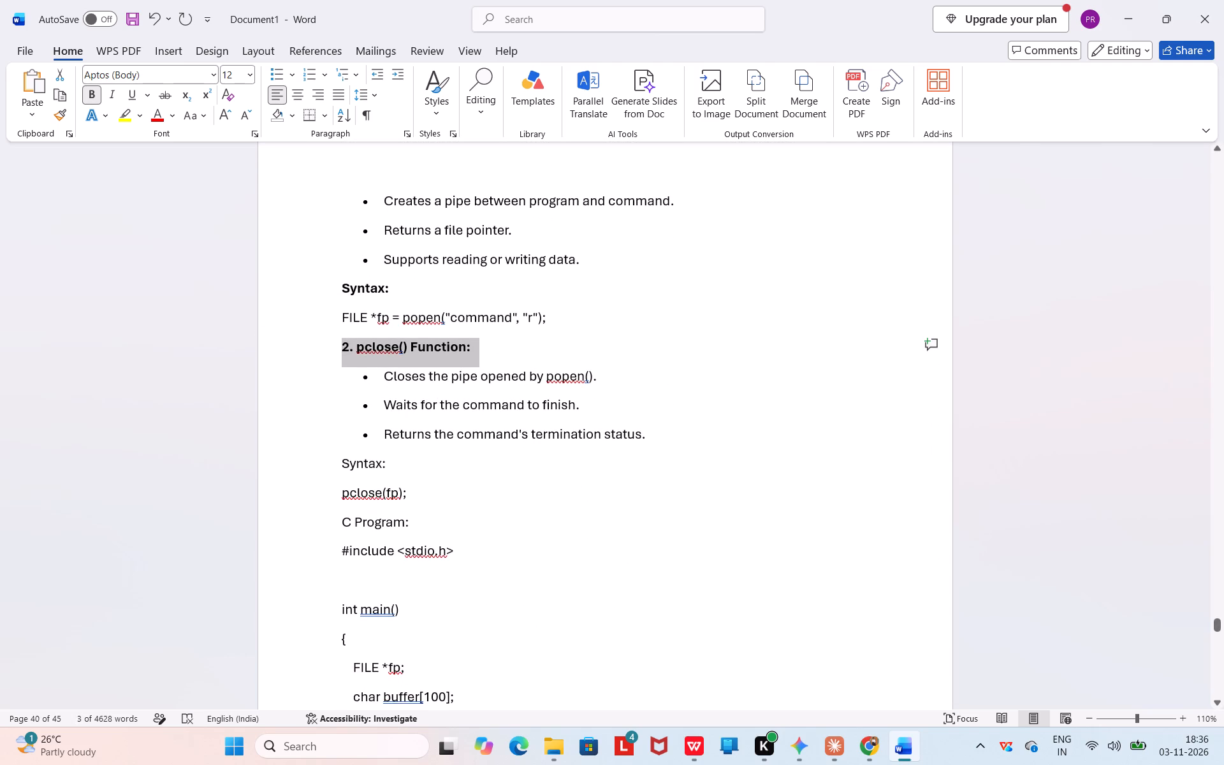
left_click_drag(414, 462, 323, 467)
left_click(338, 437)
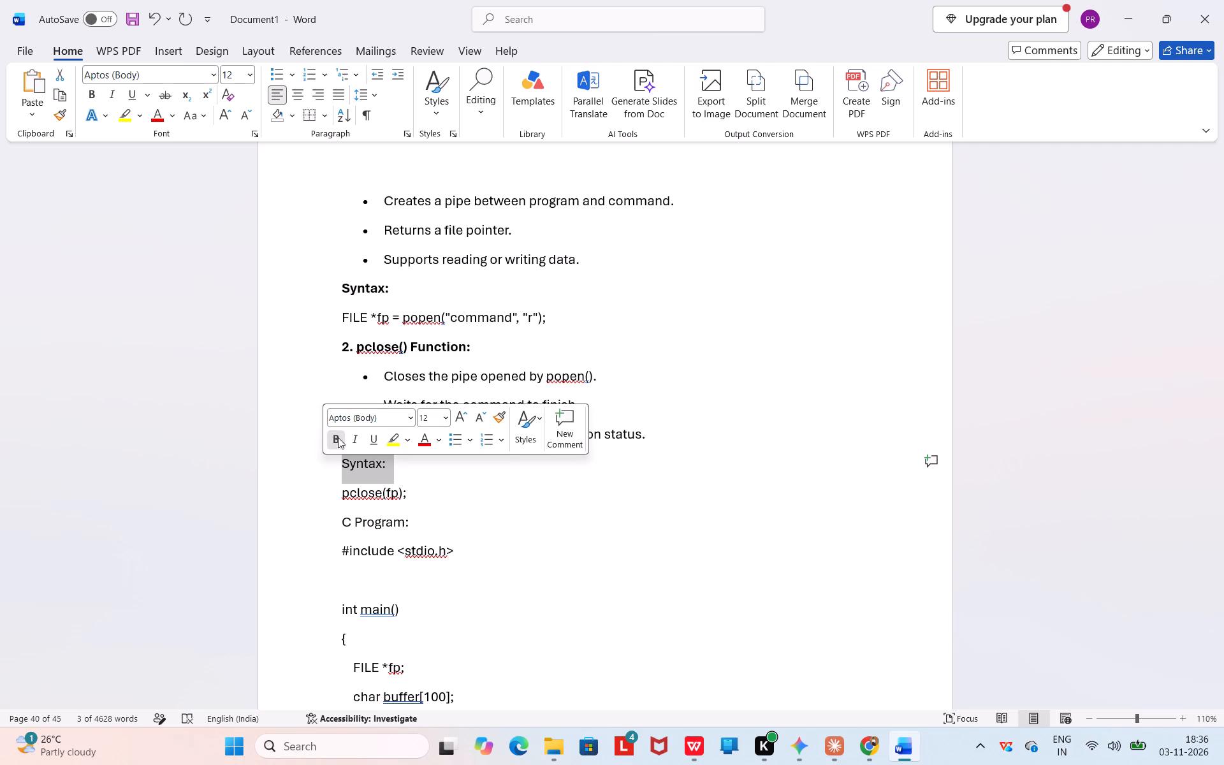
Make the "C Program:", "Explanation:" and "Advantages:" labels in question 4's answer bold.
scroll(436, 613, "down", 1)
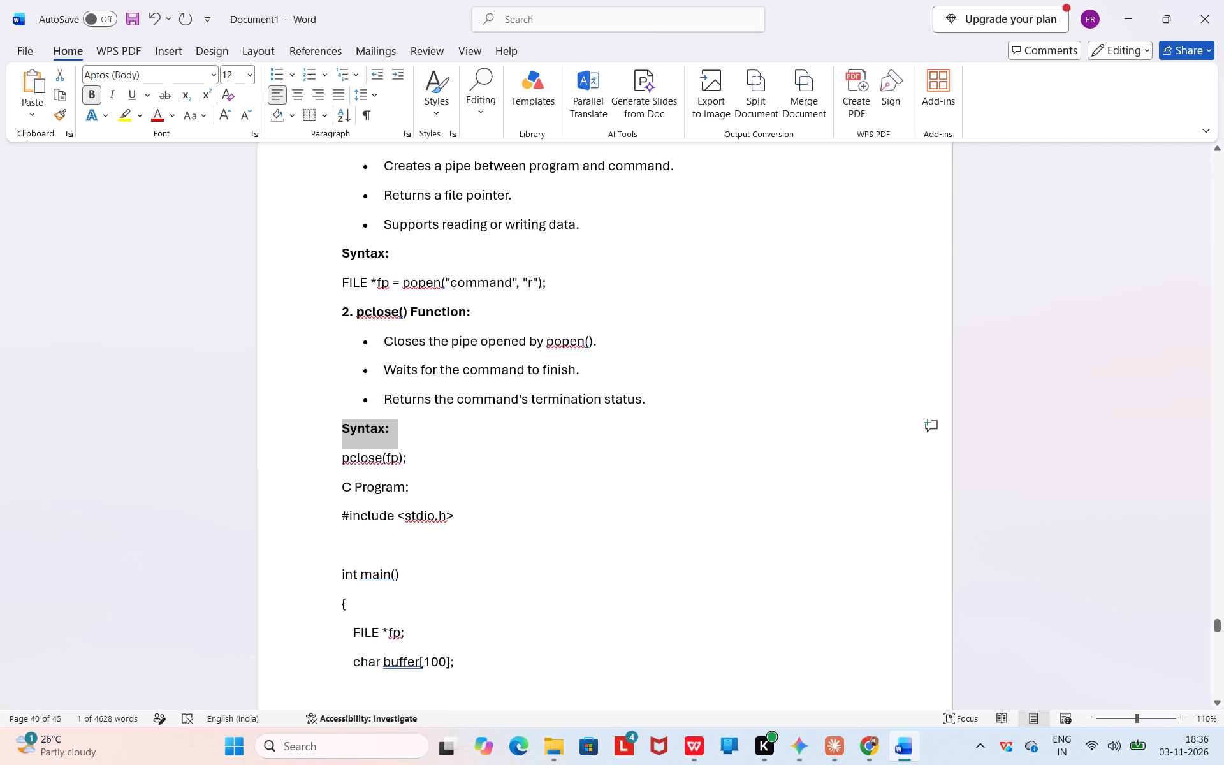
left_click_drag(418, 490, 320, 484)
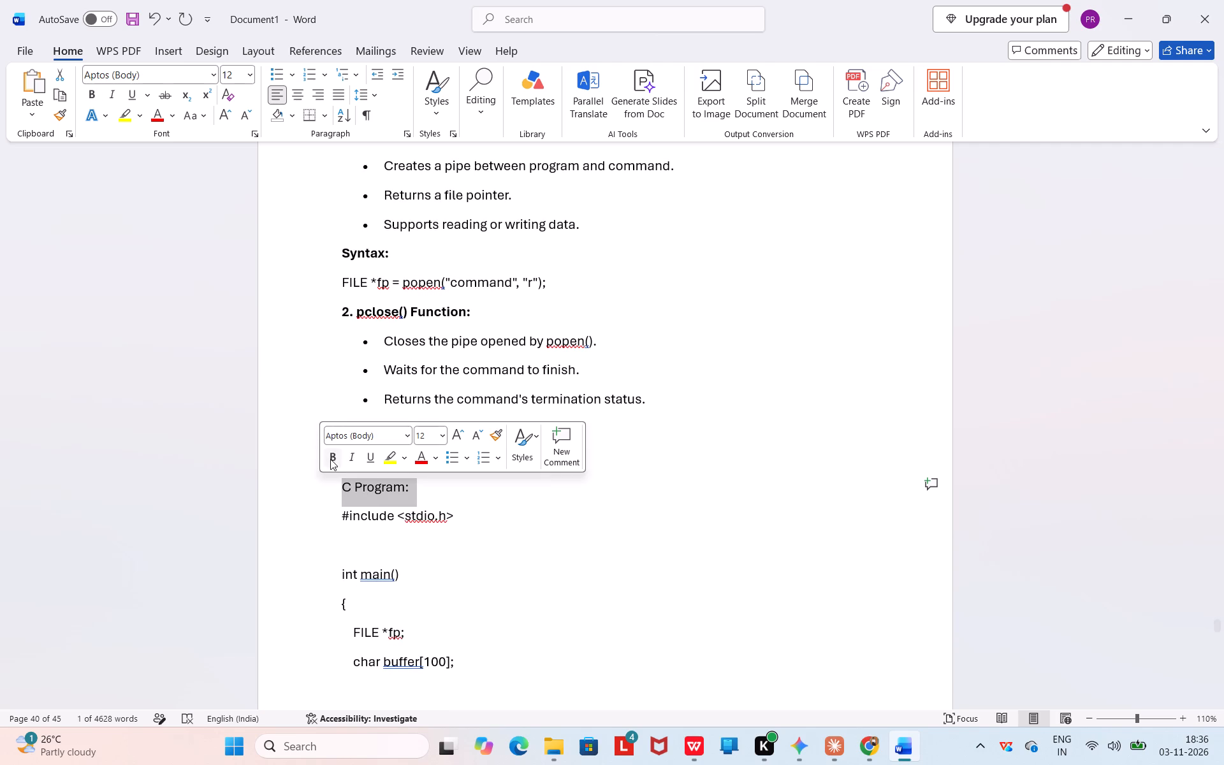
left_click(330, 459)
scroll(390, 527, "down", 3)
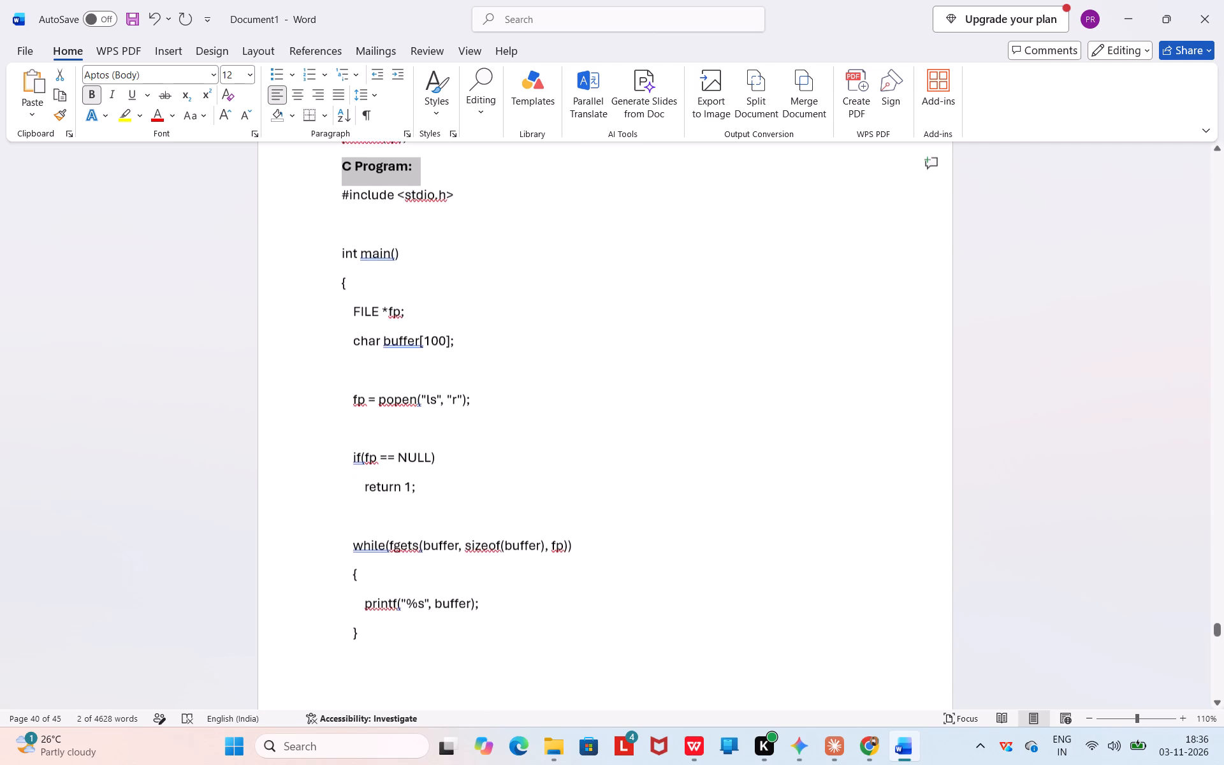
scroll(390, 527, "down", 3)
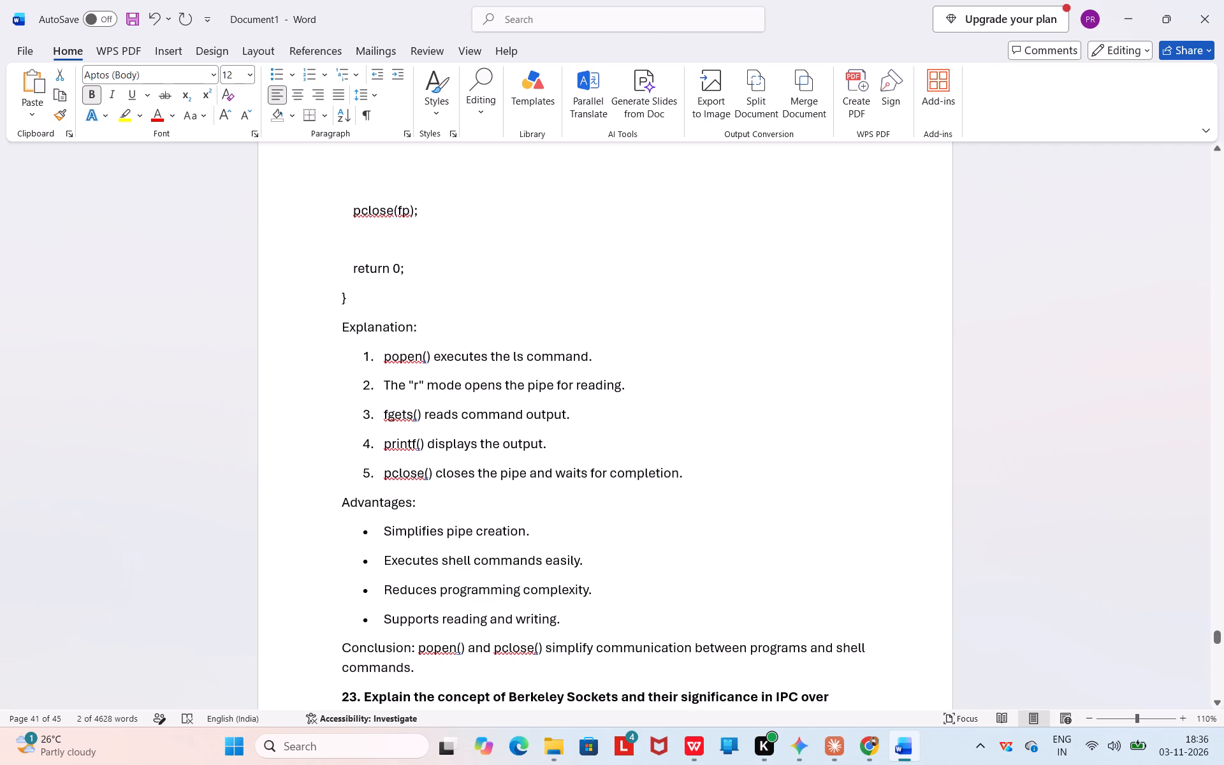
left_click_drag(429, 325, 346, 324)
left_click(358, 299)
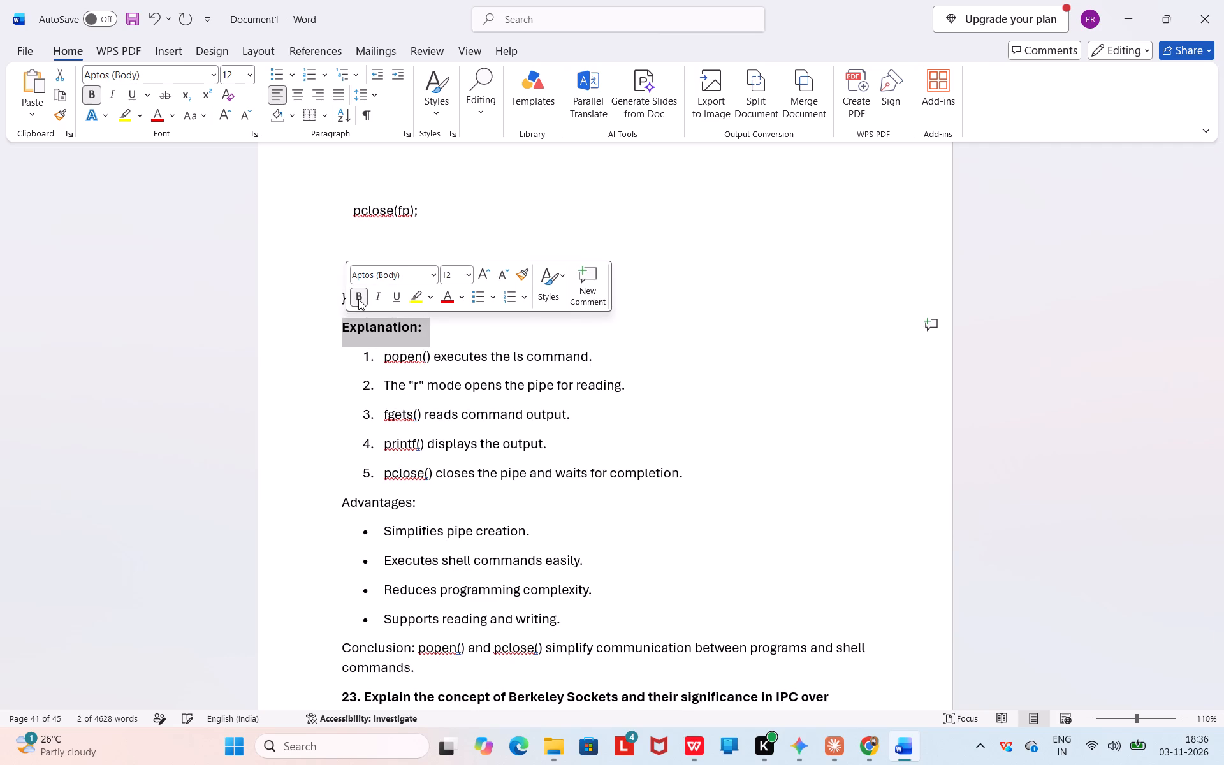
left_click_drag(429, 502, 353, 502)
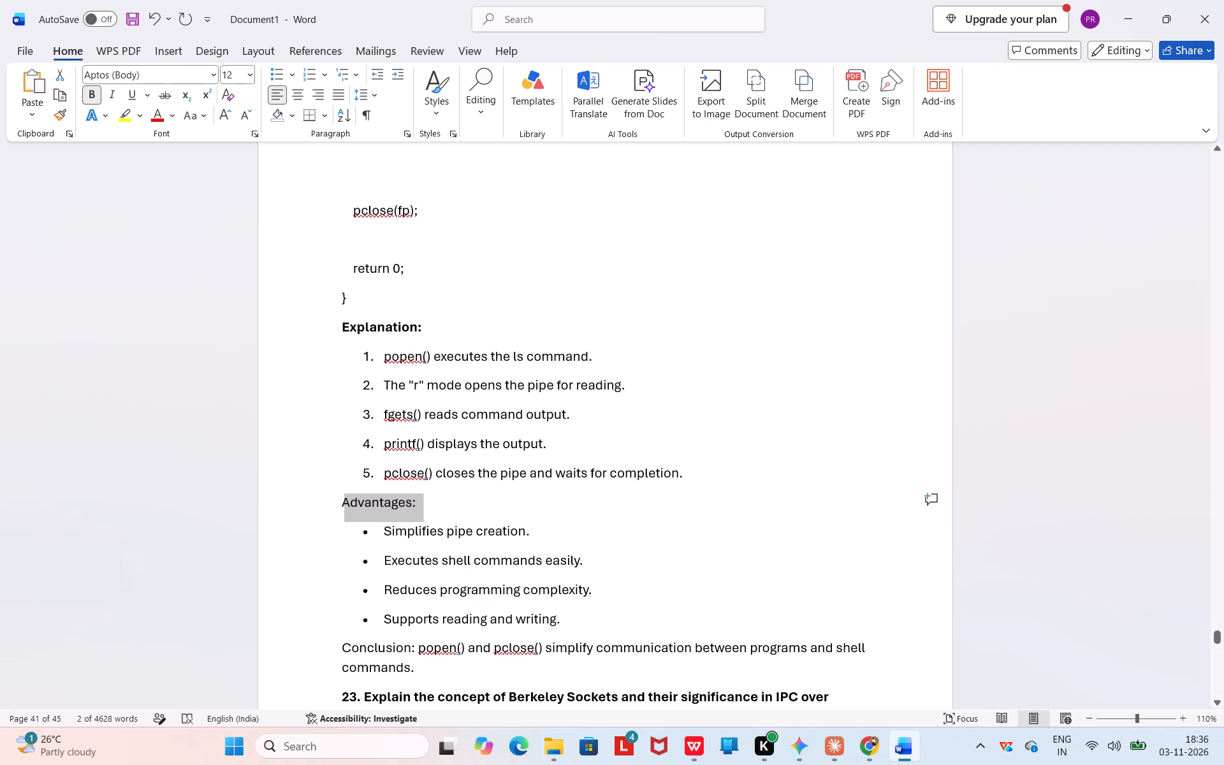
left_click_drag(353, 502, 354, 504)
left_click(367, 475)
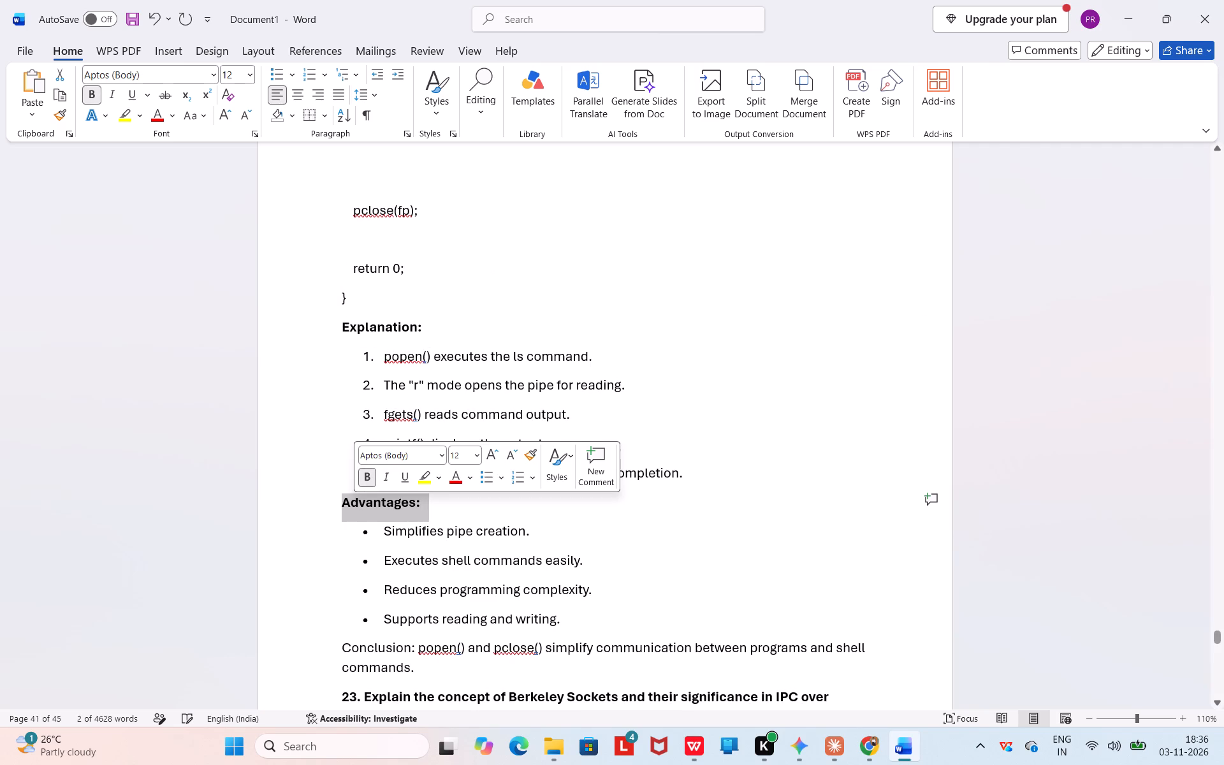
Delete the "Conclusion:" paragraph at the end of question 4's answer.
left_click_drag(433, 679, 351, 653)
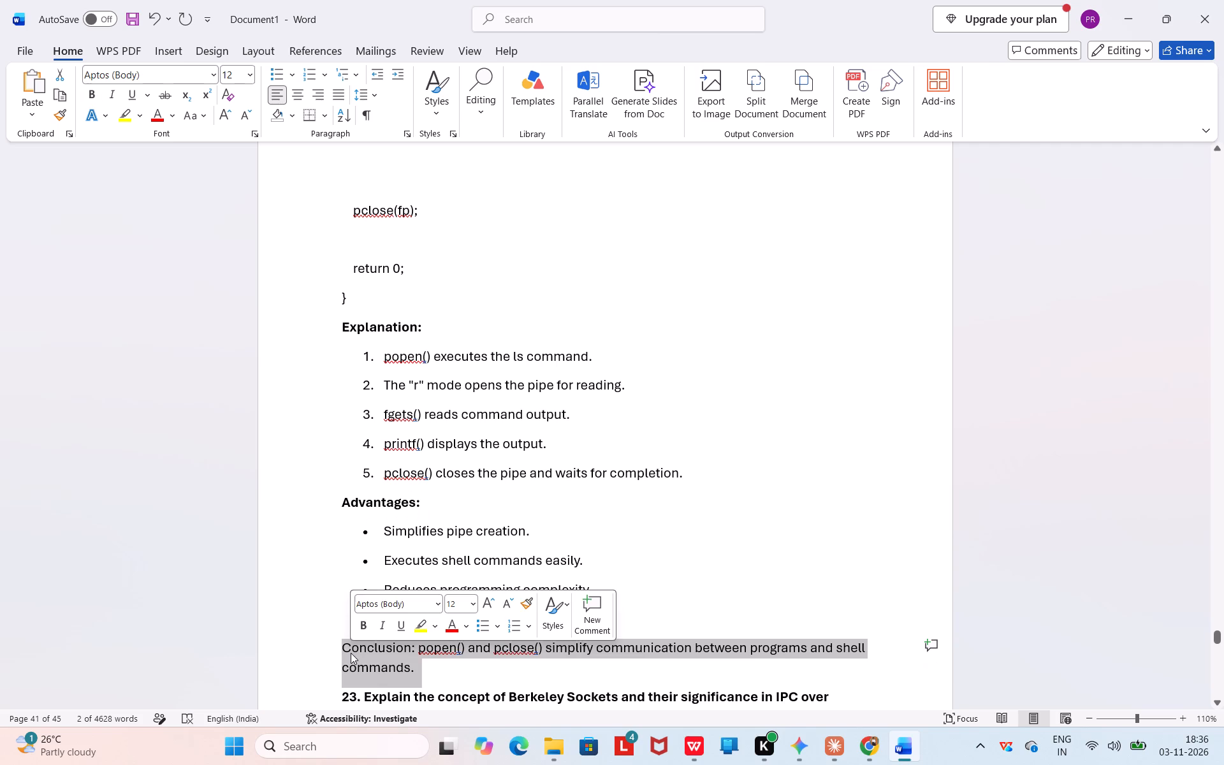
key("BackSpace")
Renumber the Berkeley Sockets question heading as 5 and highlight it in yellow.
left_click(356, 651)
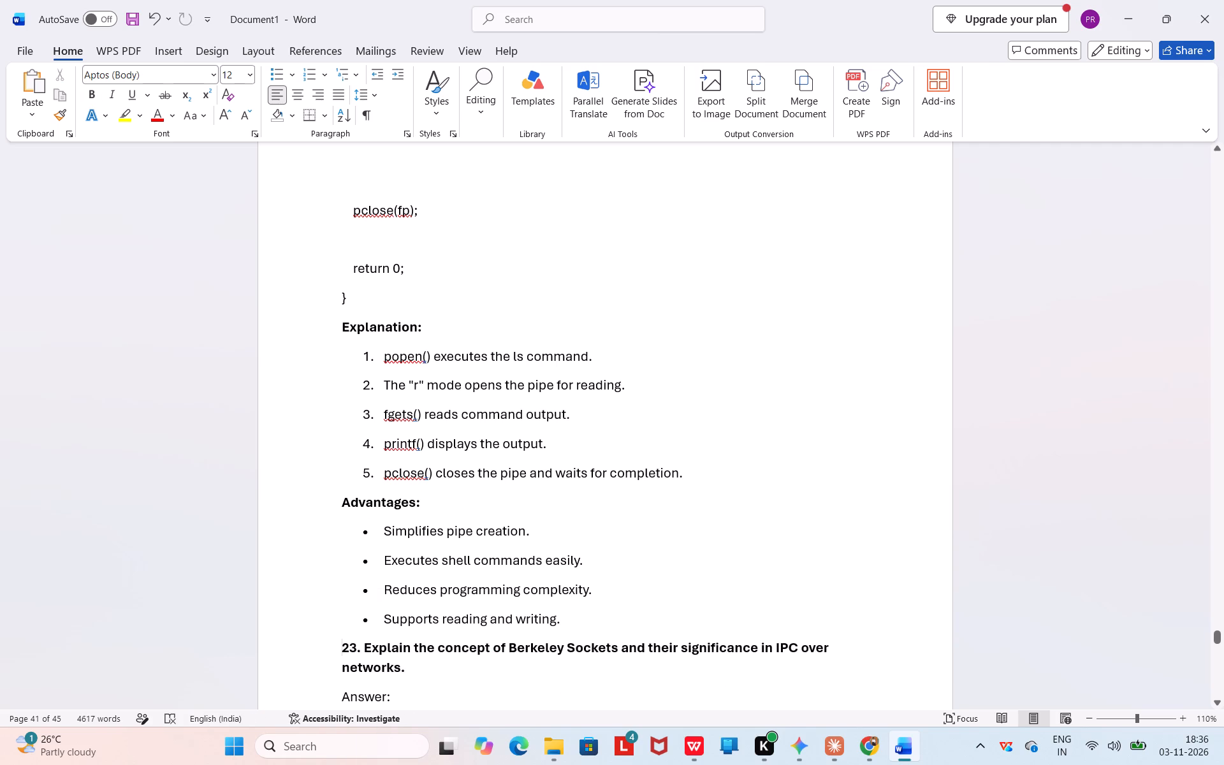
key("BackSpace")
key("BackSpace")
key("5")
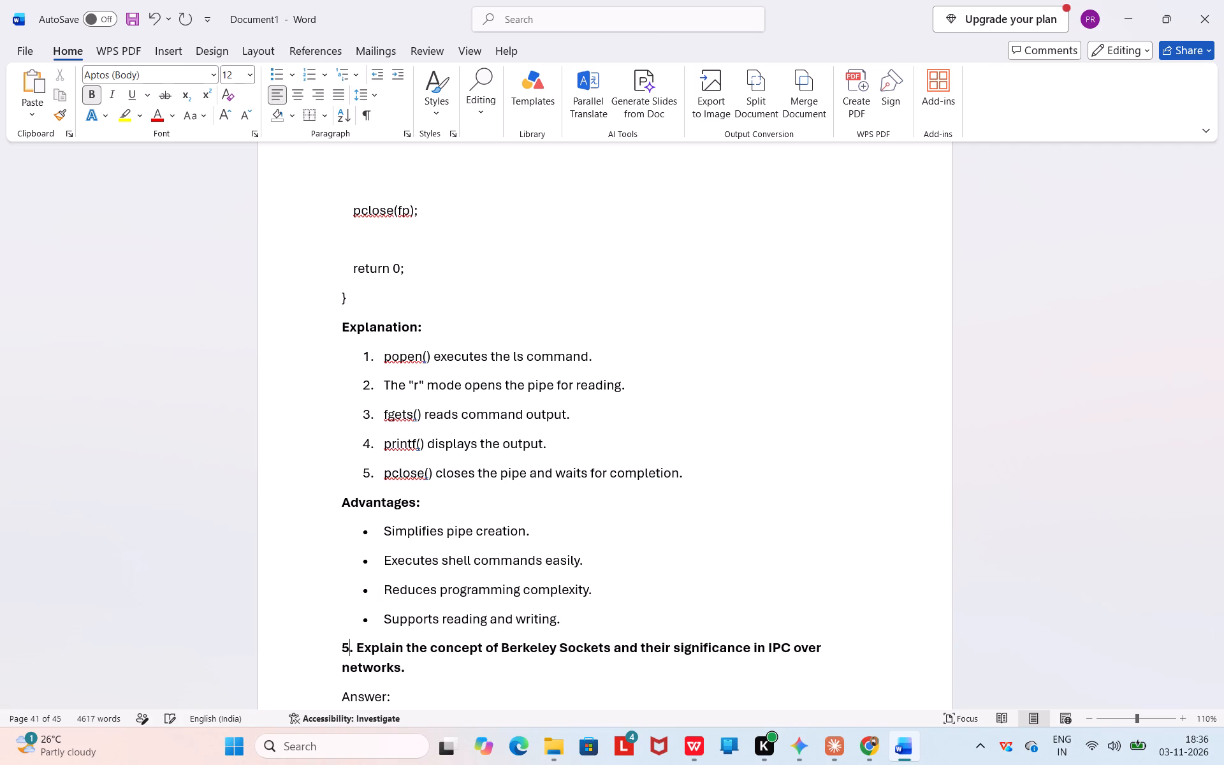
left_click_drag(419, 673, 338, 641)
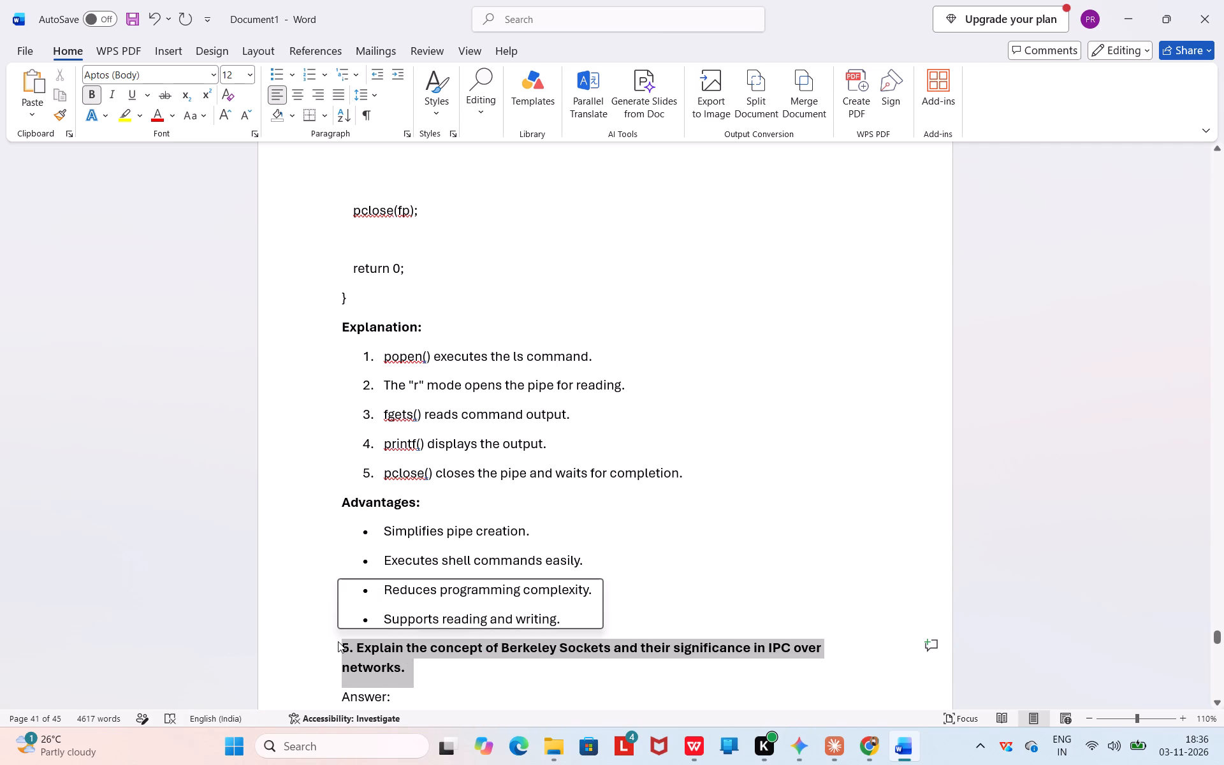
left_click(416, 611)
Delete the "Answer:" label below question 5.
scroll(470, 685, "down", 1)
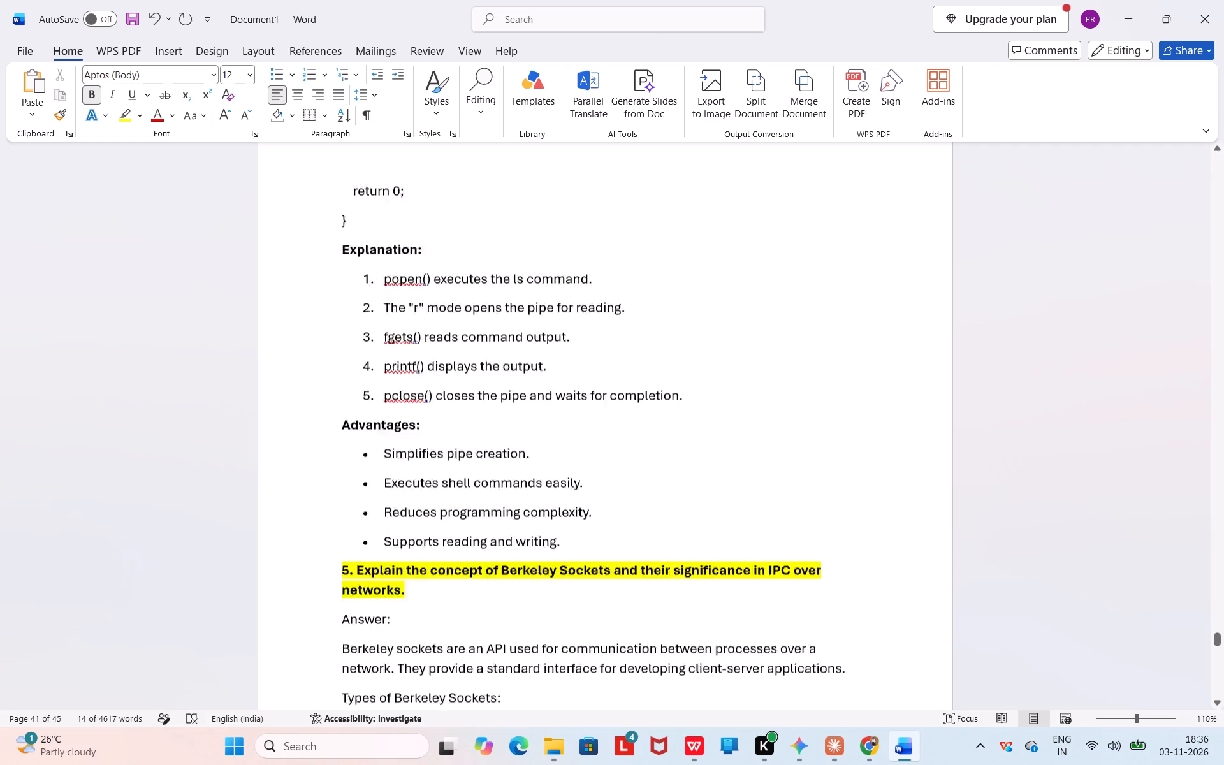
scroll(470, 685, "down", 1)
left_click_drag(402, 449, 314, 453)
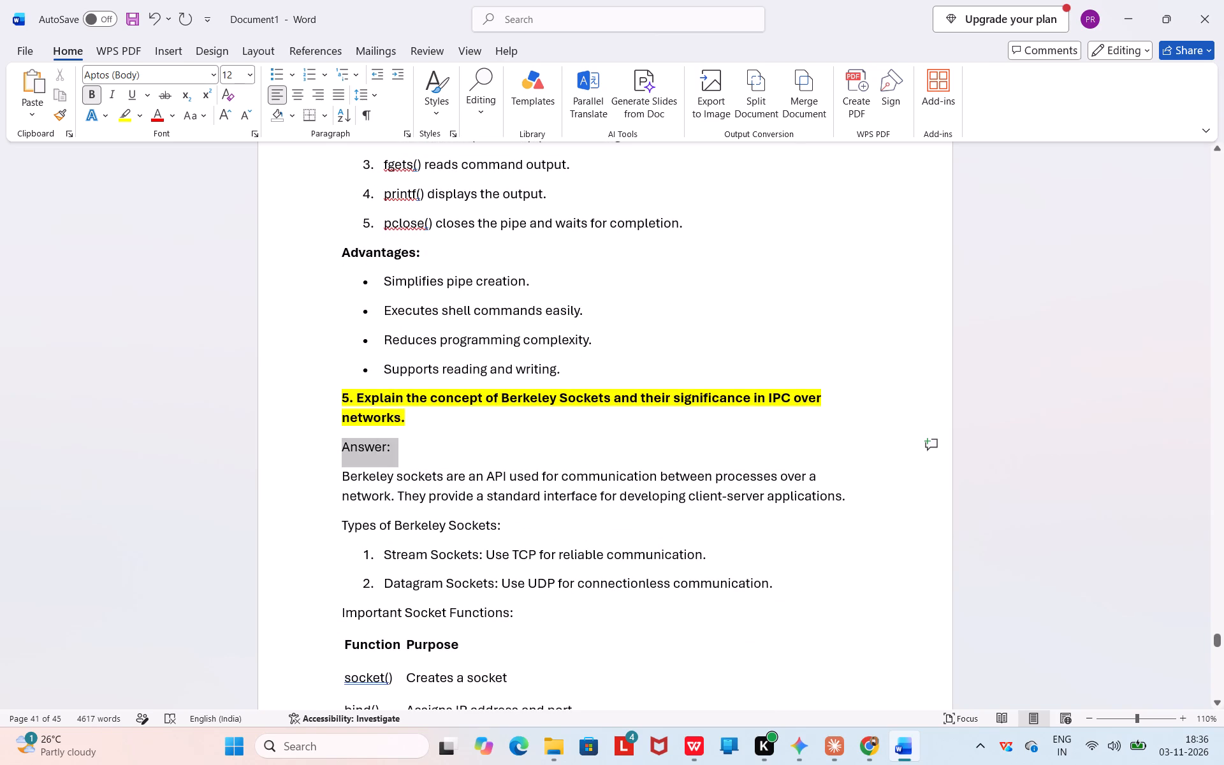
key("BackSpace")
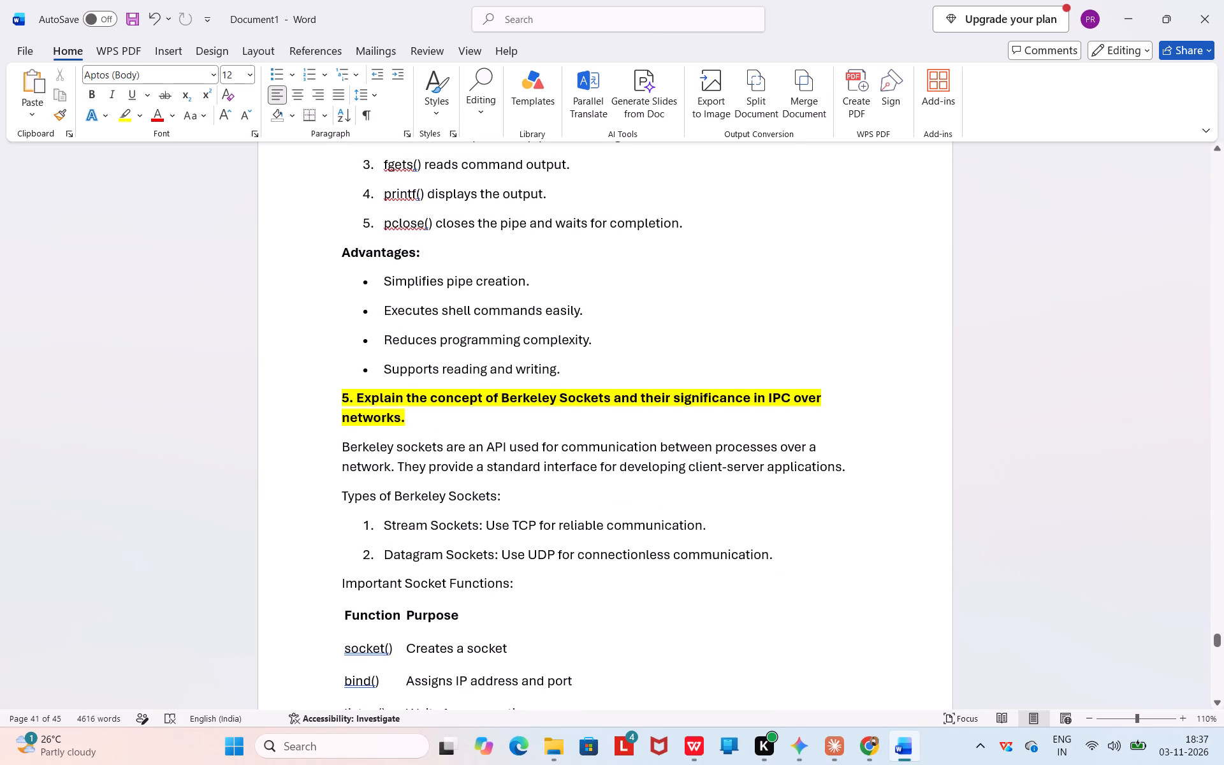
Make the "Types of Berkeley Sockets:" and "Working Mechanism:" subheadings in question 5's answer bold.
left_click_drag(510, 504, 463, 496)
left_click_drag(463, 496, 302, 504)
left_click(320, 481)
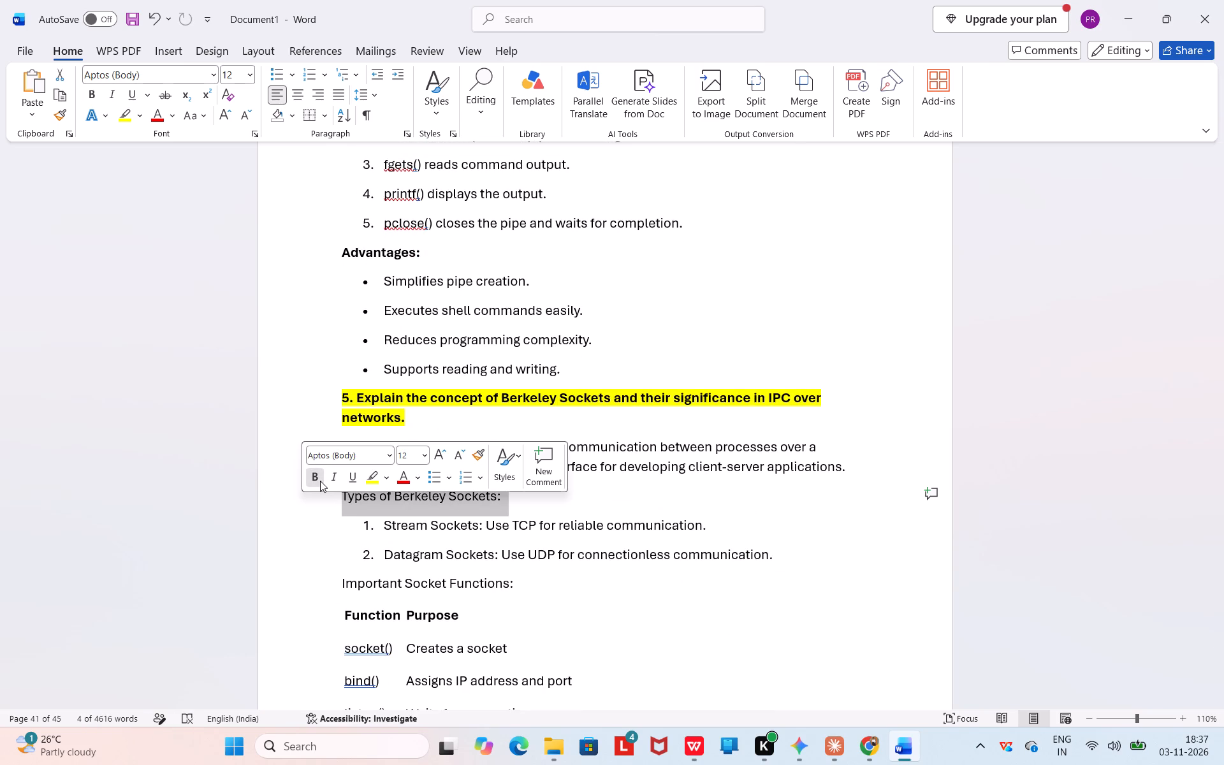
scroll(506, 624, "down", 2)
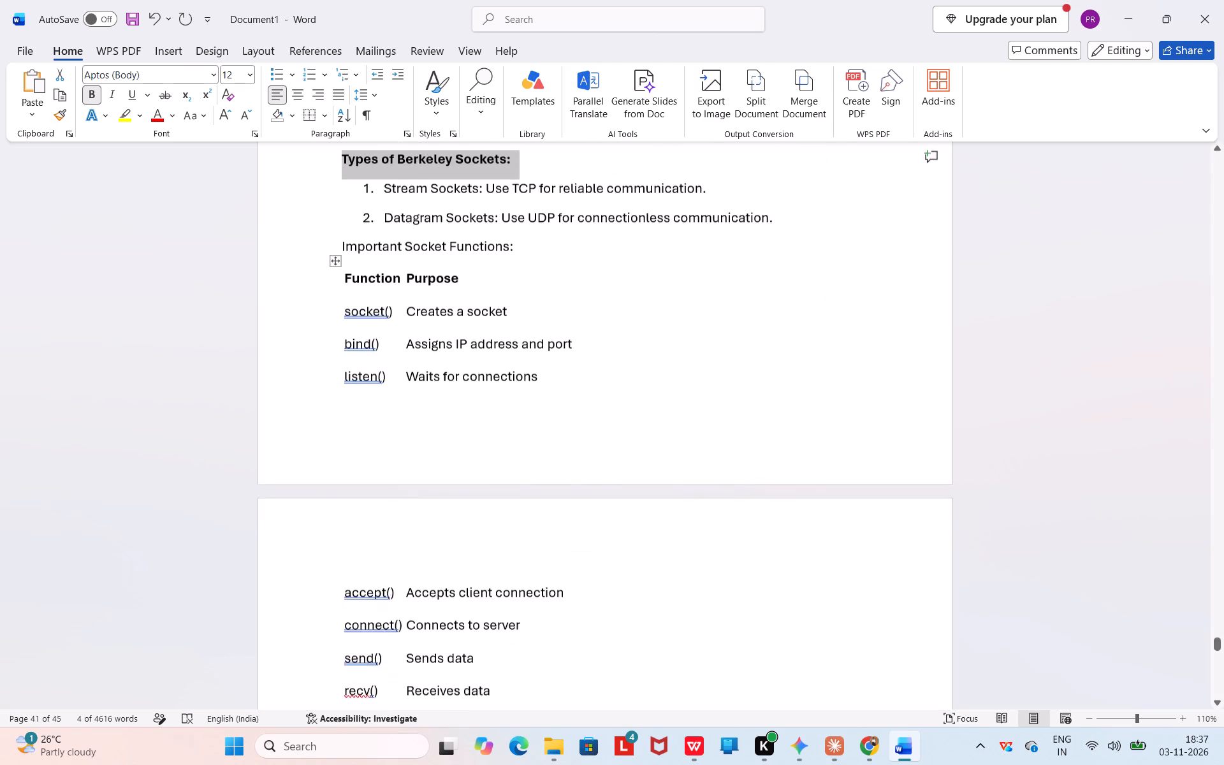
scroll(506, 624, "down", 3)
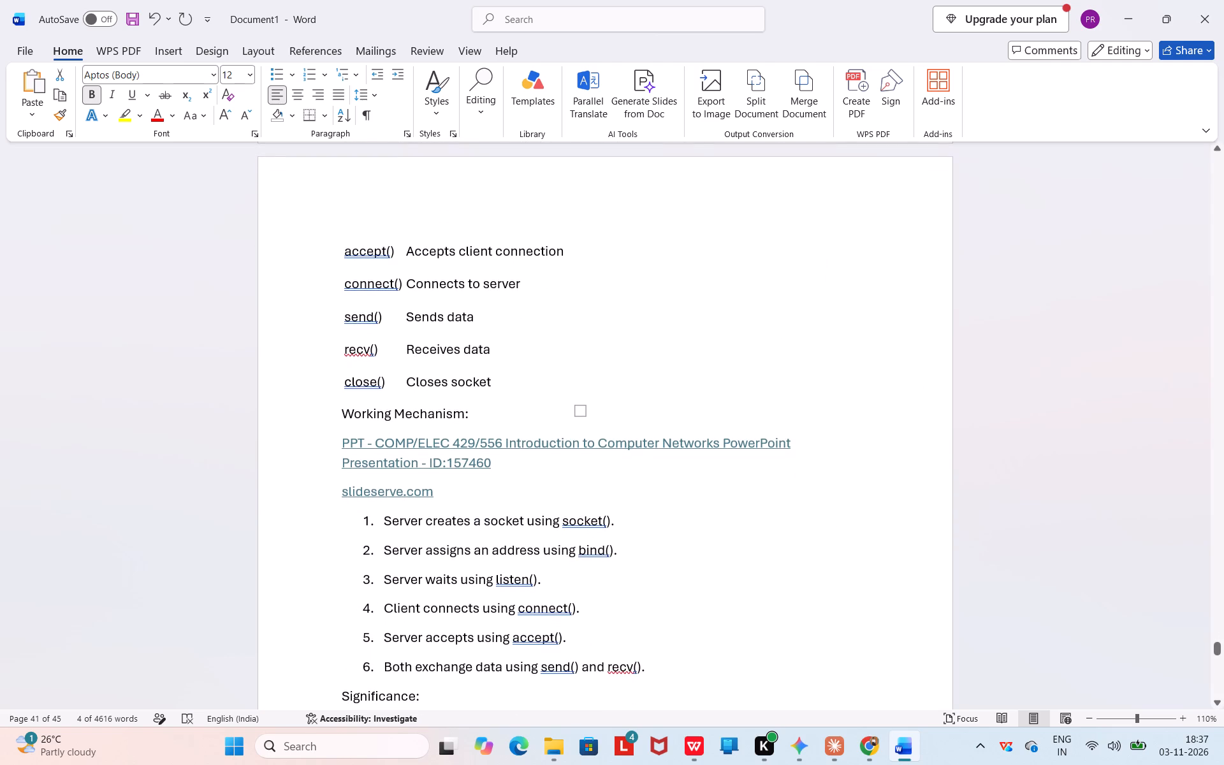
scroll(484, 595, "down", 1)
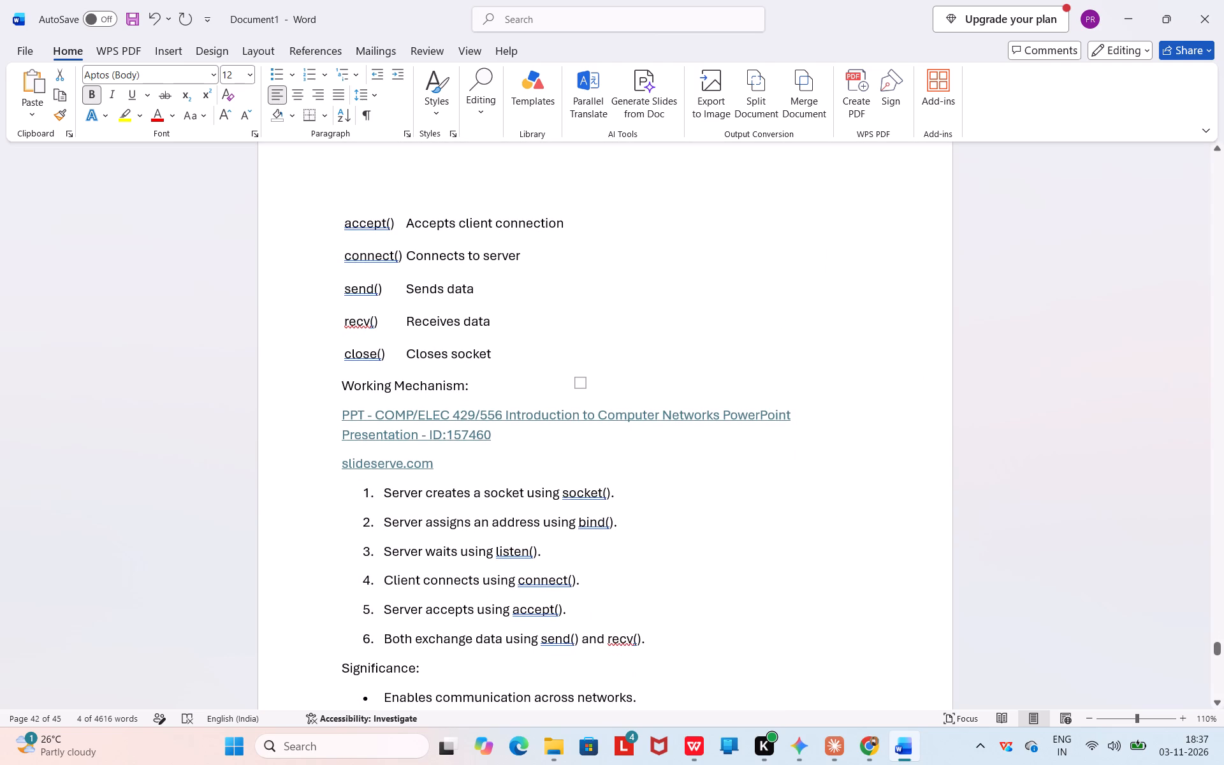
left_click_drag(485, 388, 319, 396)
left_click(330, 374)
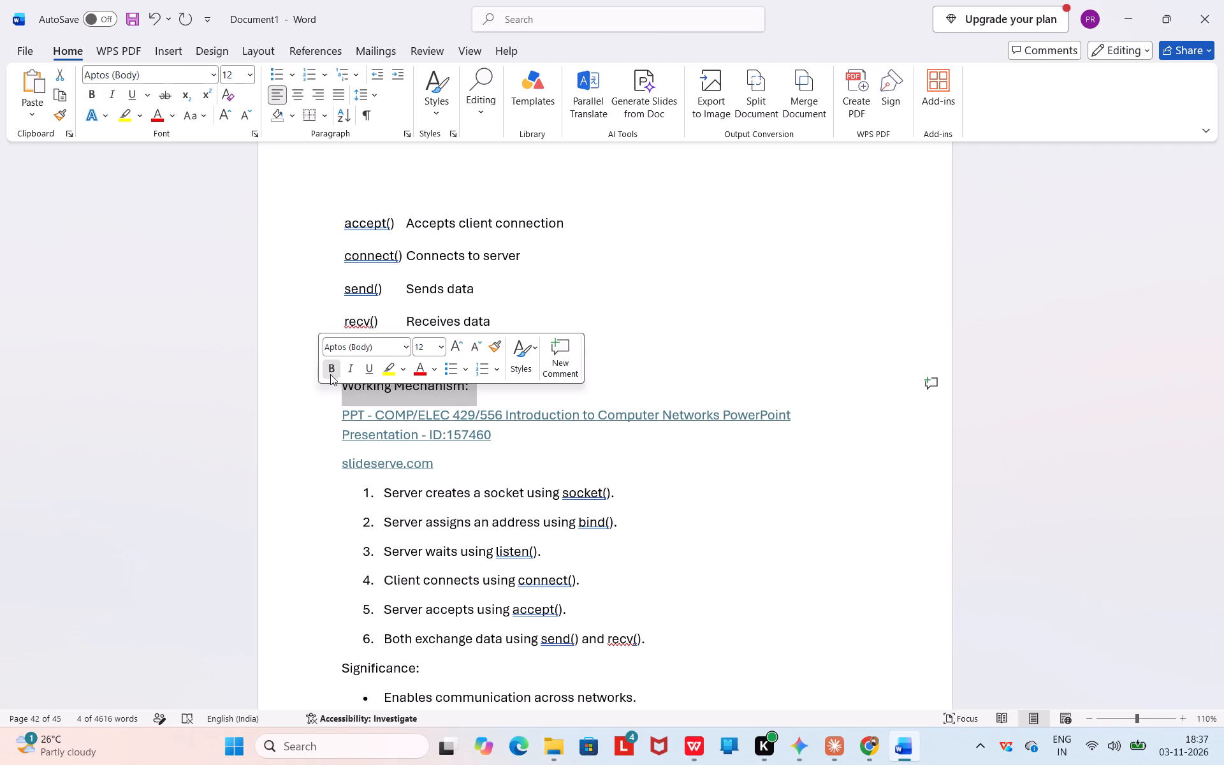
Make the "Significance:" and "Applications:" subheadings in question 5's answer bold.
left_click_drag(439, 667, 346, 678)
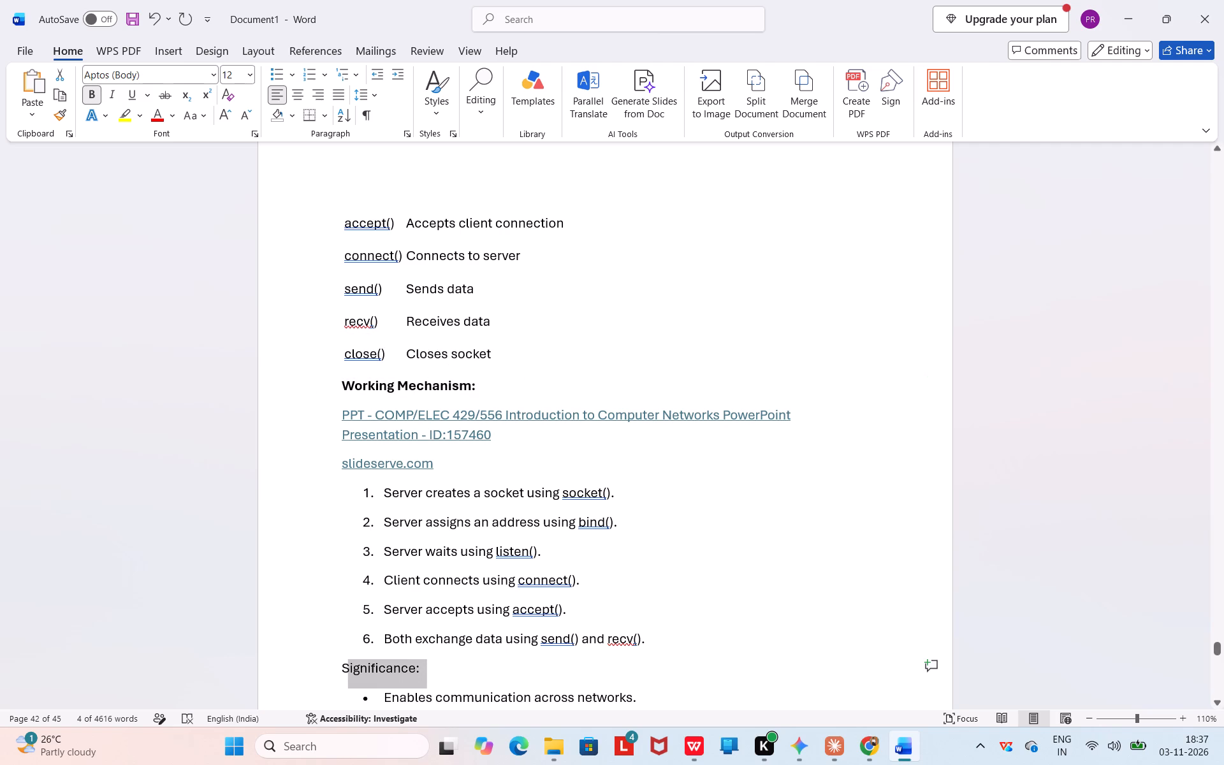
left_click_drag(346, 678, 331, 680)
left_click(344, 653)
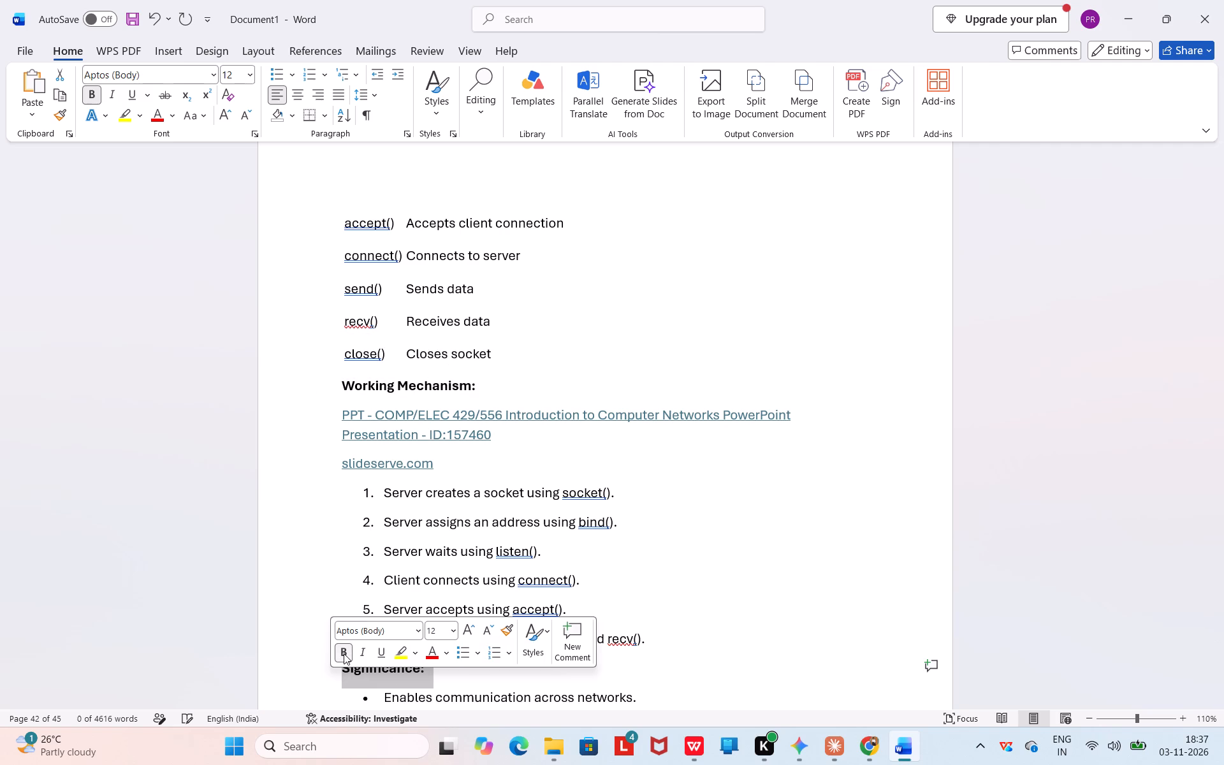
scroll(677, 611, "down", 4)
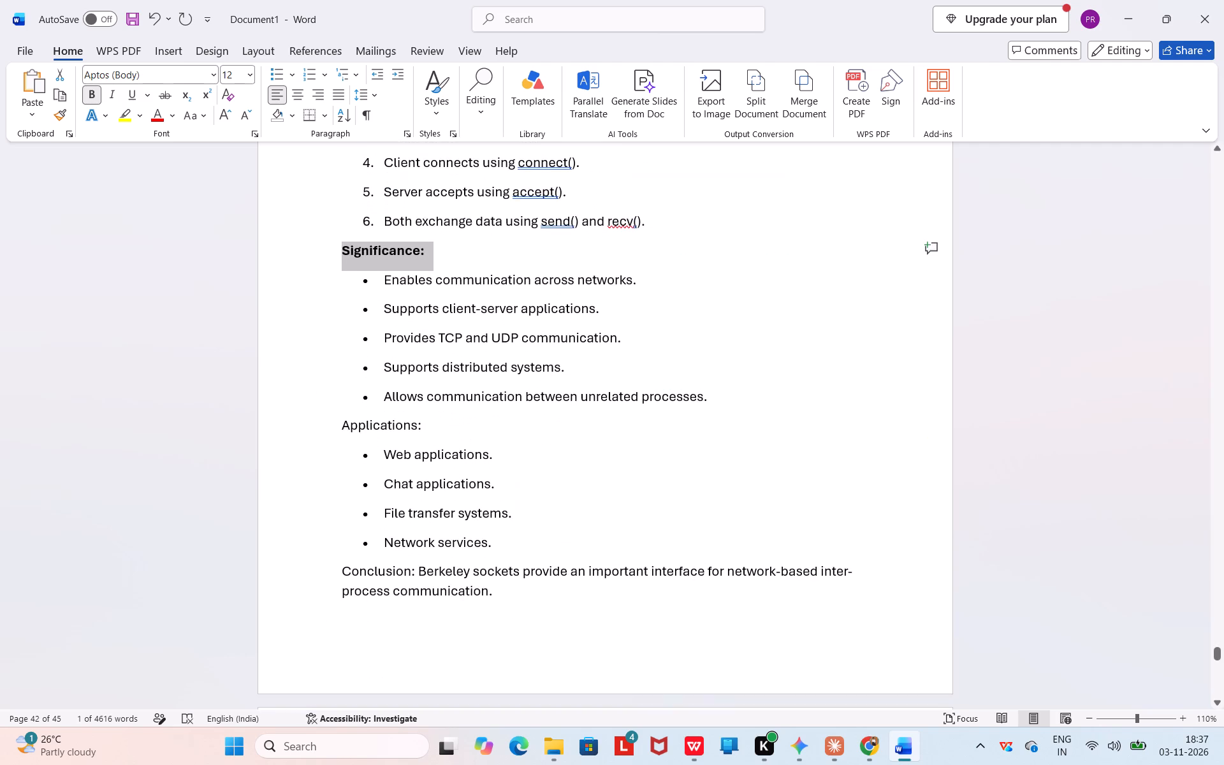
left_click_drag(433, 415, 332, 405)
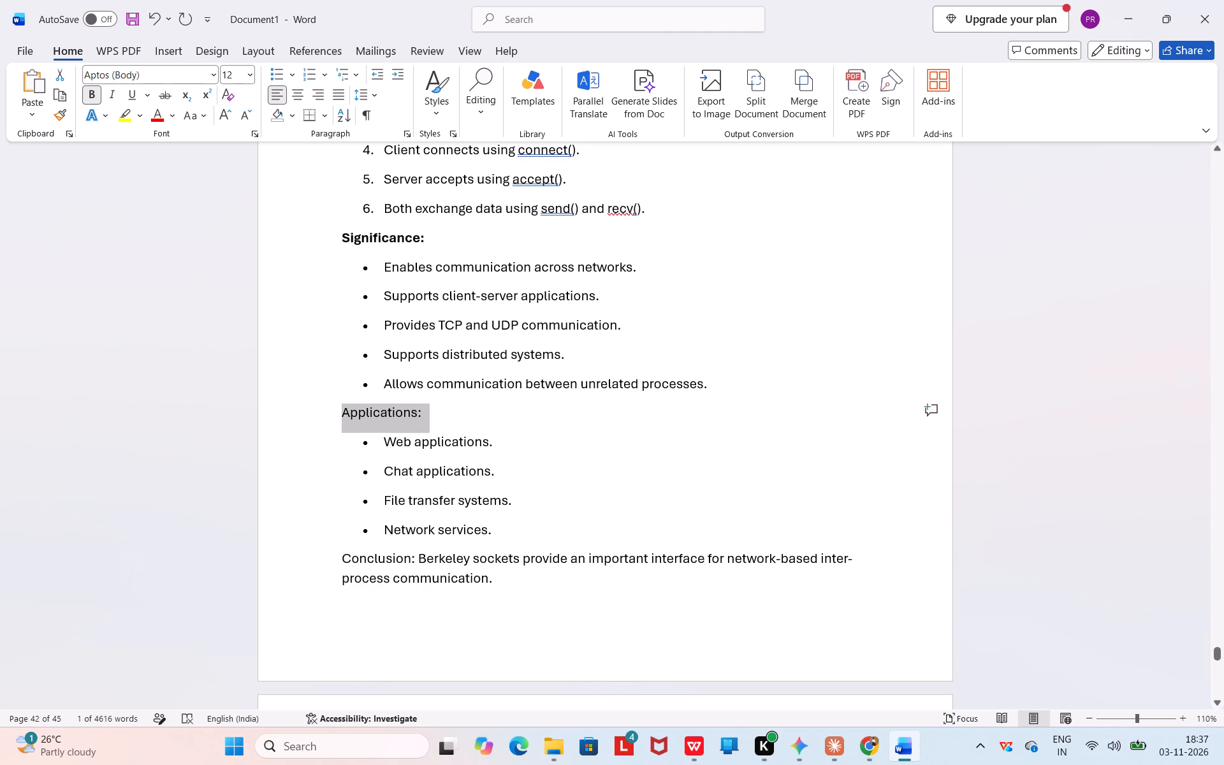
left_click_drag(332, 405, 332, 406)
left_click(342, 388)
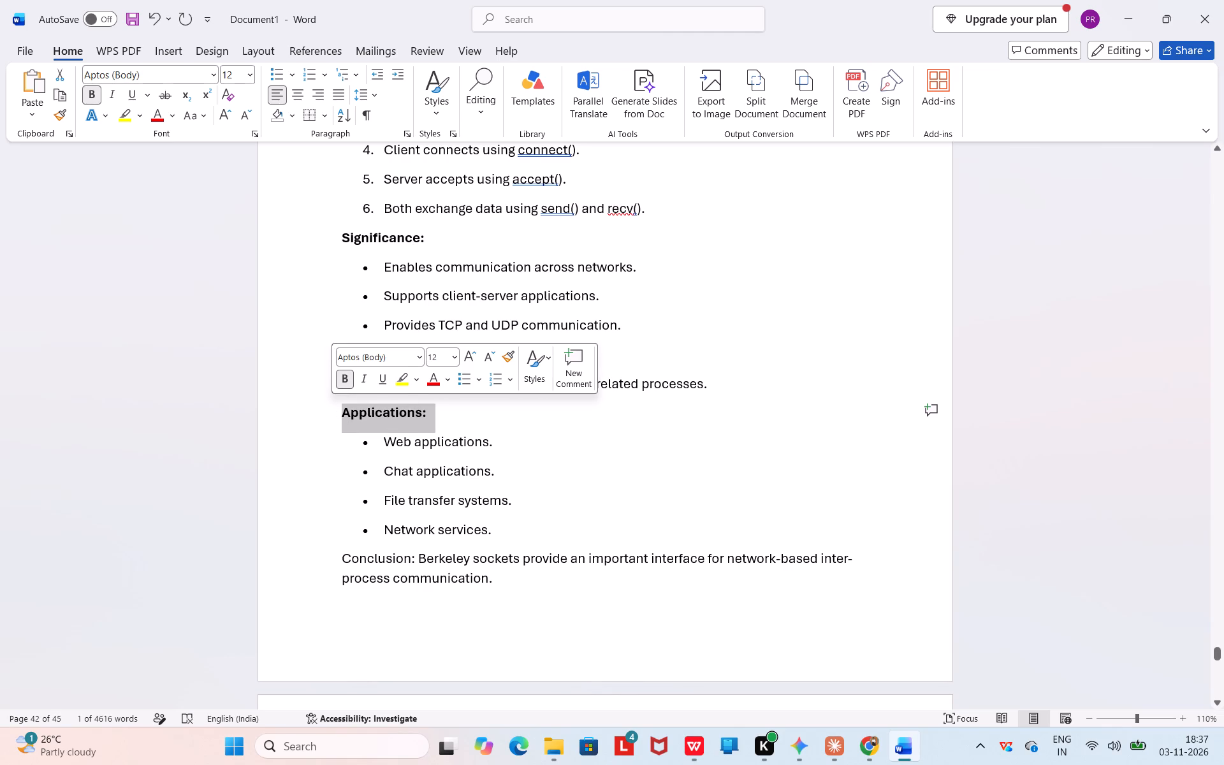
Delete the "Conclusion:" paragraph at the end of question 5's answer.
left_click_drag(504, 591, 348, 559)
key("BackSpace")
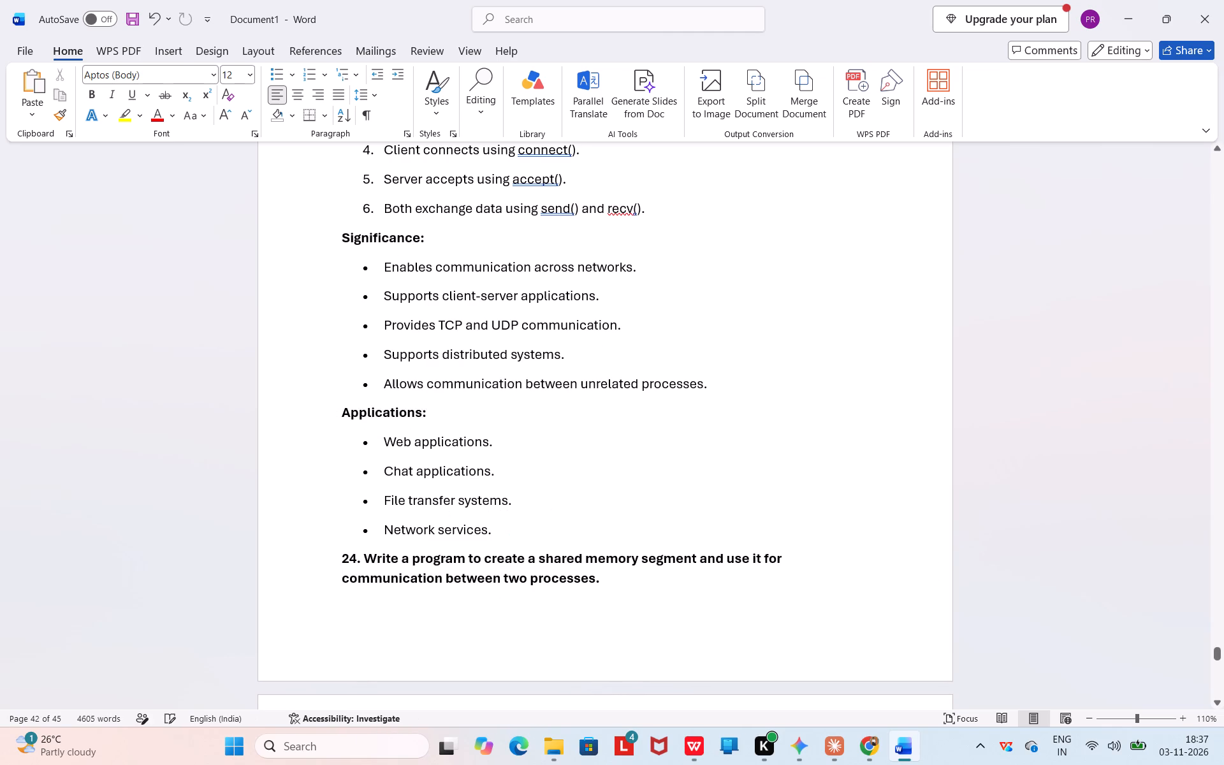
Renumber the shared memory segment program question heading as 6 and highlight it in yellow.
left_click(356, 560)
key("BackSpace")
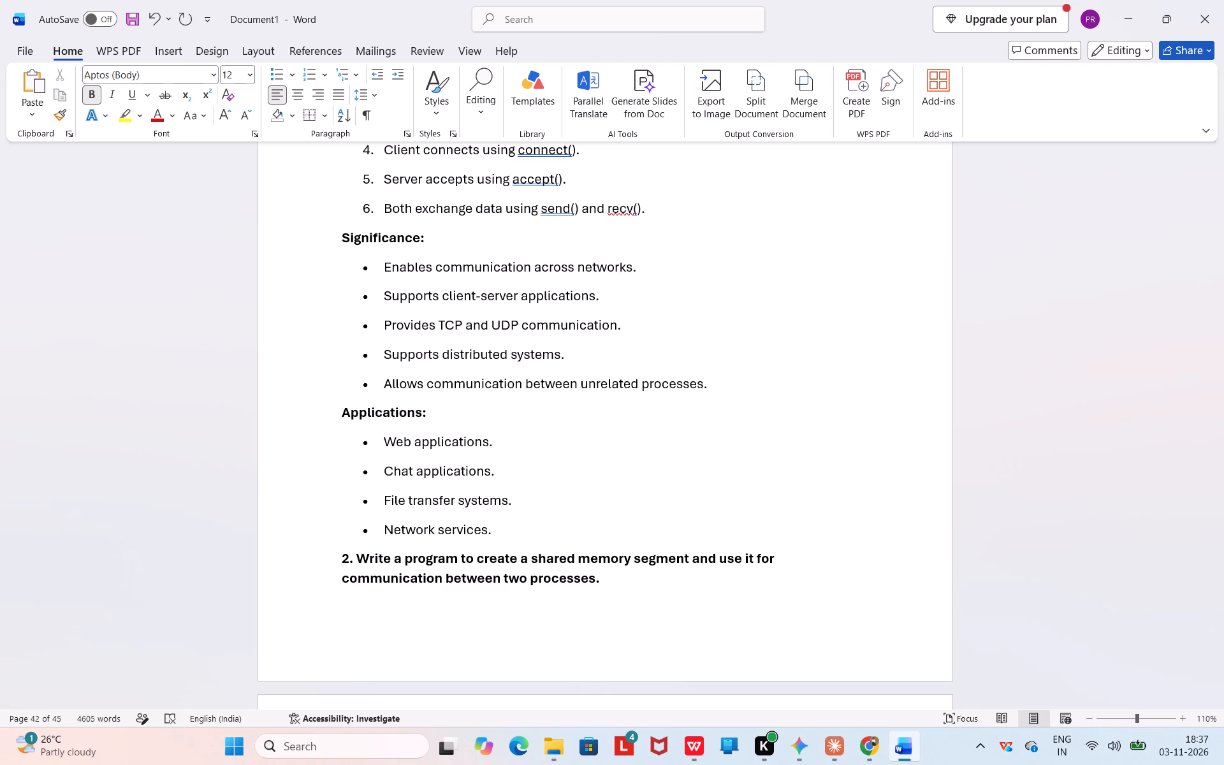
key("BackSpace")
key("6")
left_click_drag(626, 586, 351, 565)
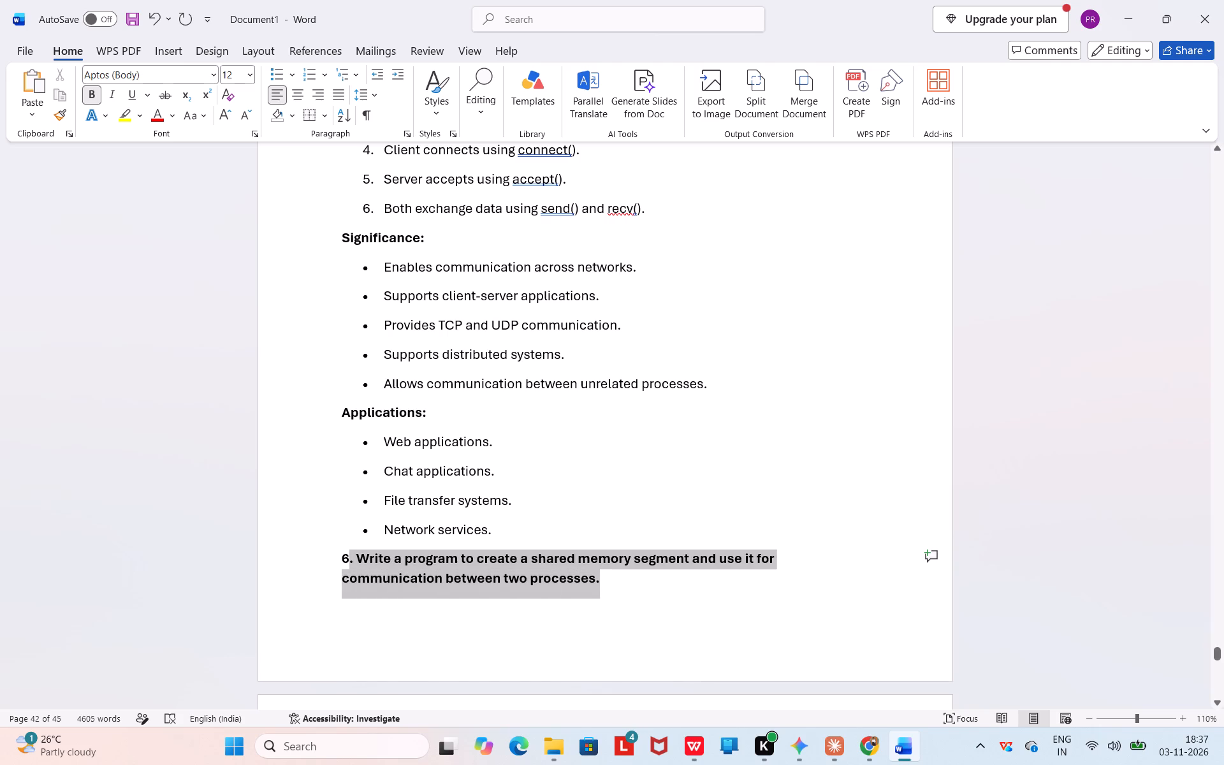
left_click_drag(351, 565, 337, 560)
left_click(406, 536)
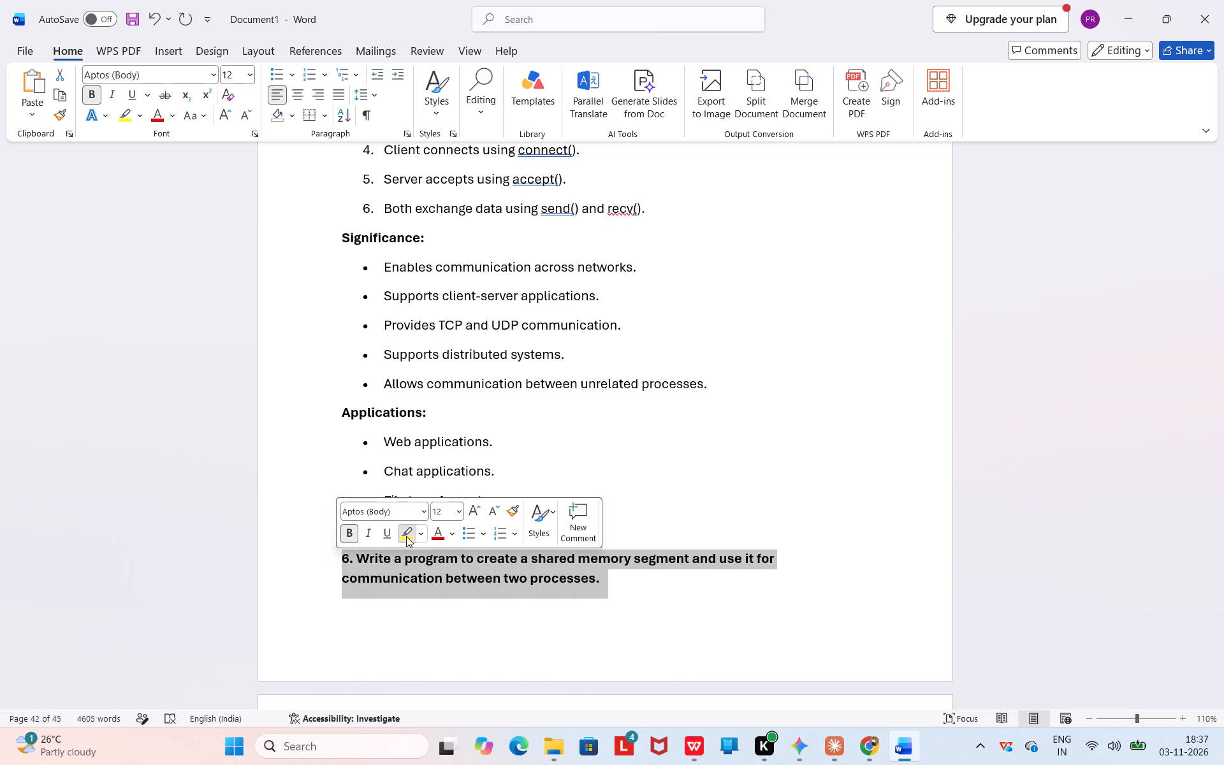
Delete the "Answer:" label below question 6.
scroll(428, 611, "down", 5)
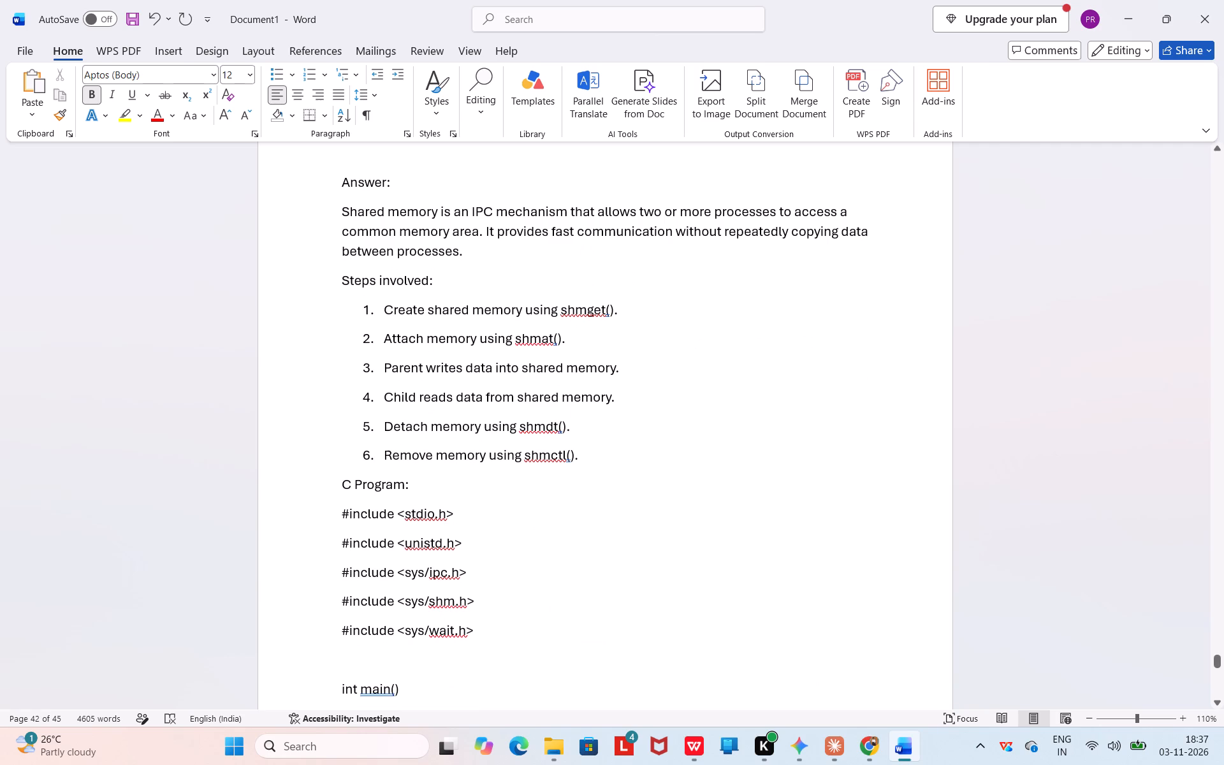
left_click(397, 184)
key("BackSpace")
key("BackSpace")
key("BackSpace")
key("BackSpace")
key("BackSpace")
key("BackSpace")
key("BackSpace")
key("BackSpace")
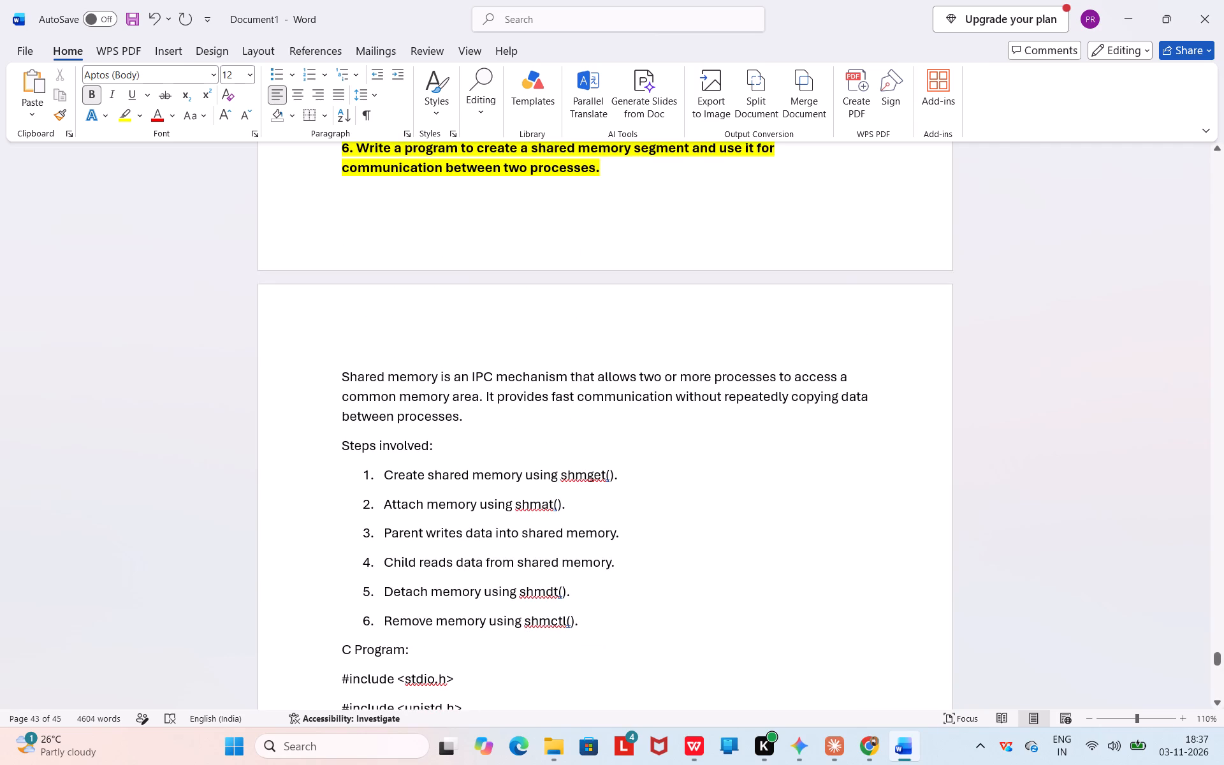
Make the "Steps involved:" and "C Program:" subheadings in question 6's shared memory answer bold.
left_click_drag(448, 450, 305, 435)
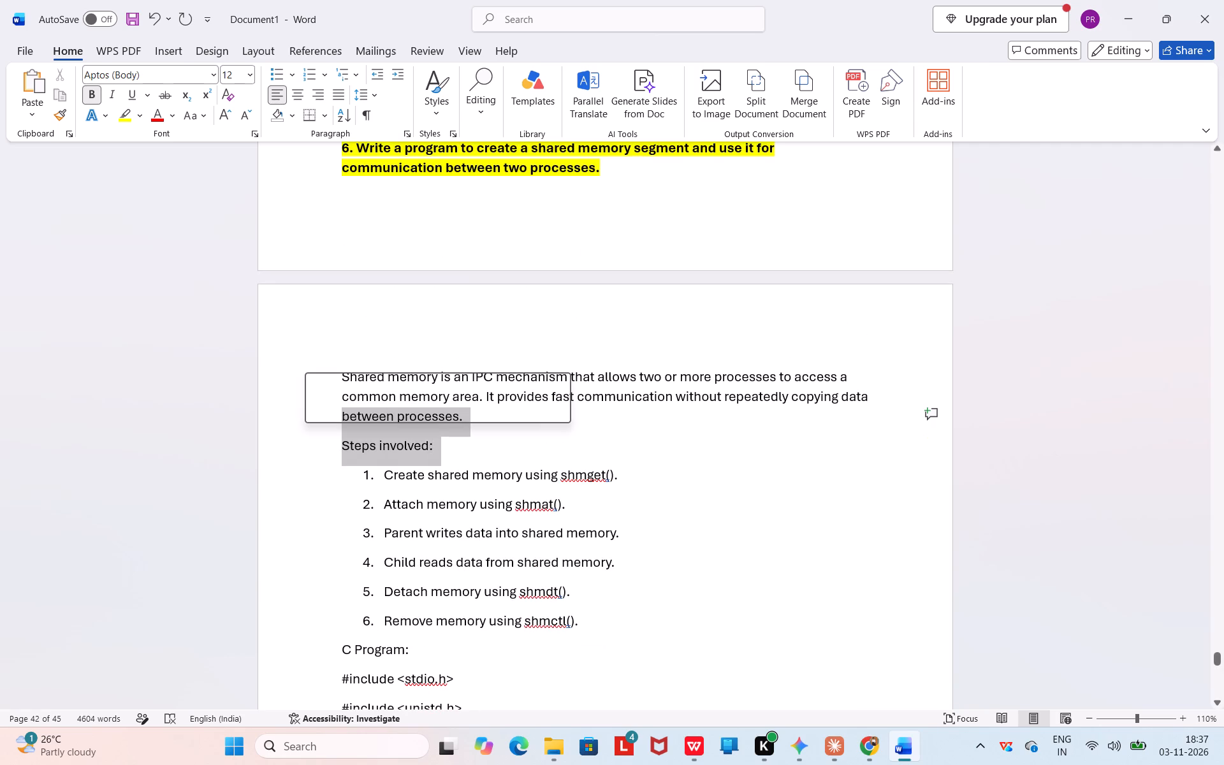
left_click(455, 440)
left_click_drag(454, 440, 453, 440)
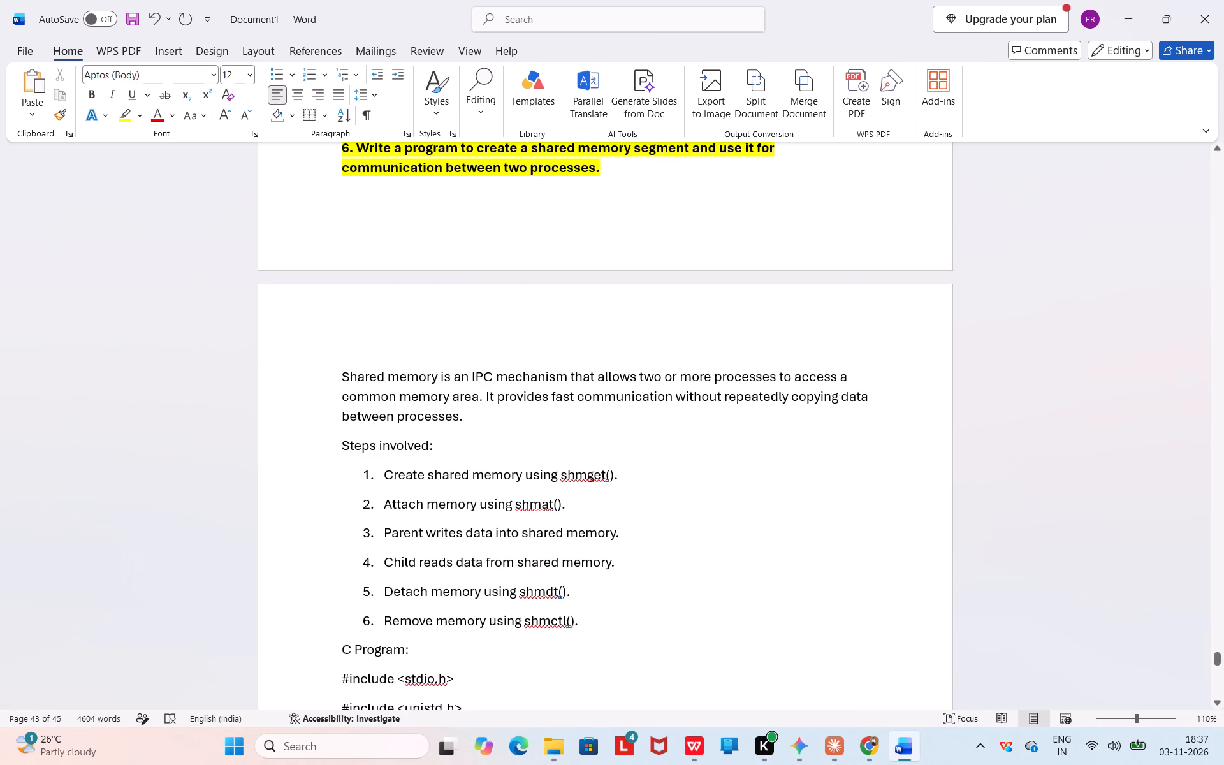
left_click_drag(453, 440, 322, 460)
left_click(333, 439)
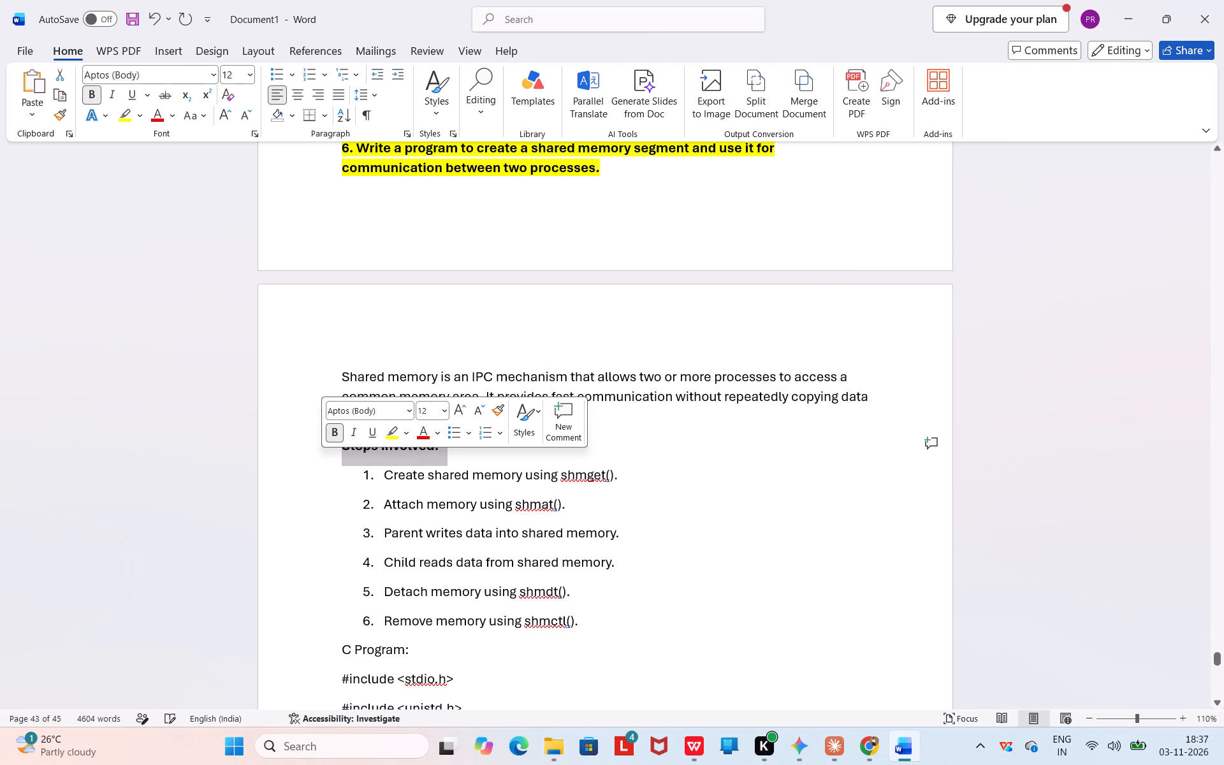
left_click_drag(430, 657, 317, 662)
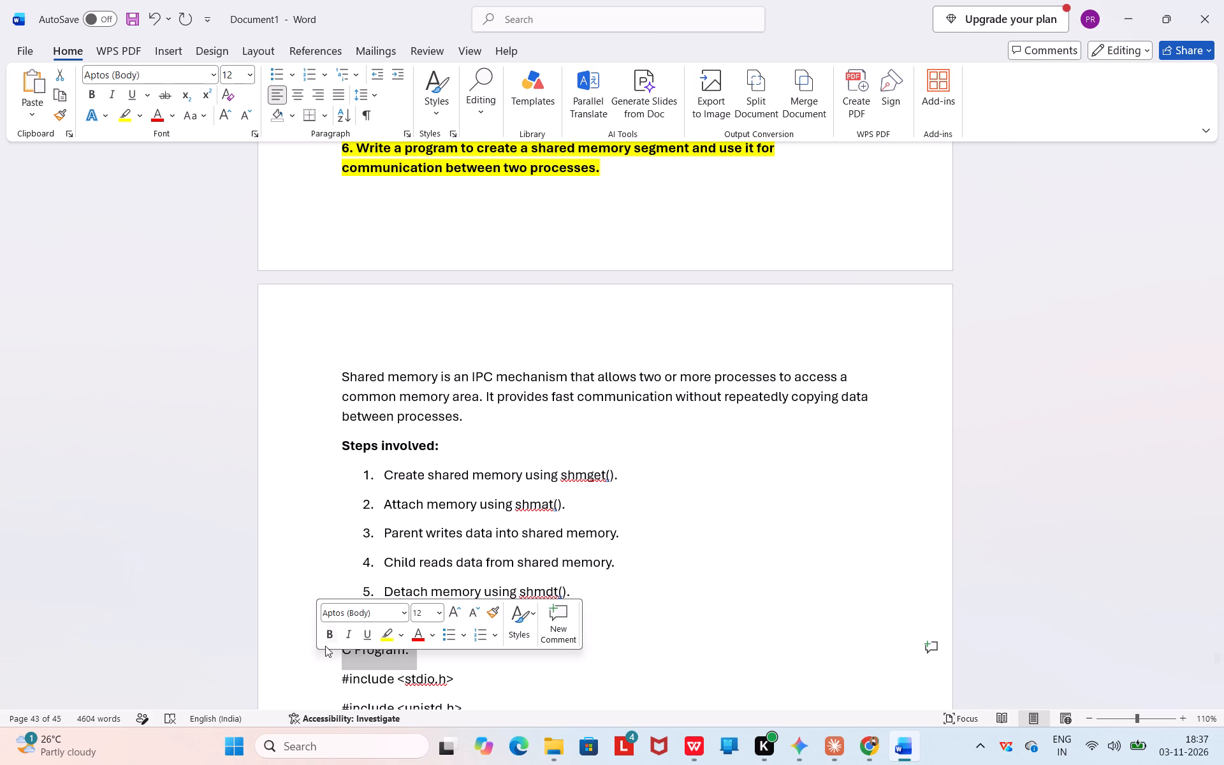
left_click(330, 639)
Make the "Output:" and "Explanation:" subheadings after question 6's shared memory program bold.
scroll(547, 692, "down", 3)
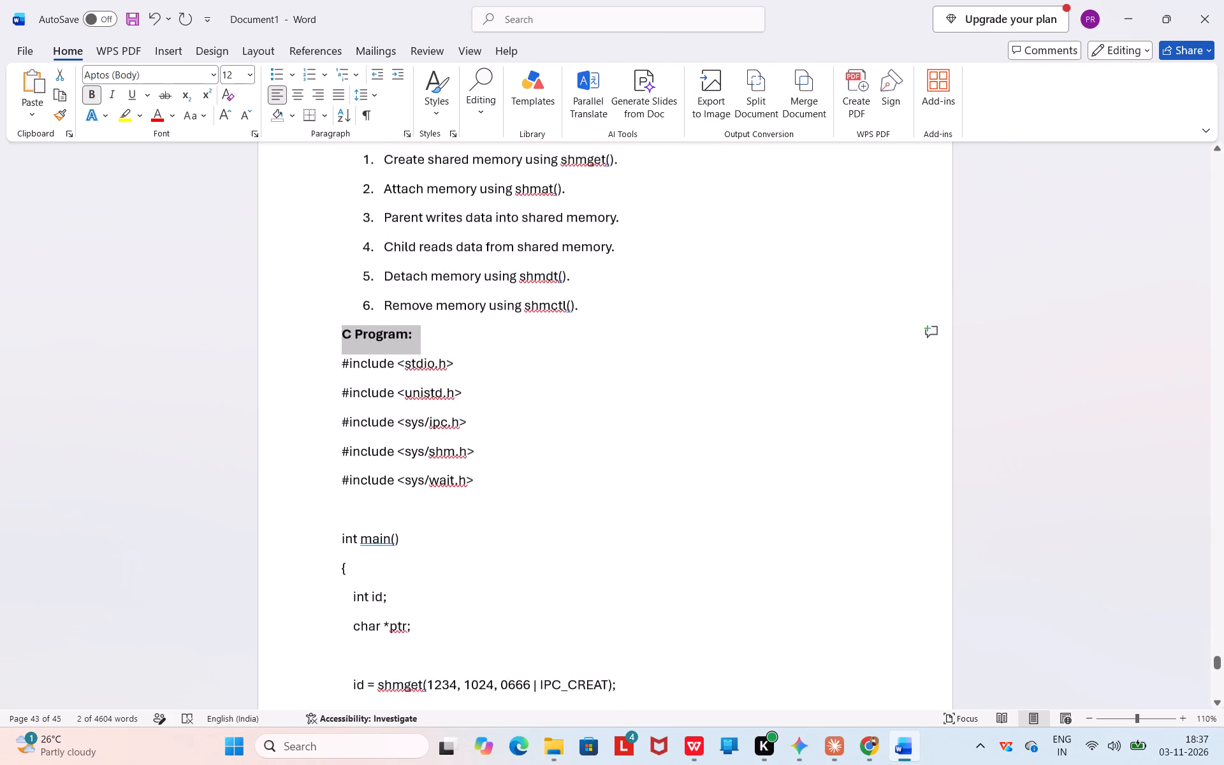
scroll(547, 692, "down", 2)
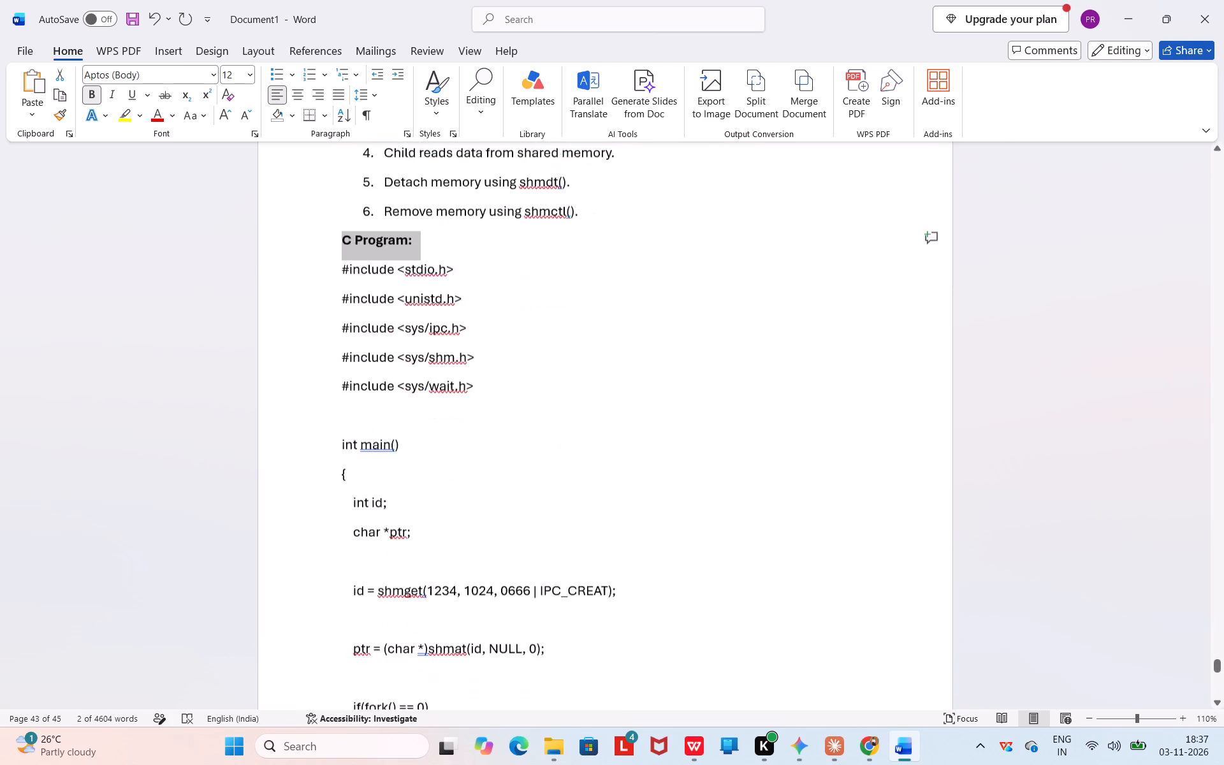
scroll(547, 692, "down", 5)
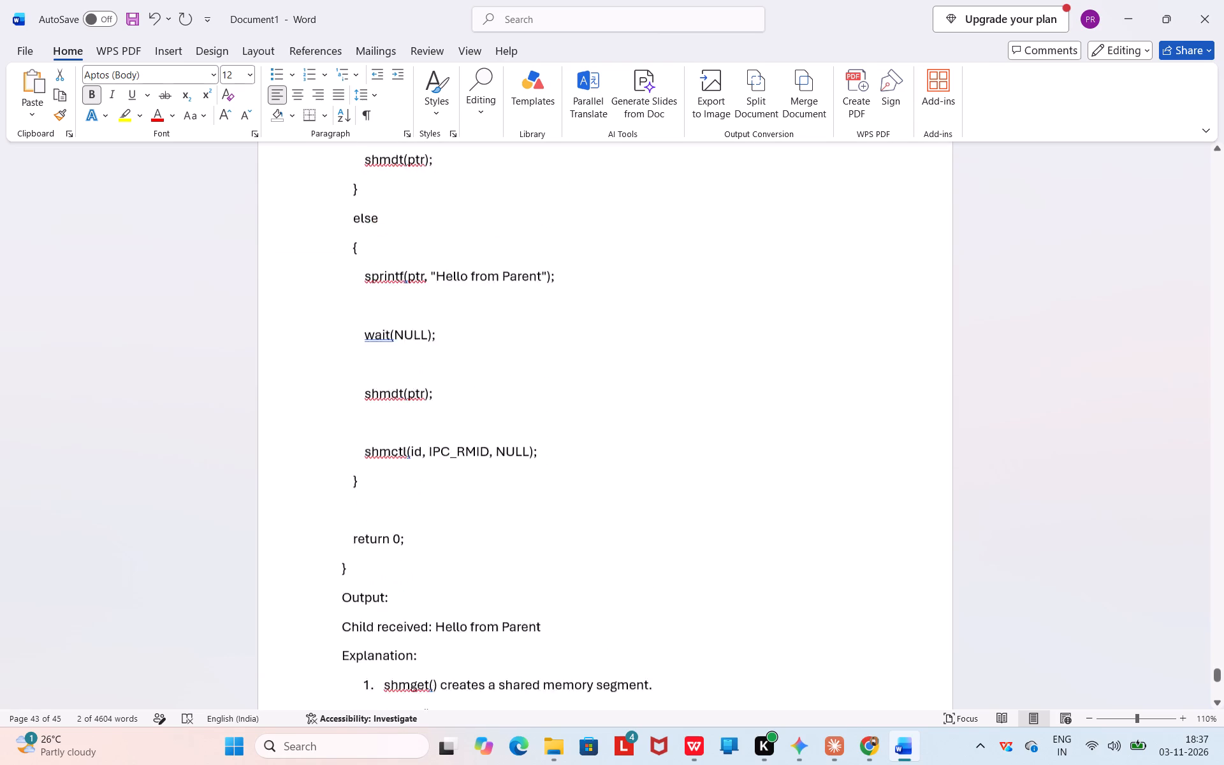
scroll(547, 692, "down", 1)
left_click_drag(397, 290, 349, 290)
left_click(363, 260)
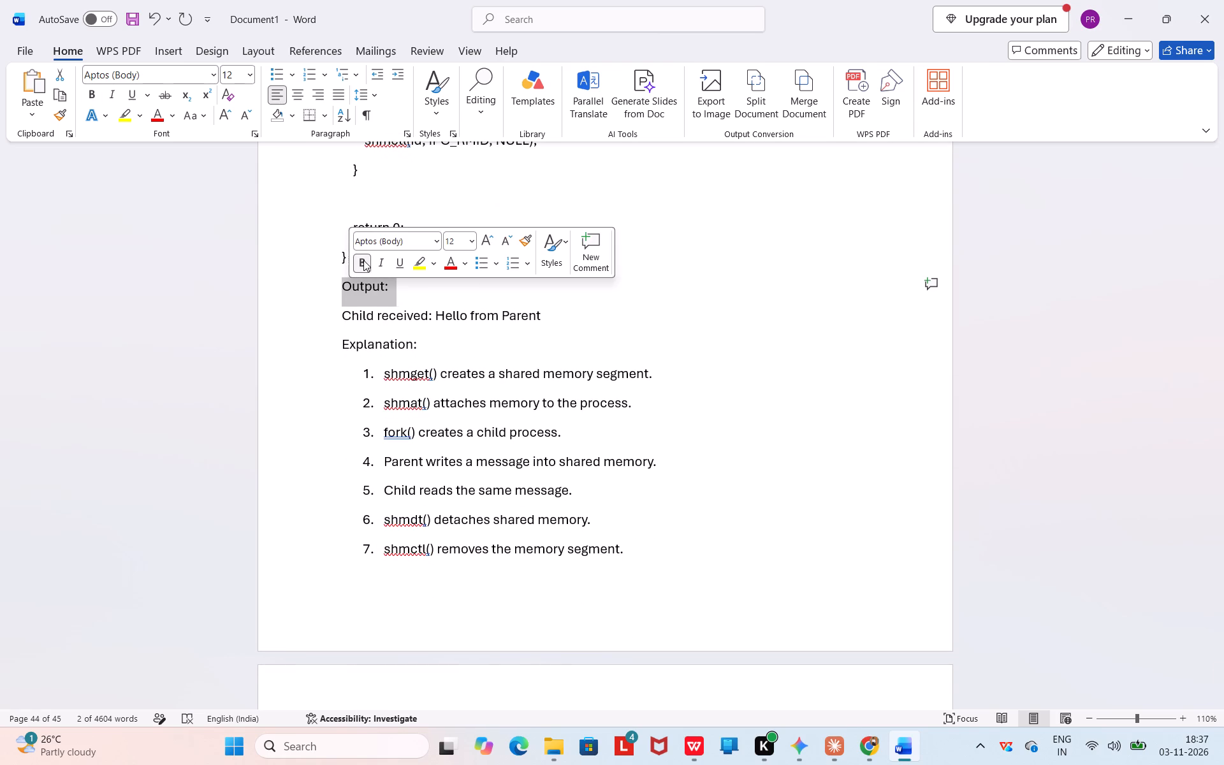
left_click_drag(431, 342, 340, 353)
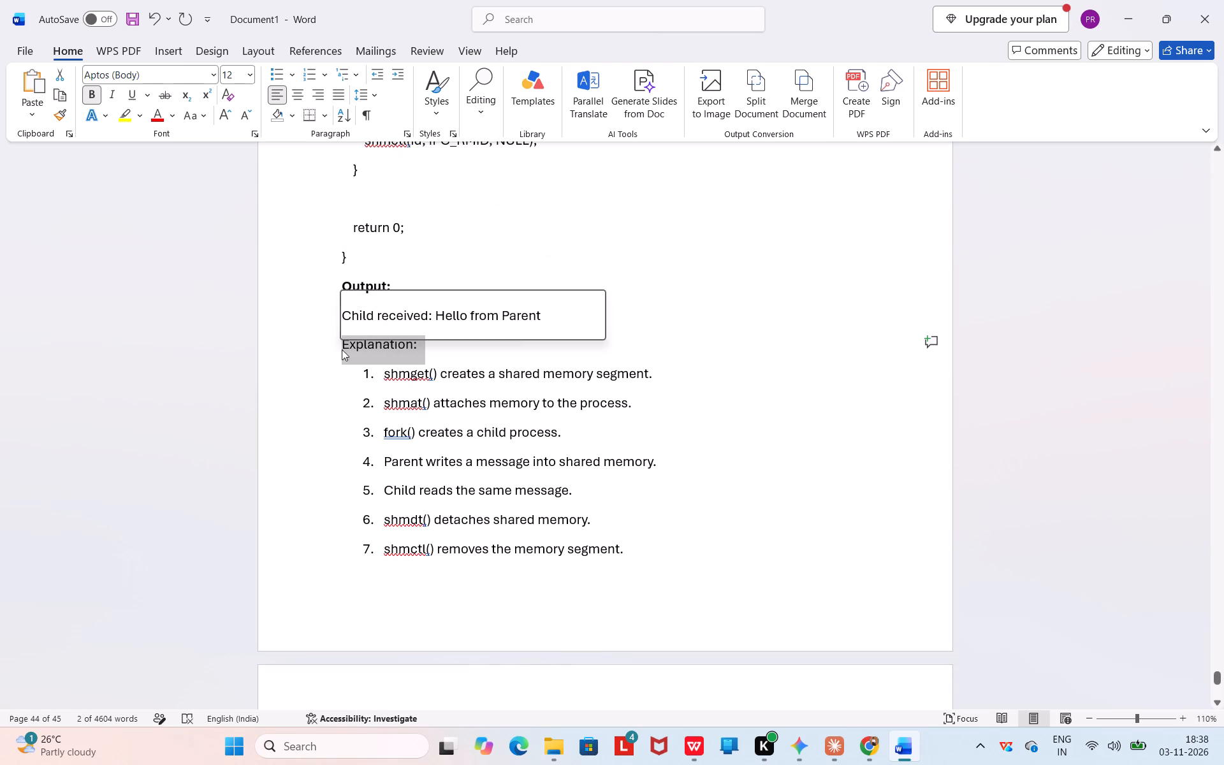
left_click(351, 329)
Make the "Advantages:" subheading at the end of question 6's answer bold.
scroll(463, 518, "down", 3)
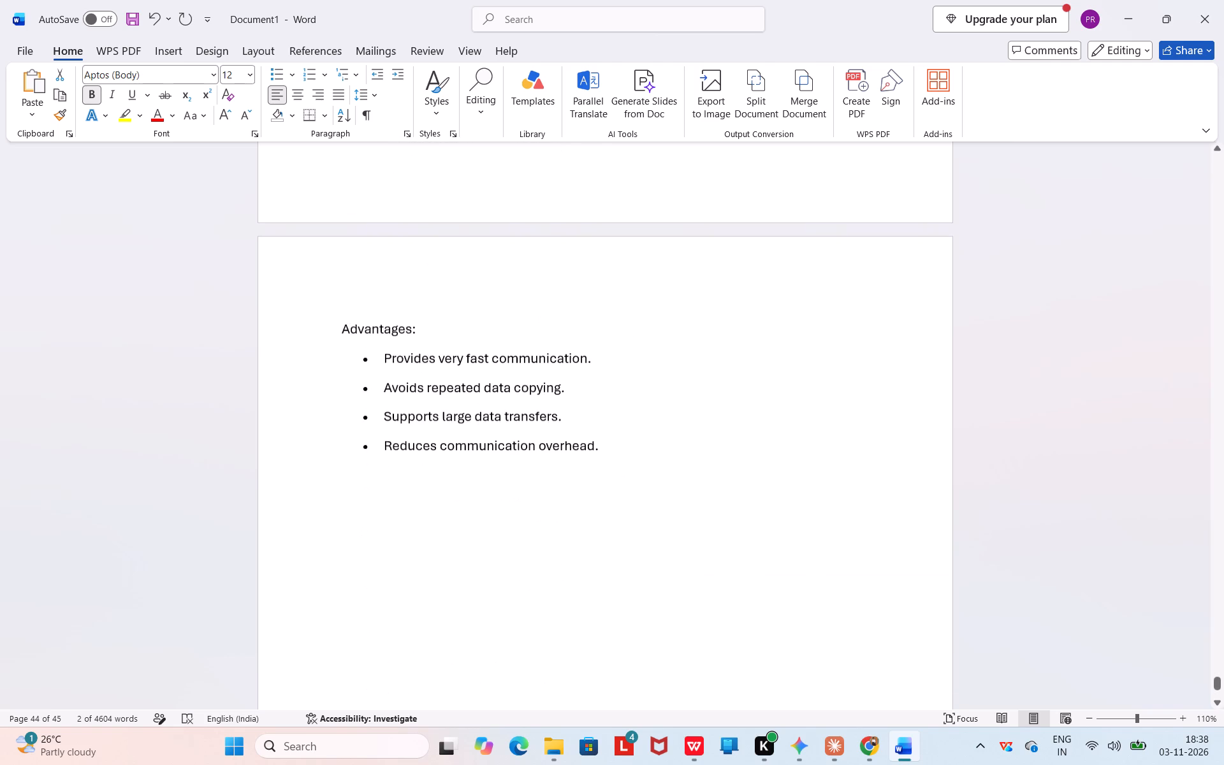
scroll(463, 518, "down", 1)
left_click_drag(437, 286, 411, 296)
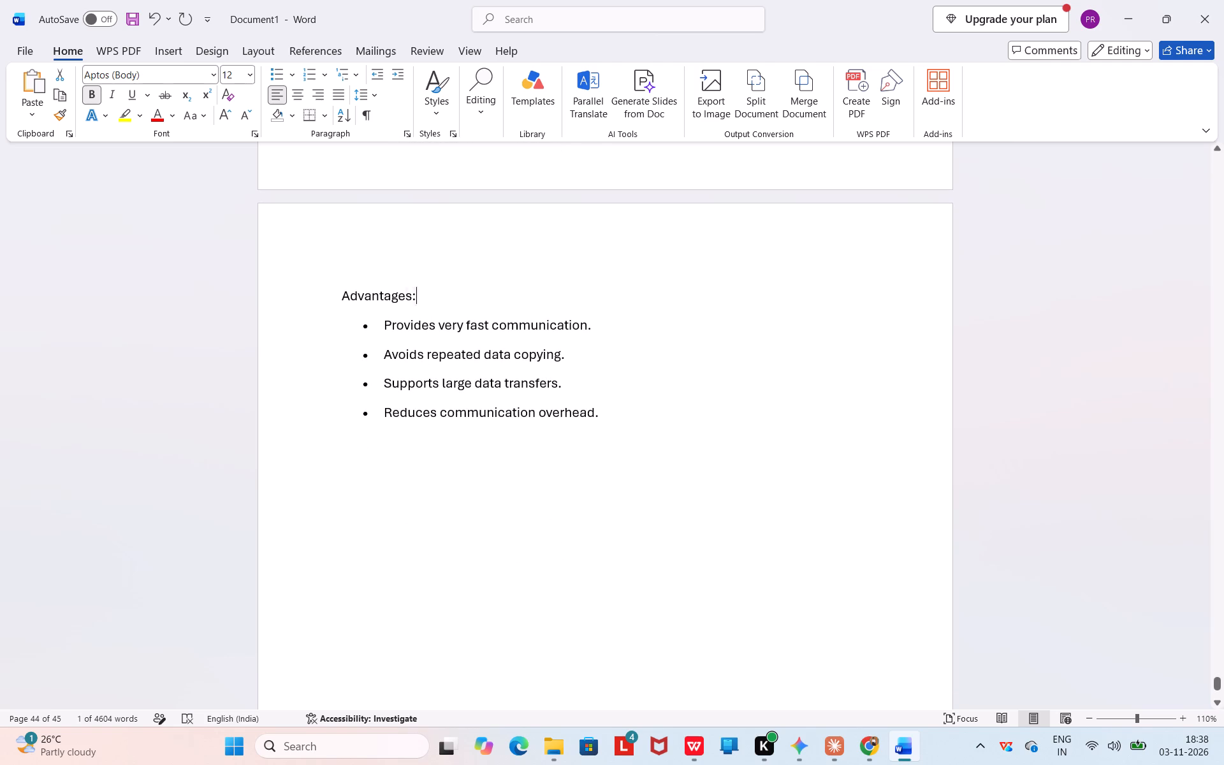
left_click_drag(411, 296, 331, 307)
left_click(346, 279)
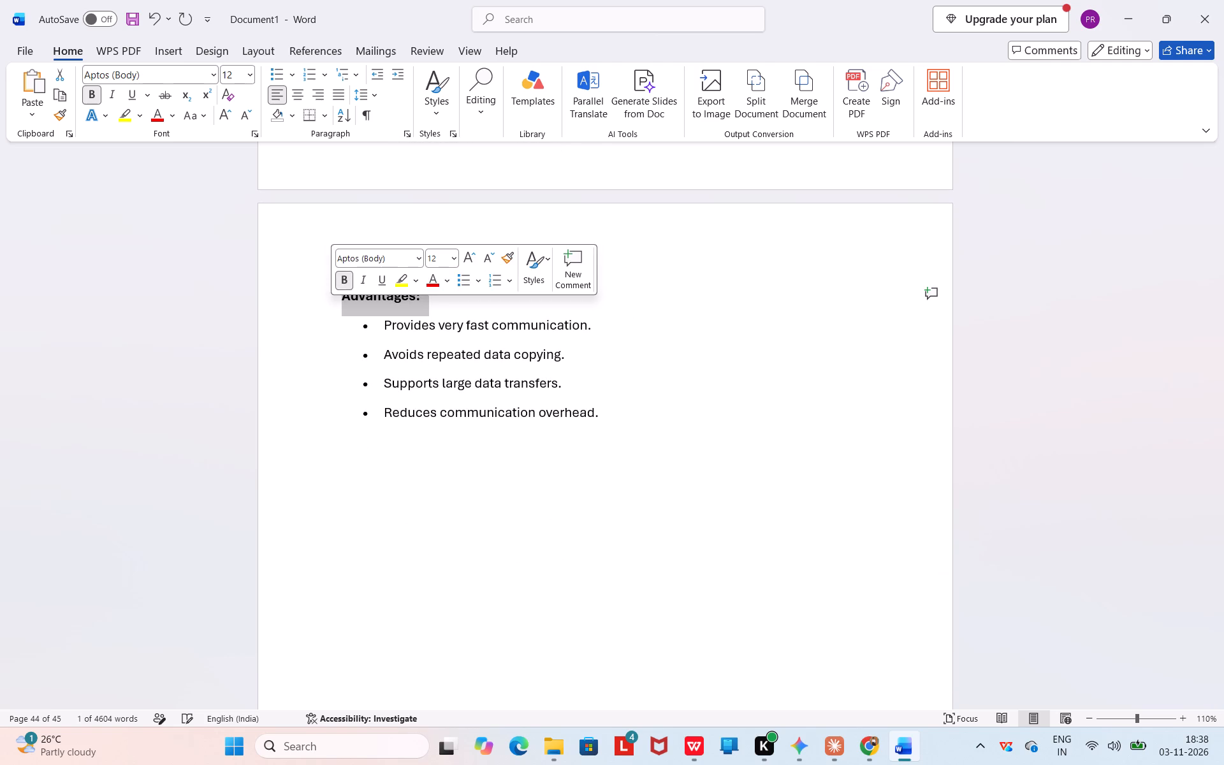
Review the formatting and spacing of the answers from the end of Set 4 back to the server program before Set 2.
scroll(496, 527, "down", 8)
scroll(496, 527, "up", 6)
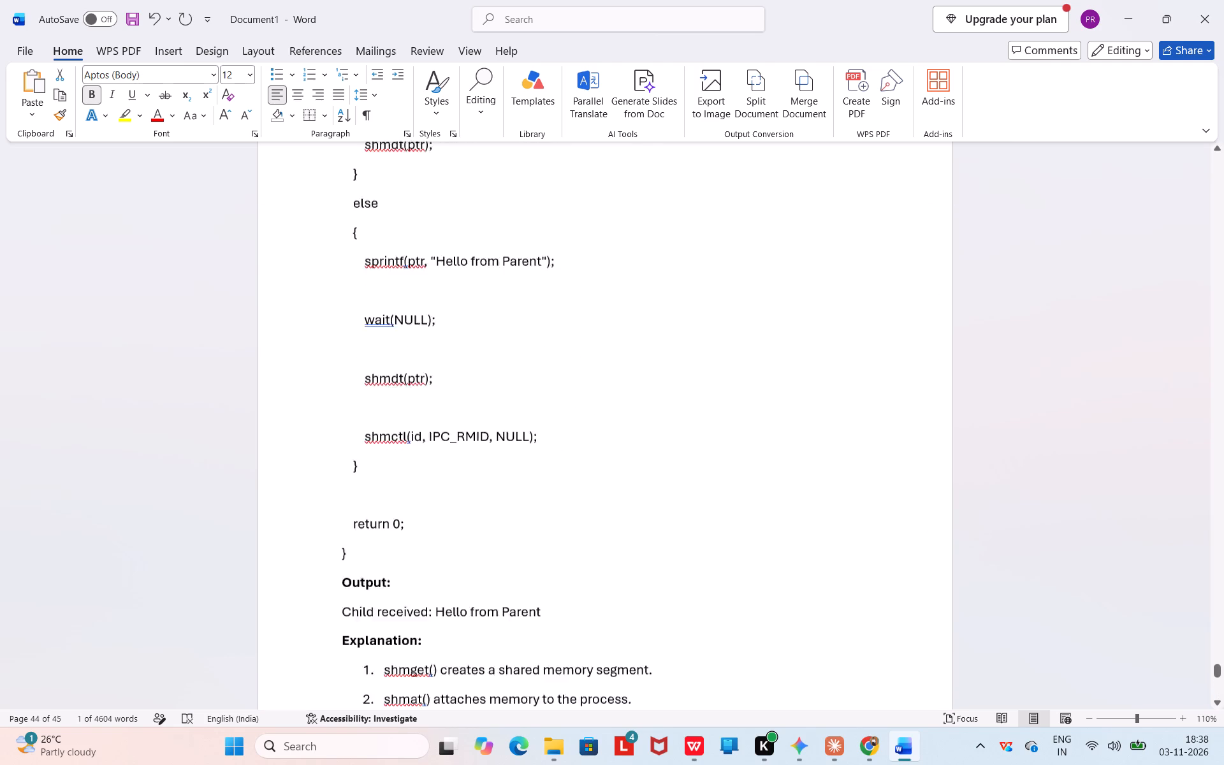
scroll(496, 527, "up", 9)
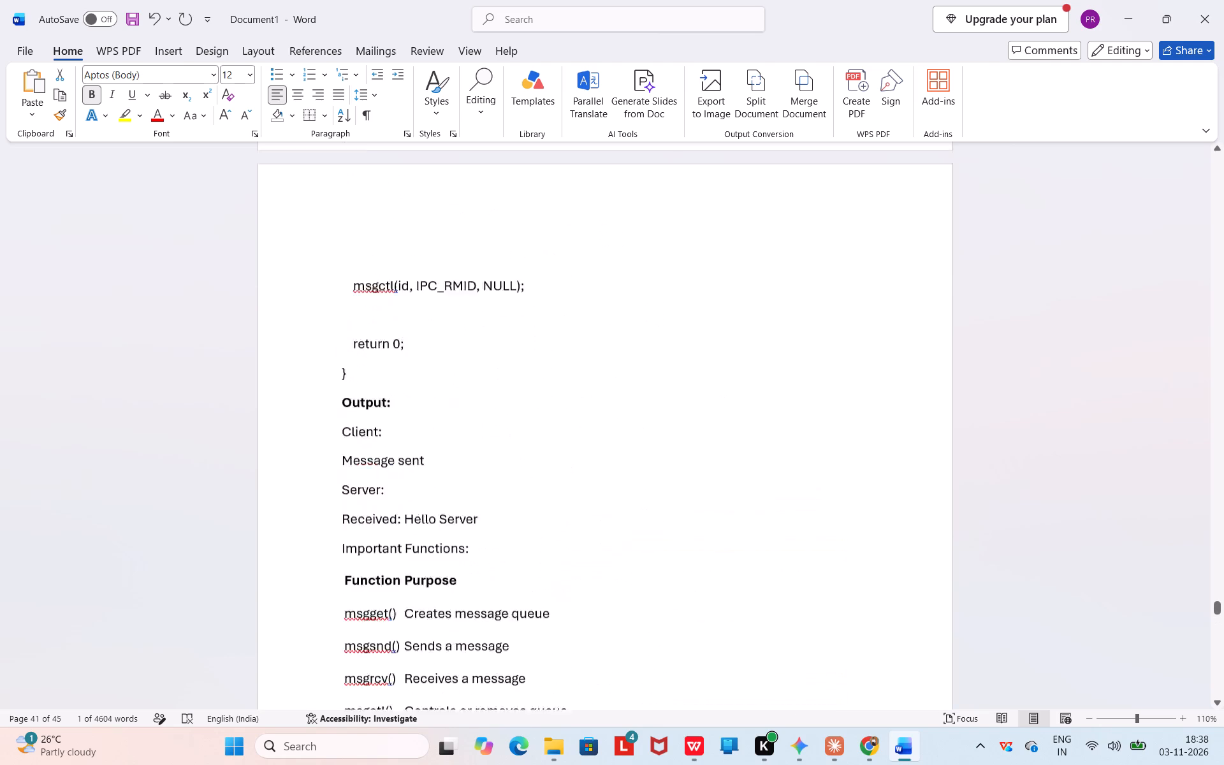
scroll(496, 527, "up", 5)
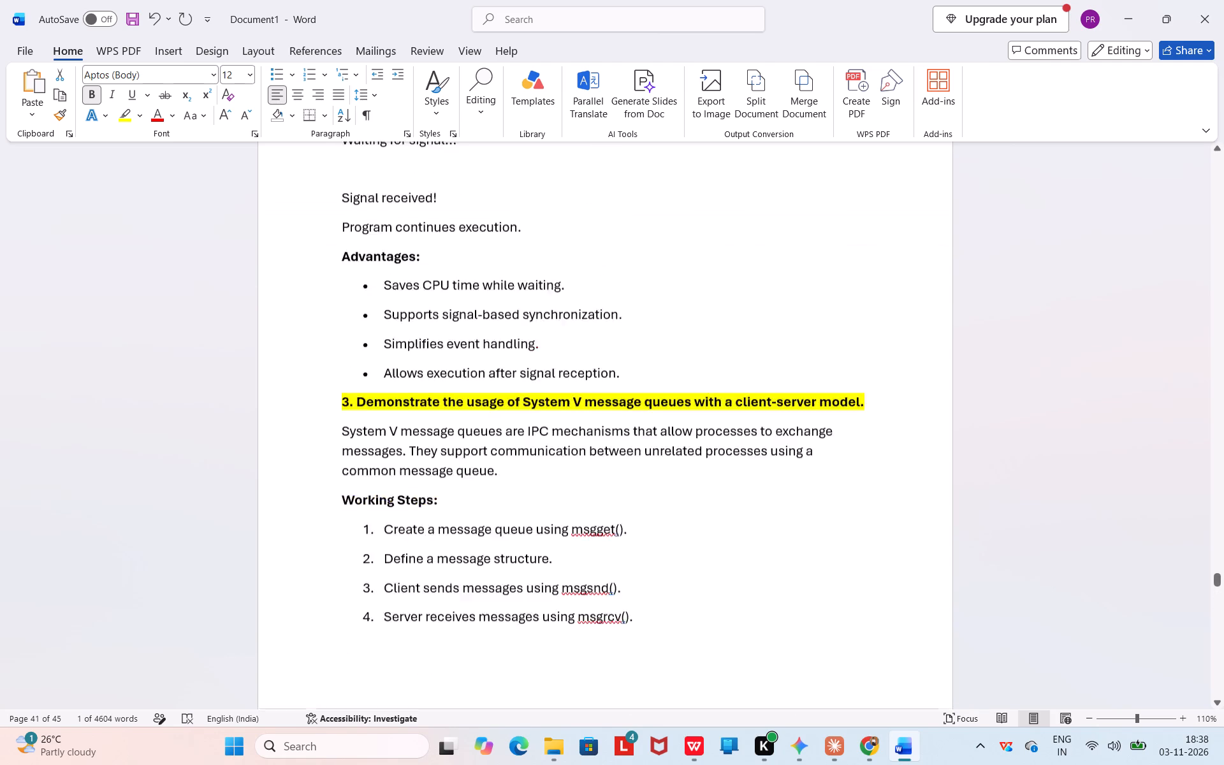
scroll(496, 527, "up", 9)
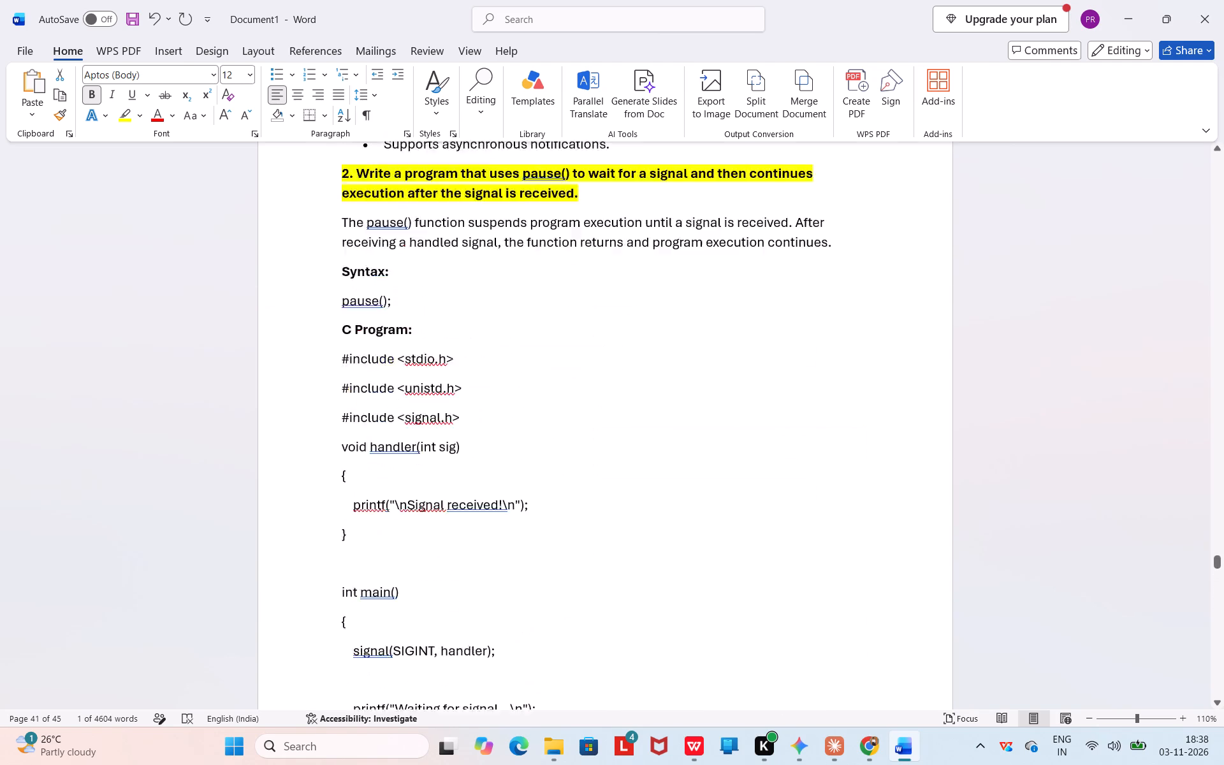
scroll(496, 527, "up", 3)
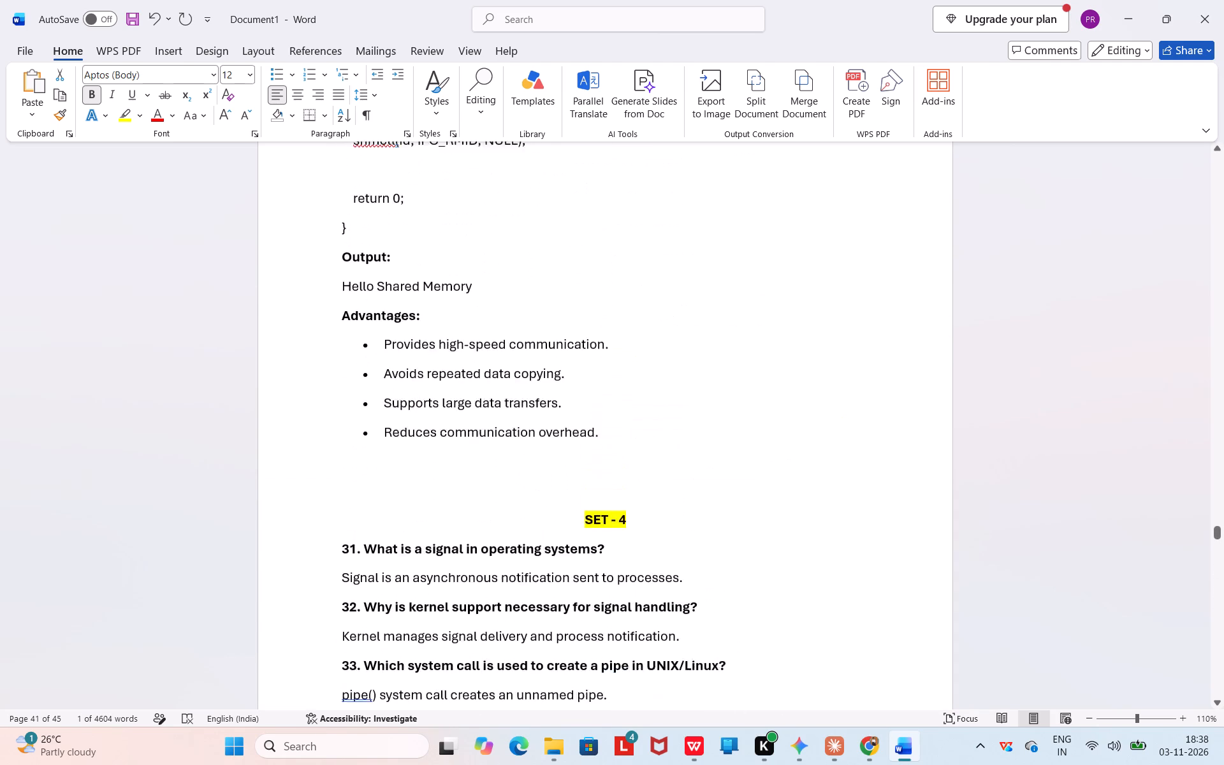
scroll(496, 527, "up", 9)
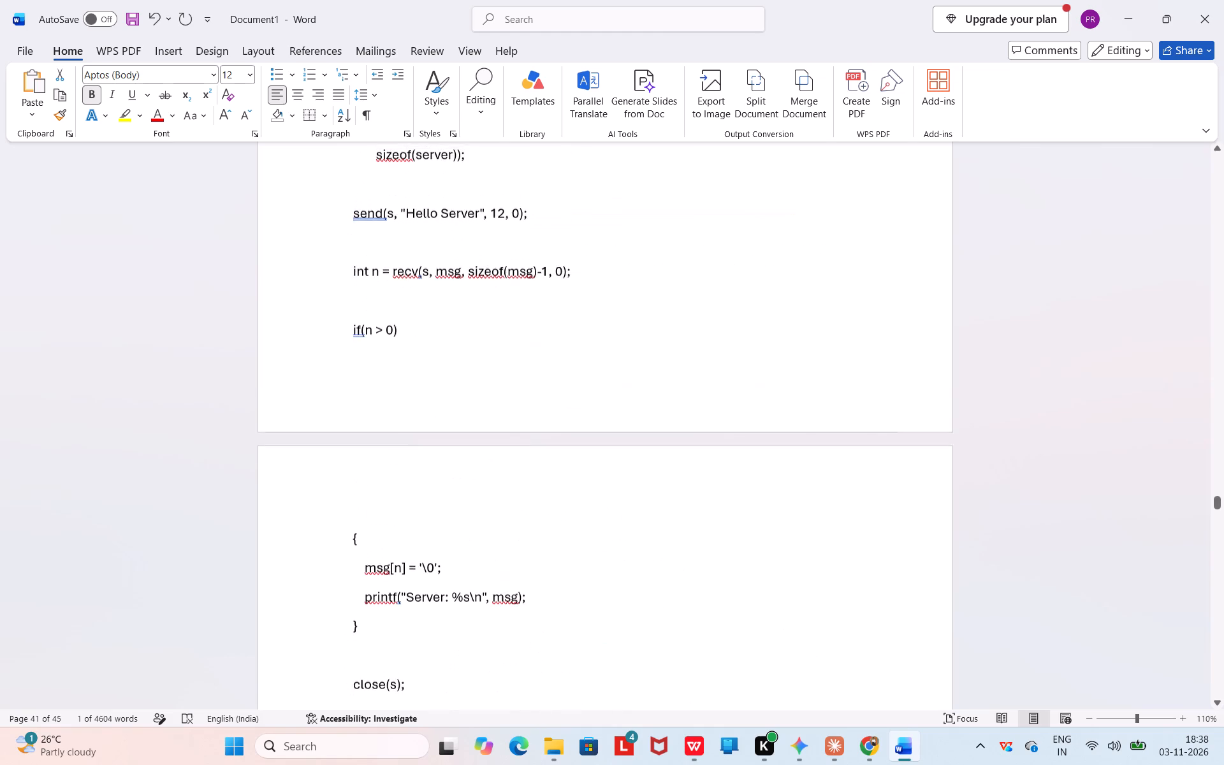
scroll(496, 527, "up", 6)
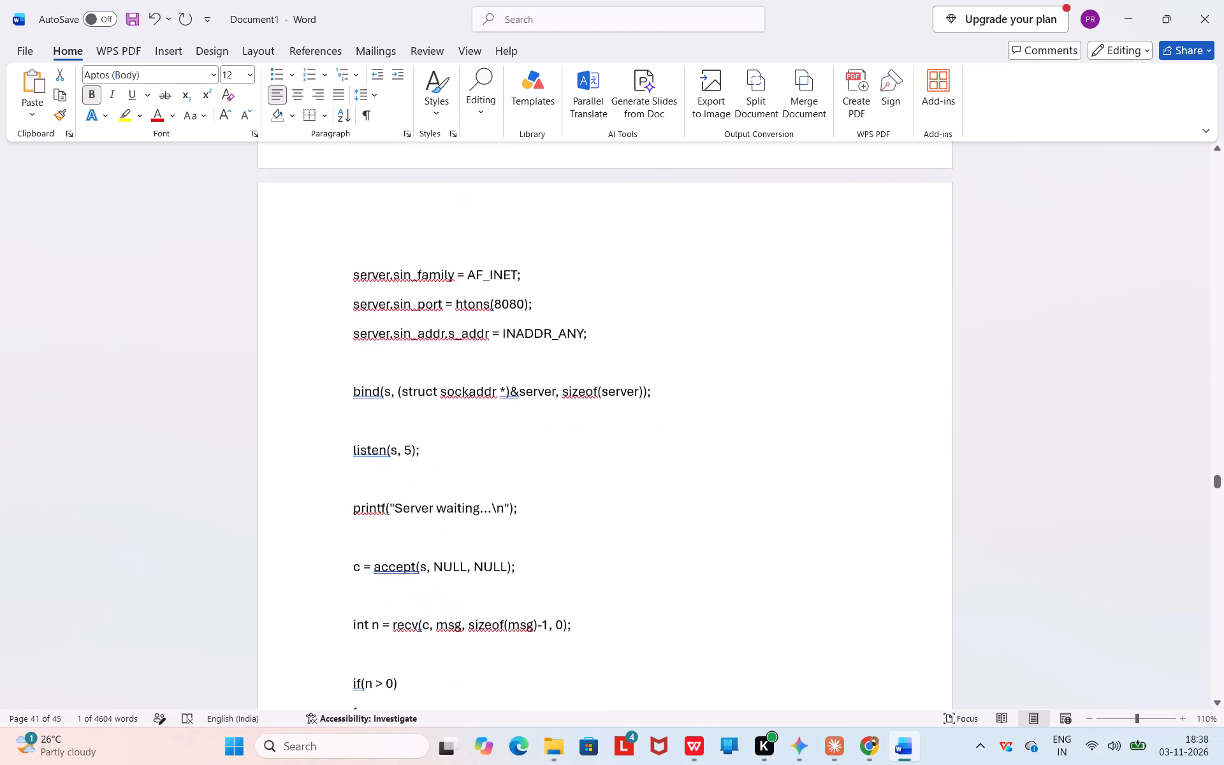
scroll(496, 527, "up", 1)
scroll(496, 527, "down", 2)
scroll(496, 527, "up", 1)
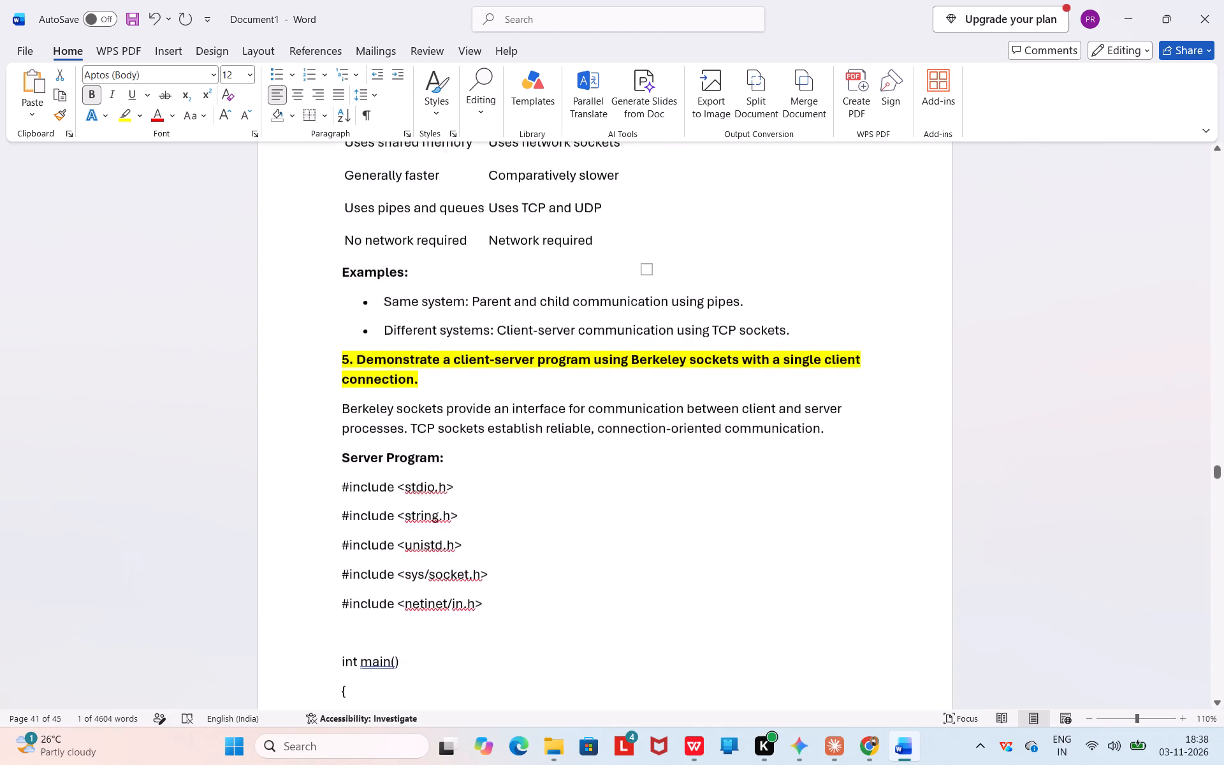
scroll(496, 527, "up", 5)
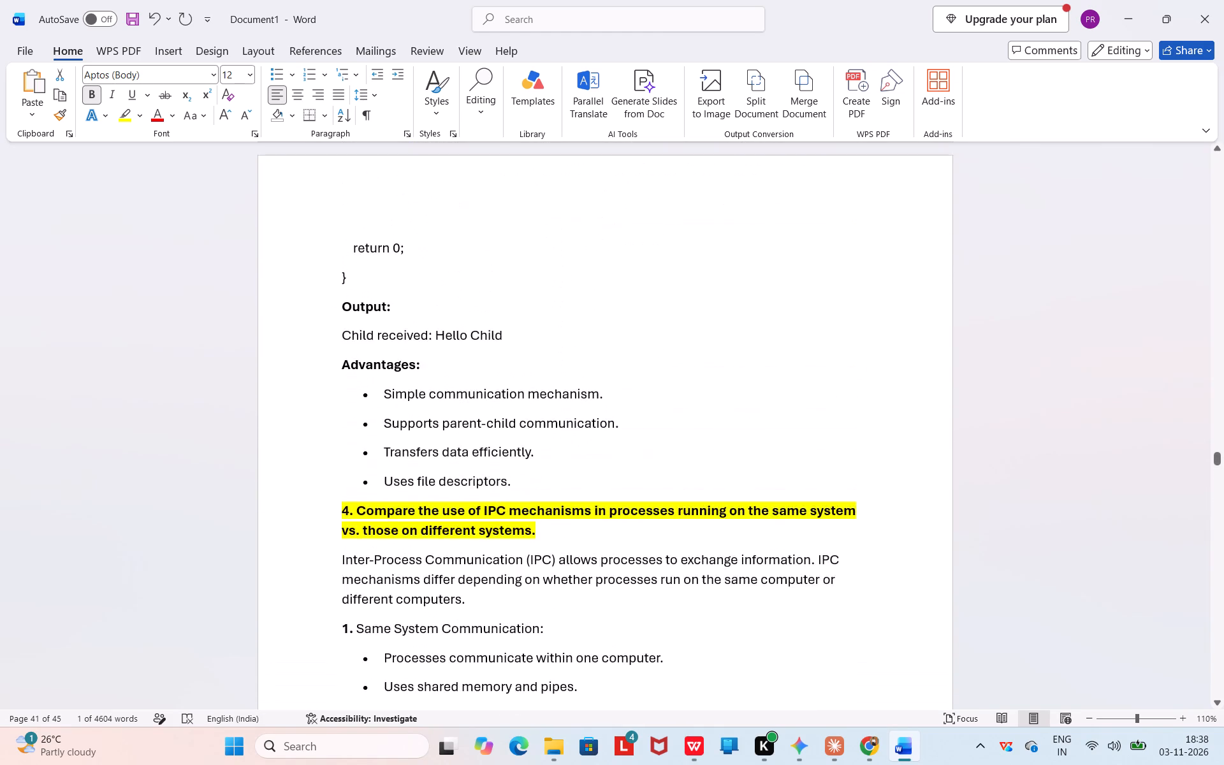
scroll(496, 527, "up", 9)
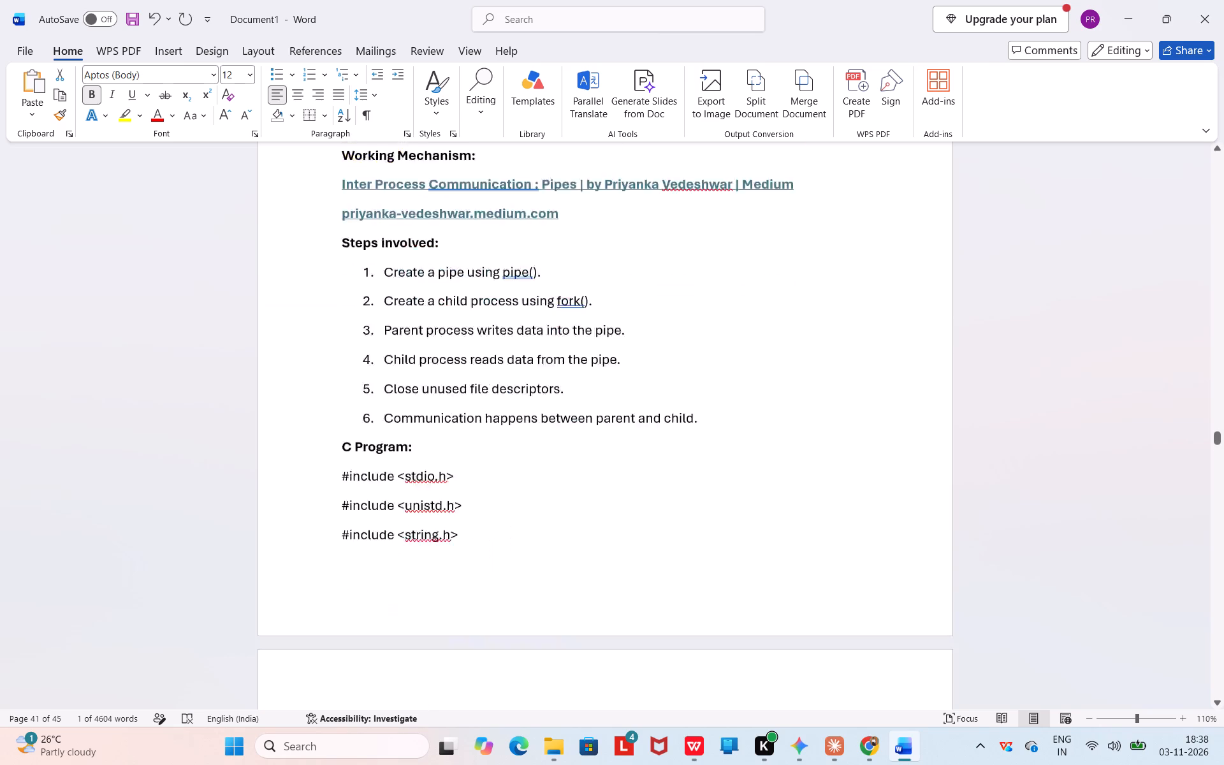
scroll(496, 527, "up", 8)
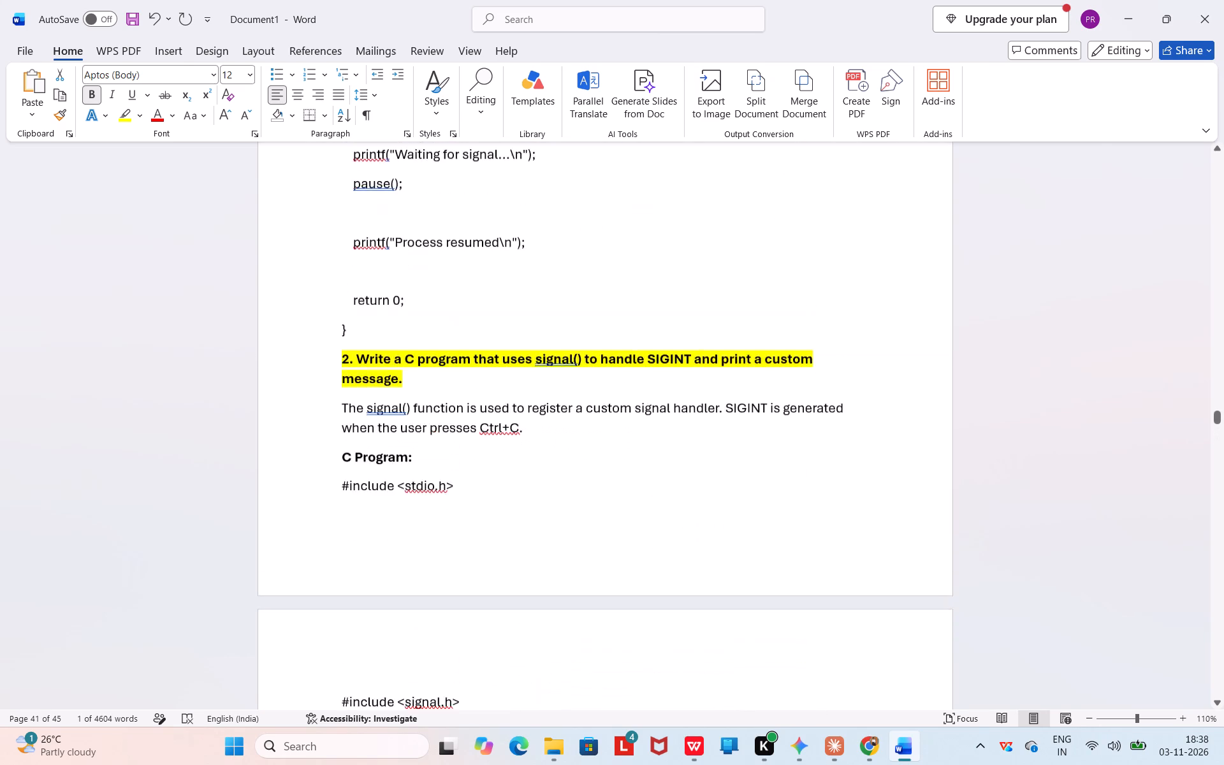
scroll(496, 527, "up", 1)
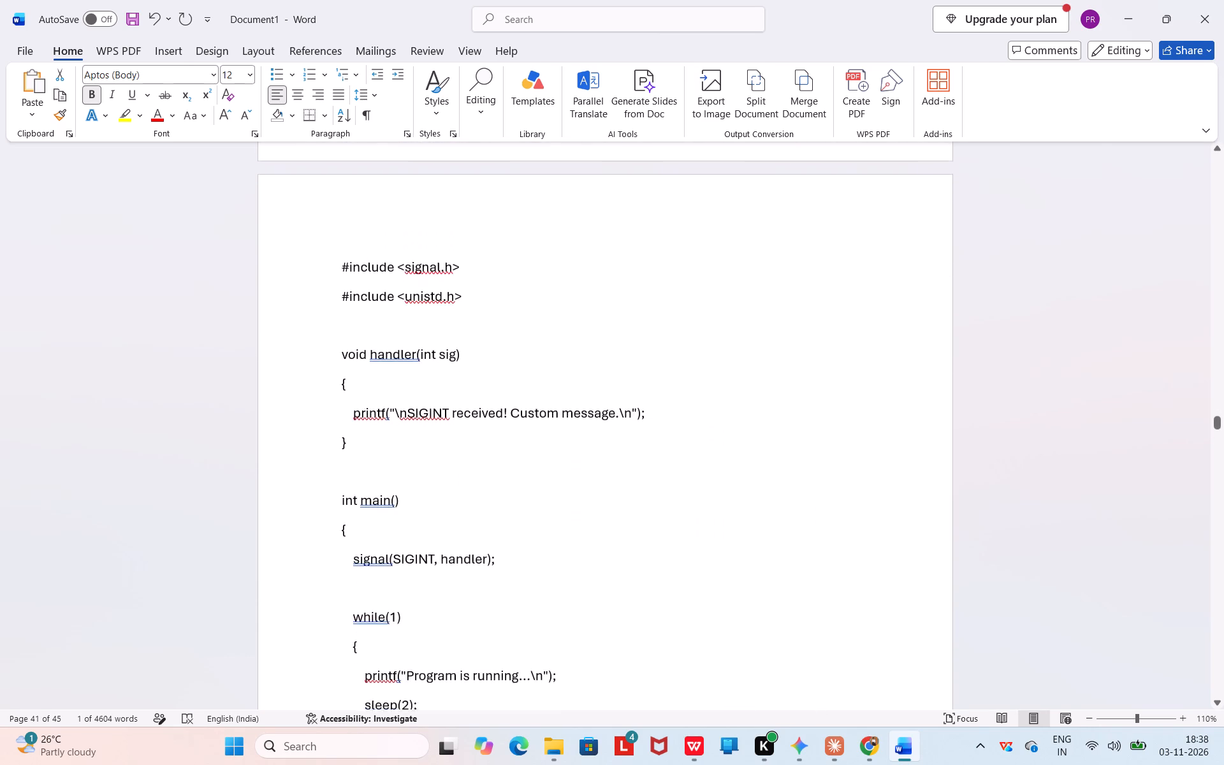
scroll(496, 527, "up", 1)
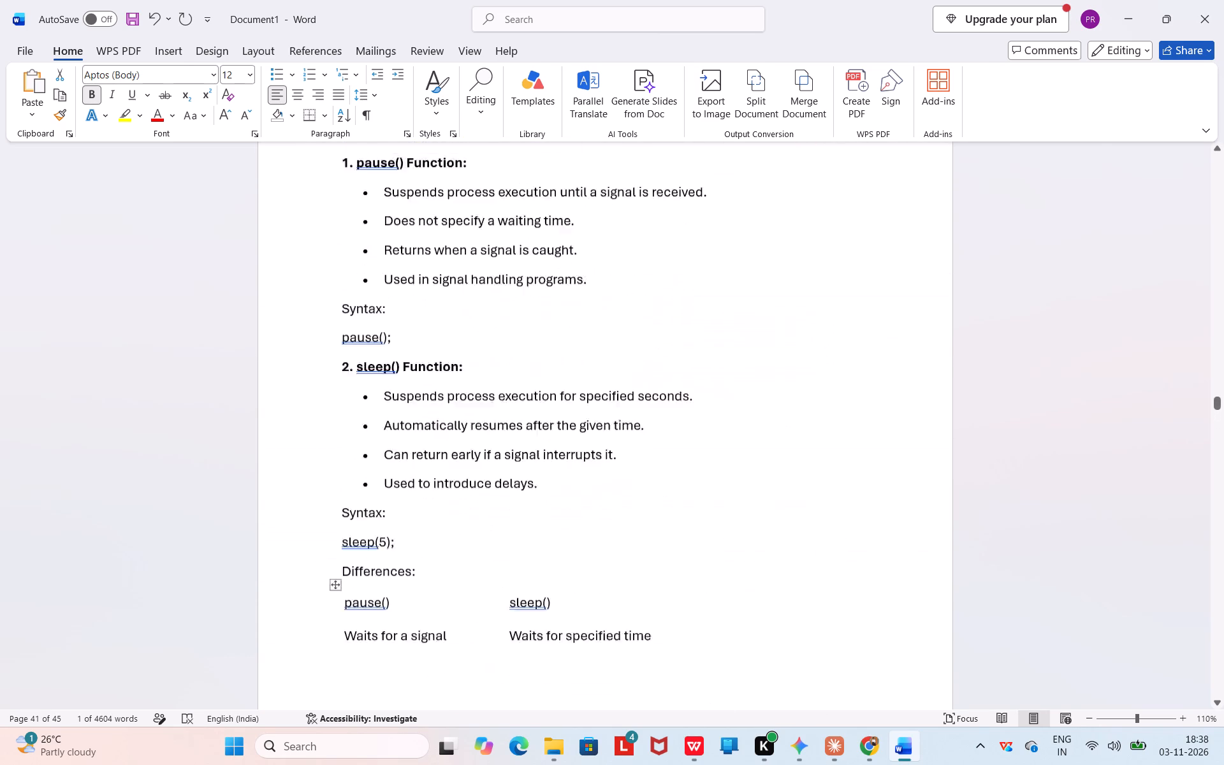
scroll(496, 527, "up", 6)
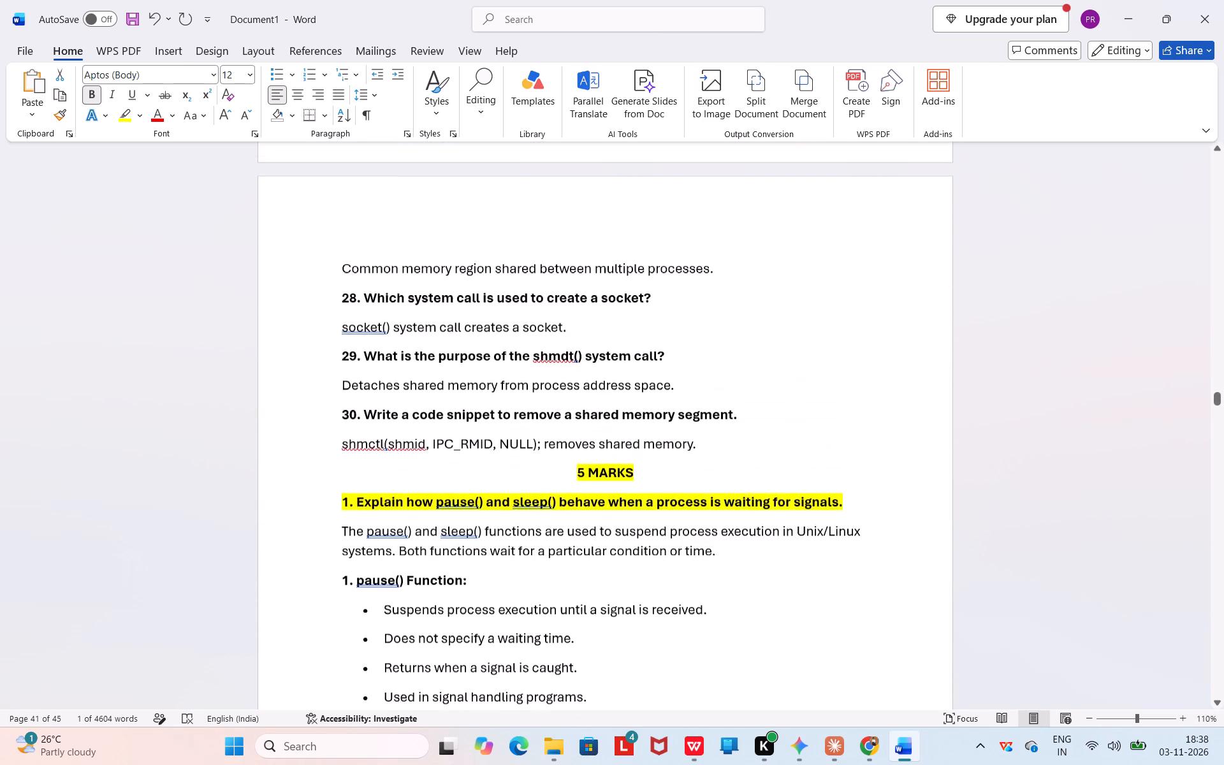
scroll(496, 527, "up", 7)
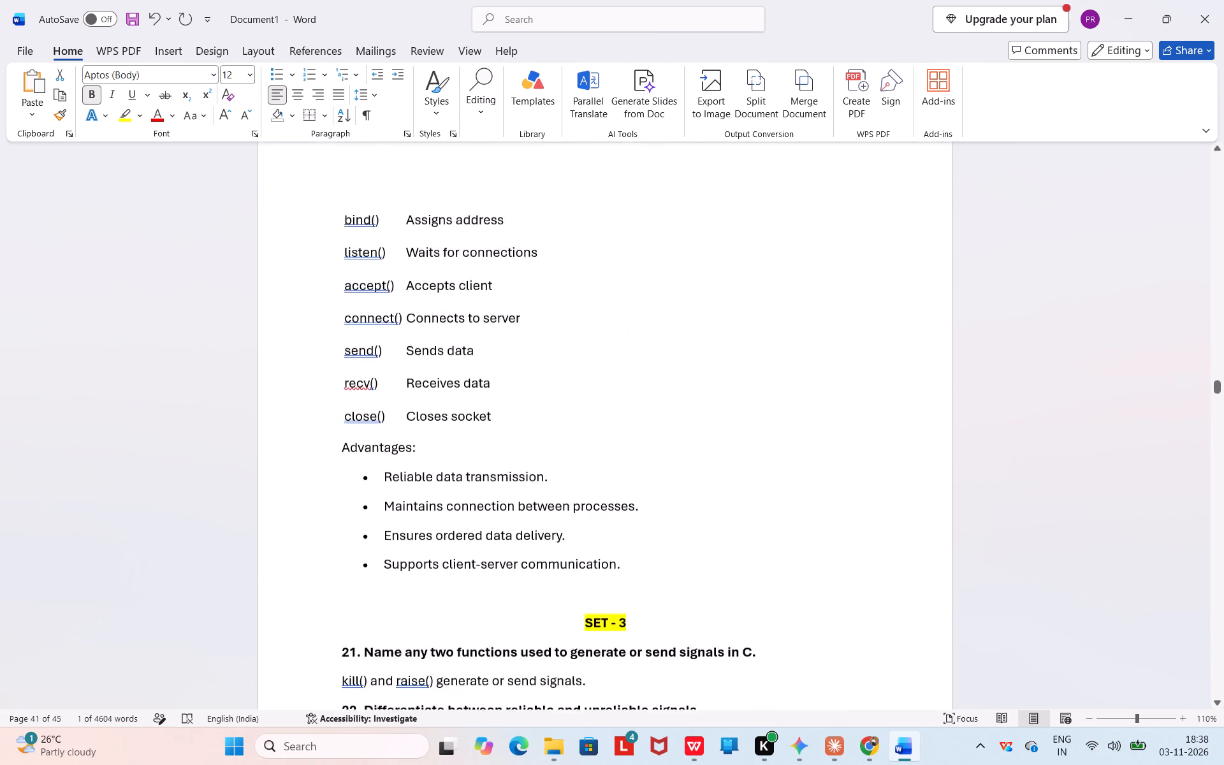
scroll(496, 527, "up", 5)
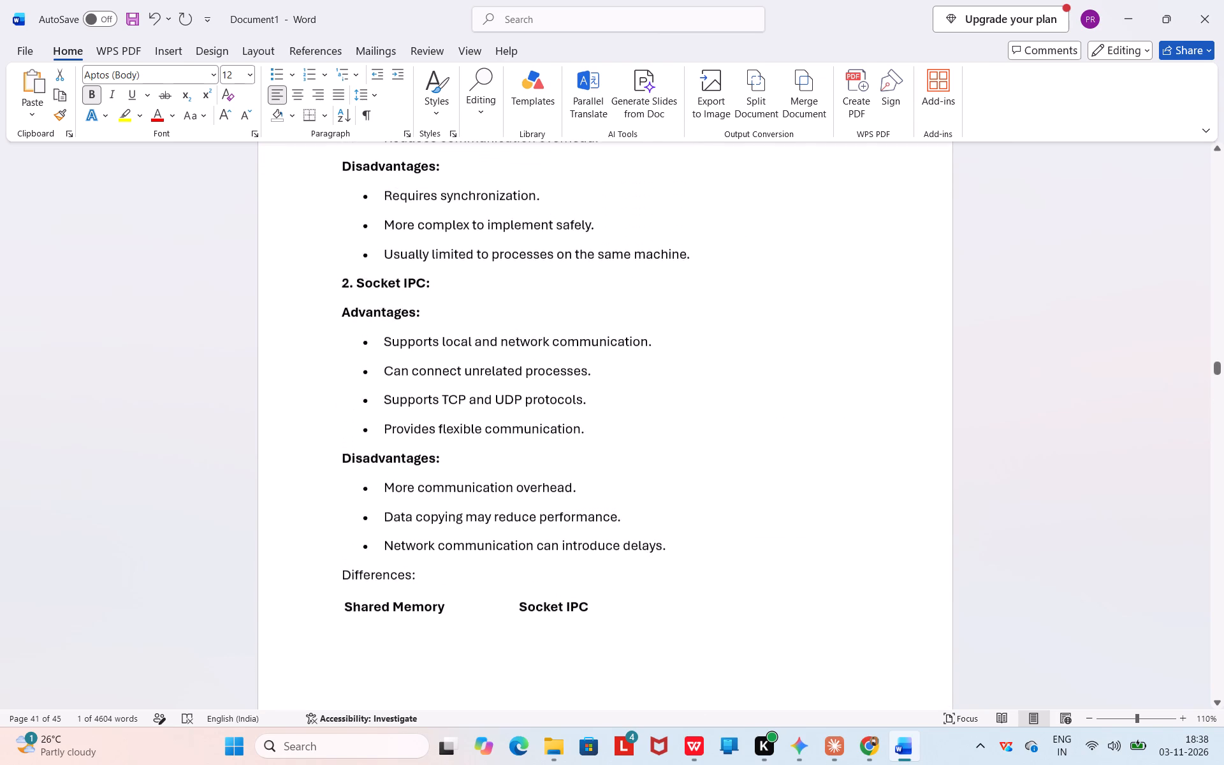
scroll(496, 527, "up", 7)
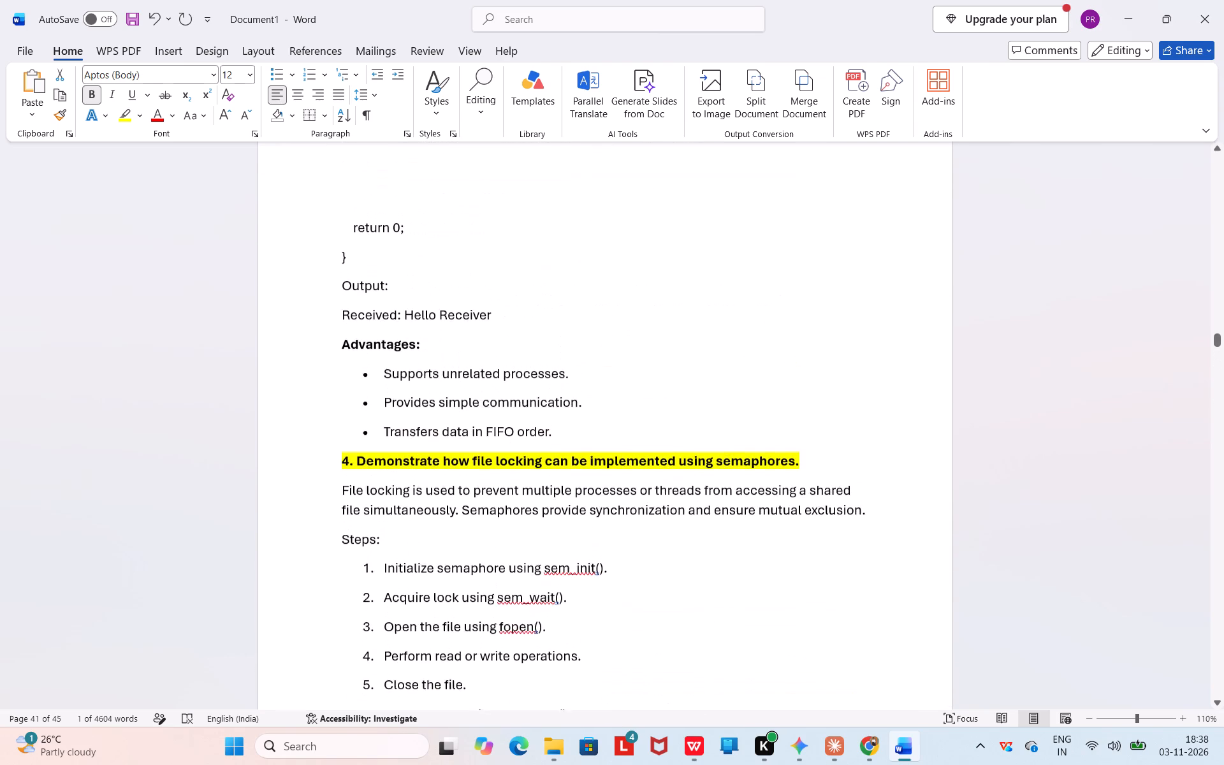
scroll(496, 527, "up", 8)
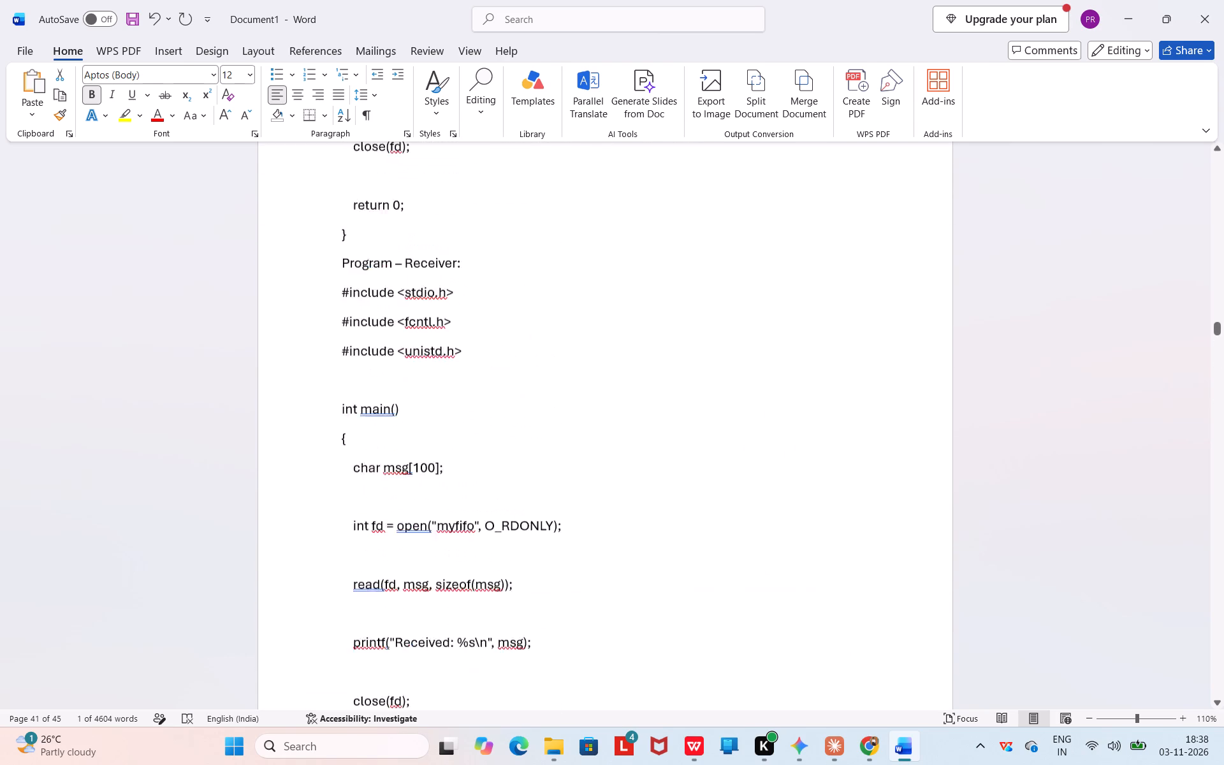
scroll(496, 527, "up", 10)
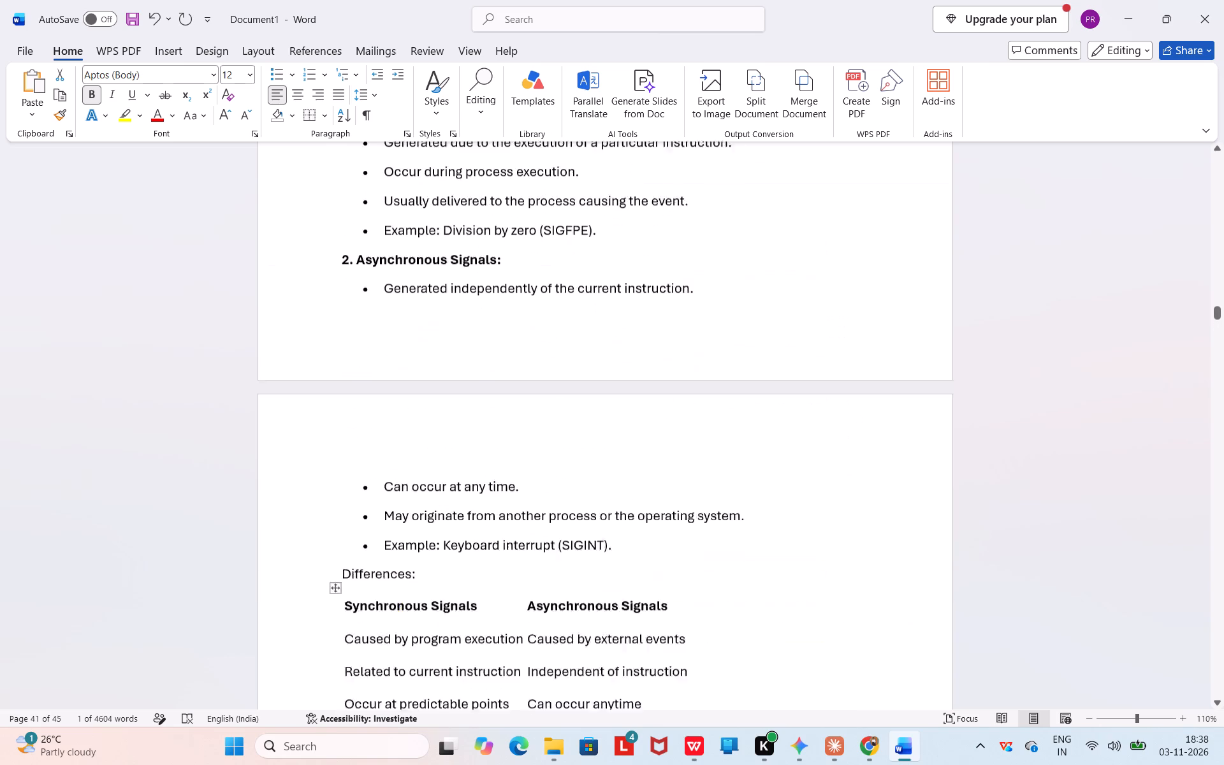
scroll(496, 527, "up", 8)
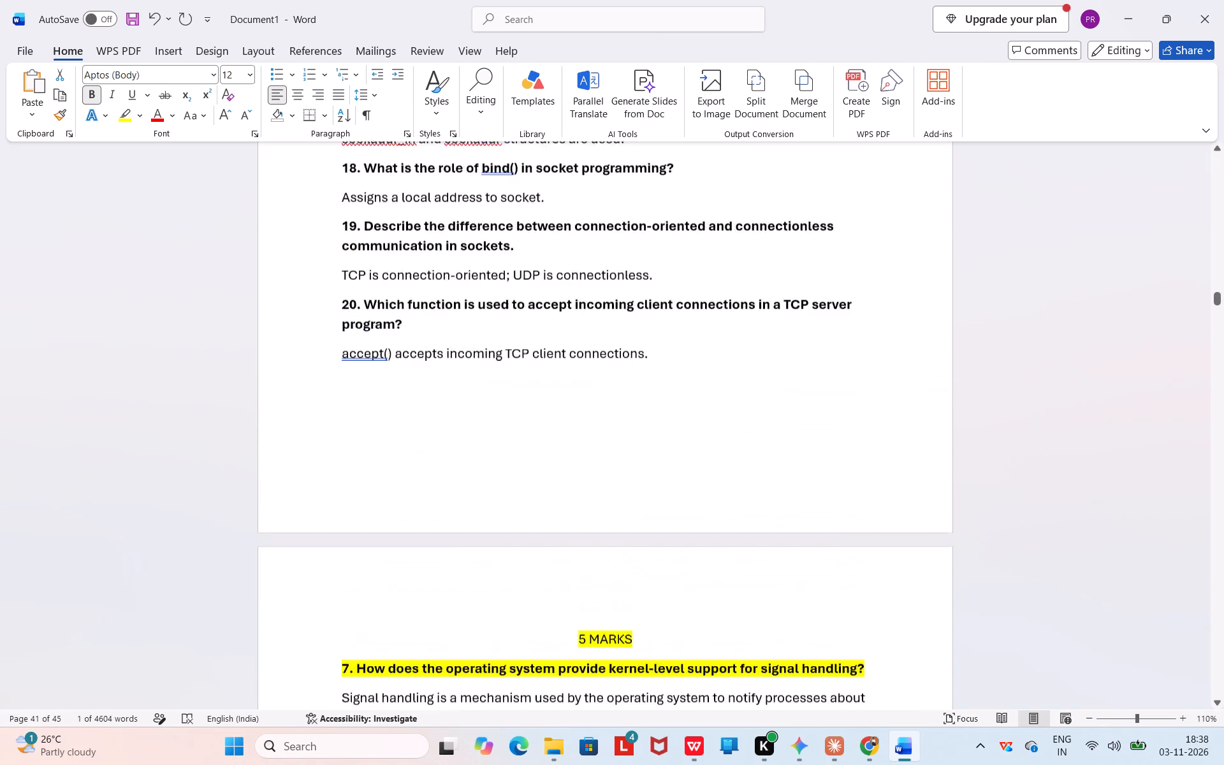
scroll(496, 527, "up", 3)
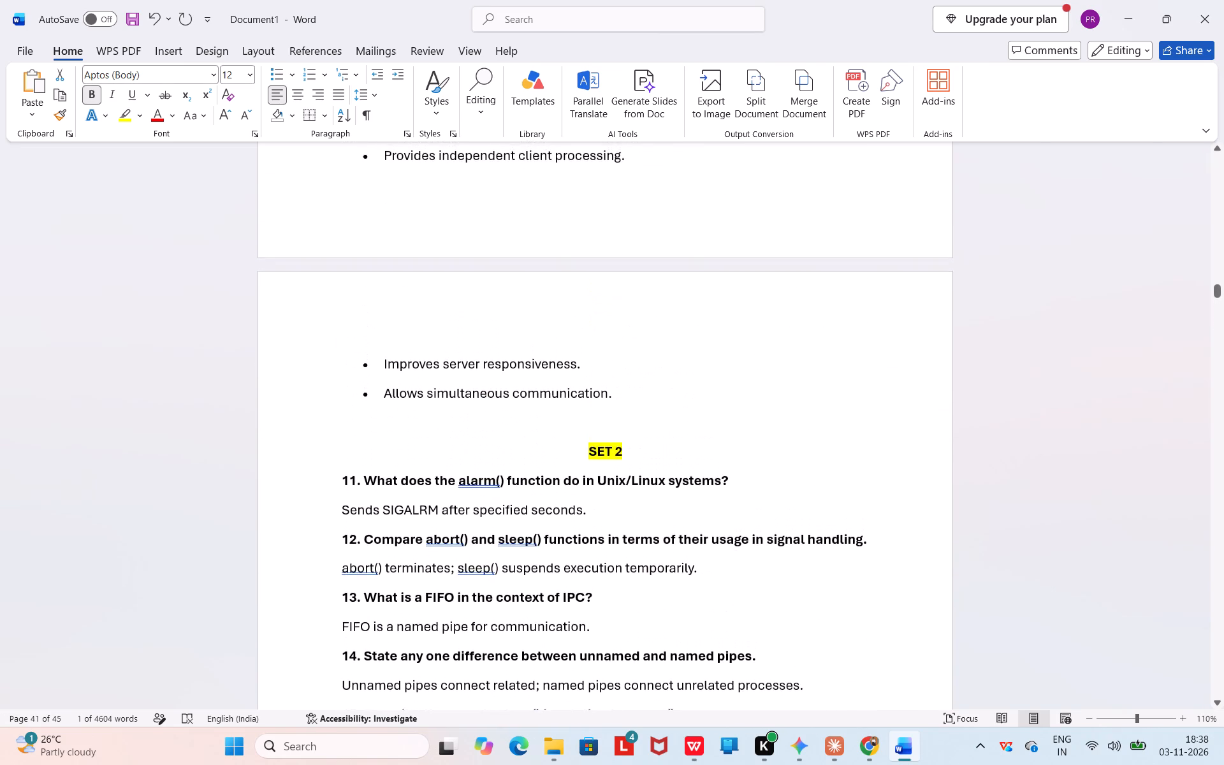
scroll(496, 527, "up", 6)
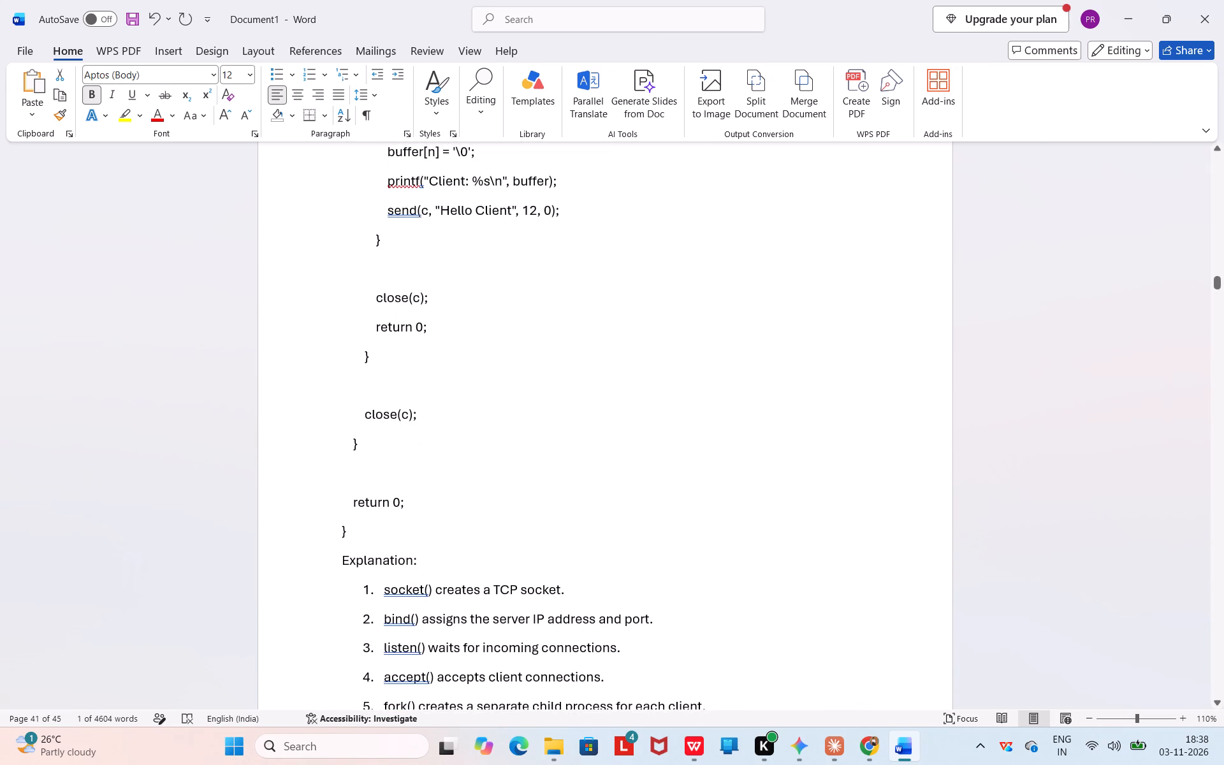
Delete the blank line above the final "return 0;" in the multi-client server program before Set 2.
left_click(374, 476)
key("BackSpace")
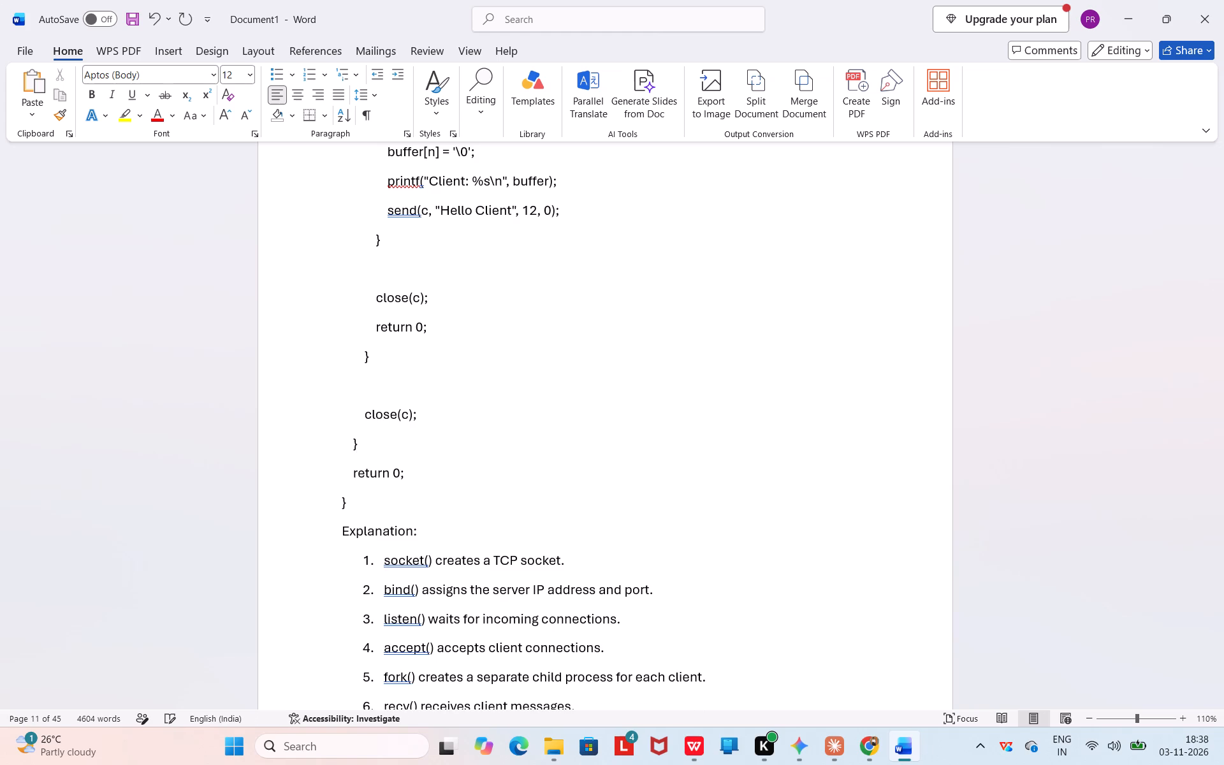
Delete the blank line above the second "close(c);" in the multi-client server program before Set 2.
scroll(374, 476, "down", 5)
scroll(374, 476, "up", 3)
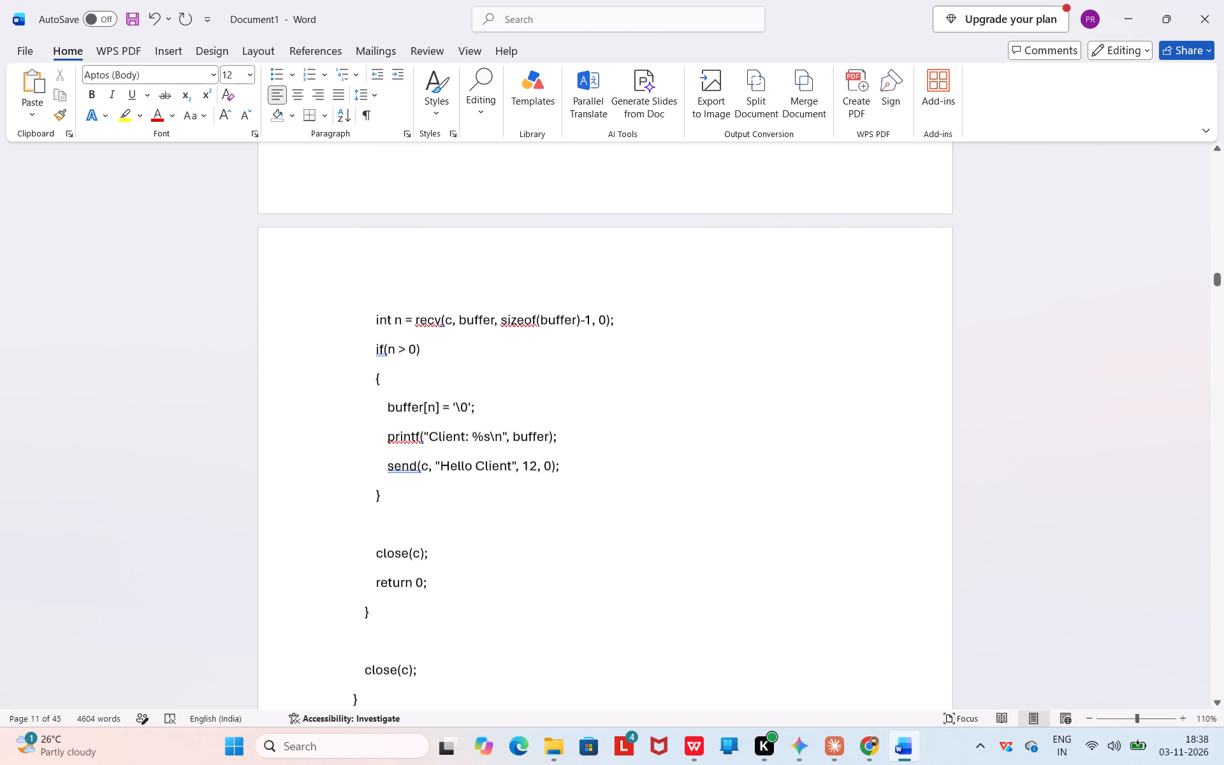
left_click(369, 650)
key("BackSpace")
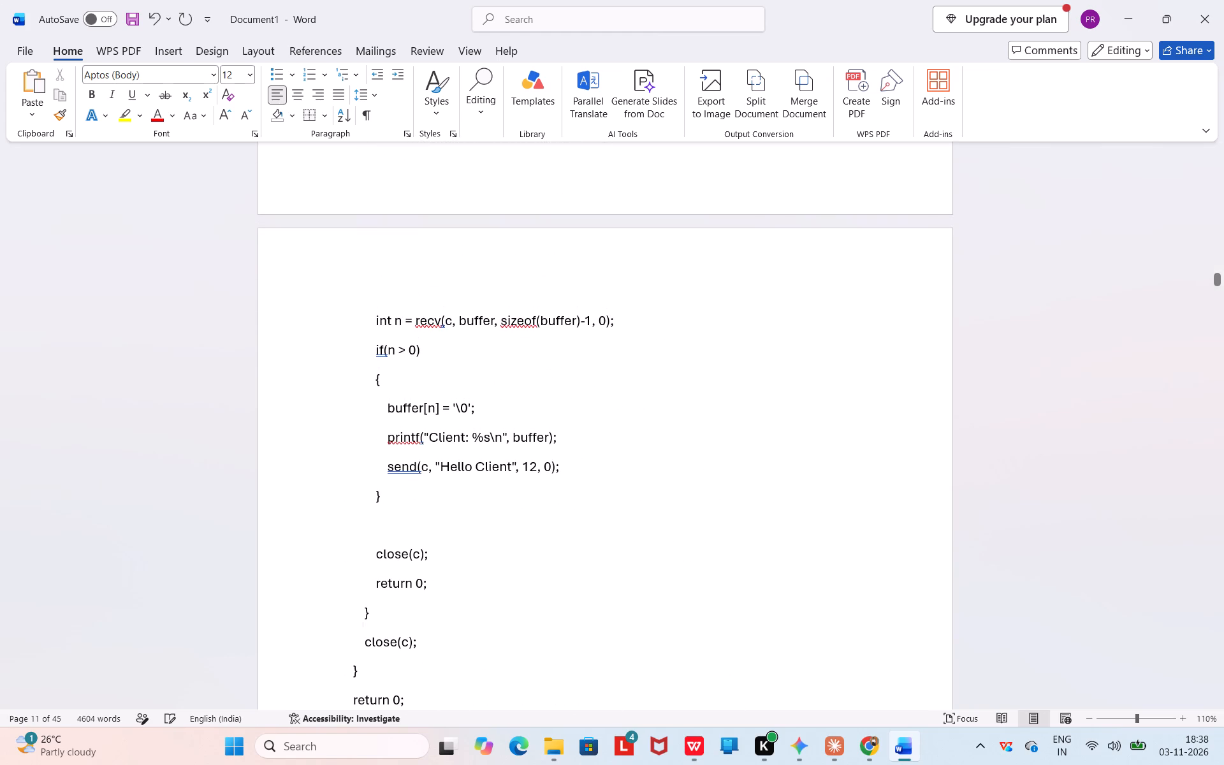
Delete the blank line above the "SET 2" heading.
scroll(369, 650, "down", 7)
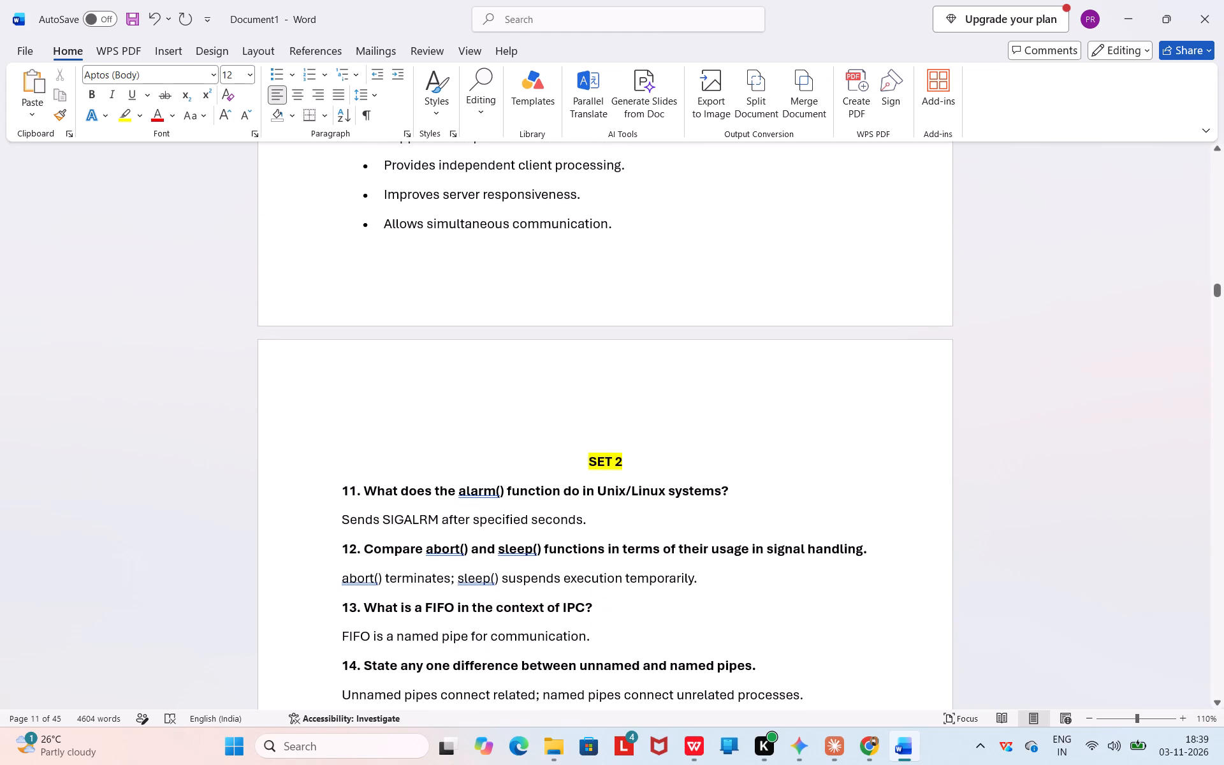
left_click(361, 427)
key("BackSpace")
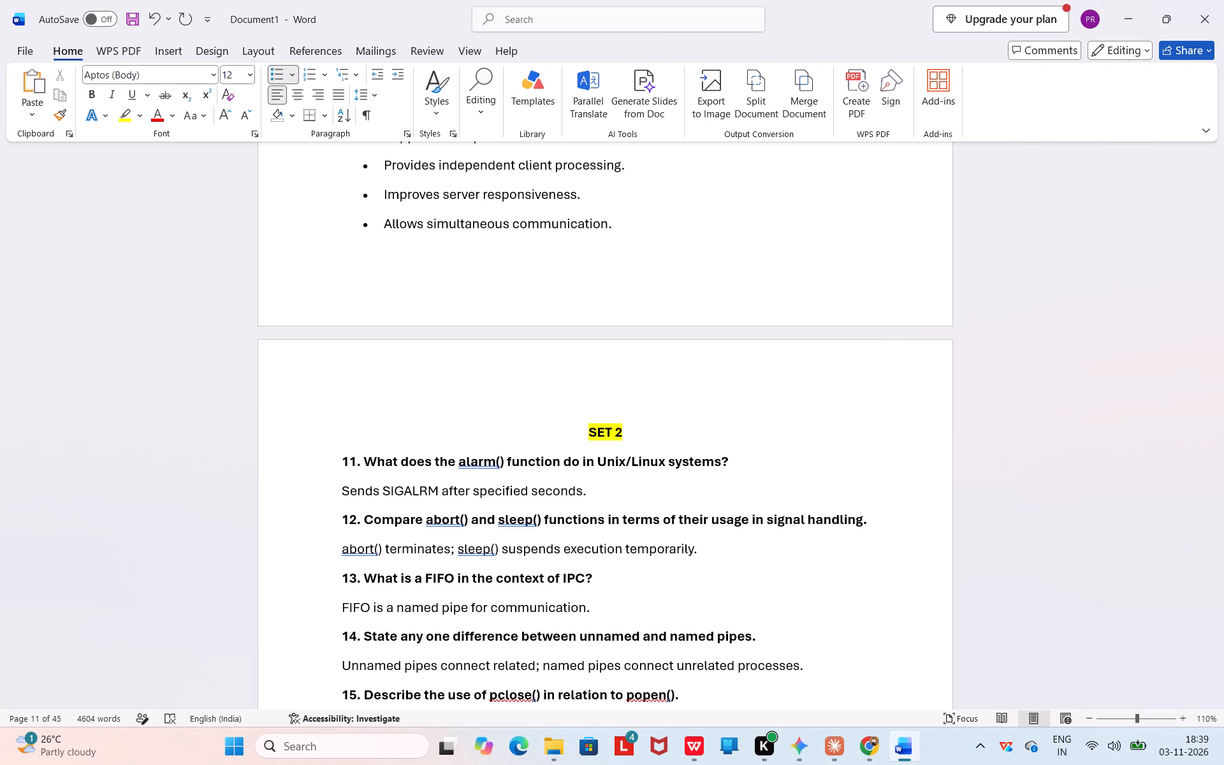
Delete the three blank lines between question 20's answer and the "5 MARKS" heading in Set 2.
scroll(361, 427, "down", 5)
scroll(361, 427, "up", 1)
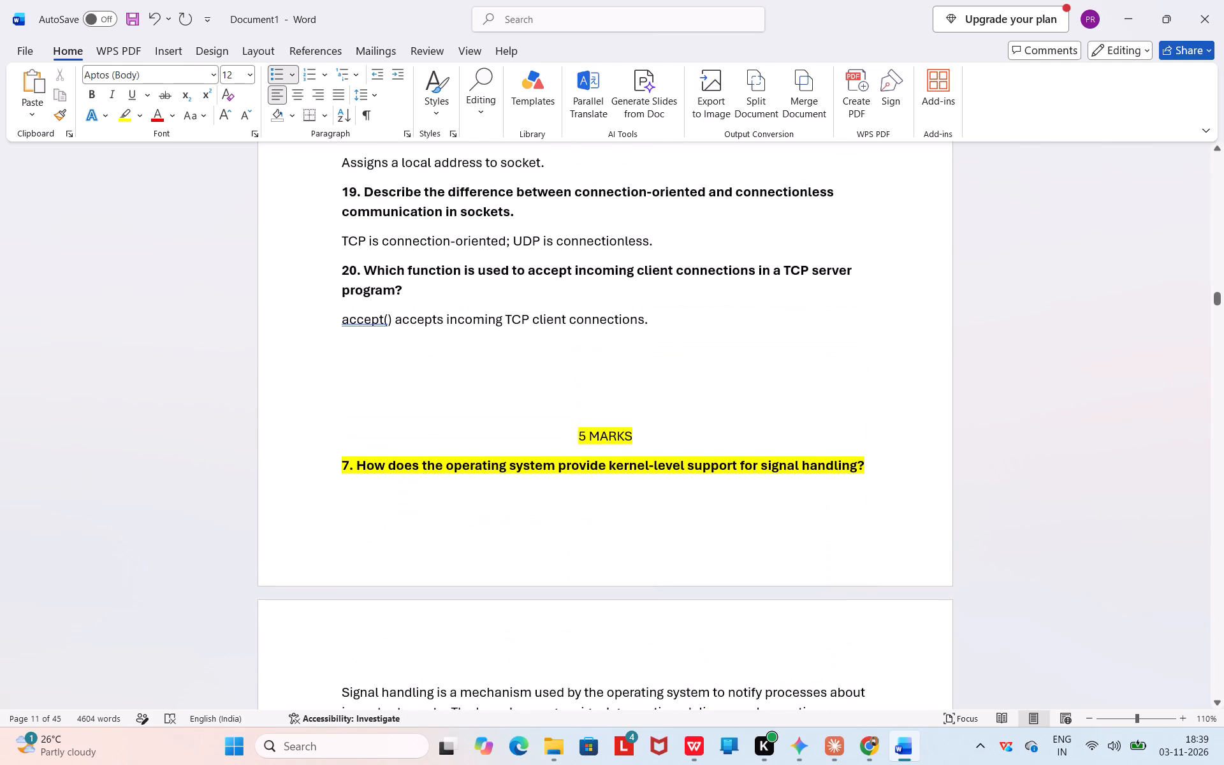
scroll(361, 427, "up", 1)
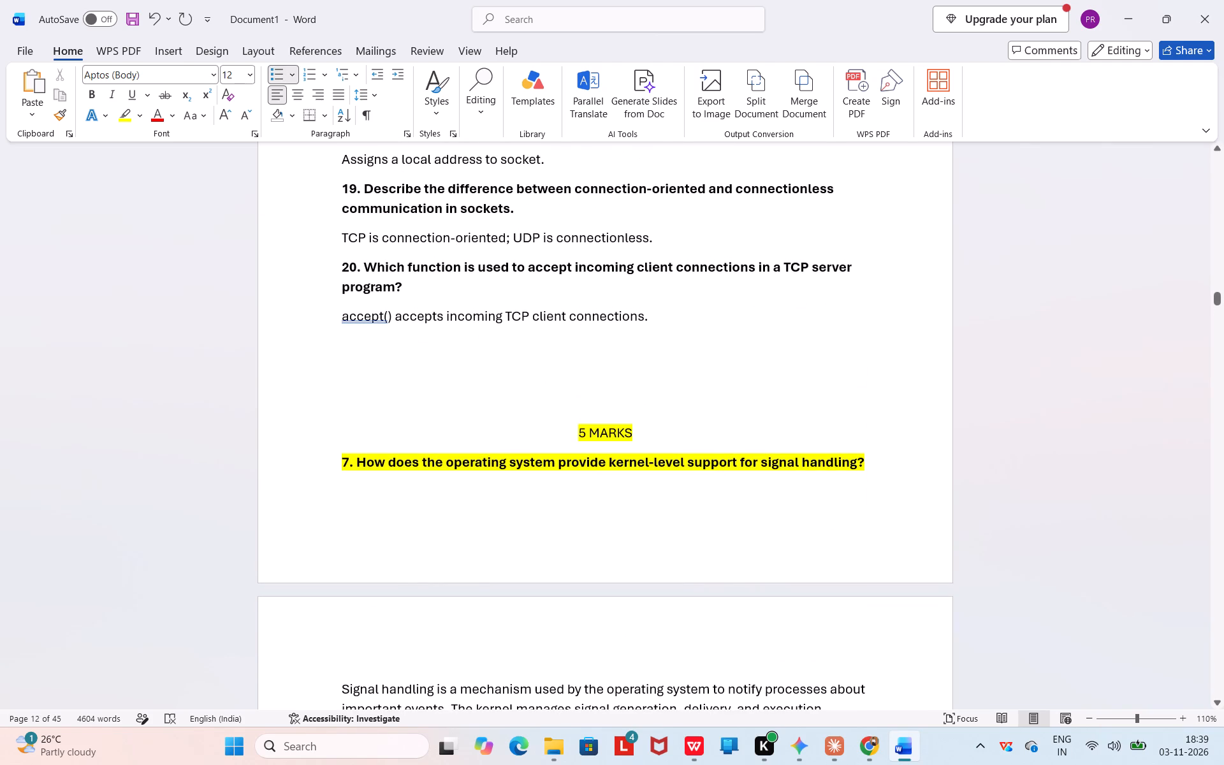
left_click(349, 405)
key("BackSpace")
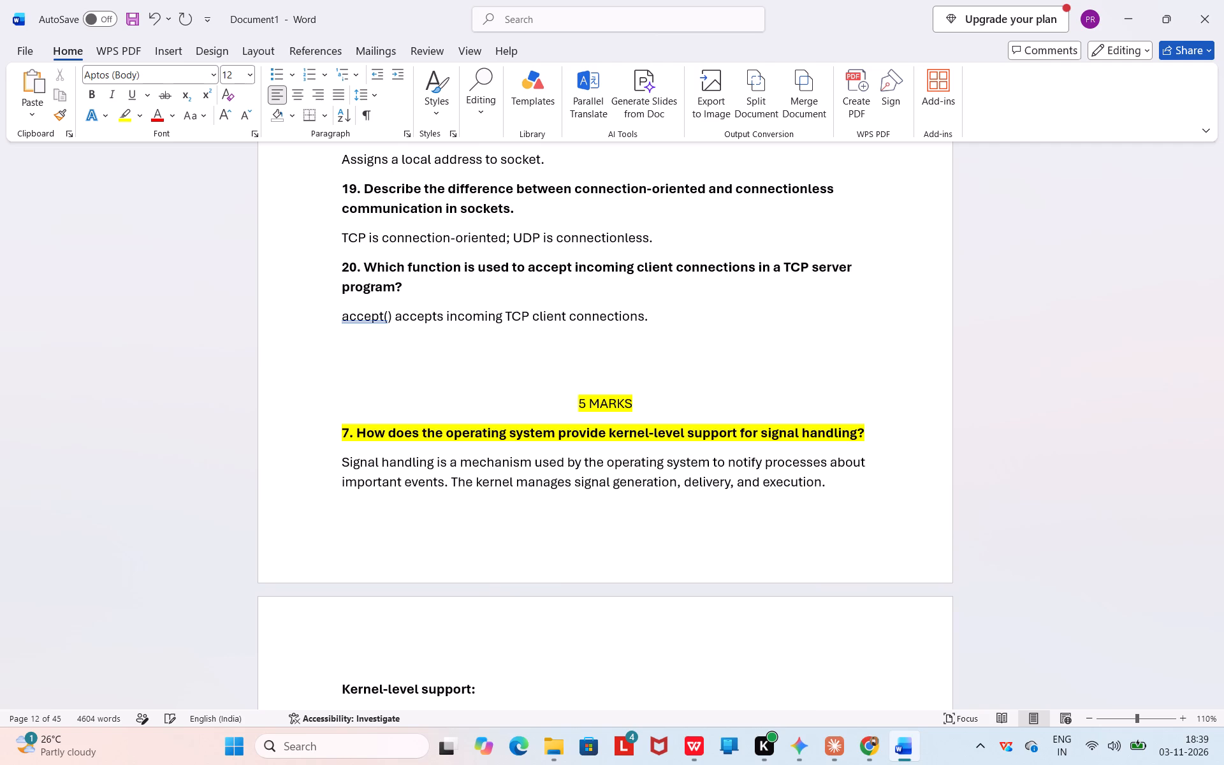
key("BackSpace")
key("BackSpace")
Review the formatting and spacing of the answers from Set 2's question 7 back to the start of Set 1.
scroll(349, 405, "up", 1)
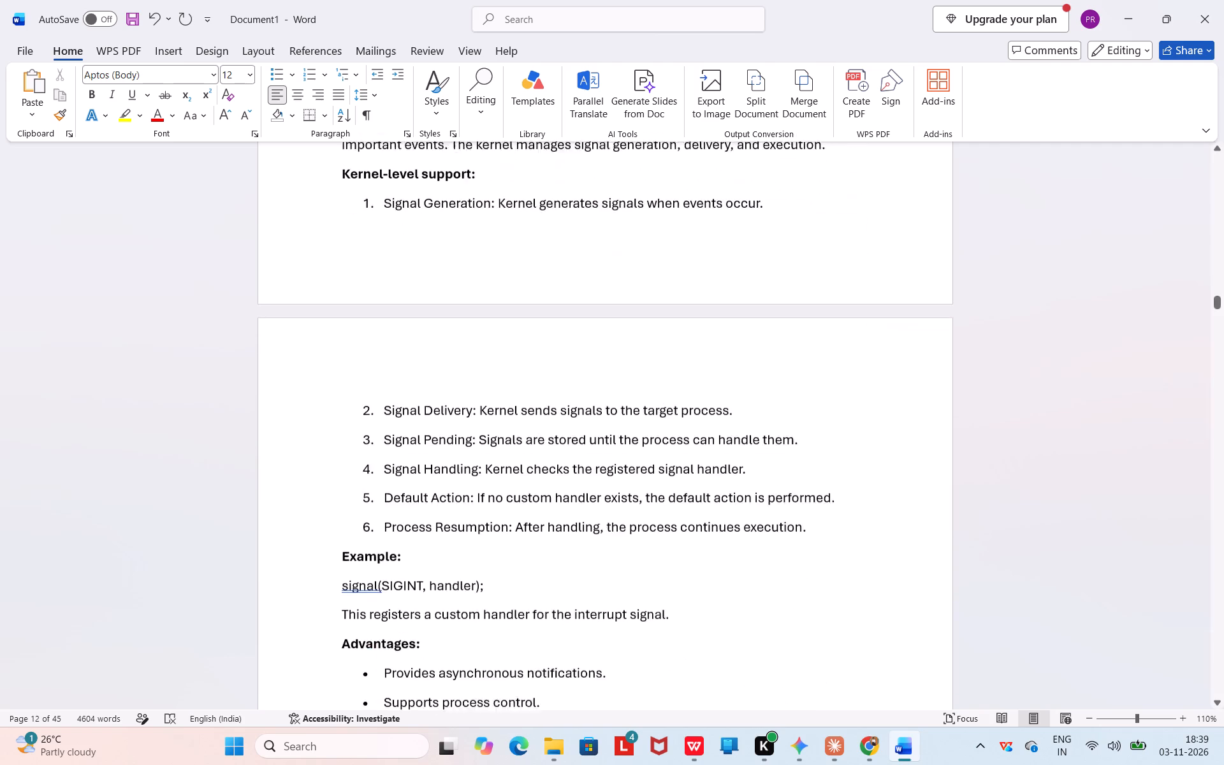
scroll(349, 405, "up", 12)
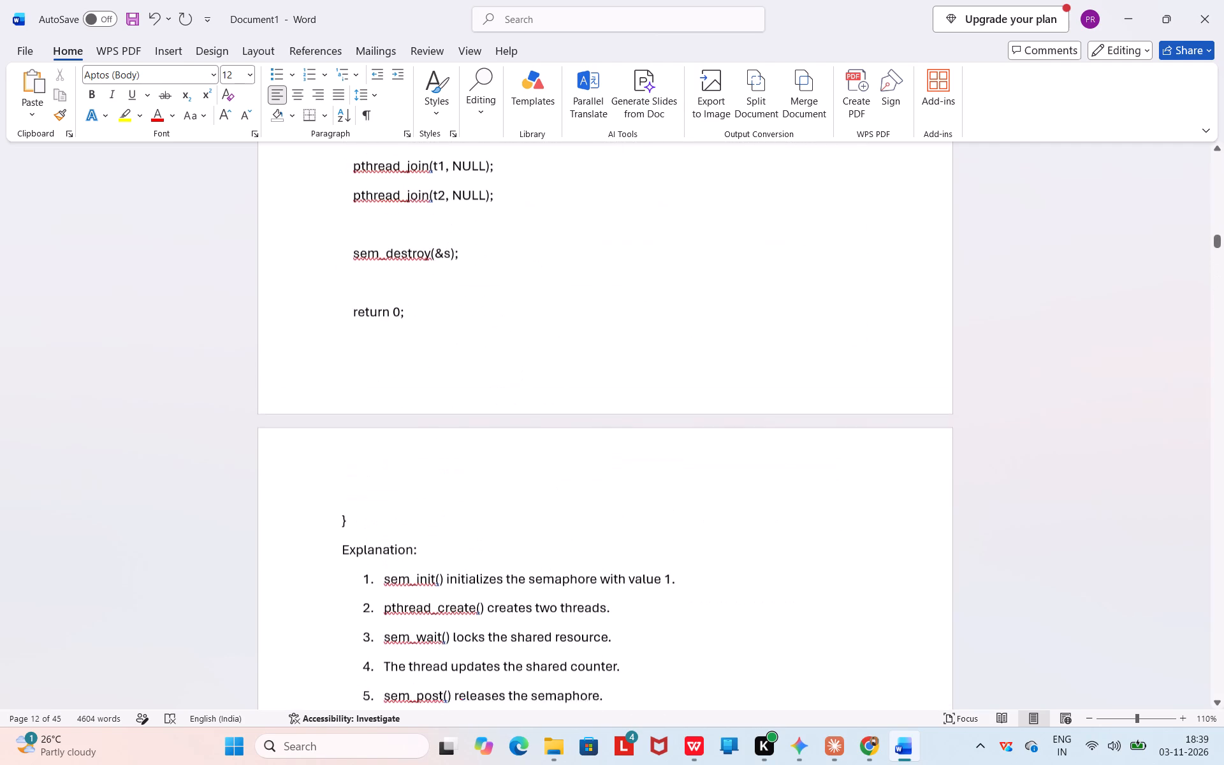
scroll(349, 405, "up", 6)
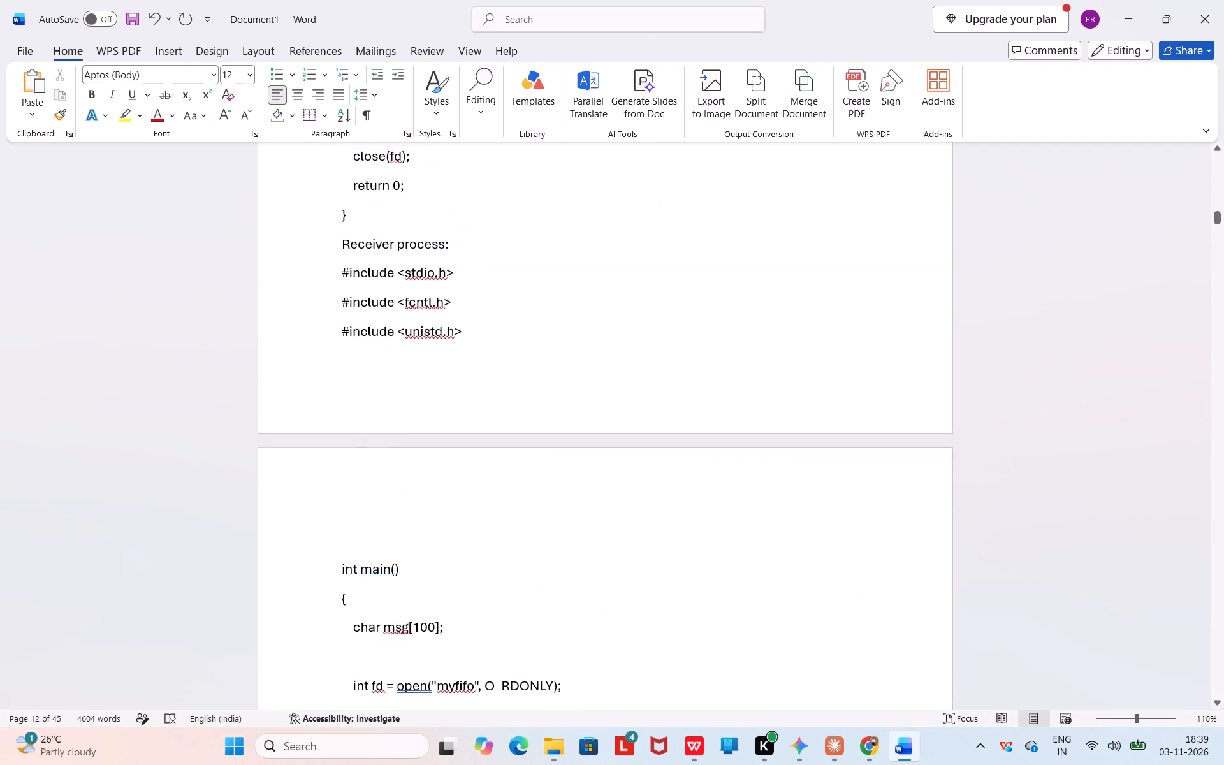
scroll(349, 405, "down", 13)
scroll(349, 405, "up", 8)
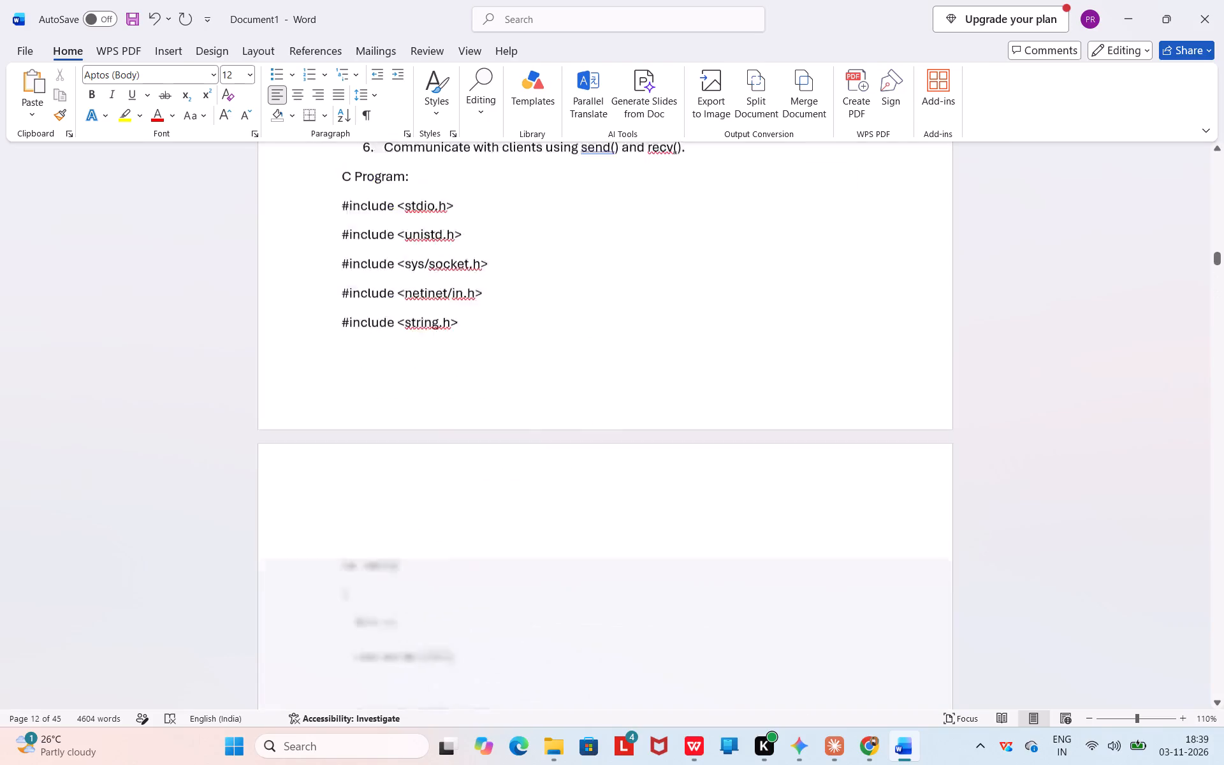
scroll(349, 405, "up", 20)
scroll(349, 405, "up", 5)
scroll(1, 0, "up", 2)
Start saving the document under a new name in the C: drive folder 4th SEM > 4.1 sem asgn & unit test > LINUX PROGRAMMING.
left_click(34, 44)
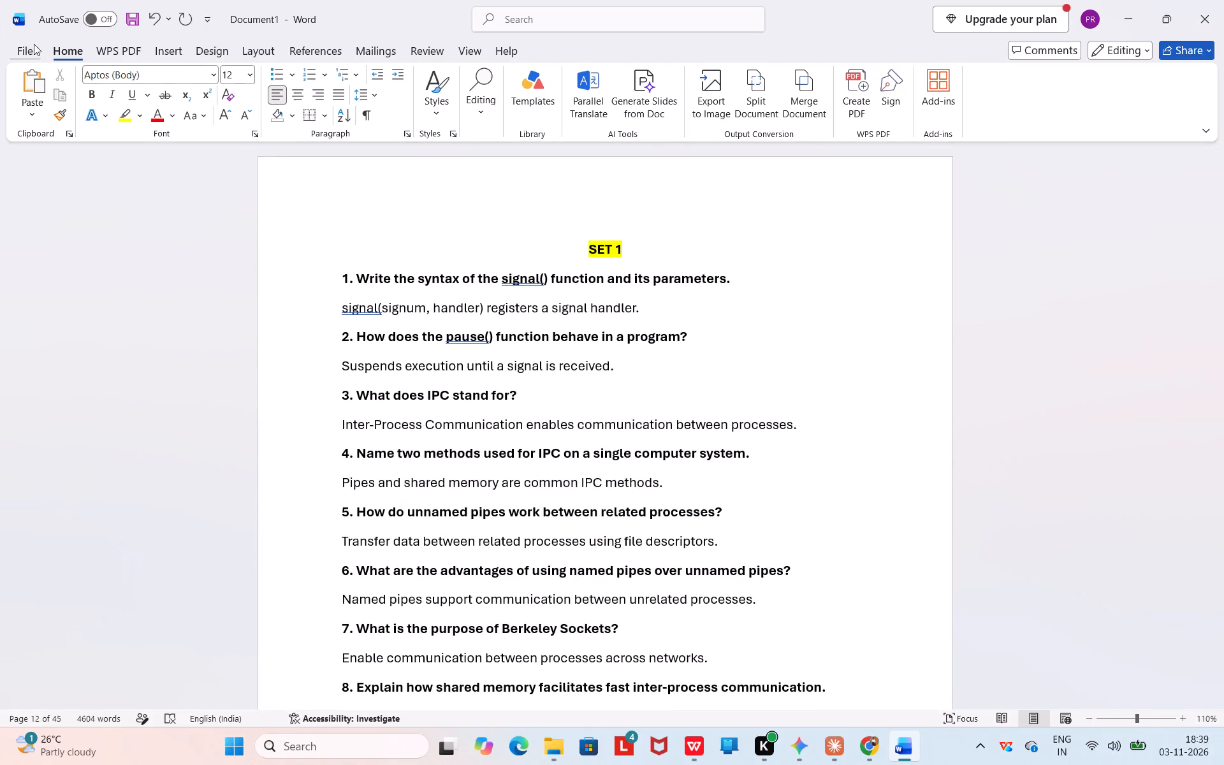
left_click(63, 367)
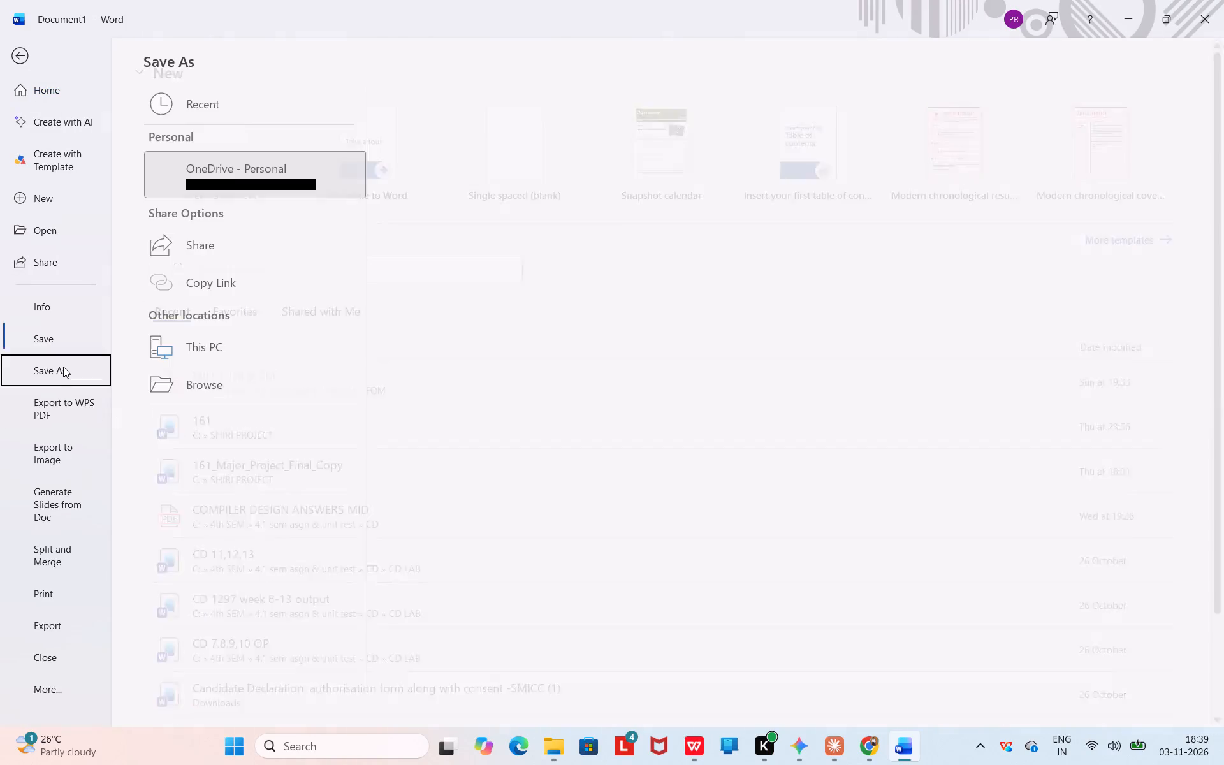
left_click(215, 416)
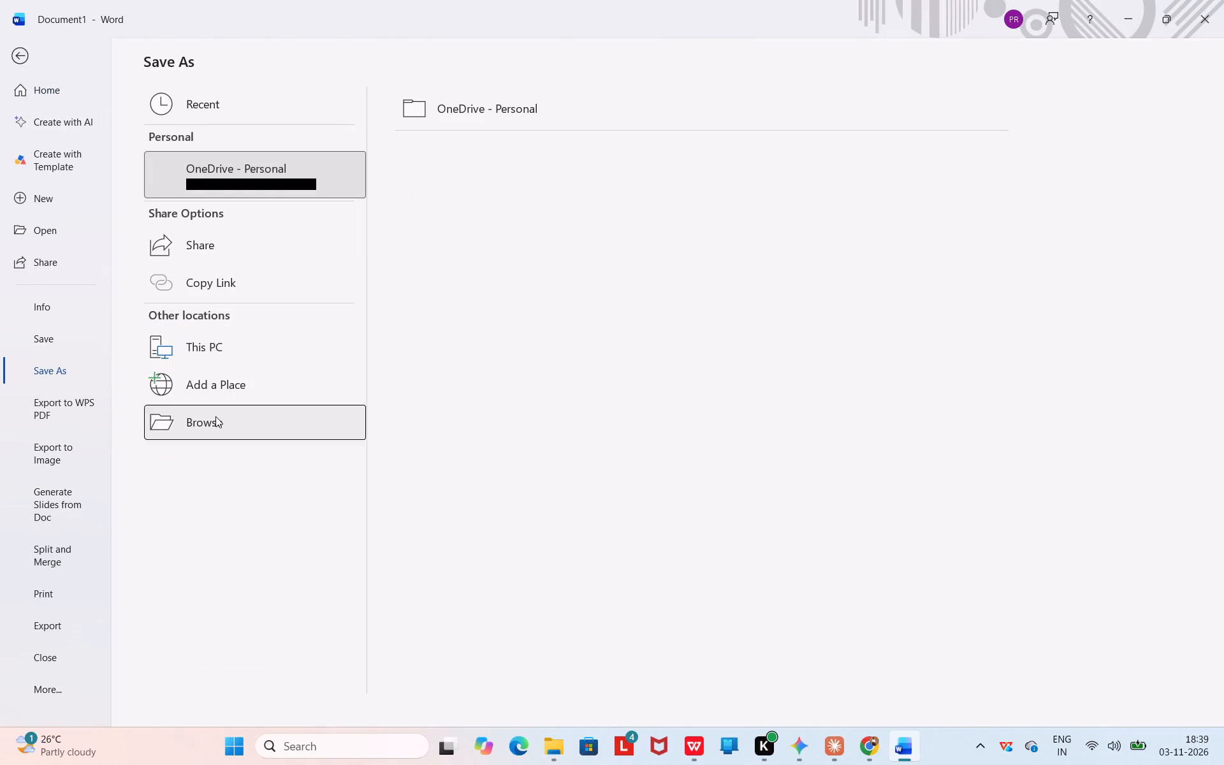
scroll(76, 230, "down", 6)
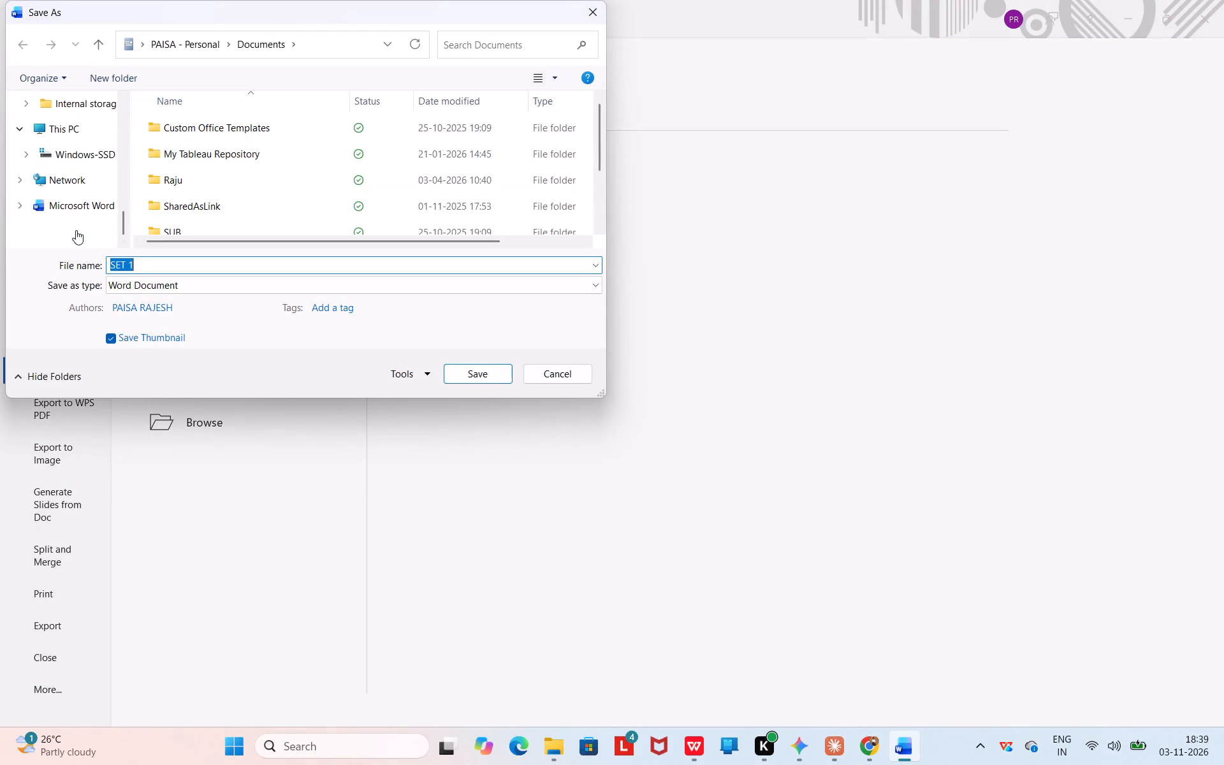
left_click(90, 152)
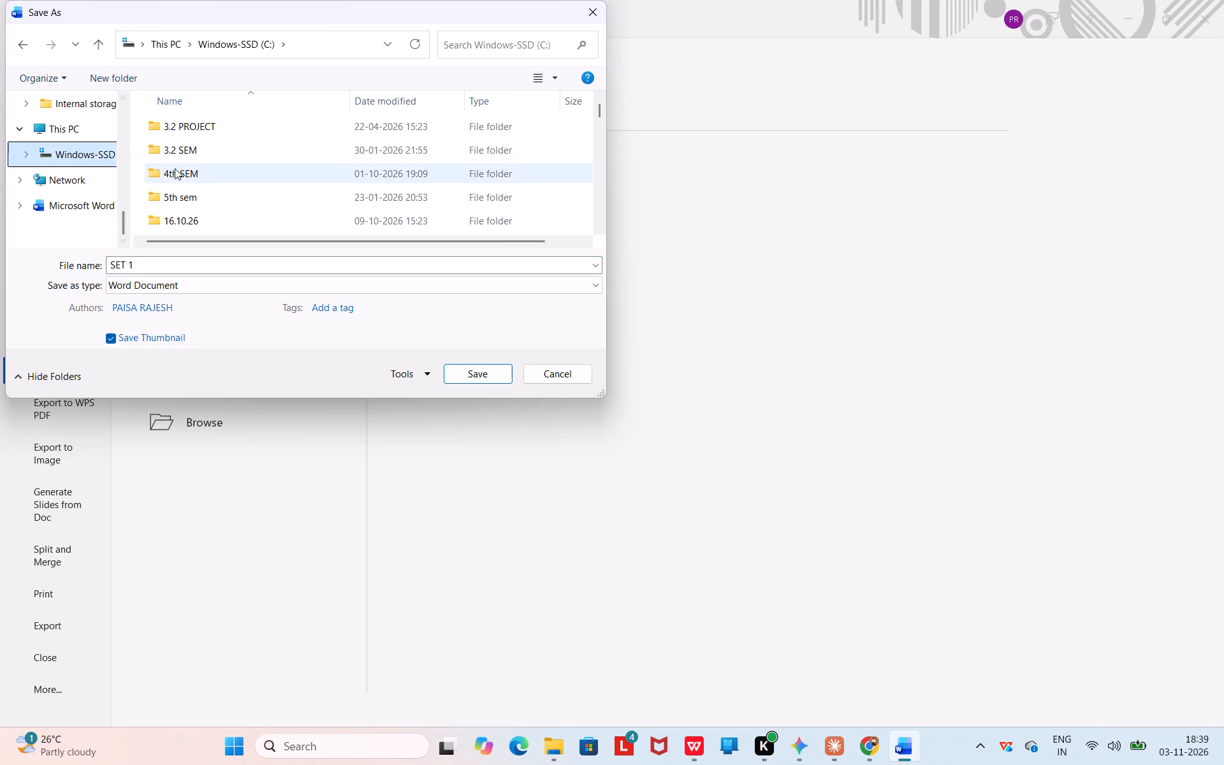
double_click(186, 170)
double_click(222, 125)
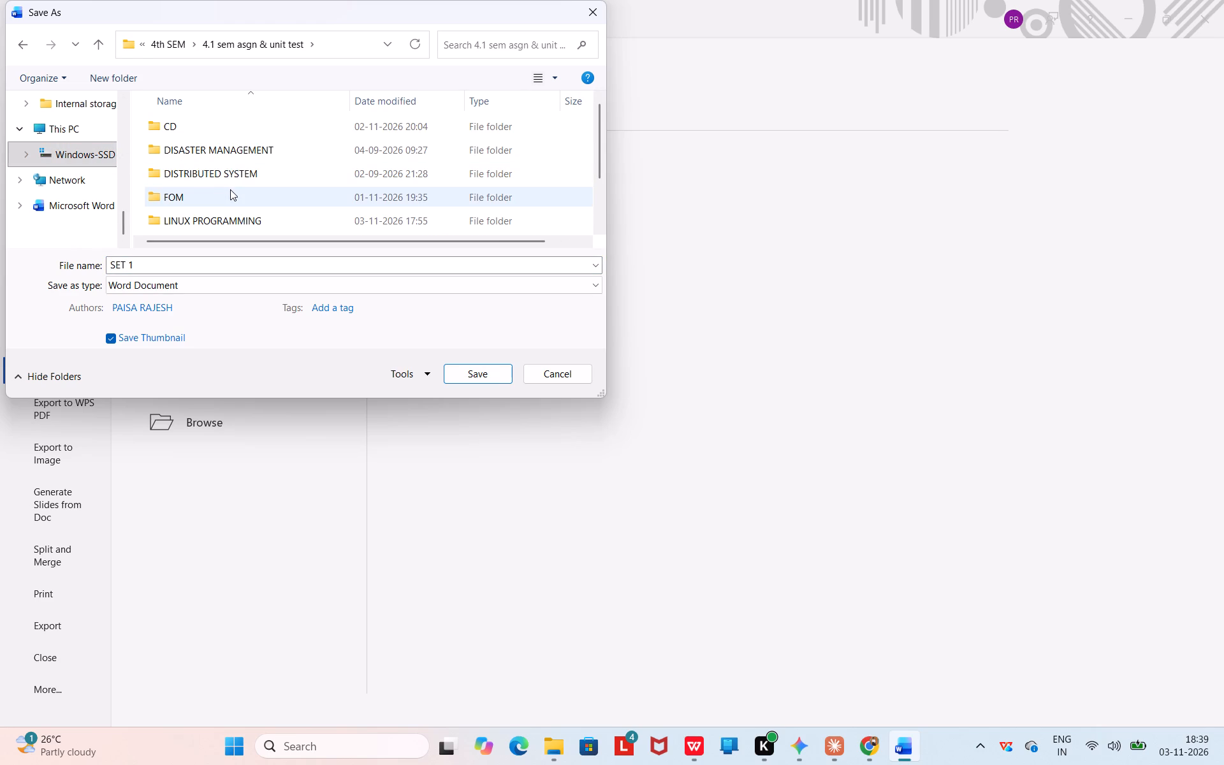
left_click(196, 193)
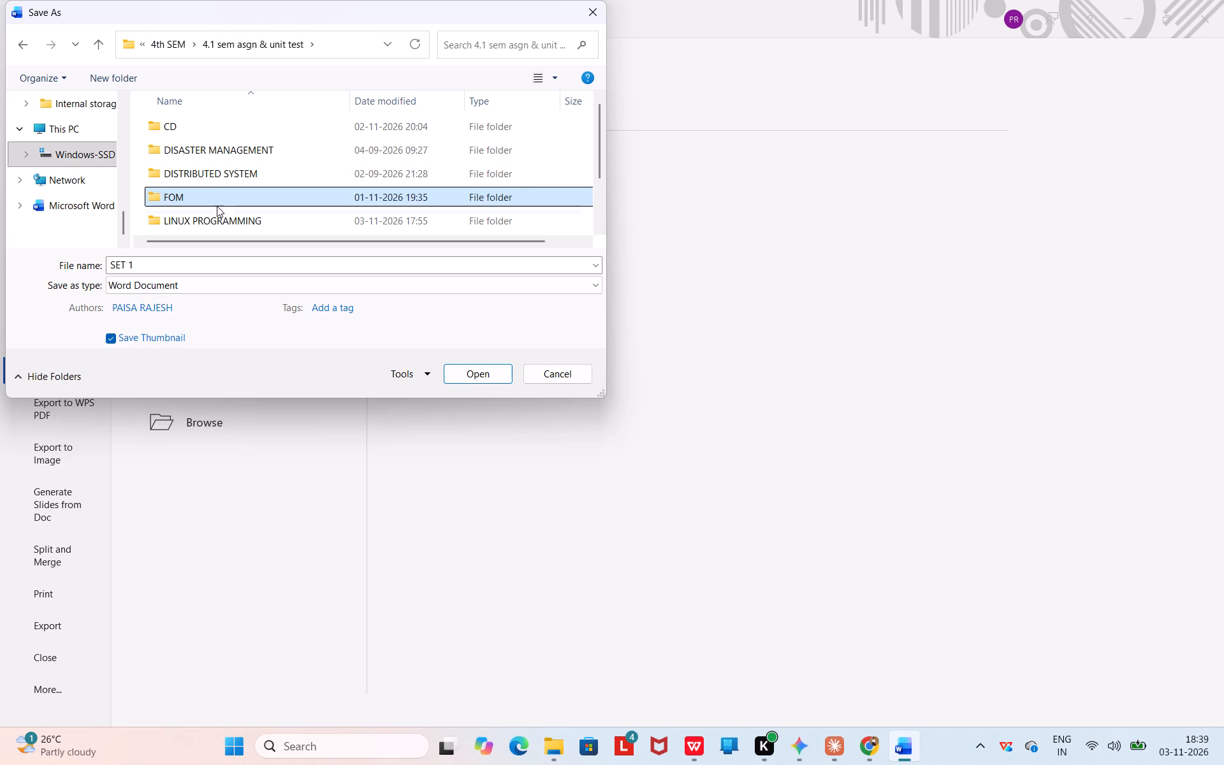
double_click(216, 216)
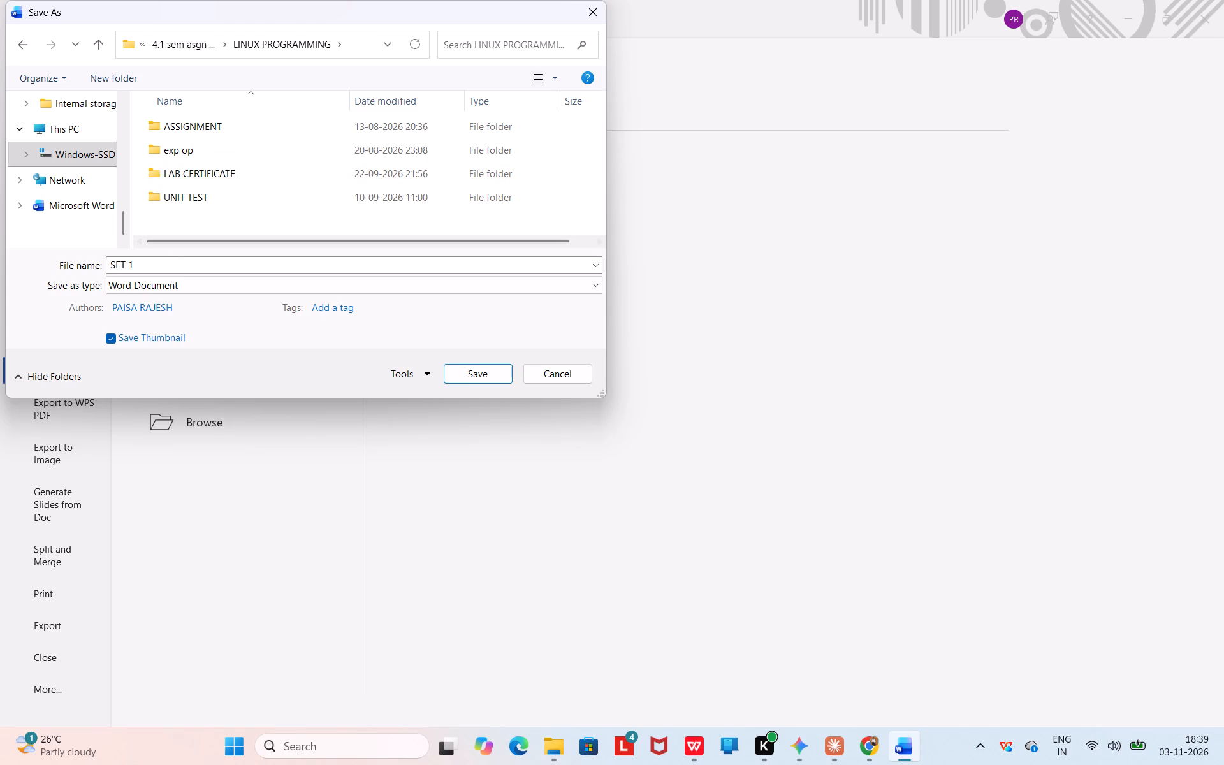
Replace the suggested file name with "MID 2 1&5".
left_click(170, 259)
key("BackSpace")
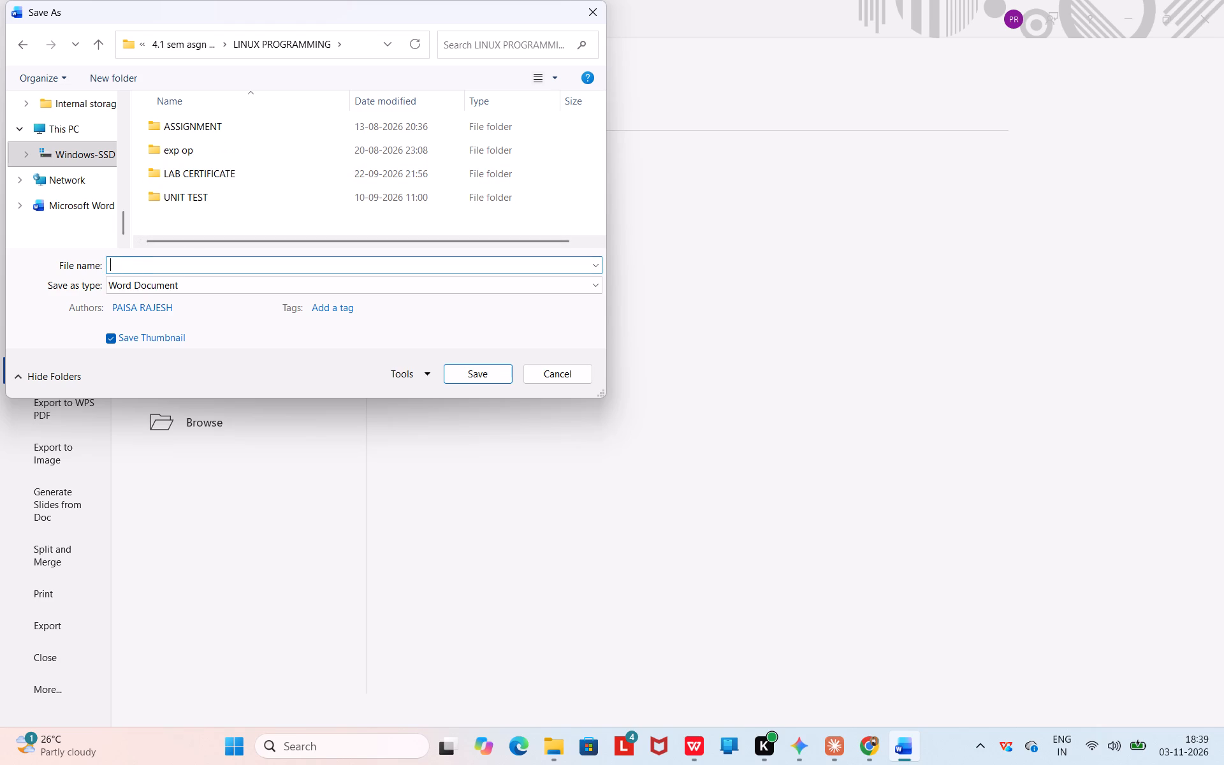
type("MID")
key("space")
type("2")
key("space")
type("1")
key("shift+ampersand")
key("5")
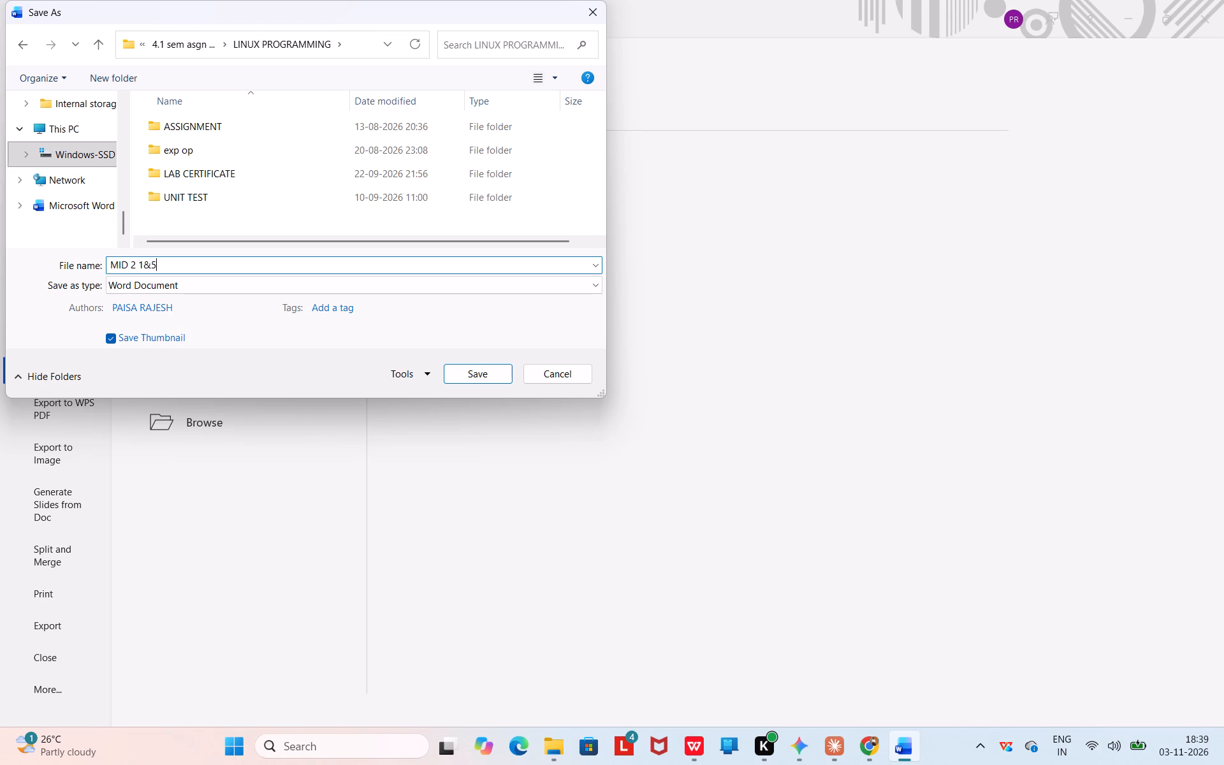
Save the document in PDF format under the file name "MID 1 & 5".
left_click(208, 289)
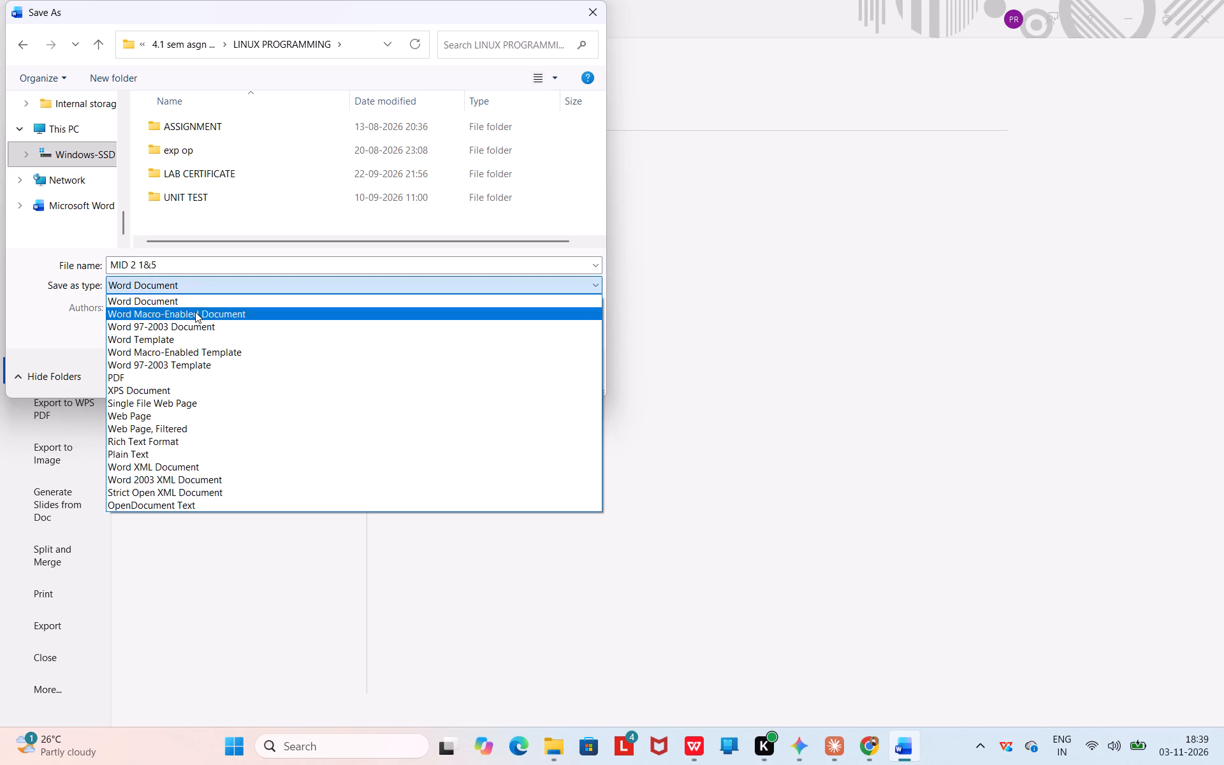
left_click(154, 376)
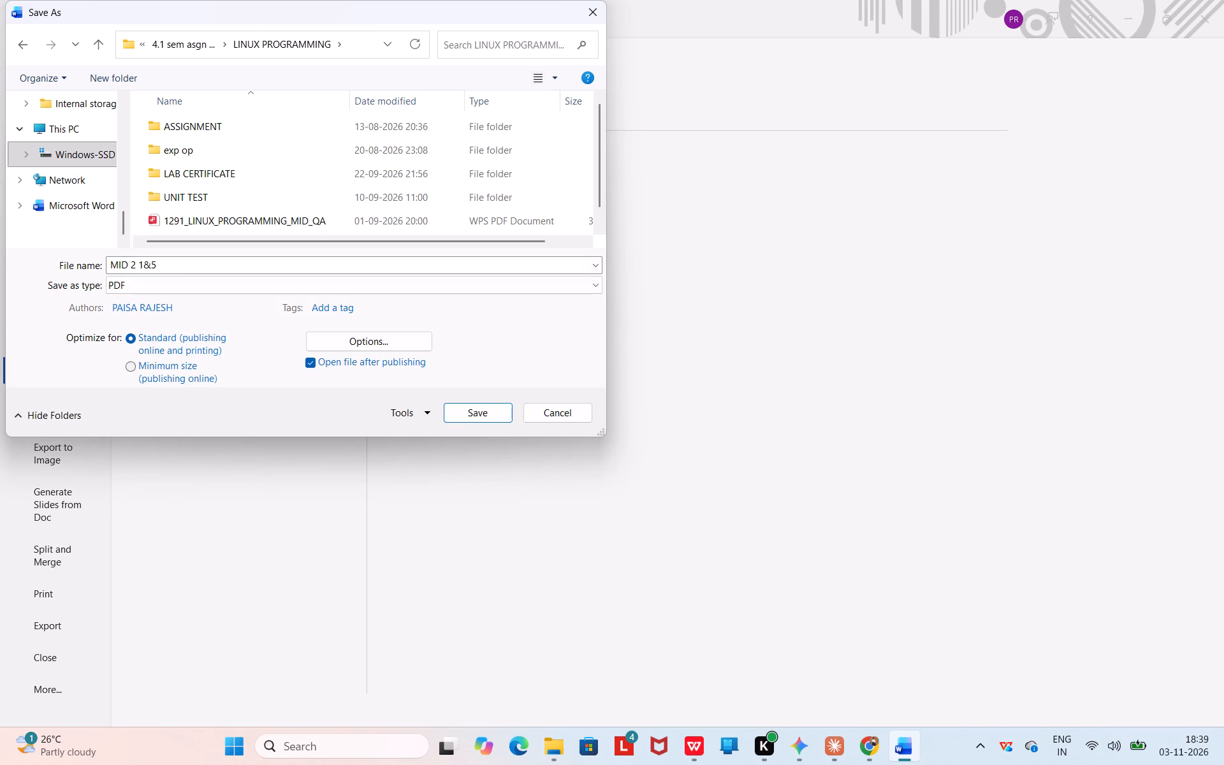
left_click(143, 268)
key("space")
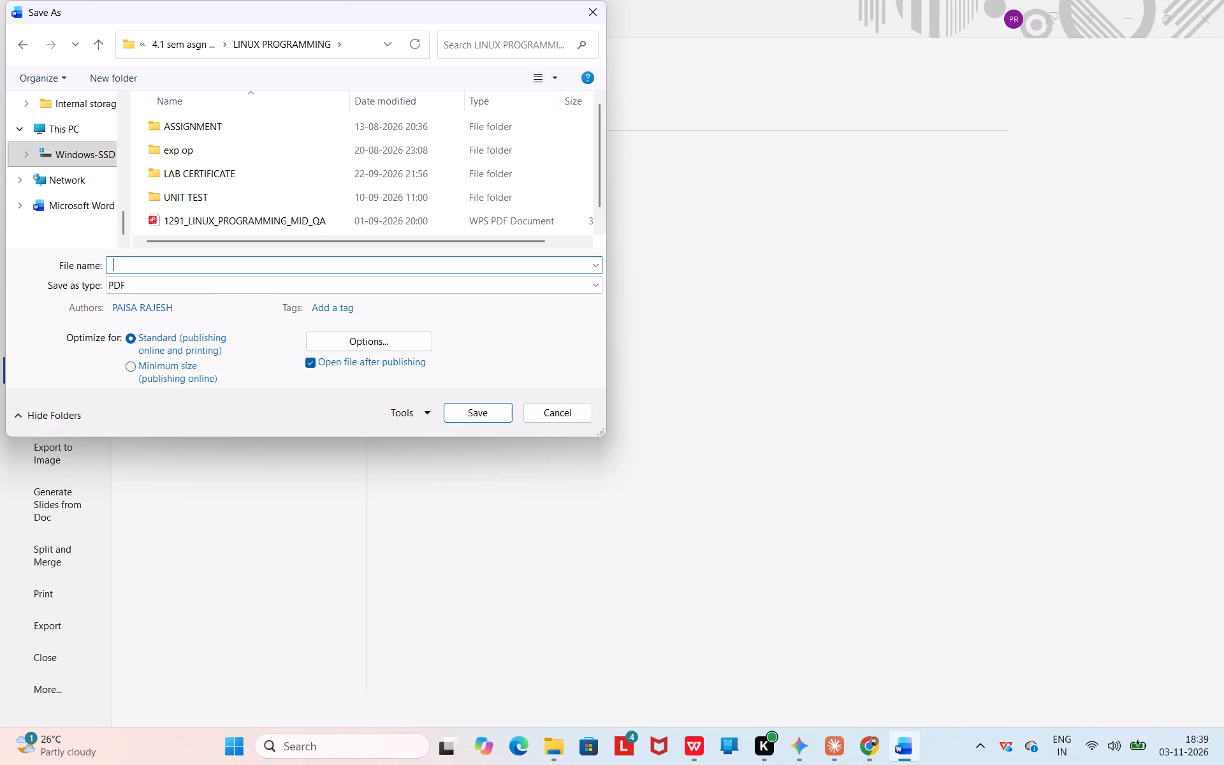
type("MID")
key("space")
type("1")
key("space")
type("&")
key("space")
key("5")
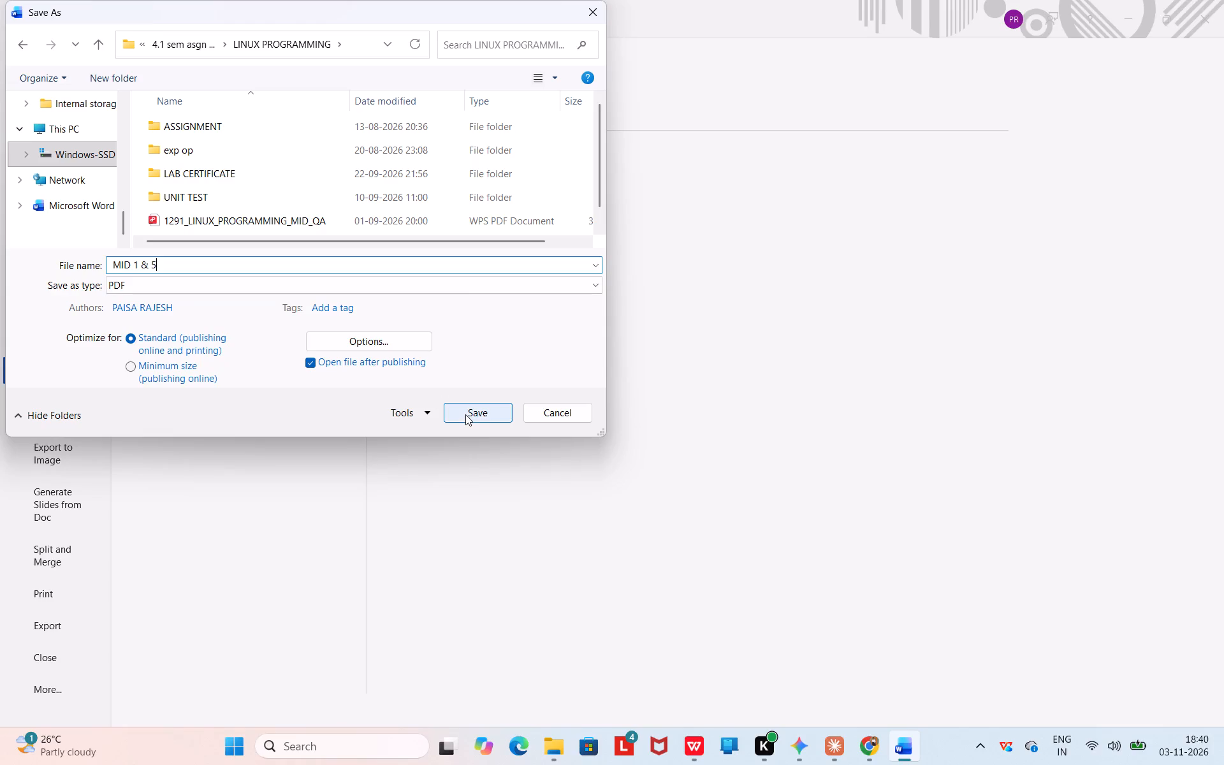
left_click(465, 414)
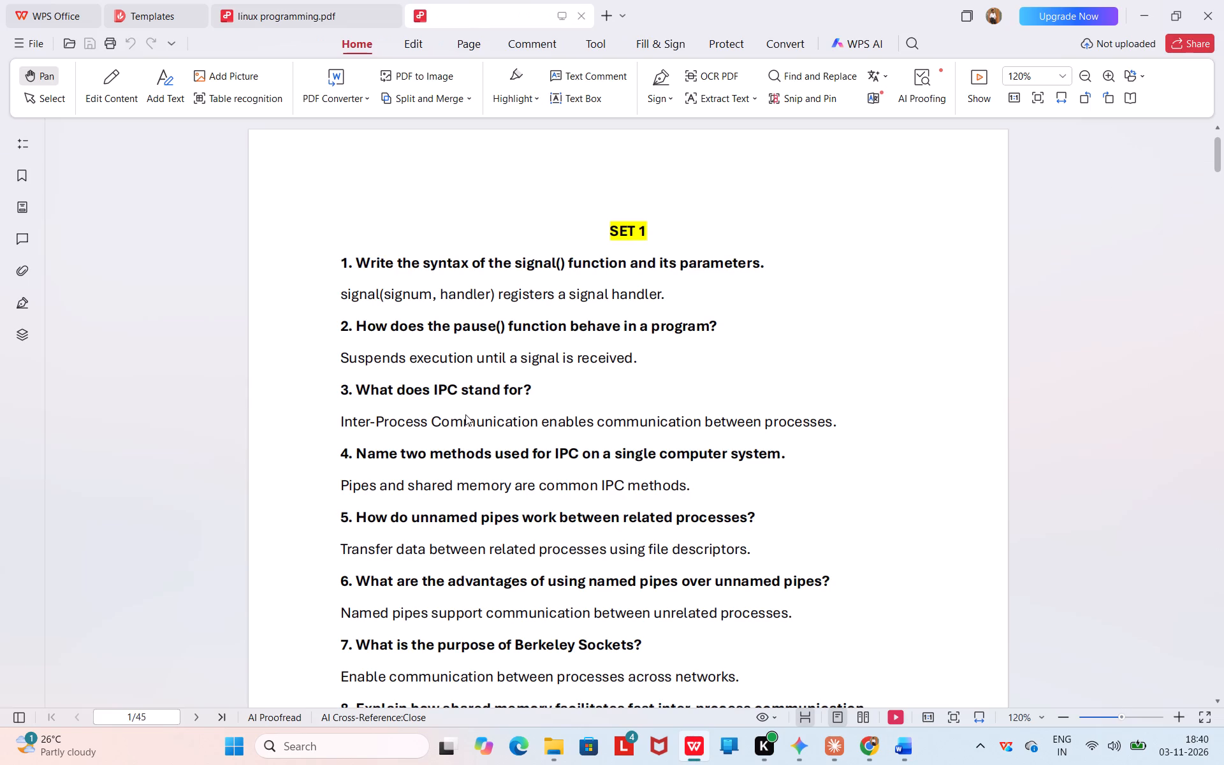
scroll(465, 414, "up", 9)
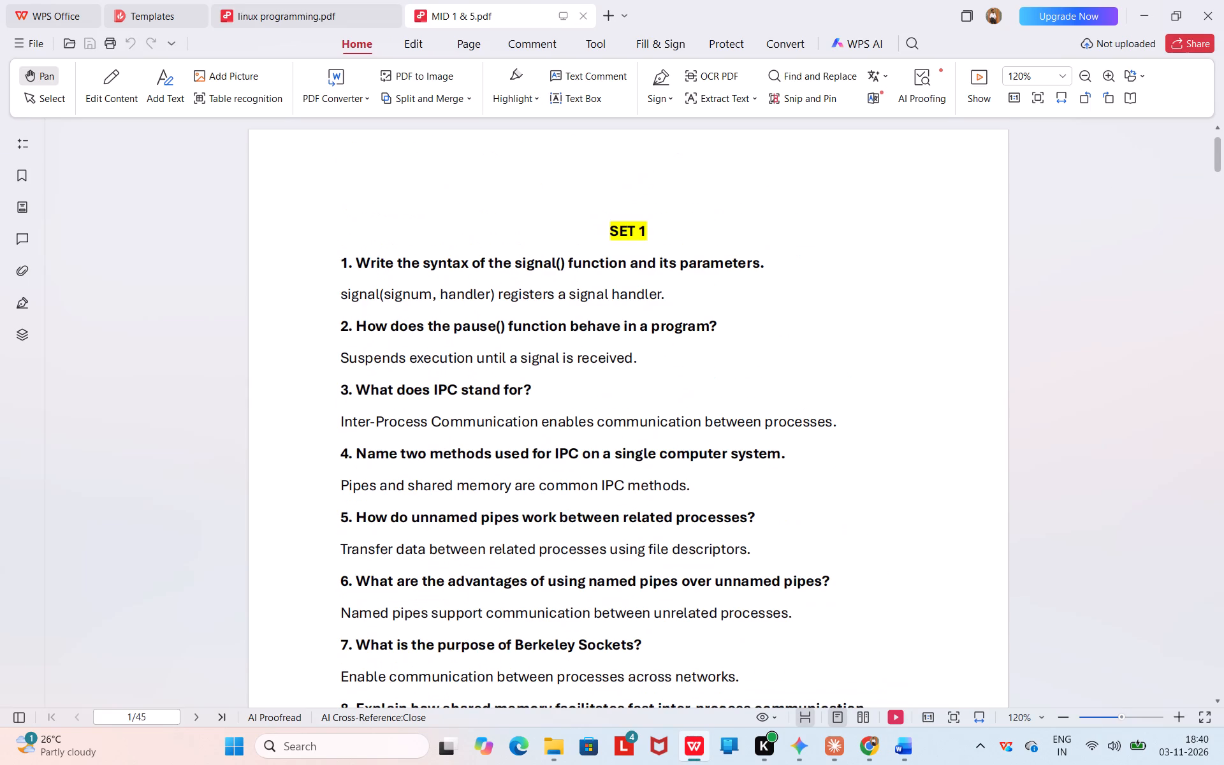